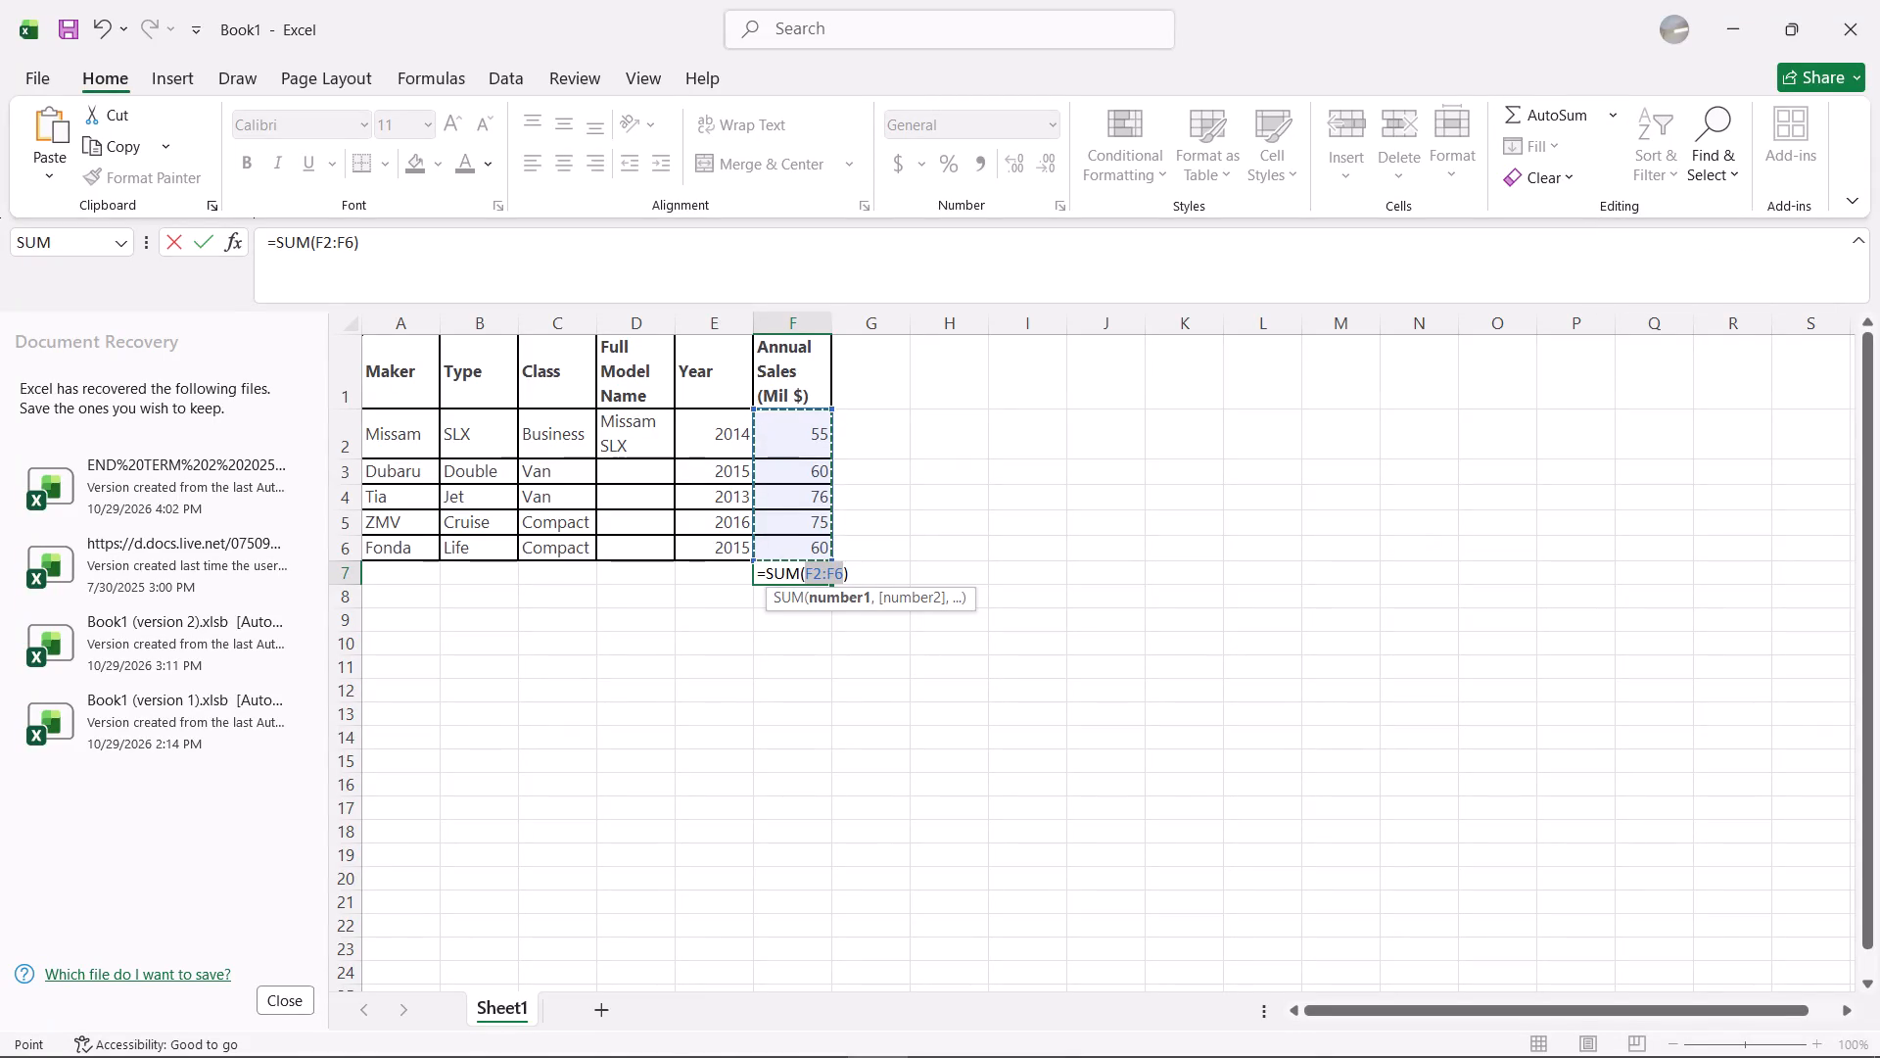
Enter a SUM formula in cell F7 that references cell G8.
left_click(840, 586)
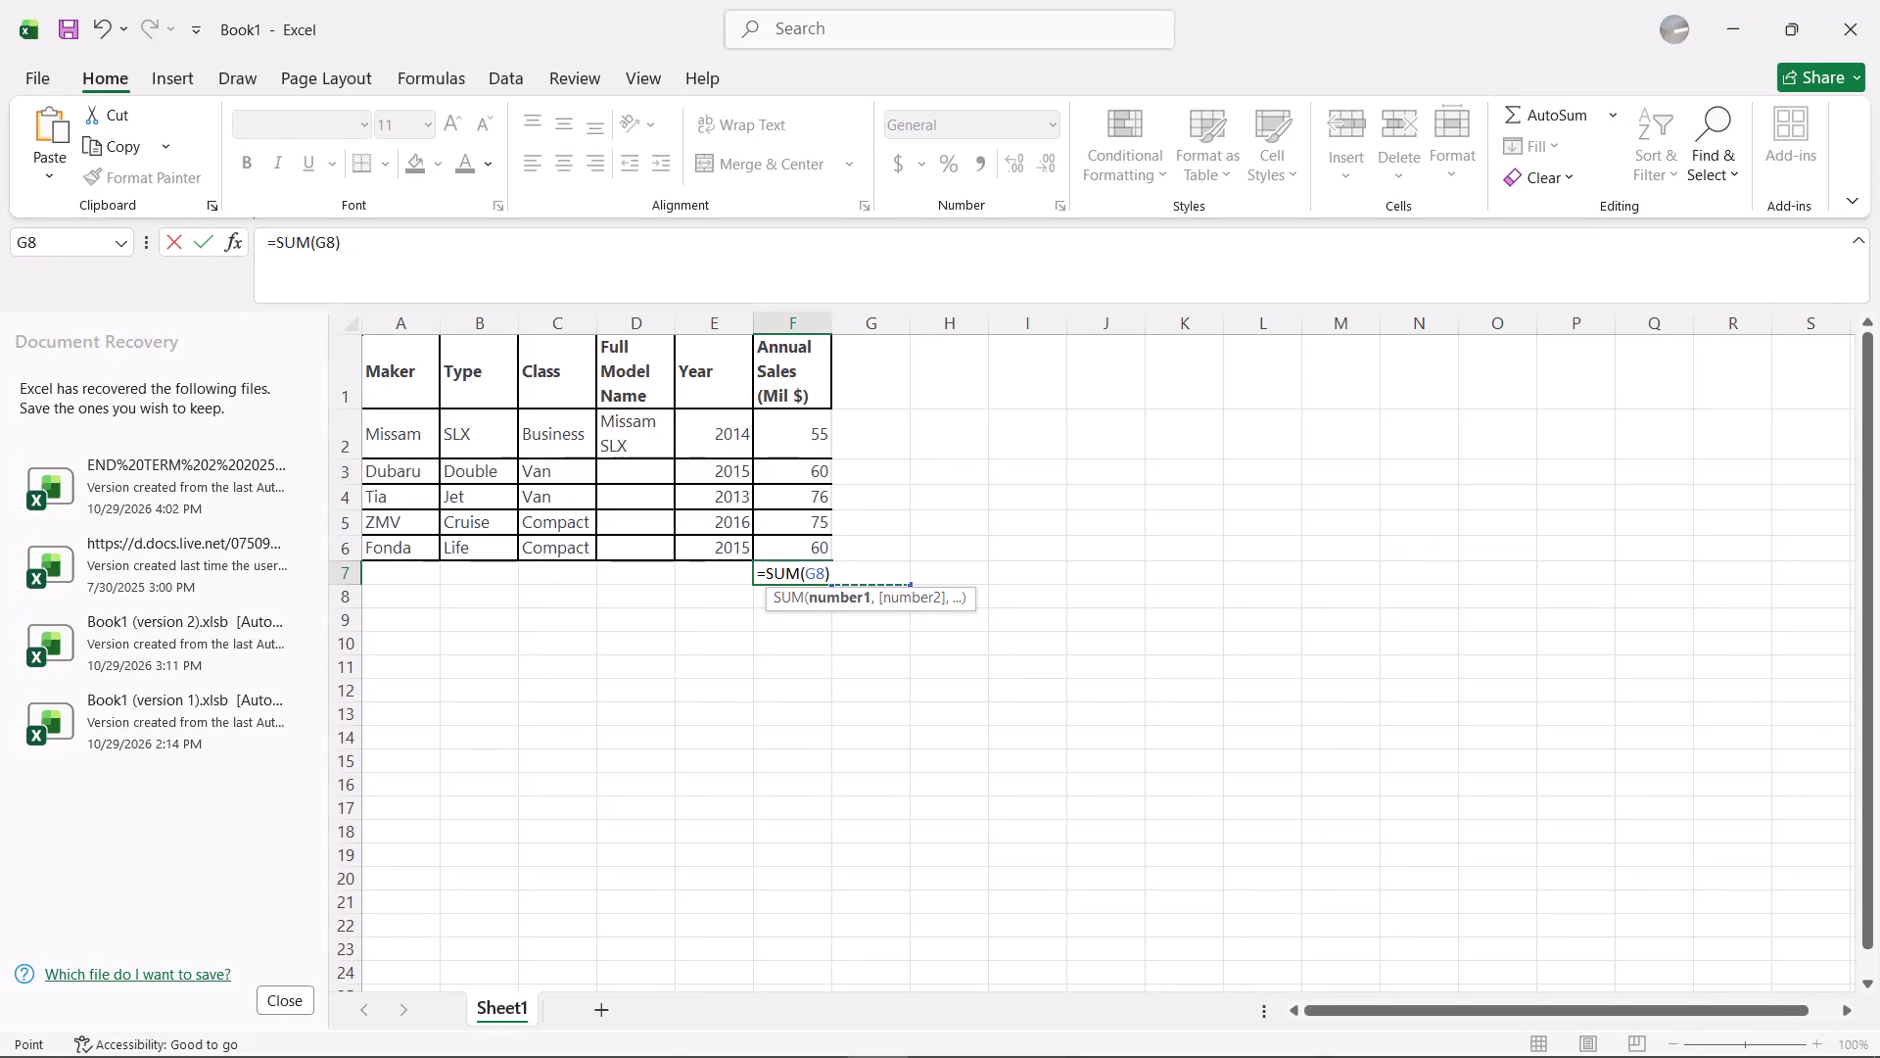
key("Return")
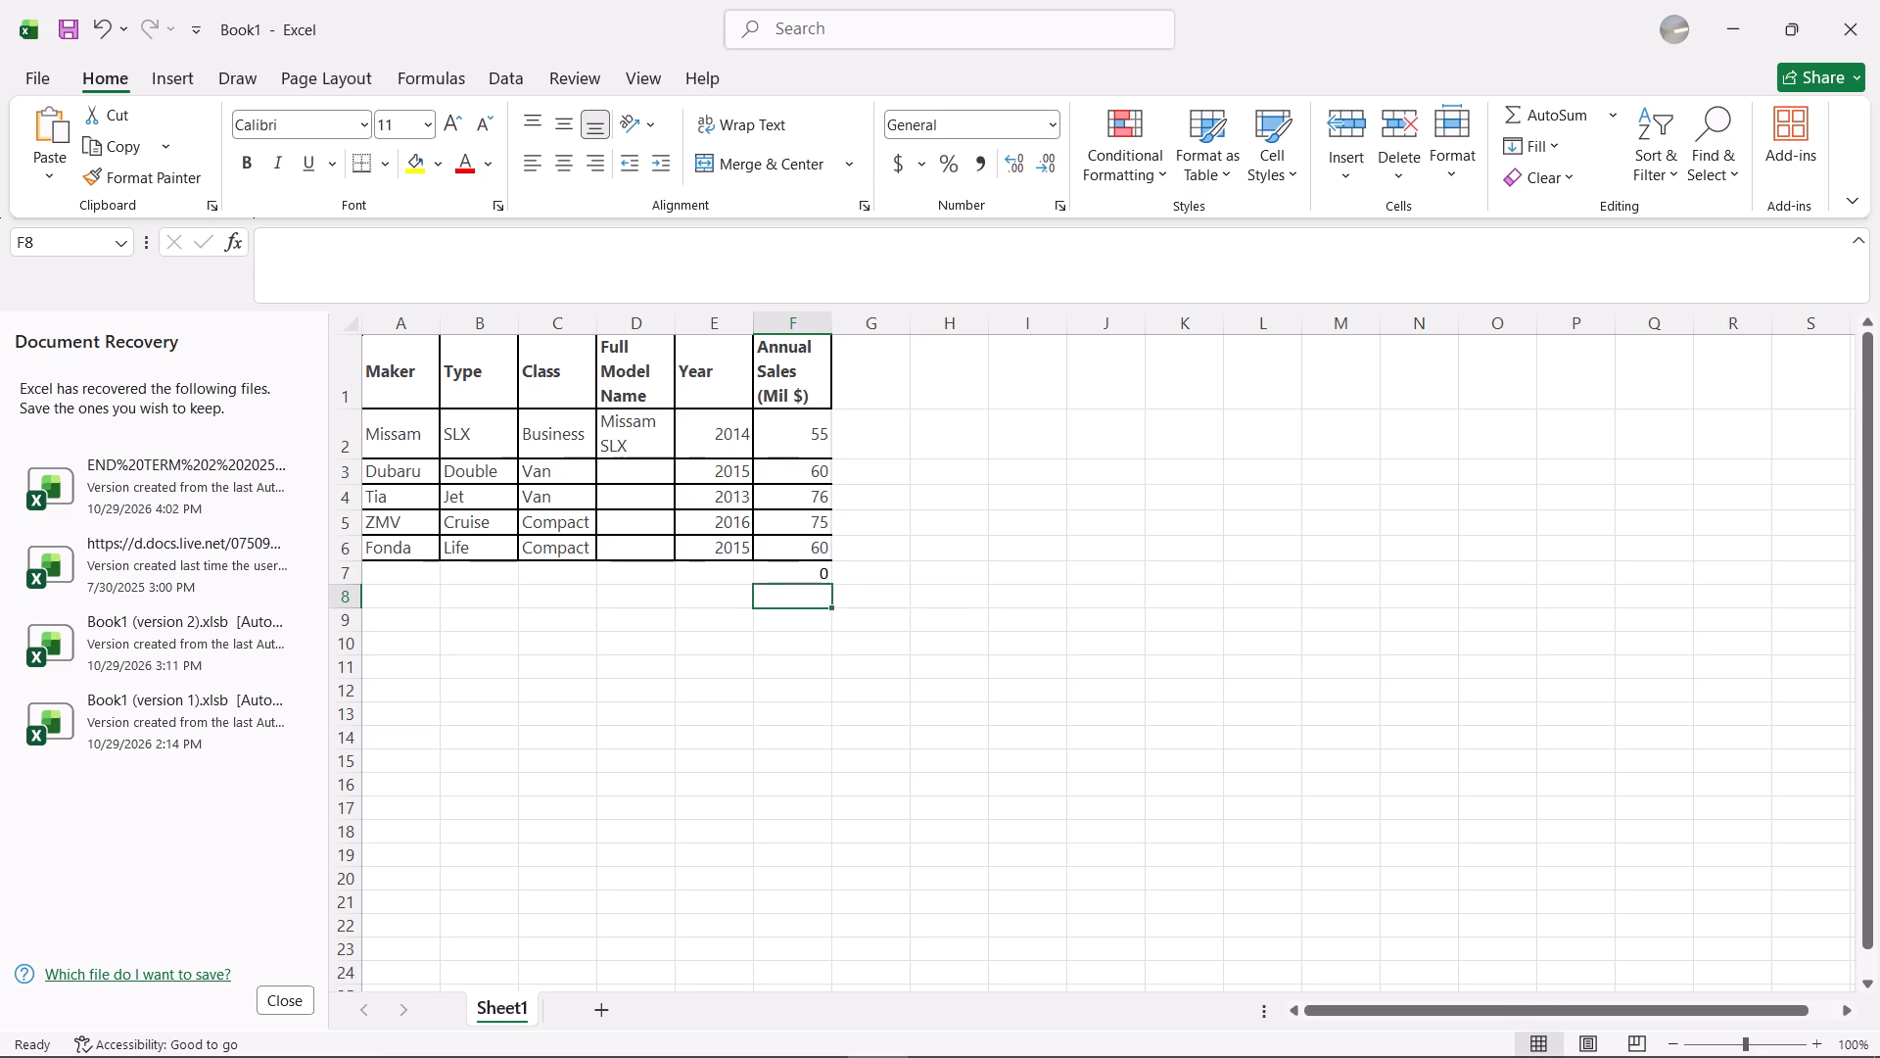
Total the annual sales in F2:F6 in cell F7 using AutoSum's Sum function.
left_click(807, 575)
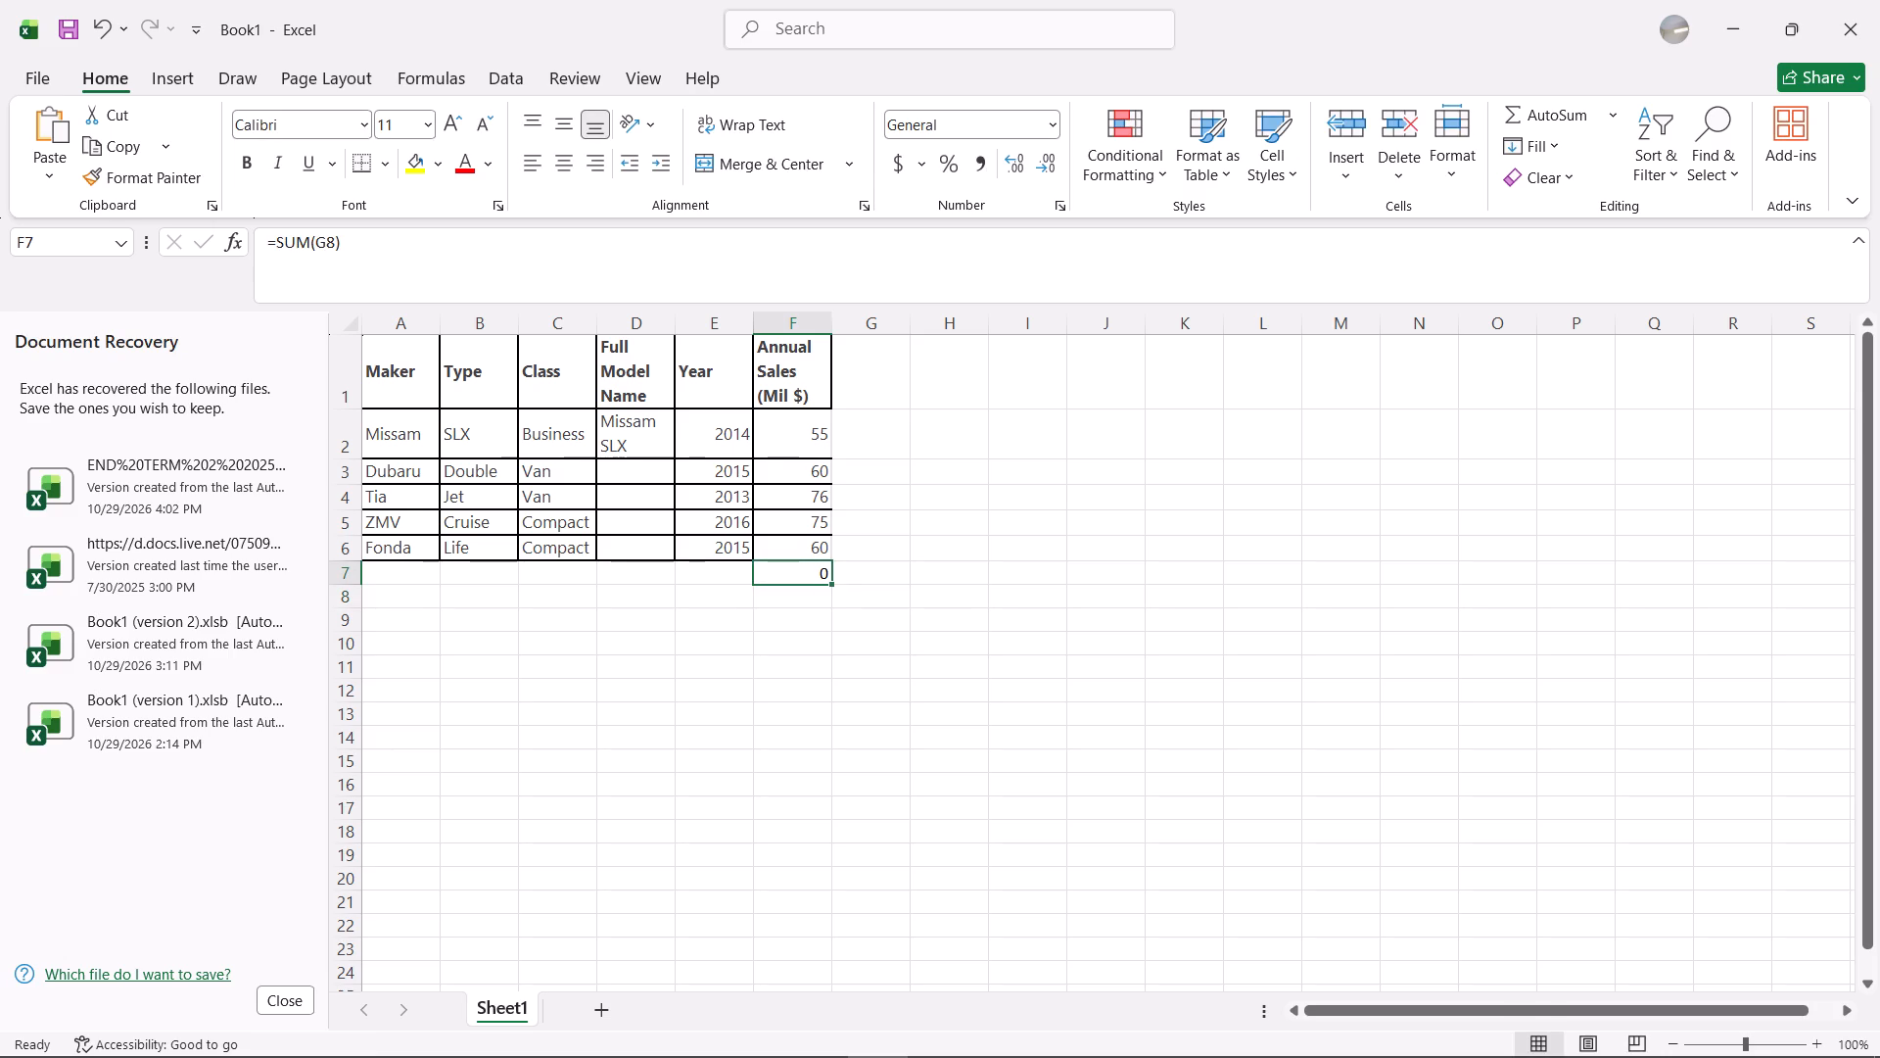
left_click_drag(807, 564, 802, 579)
right_click(802, 579)
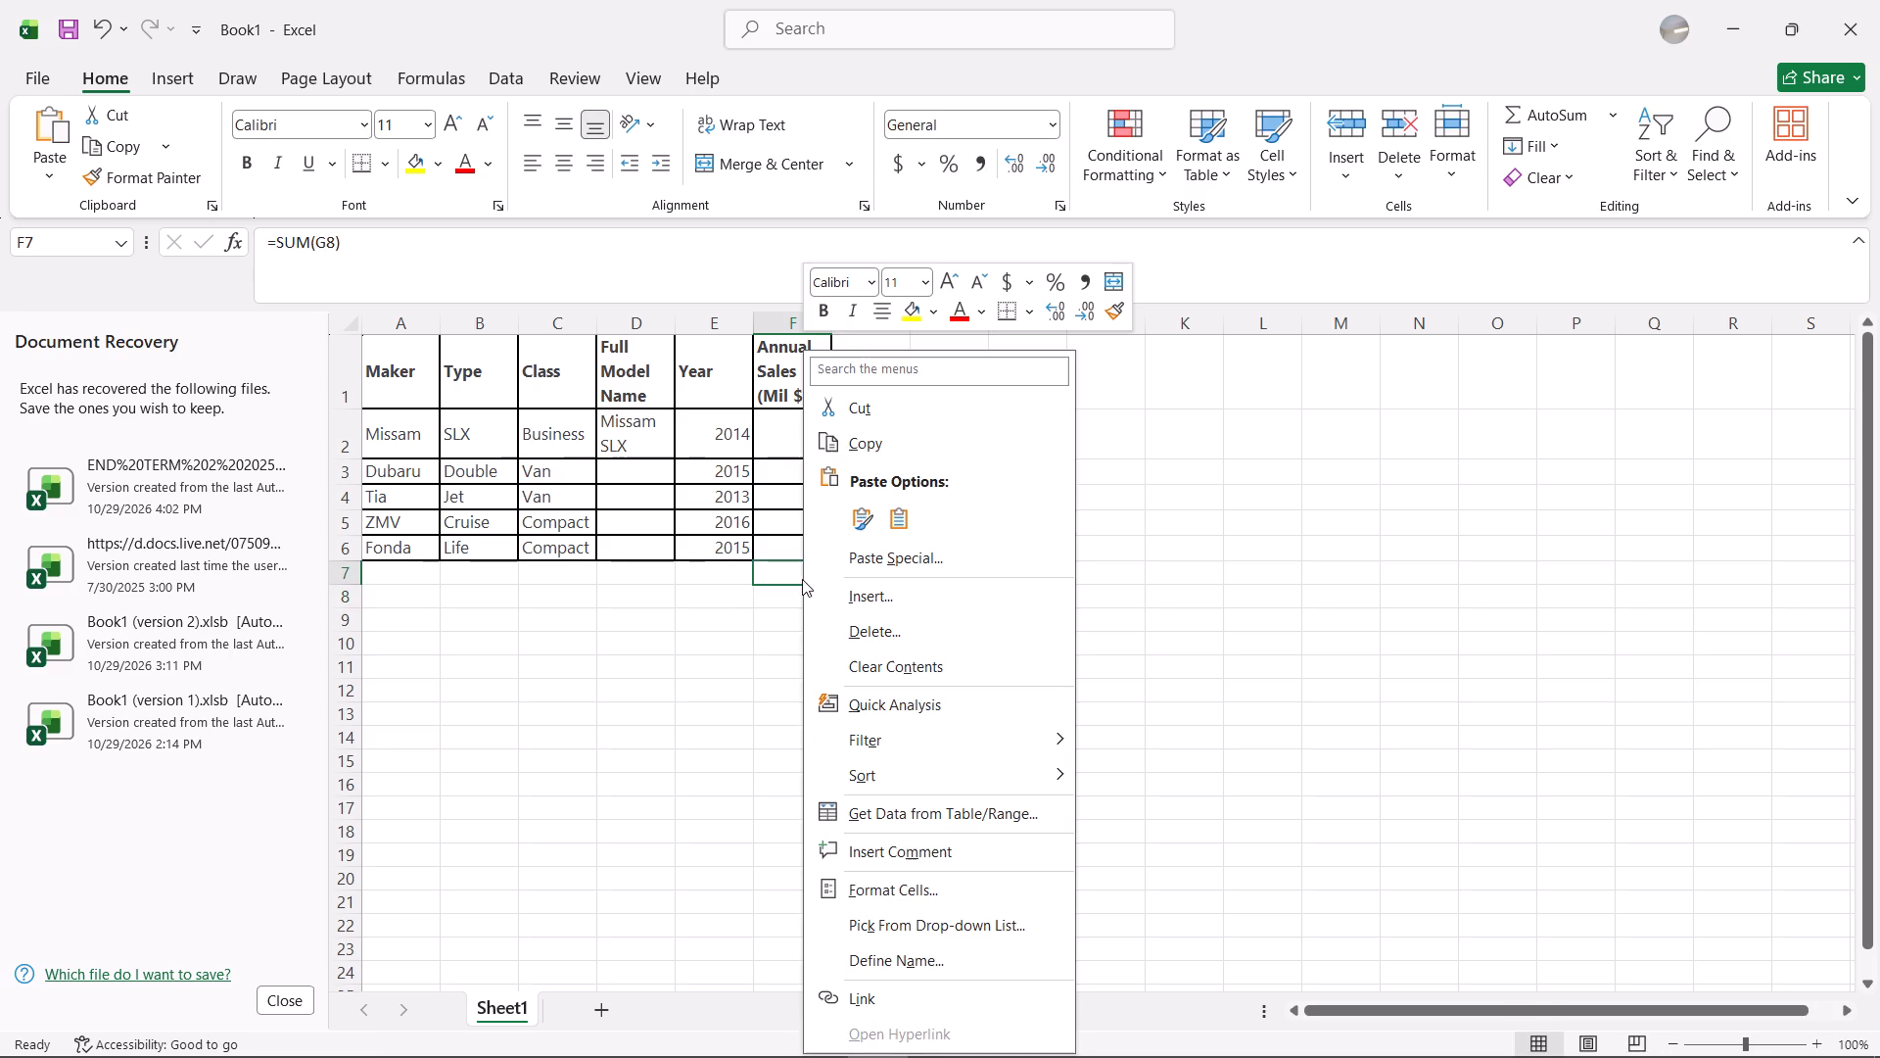
left_click(1176, 582)
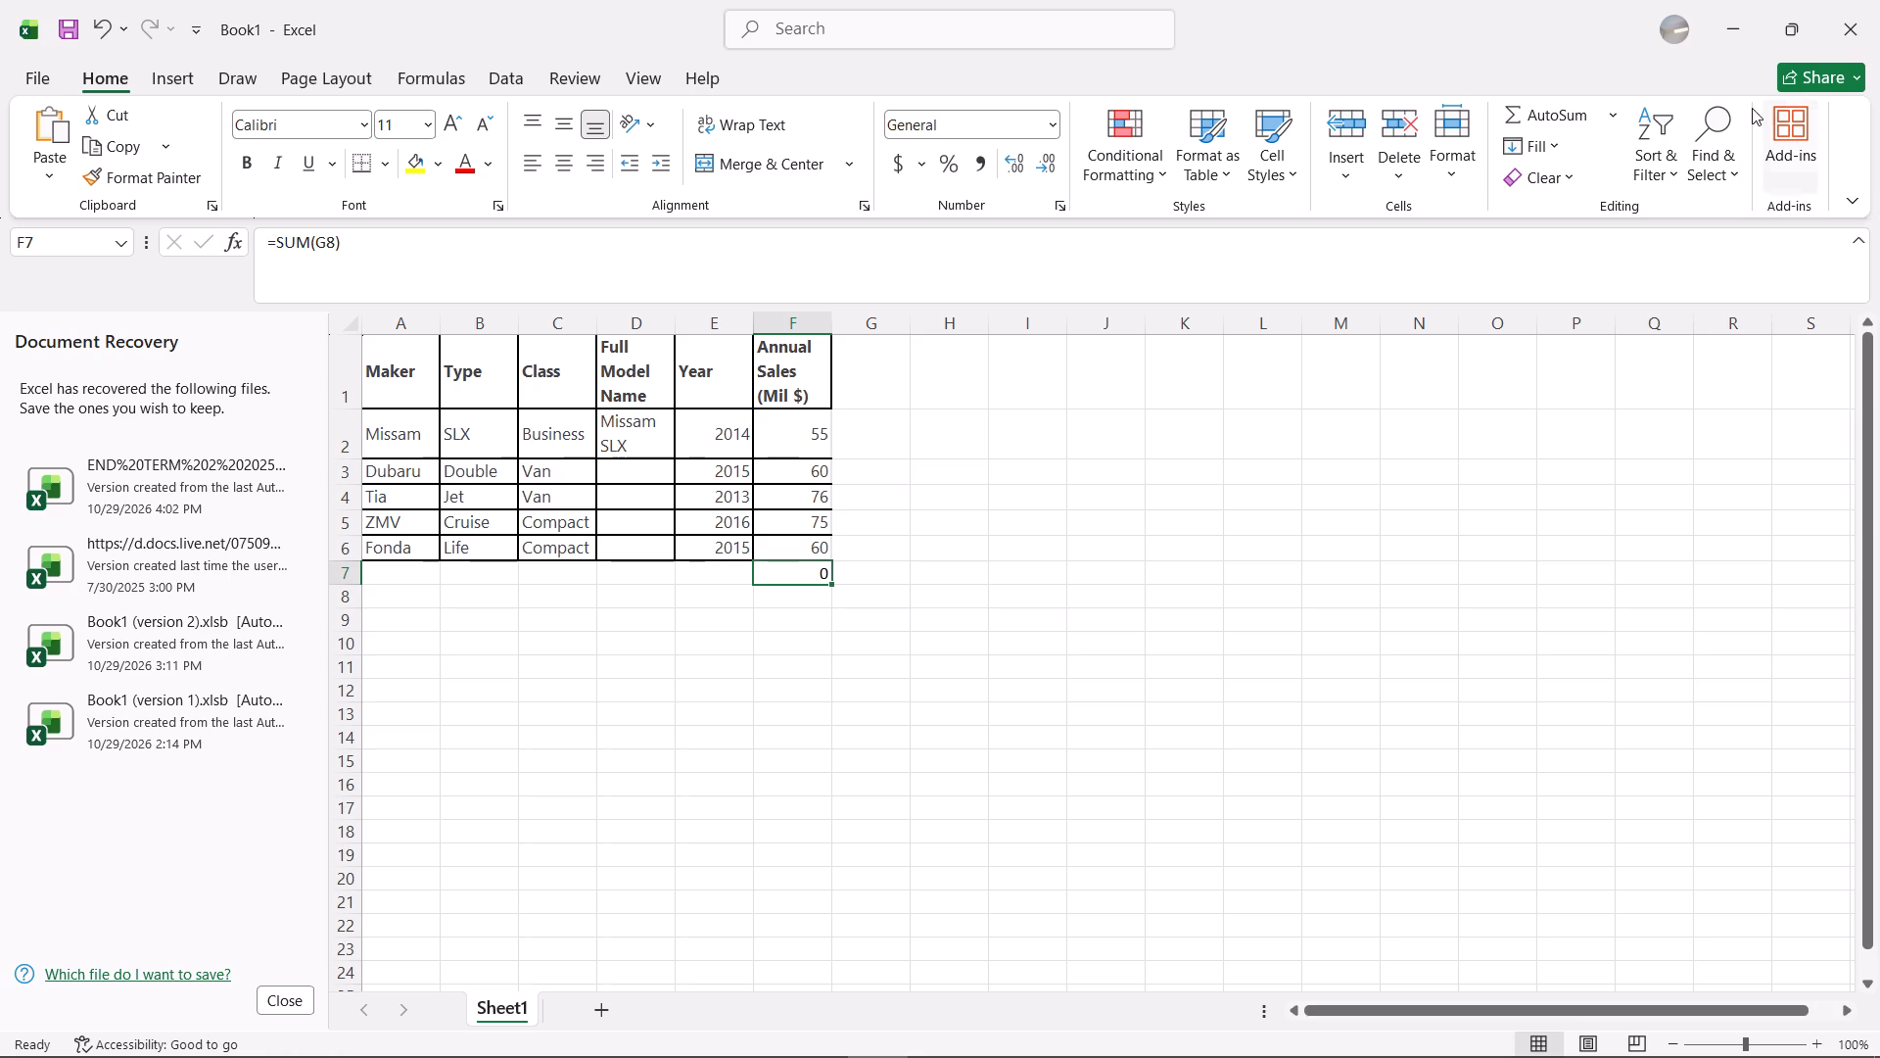
left_click(1602, 106)
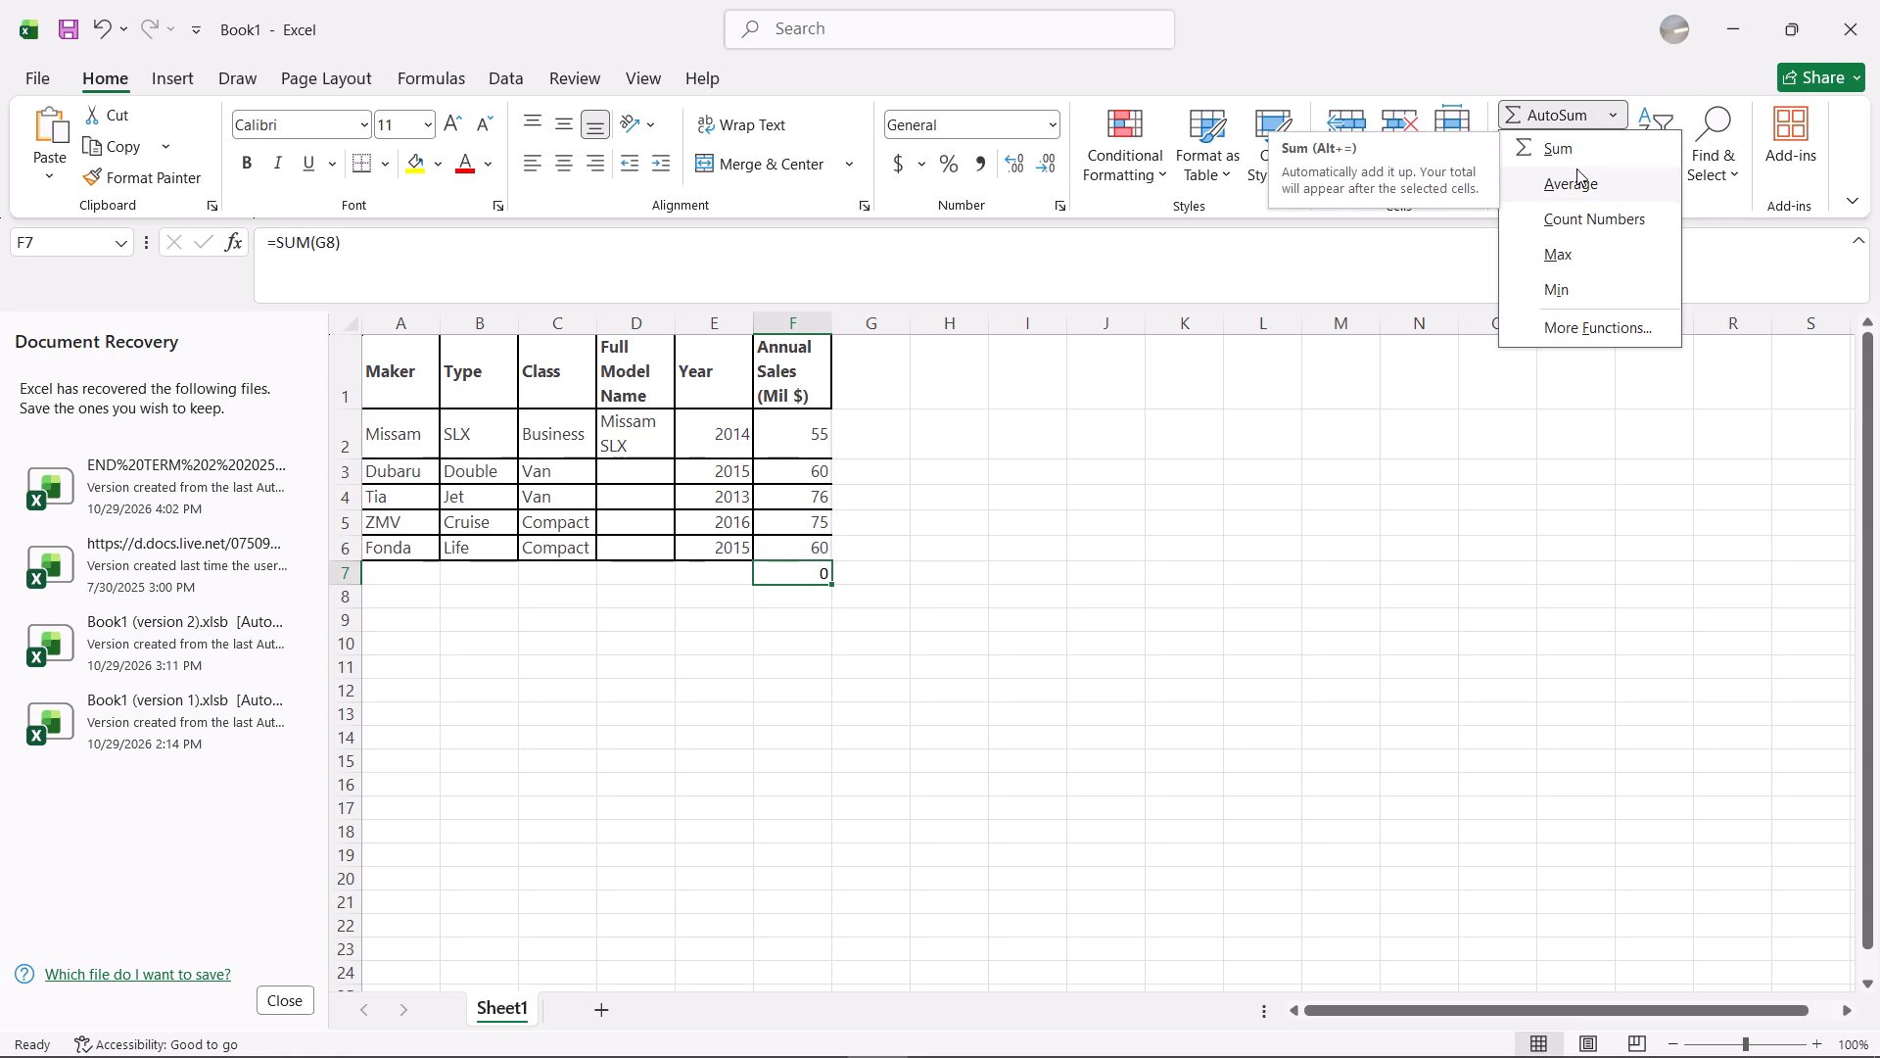
left_click(1584, 130)
left_click(1580, 143)
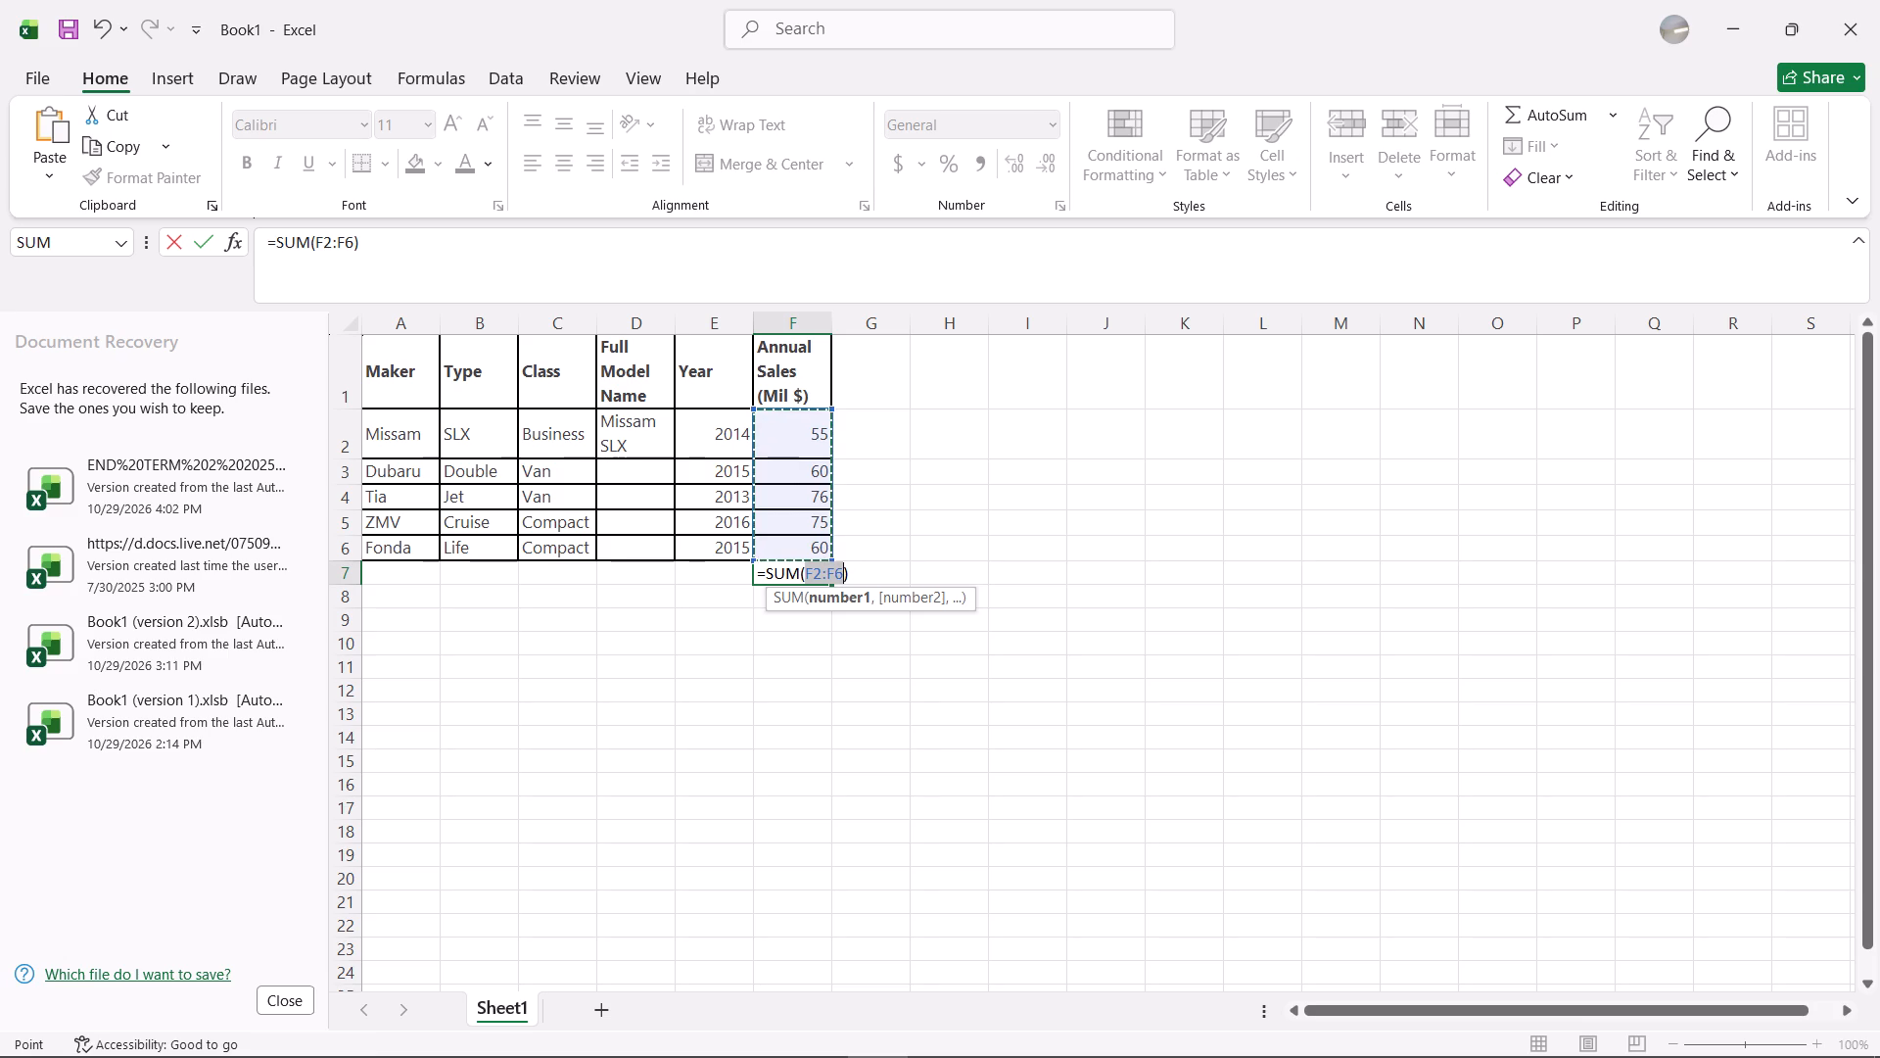
key("Return")
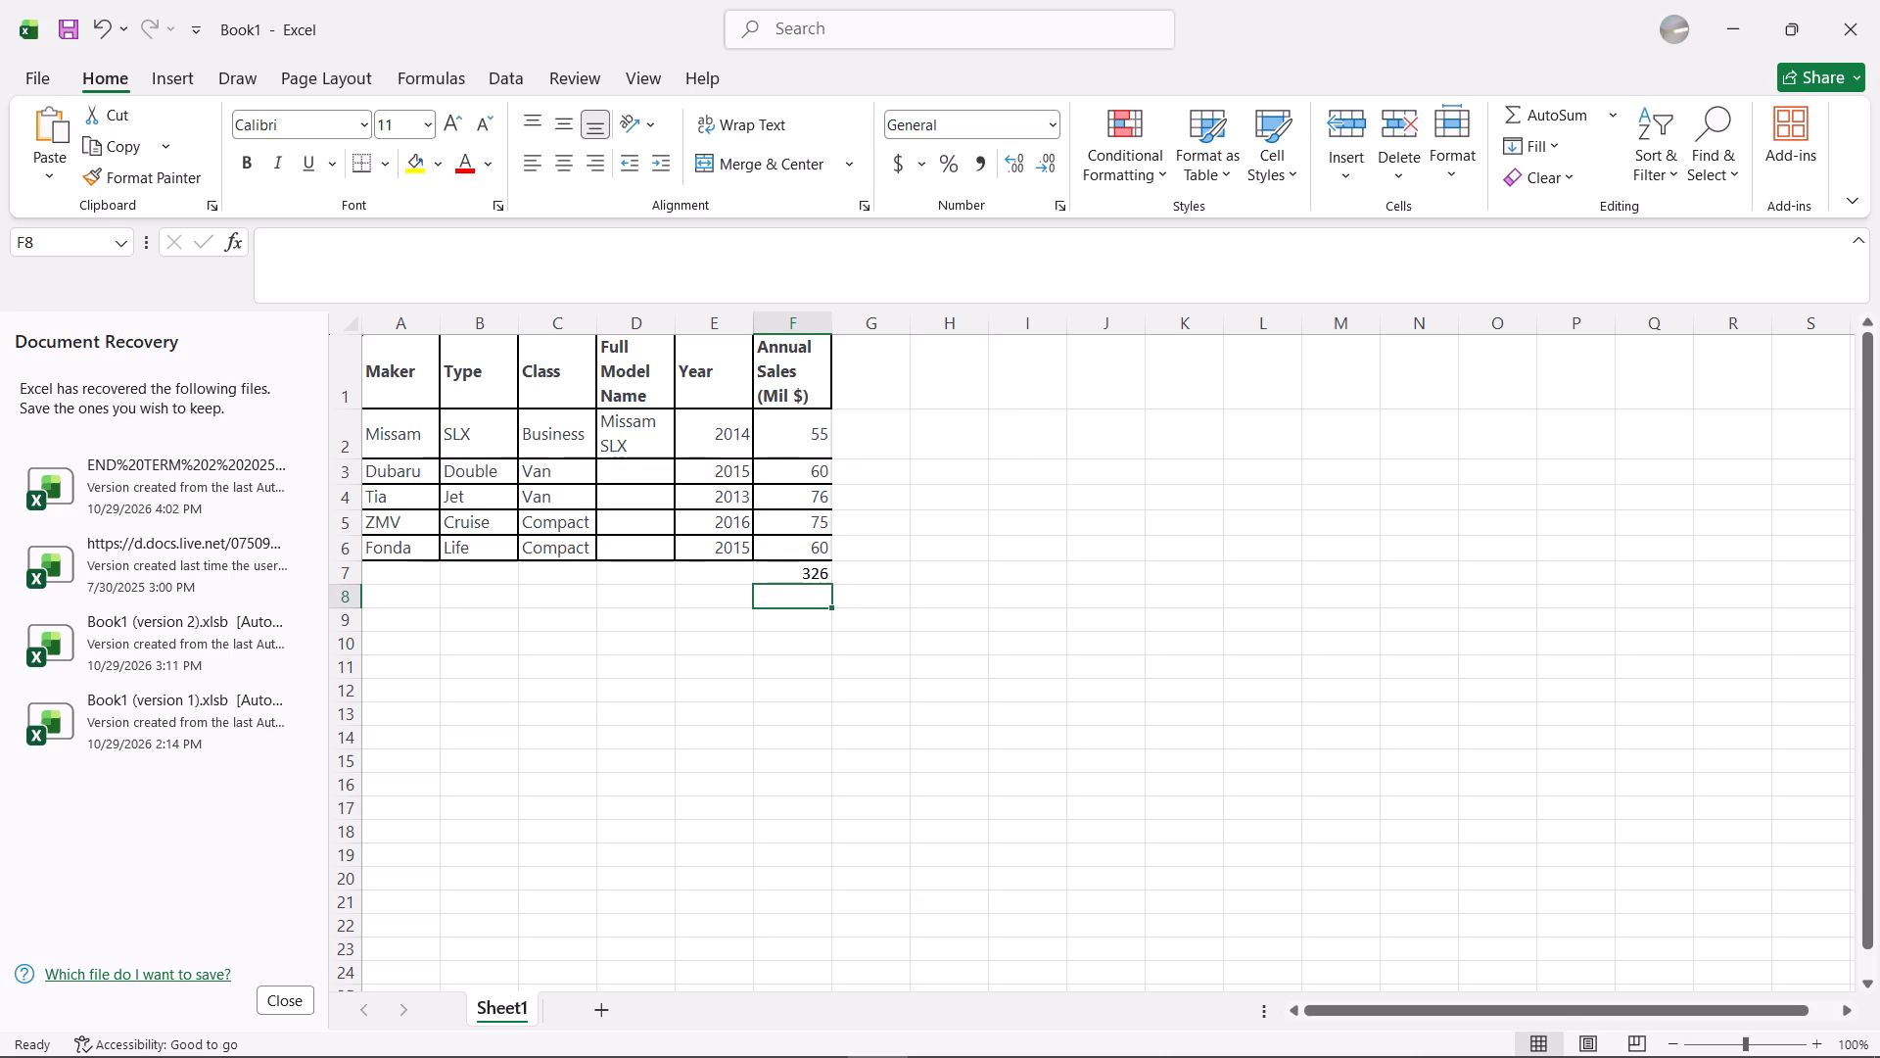
Label the row of the sales sum by entering "total" in cell A7.
left_click(407, 588)
left_click(413, 576)
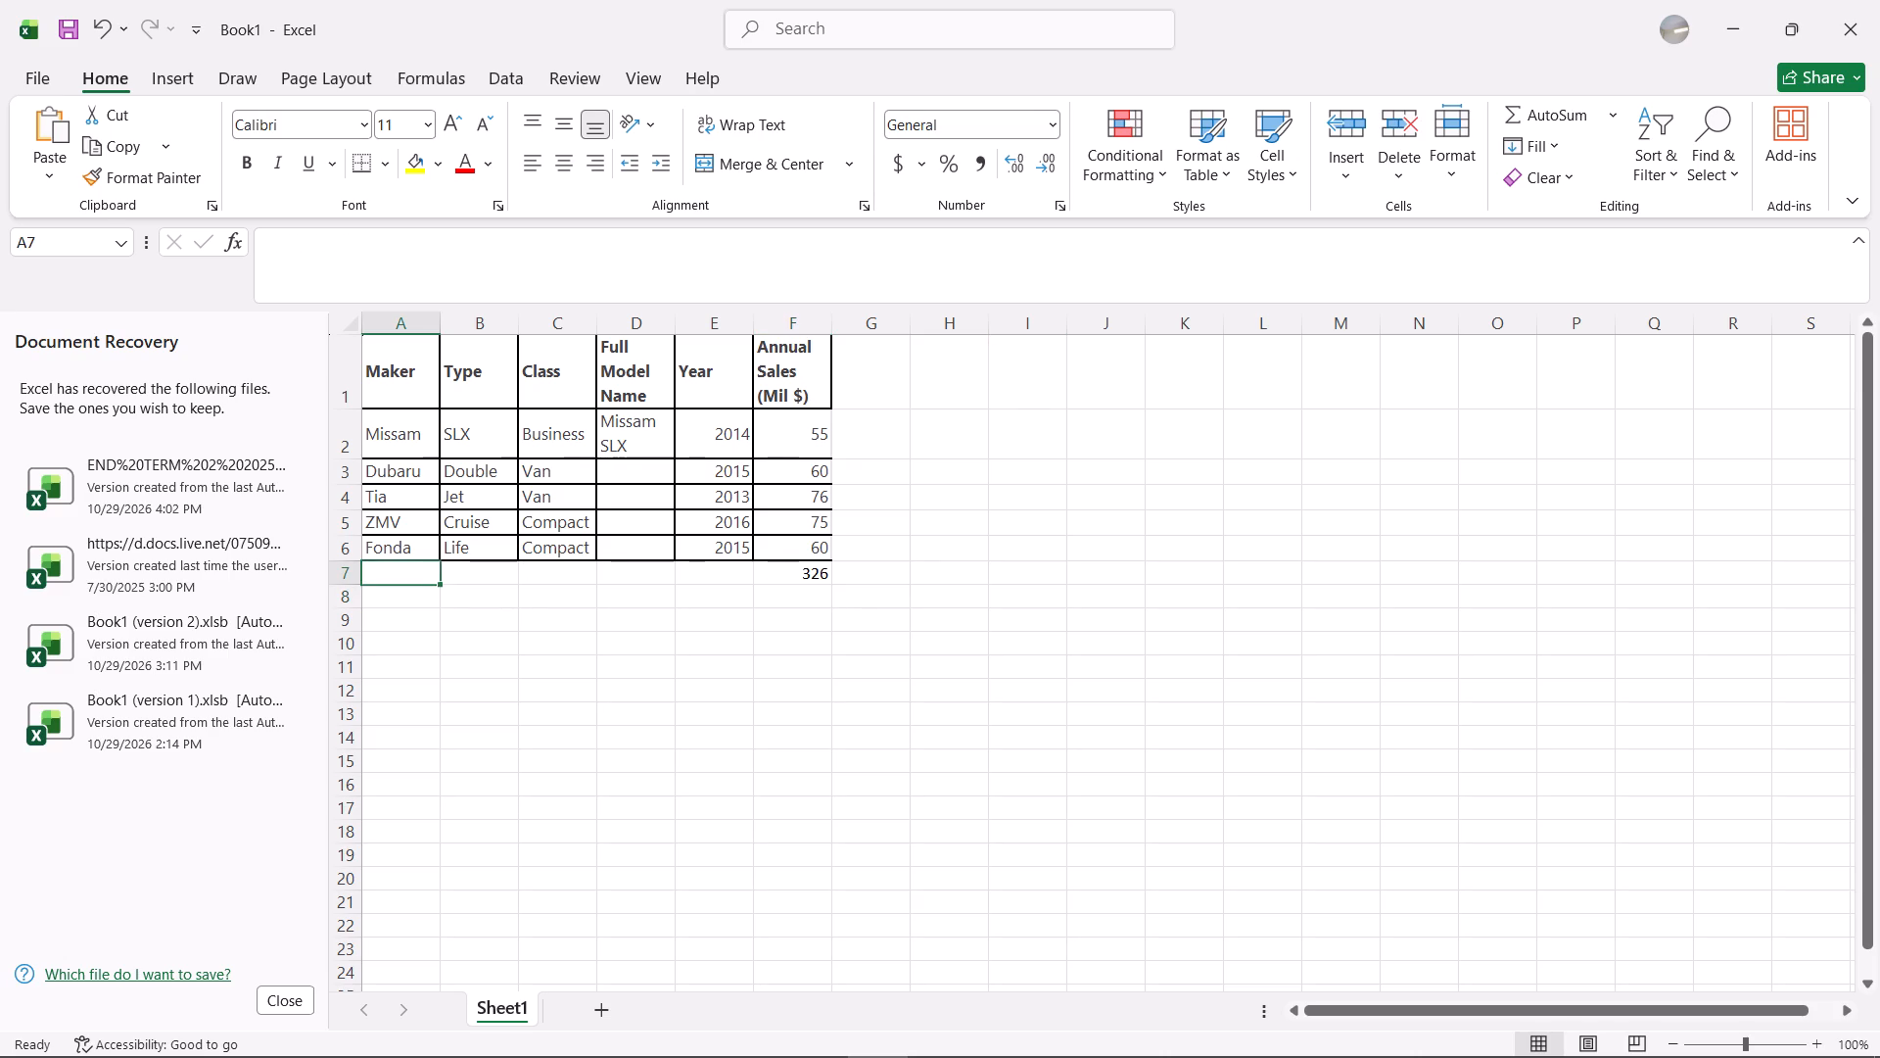
type("totak")
key("BackSpace")
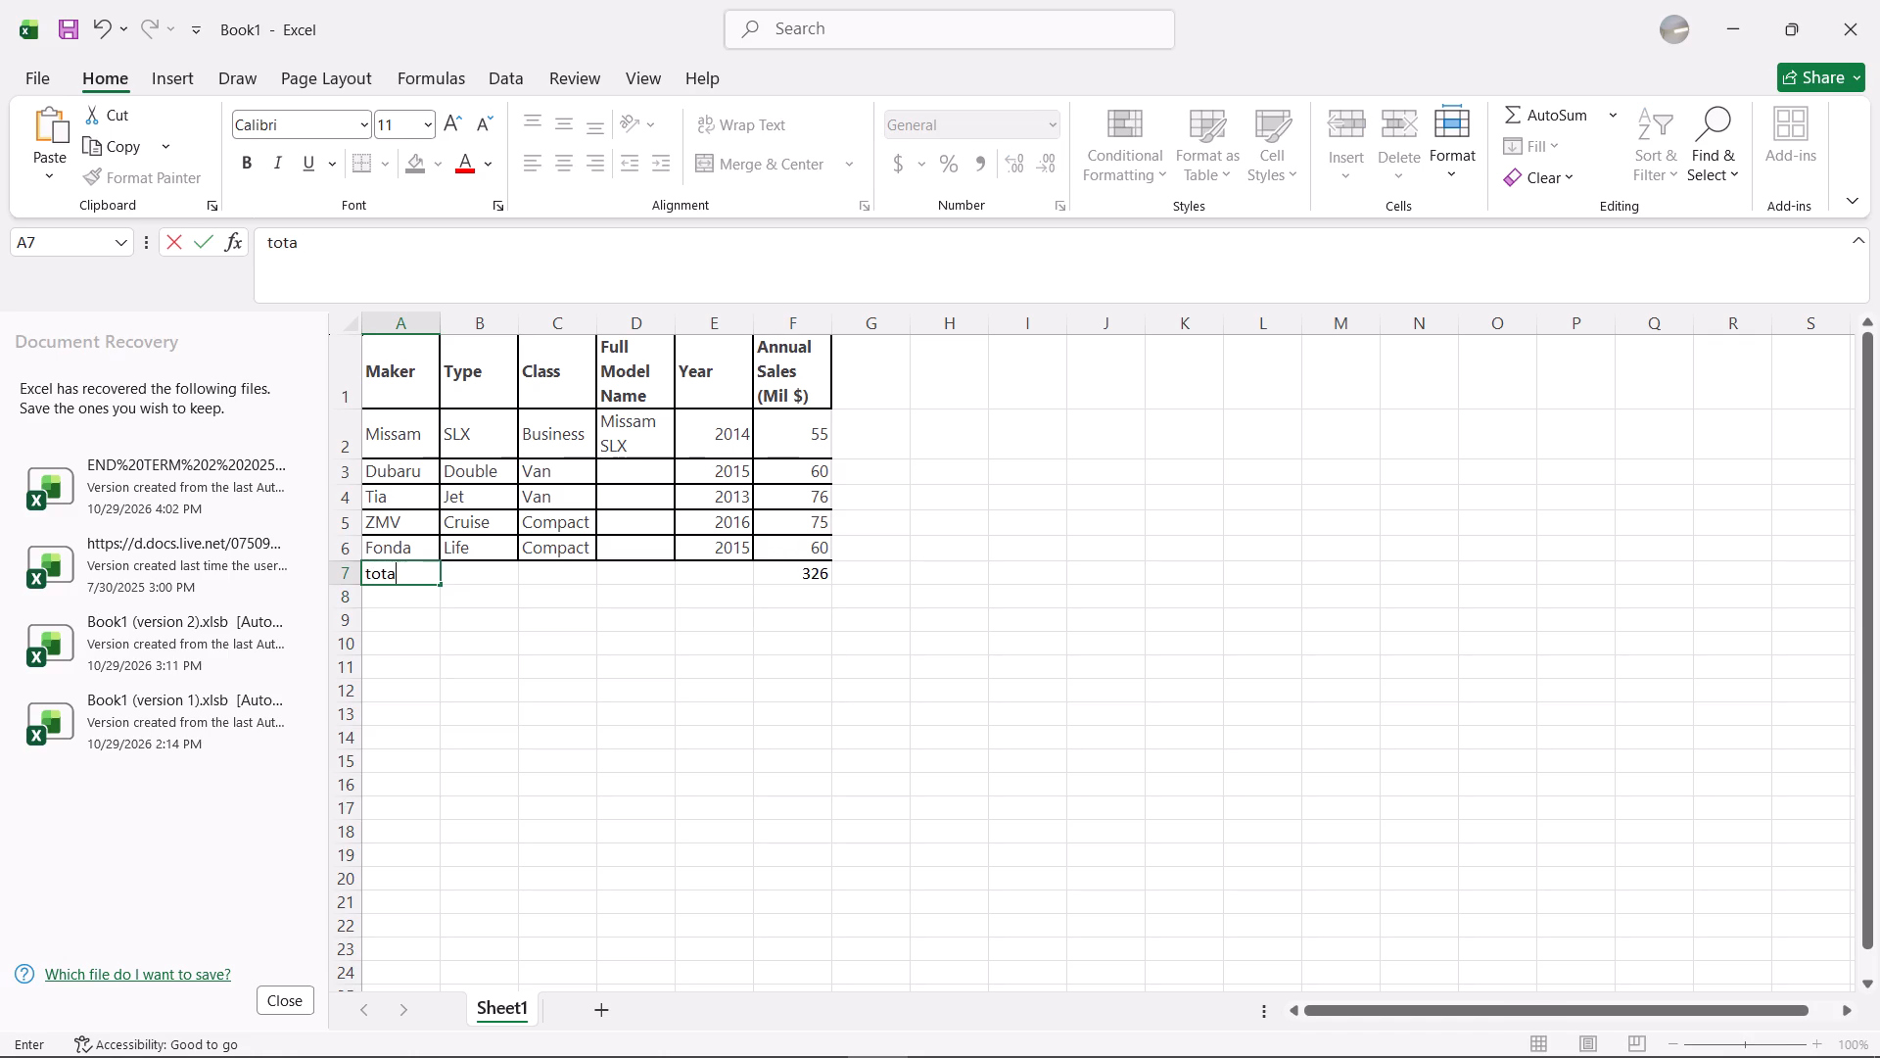
key("l")
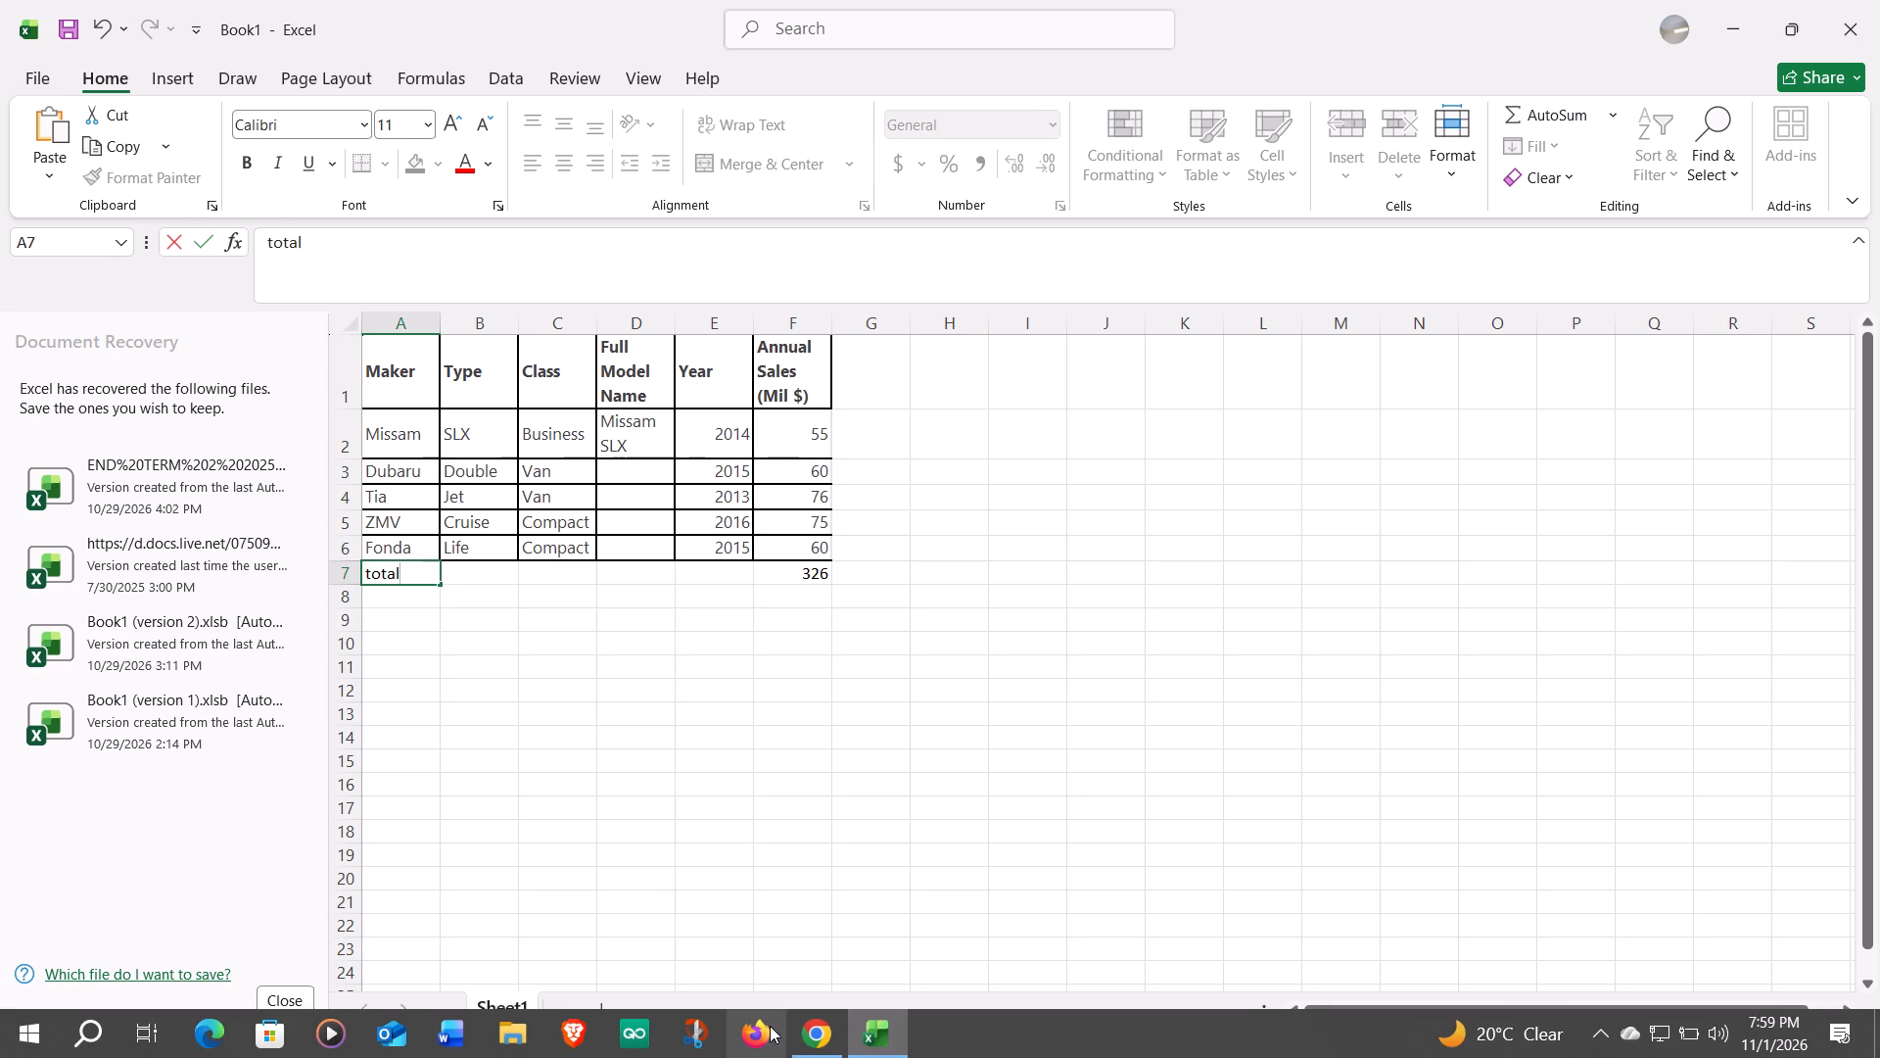
Read the basic Excel practice questions in Chrome, including the explanation for Question #3, and return to the Excel workbook.
left_click(809, 1027)
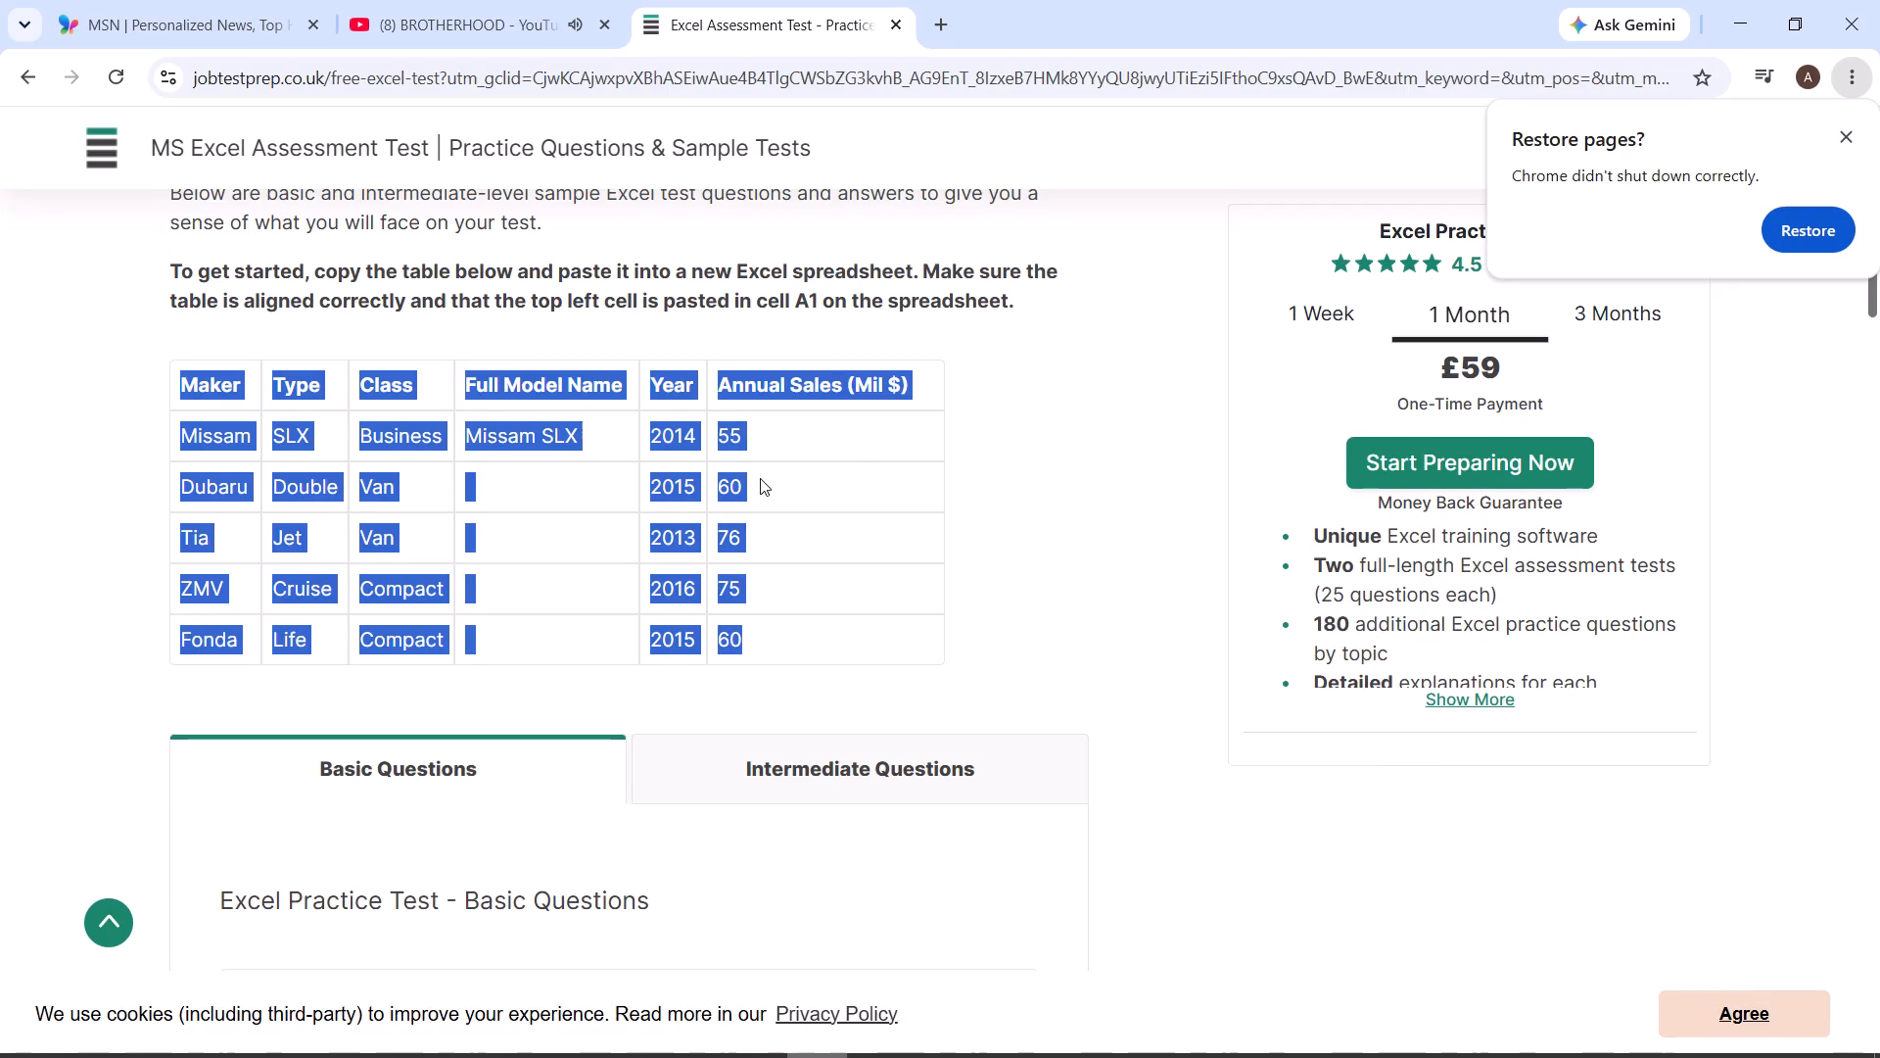
scroll(760, 478, "down", 4)
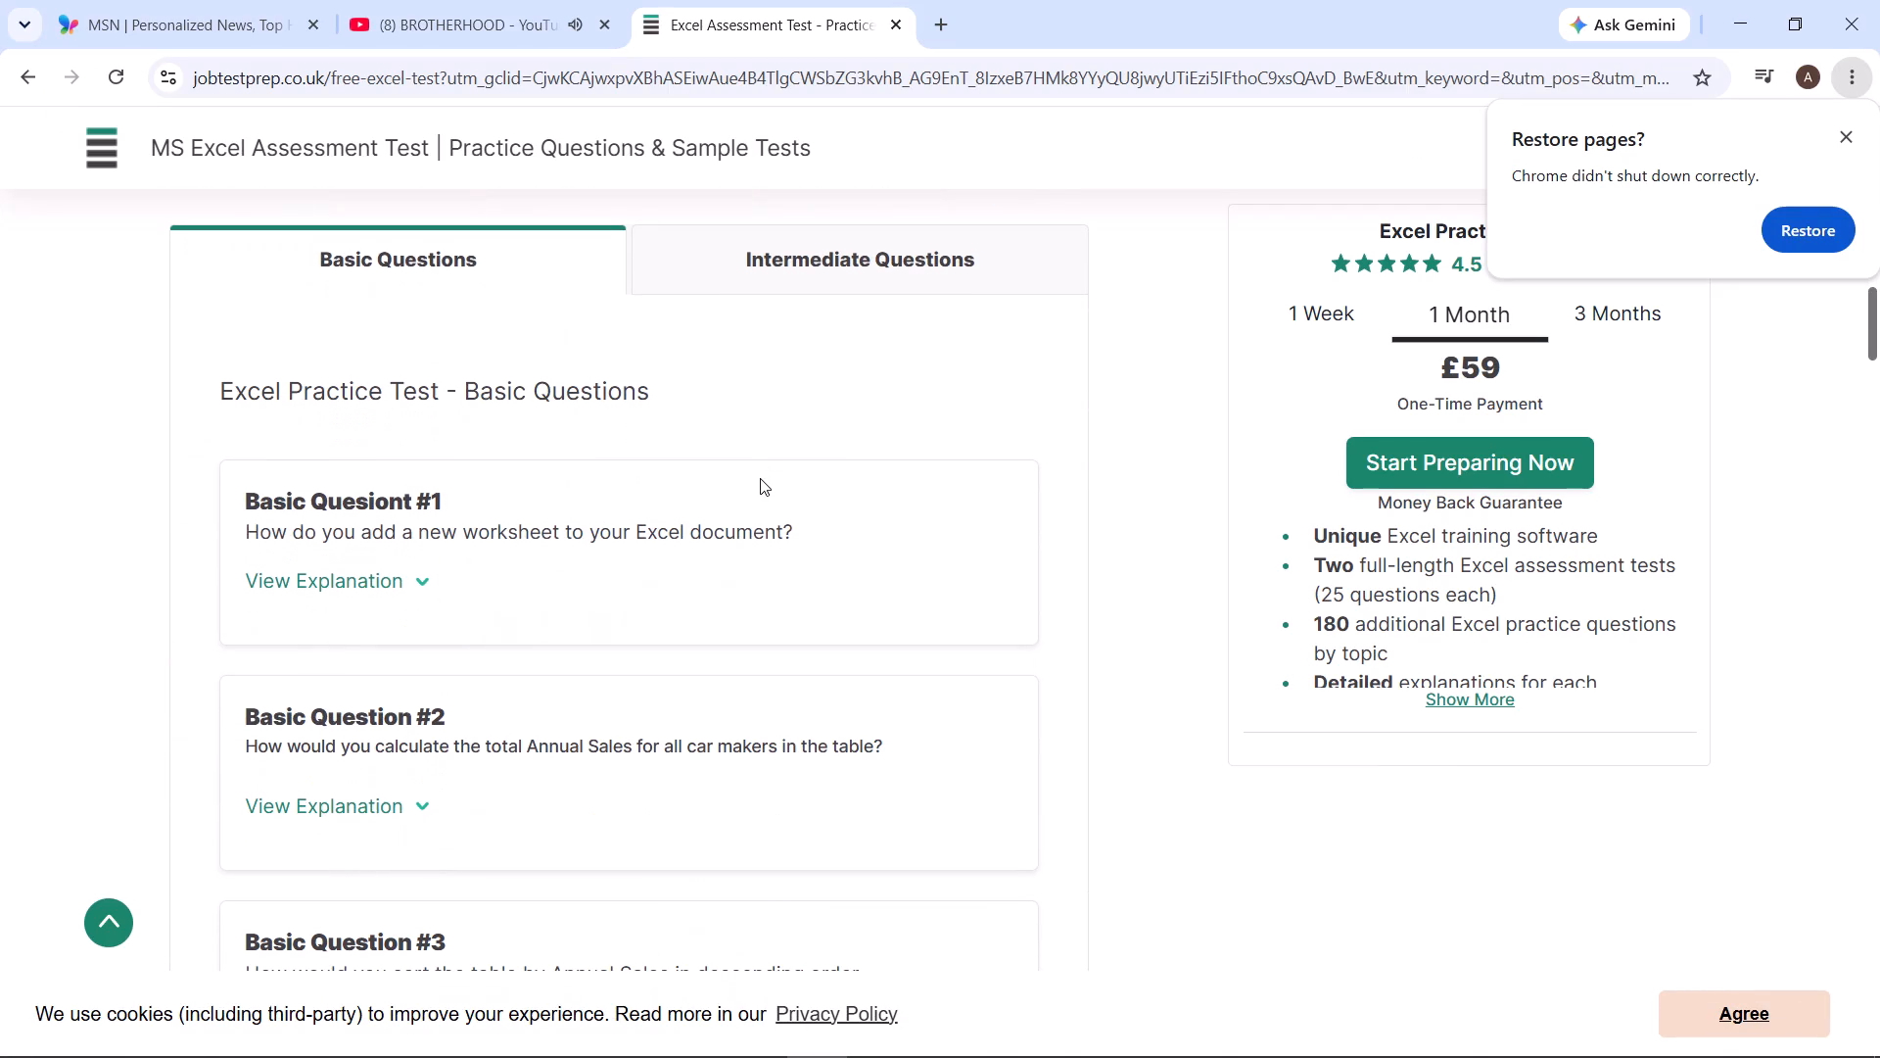
scroll(760, 478, "down", 1)
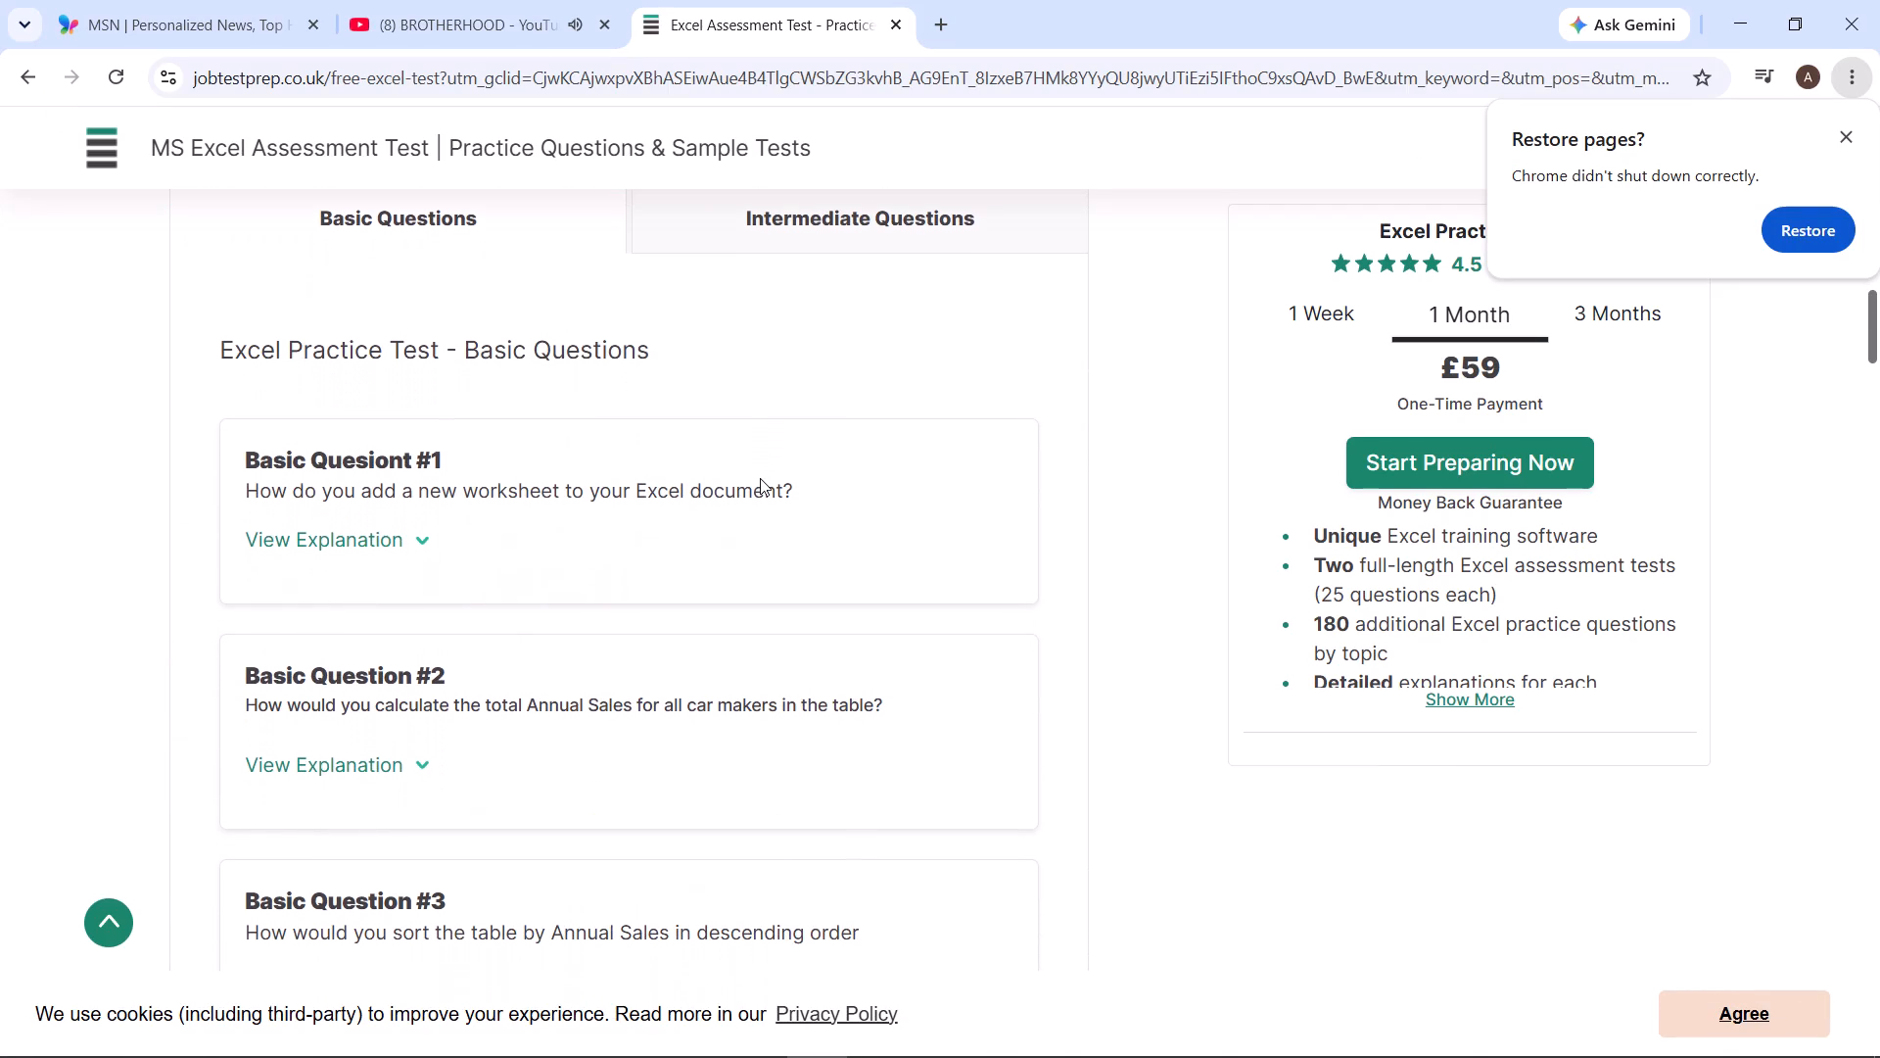
scroll(760, 478, "down", 2)
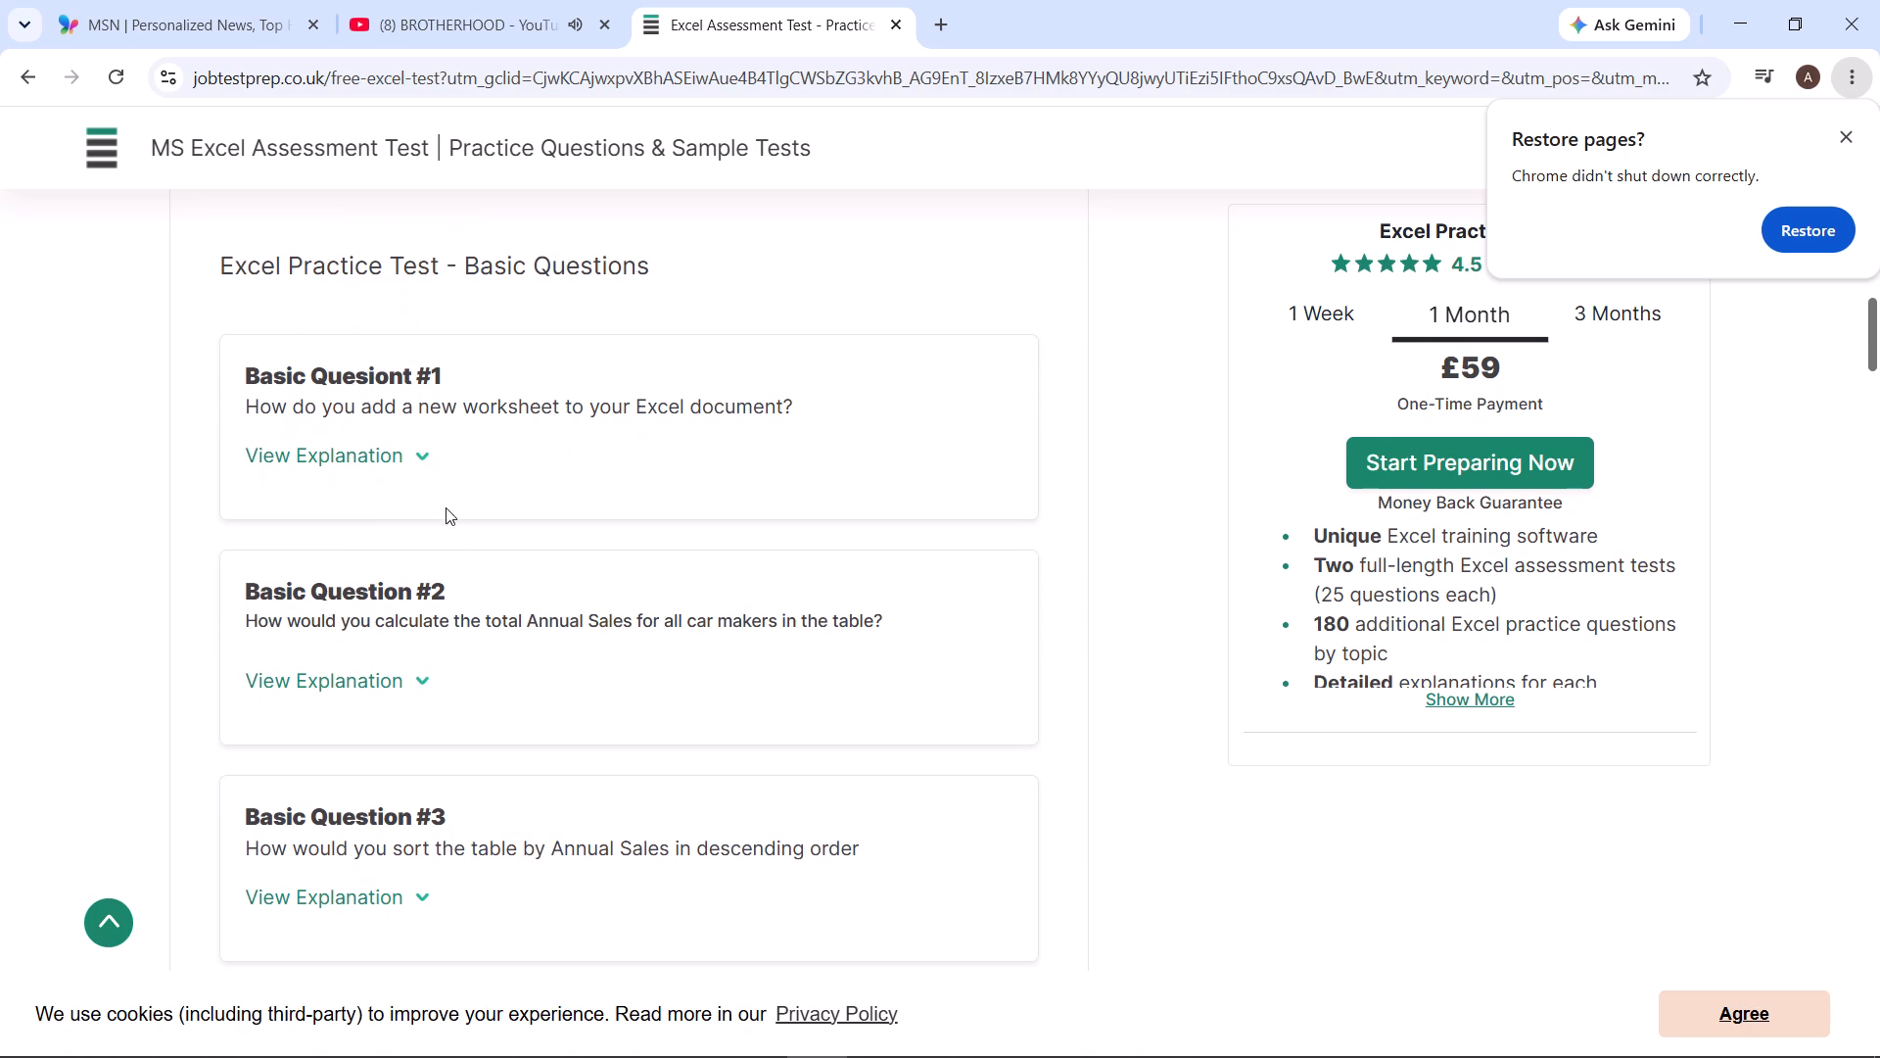
scroll(458, 535, "down", 1)
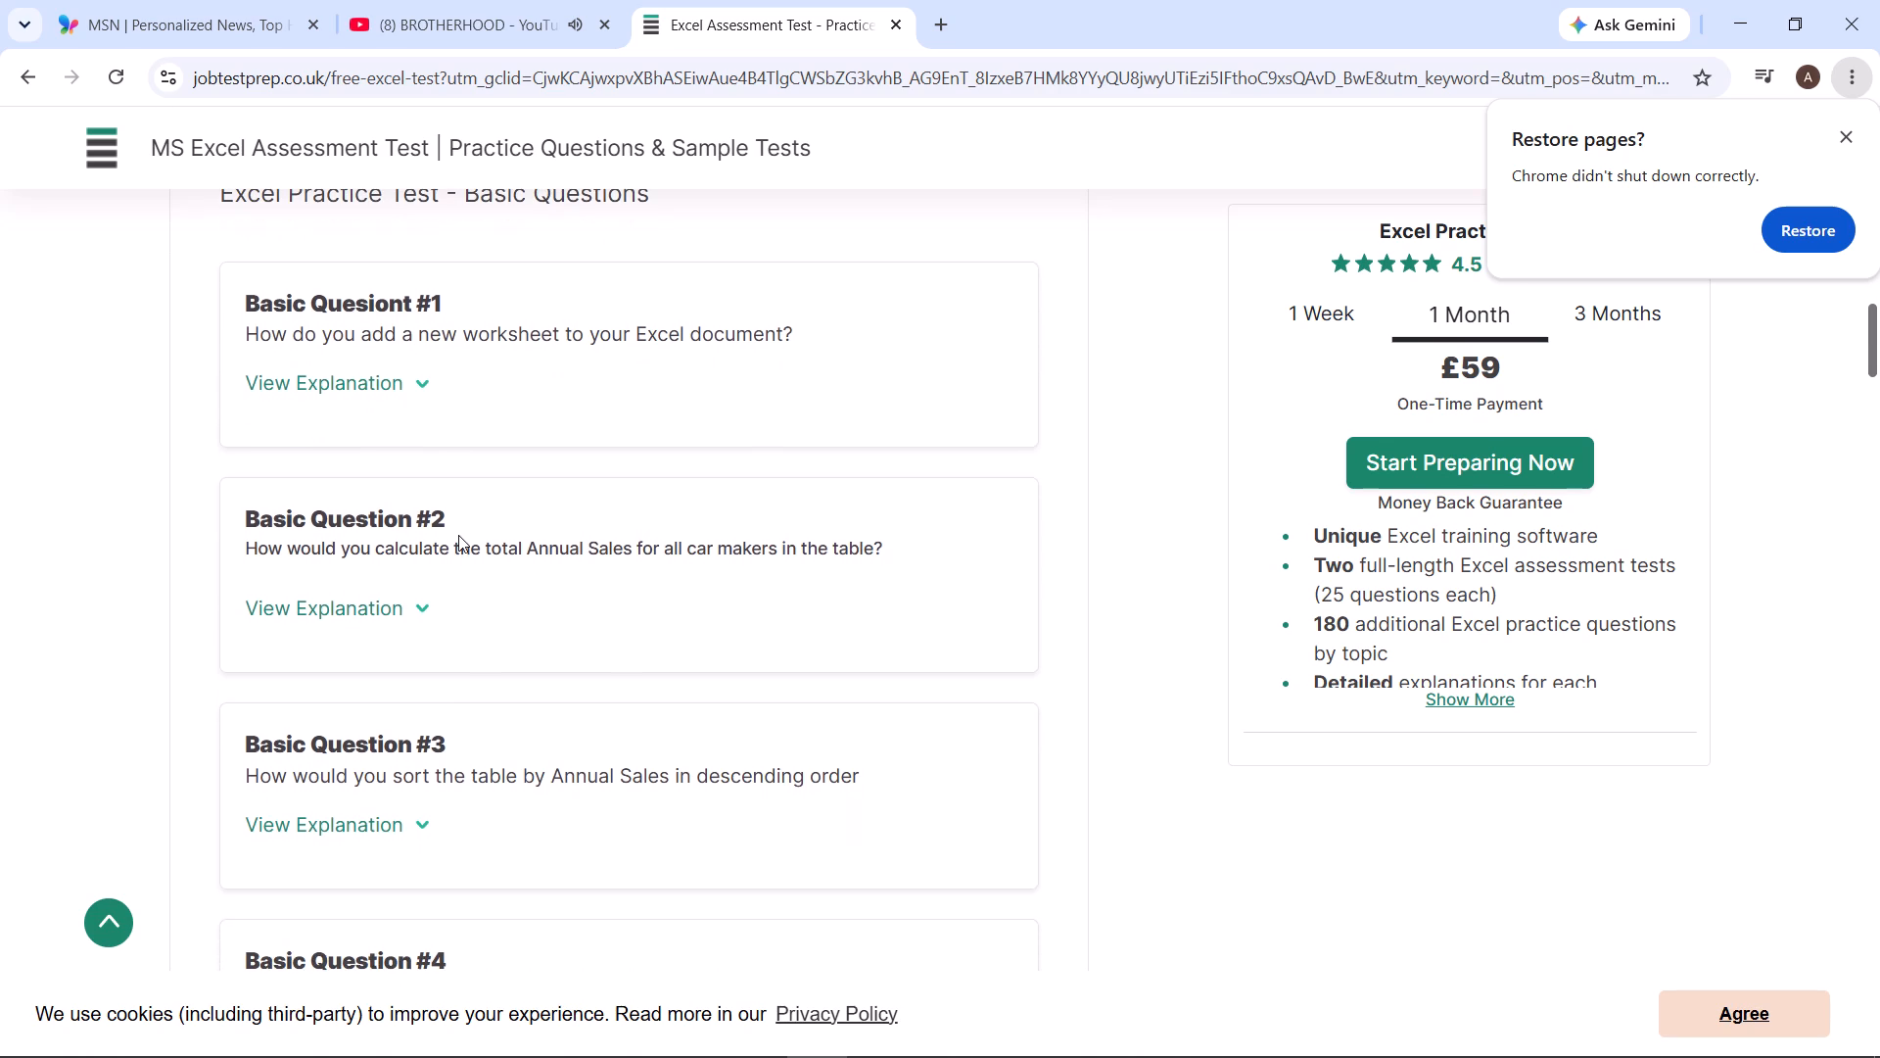
left_click(458, 535)
scroll(458, 535, "down", 1)
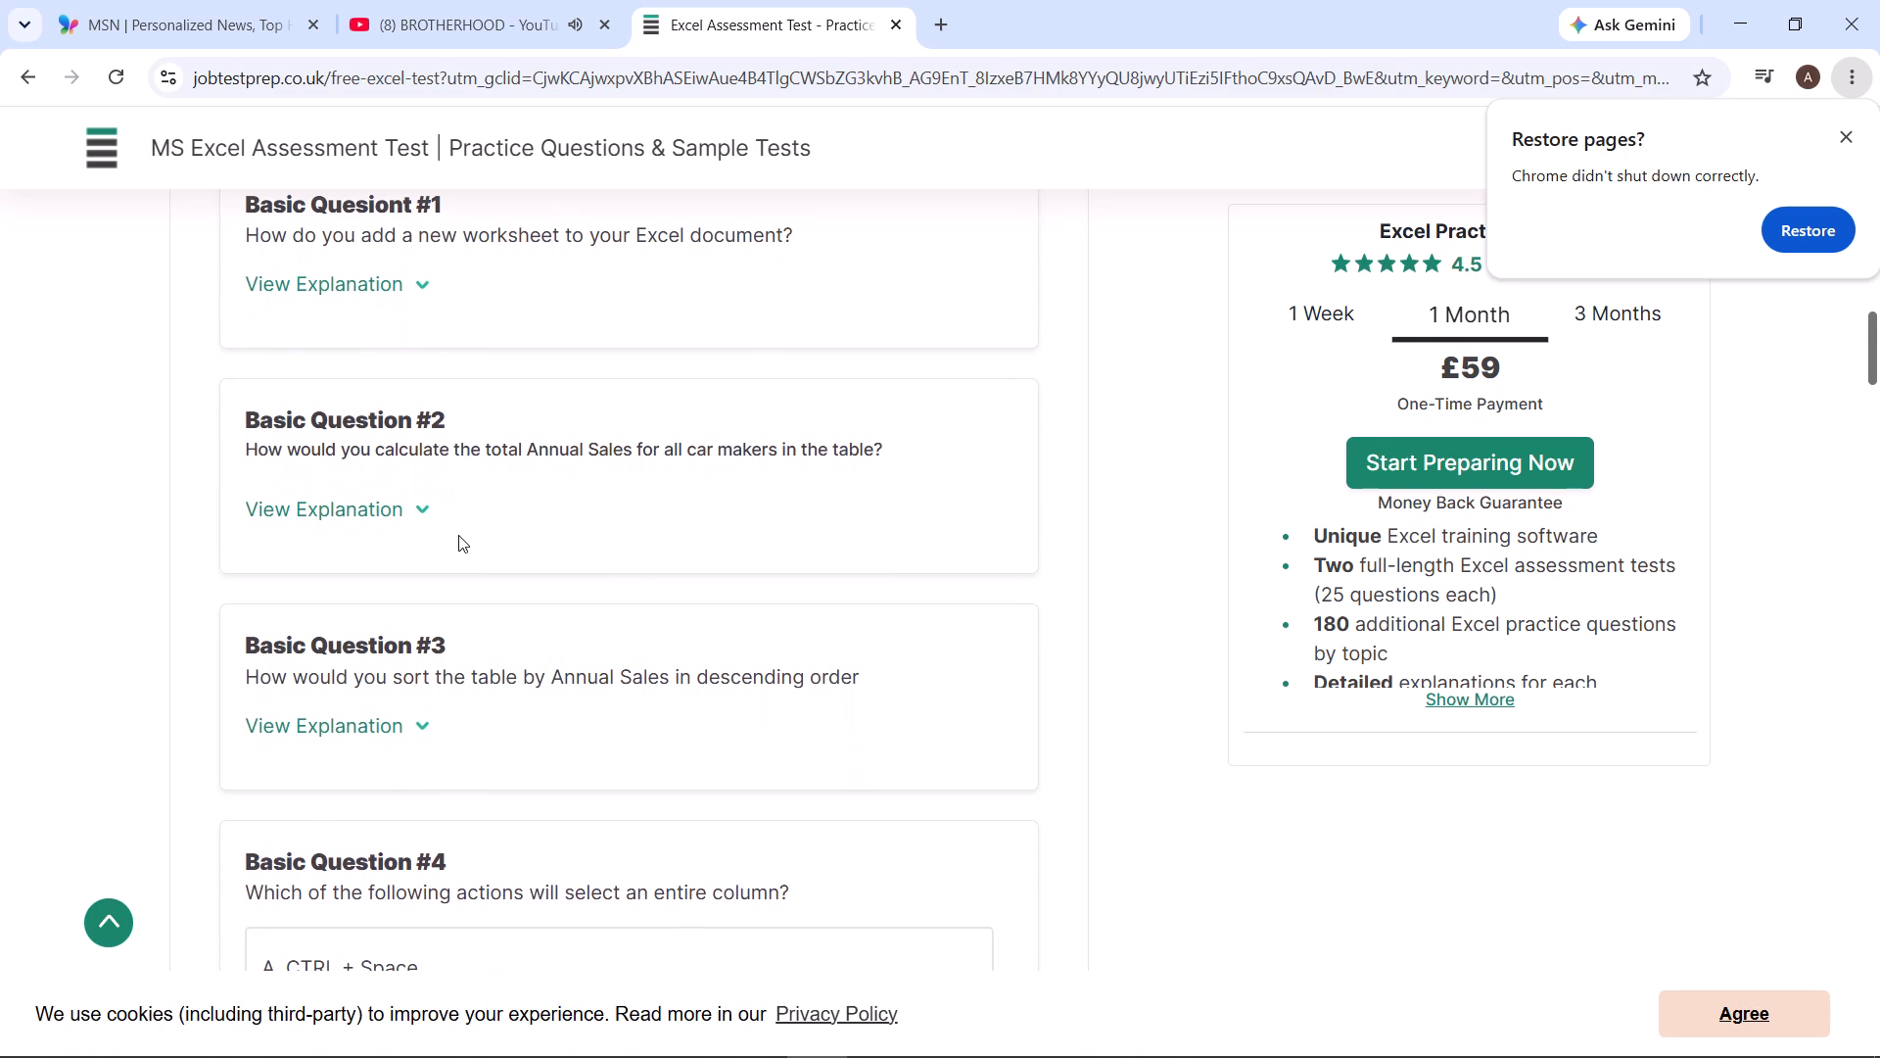
scroll(458, 535, "down", 1)
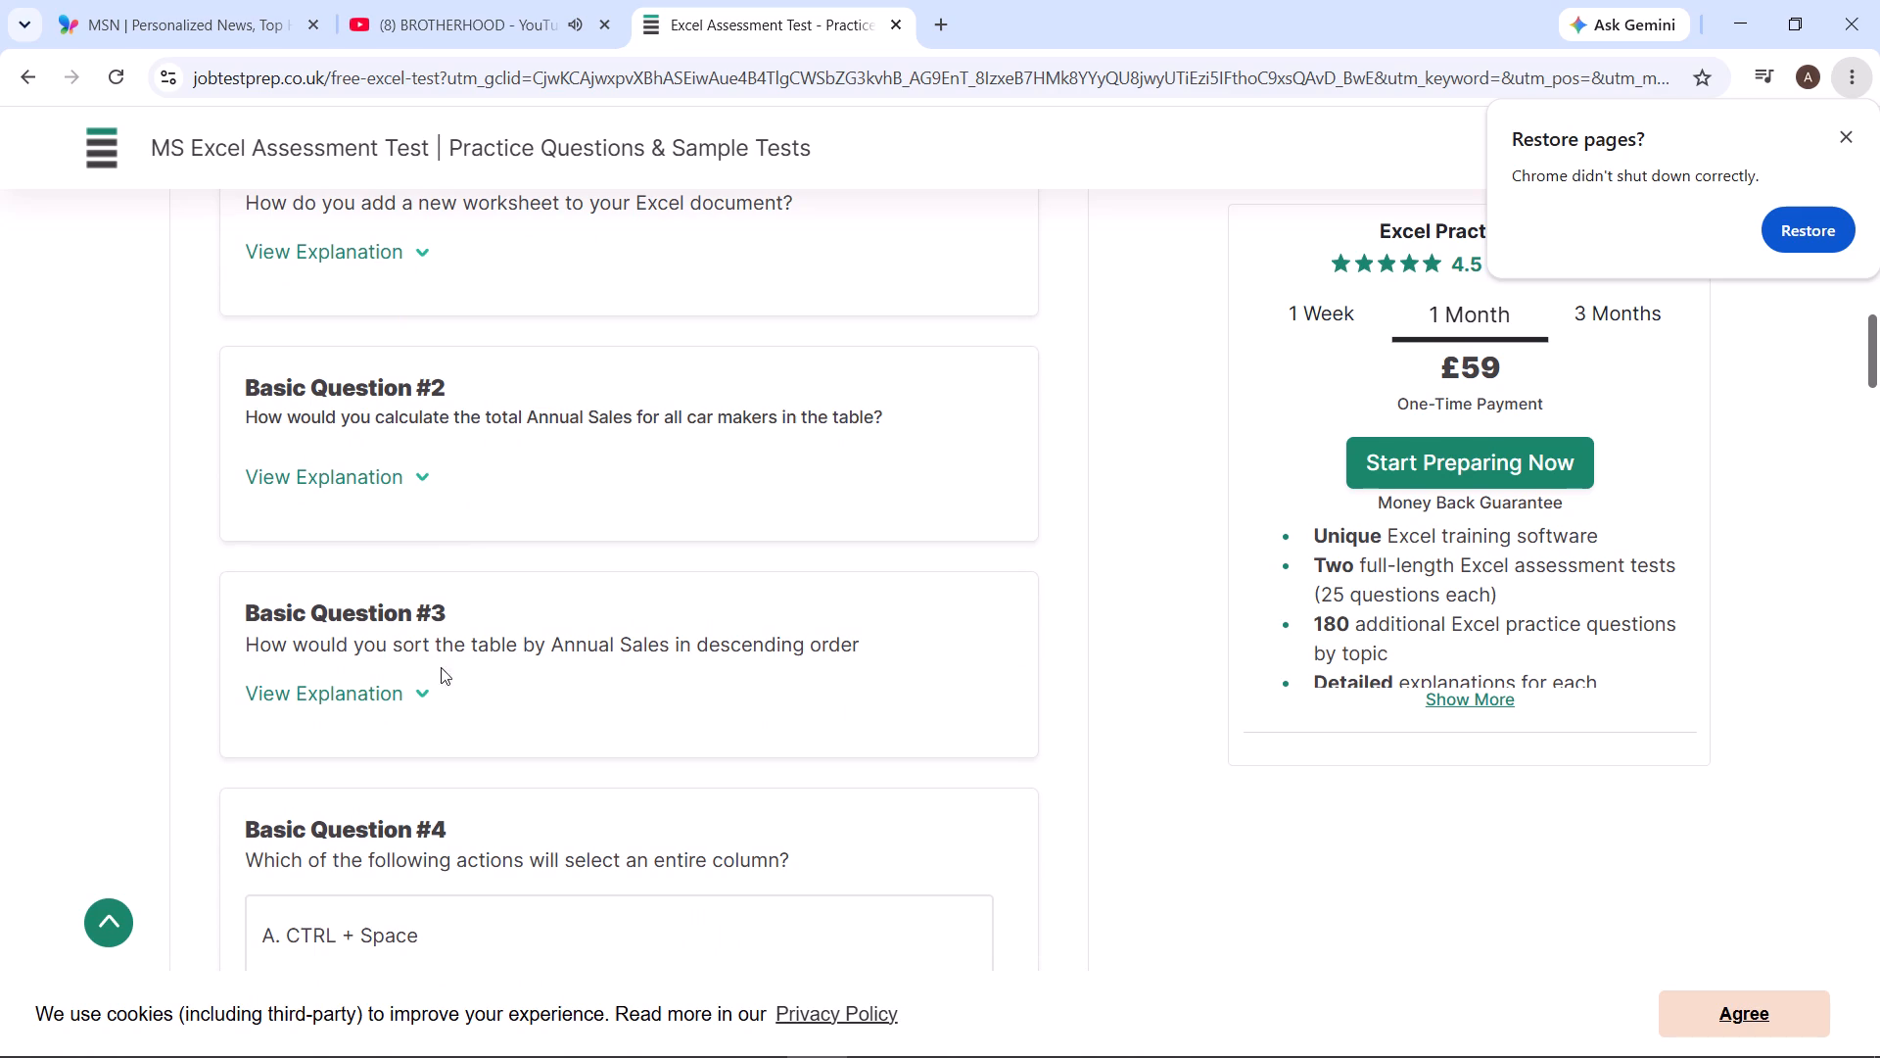
left_click(423, 702)
scroll(499, 773, "down", 1)
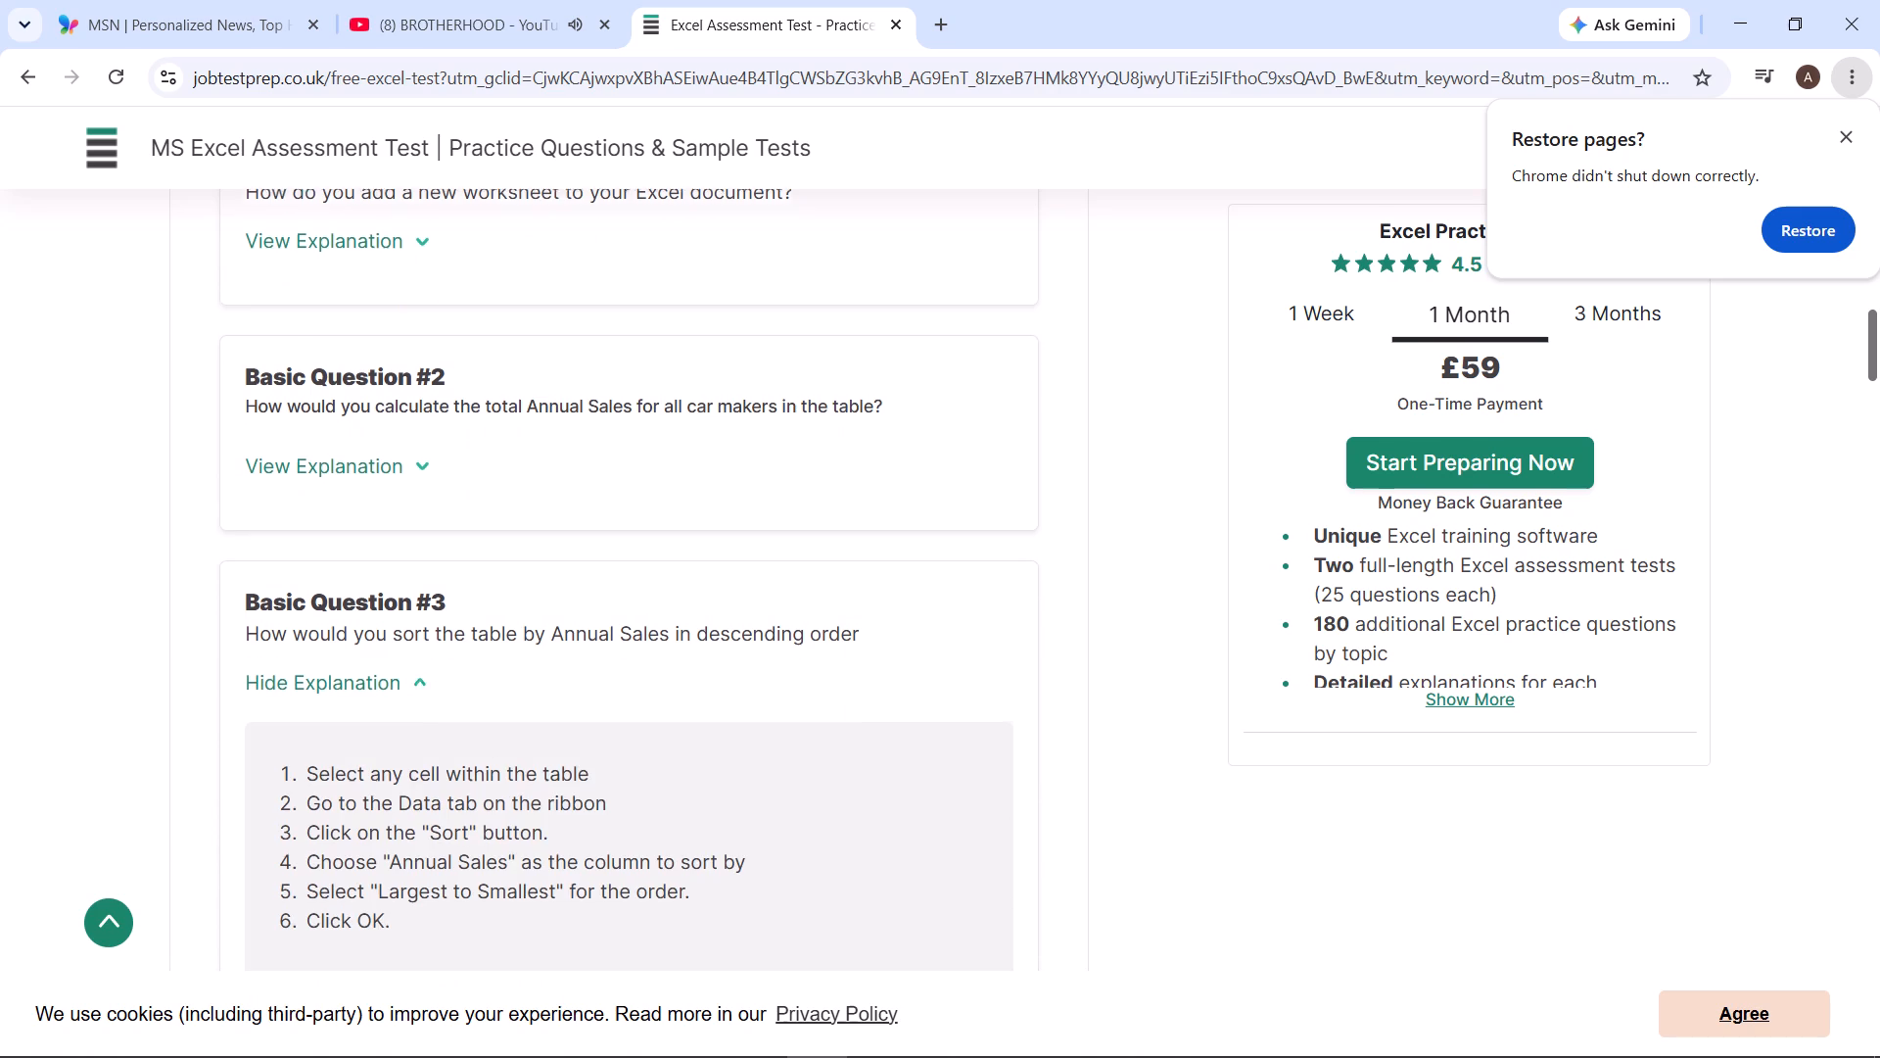
scroll(499, 773, "down", 1)
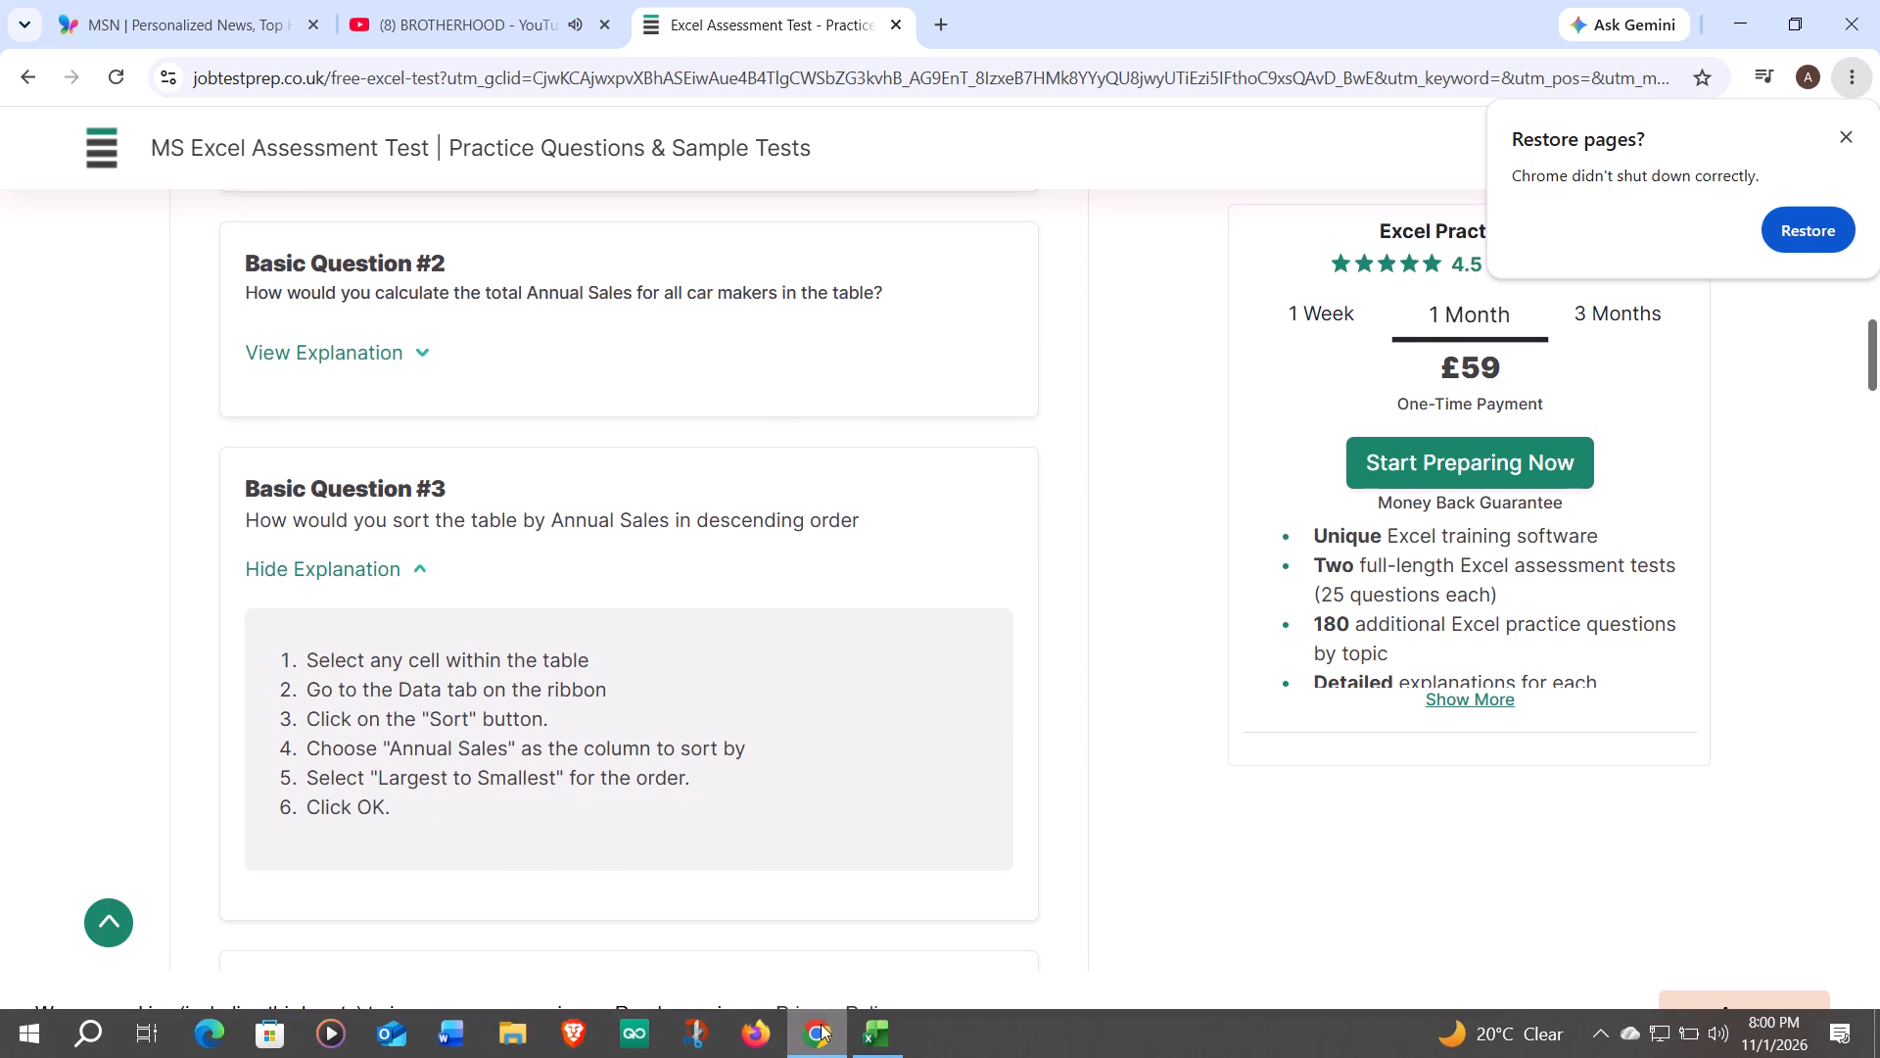
left_click(883, 1023)
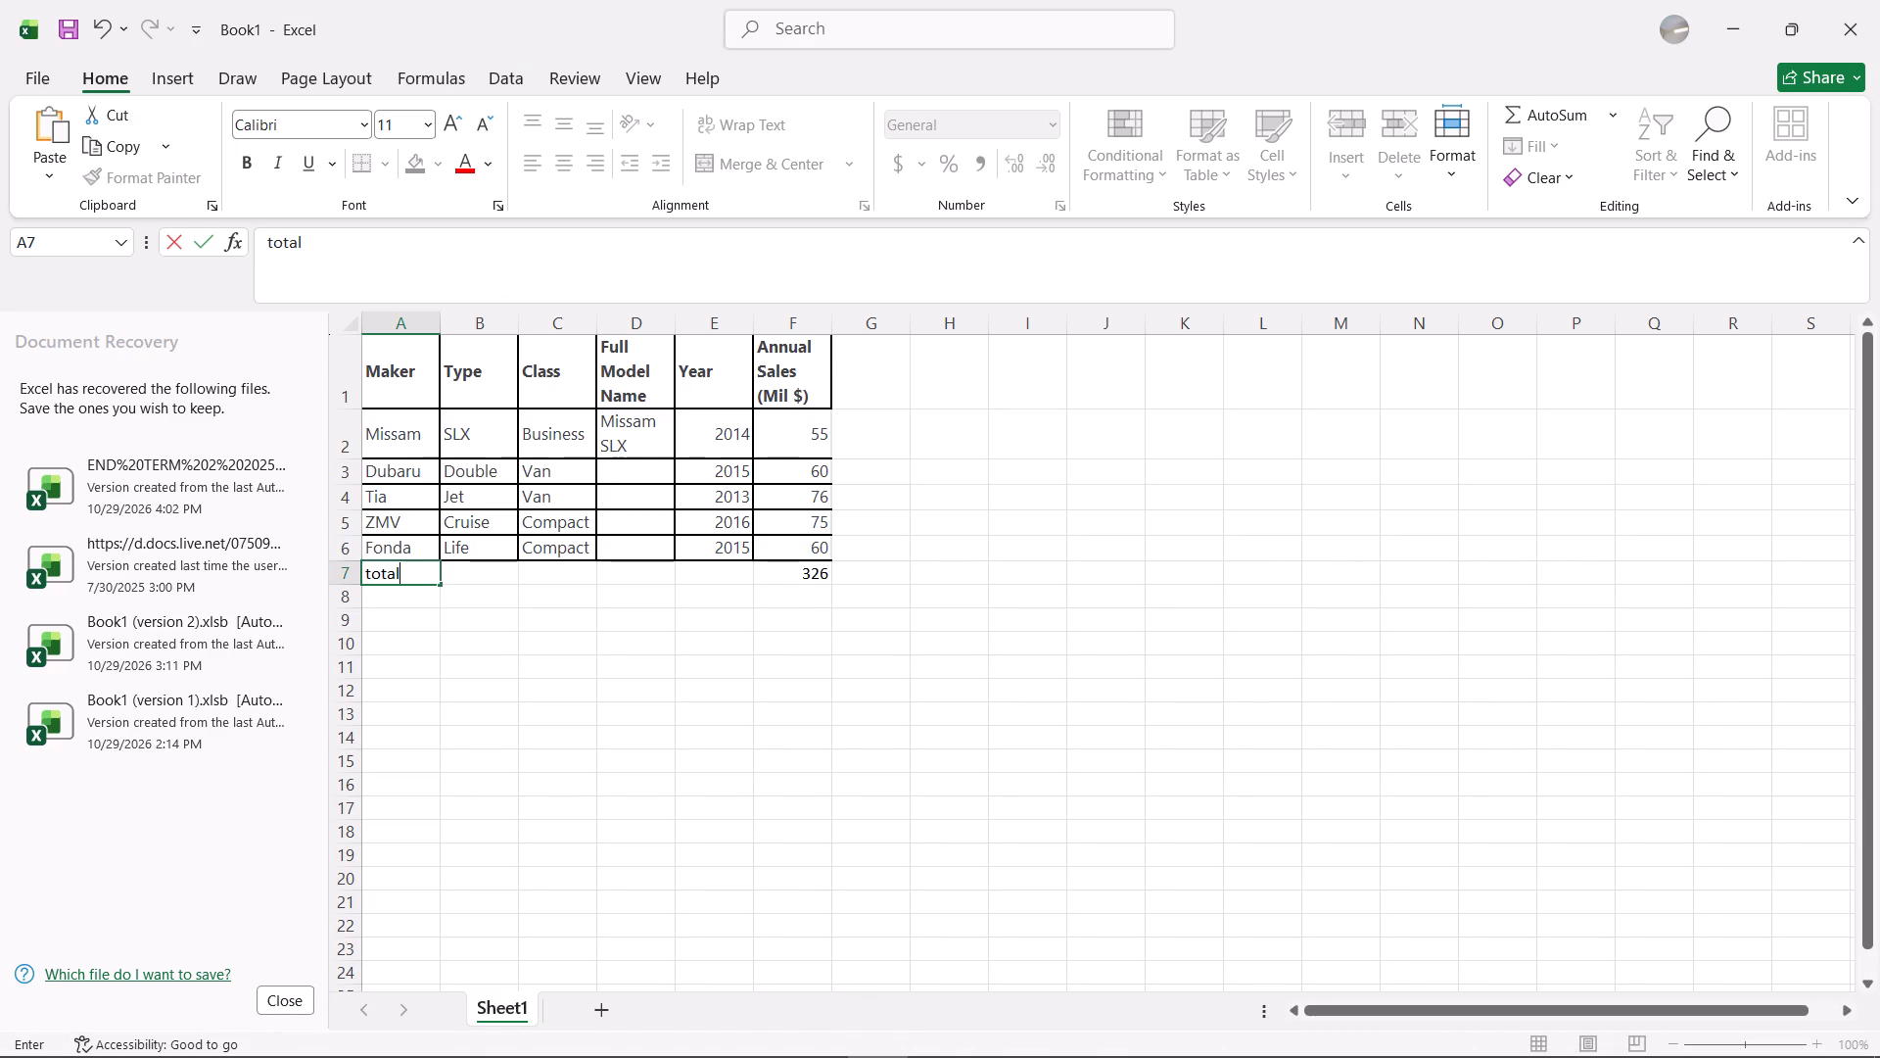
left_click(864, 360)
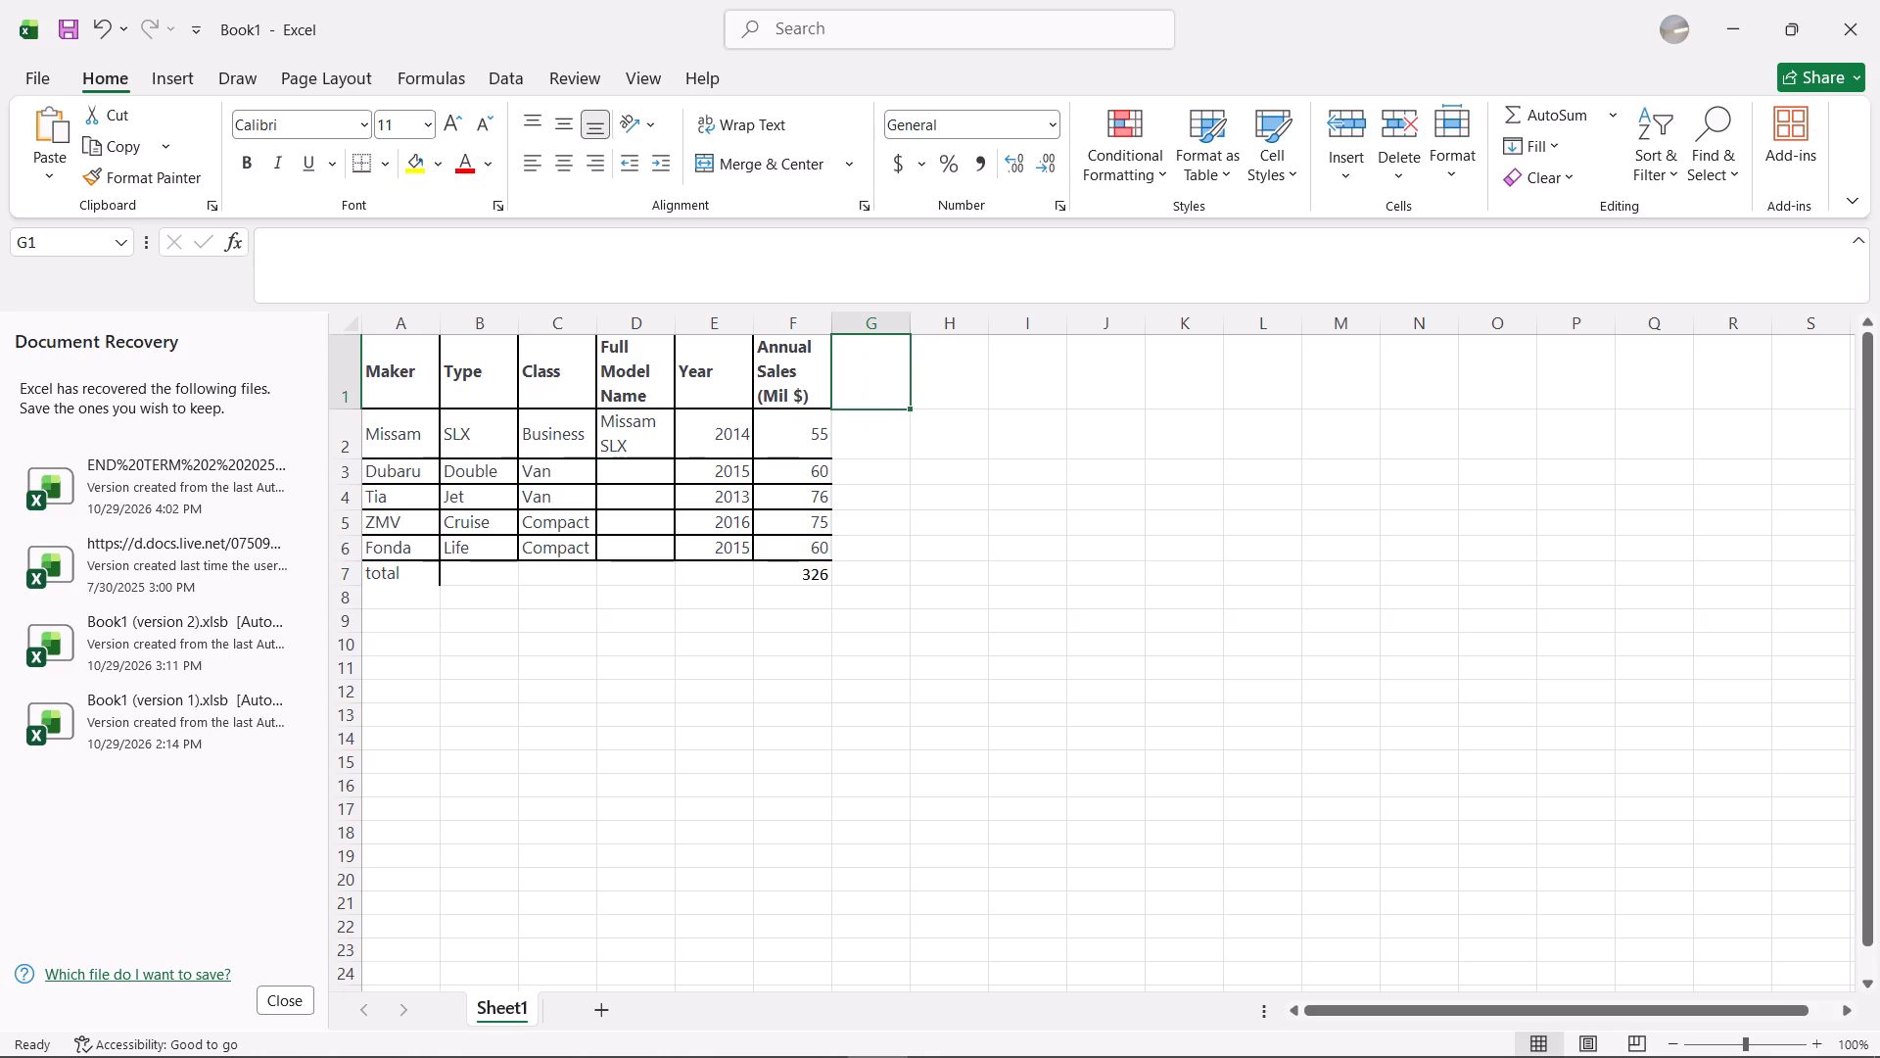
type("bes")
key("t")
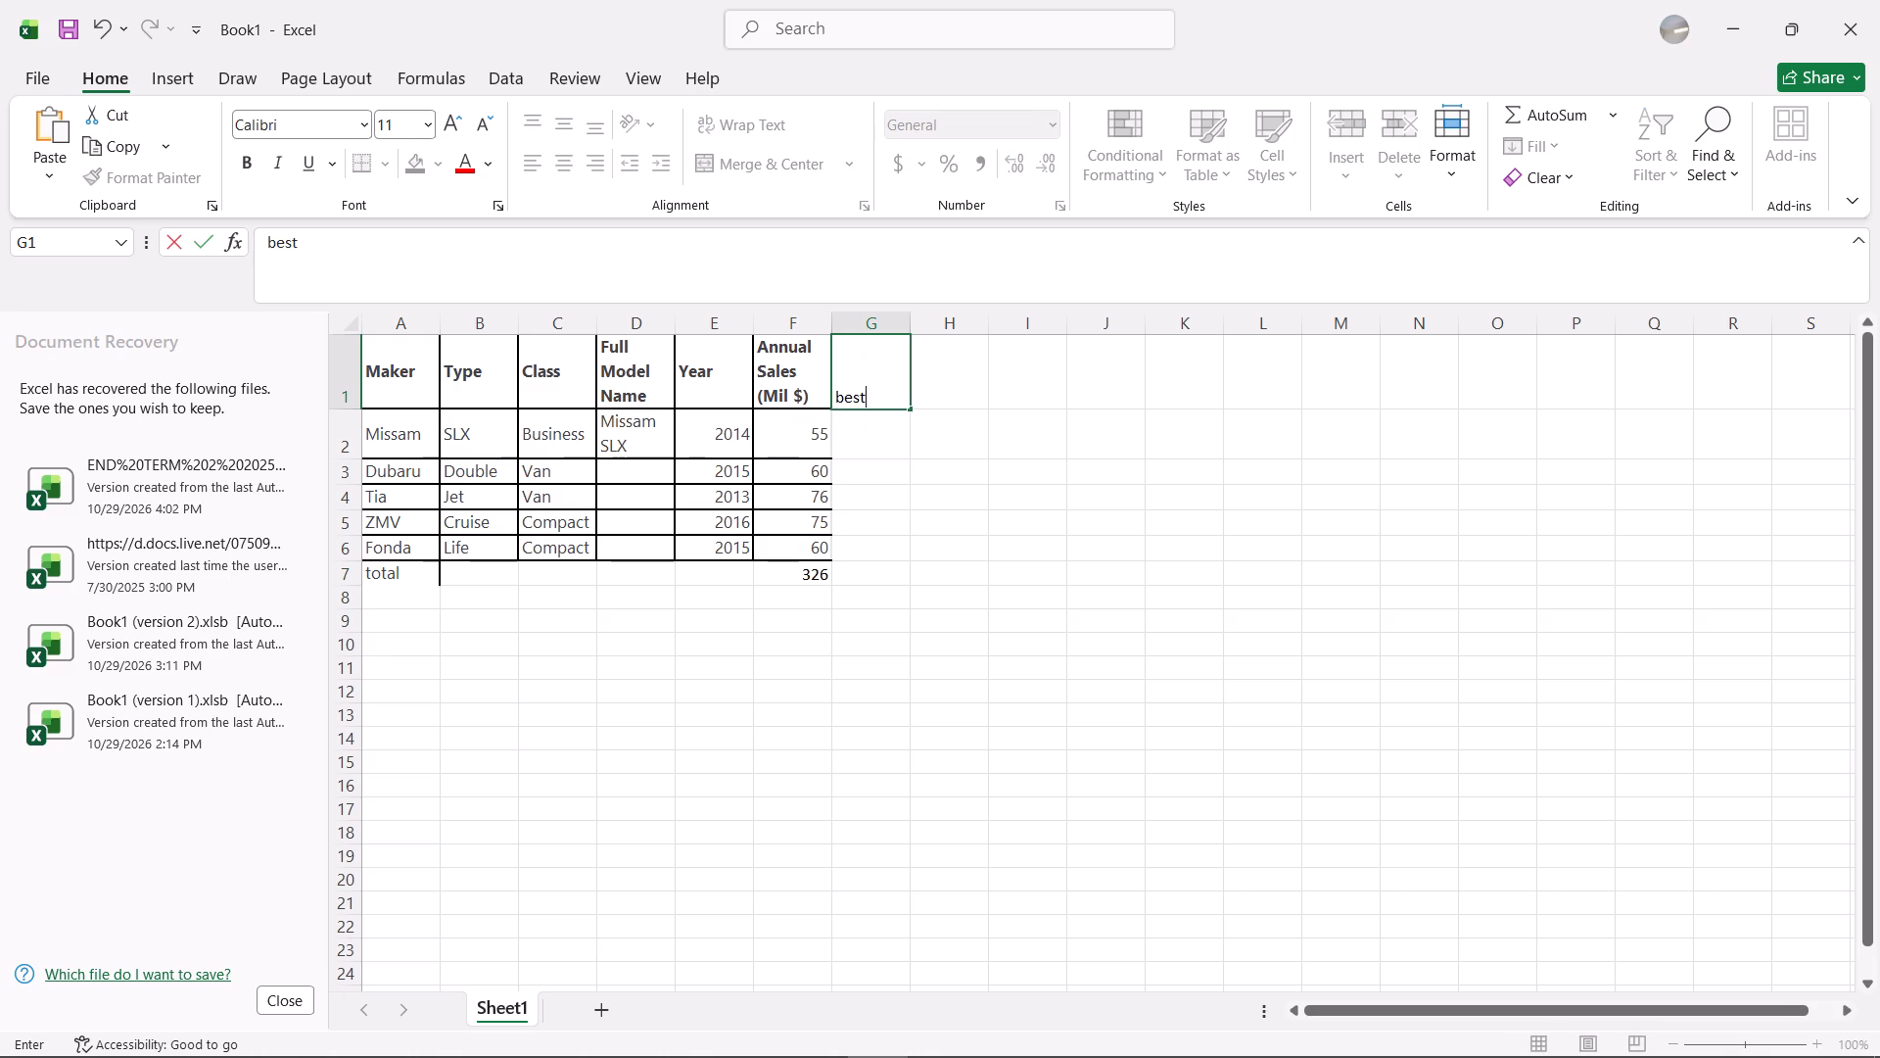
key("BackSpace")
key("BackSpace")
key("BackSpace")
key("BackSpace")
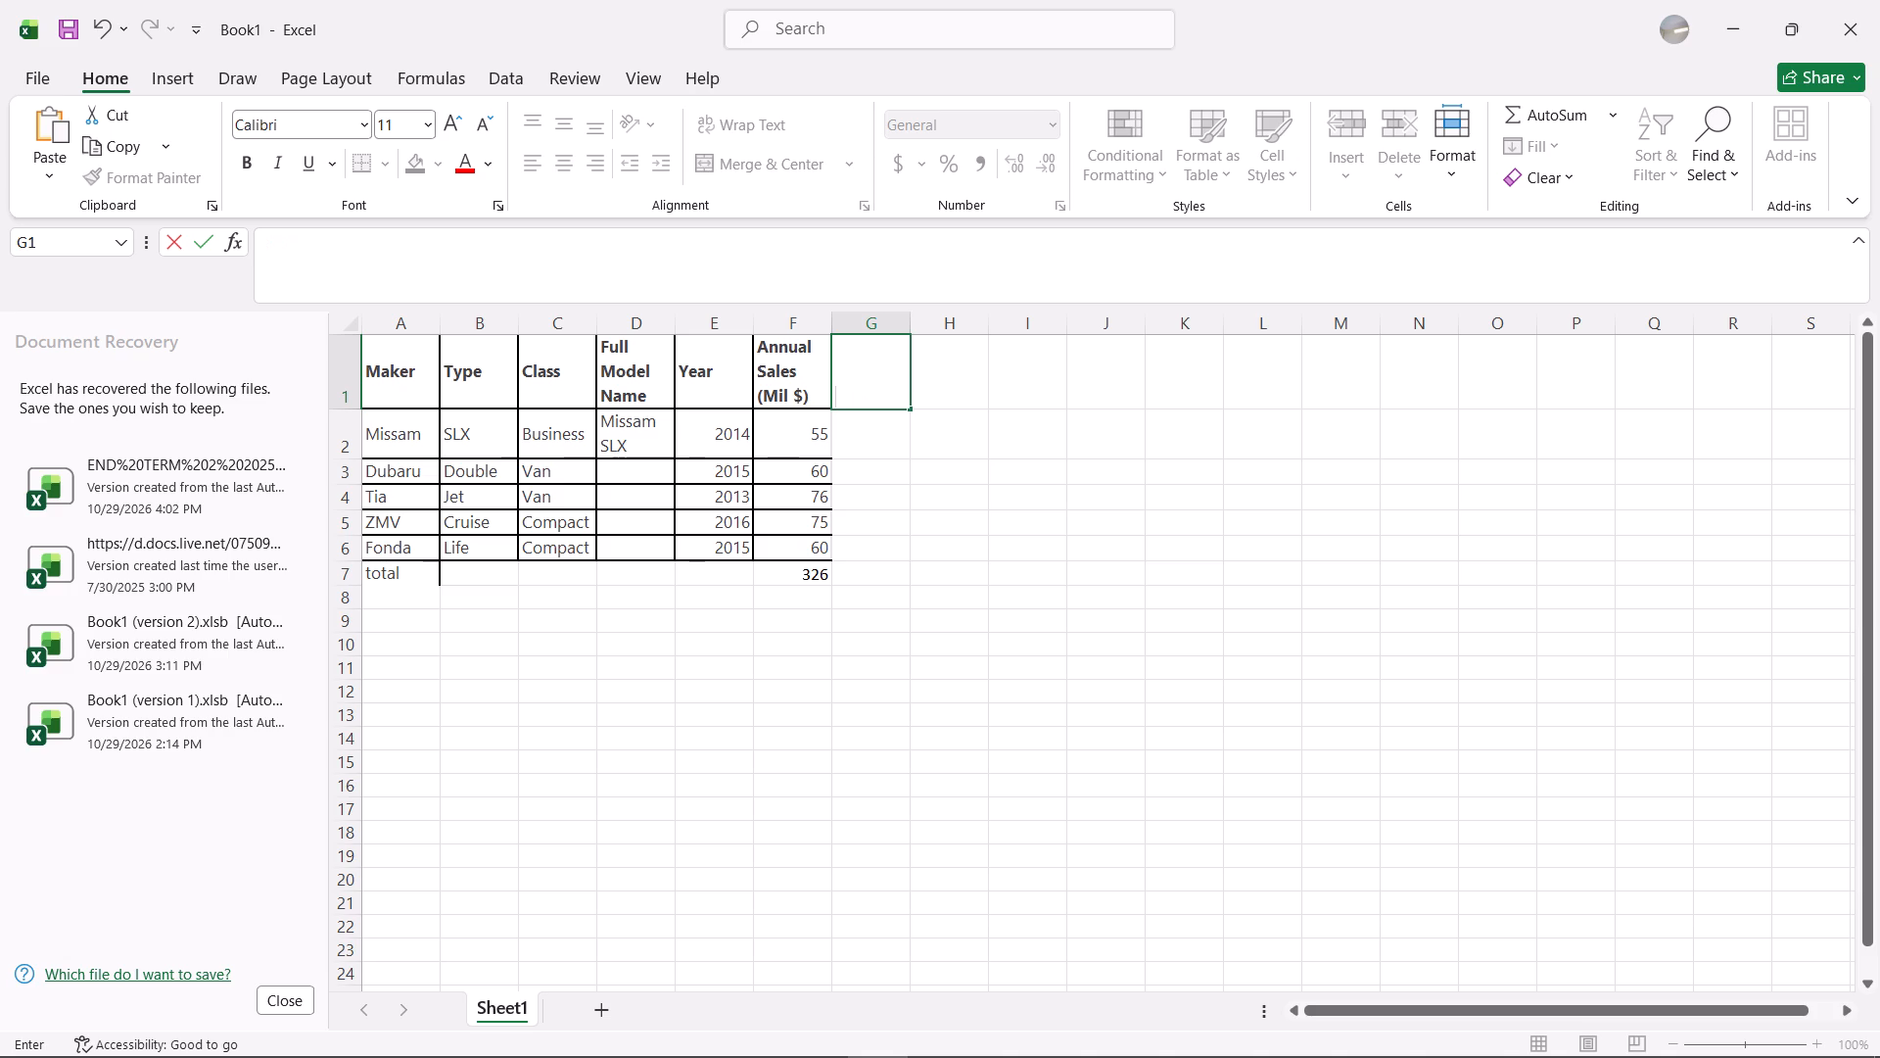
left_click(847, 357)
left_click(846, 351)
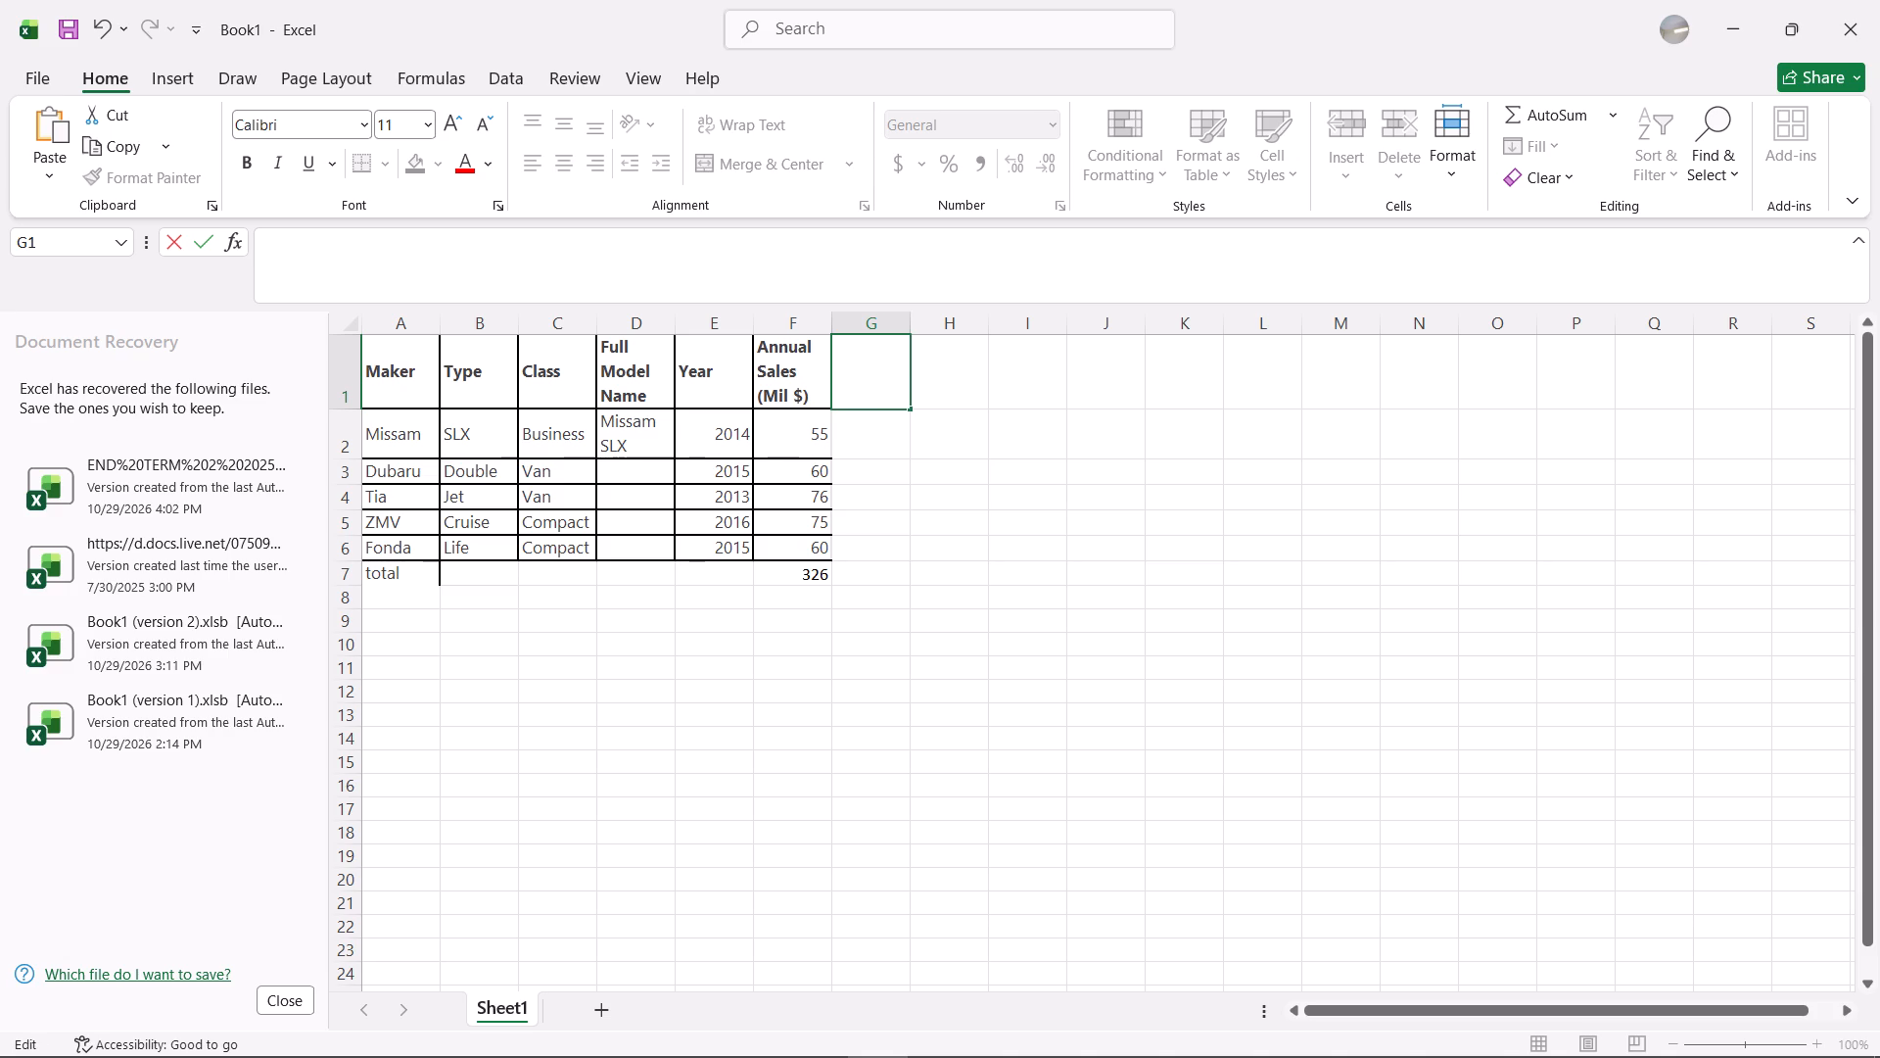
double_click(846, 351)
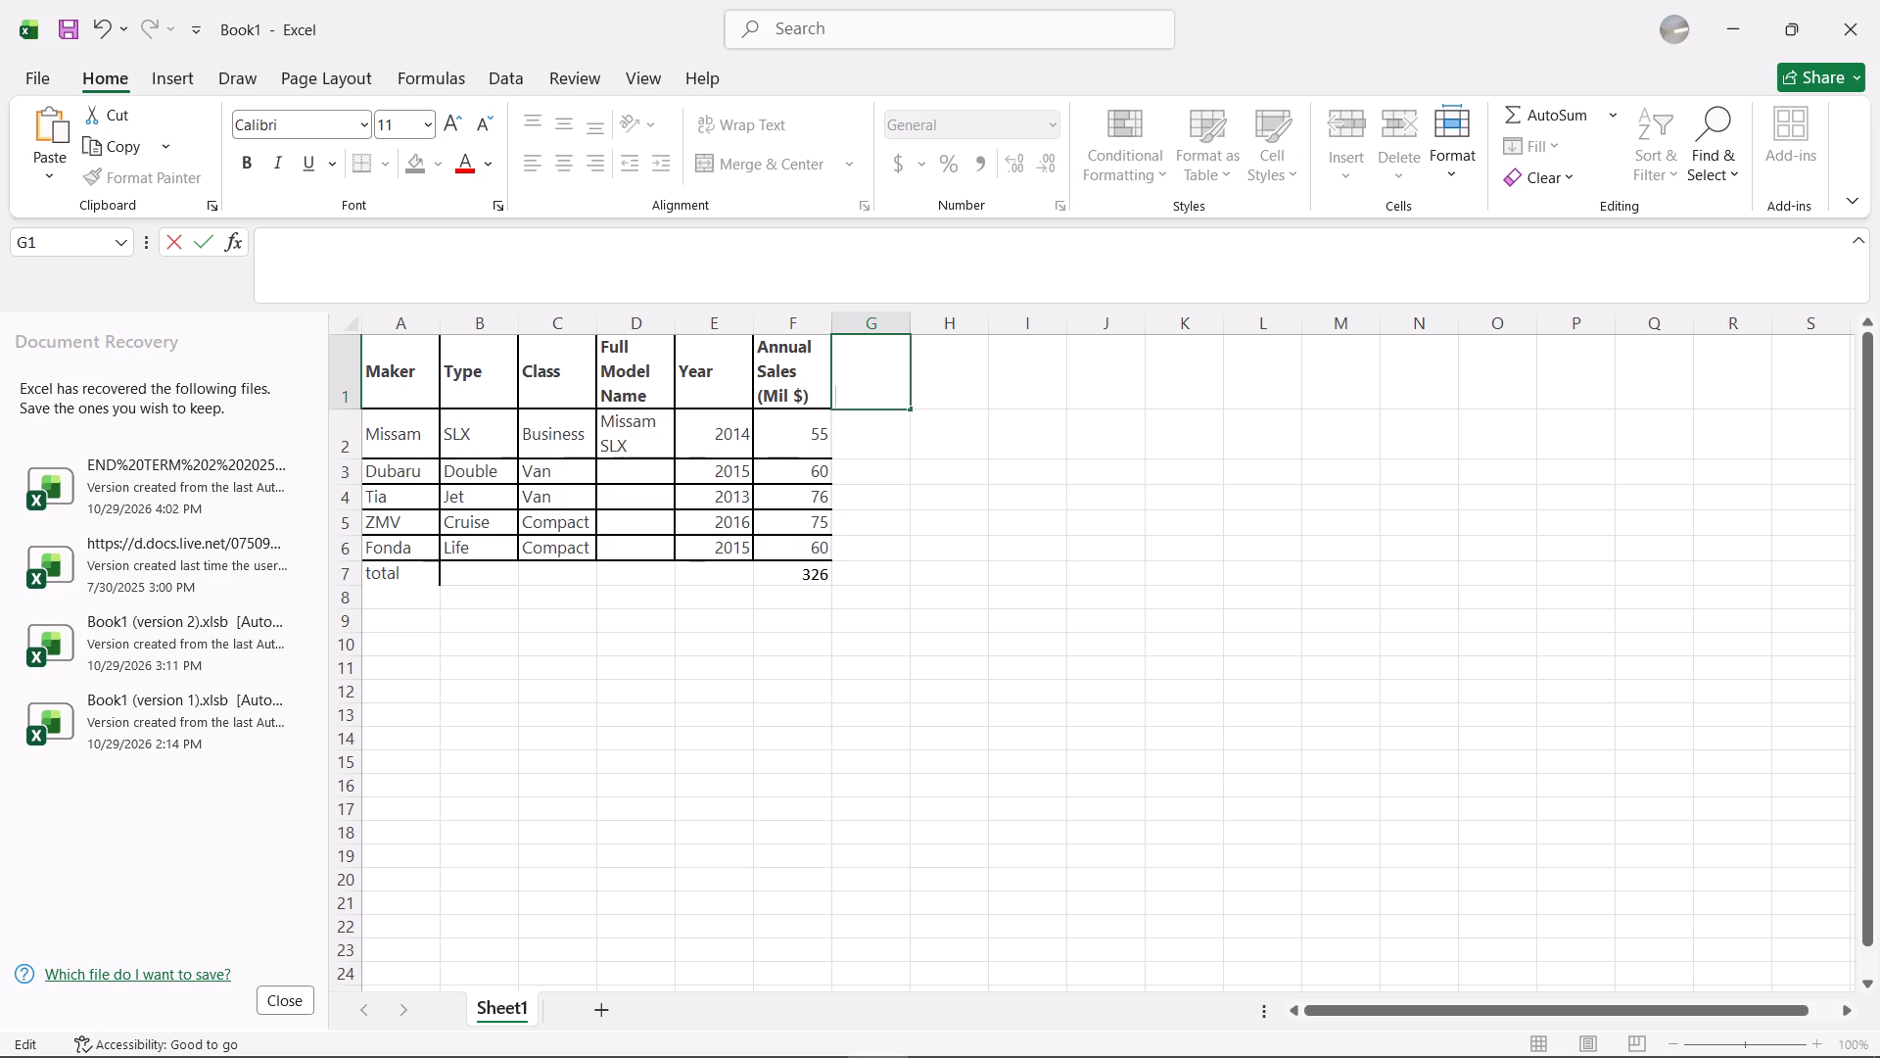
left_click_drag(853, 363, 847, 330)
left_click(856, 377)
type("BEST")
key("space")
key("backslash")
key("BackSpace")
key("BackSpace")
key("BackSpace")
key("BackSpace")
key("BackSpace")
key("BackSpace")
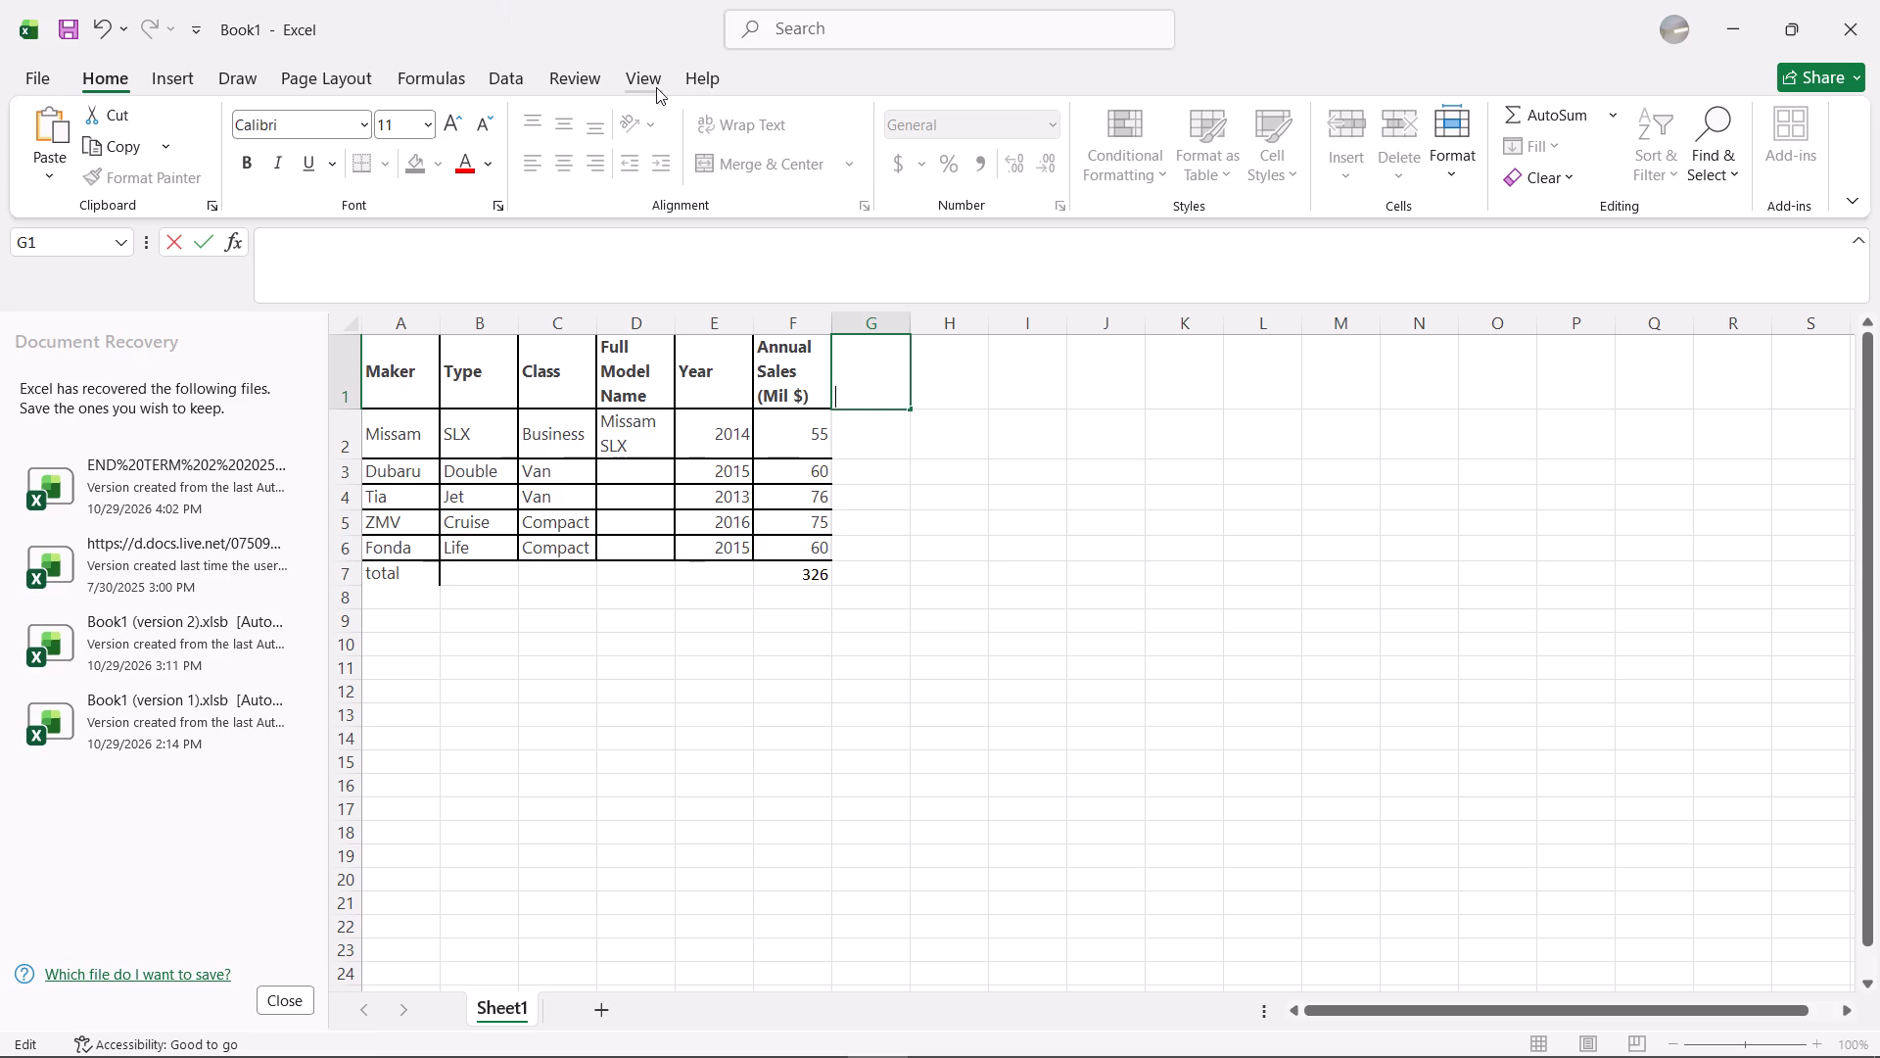
Enter the bold heading "BEST SALES" in cell G1, beside the Annual Sales column.
left_click(259, 163)
left_click(873, 352)
type("BEST")
key("space")
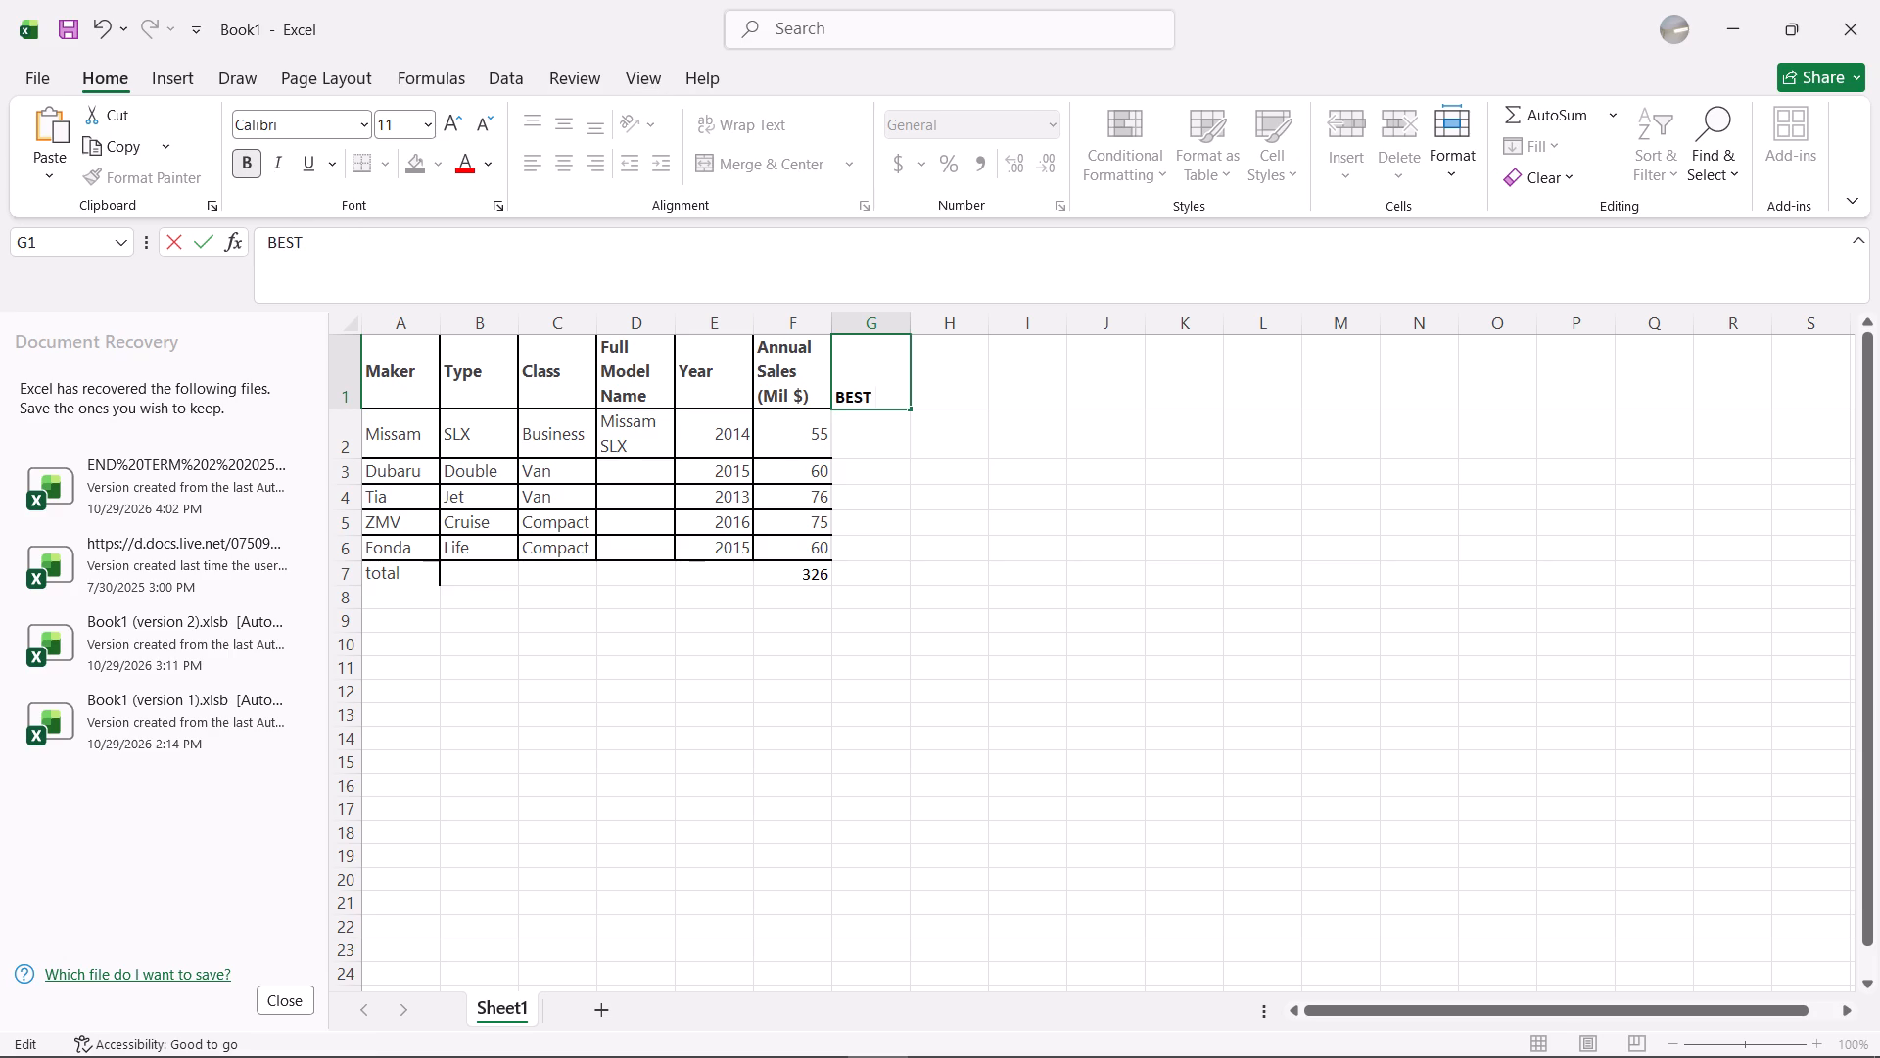
type("SALE")
key("s")
left_click(884, 437)
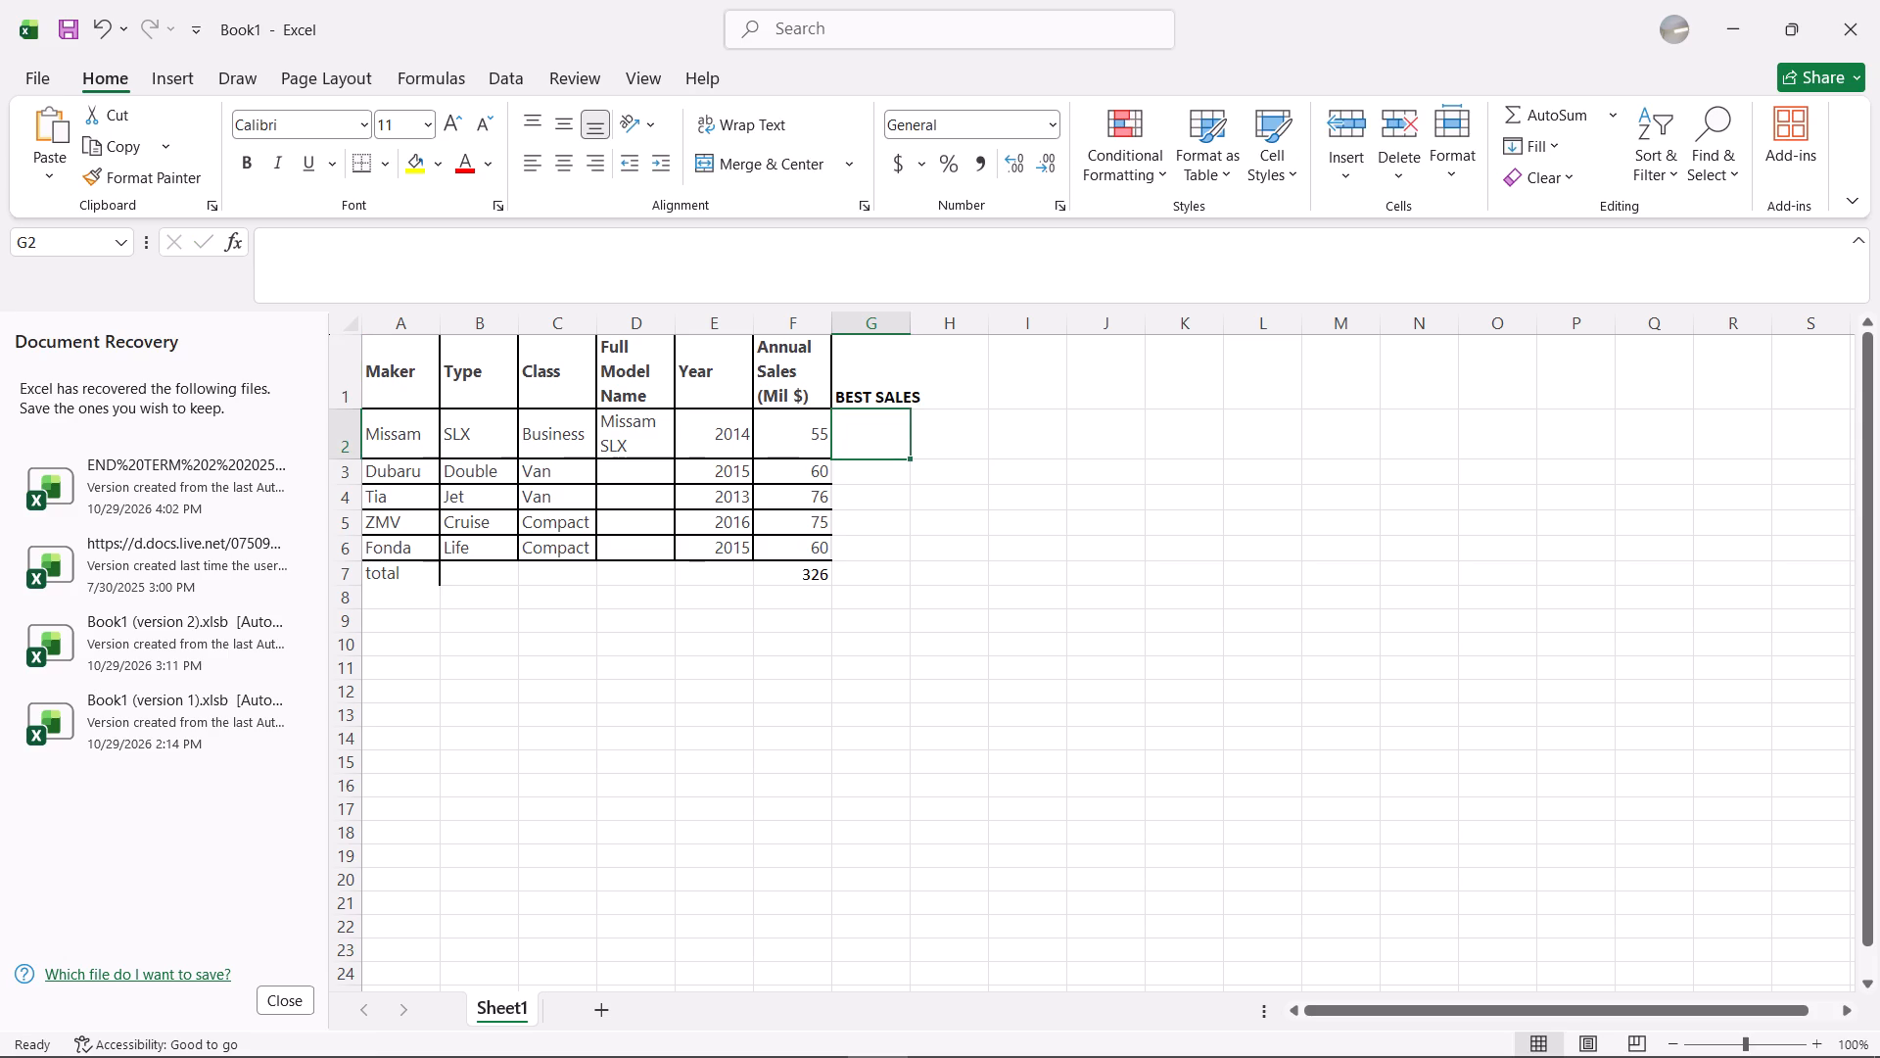
left_click(899, 396)
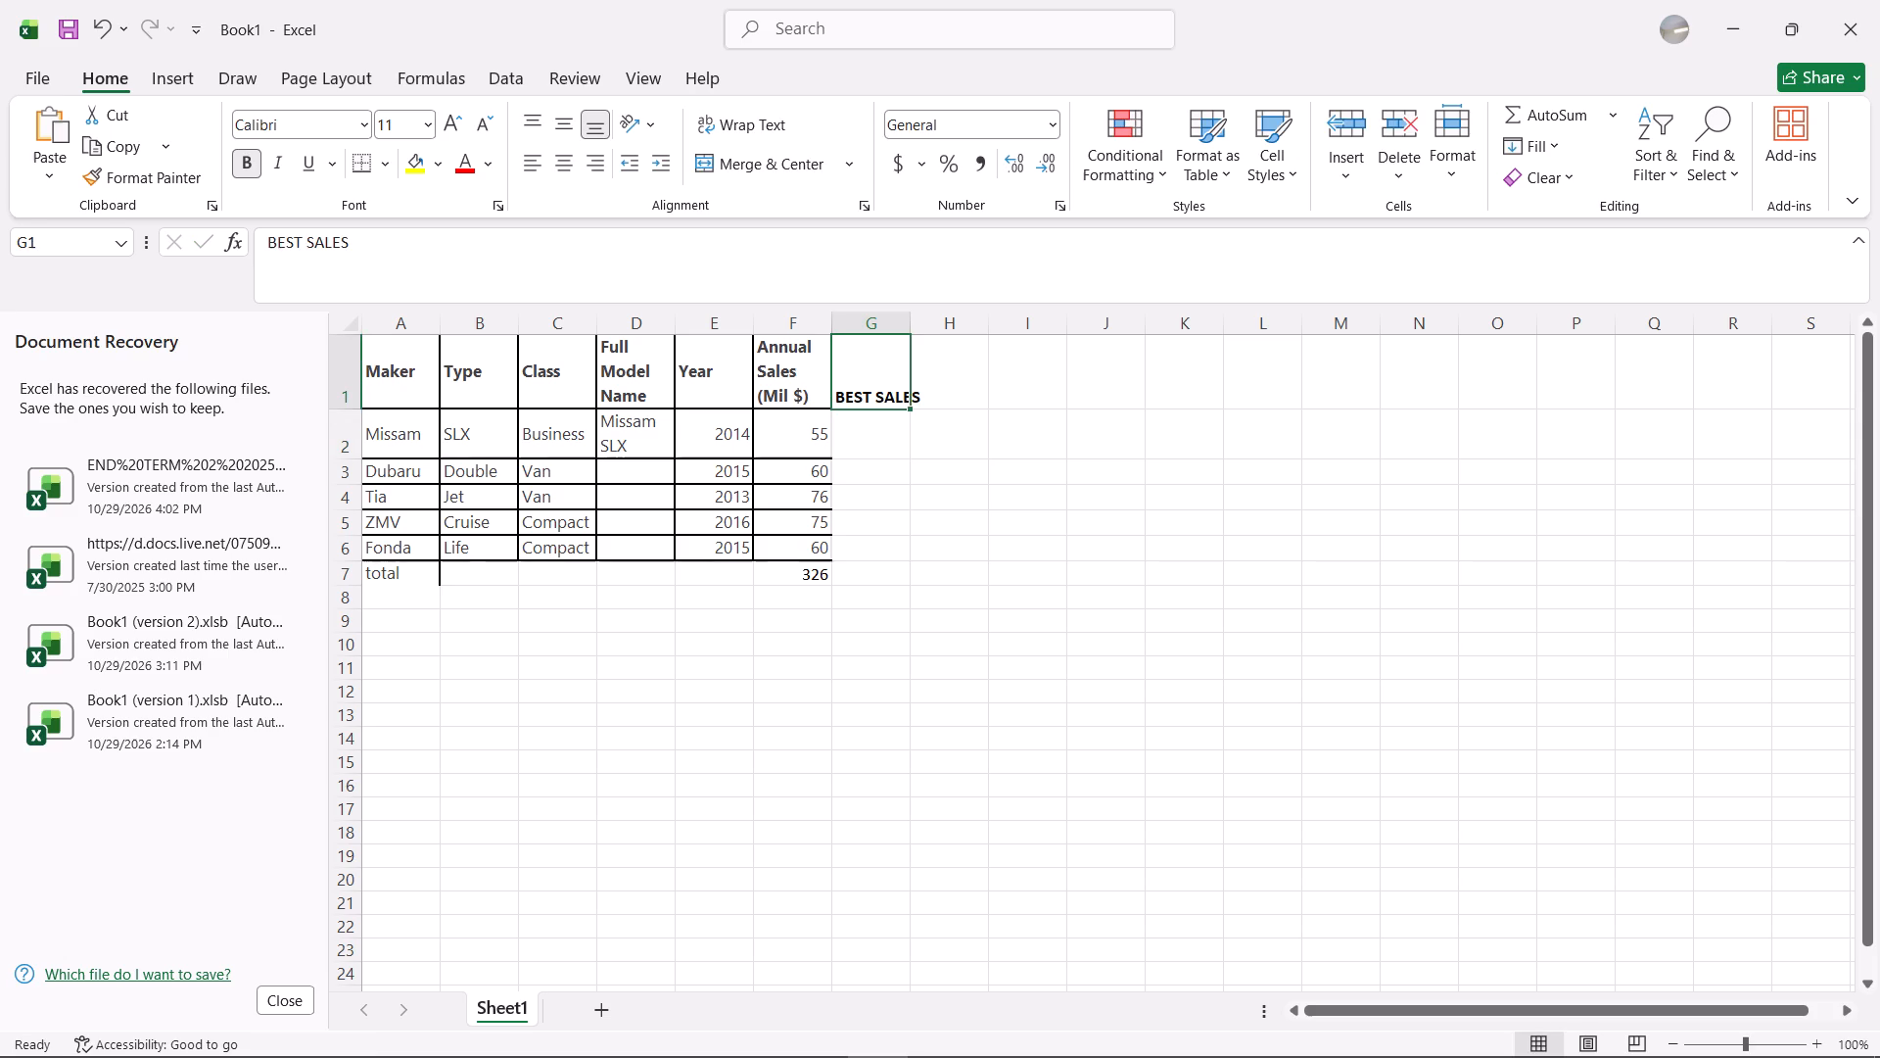
left_click(893, 405)
Open the recent OneDrive workbook END TERM 2 2025 ASSESSMENT GRADE 7 REVIEWED II.
left_click(33, 62)
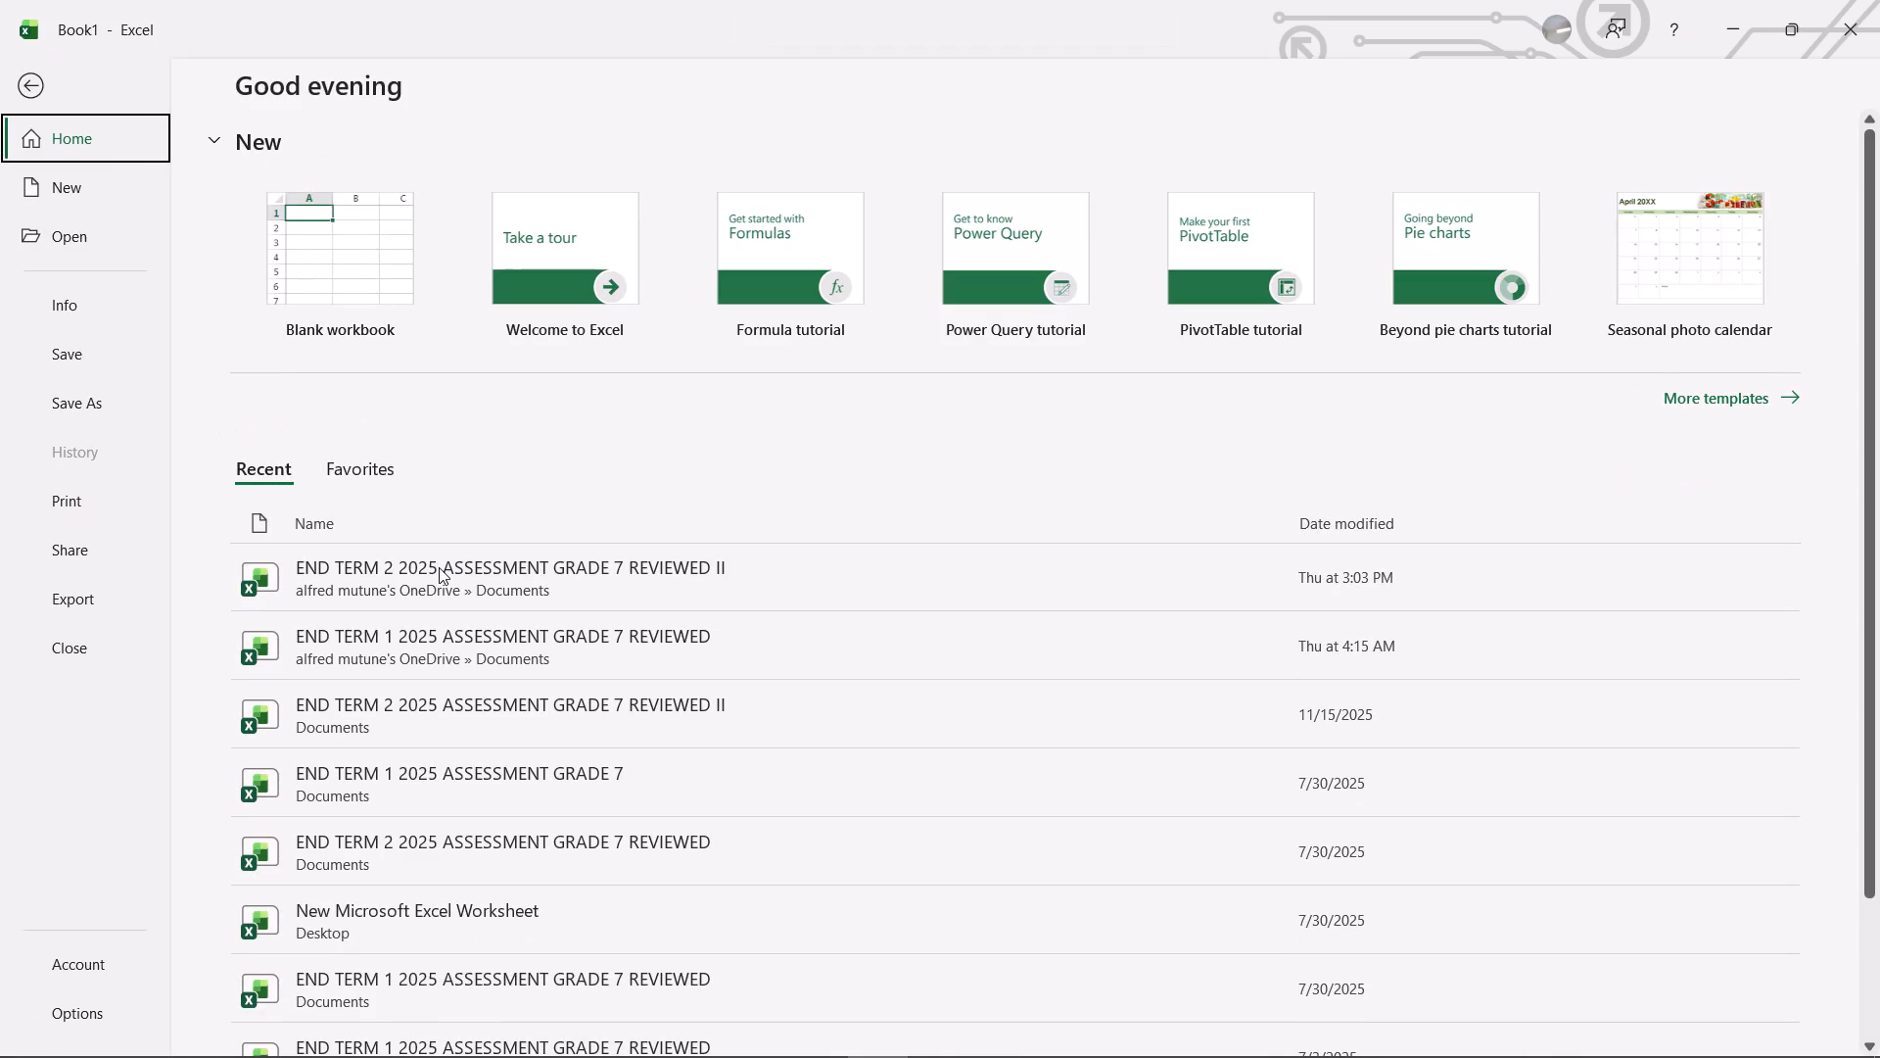
double_click(515, 610)
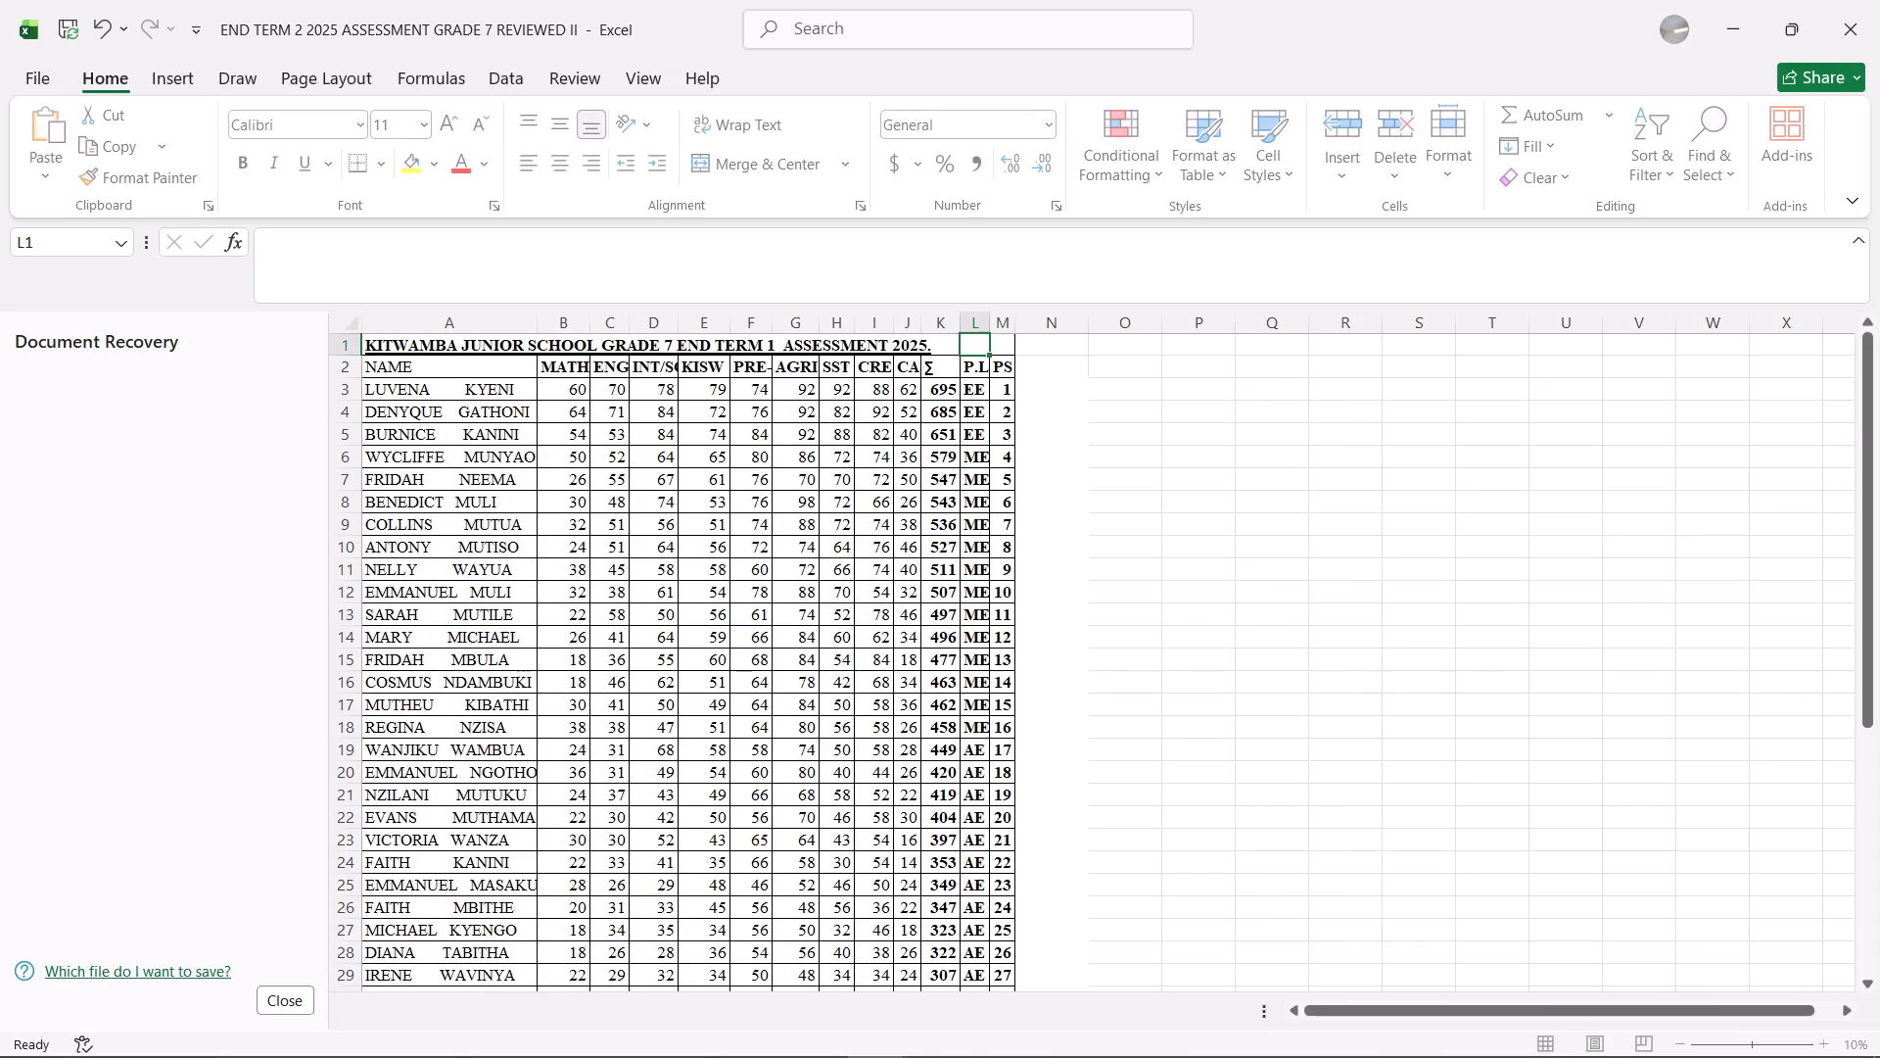
scroll(703, 628, "up", 1)
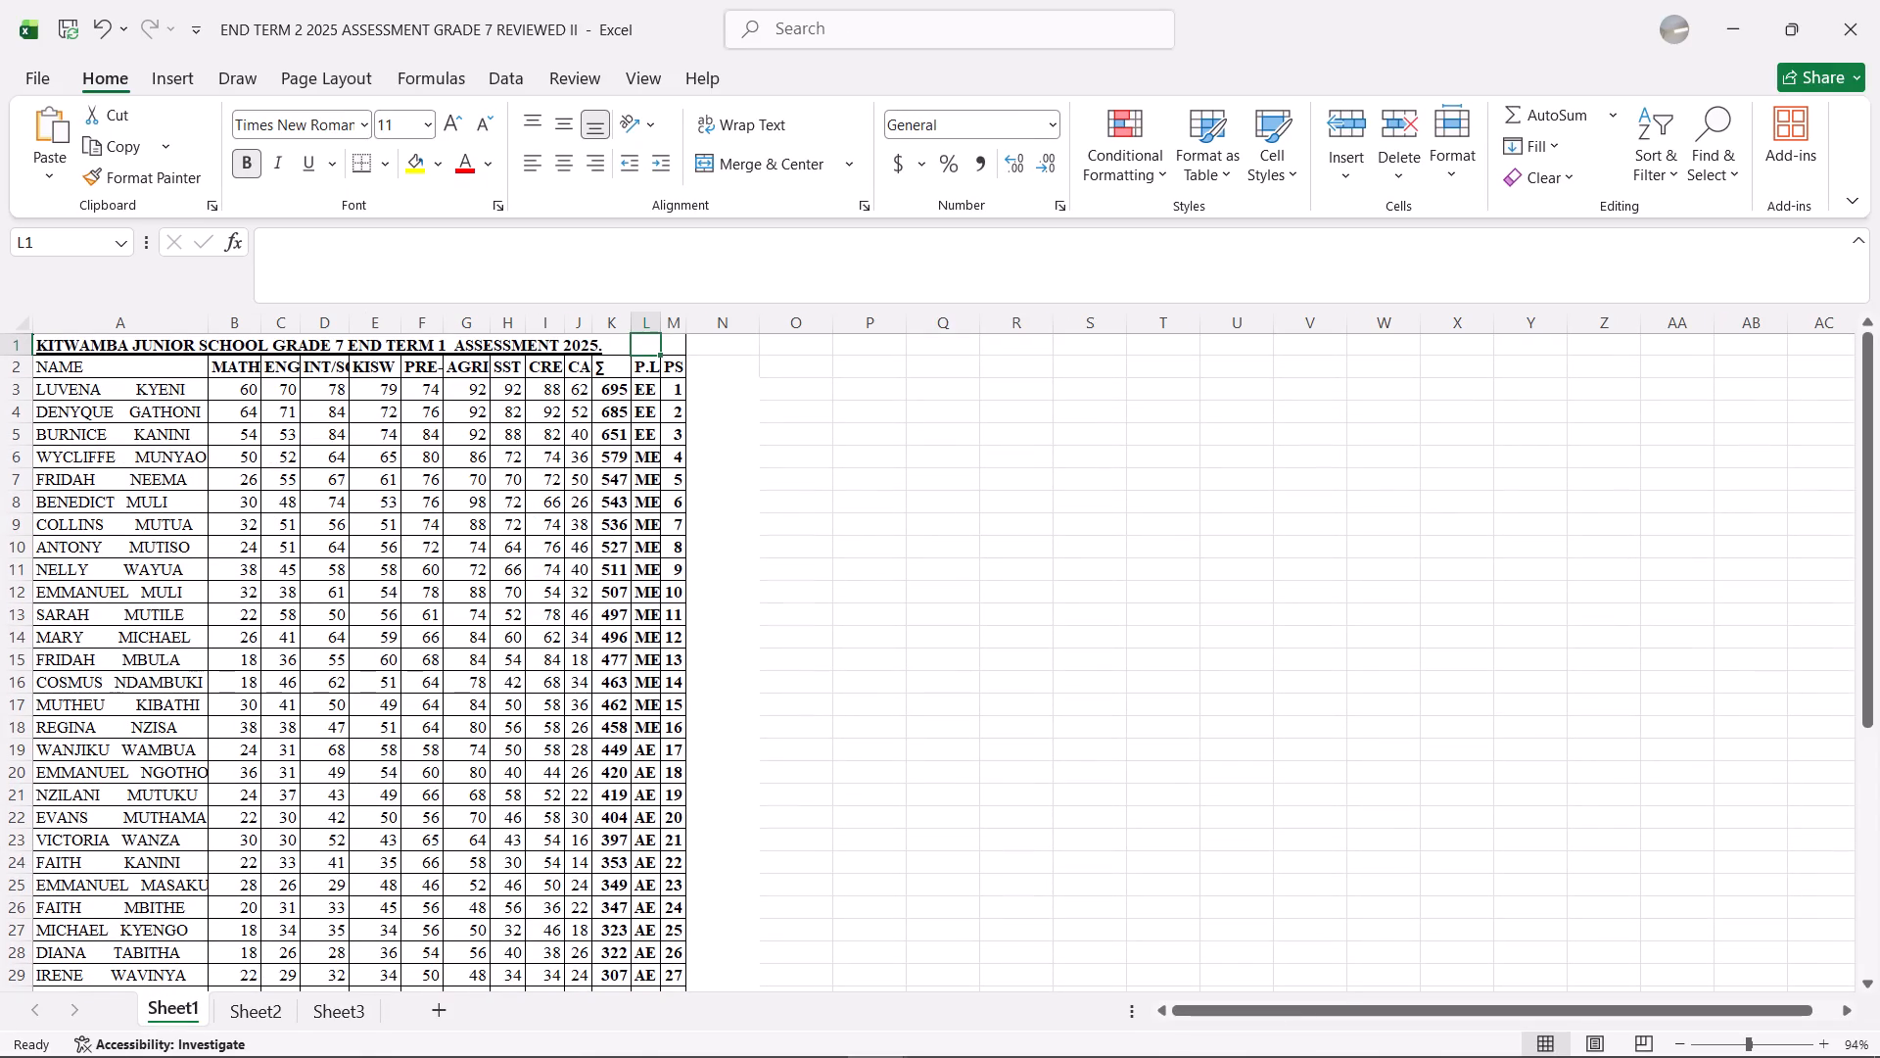
Insert a new column D after the ENG column and head it "C. A" in cell D2.
right_click(333, 322)
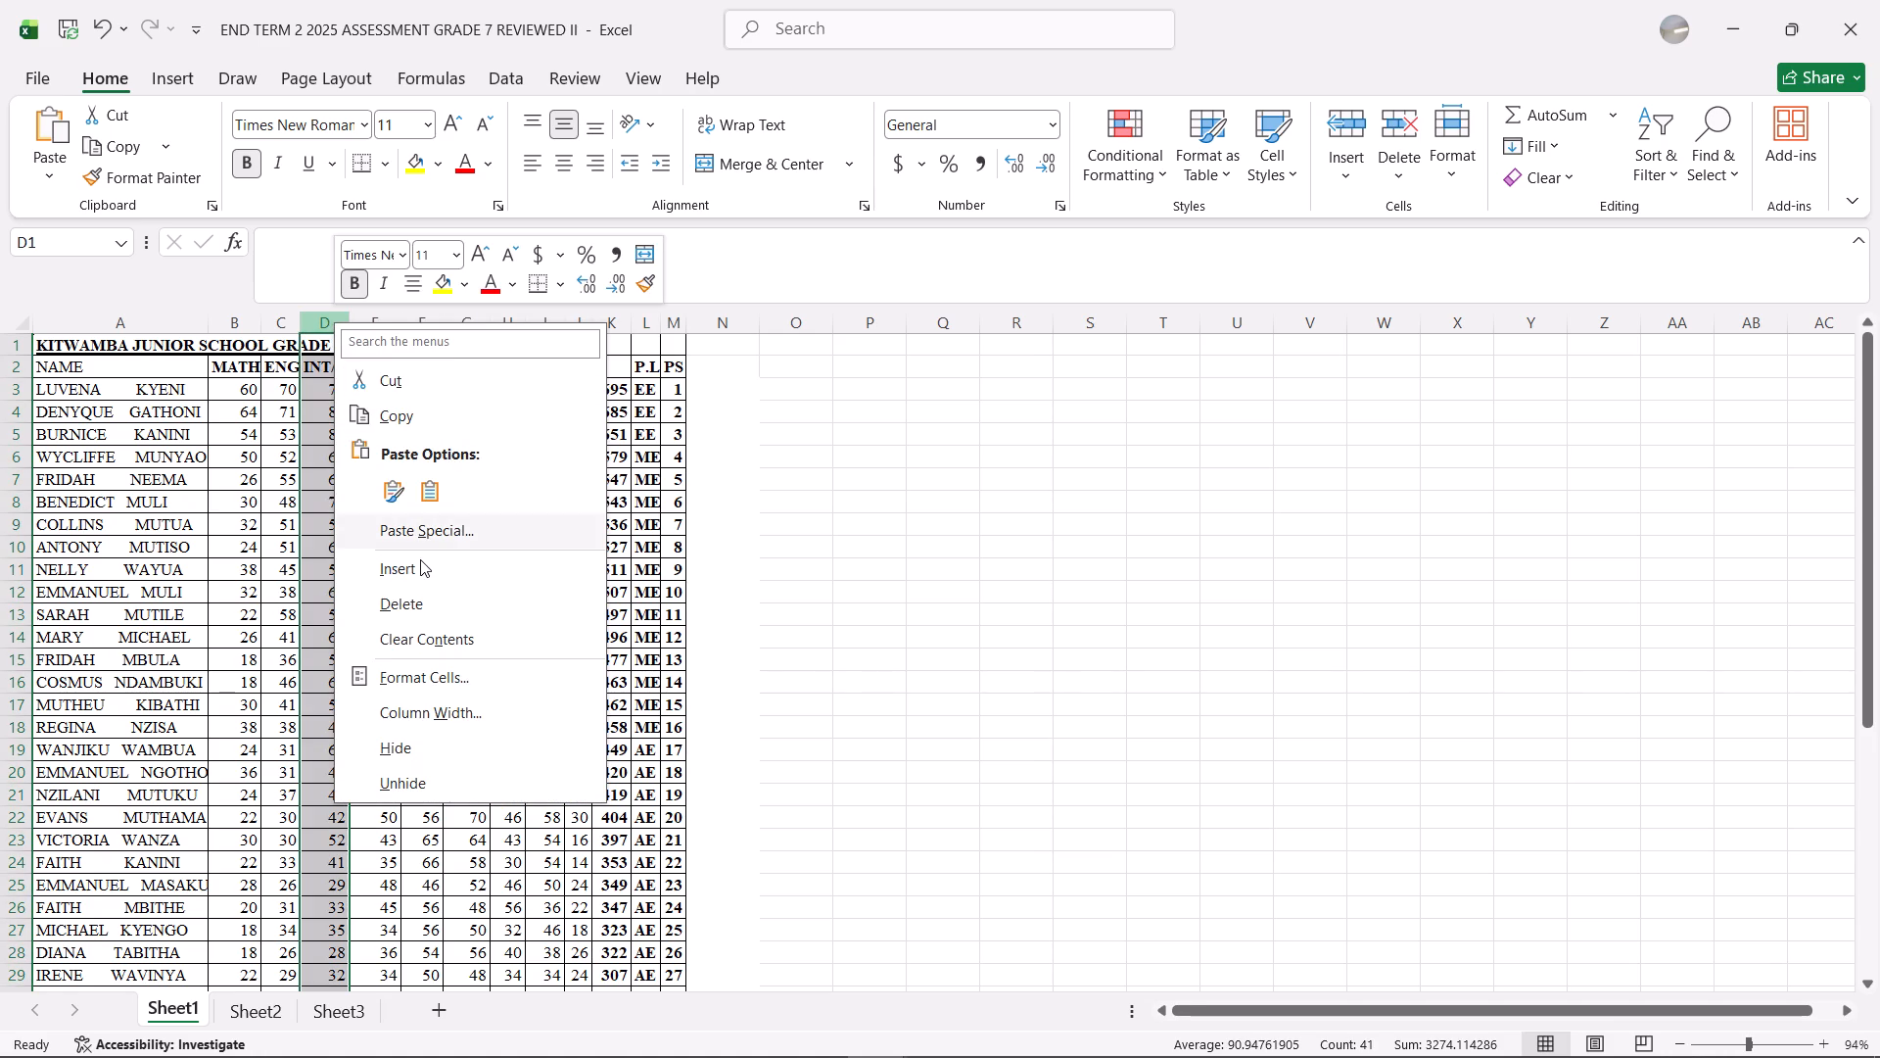
left_click(420, 559)
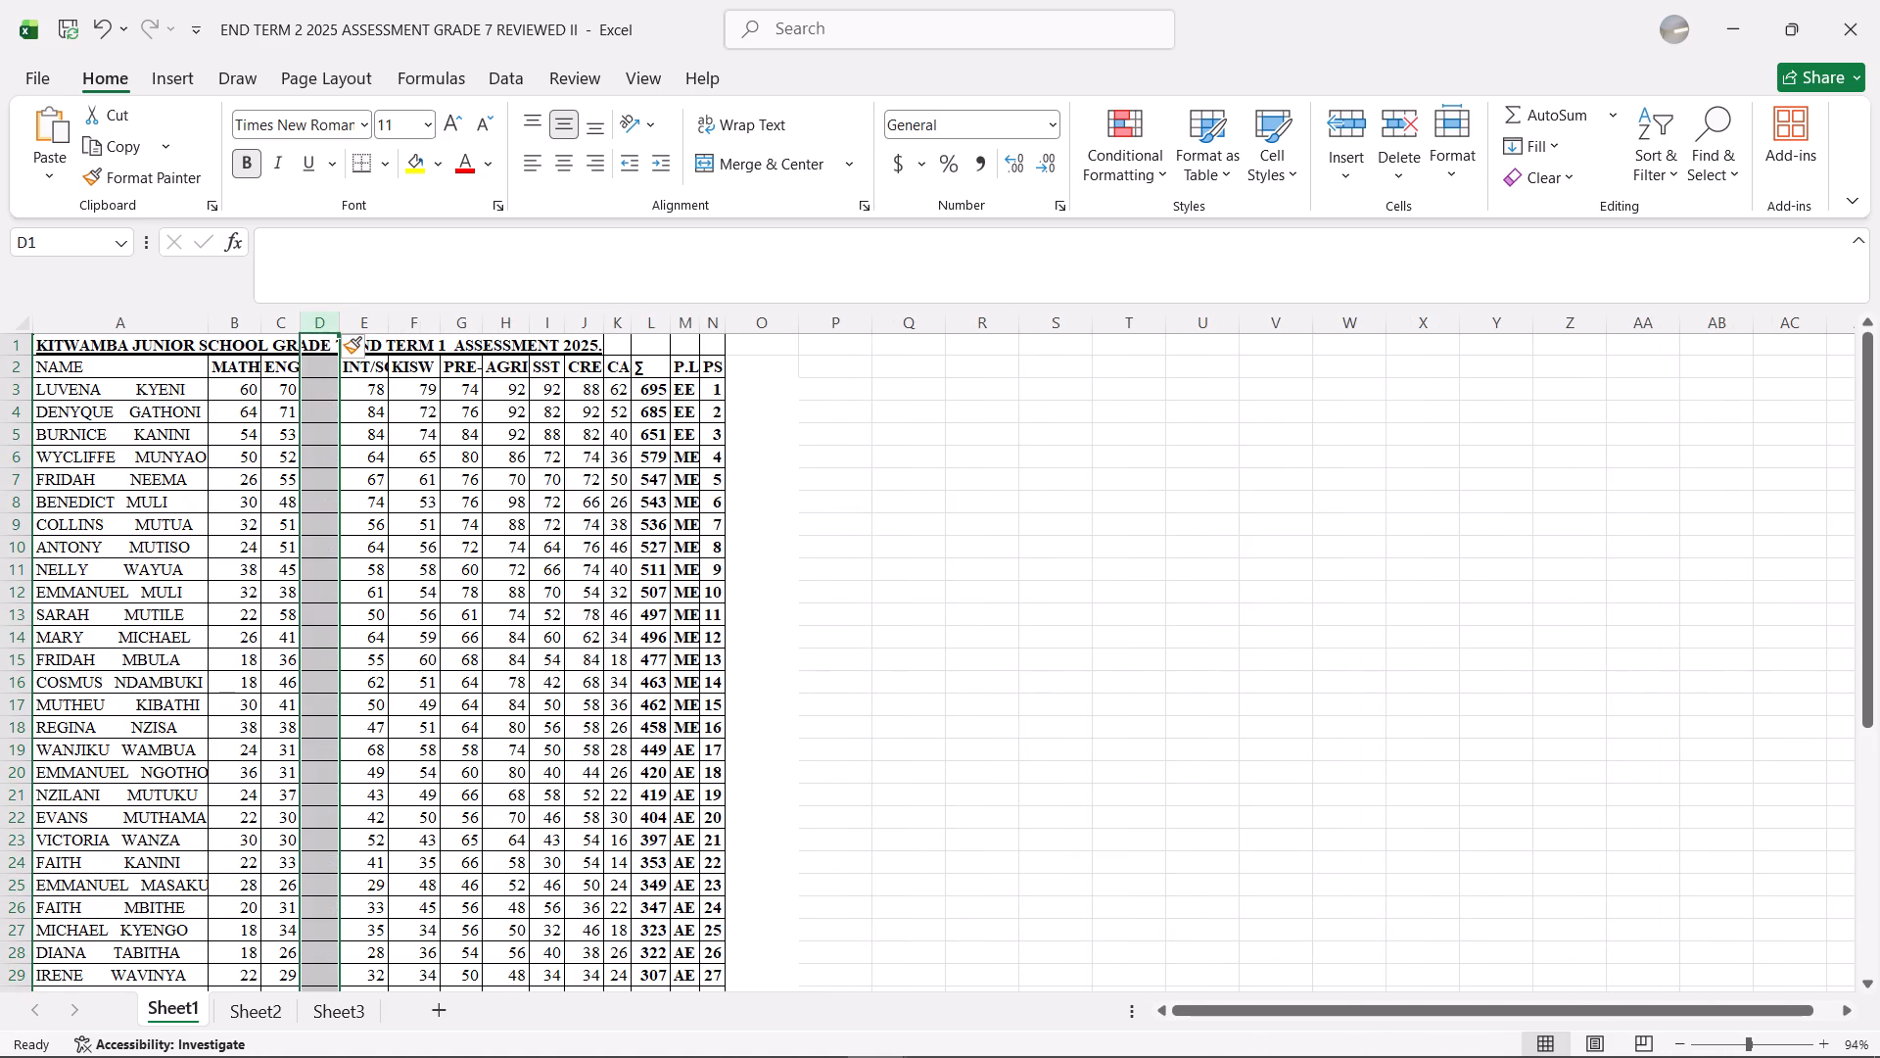
left_click(325, 369)
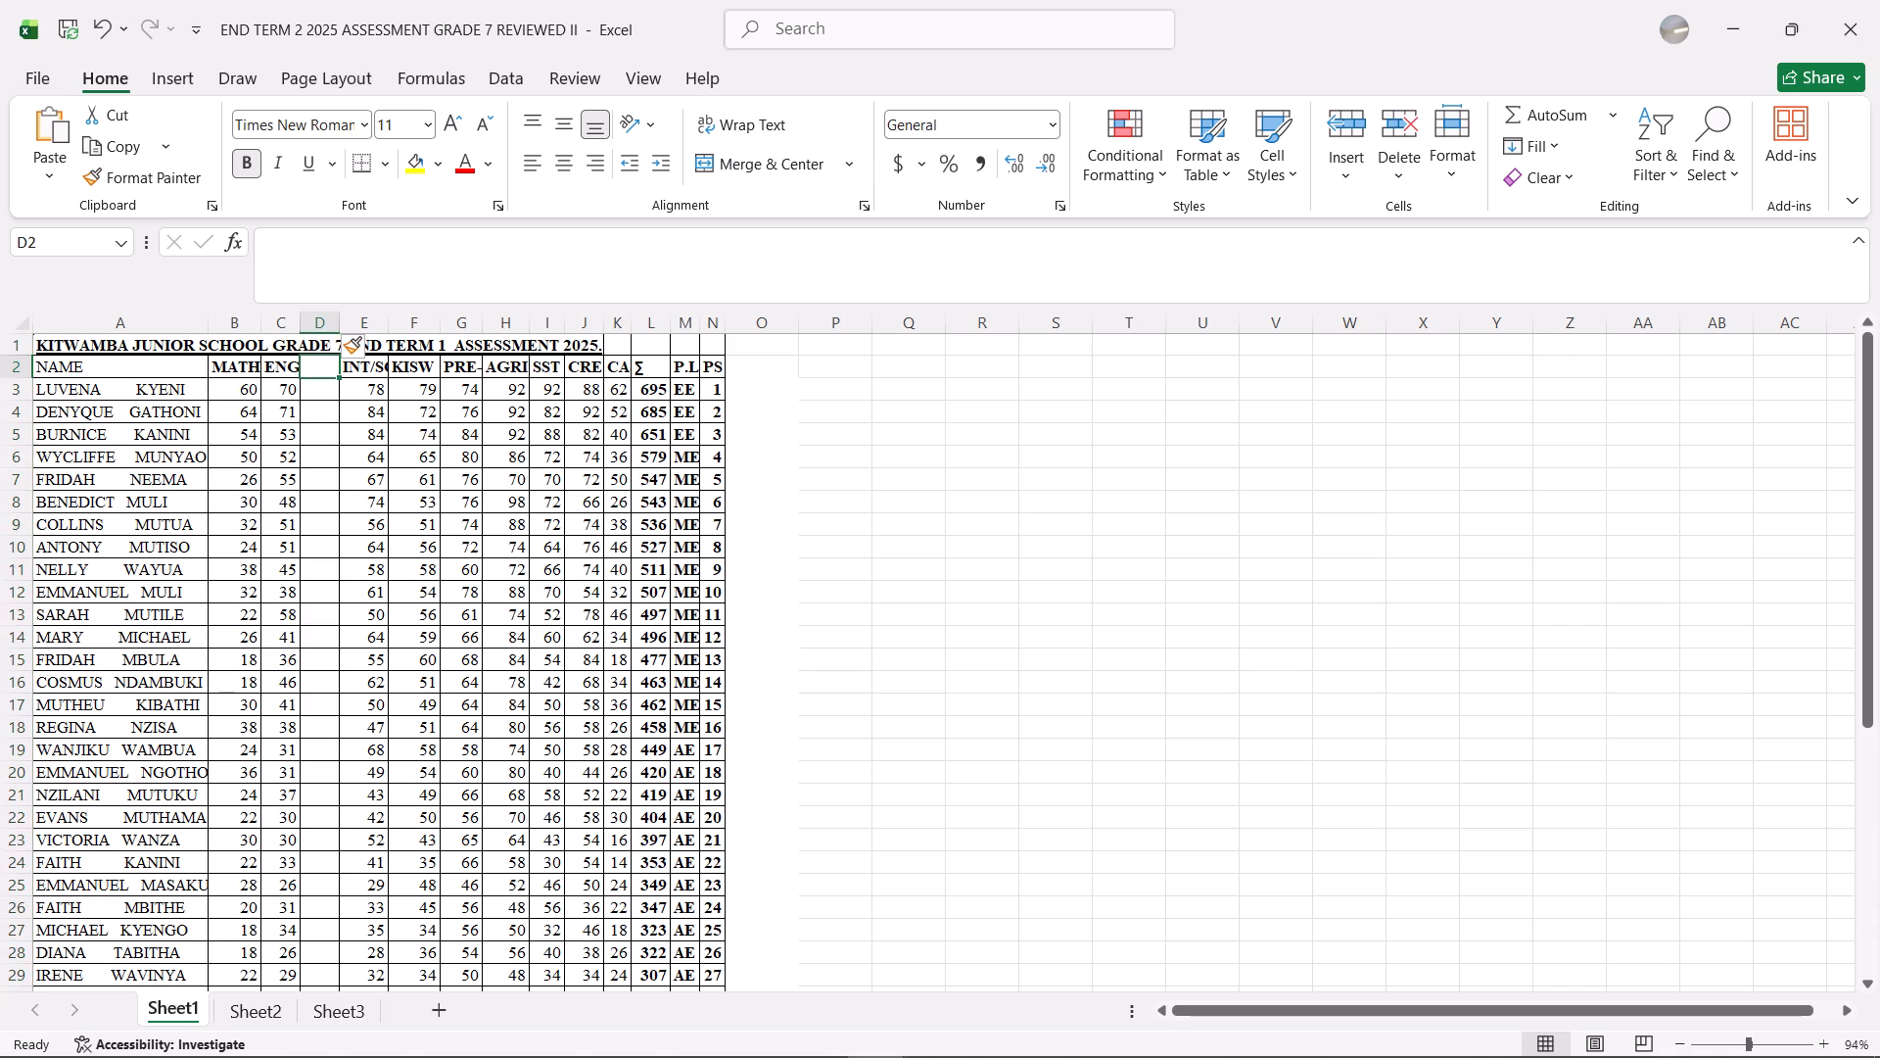
key("c")
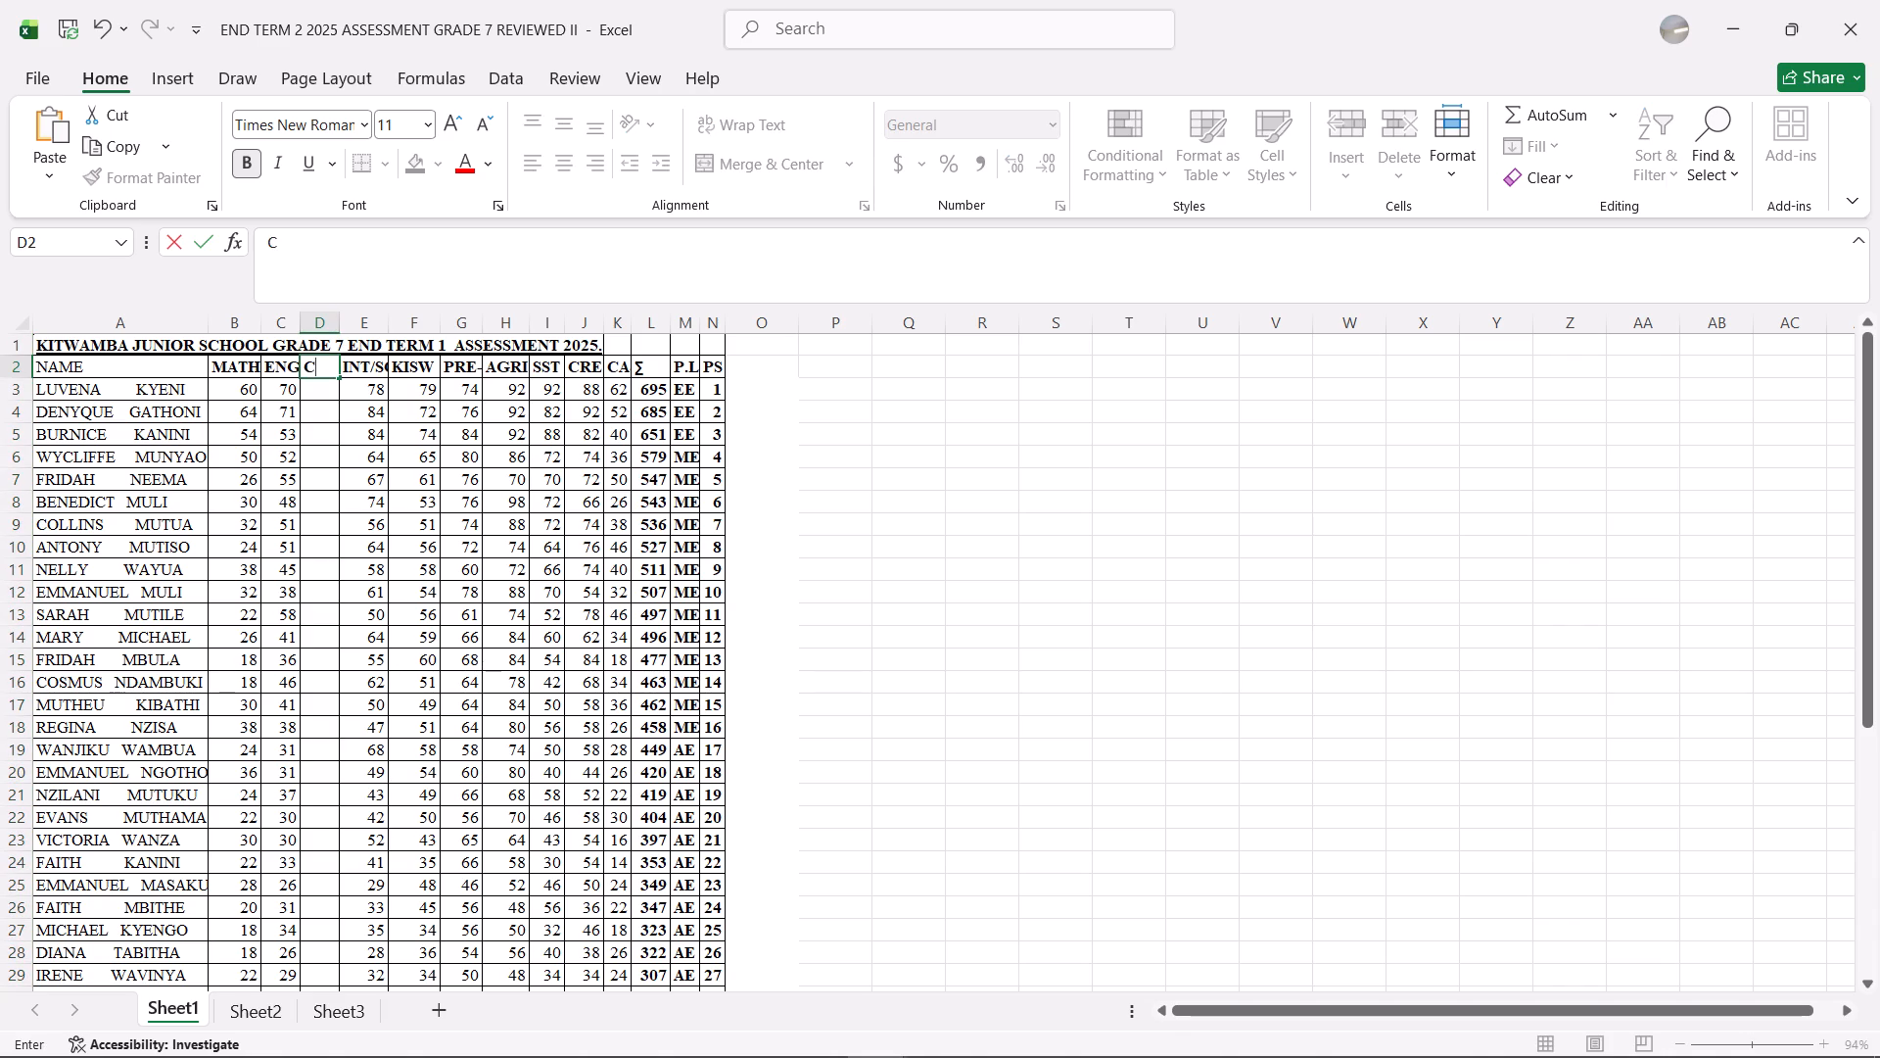
key("space")
key("a")
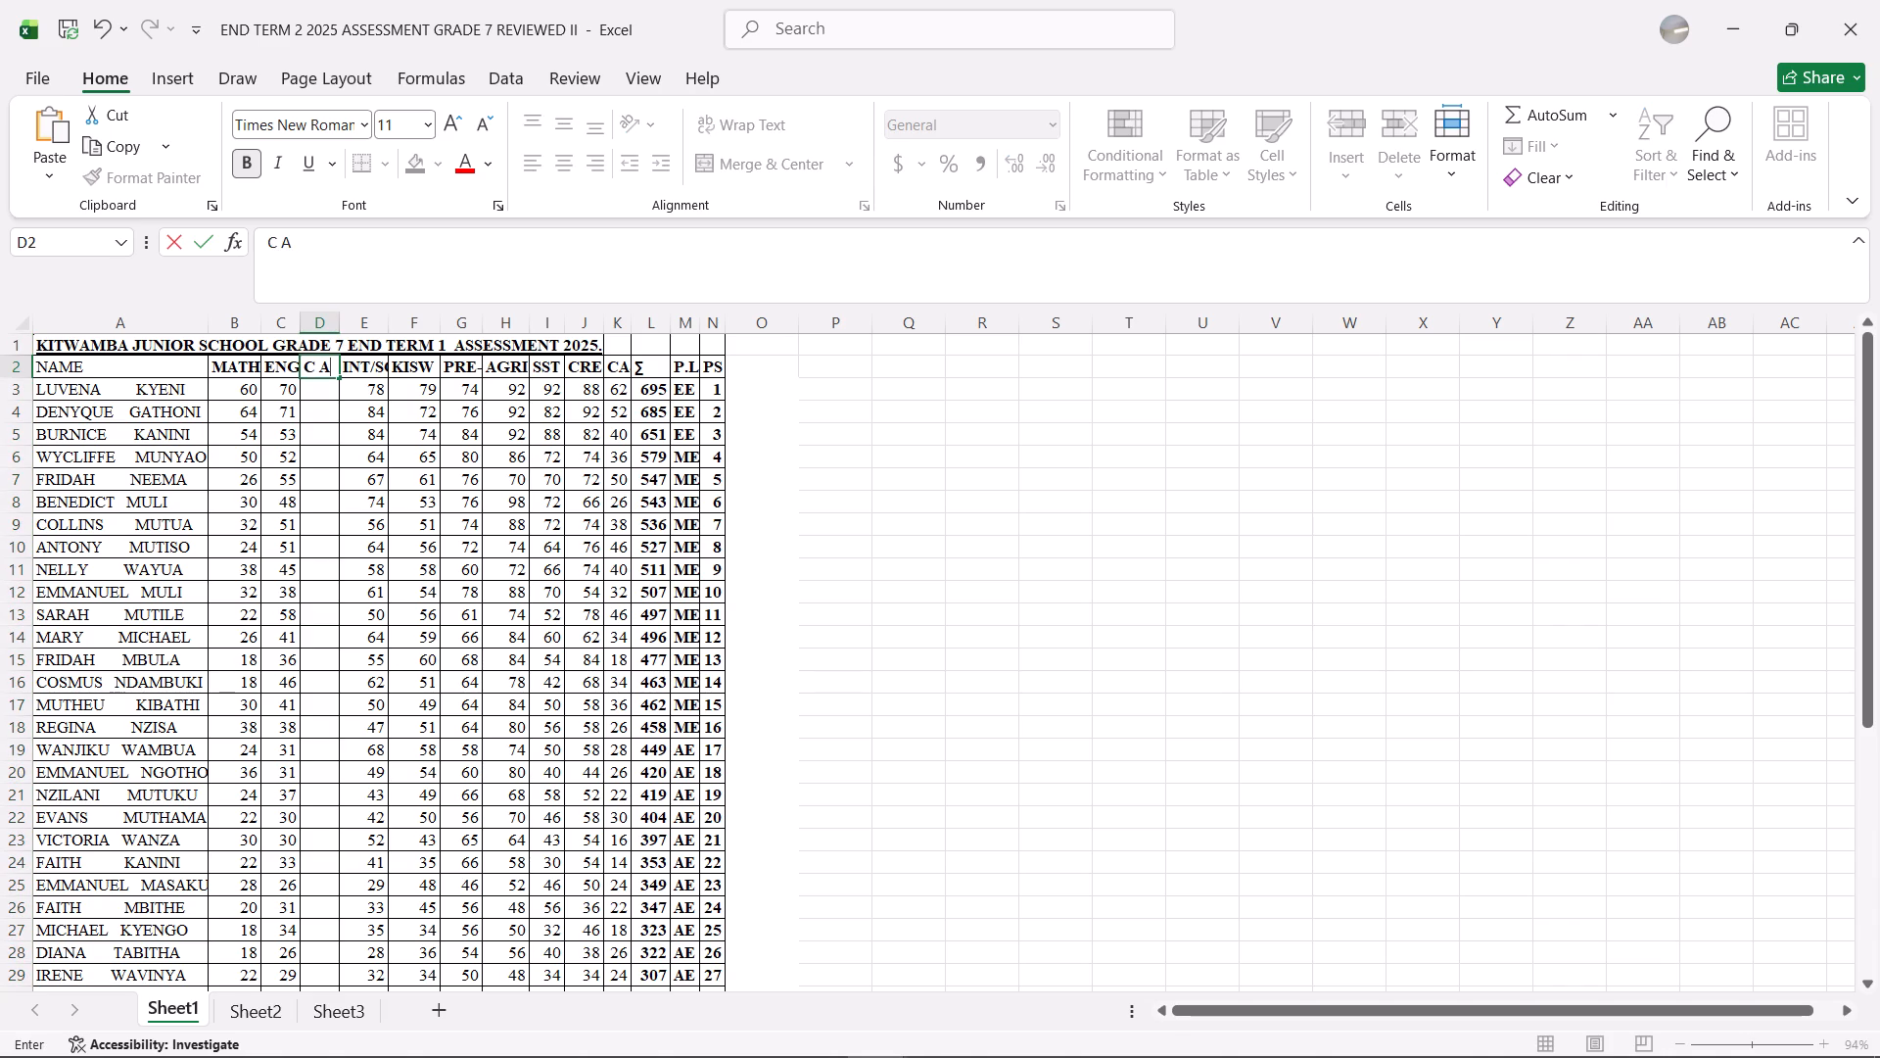
left_click(325, 363)
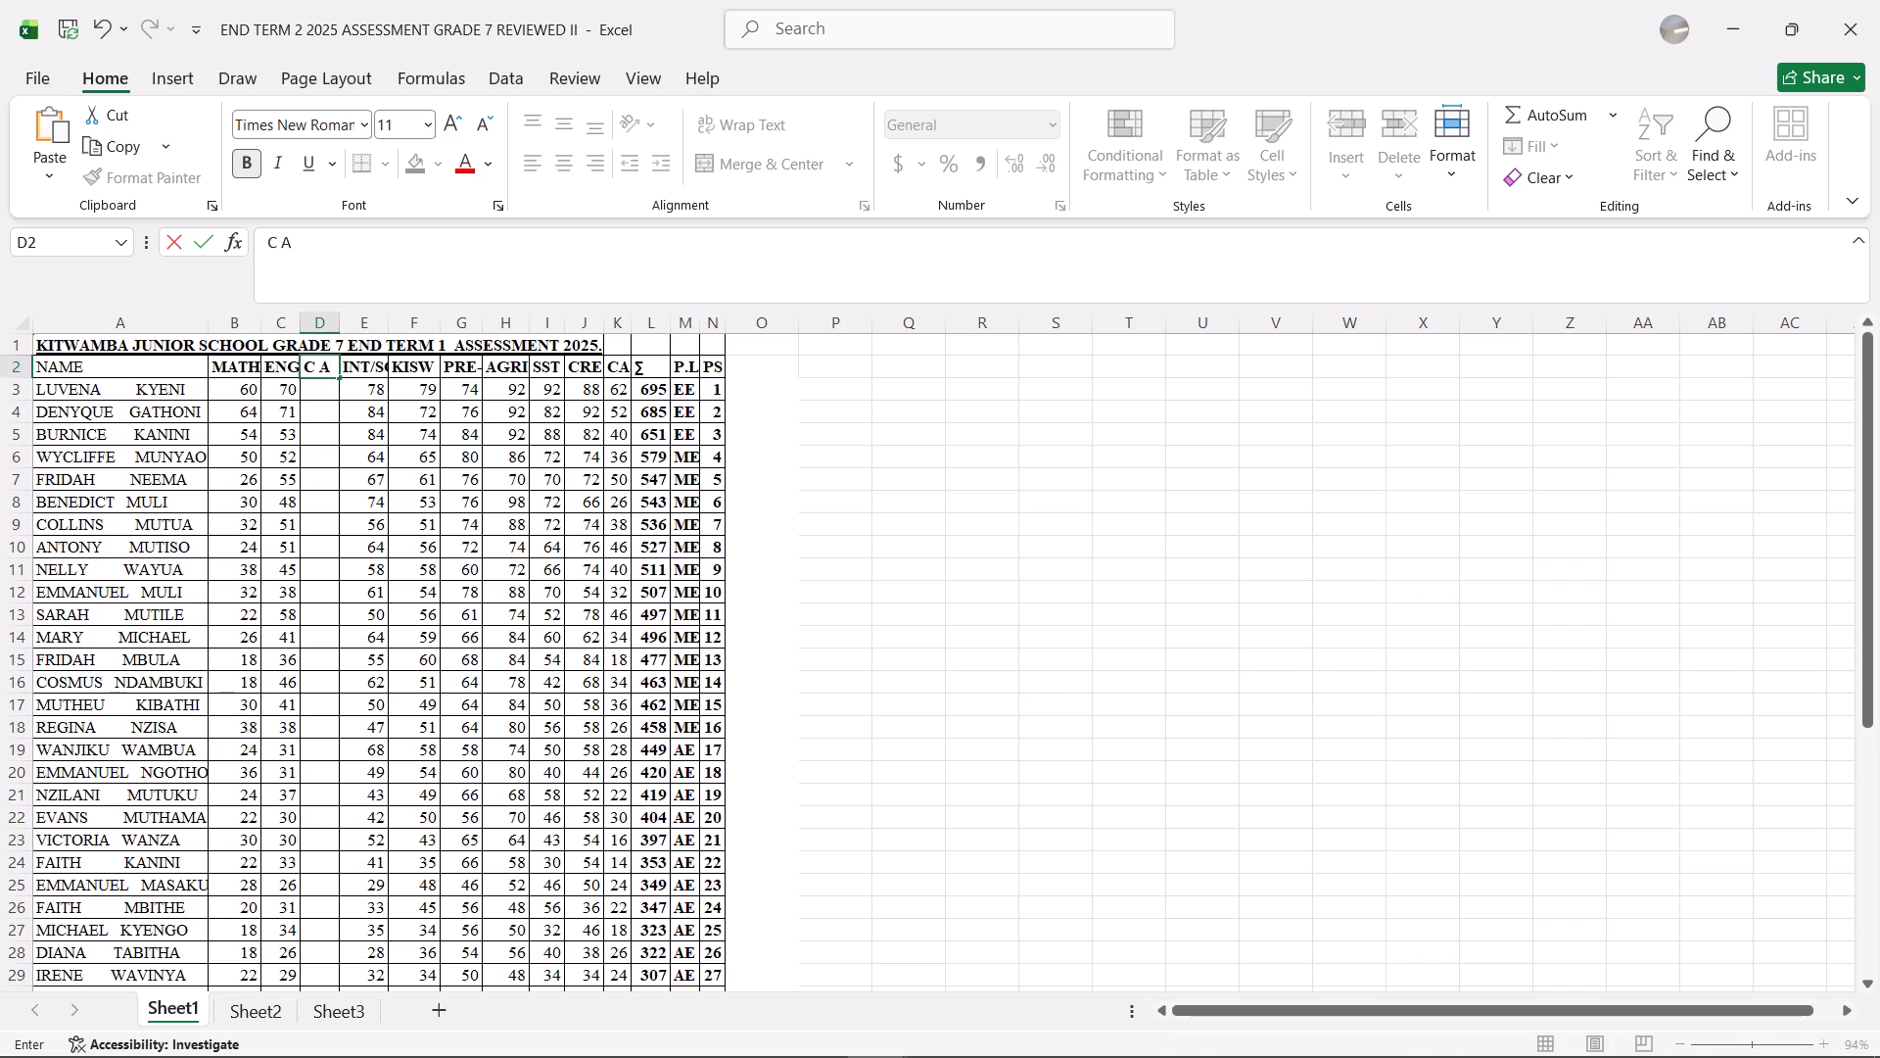
left_click(321, 365)
left_click(317, 365)
key("period")
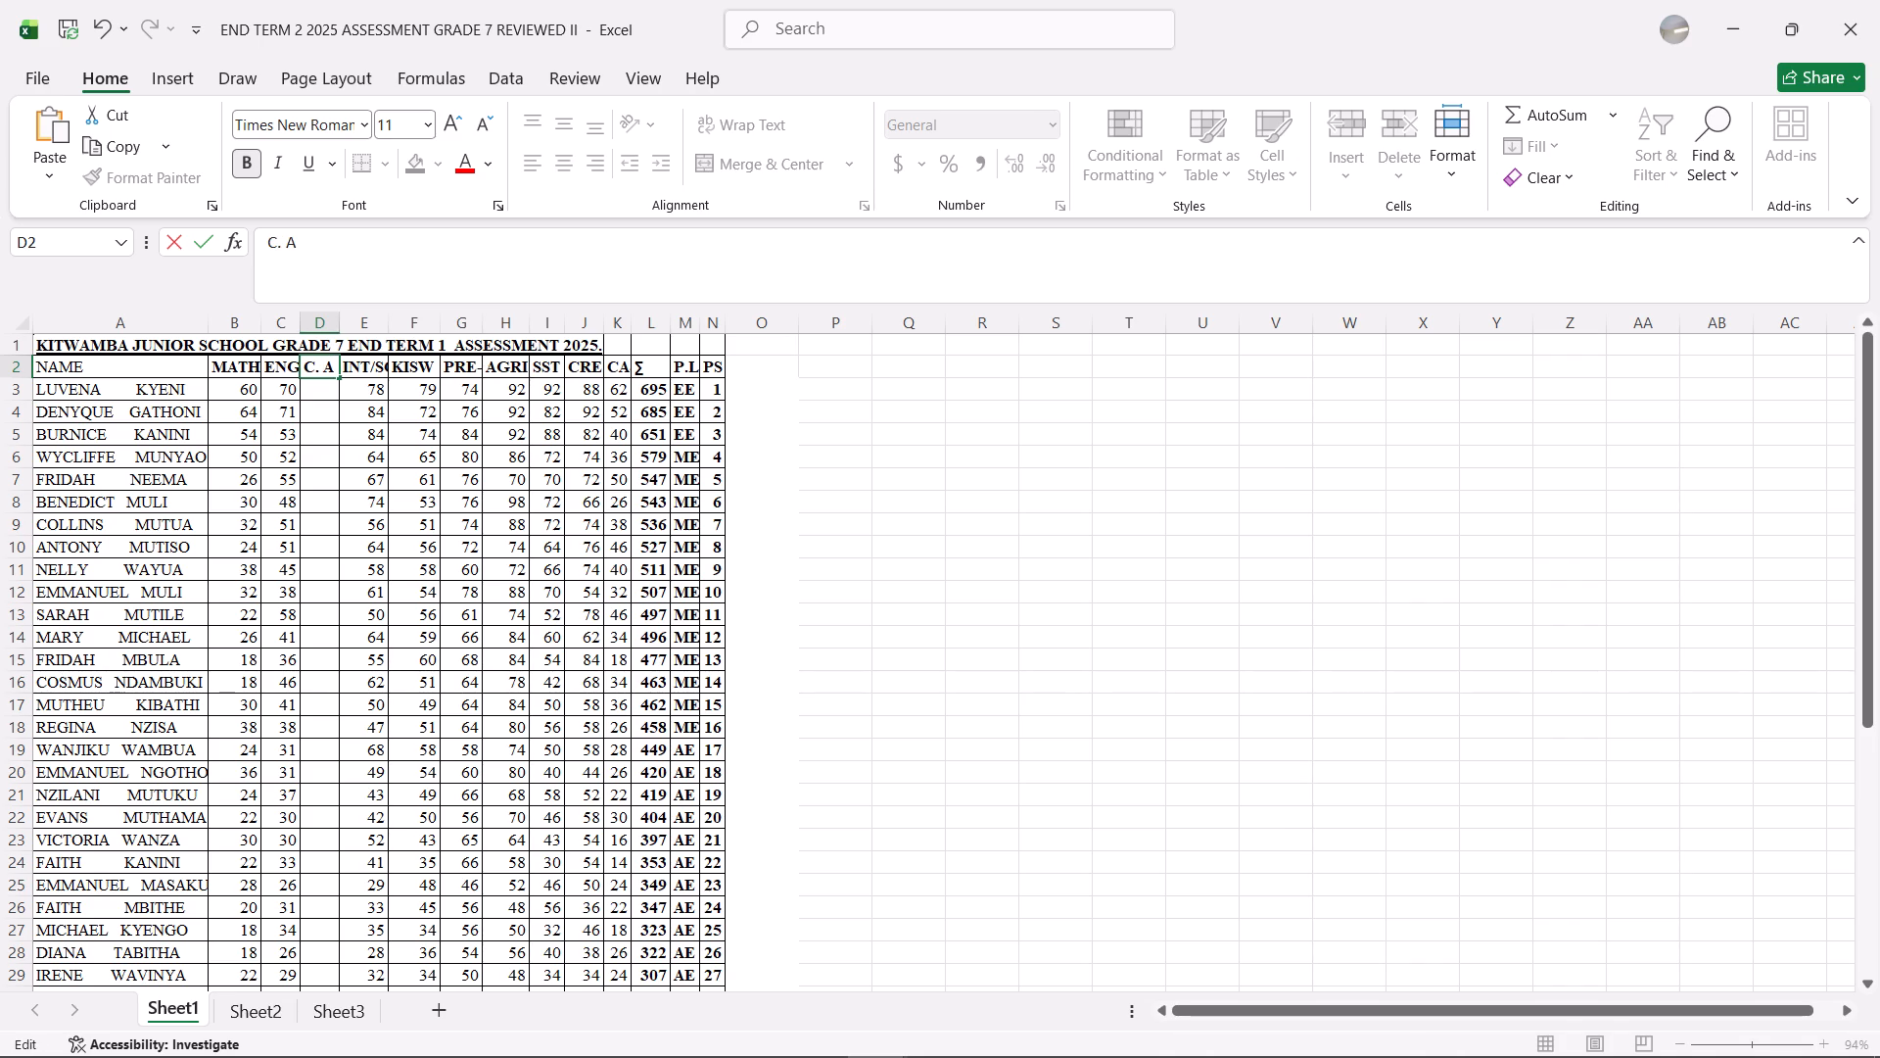
Enter the C. A marks for the first two learners: 56 in cell D3 and 65 in D4.
left_click(319, 392)
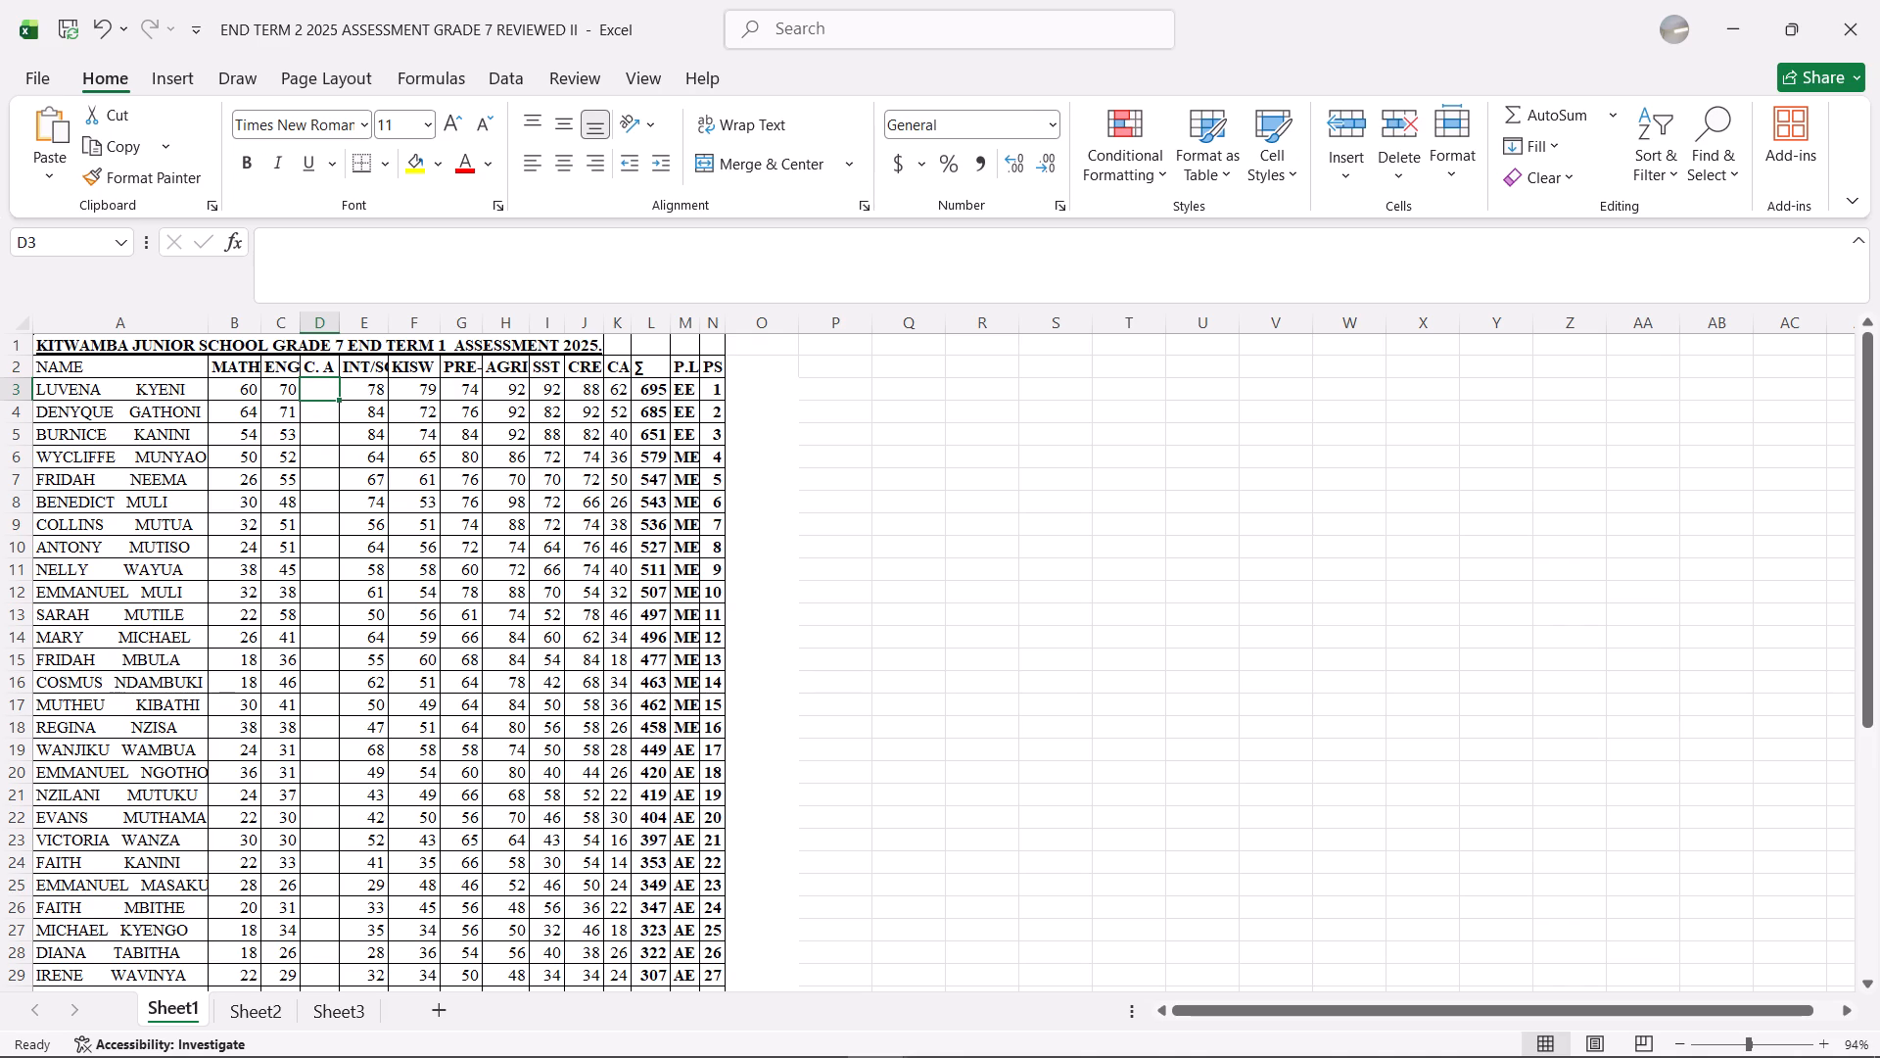
type("56")
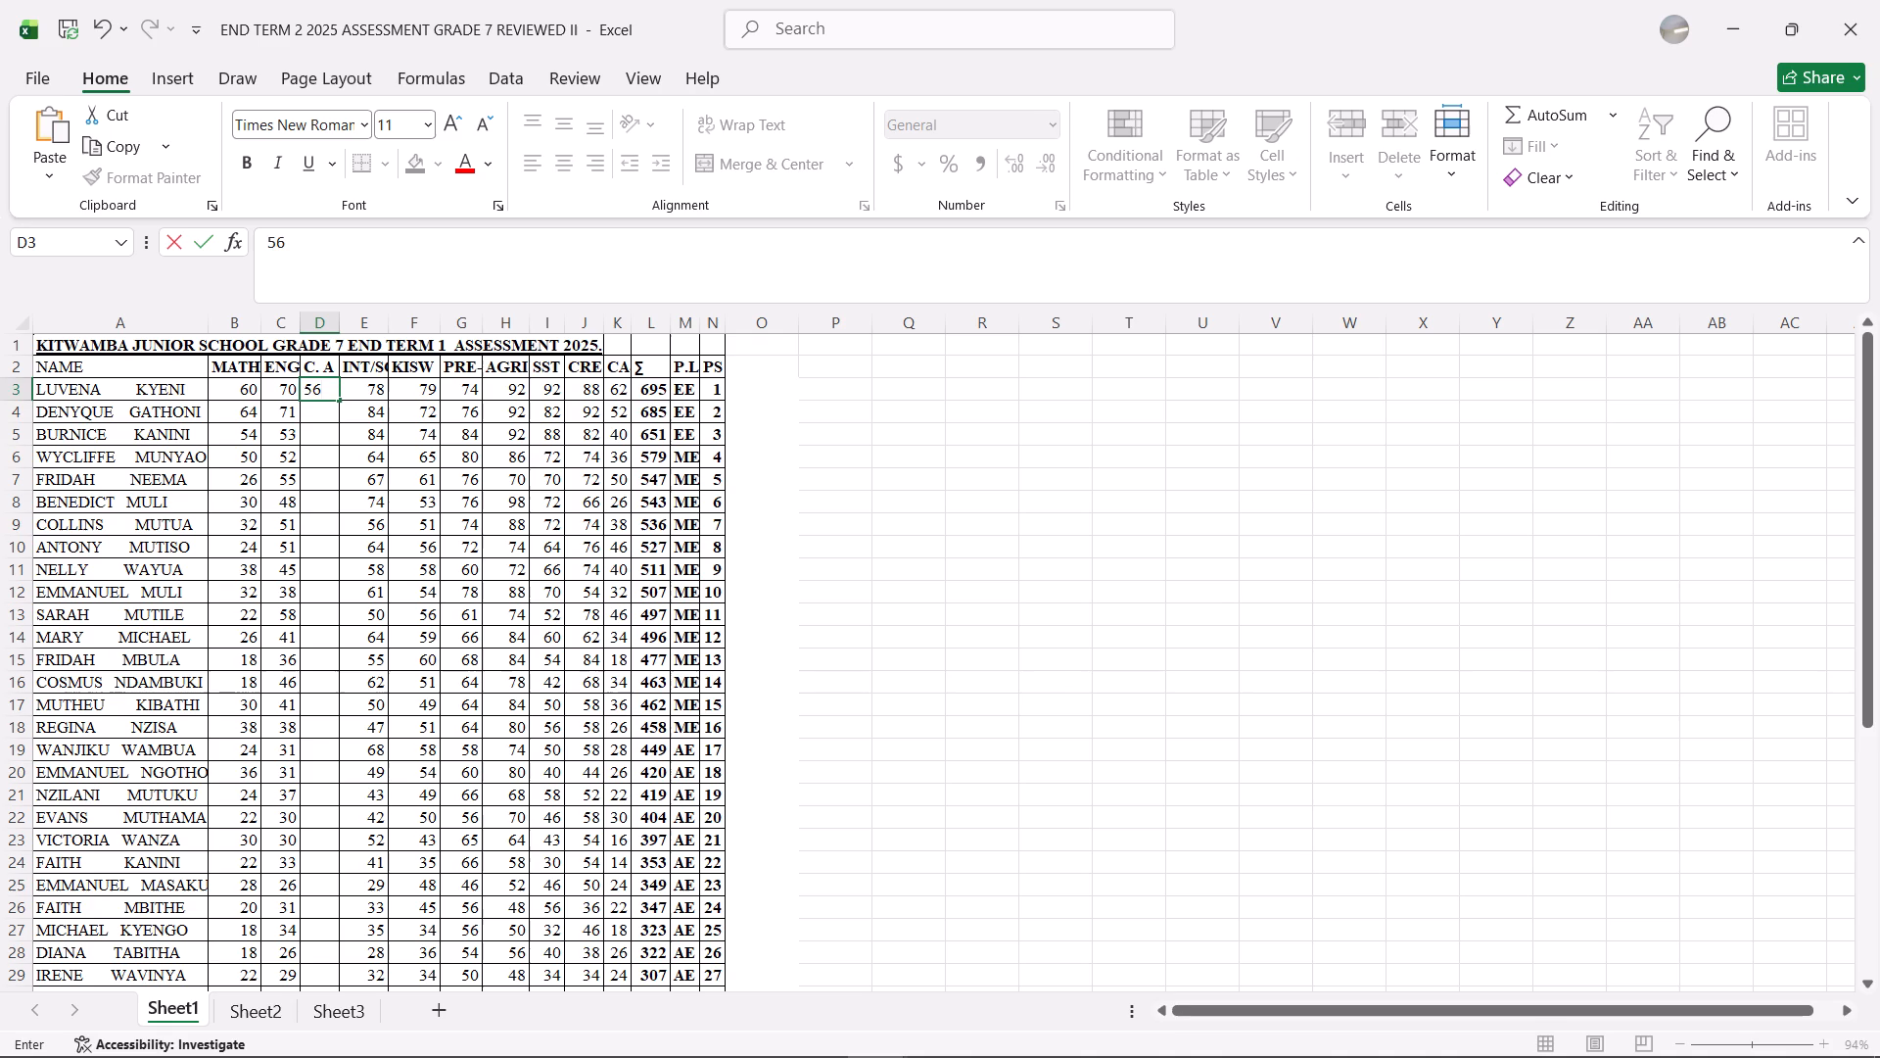
left_click(305, 421)
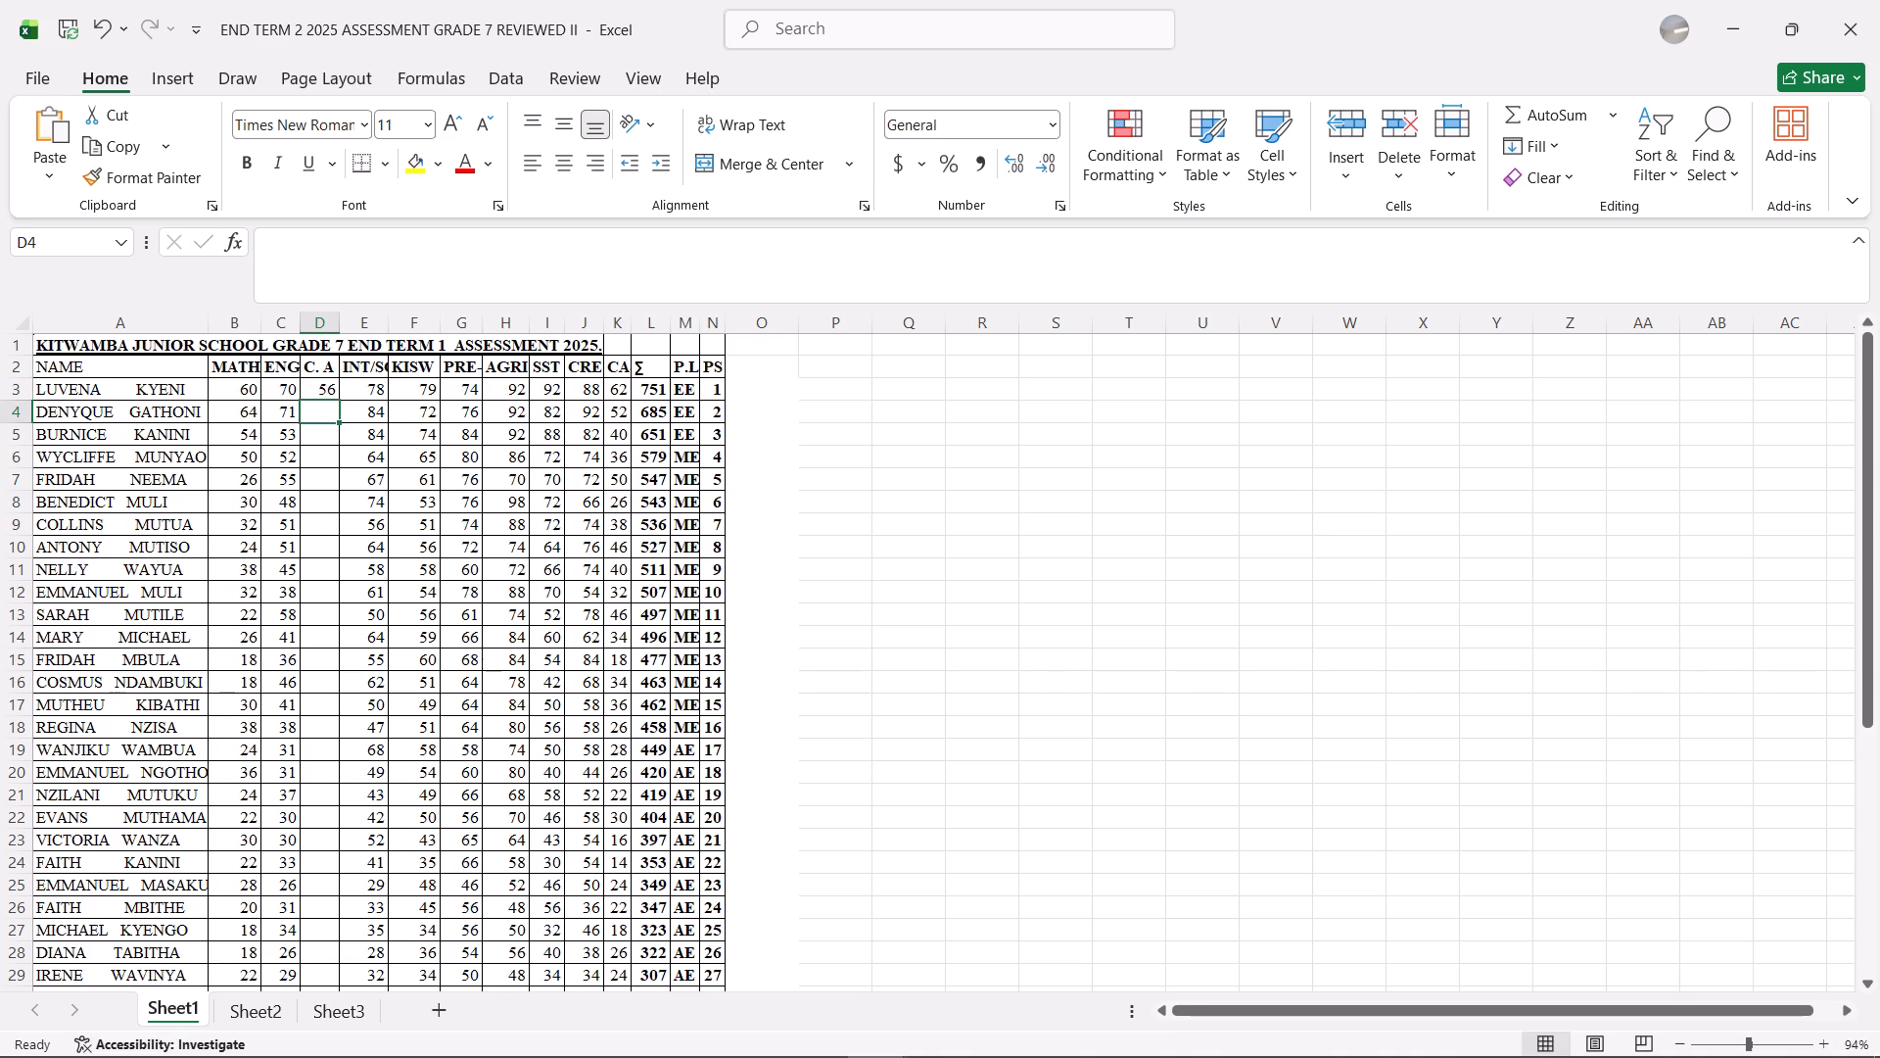
type("65")
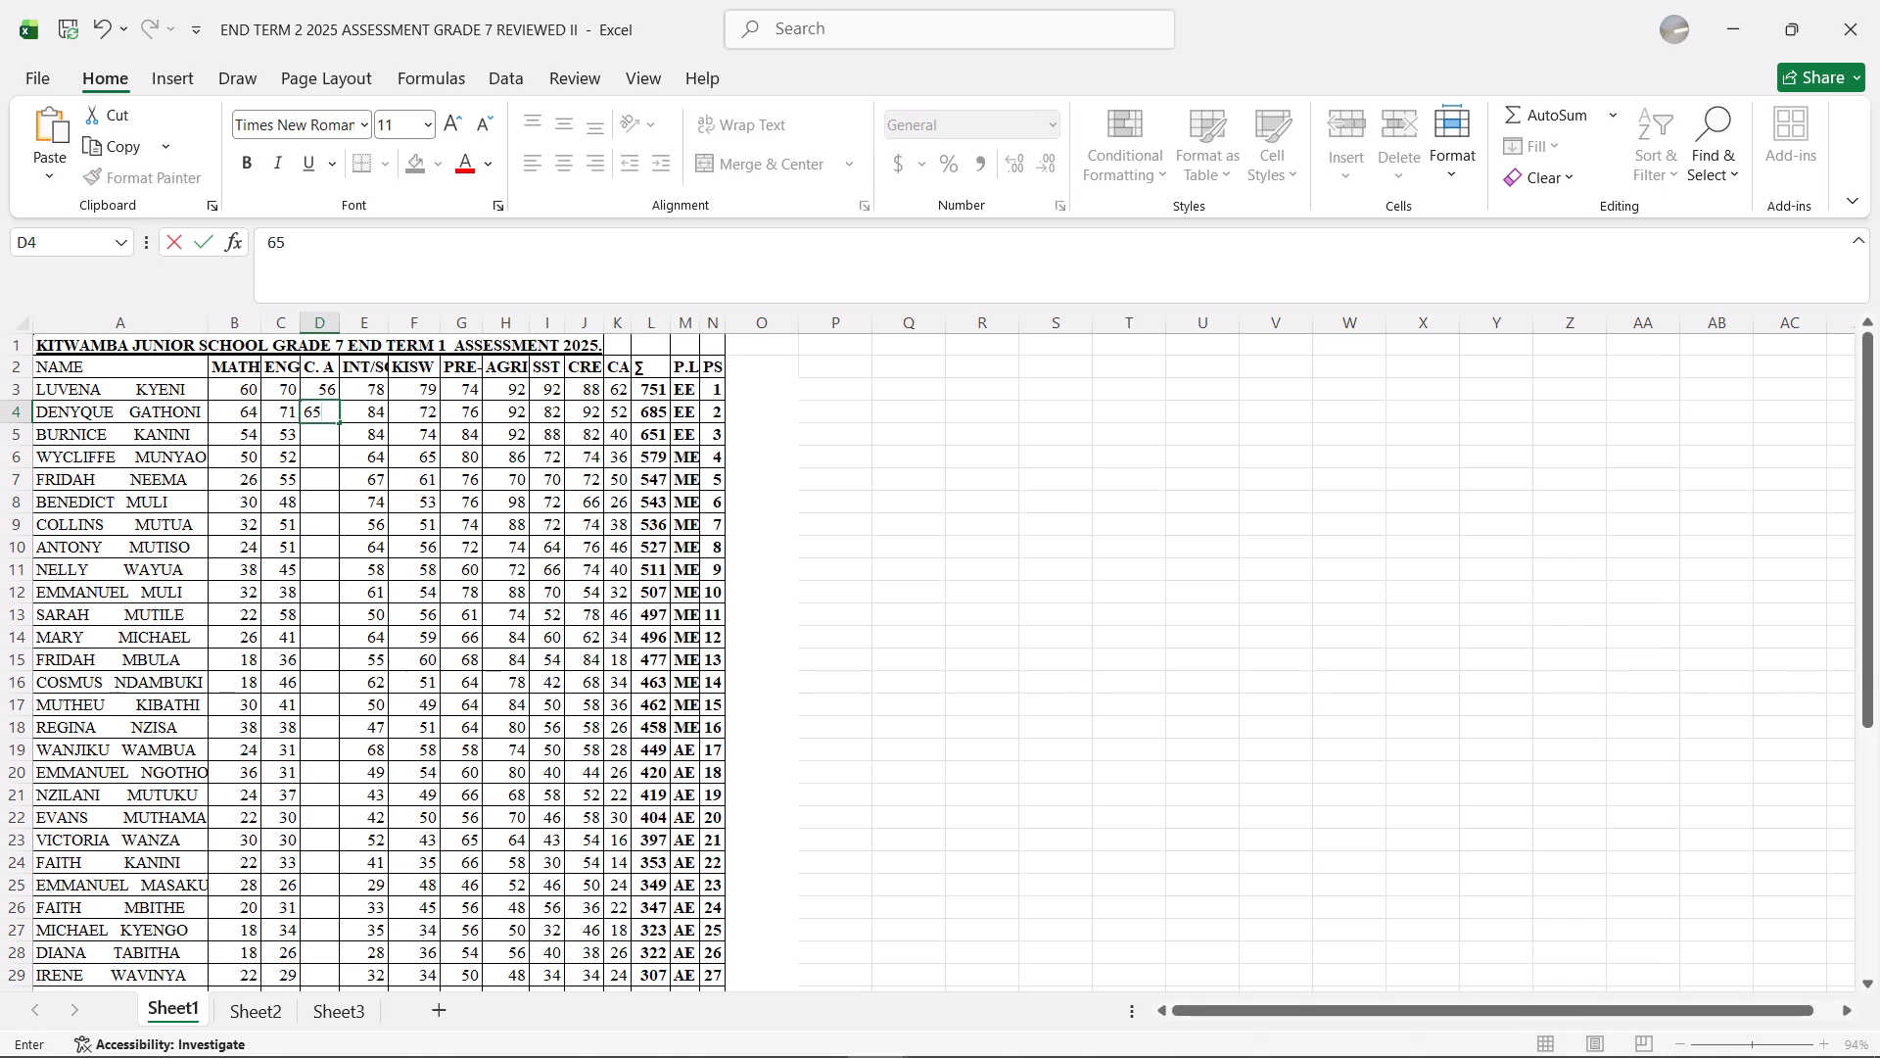
left_click(305, 426)
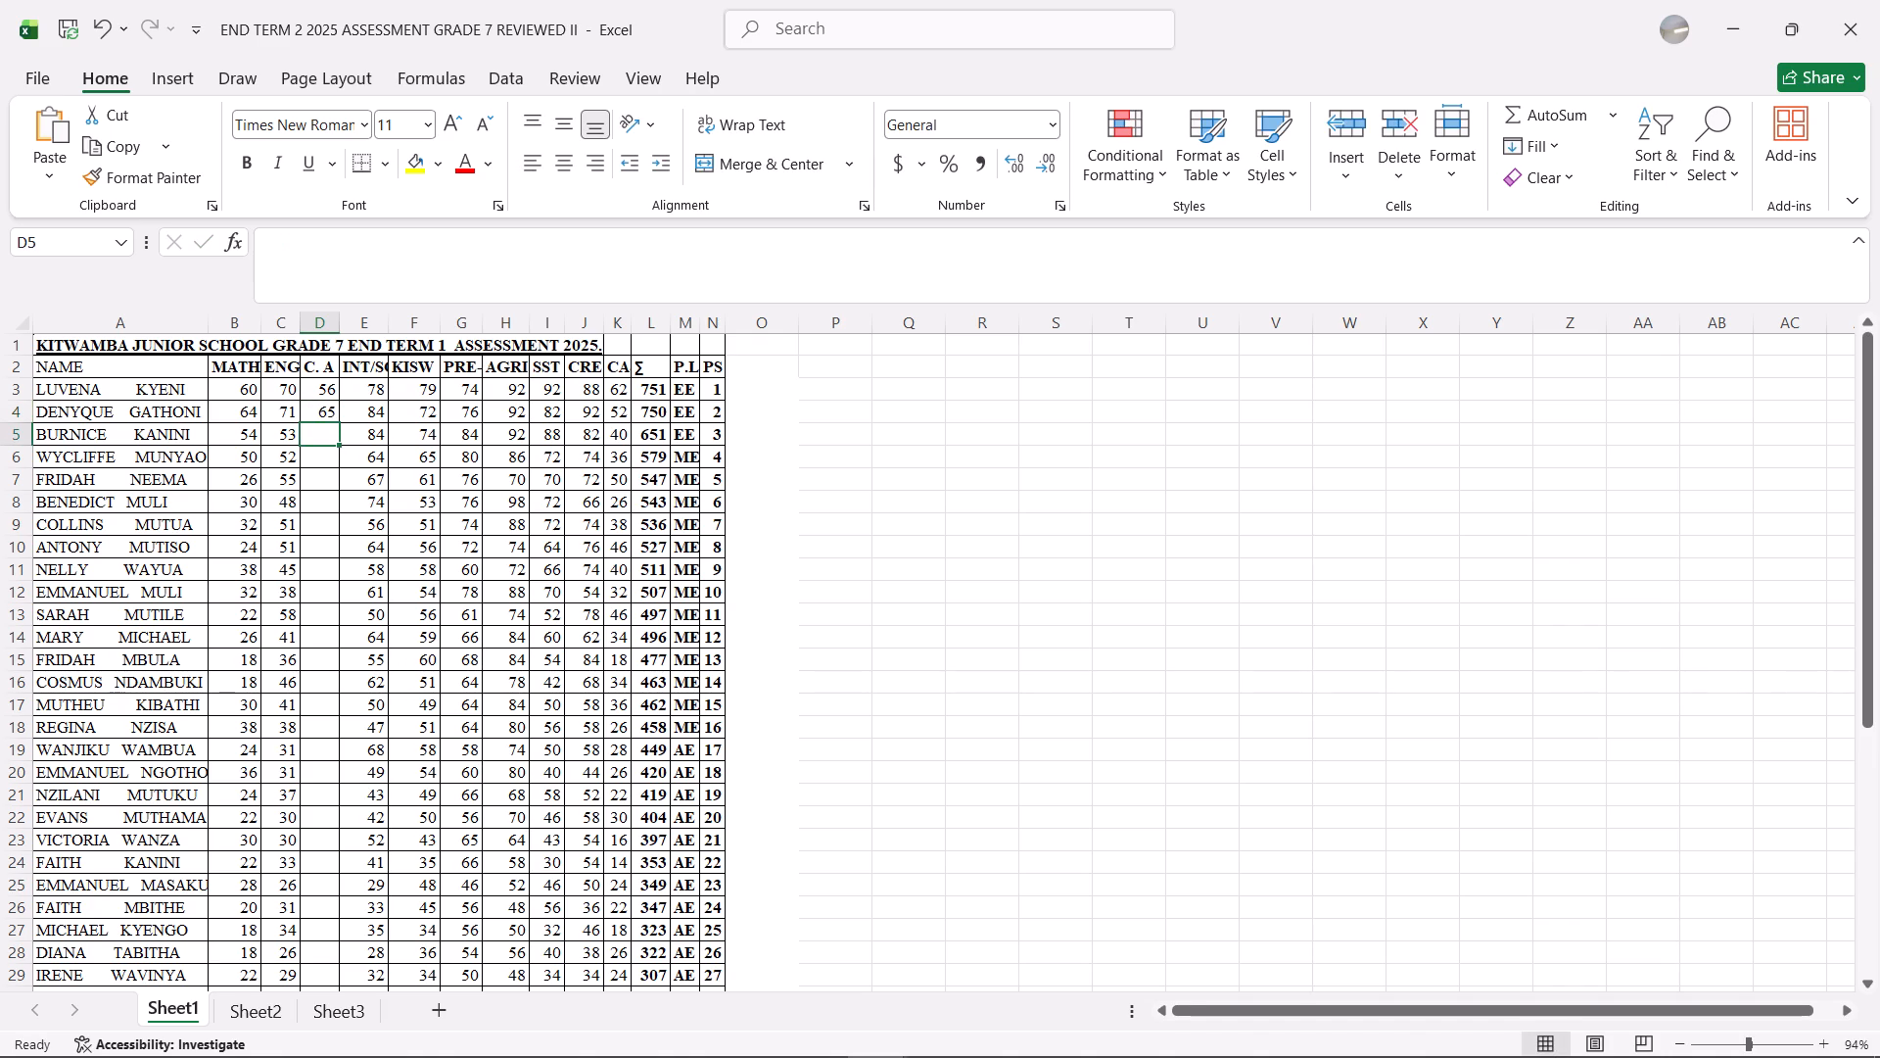
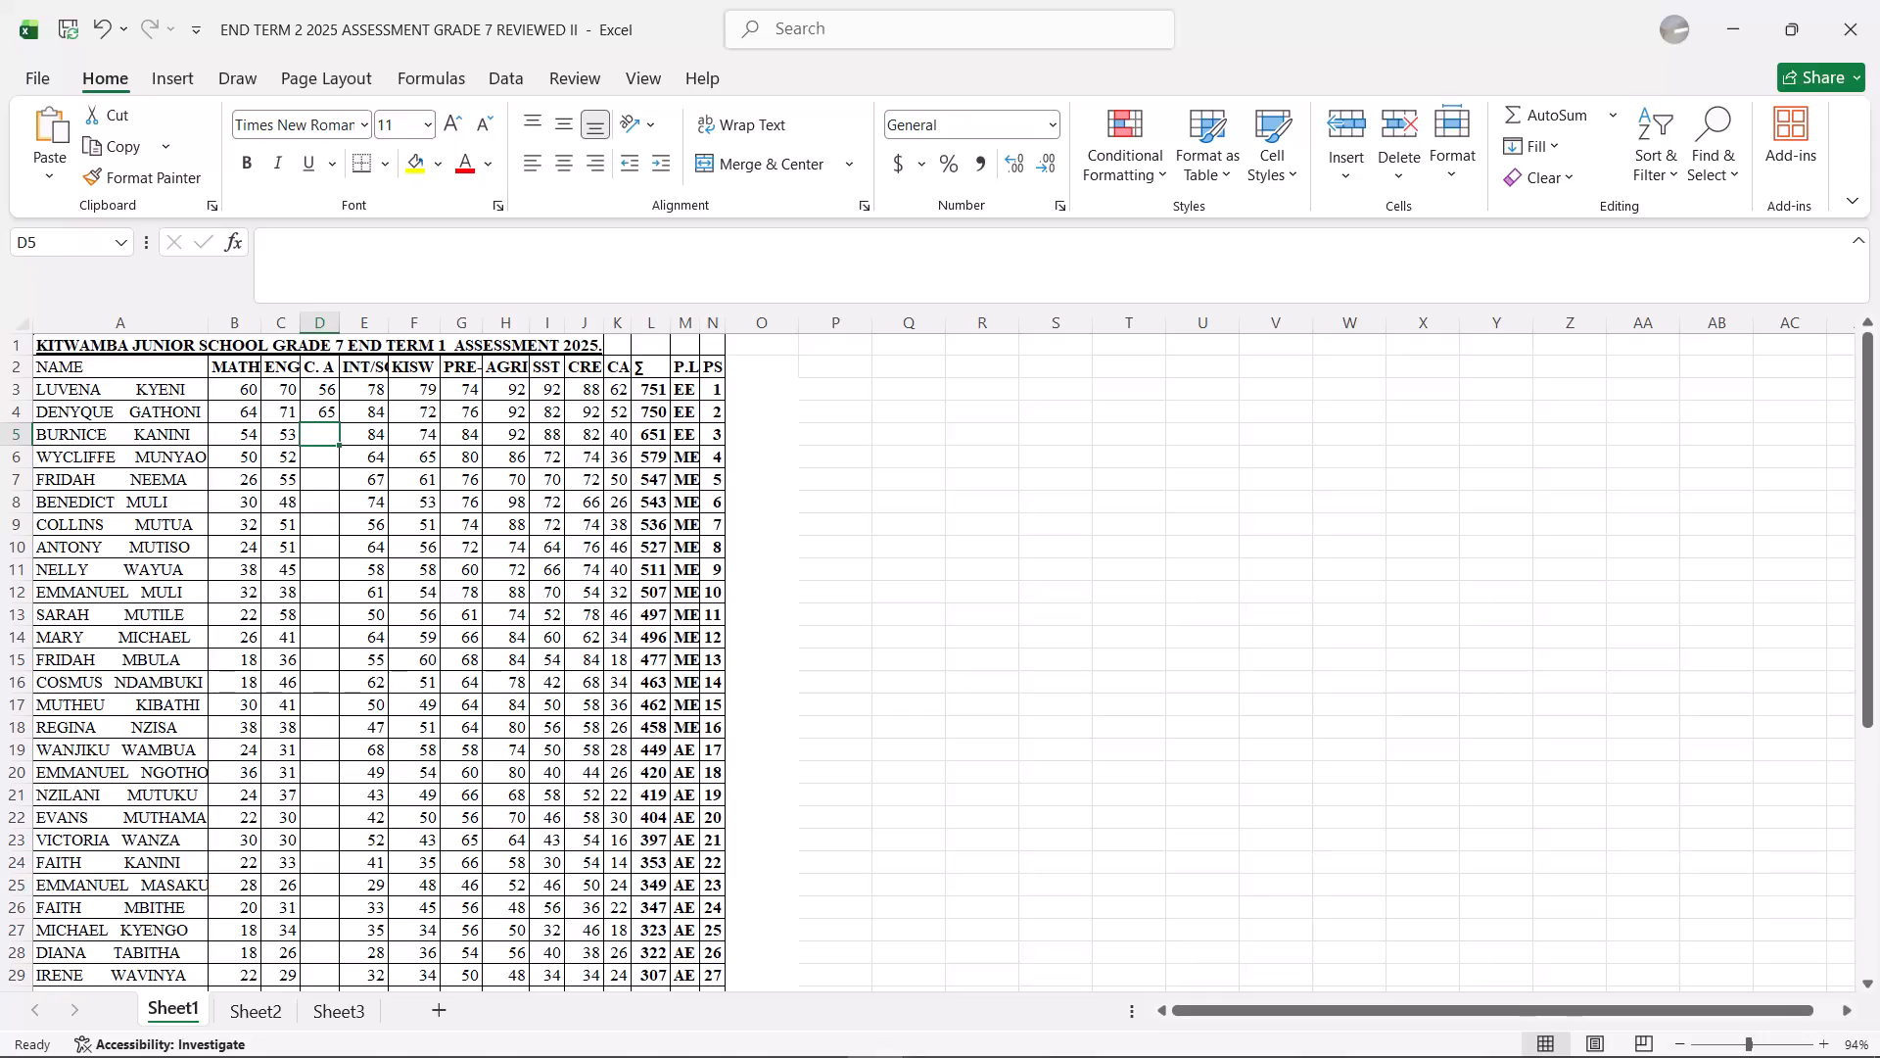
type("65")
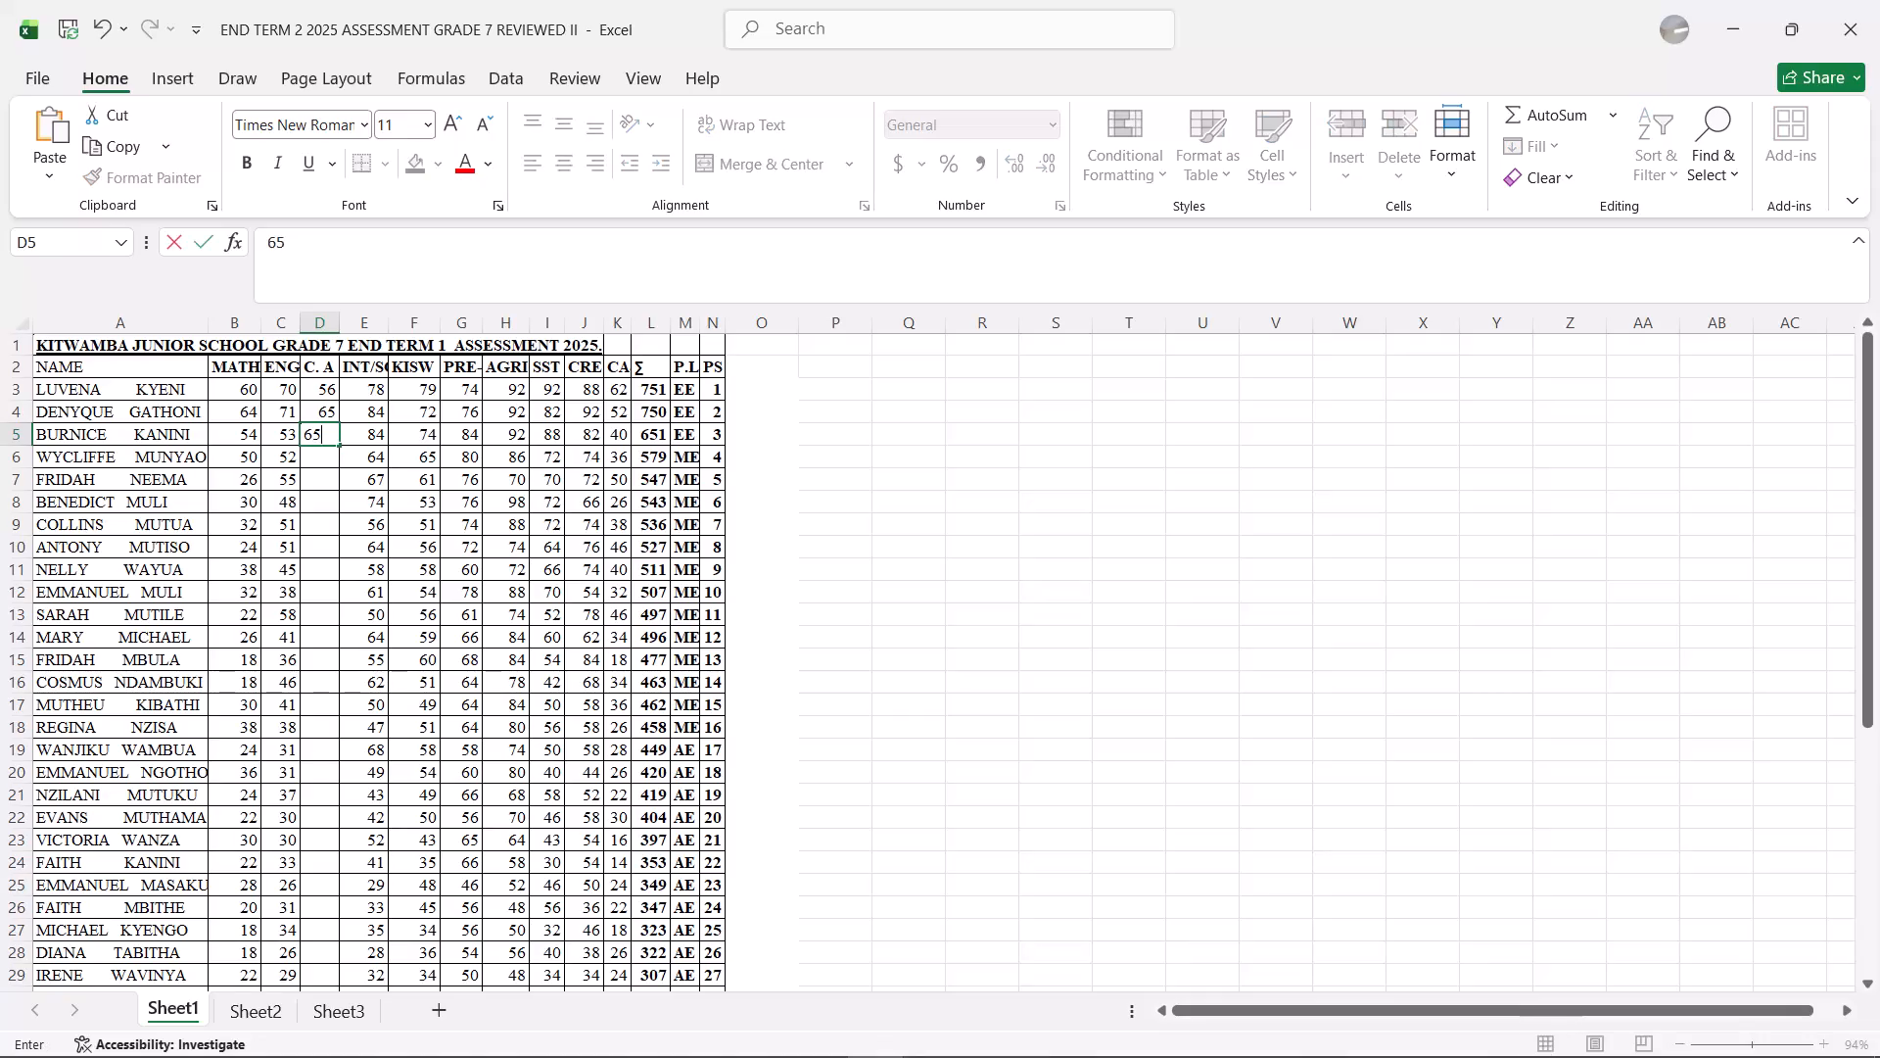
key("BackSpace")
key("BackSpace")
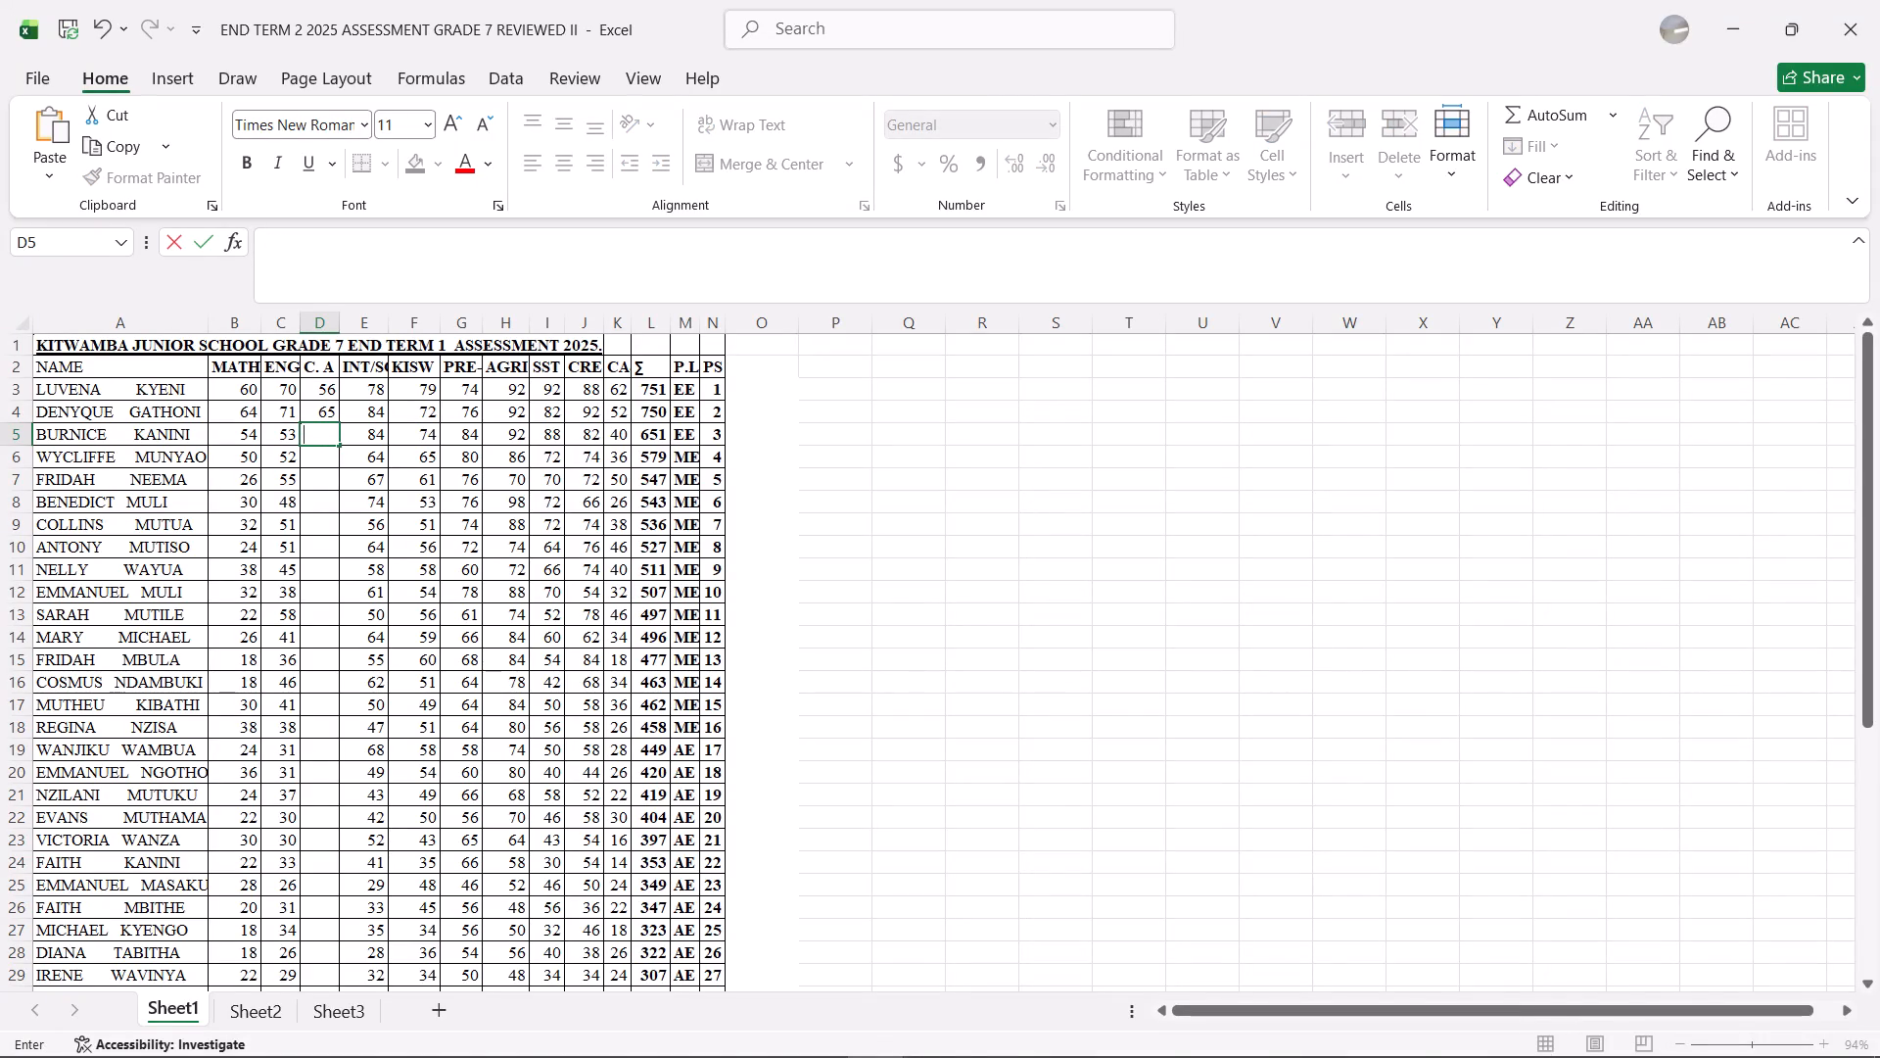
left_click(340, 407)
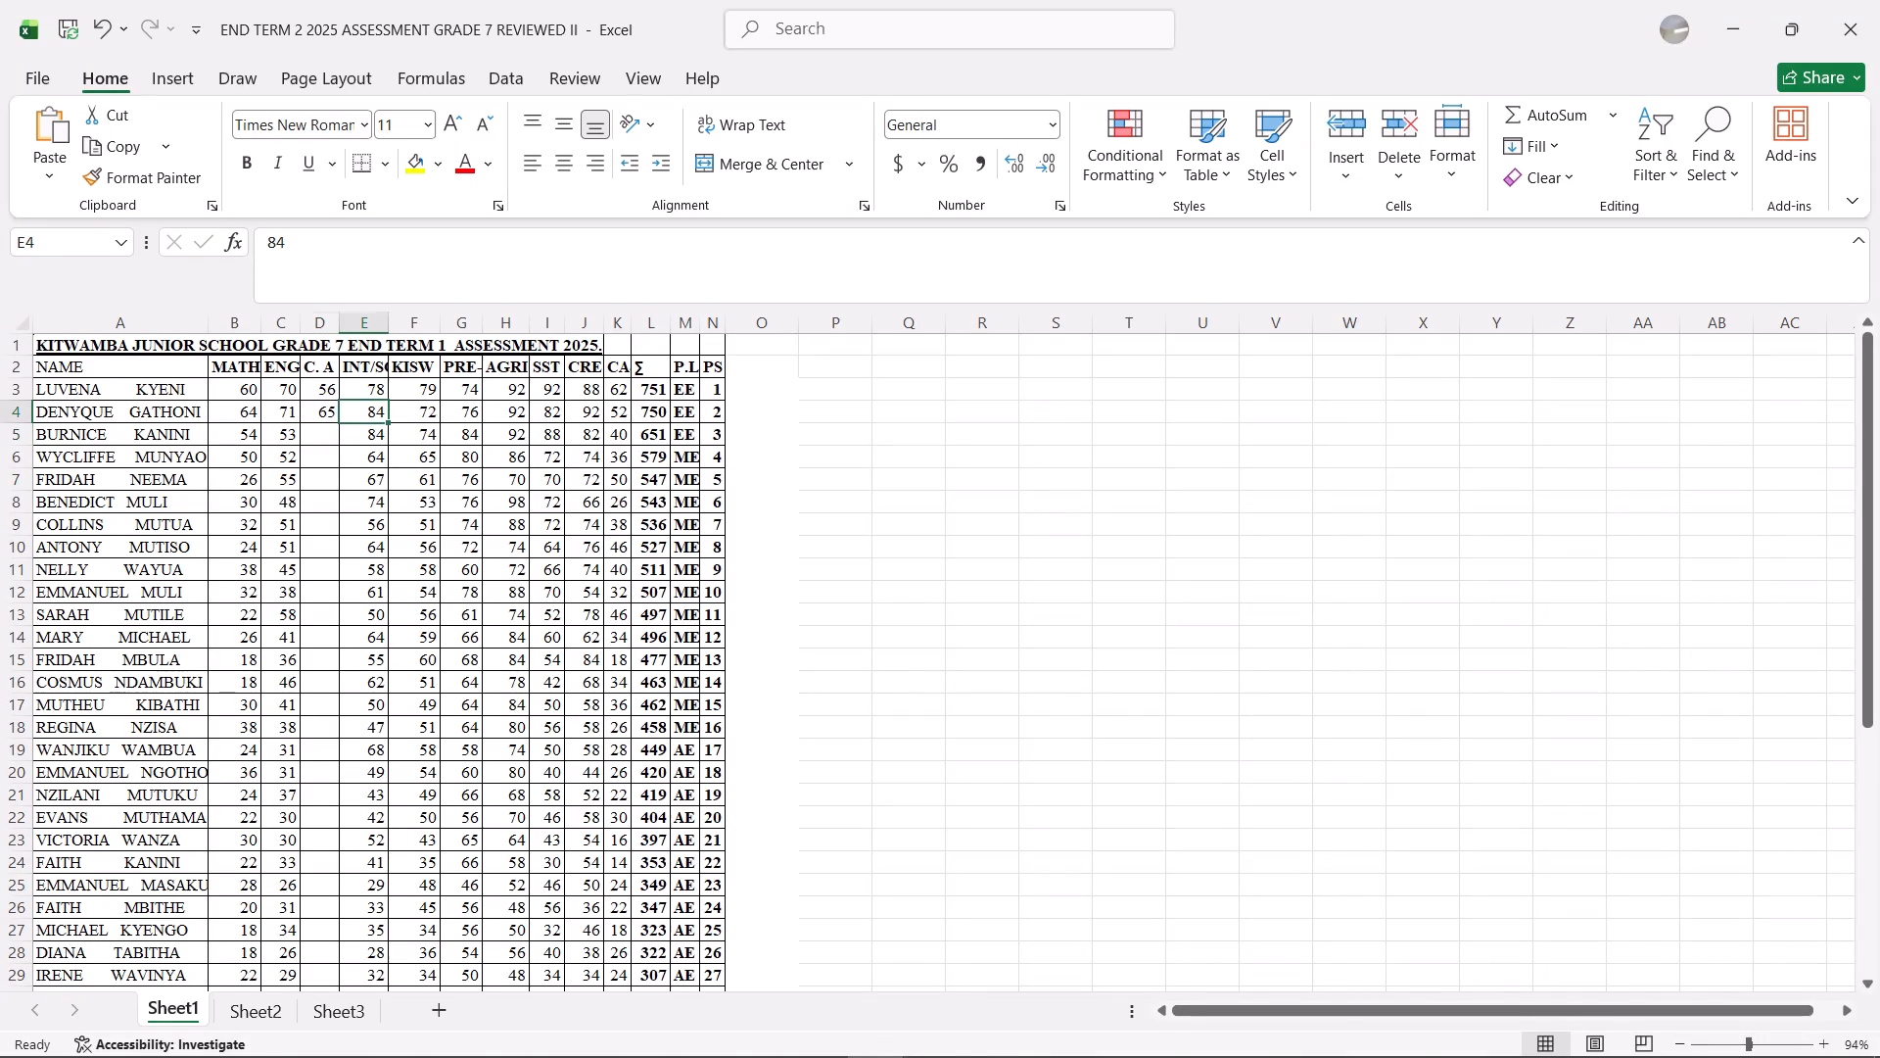
Replace the C. A marks of the first two learners with 92 in both cells D3 and D4.
left_click(332, 386)
key("BackSpace")
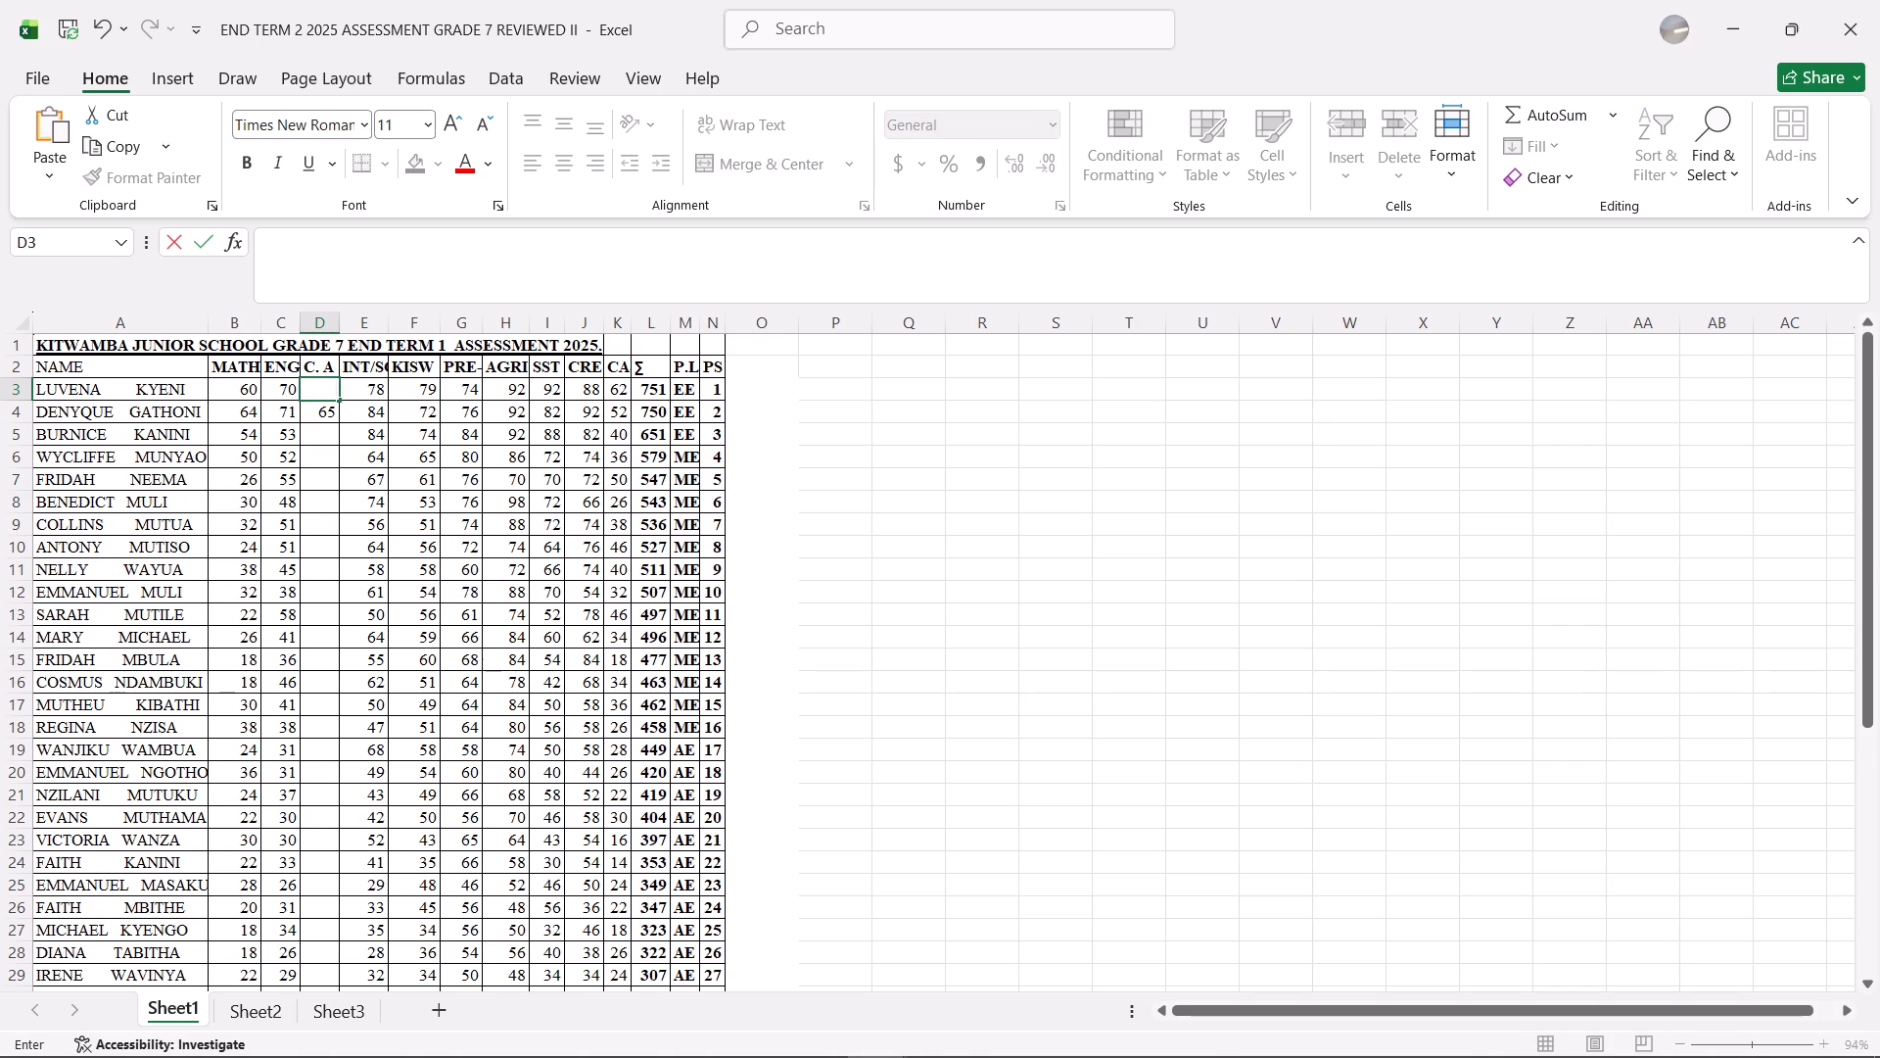
type("74")
type("93")
key("BackSpace")
key("BackSpace")
key("BackSpace")
key("BackSpace")
key("9")
key("2")
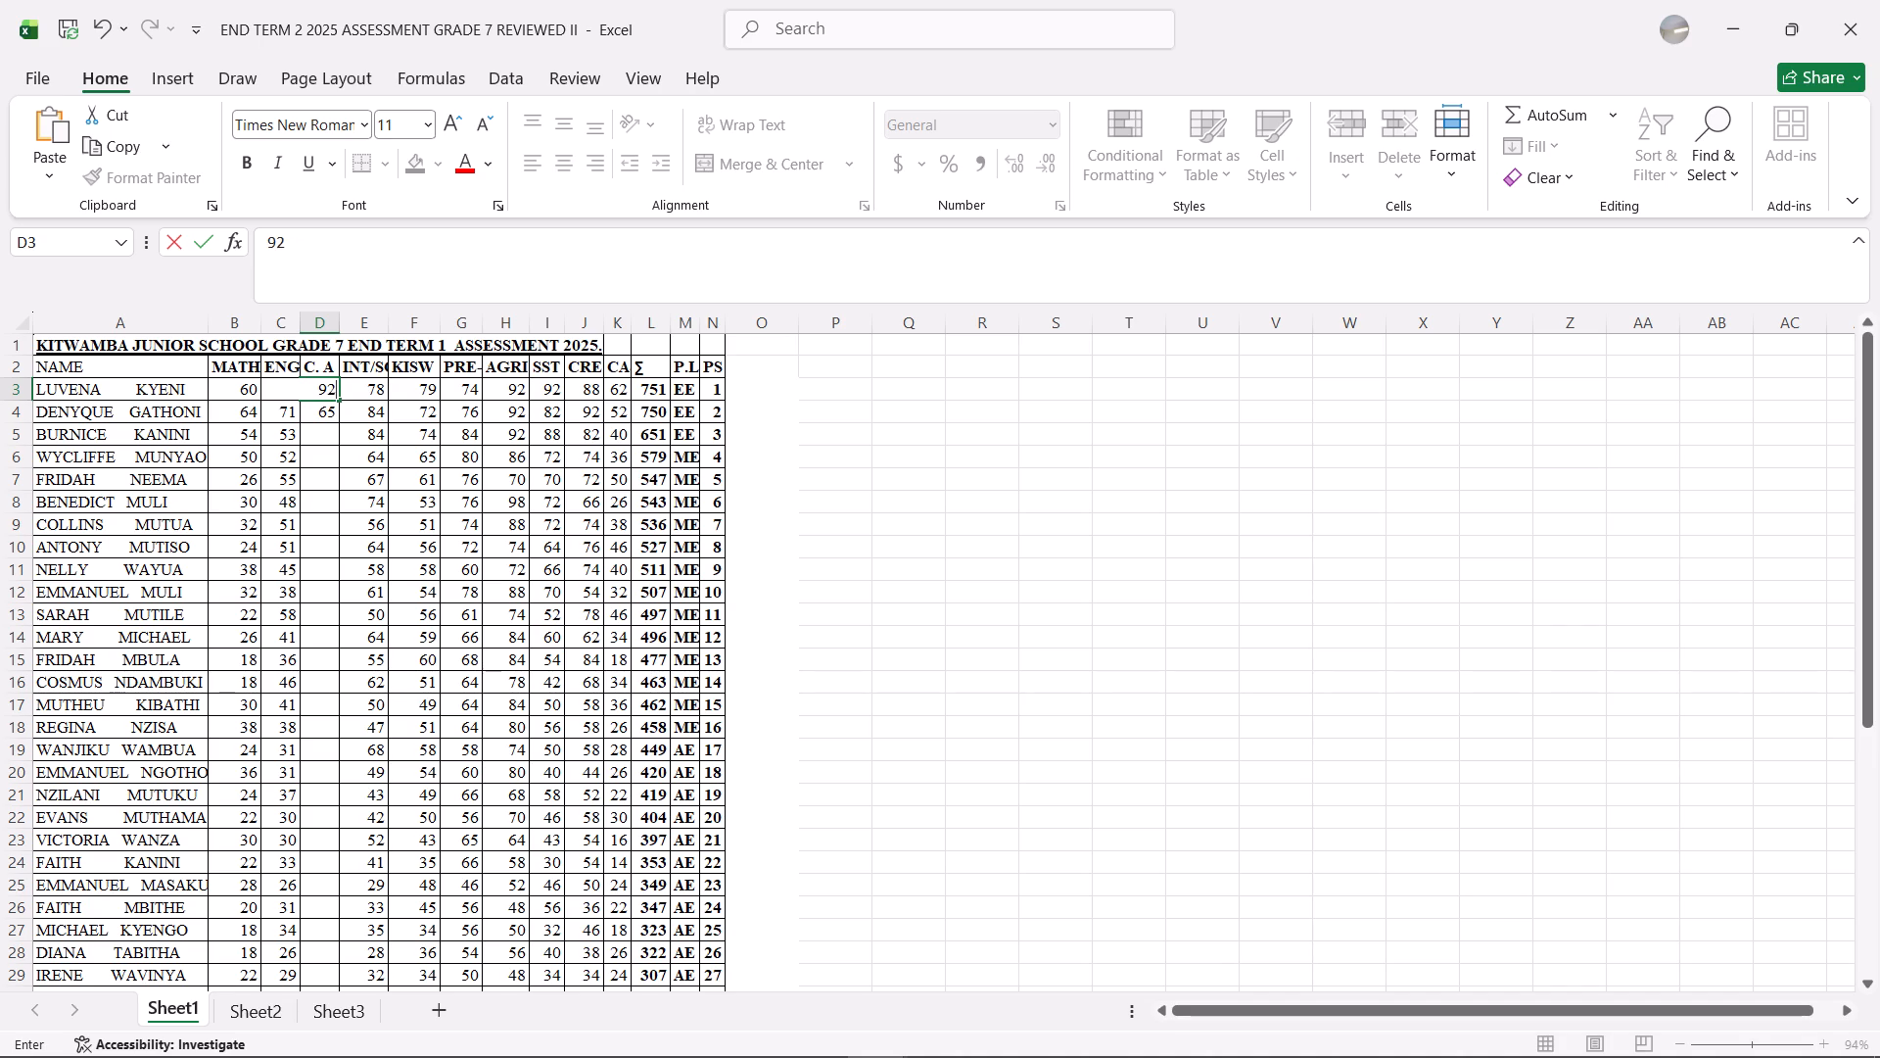
left_click(324, 404)
key("BackSpace")
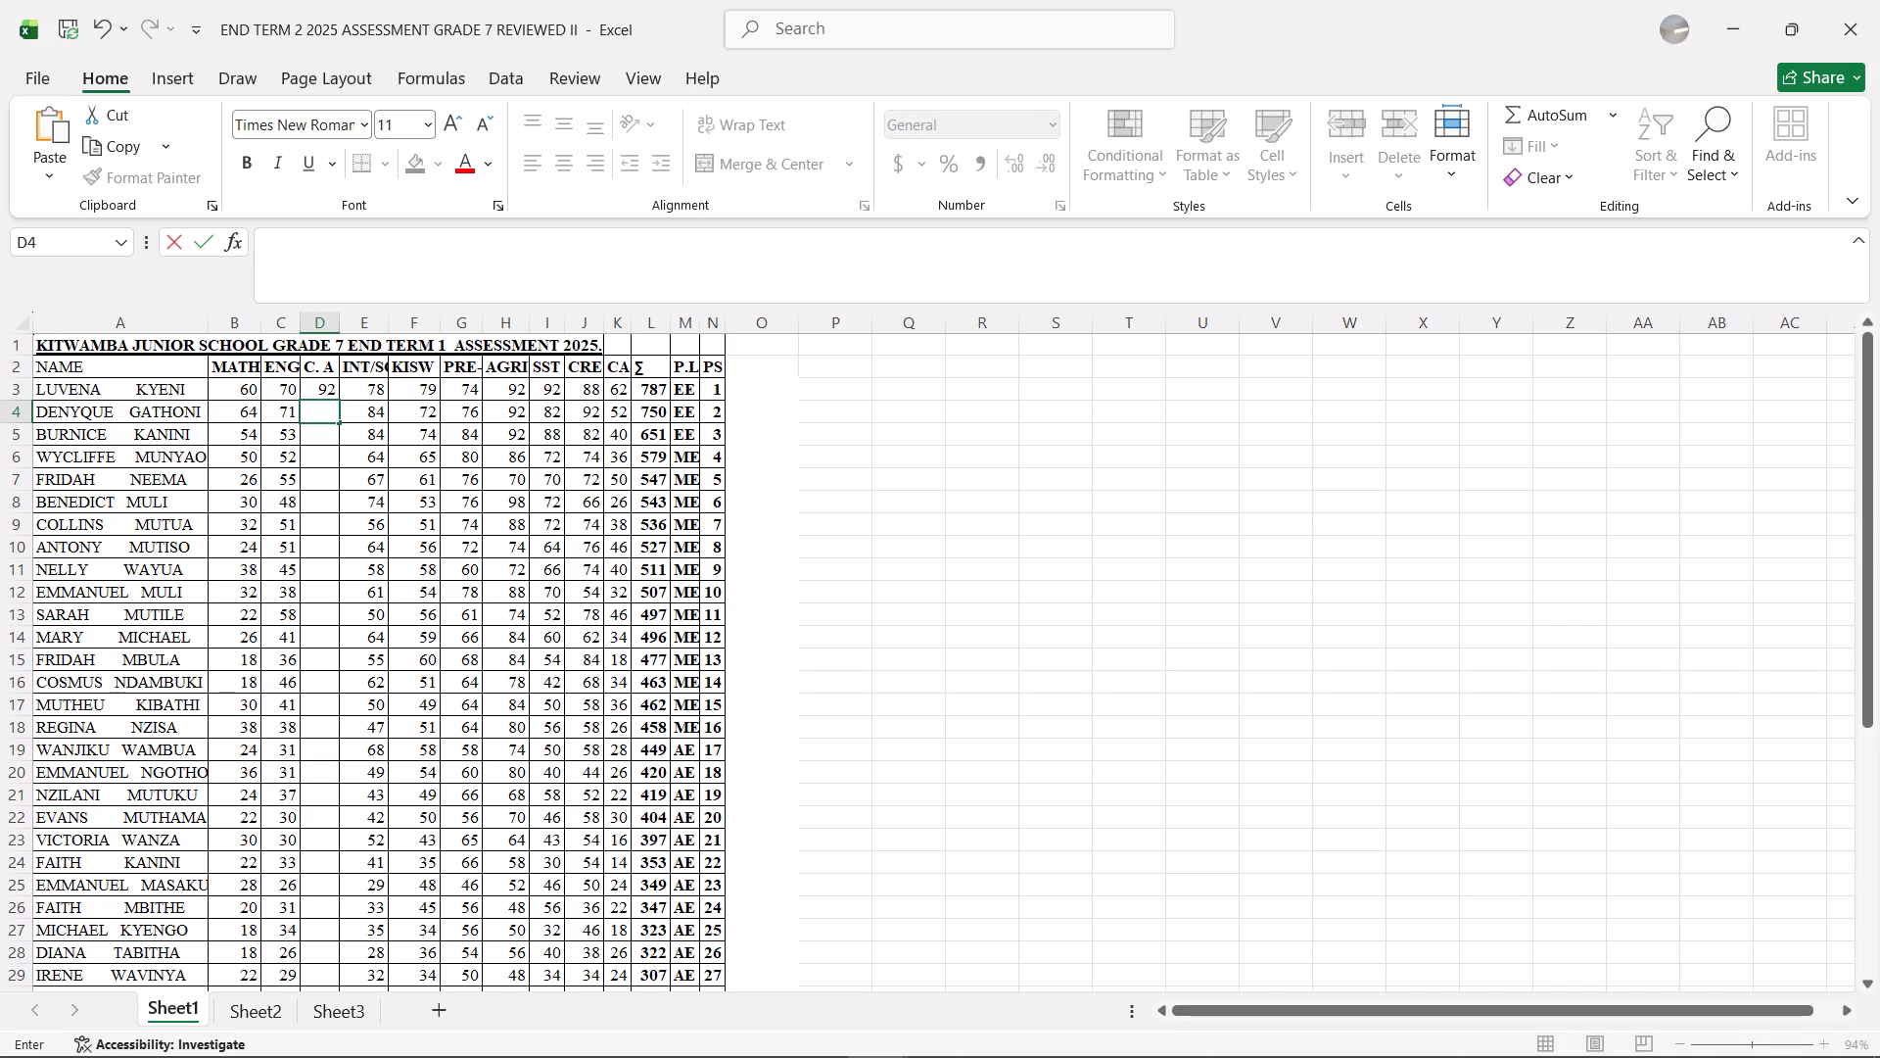
key("9")
key("2")
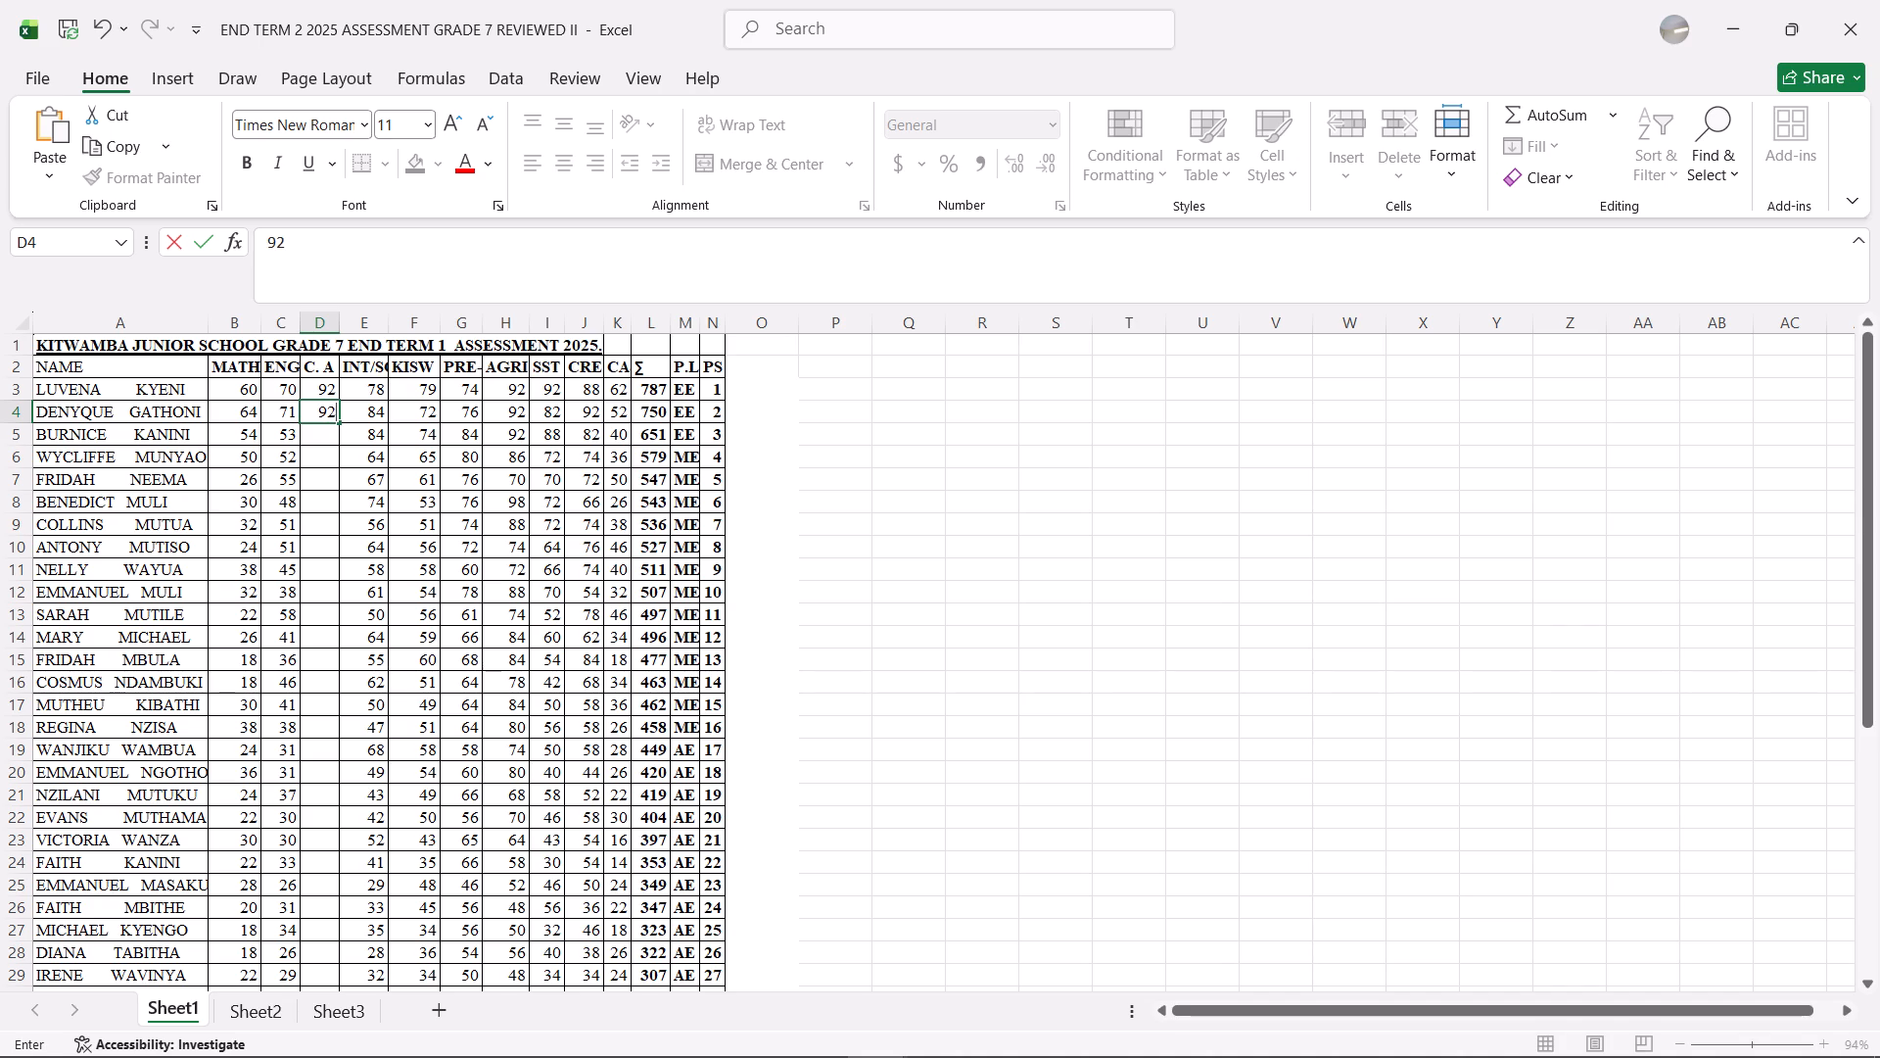
left_click(324, 425)
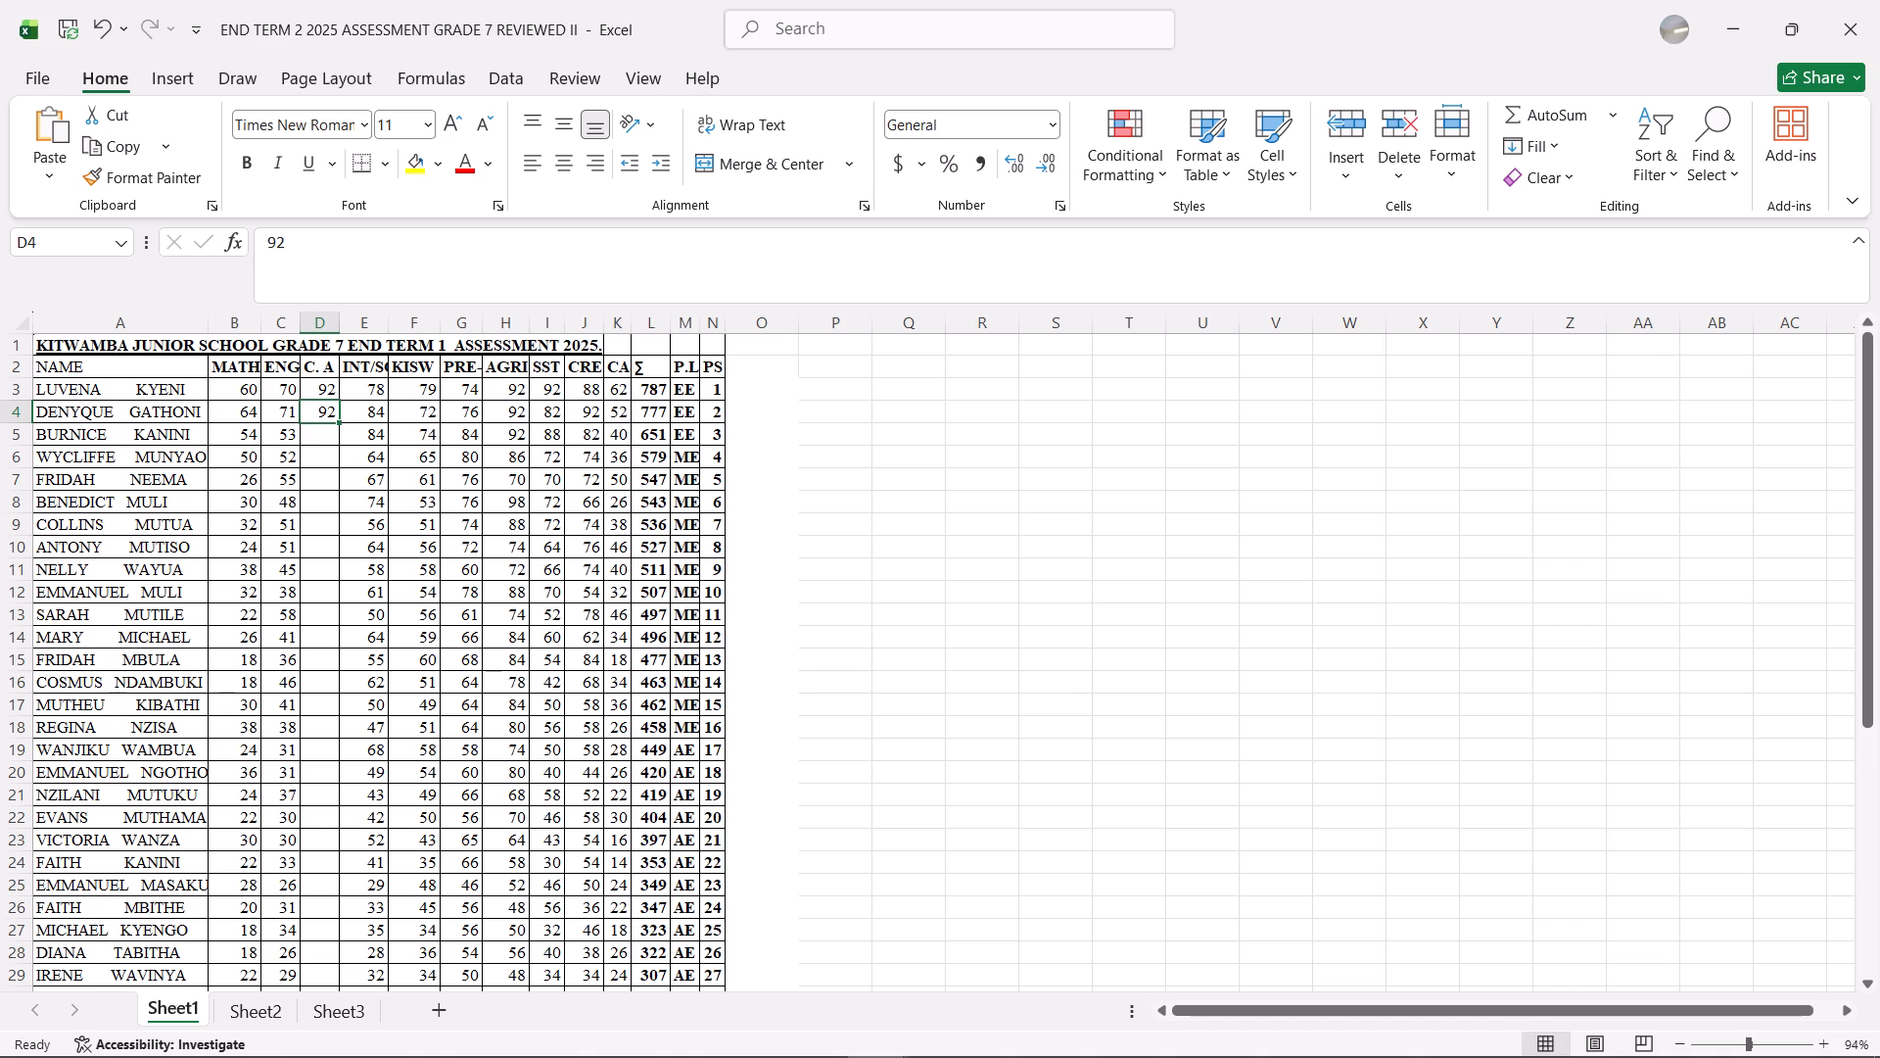
Enter the C. A marks for the fourth and third learners: 88 in cell D6 and 86 in D5.
left_click(328, 449)
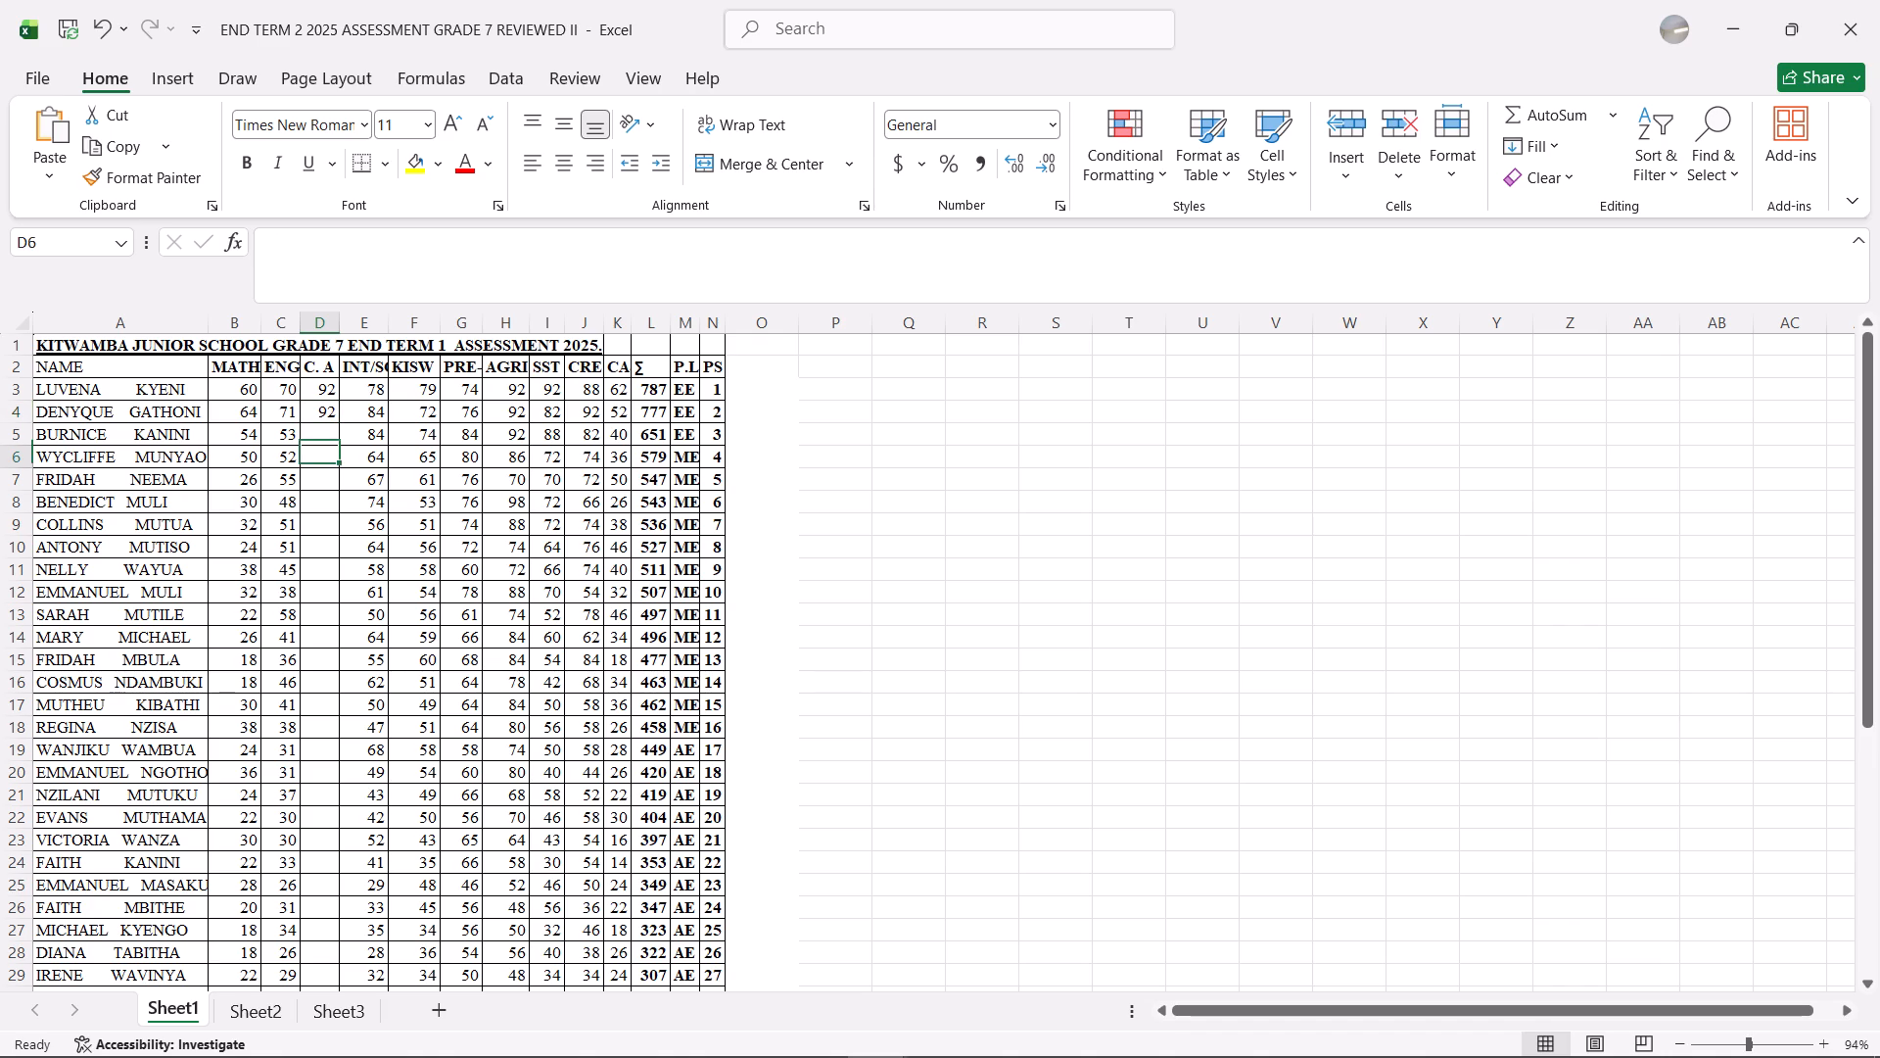
type("88")
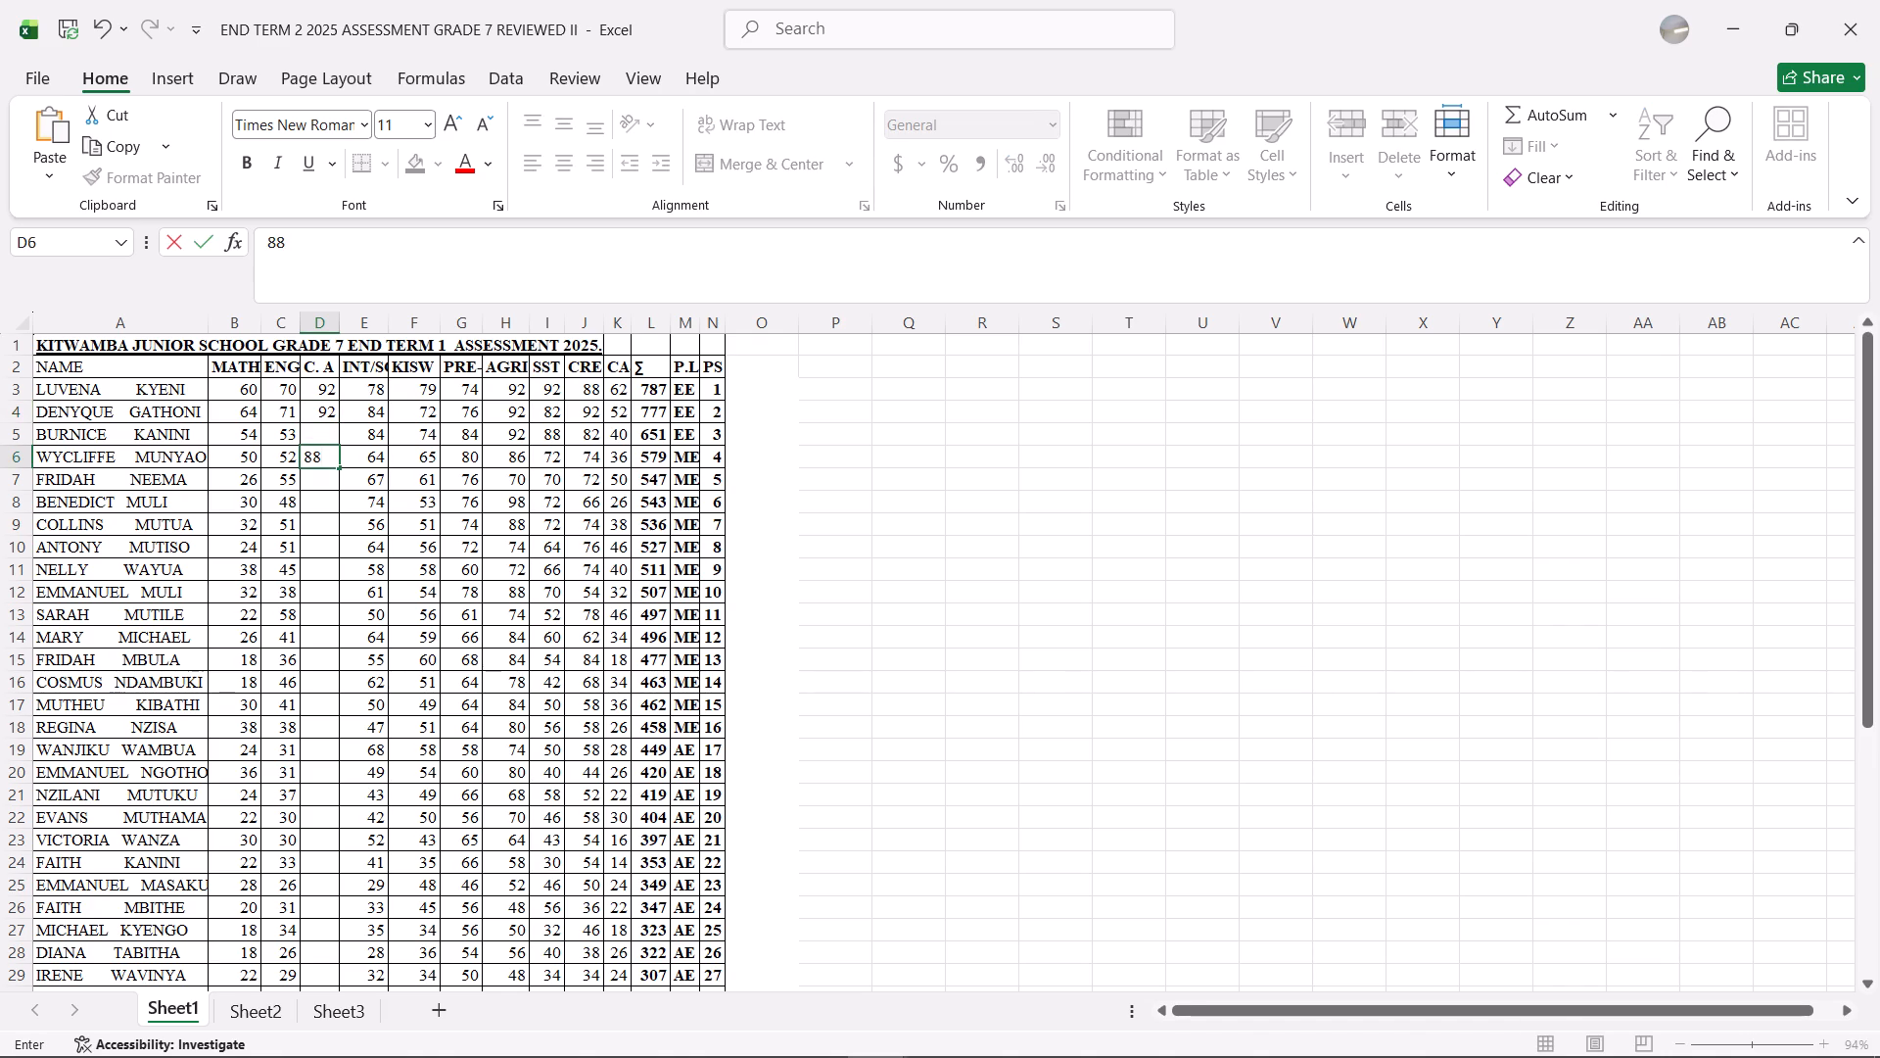
left_click(312, 440)
type("86")
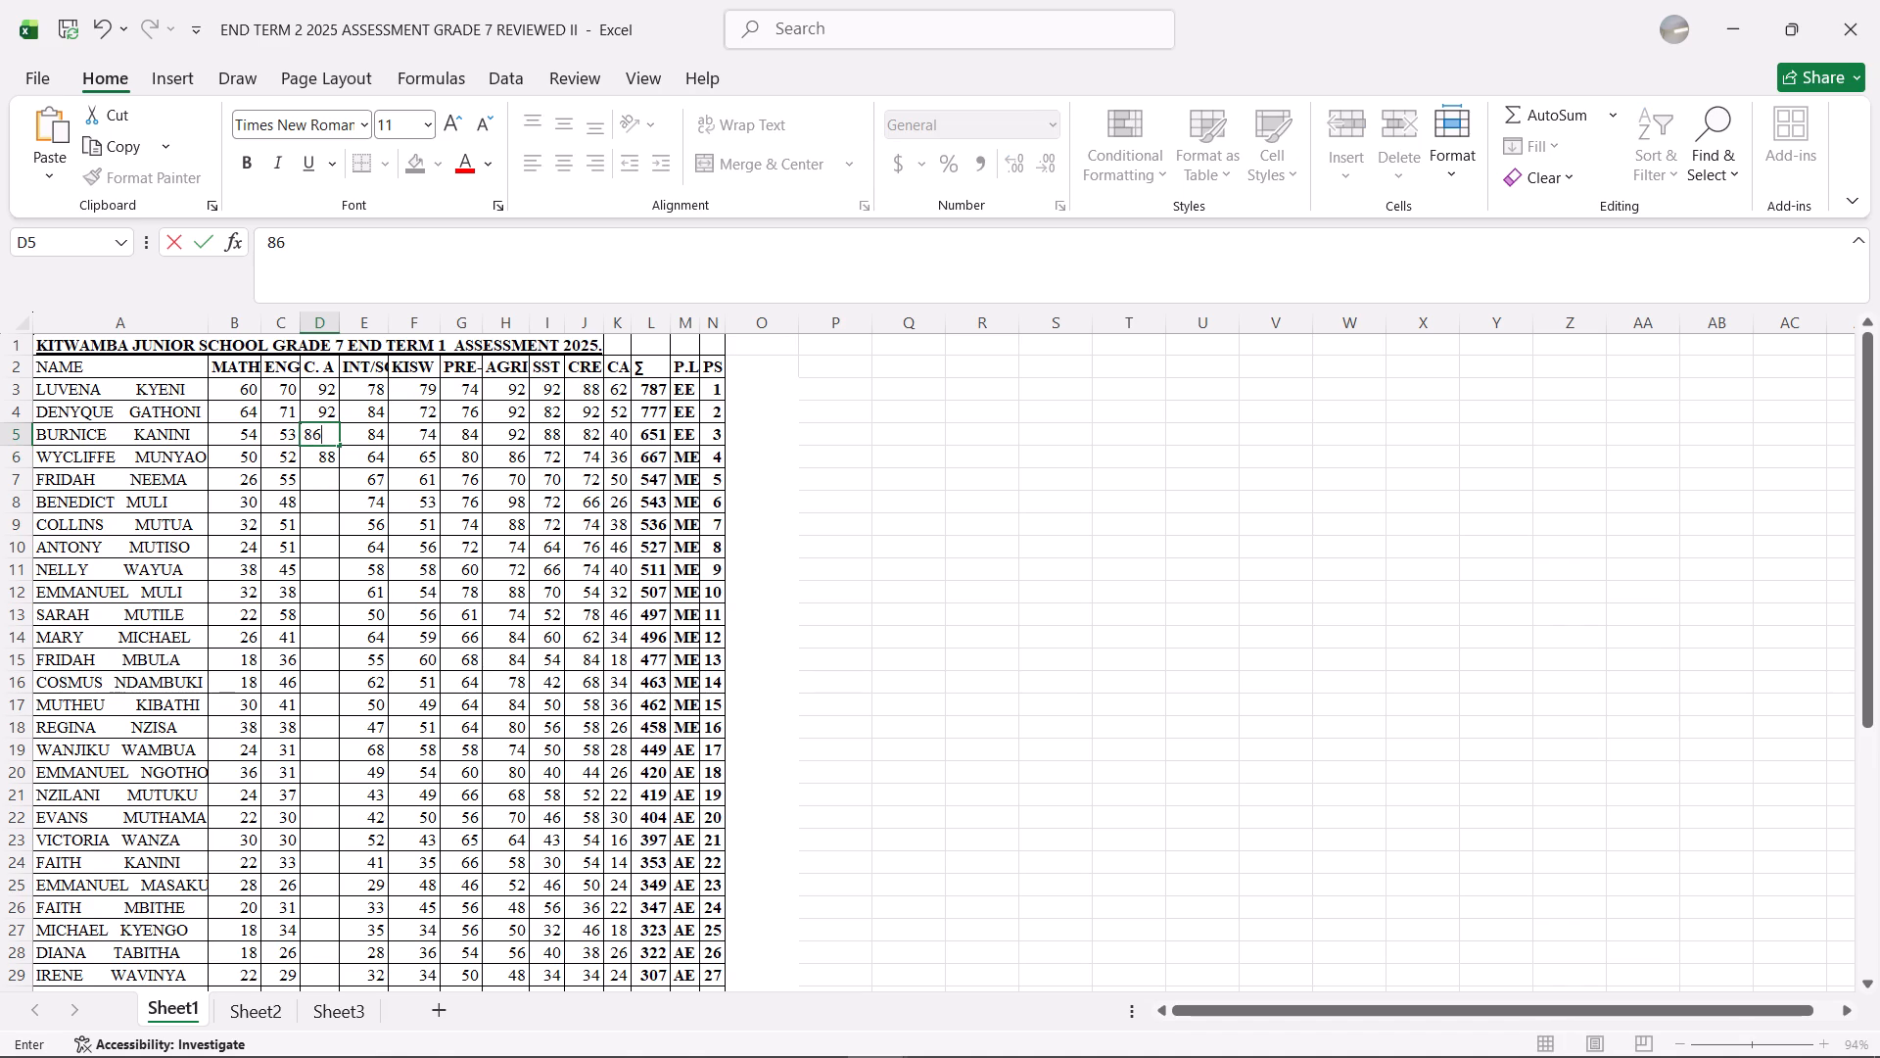
left_click(328, 486)
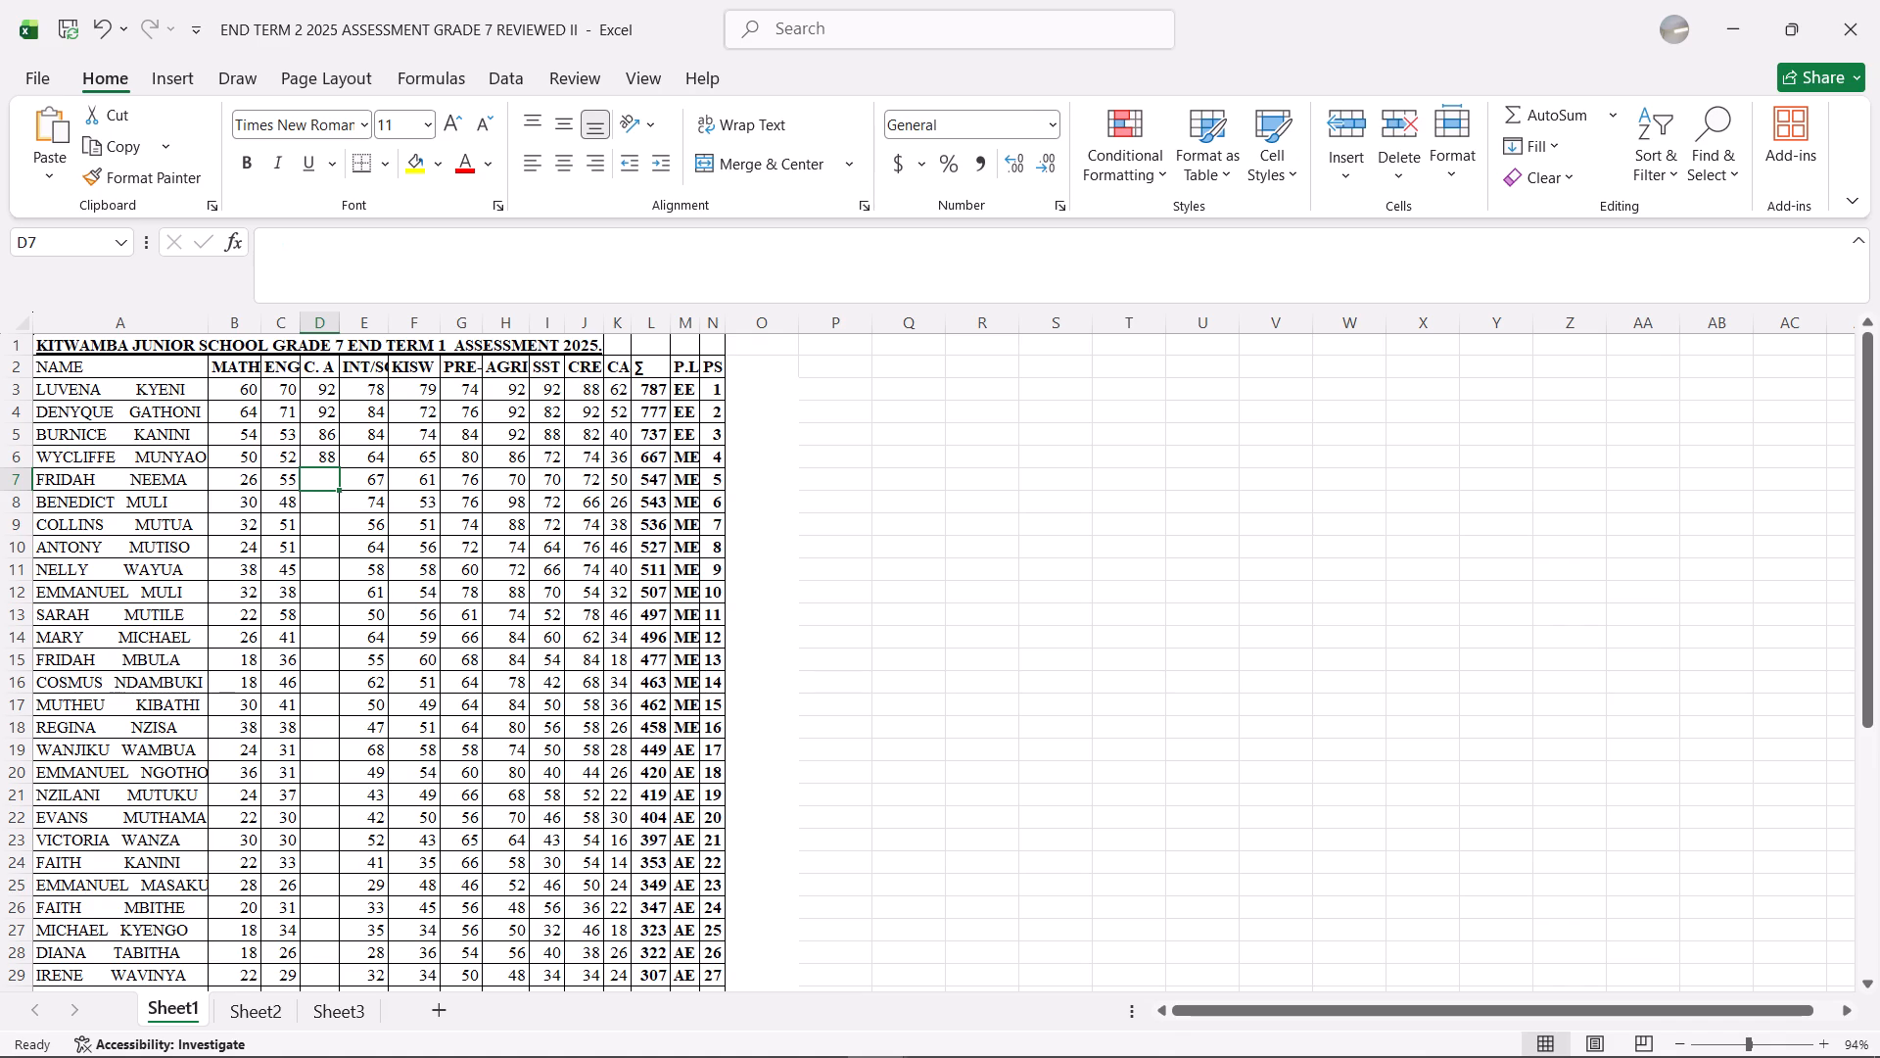
left_click(328, 485)
Change the SST mark in cell I6 to 76 and the AGRI mark in cell H11 to 74.
left_click(446, 505)
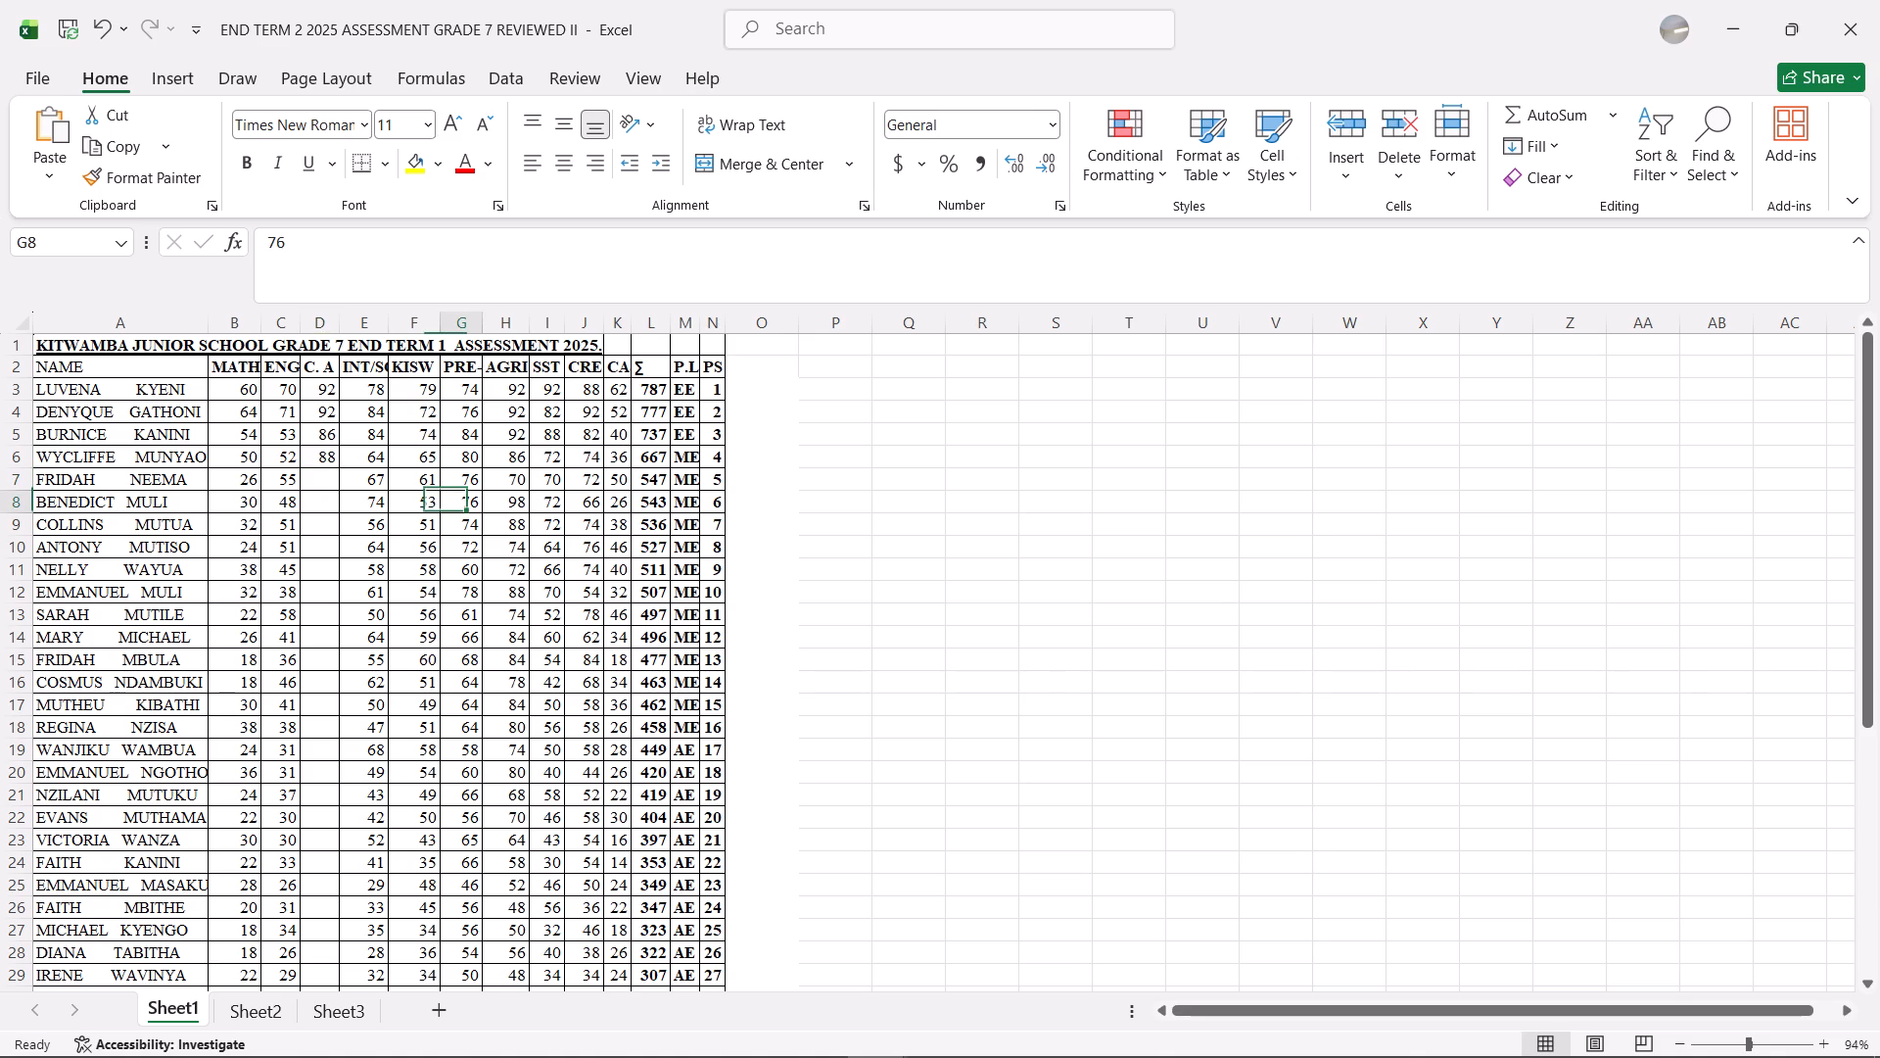
left_click(557, 467)
key("BackSpace")
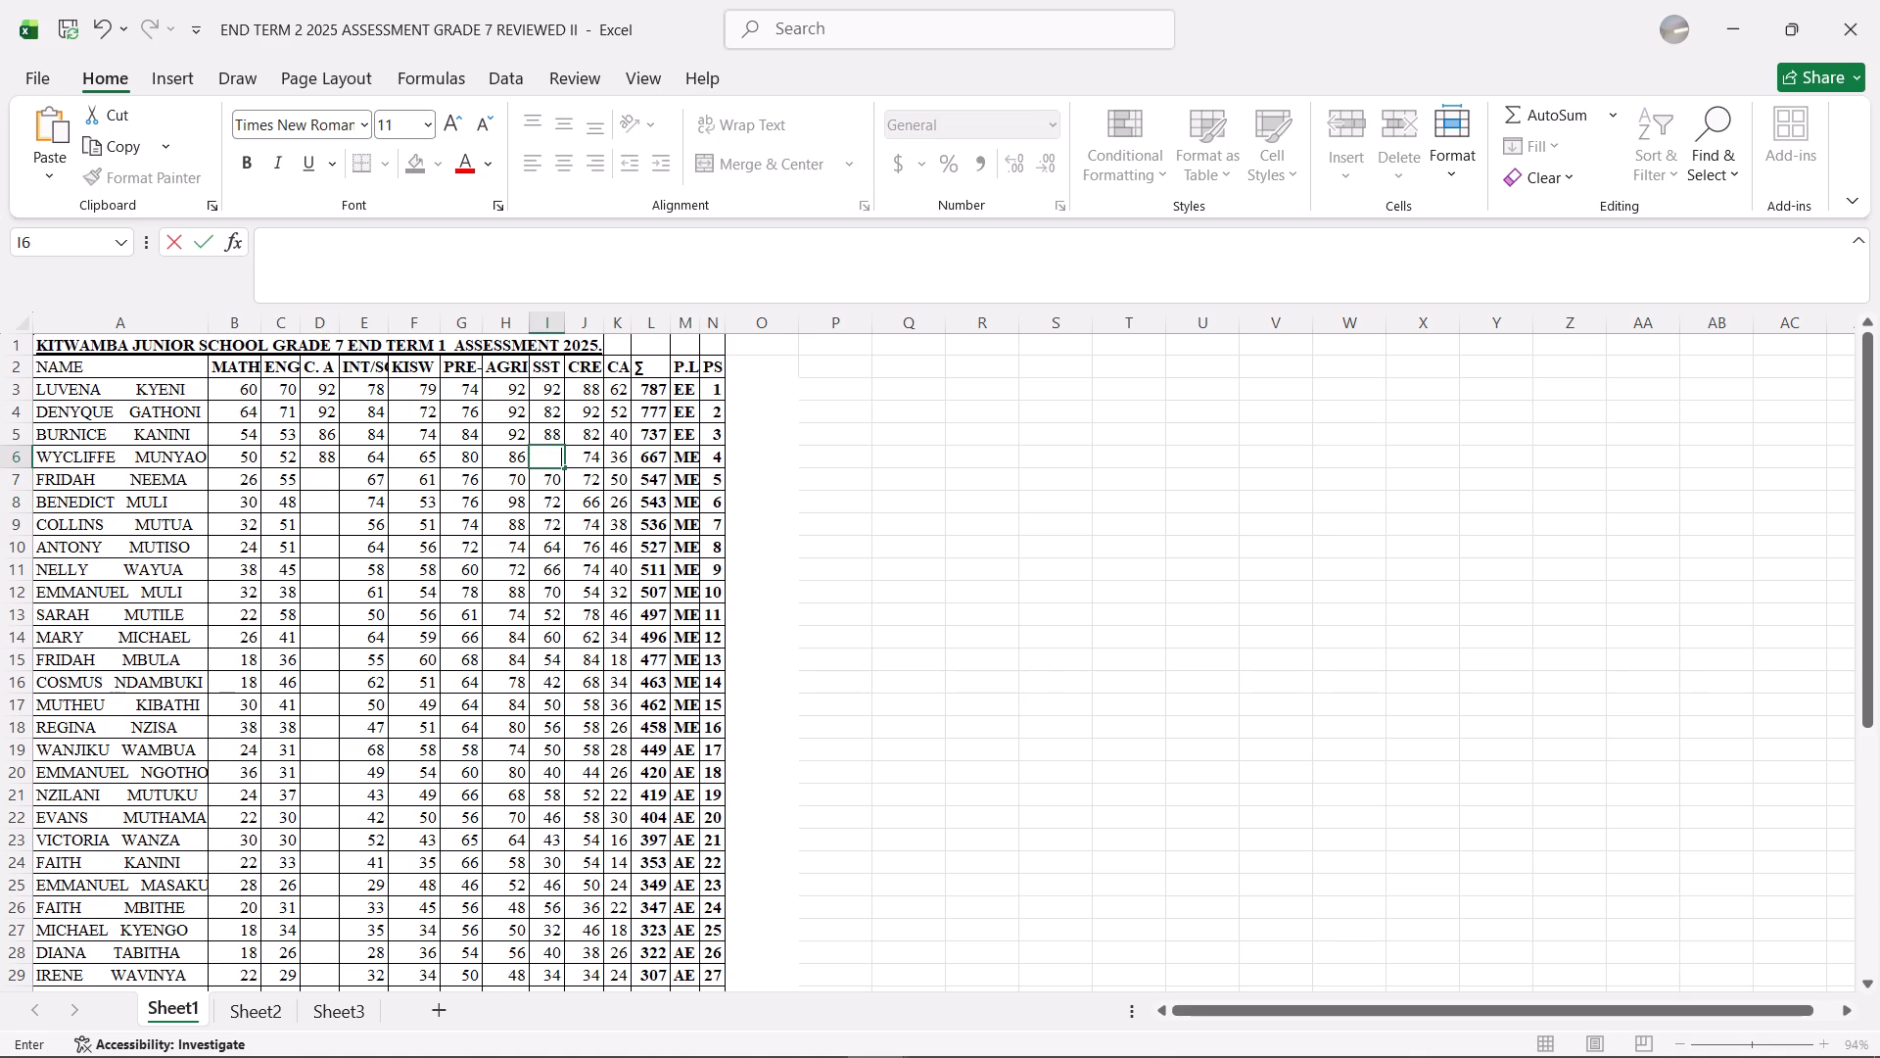
type("76")
left_click(485, 580)
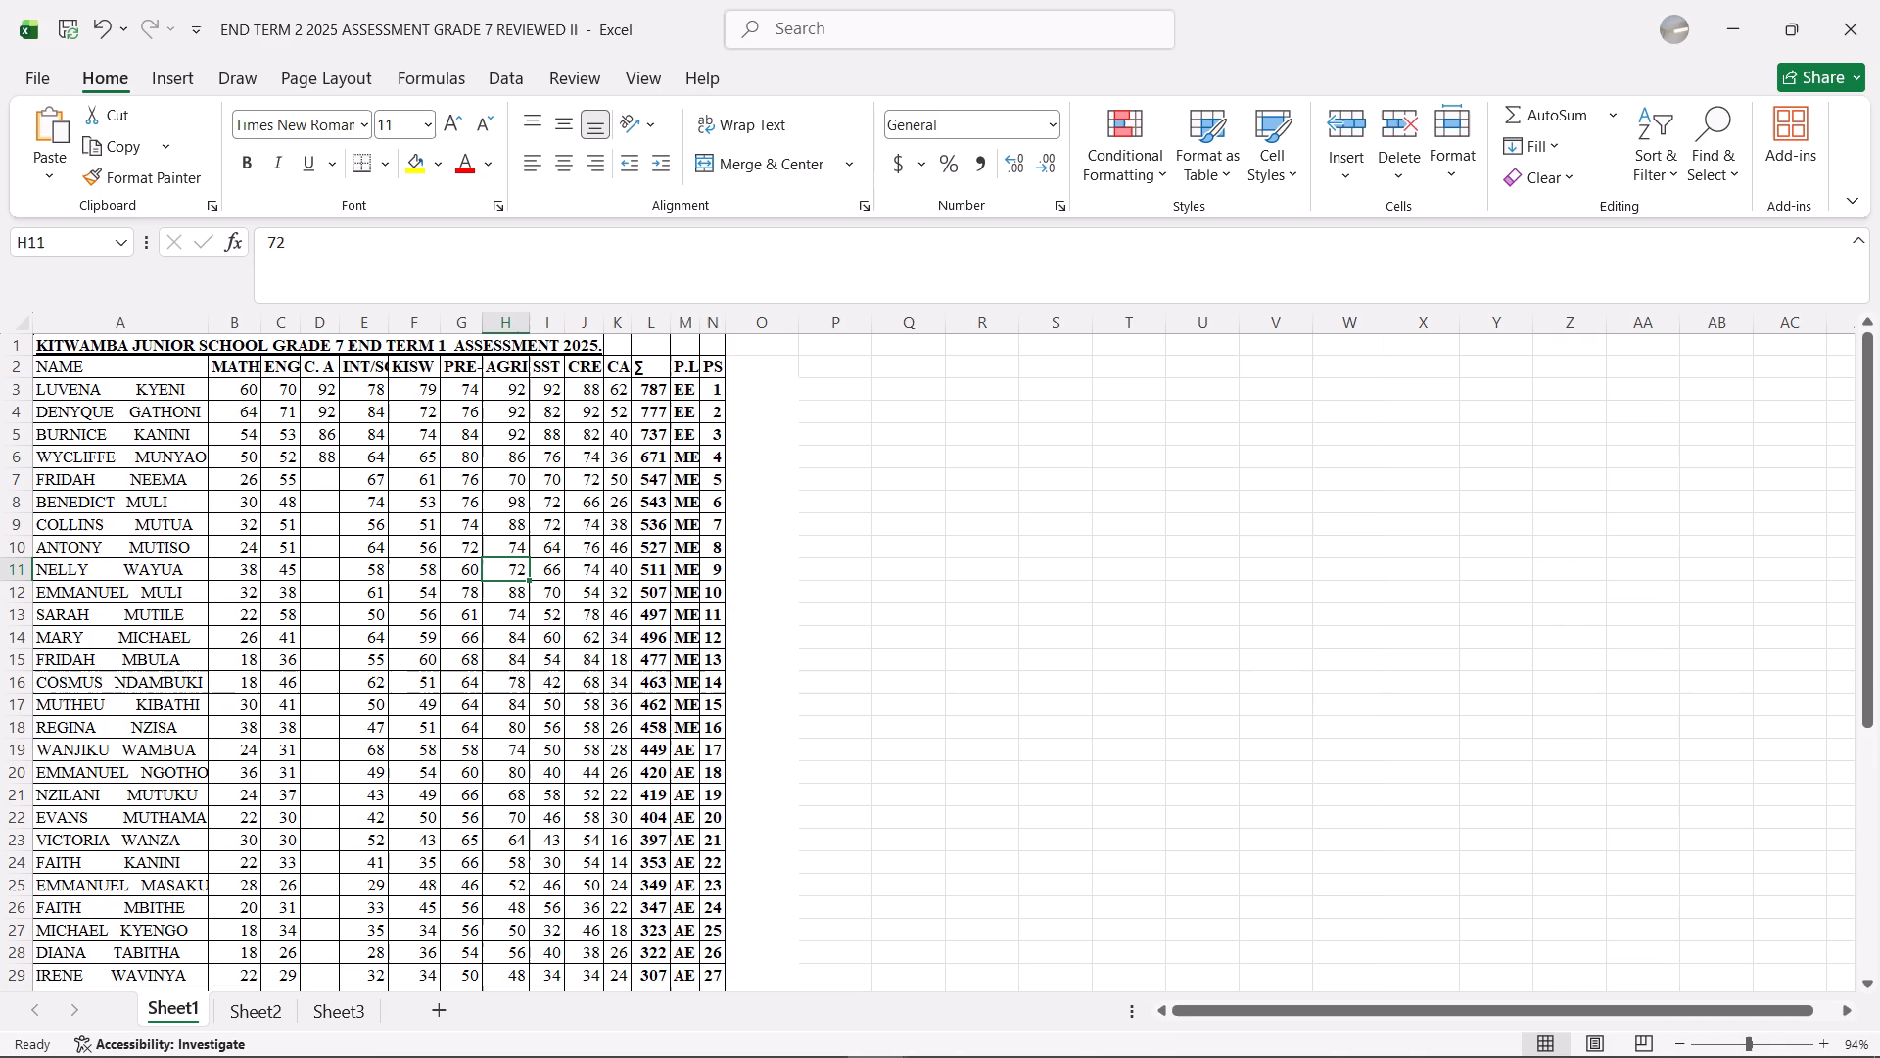
key("BackSpace")
type("74")
left_click(426, 731)
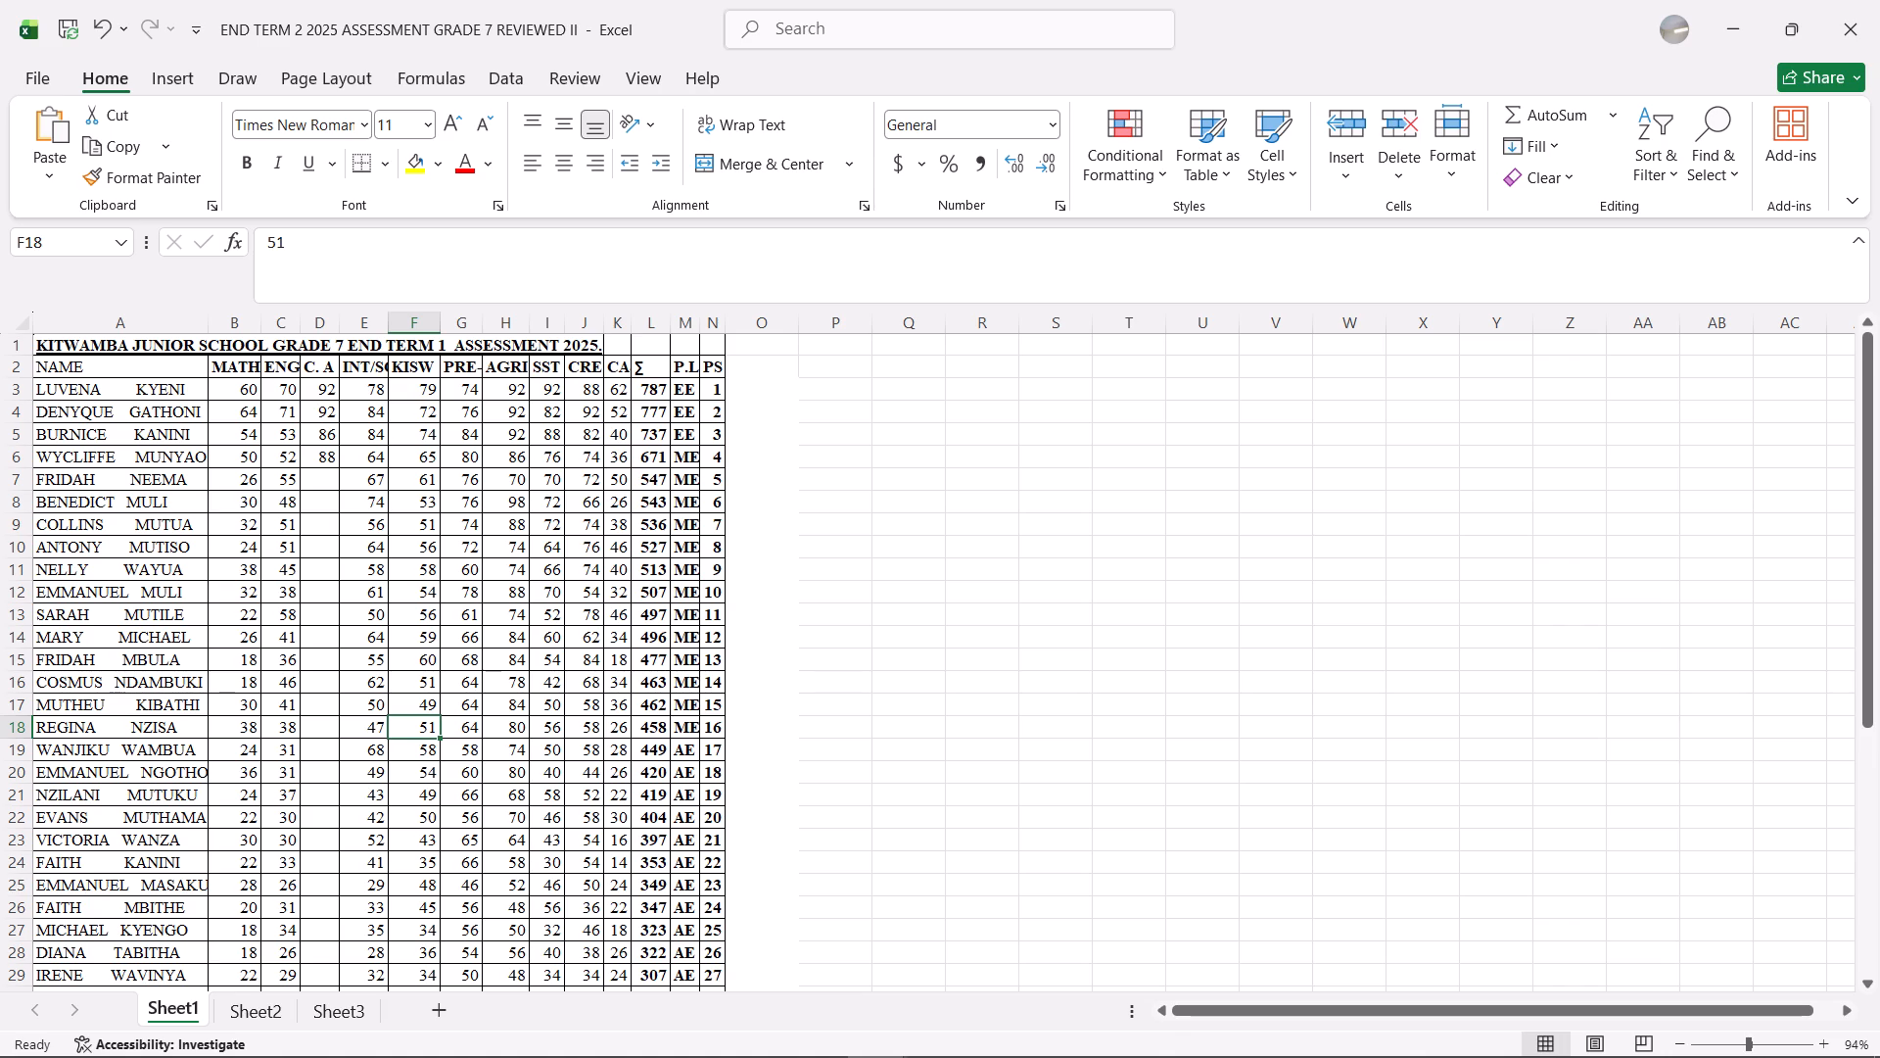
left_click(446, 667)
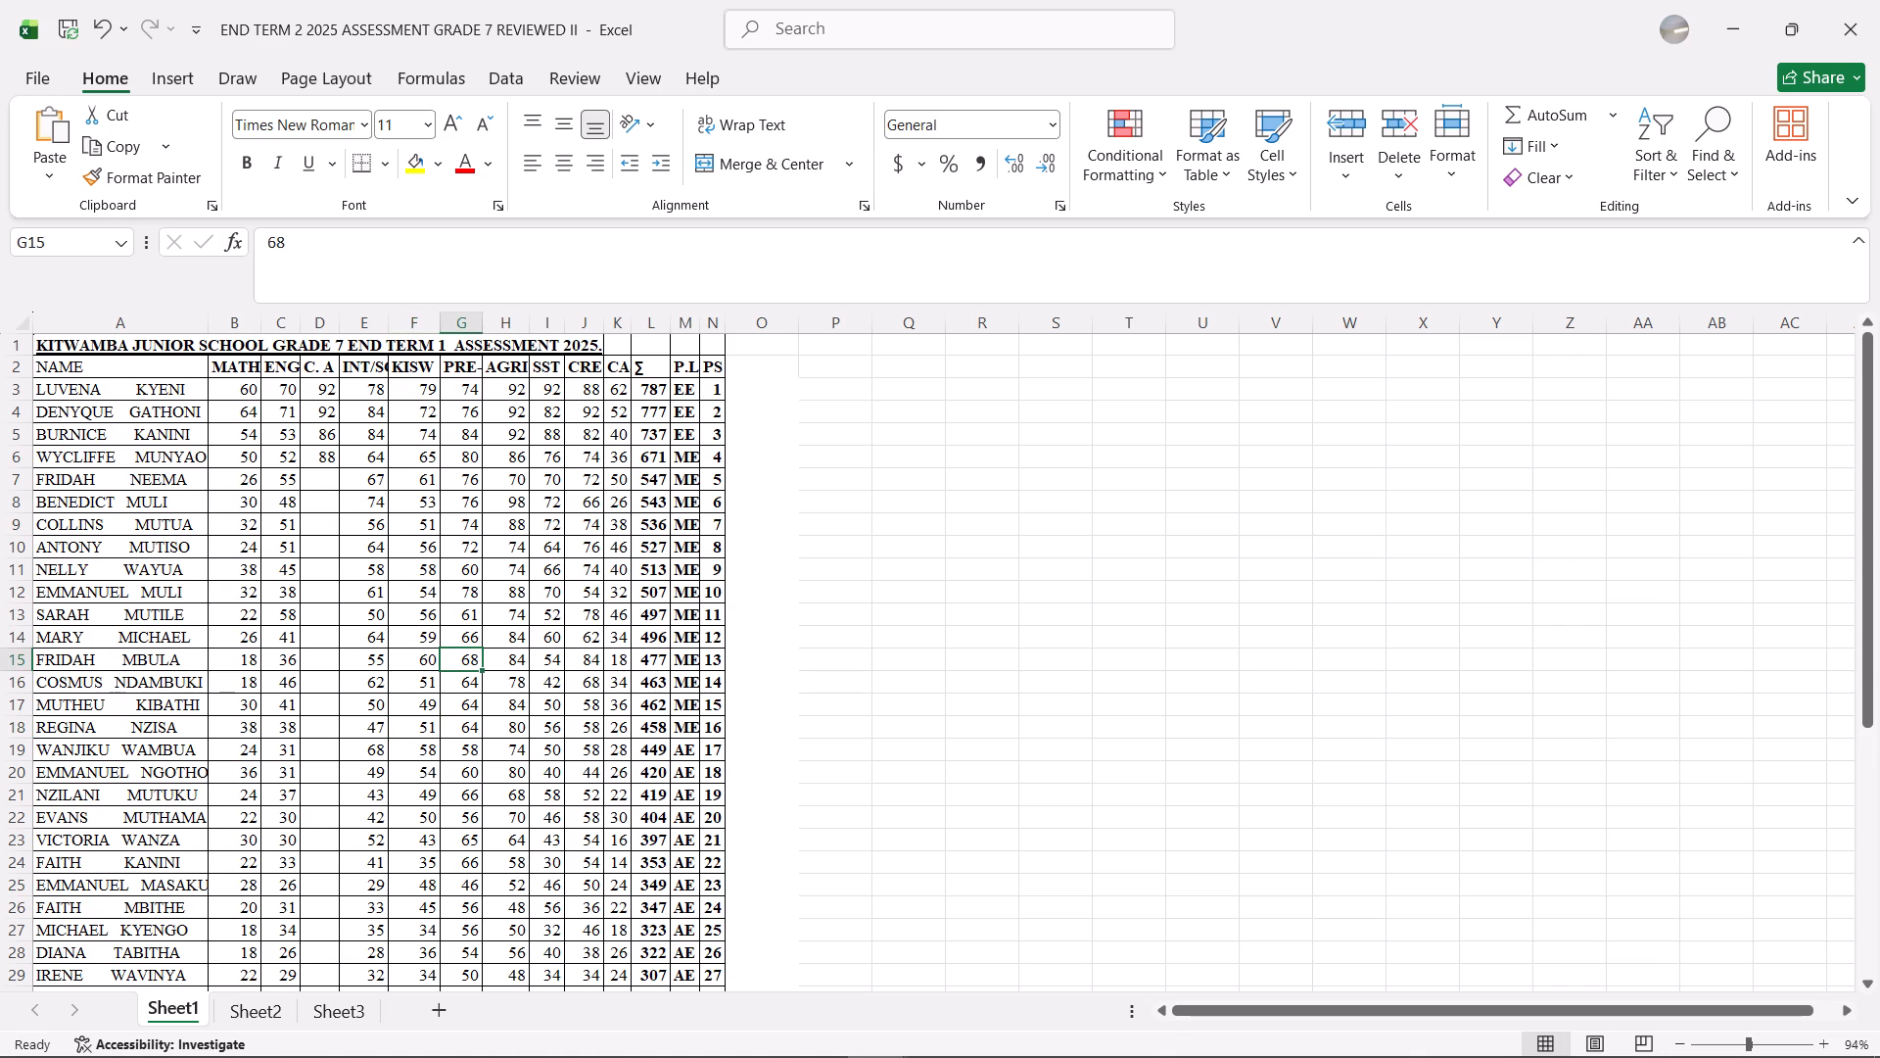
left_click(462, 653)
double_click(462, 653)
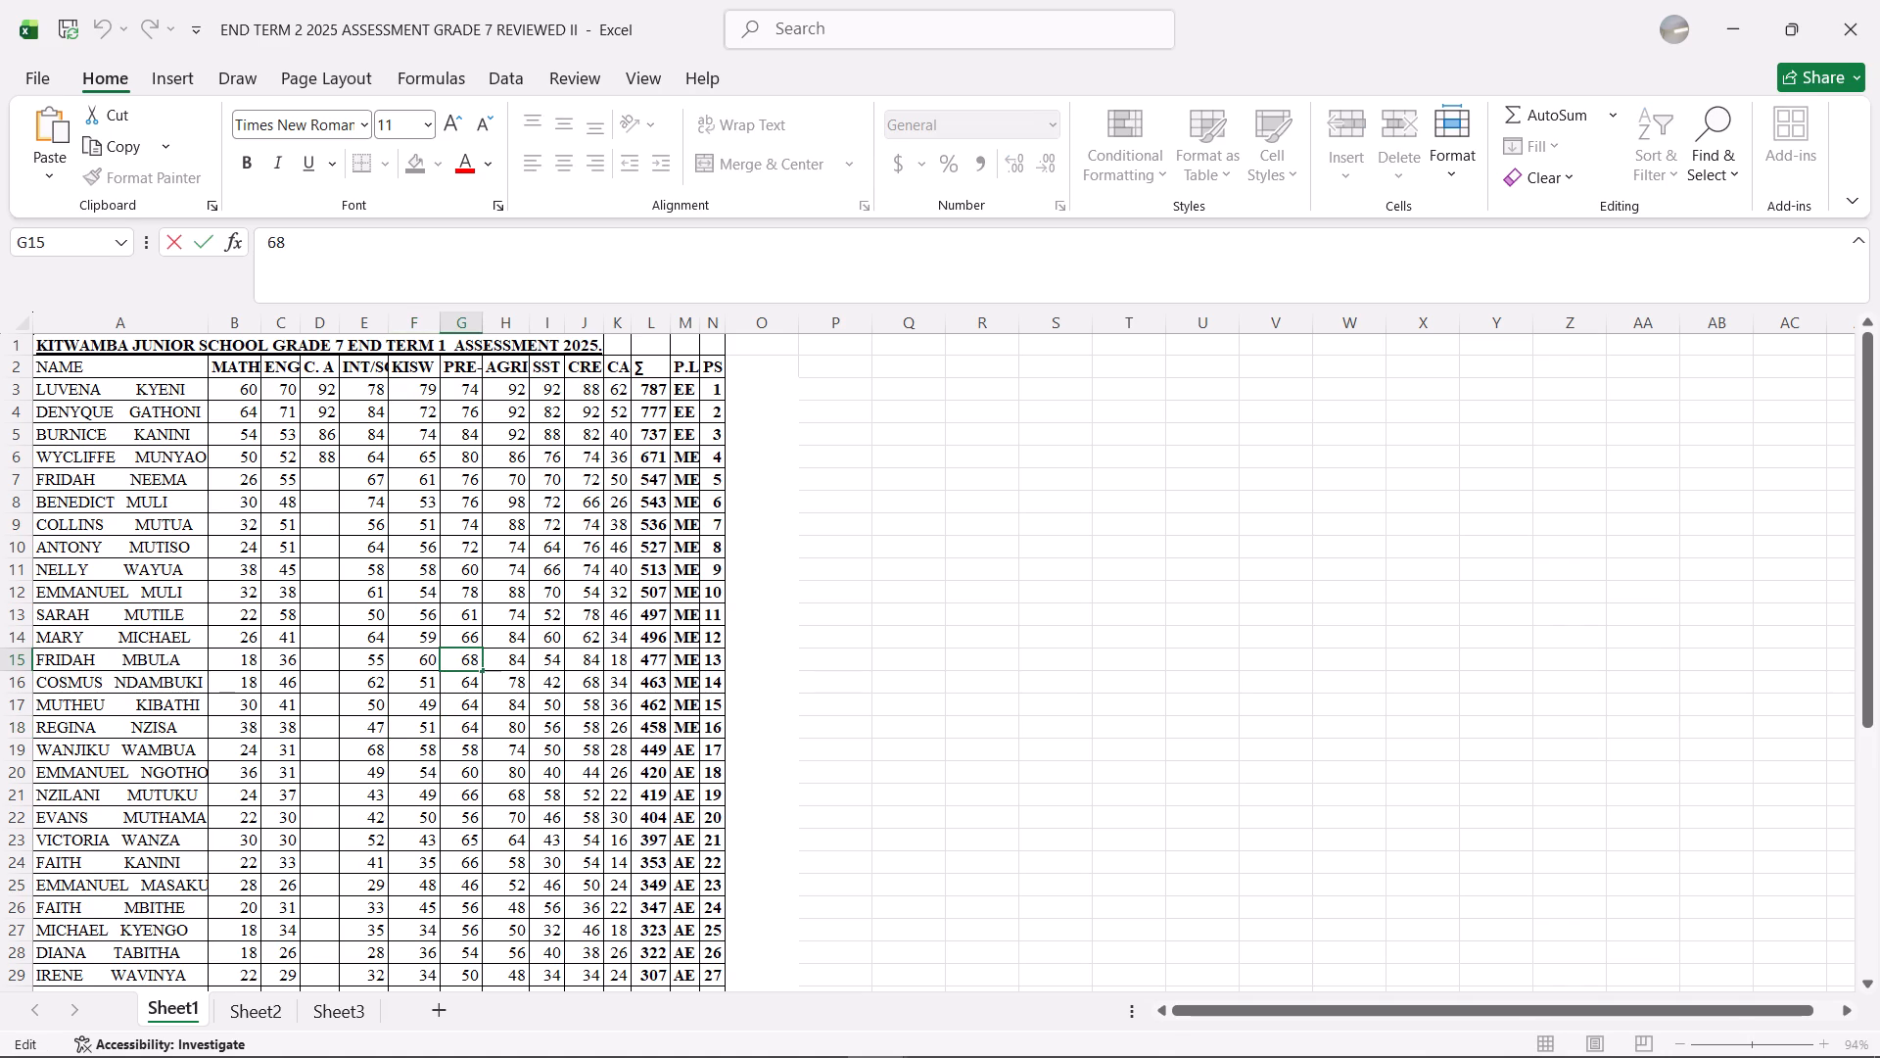
Enter 87 as the fifth learner's C. A mark in cell D7.
left_click(332, 479)
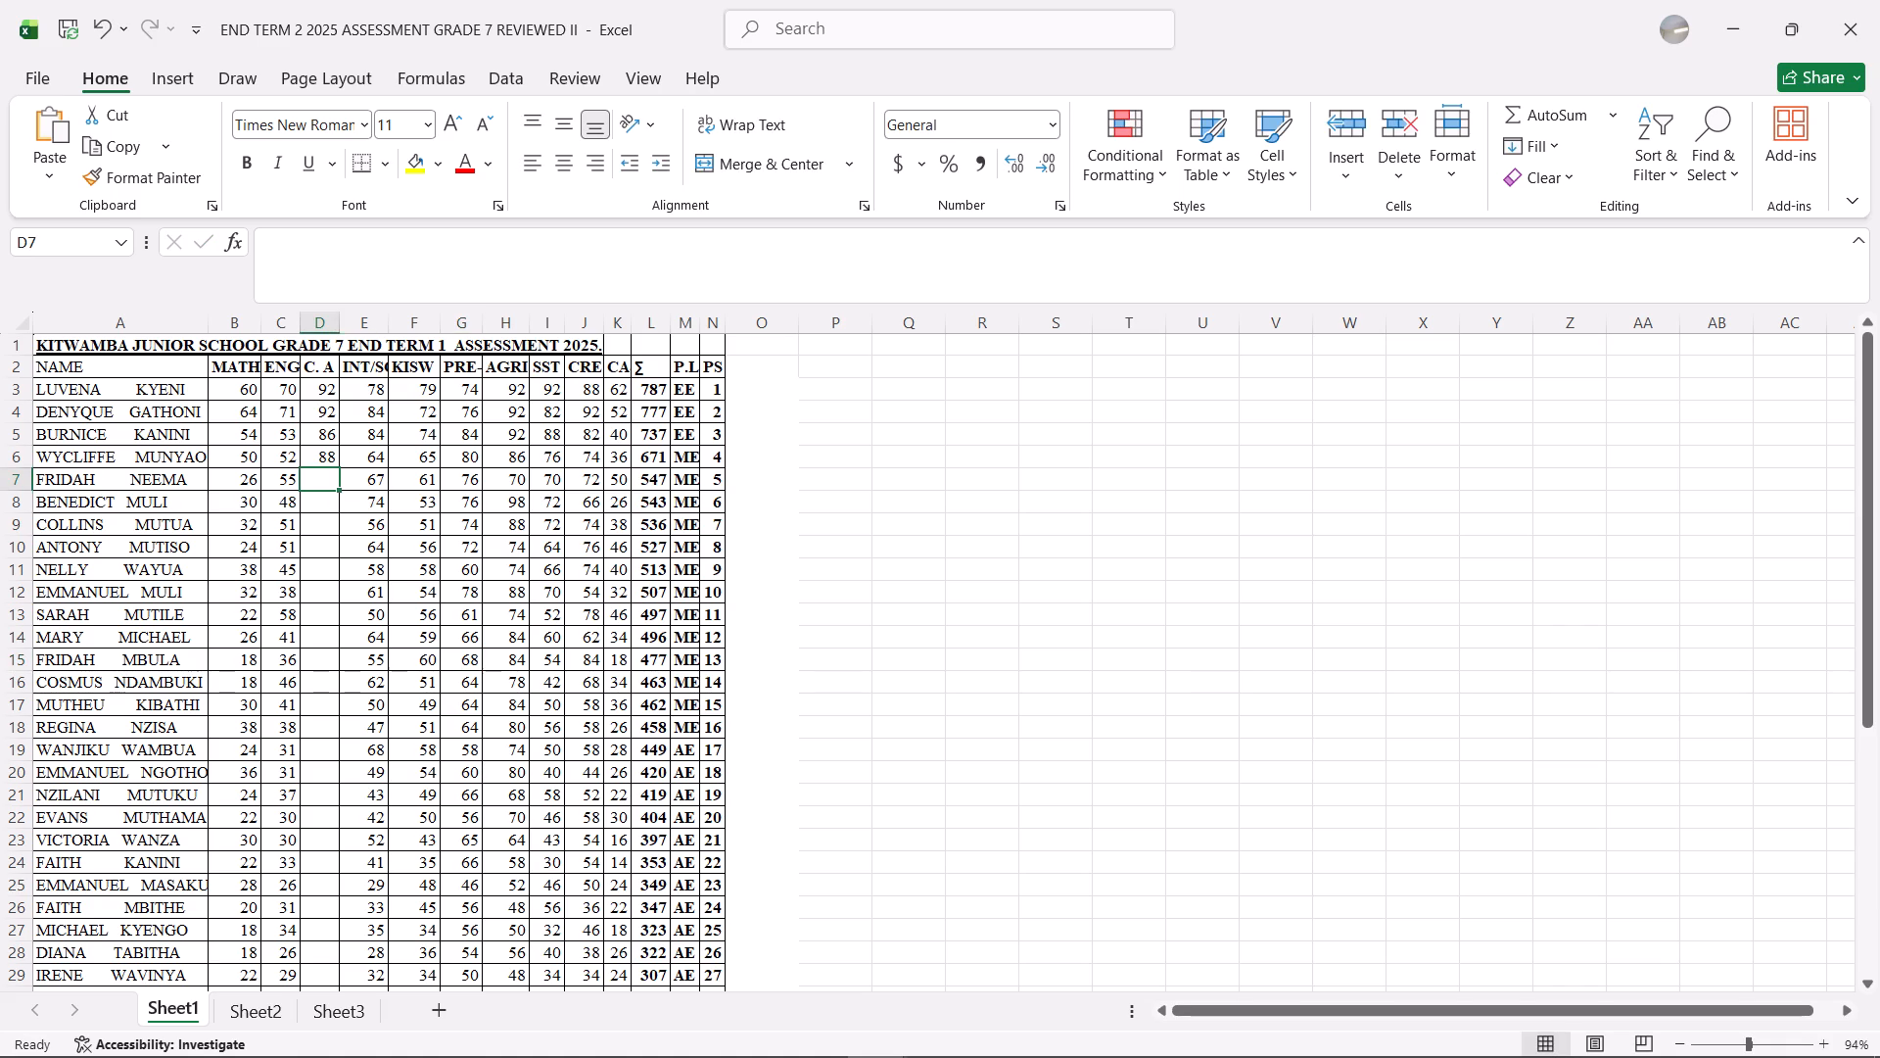
type("87")
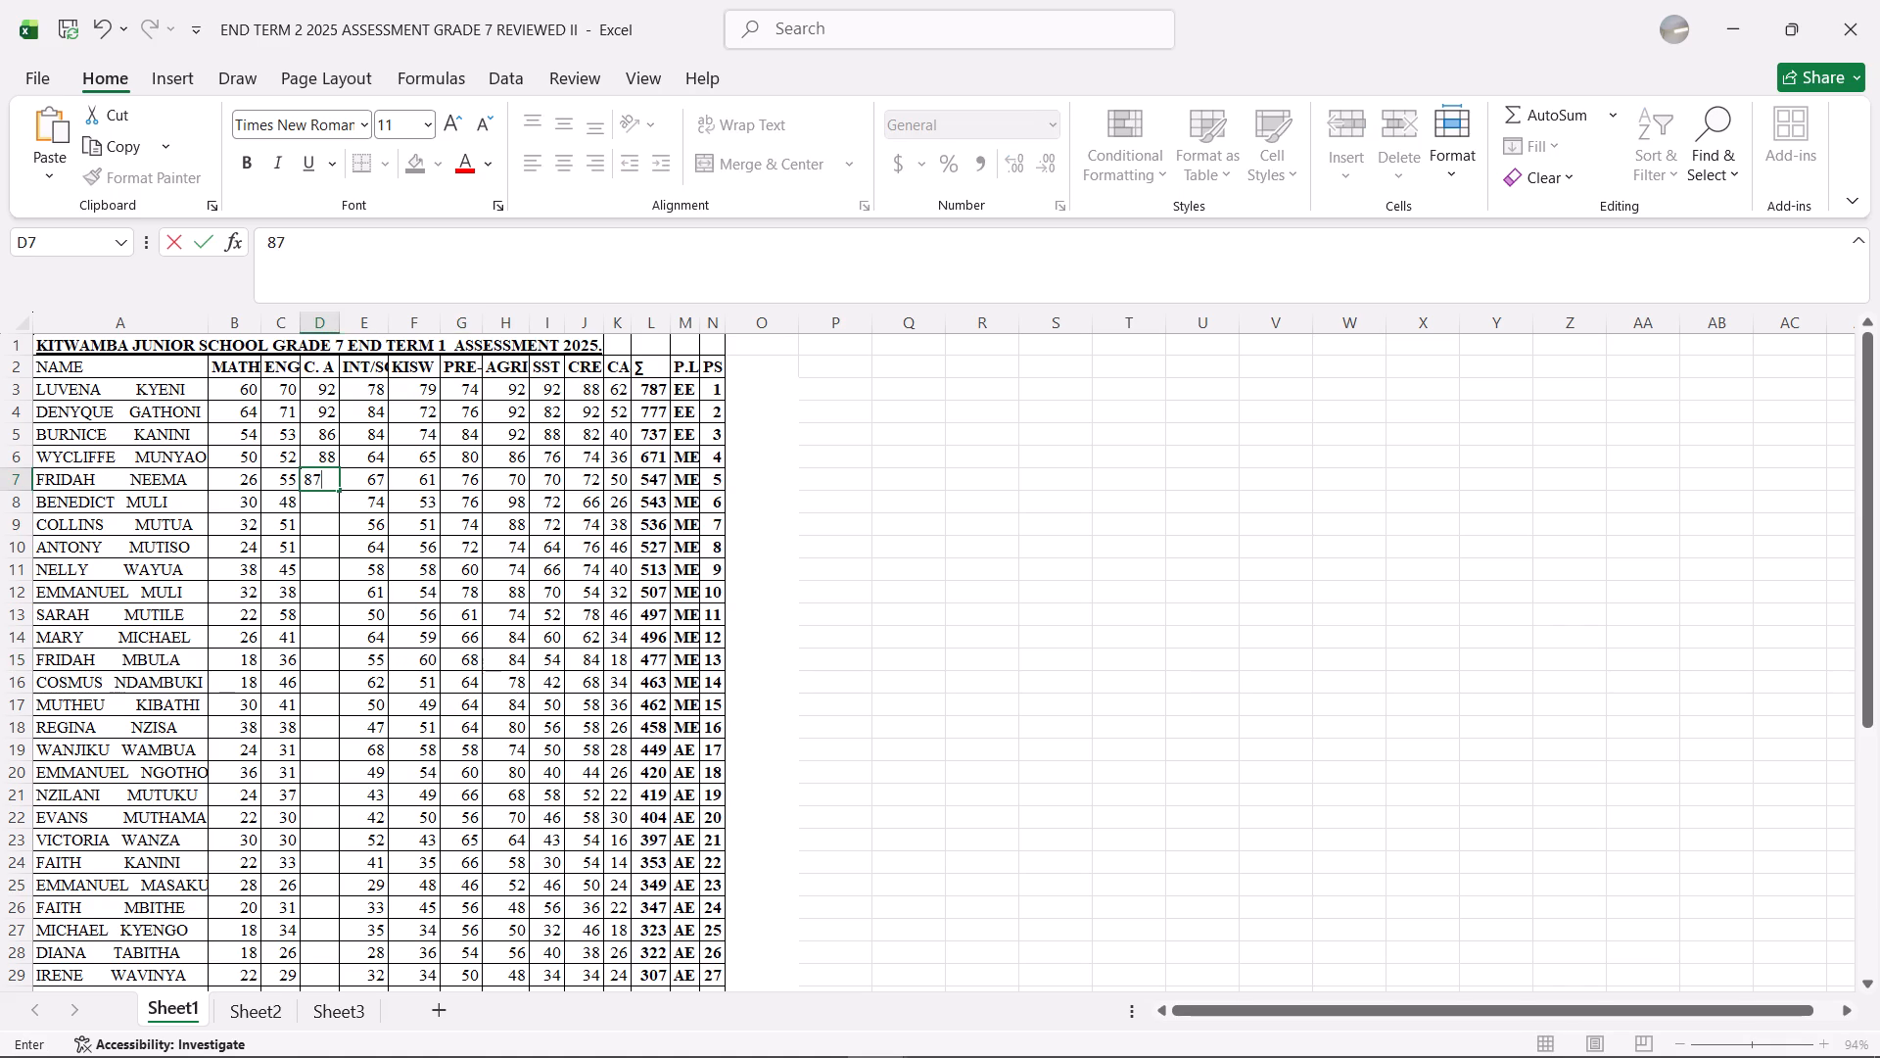
left_click(328, 499)
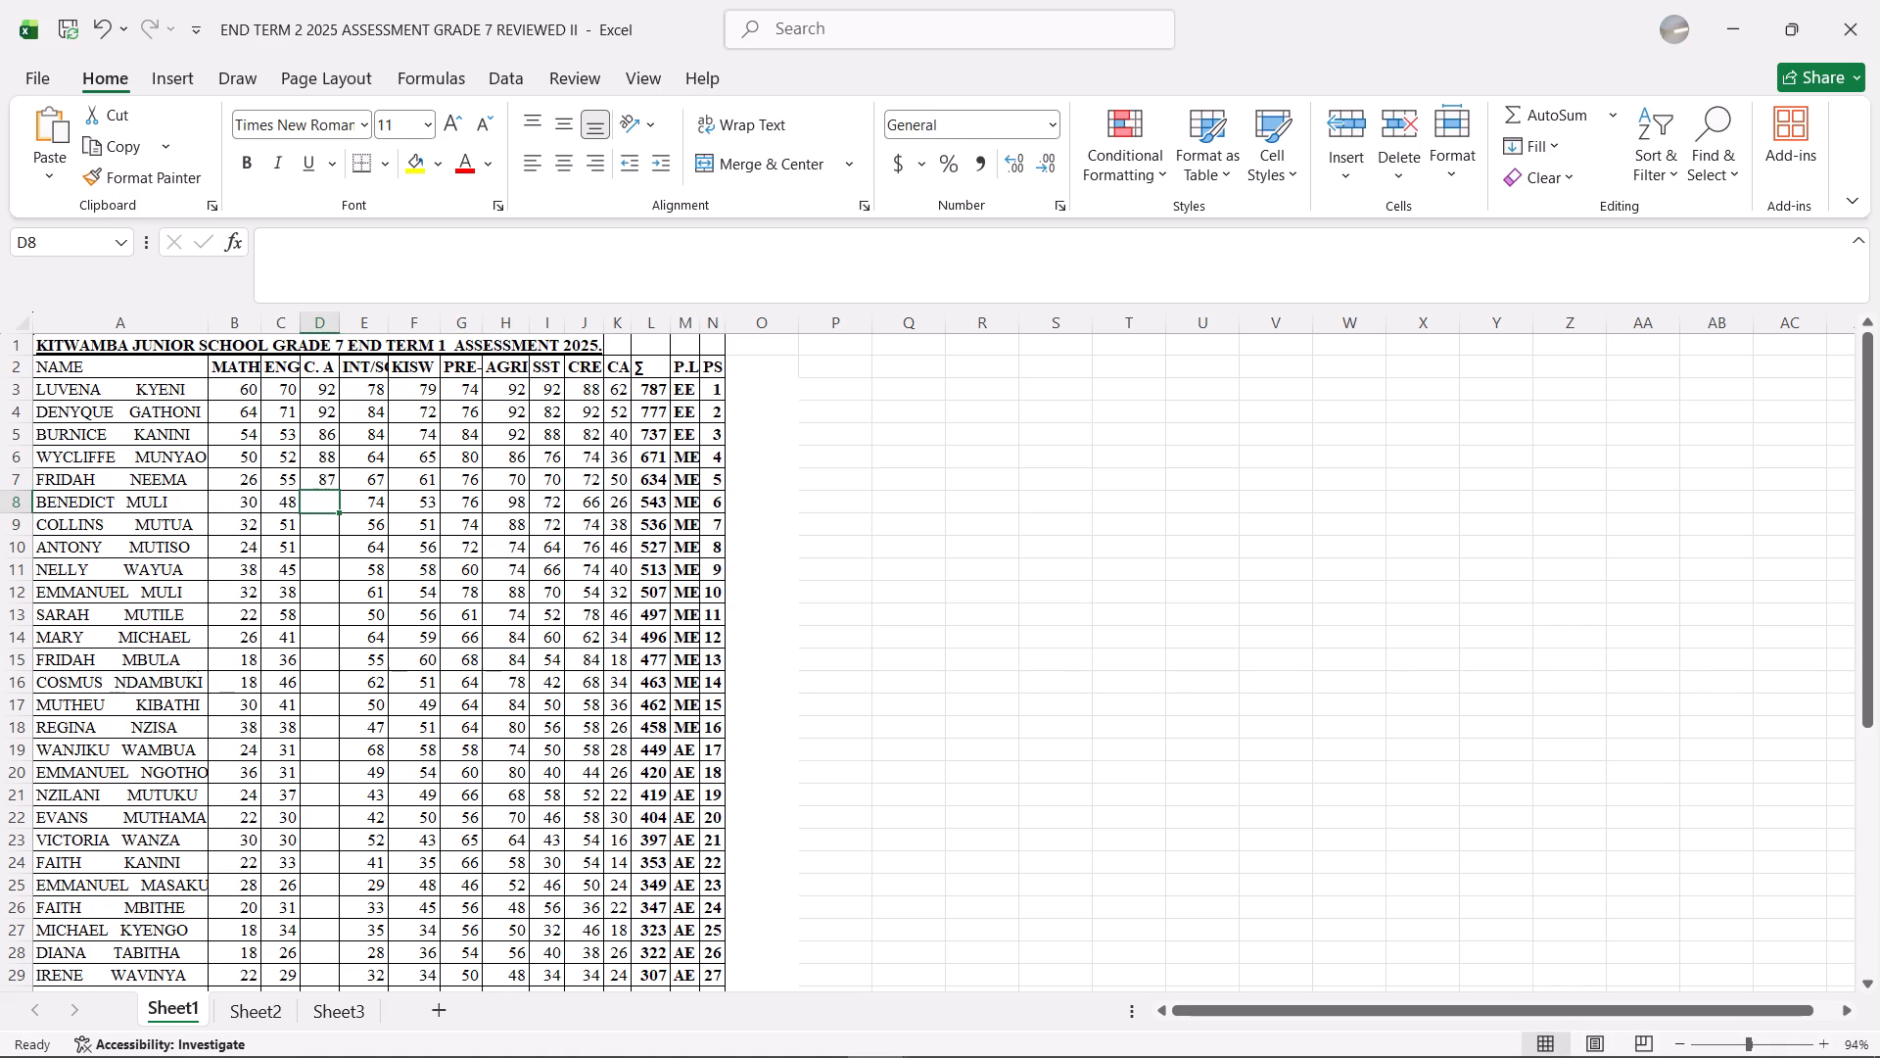
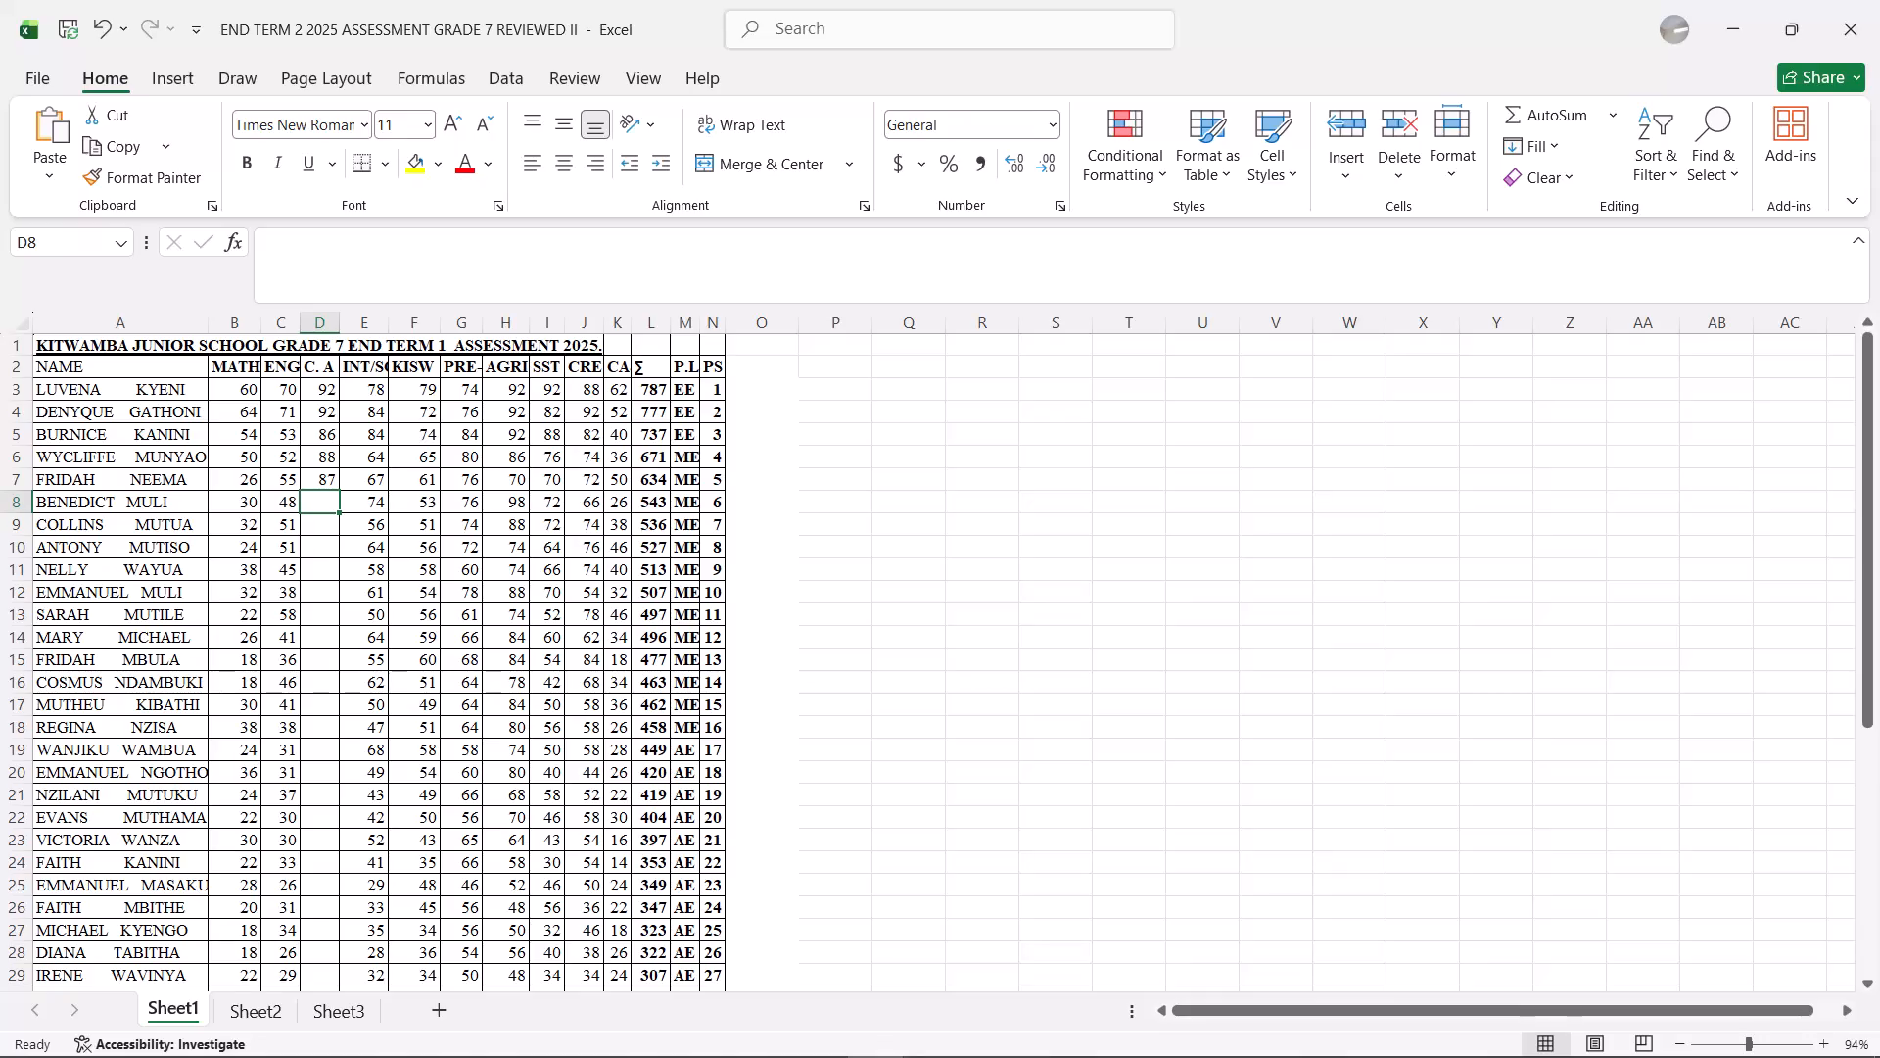
Enter the C. A marks for the sixth and seventh learners: 88 in cell D8 and 86 in D9.
type("88")
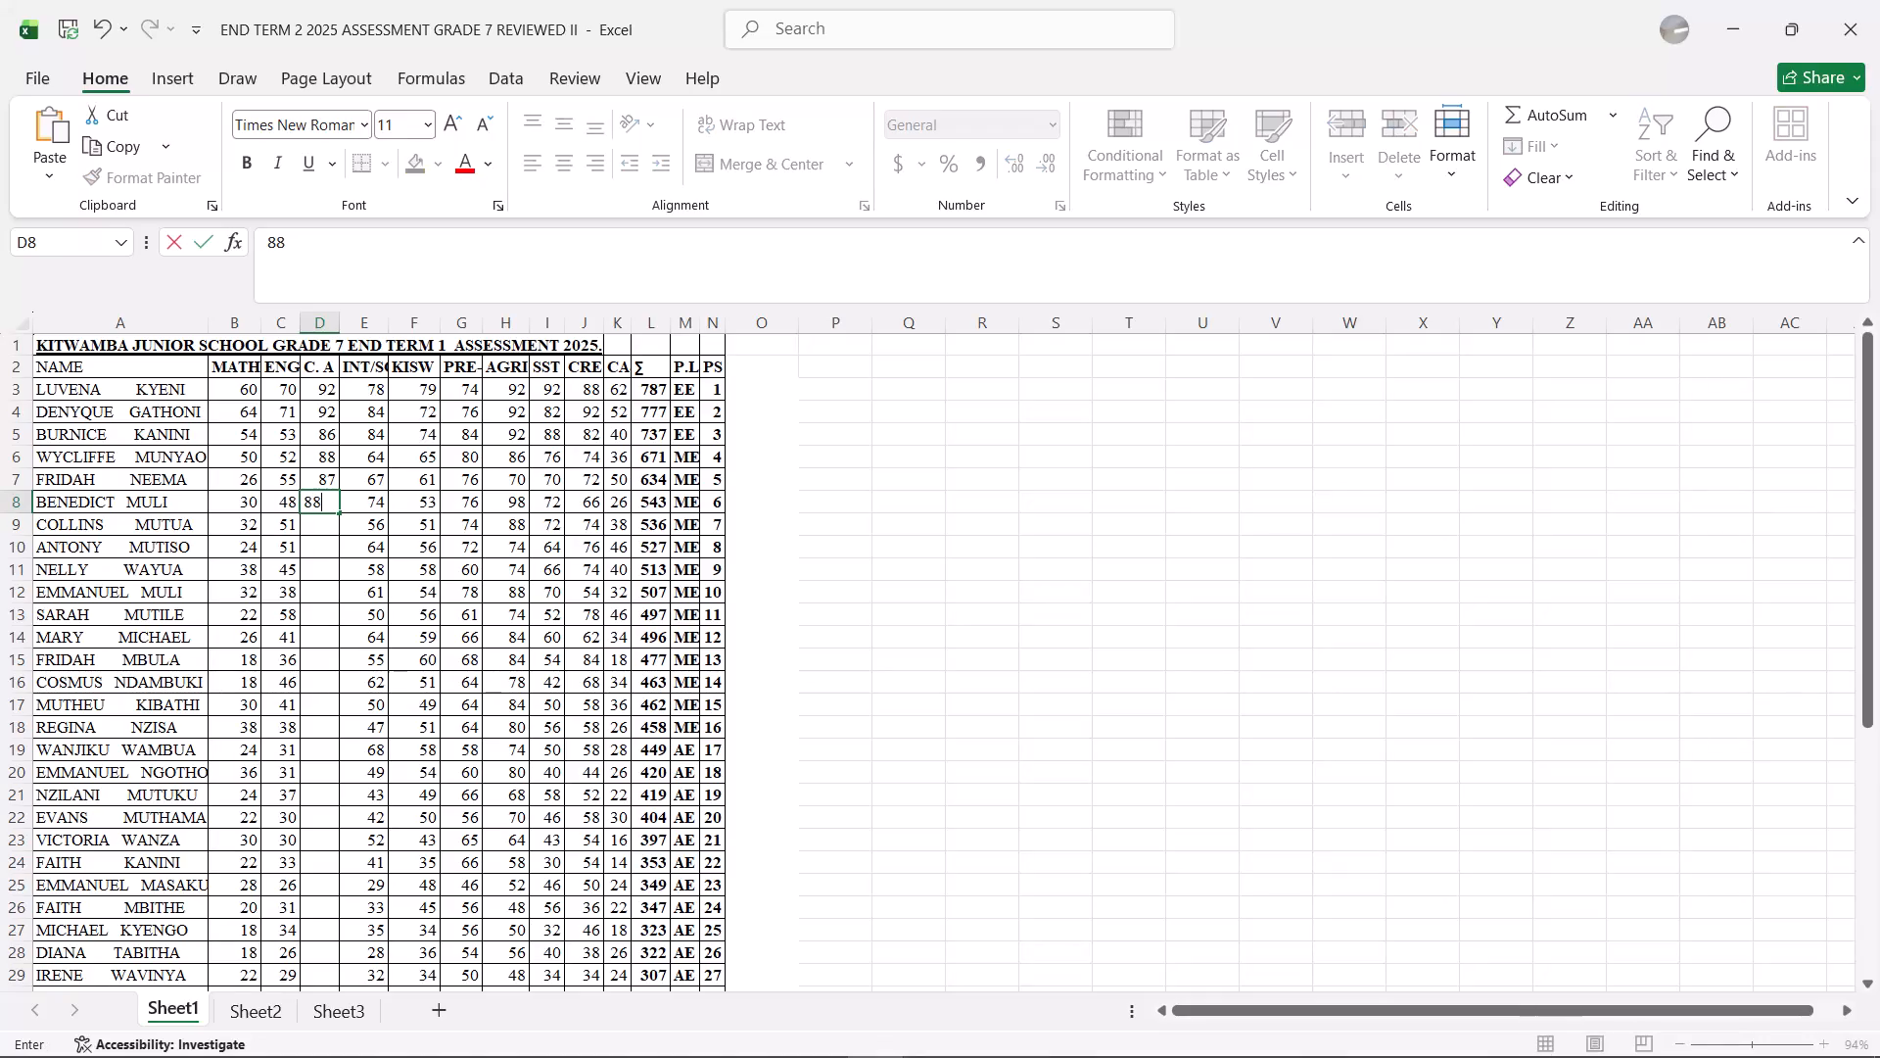
left_click(332, 528)
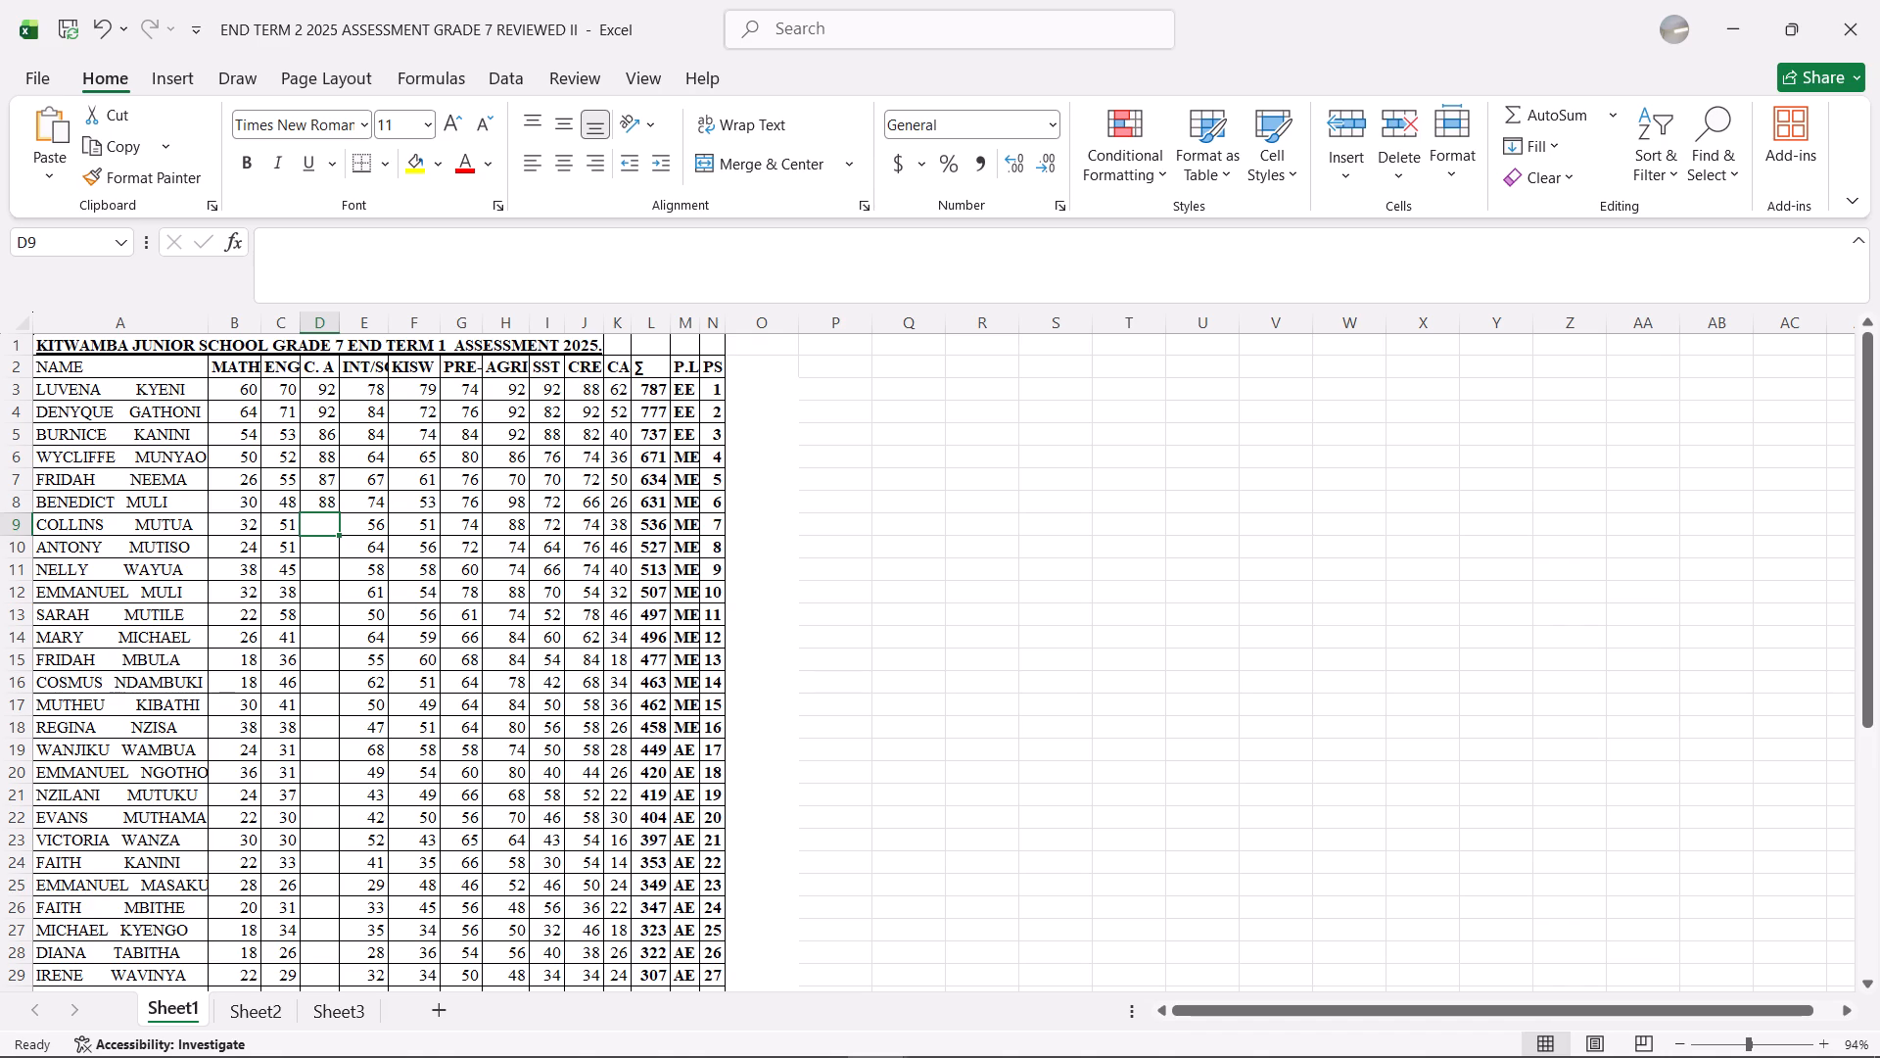
left_click(332, 528)
type("86")
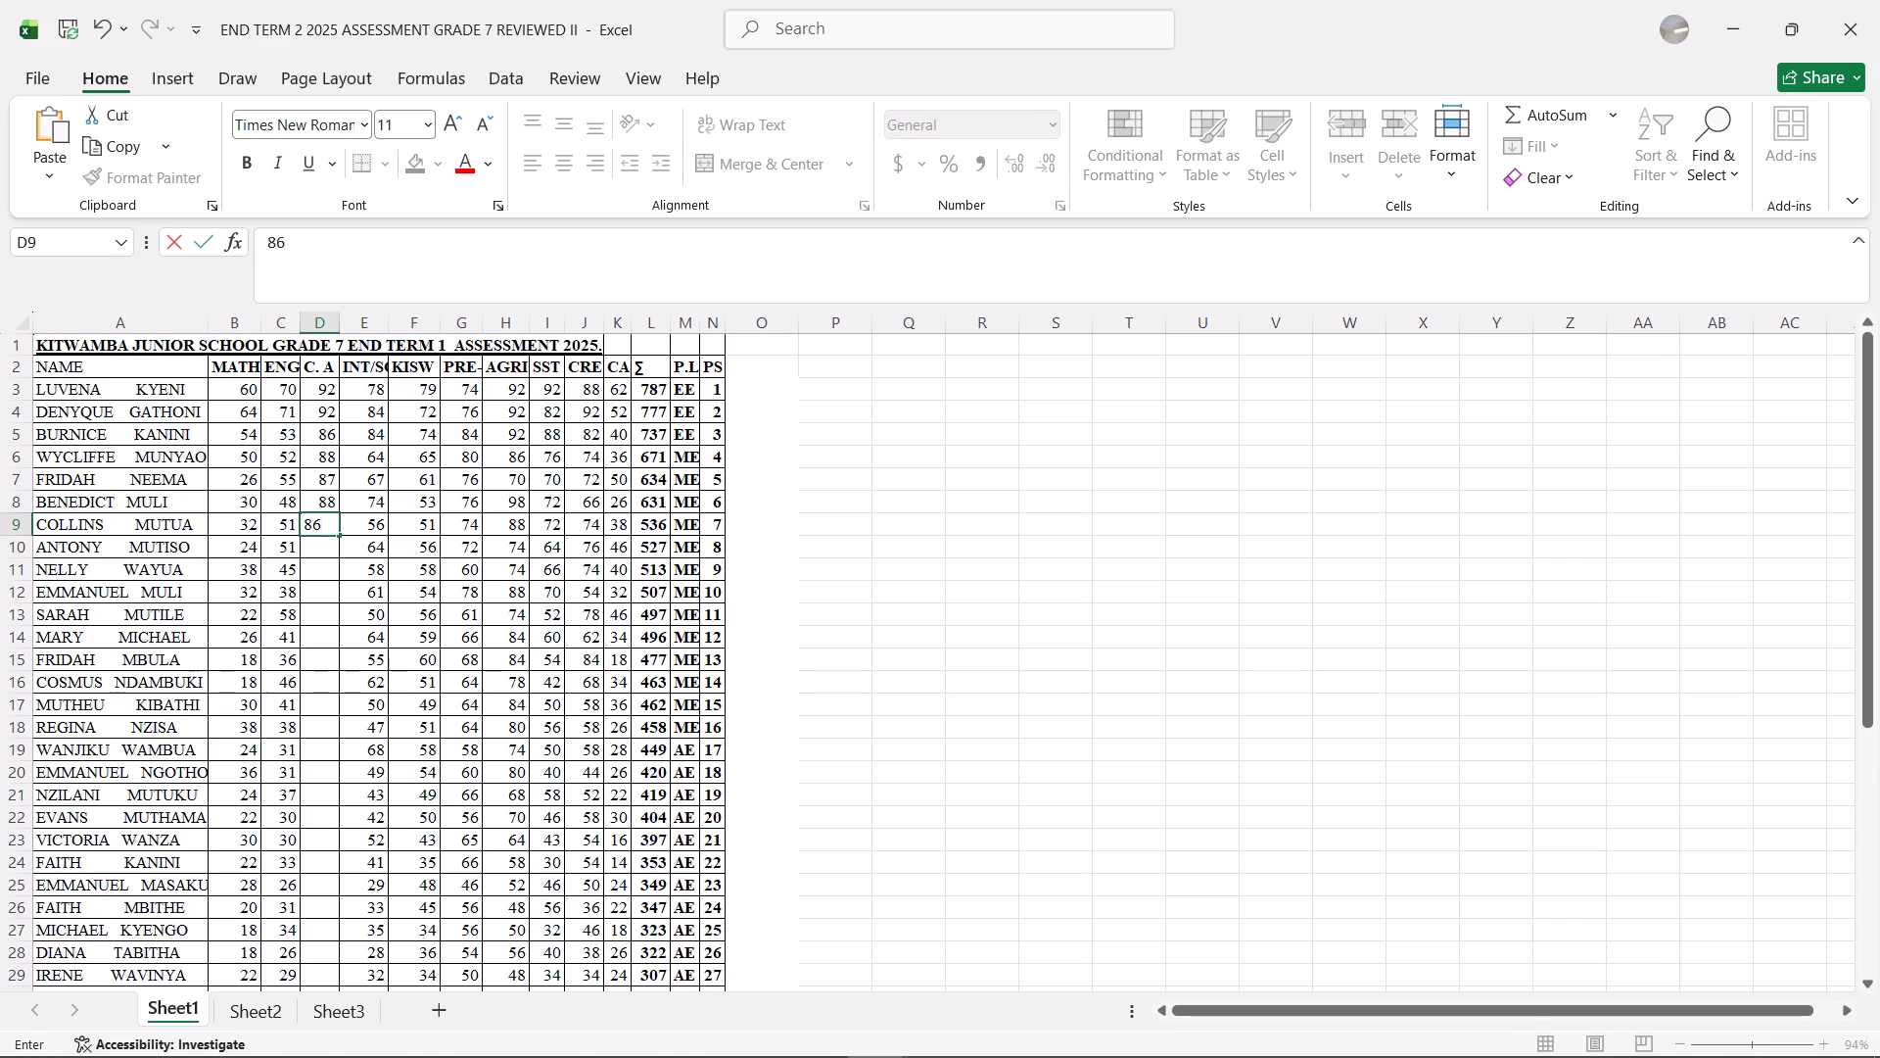
left_click(327, 556)
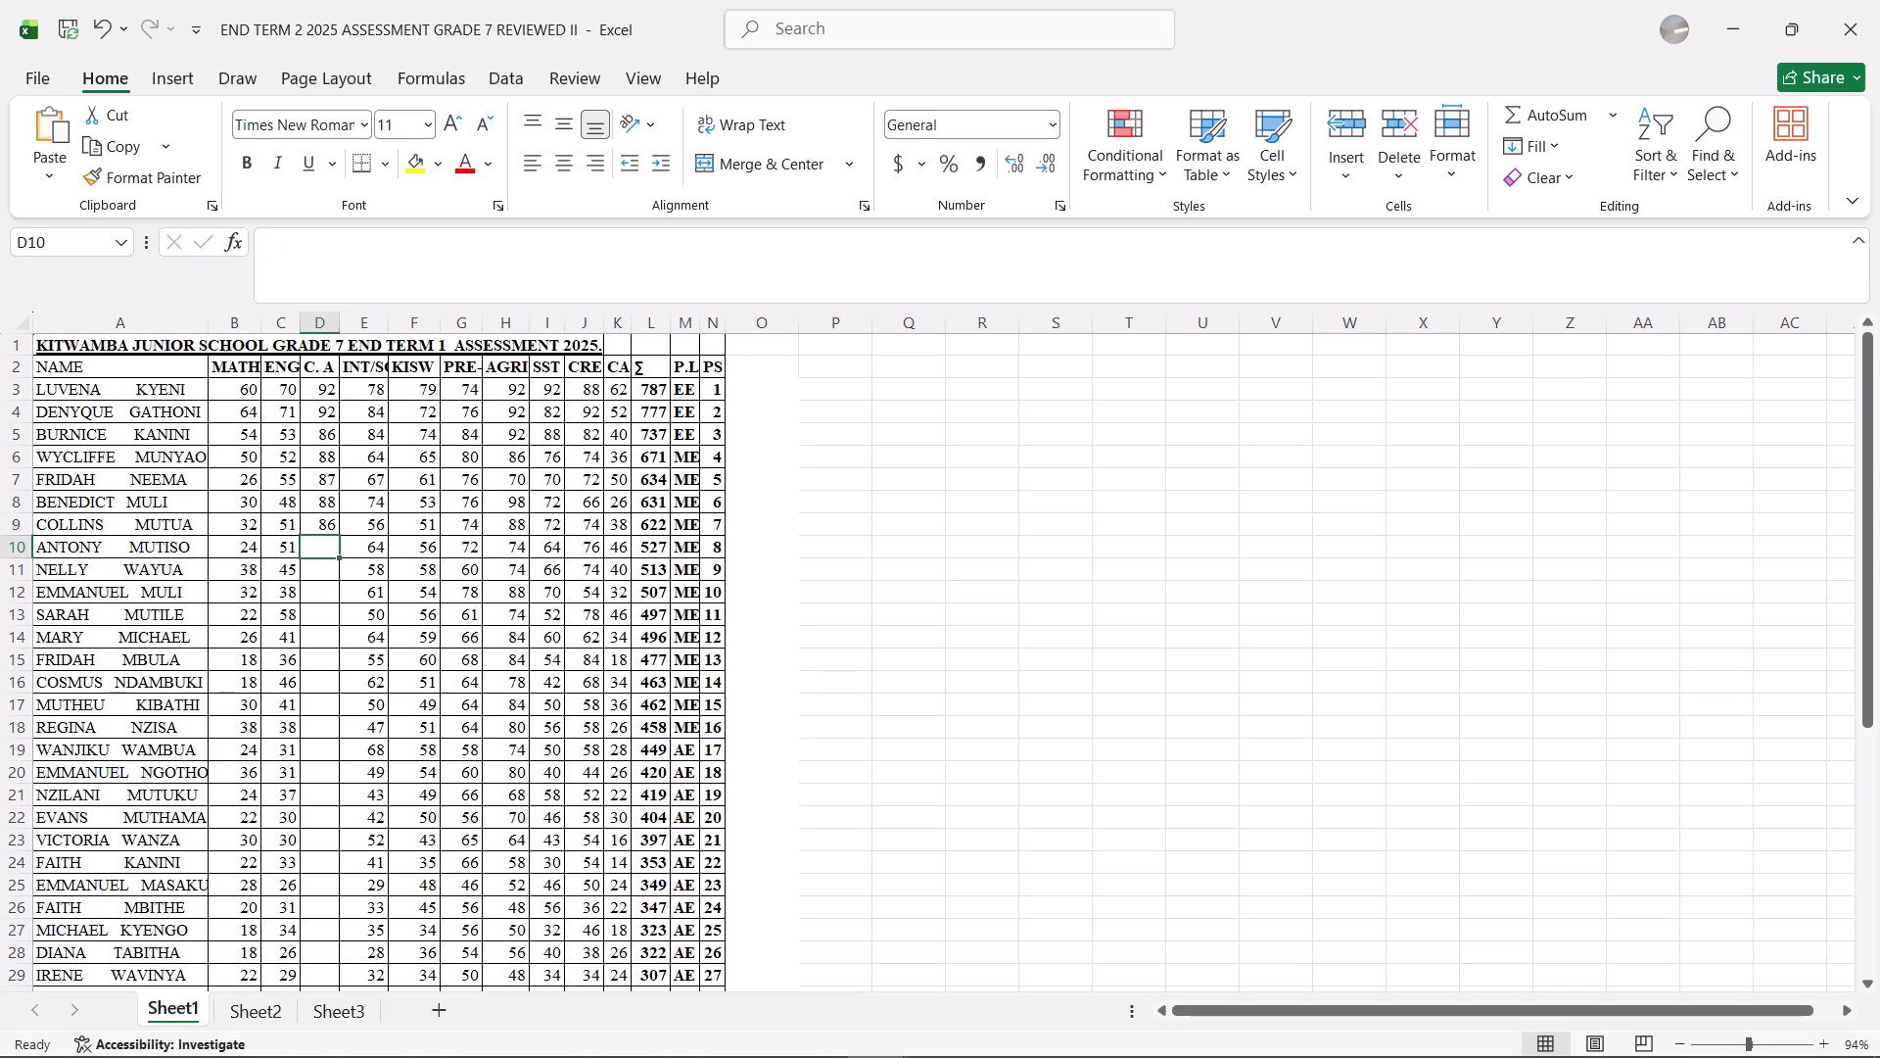
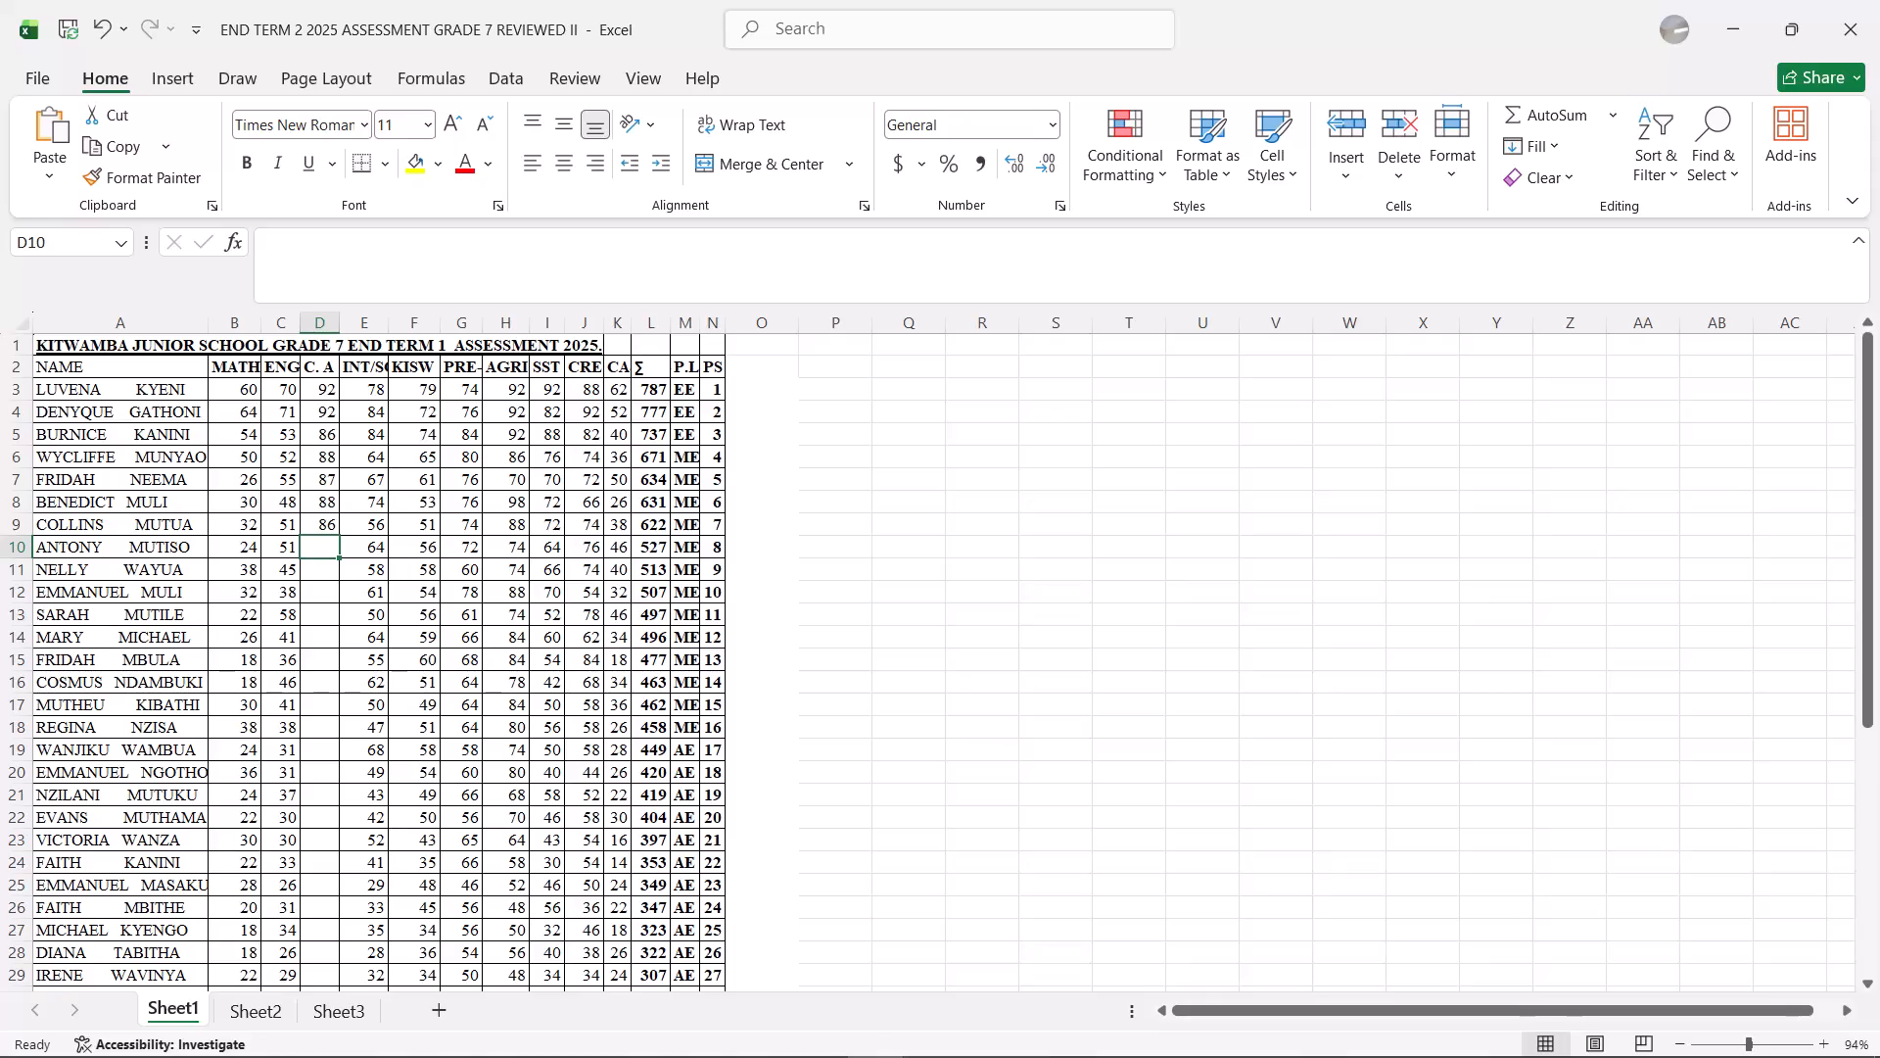
Enter a C. A mark of 78 for the eighth learner in cell D10.
key("8")
left_click(330, 553)
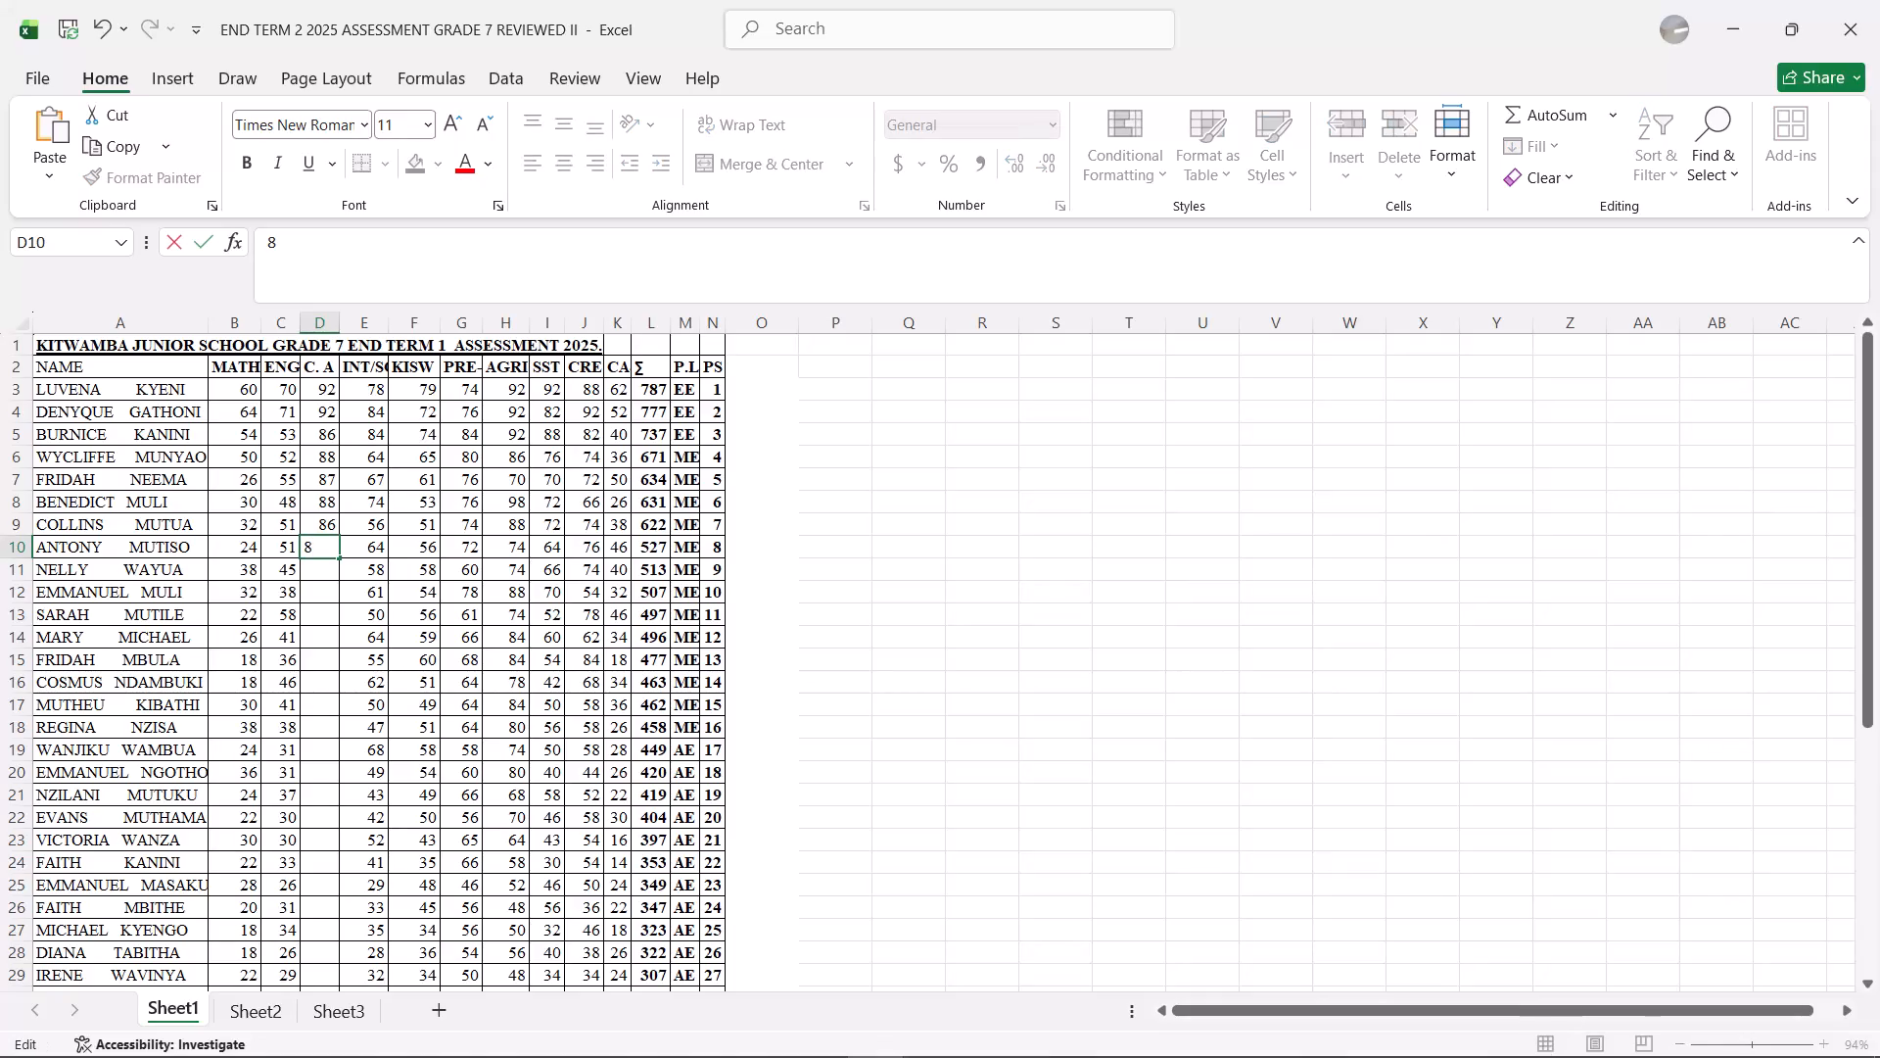
key("BackSpace")
type("78")
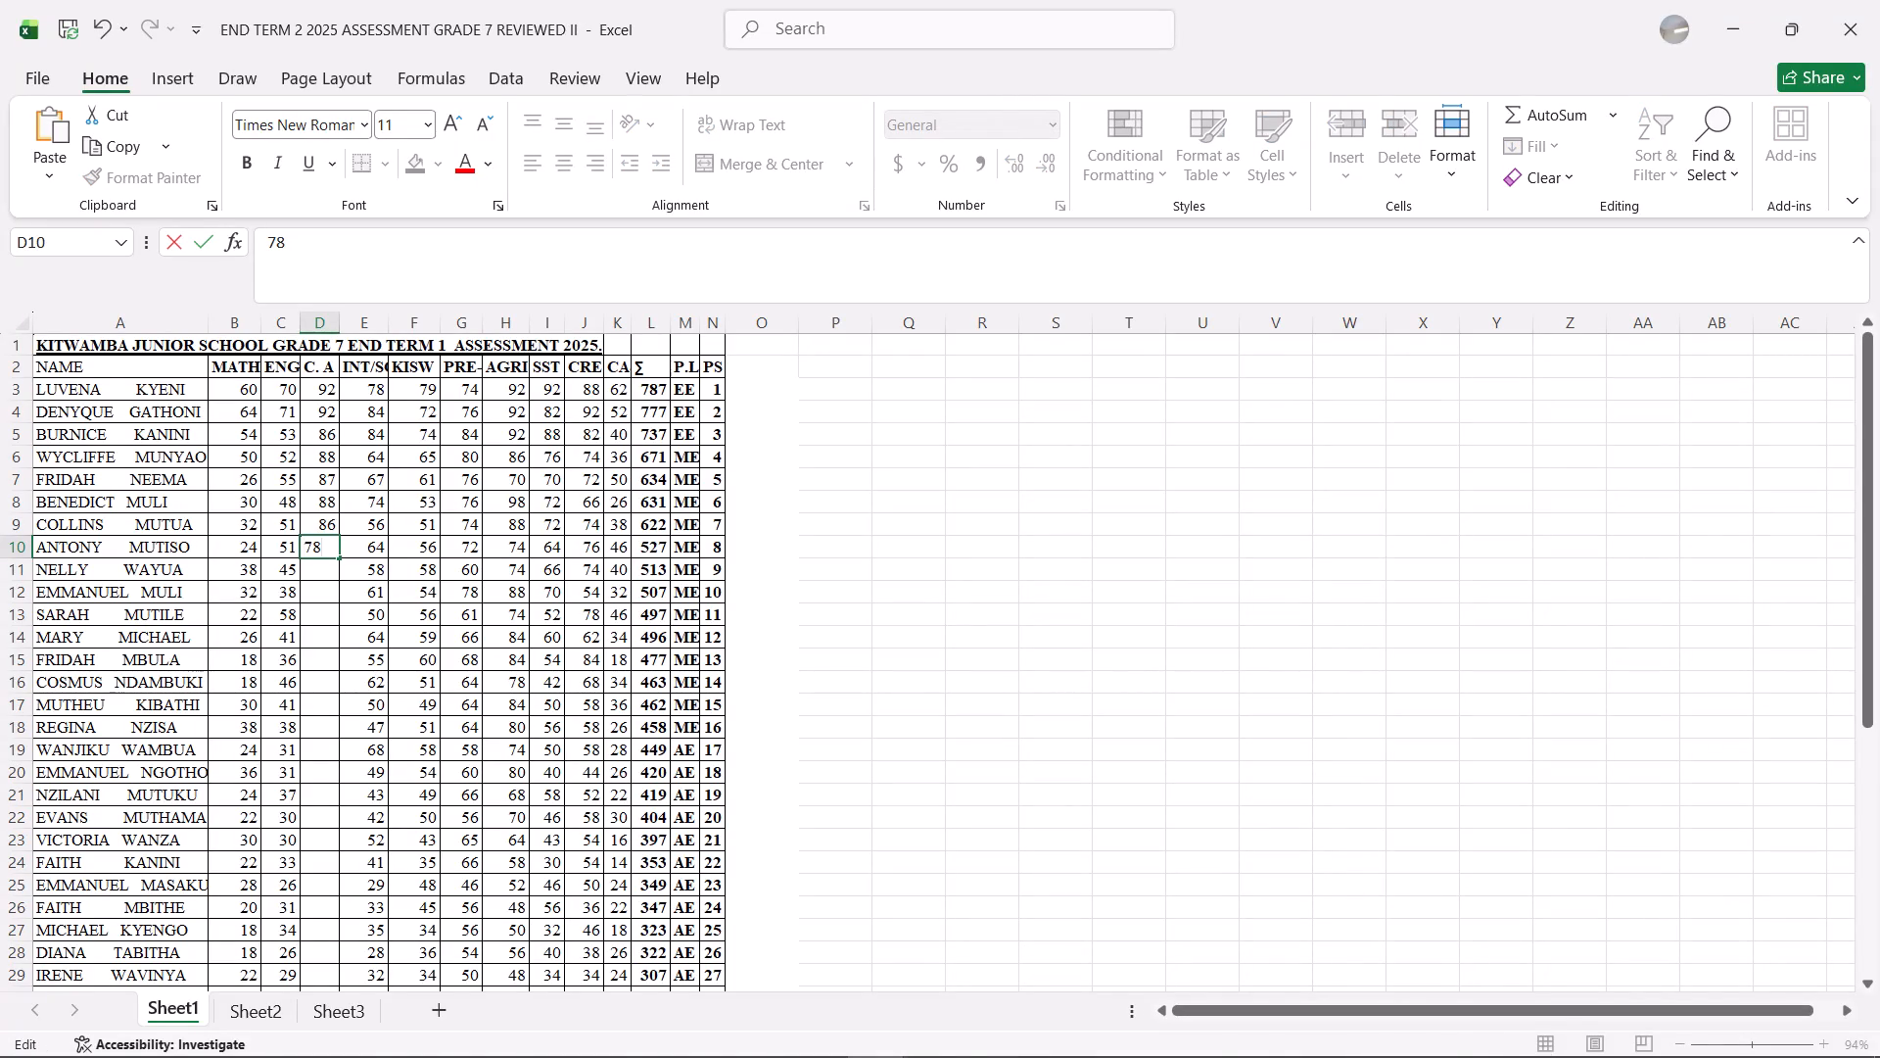
left_click(323, 570)
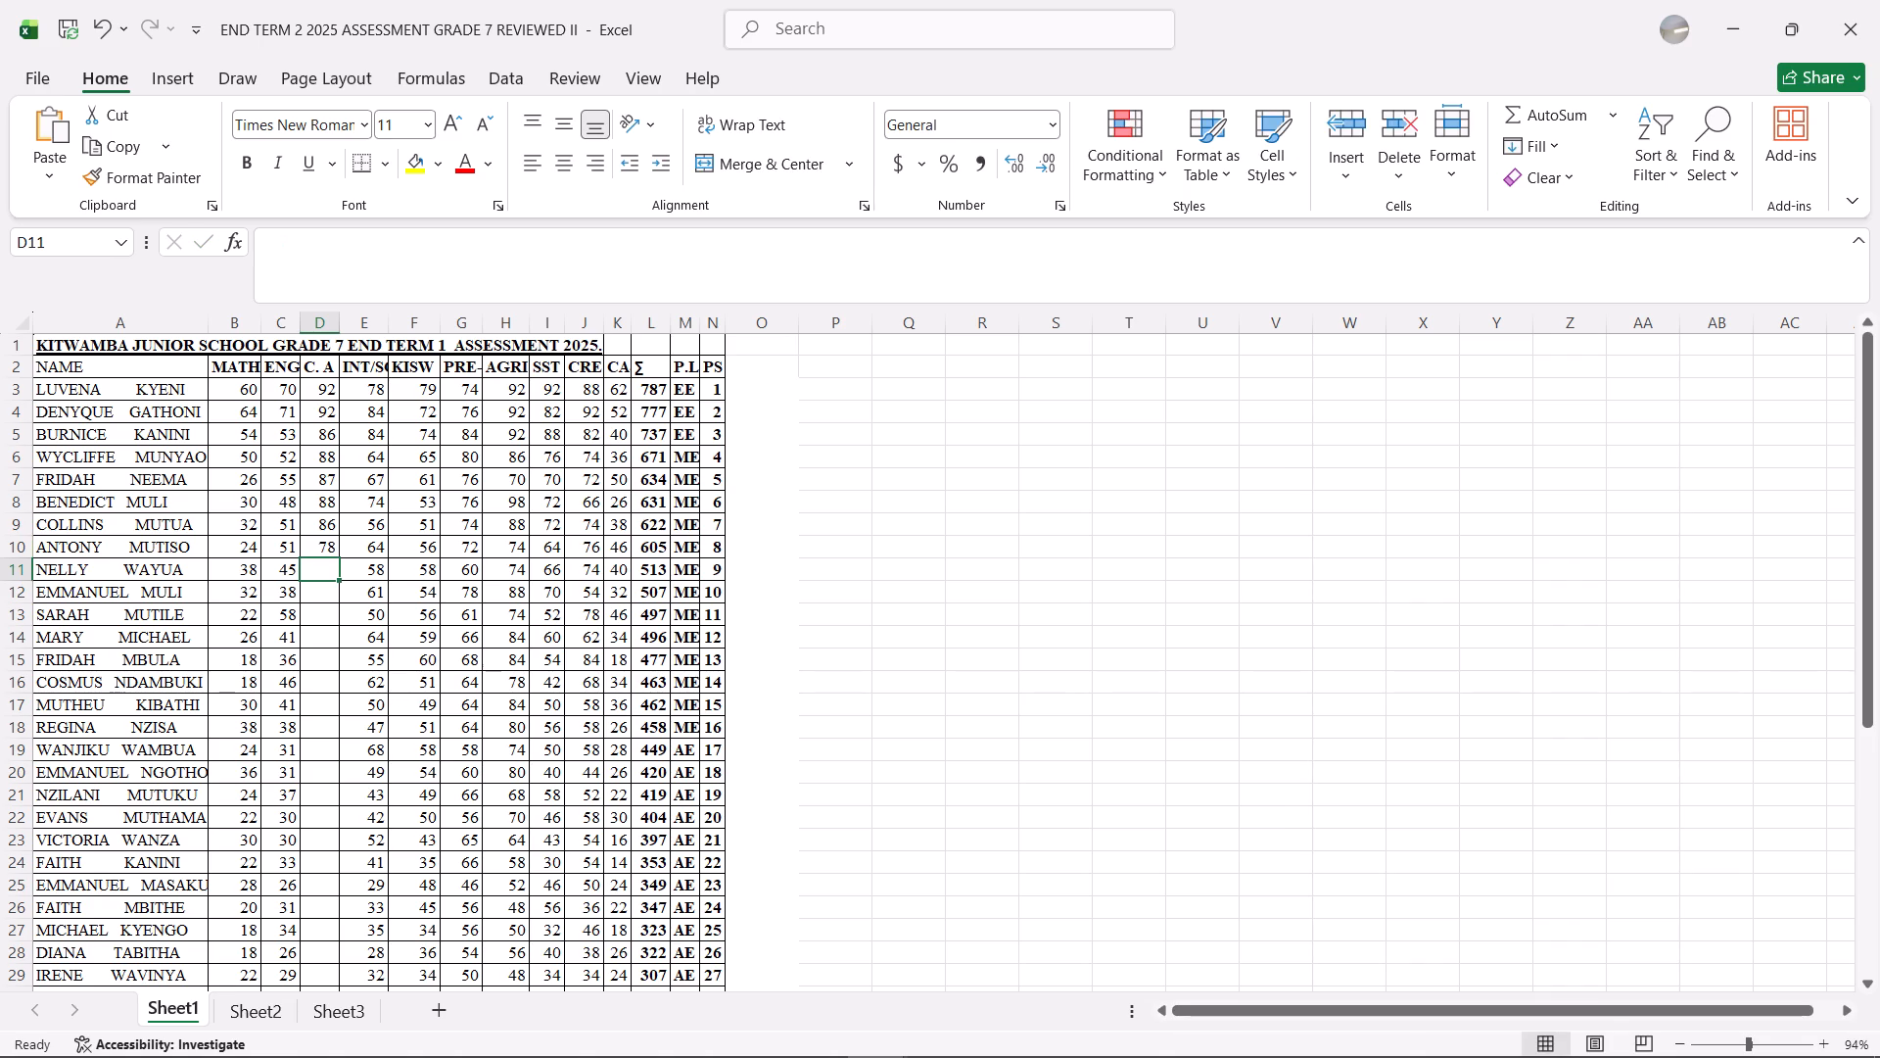
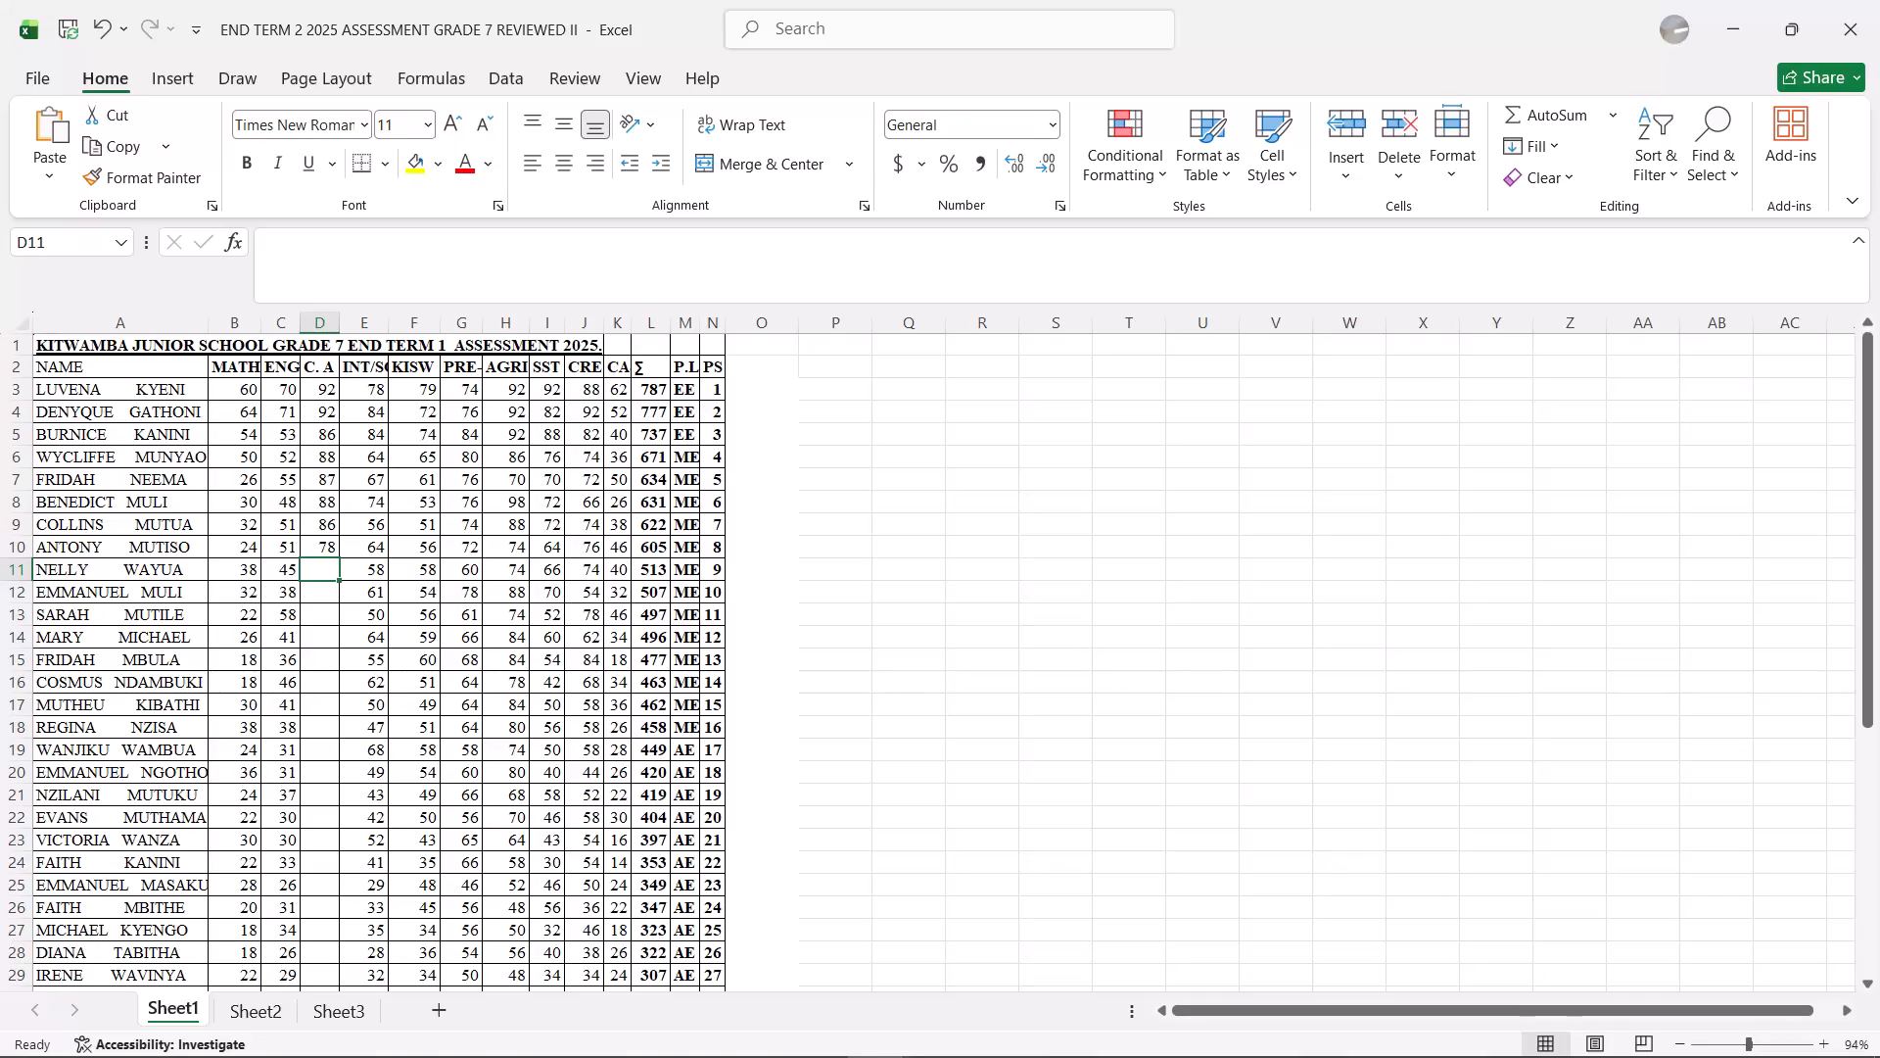
Enter a C. A mark of 98 for the ninth learner in cell D11.
left_click(328, 572)
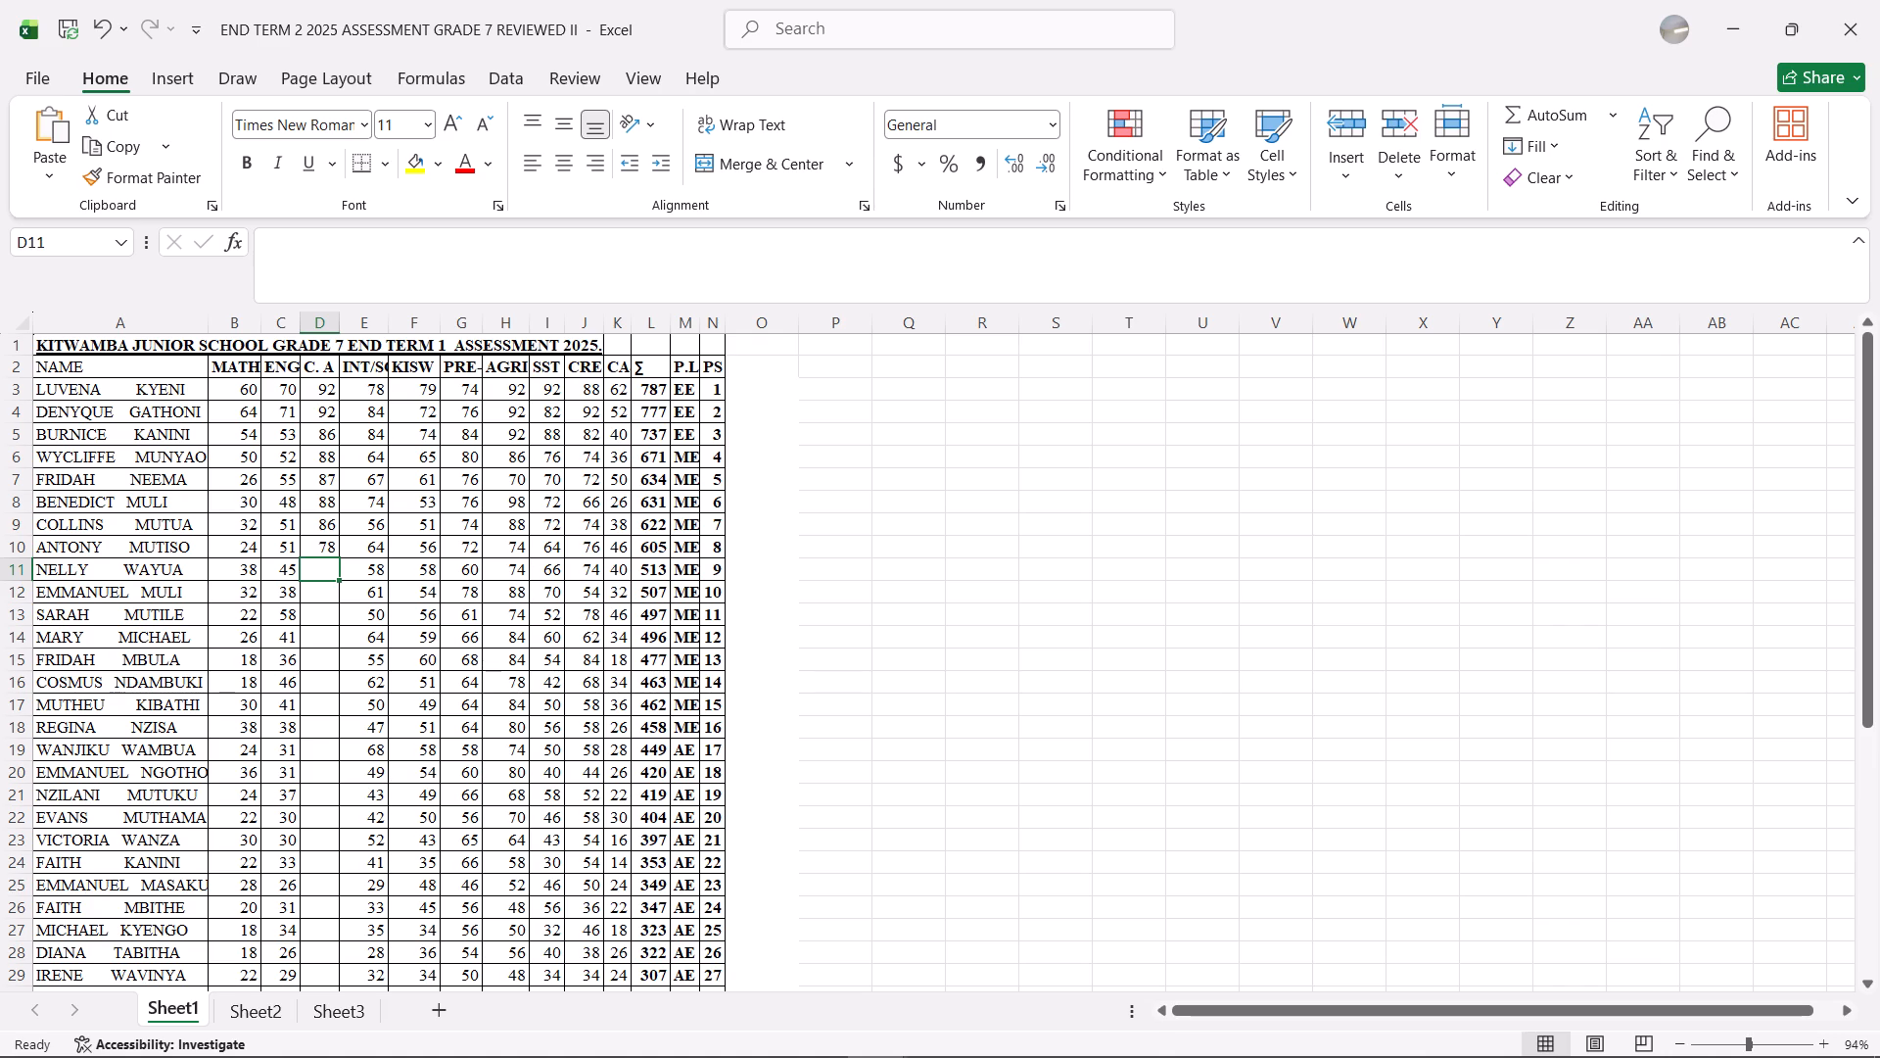
left_click(326, 568)
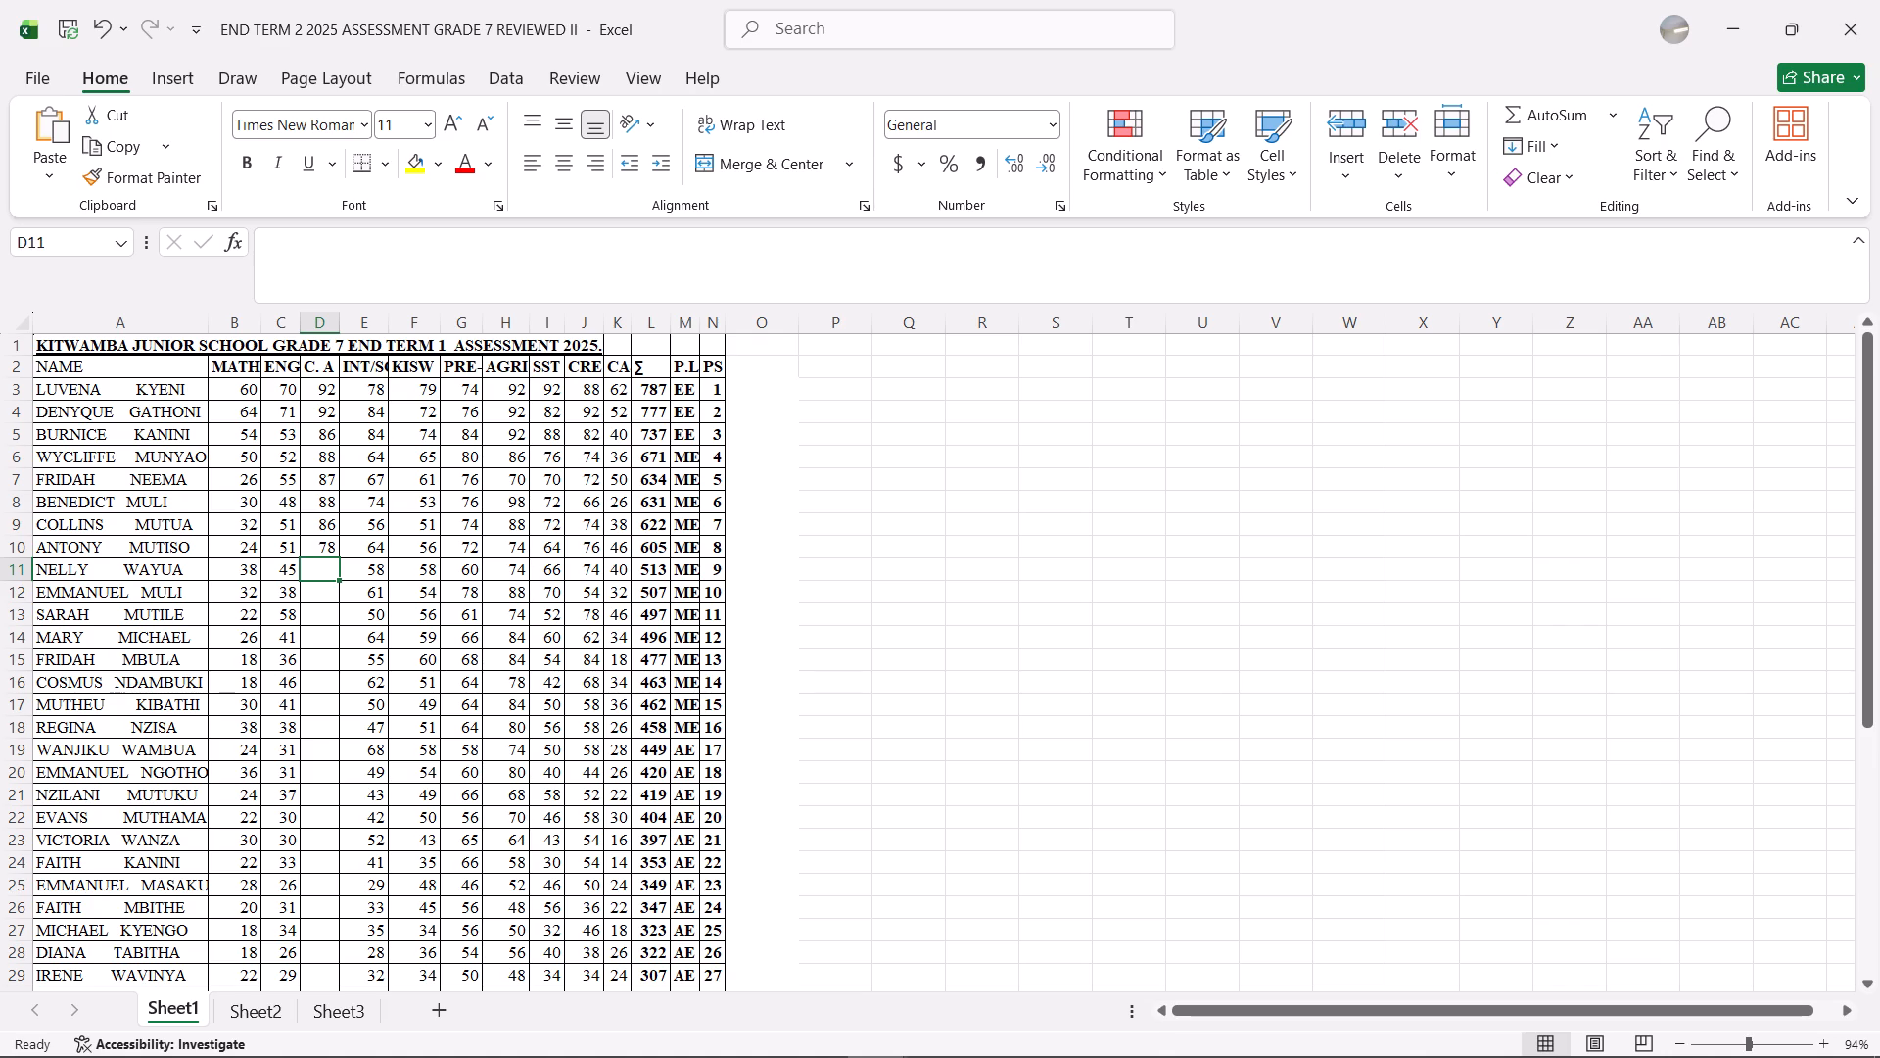
left_click(327, 572)
type("98")
left_click(332, 597)
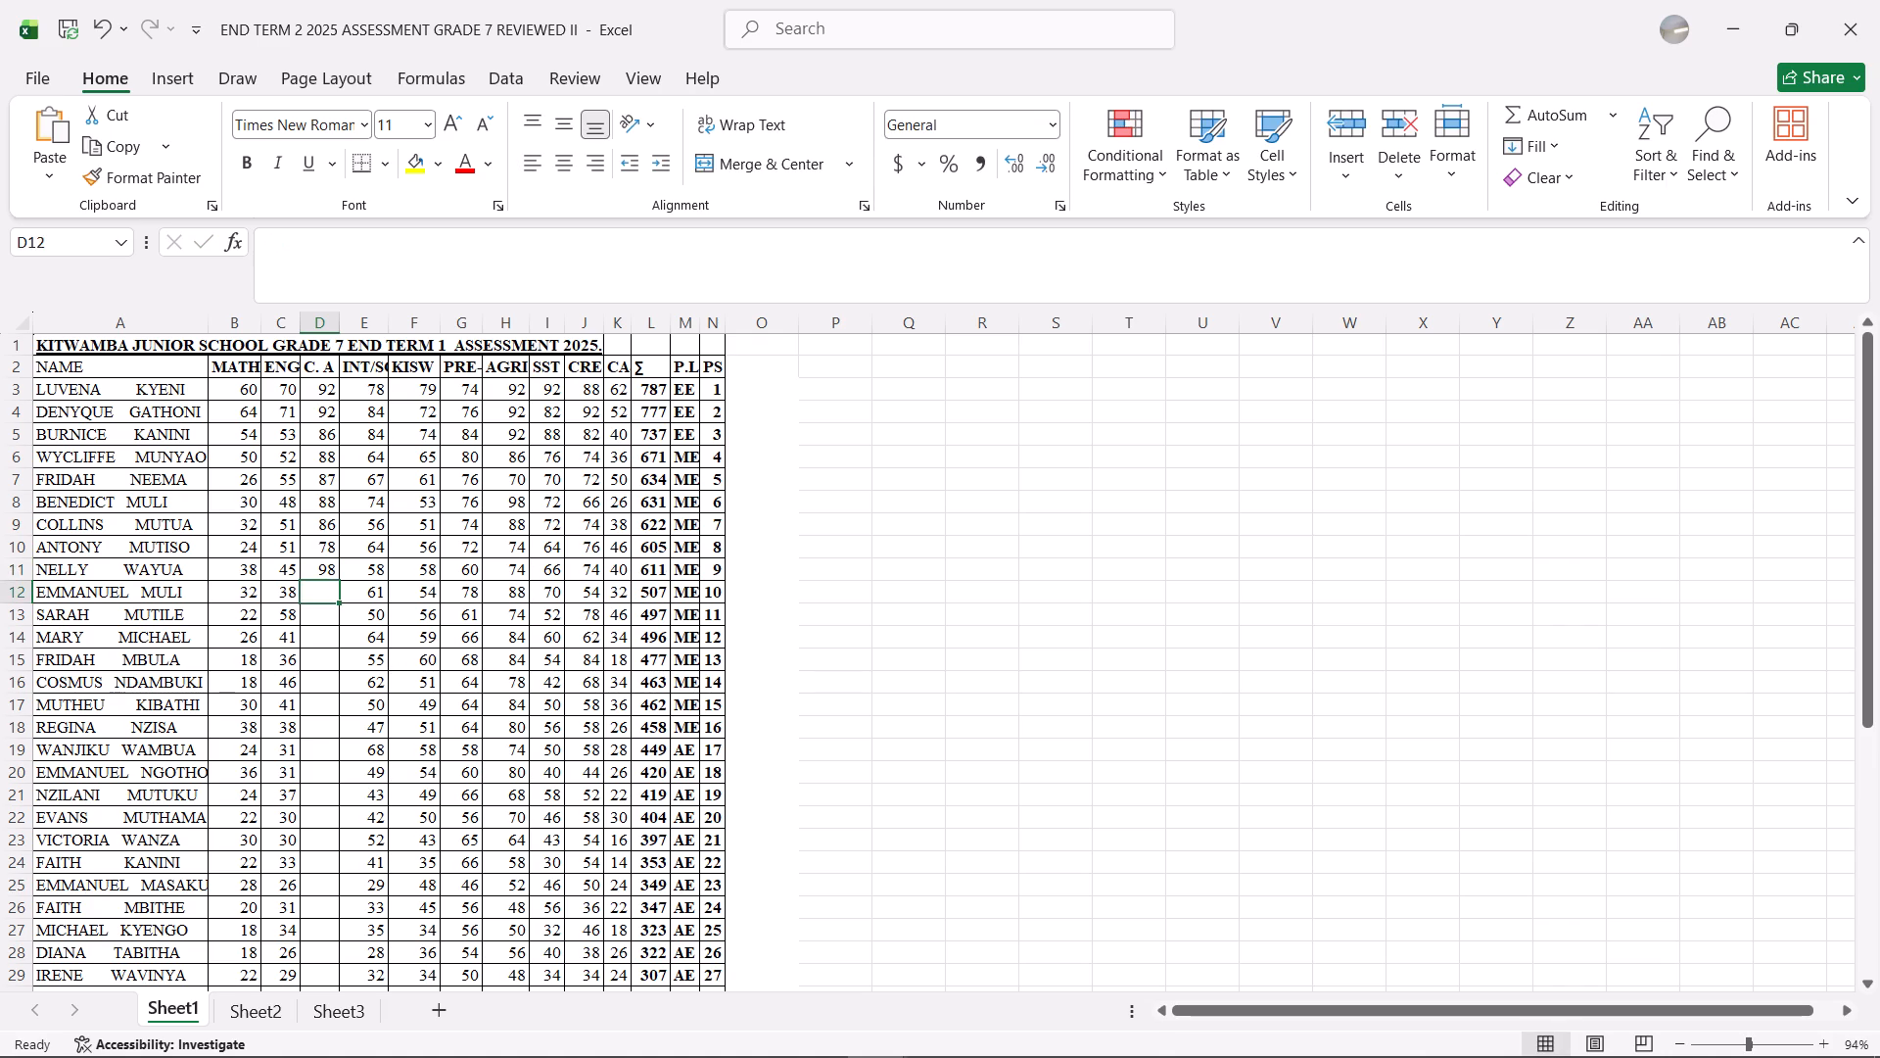
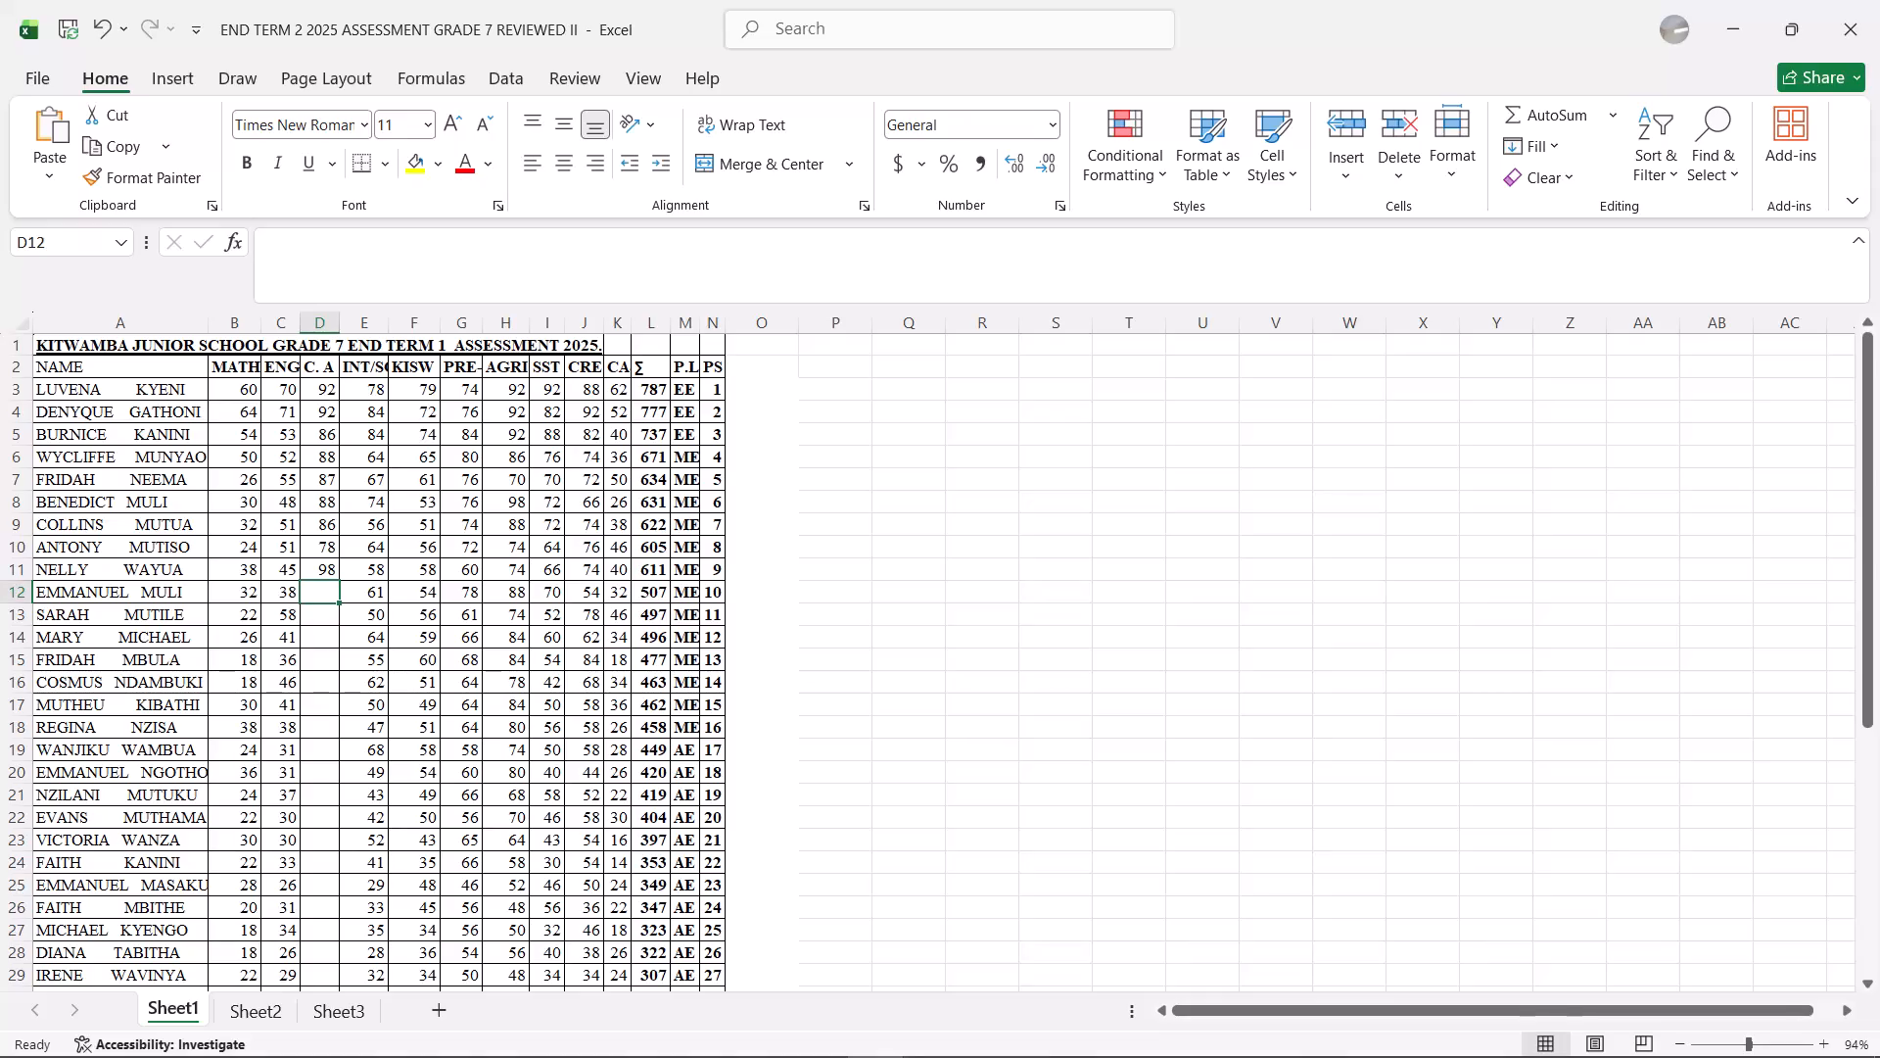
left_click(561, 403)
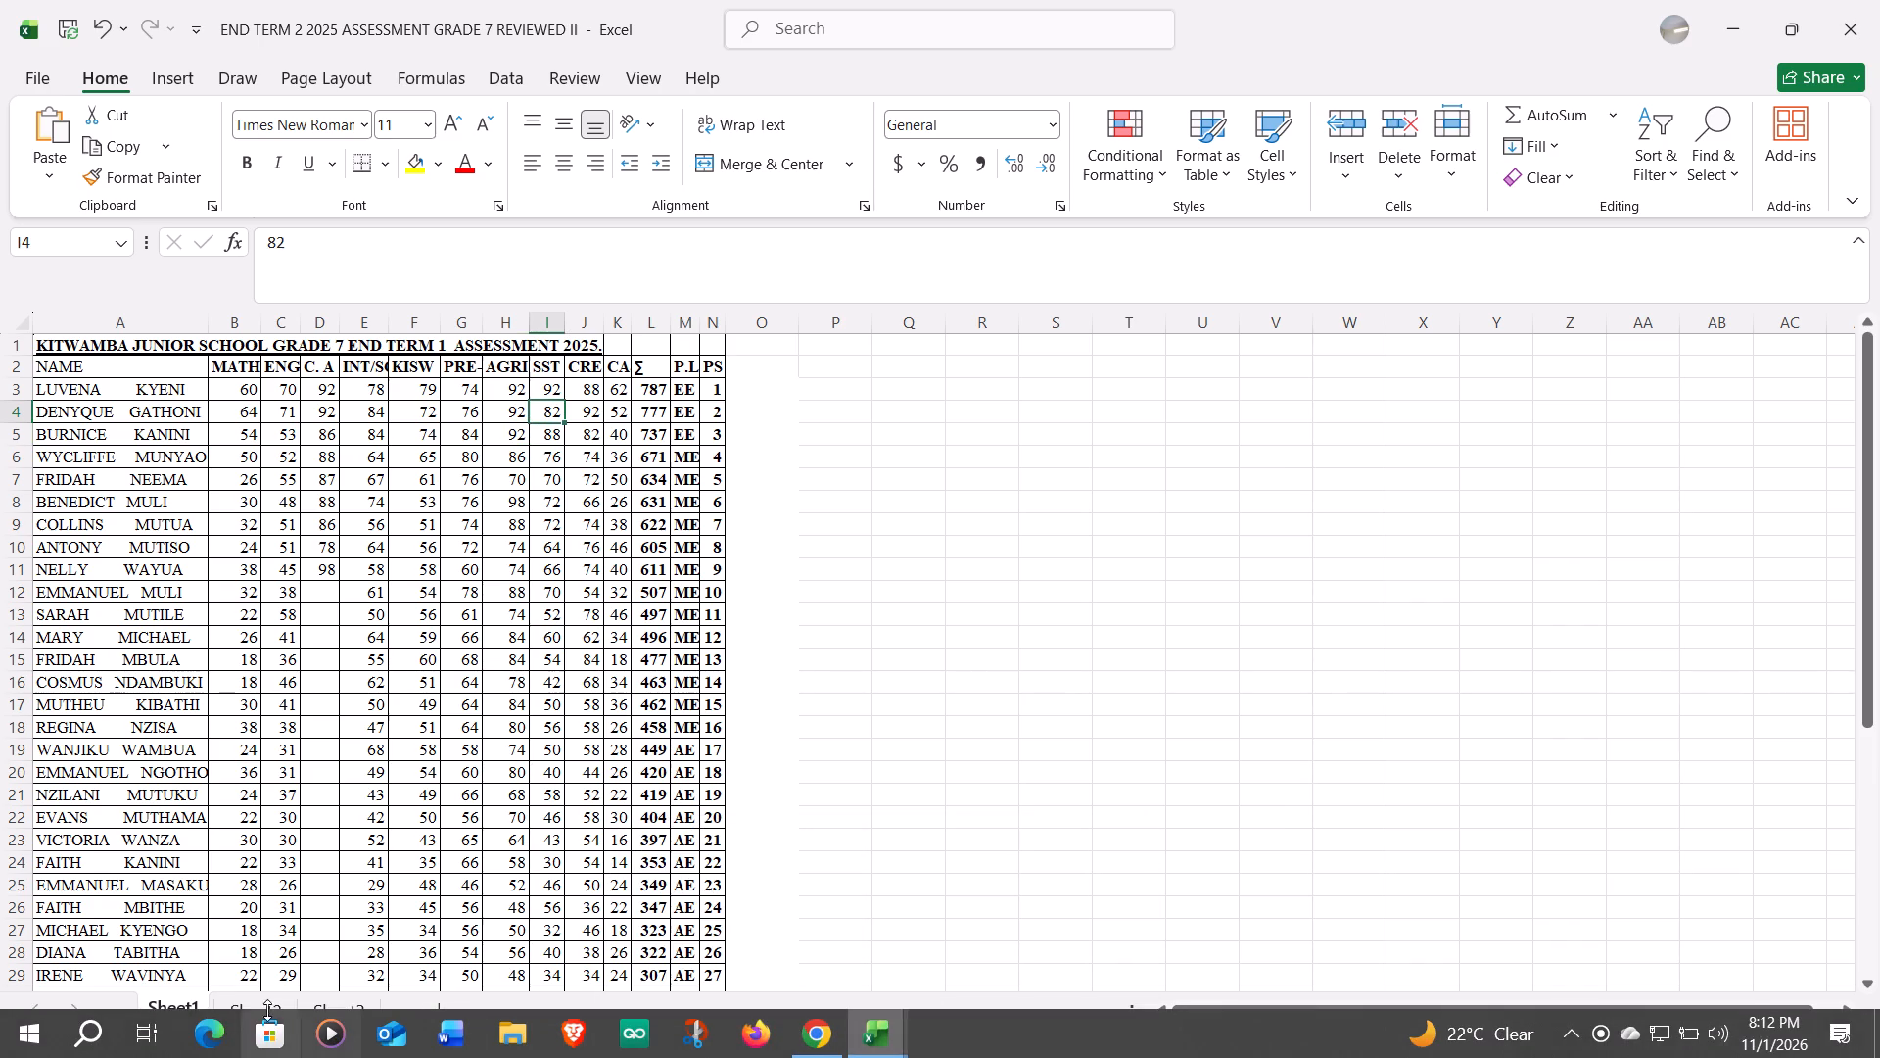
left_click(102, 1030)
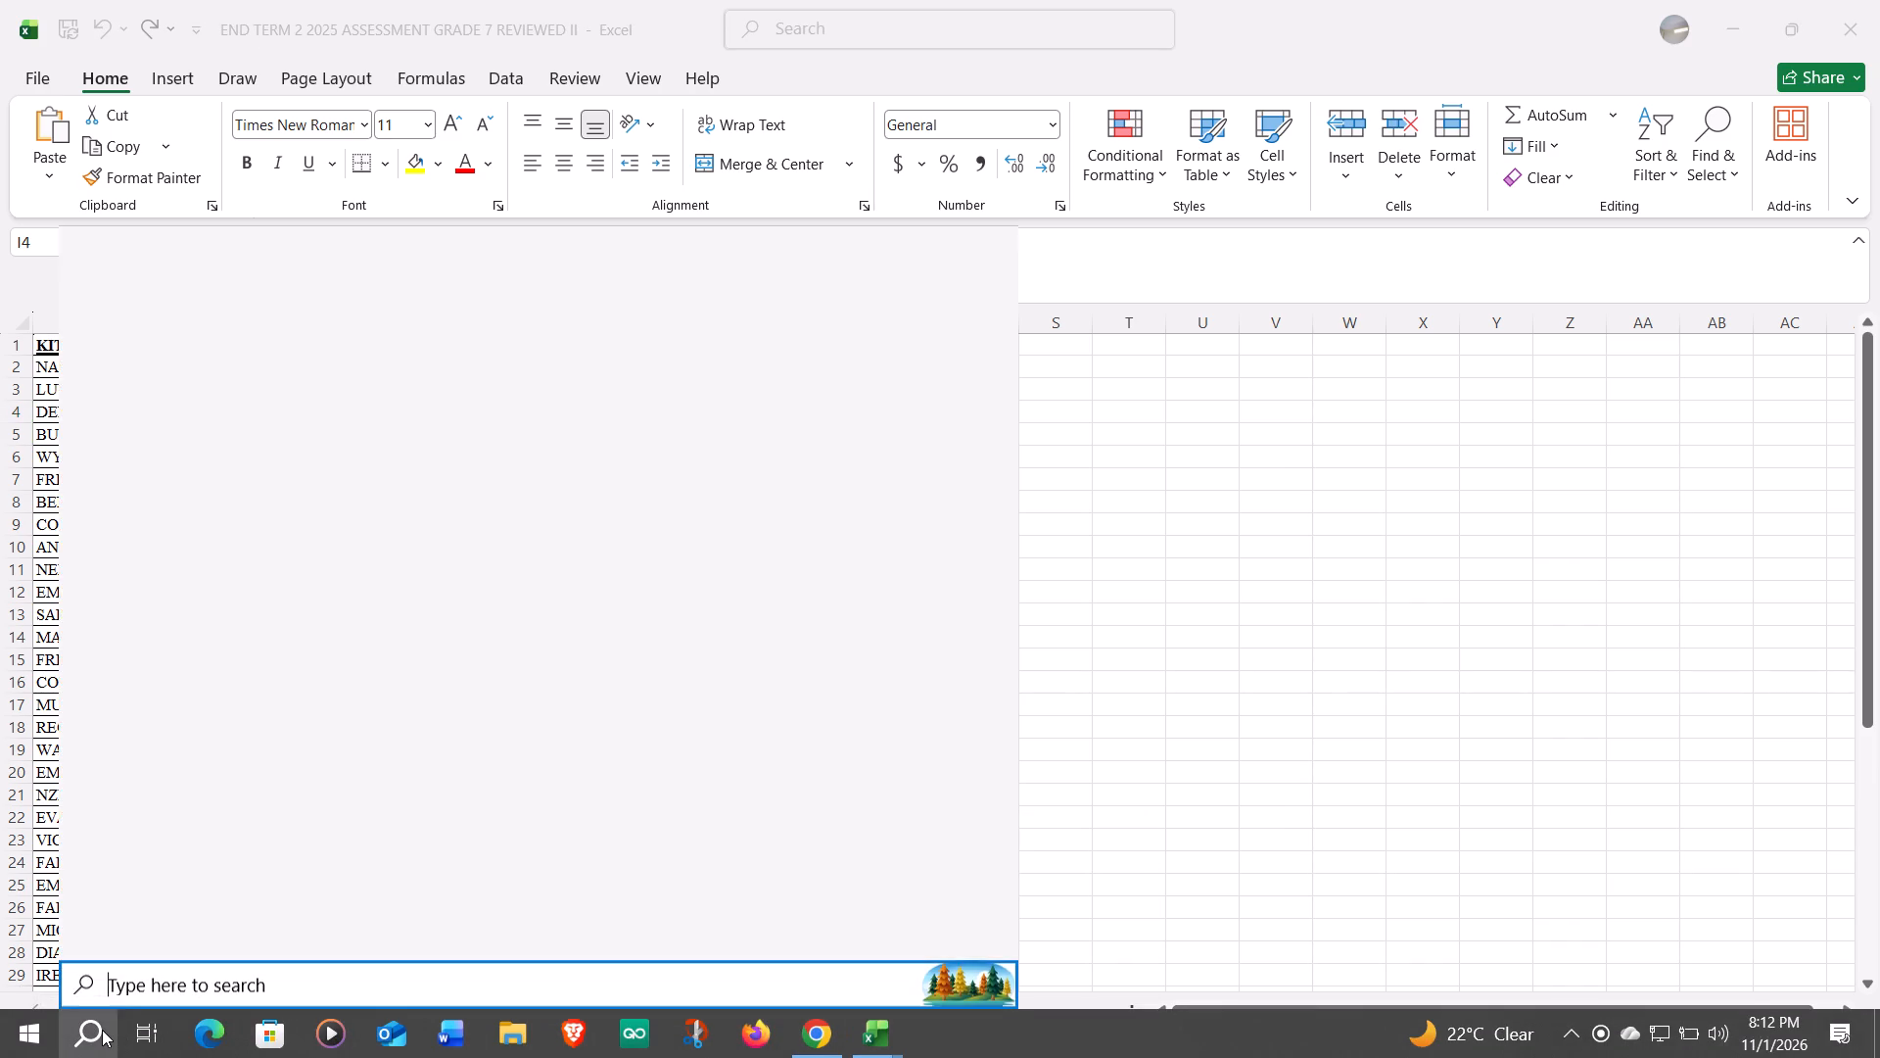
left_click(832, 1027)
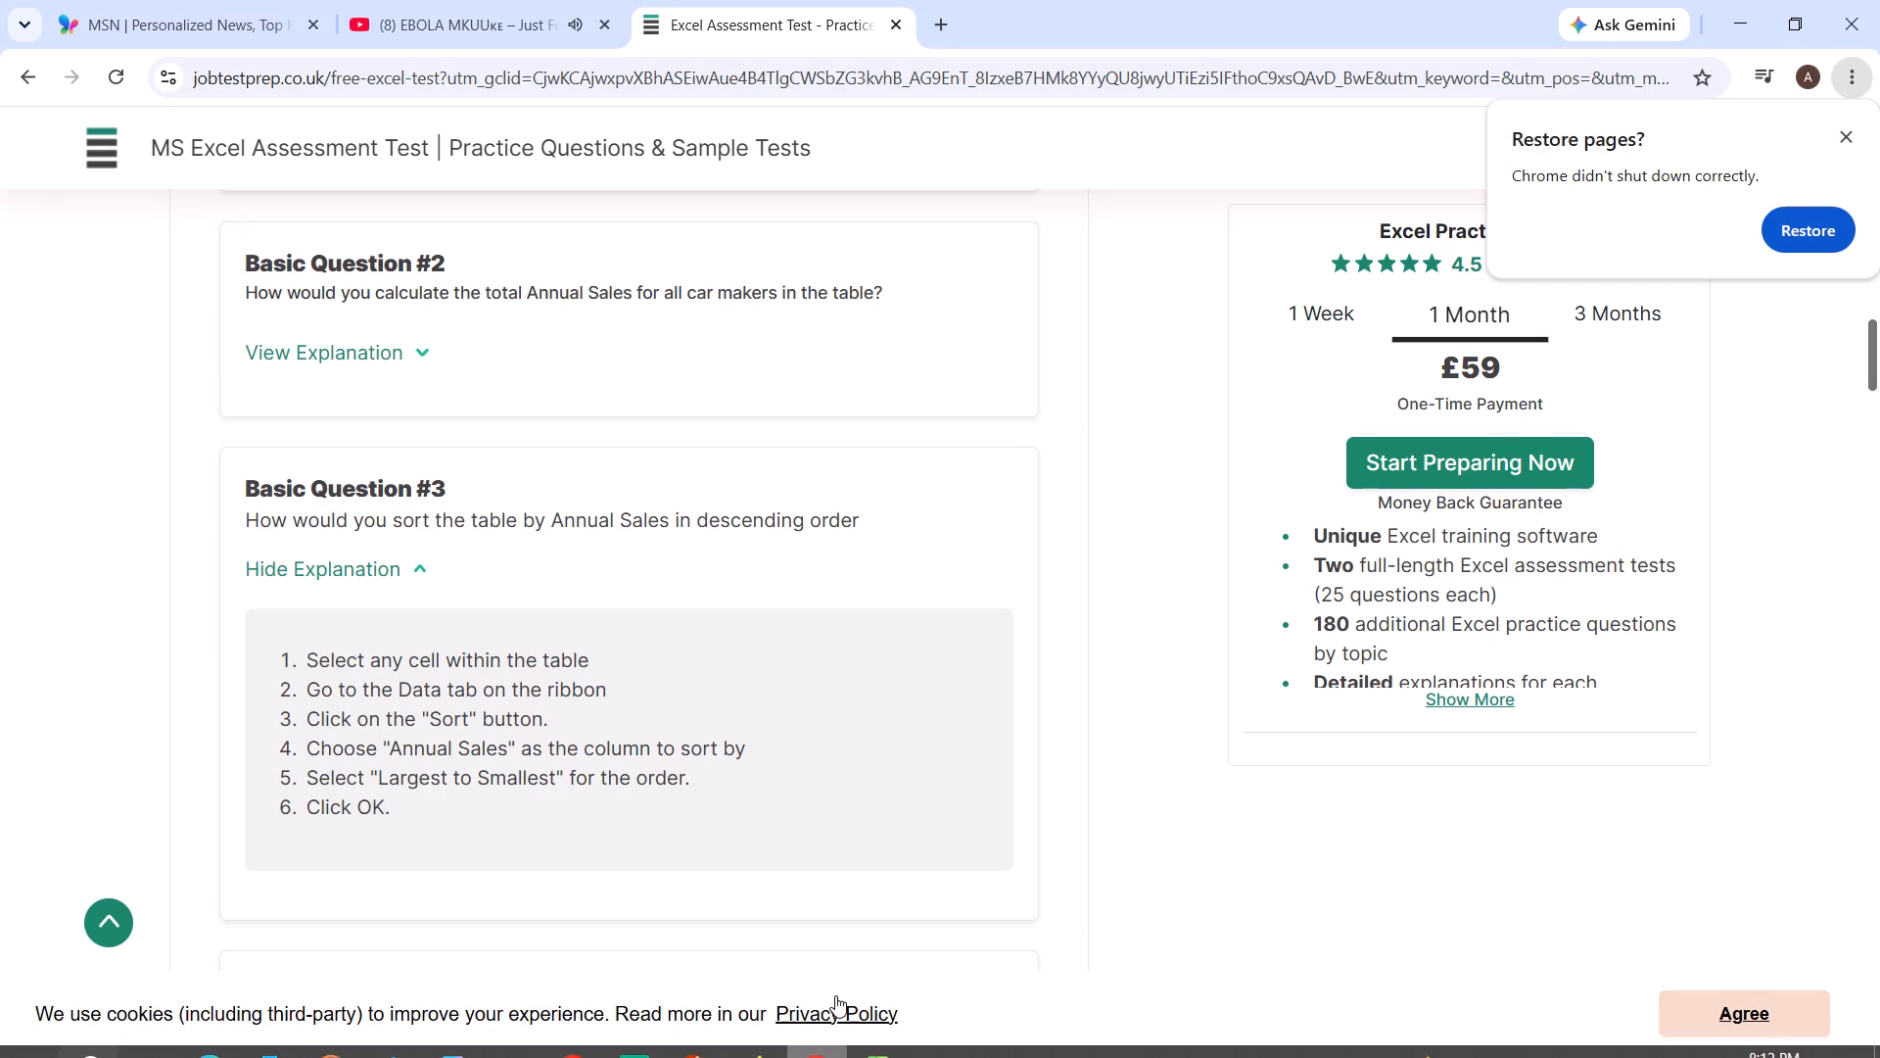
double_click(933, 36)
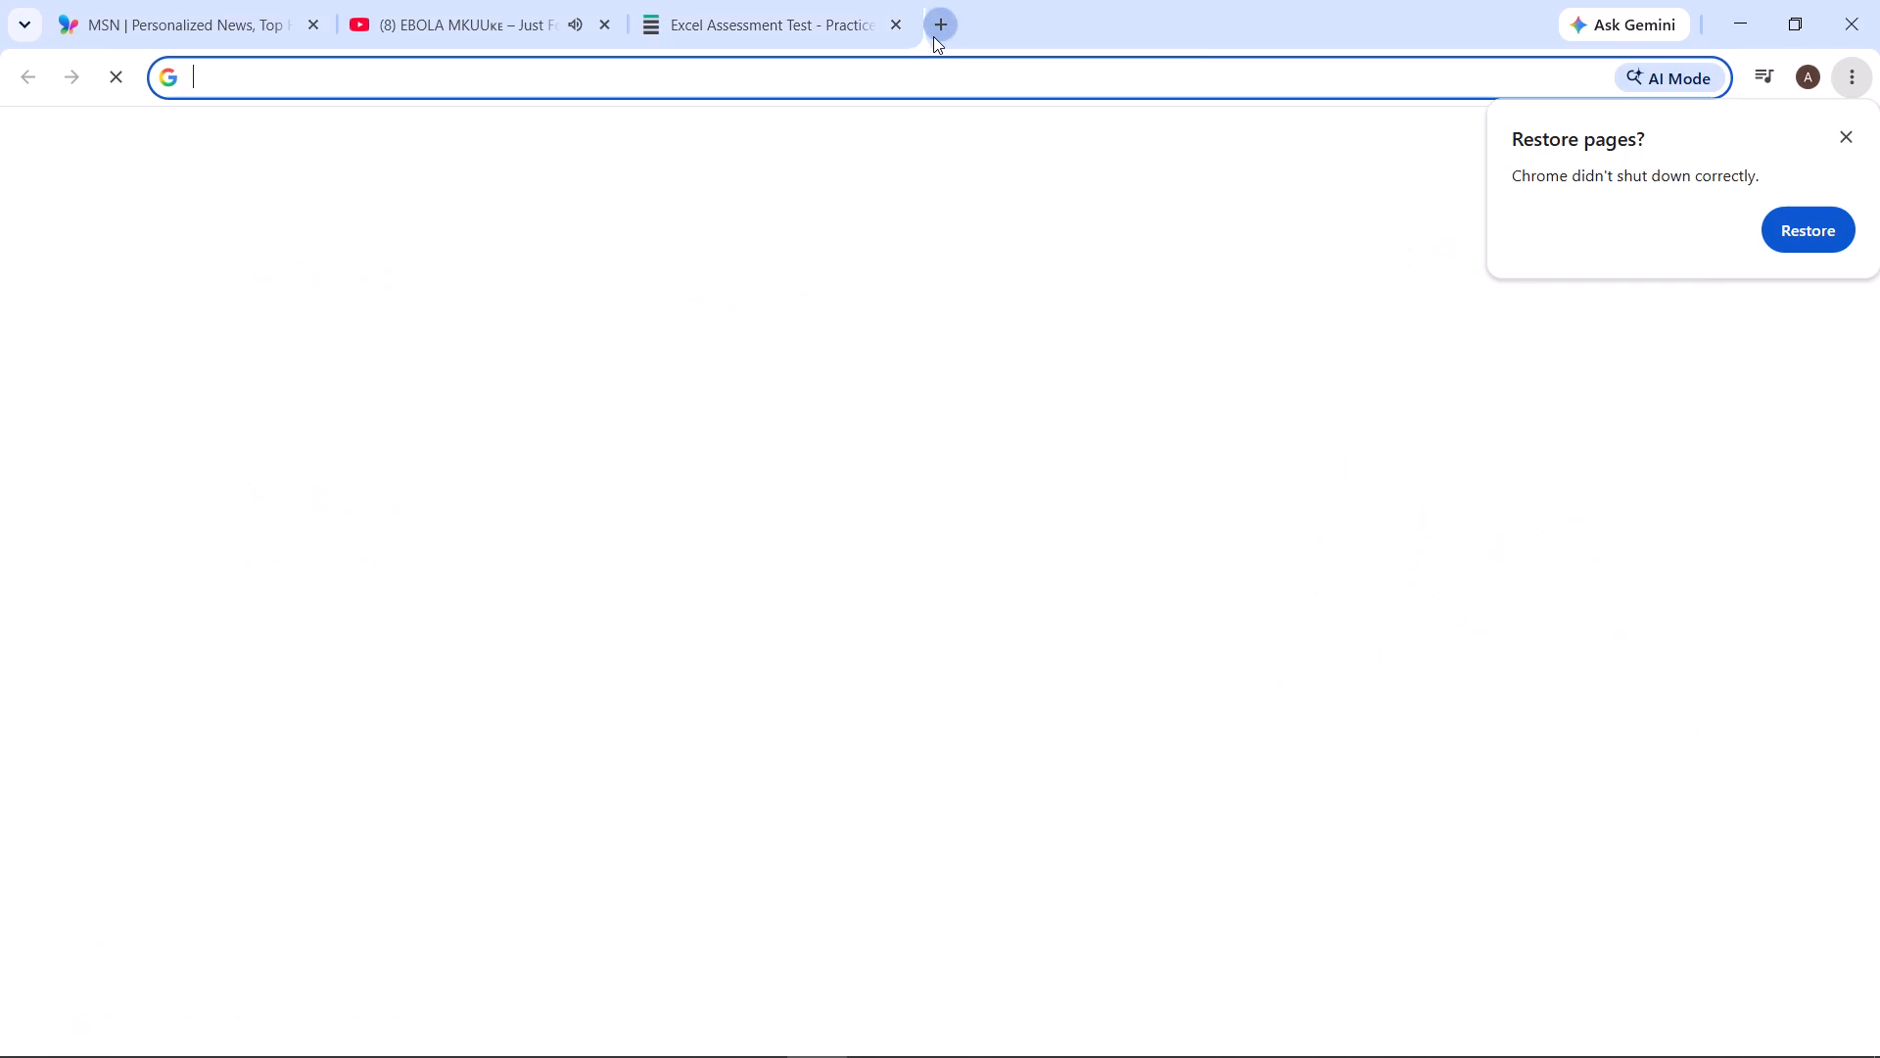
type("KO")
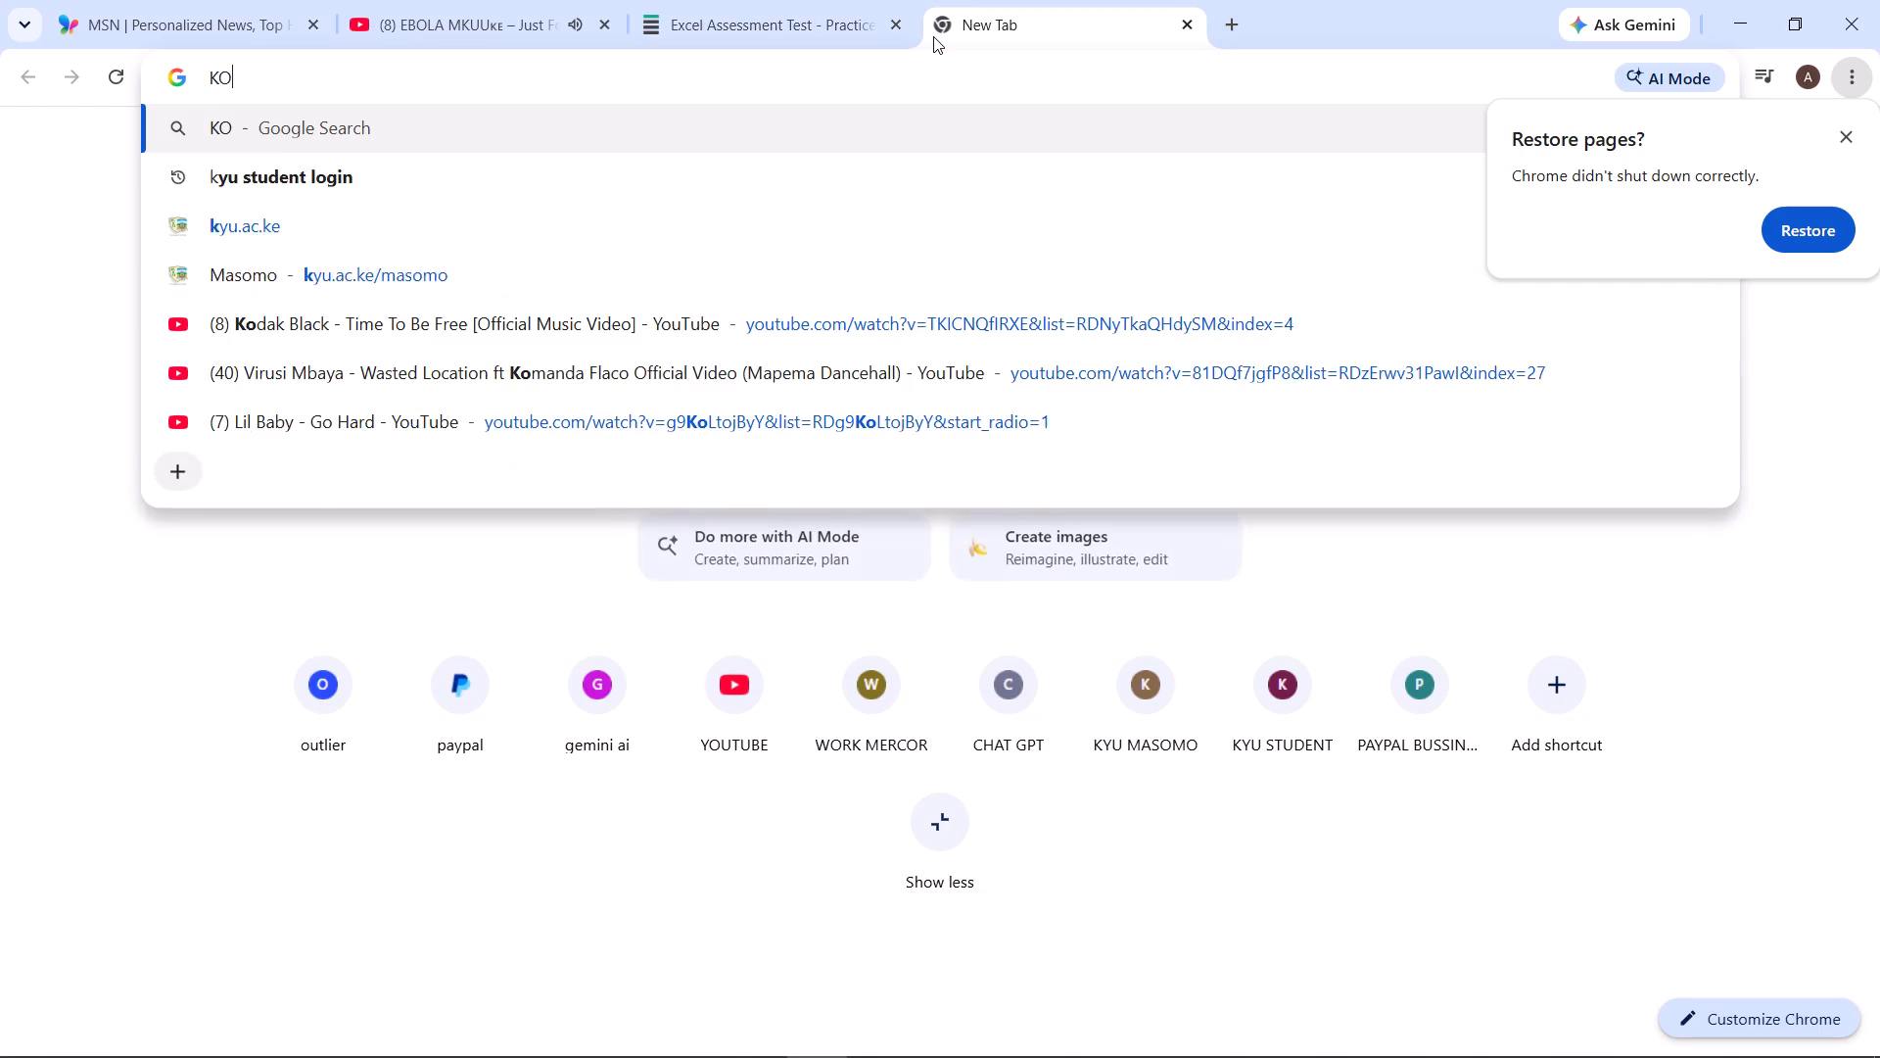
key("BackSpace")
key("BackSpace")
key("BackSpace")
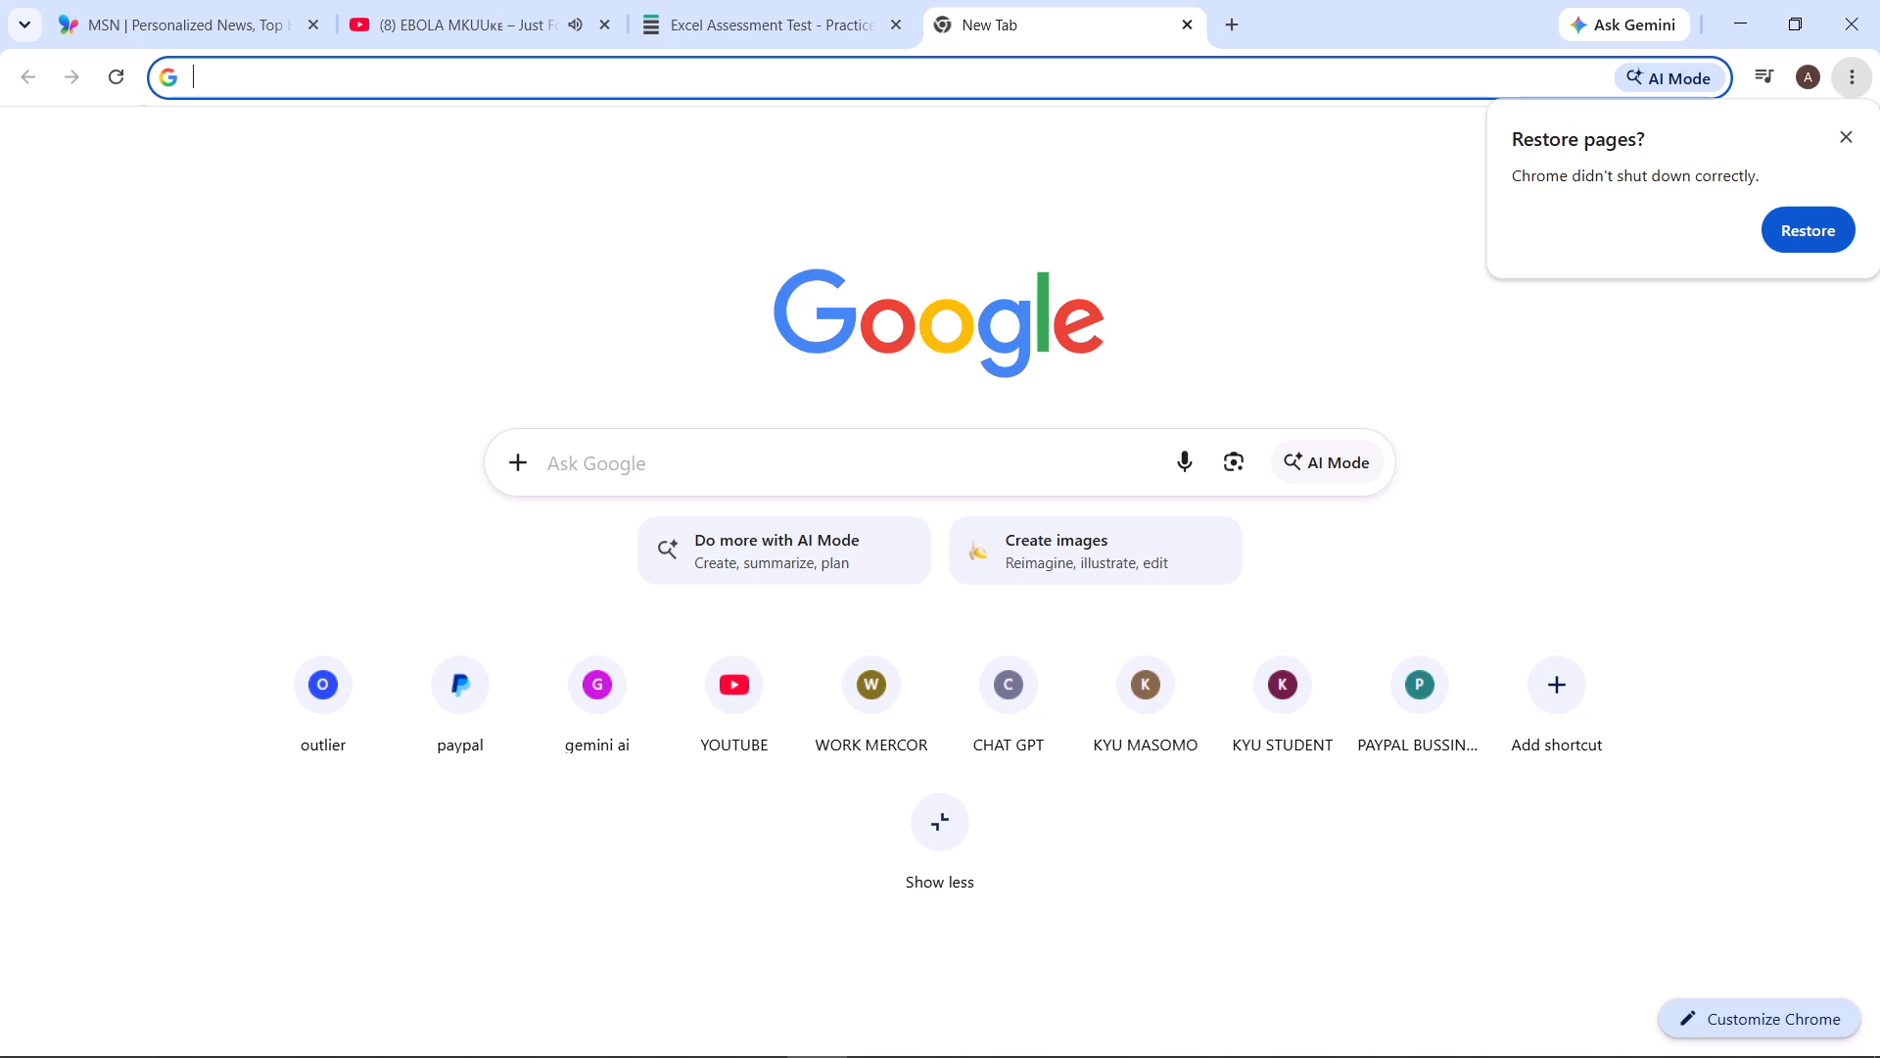
Find the Kuro app with the Windows search and launch it.
left_click(31, 1033)
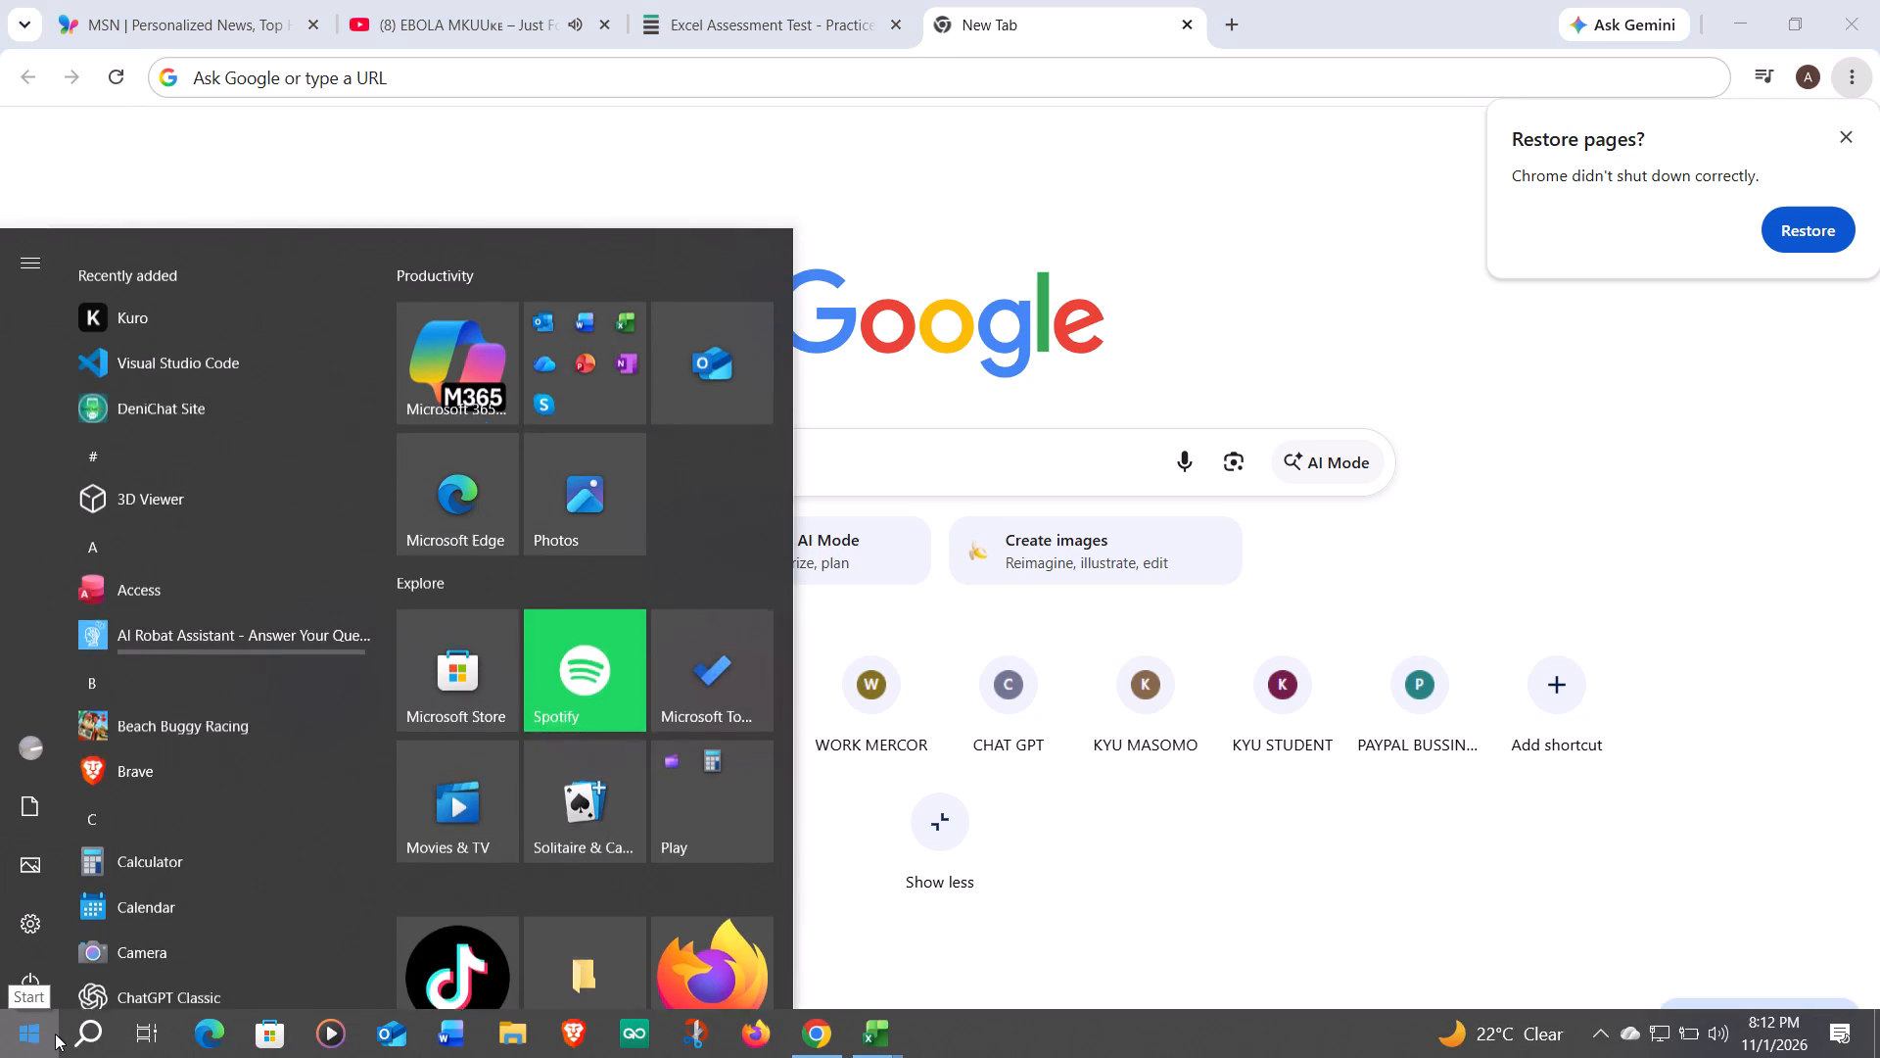
left_click(81, 1030)
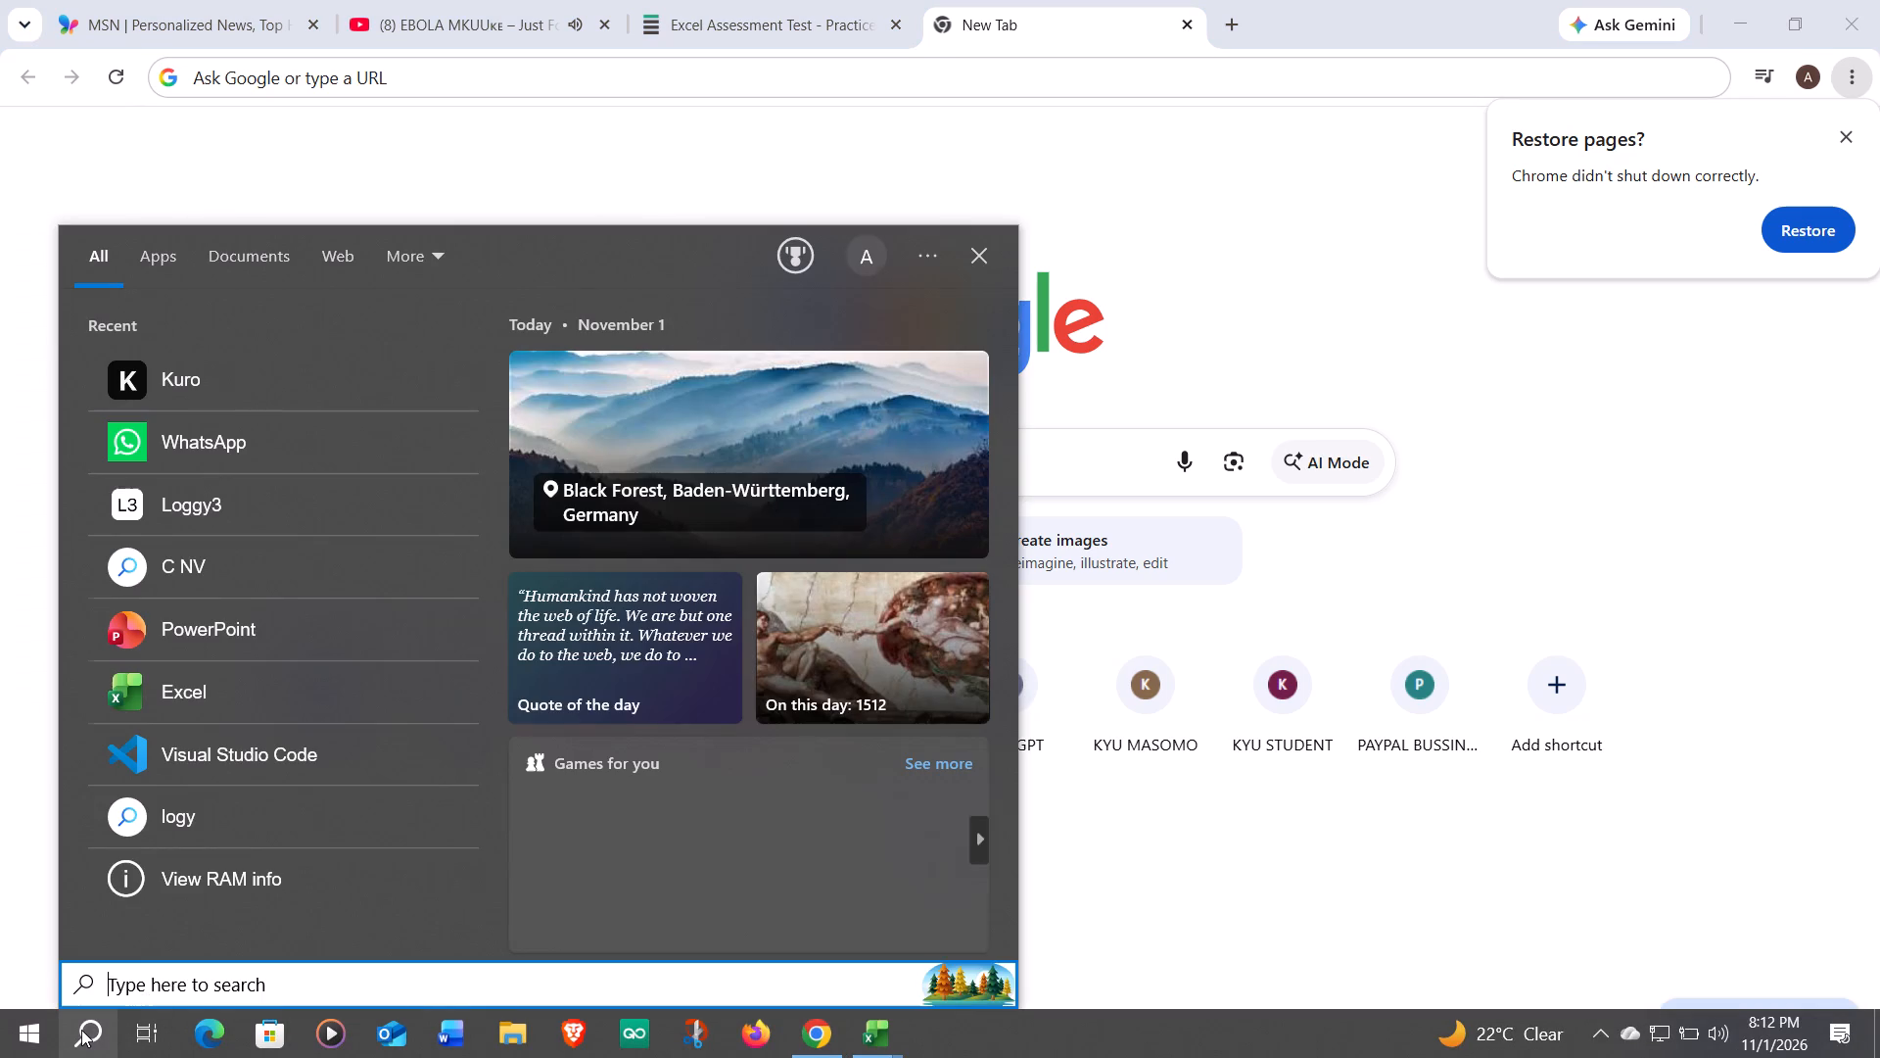
key("j")
key("BackSpace")
type("KU")
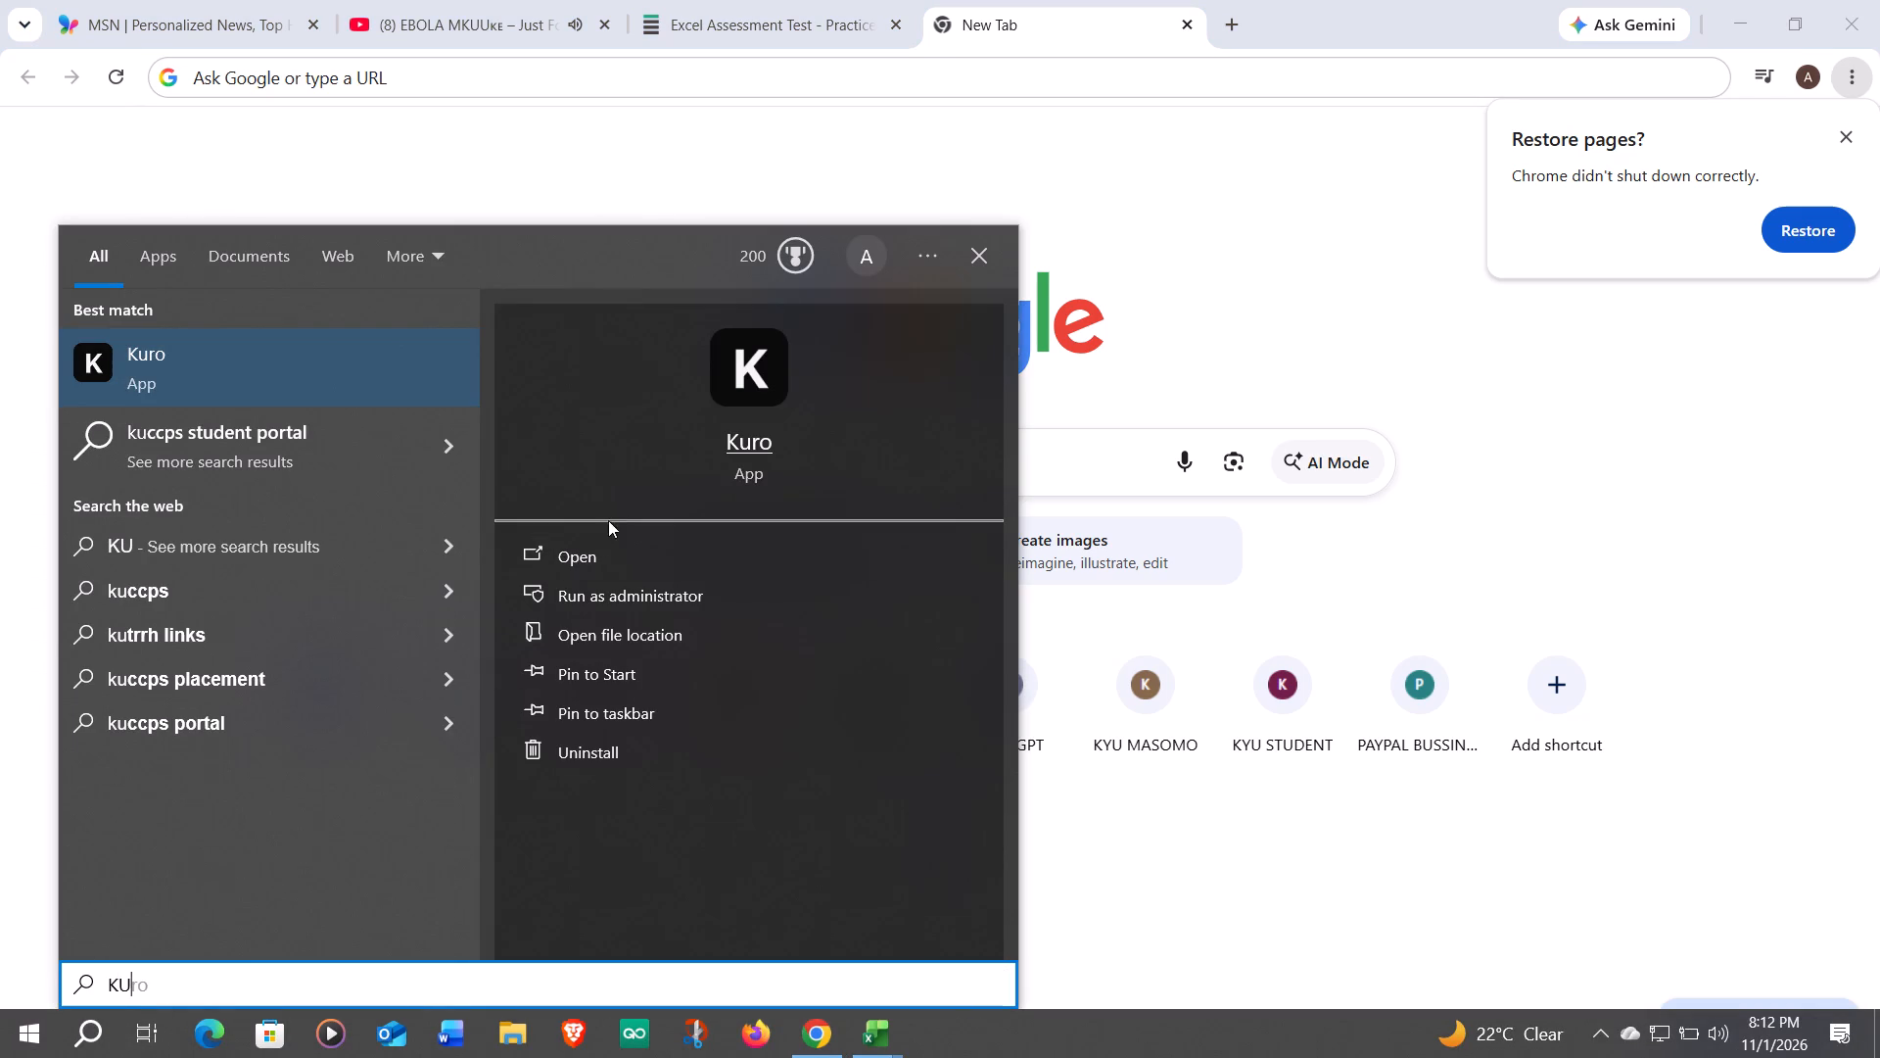
left_click(608, 549)
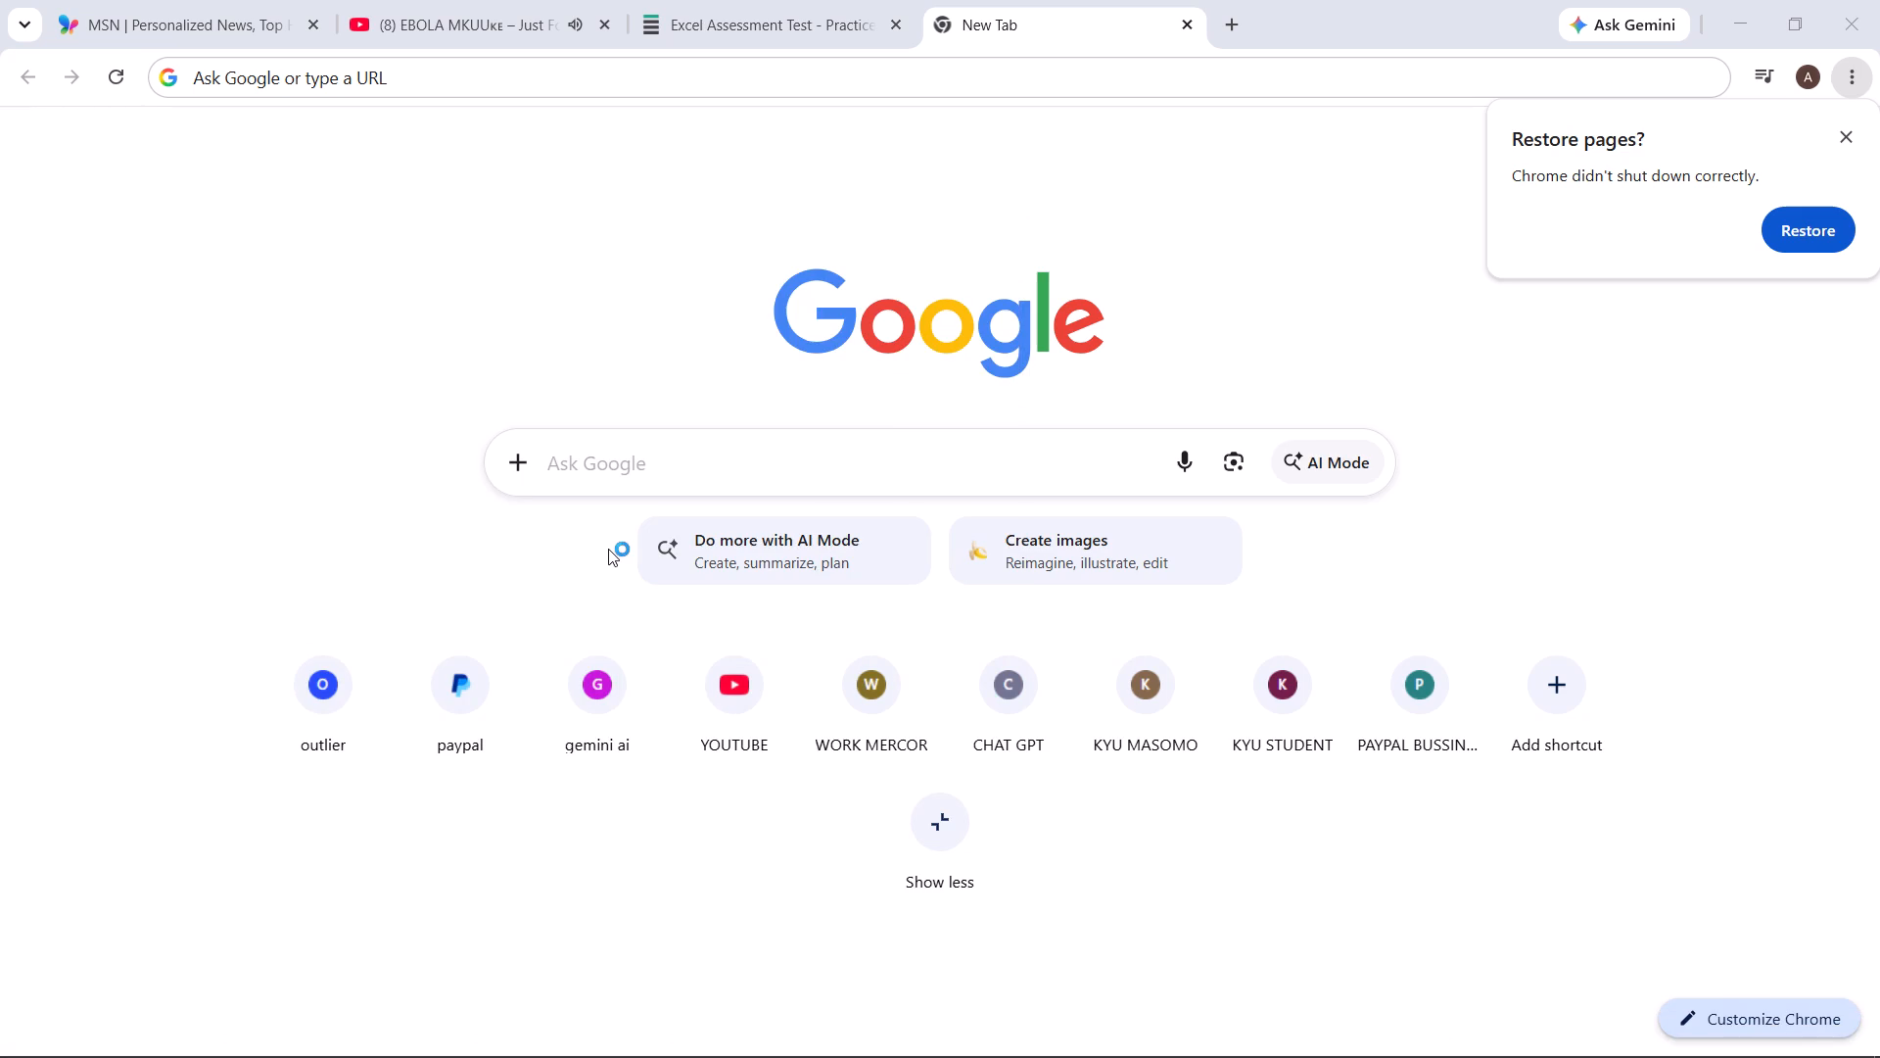
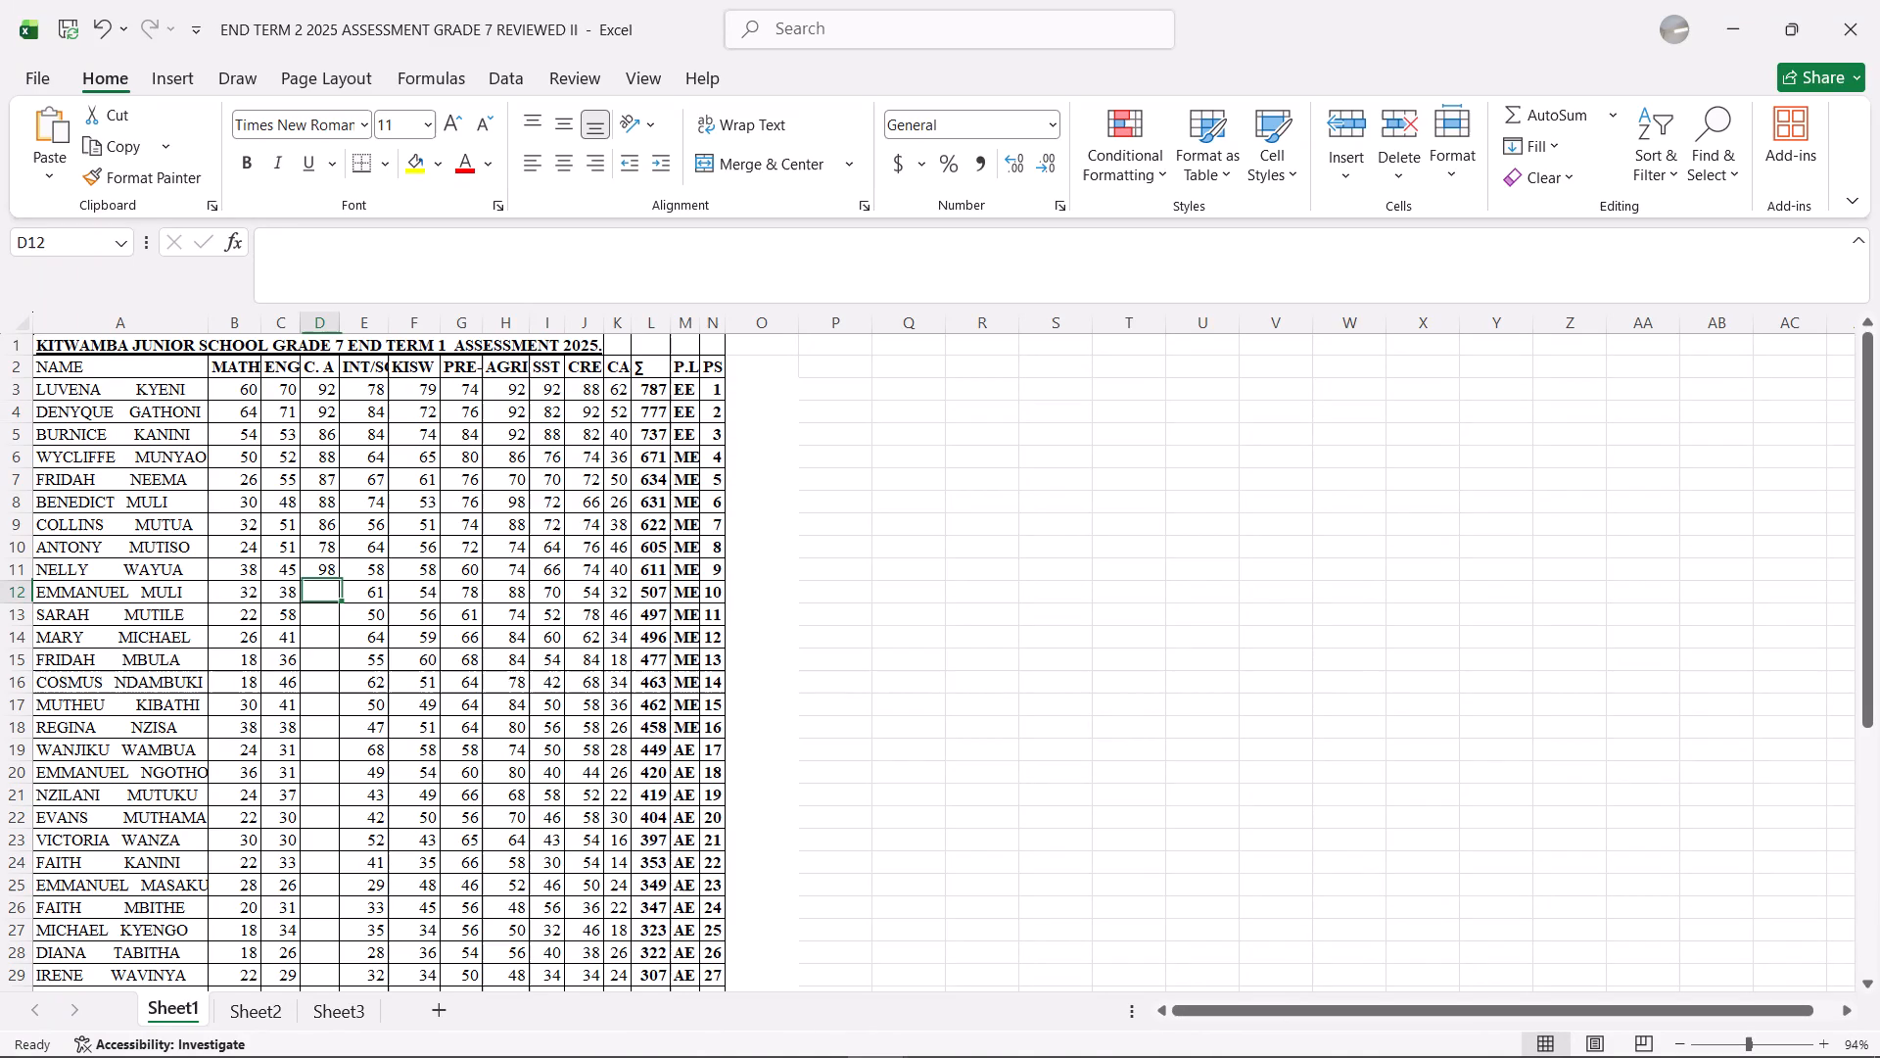
Enter 76 as the C. A mark in cell D12 for the learner in row 12.
left_click(312, 593)
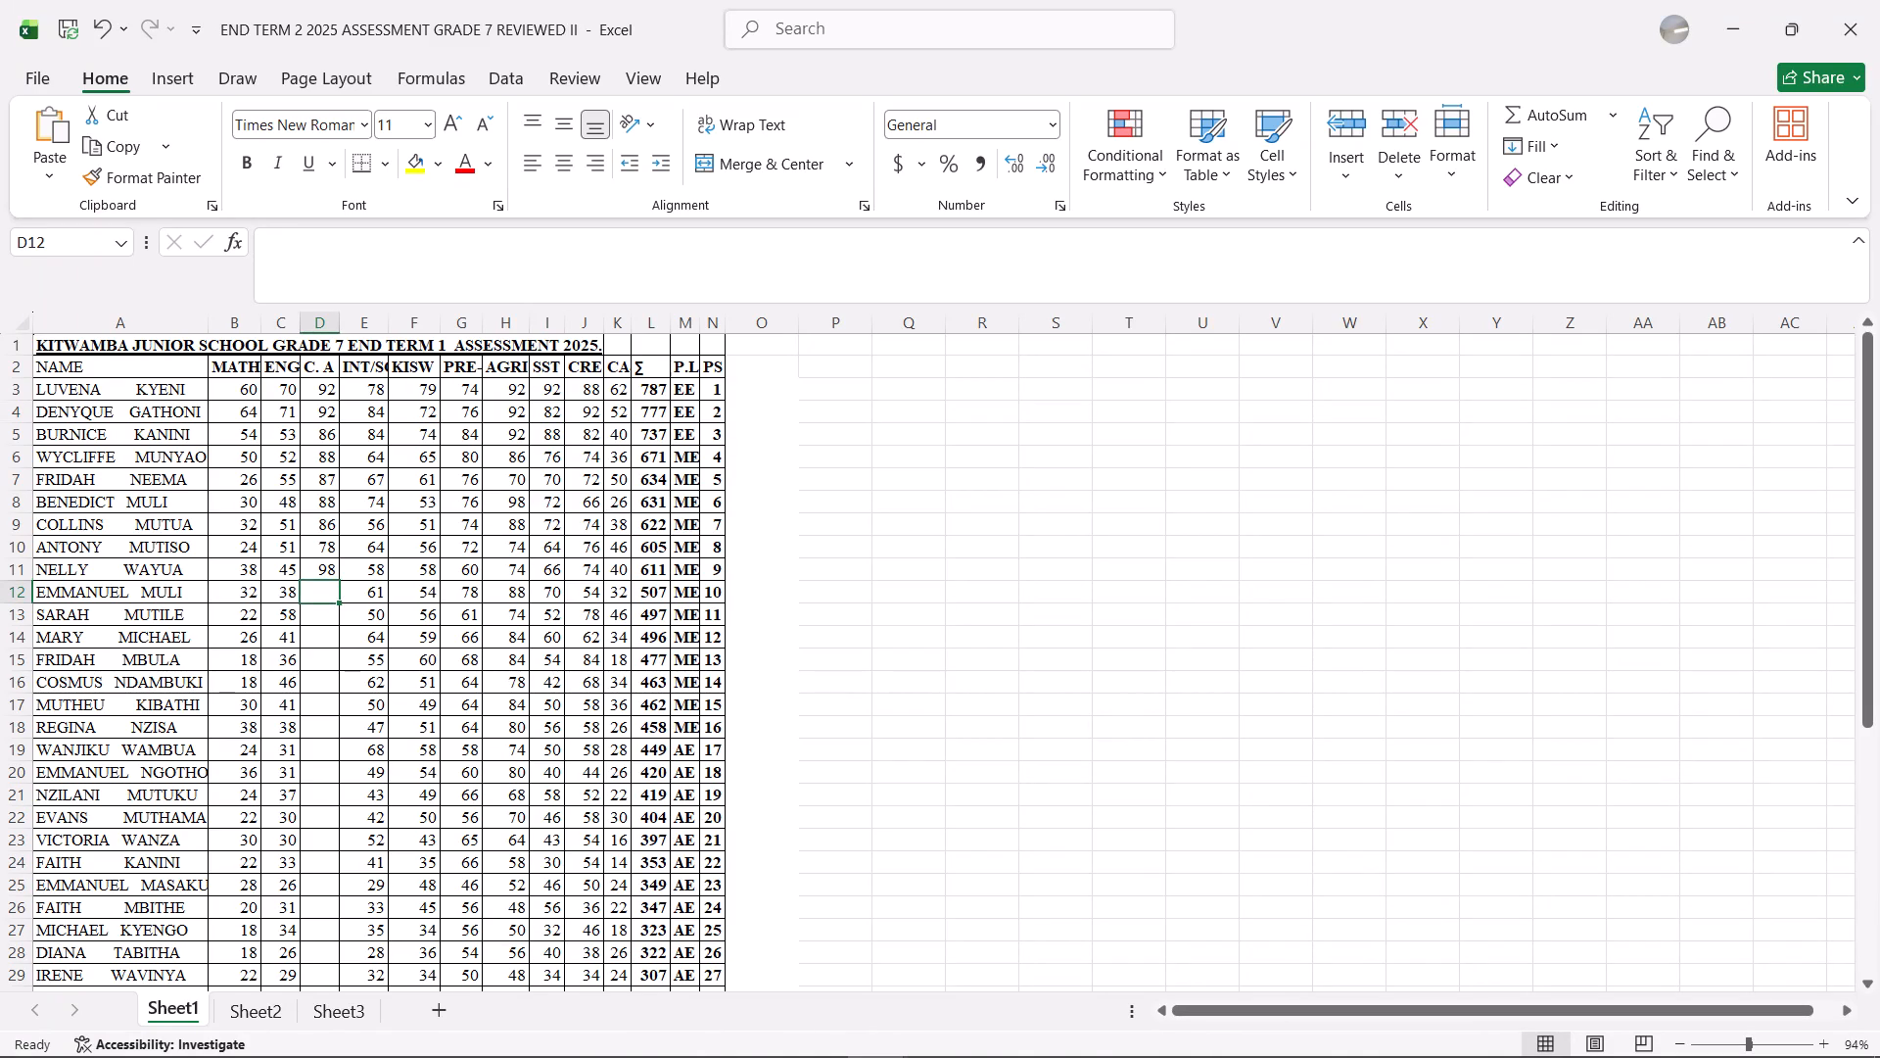
type("76")
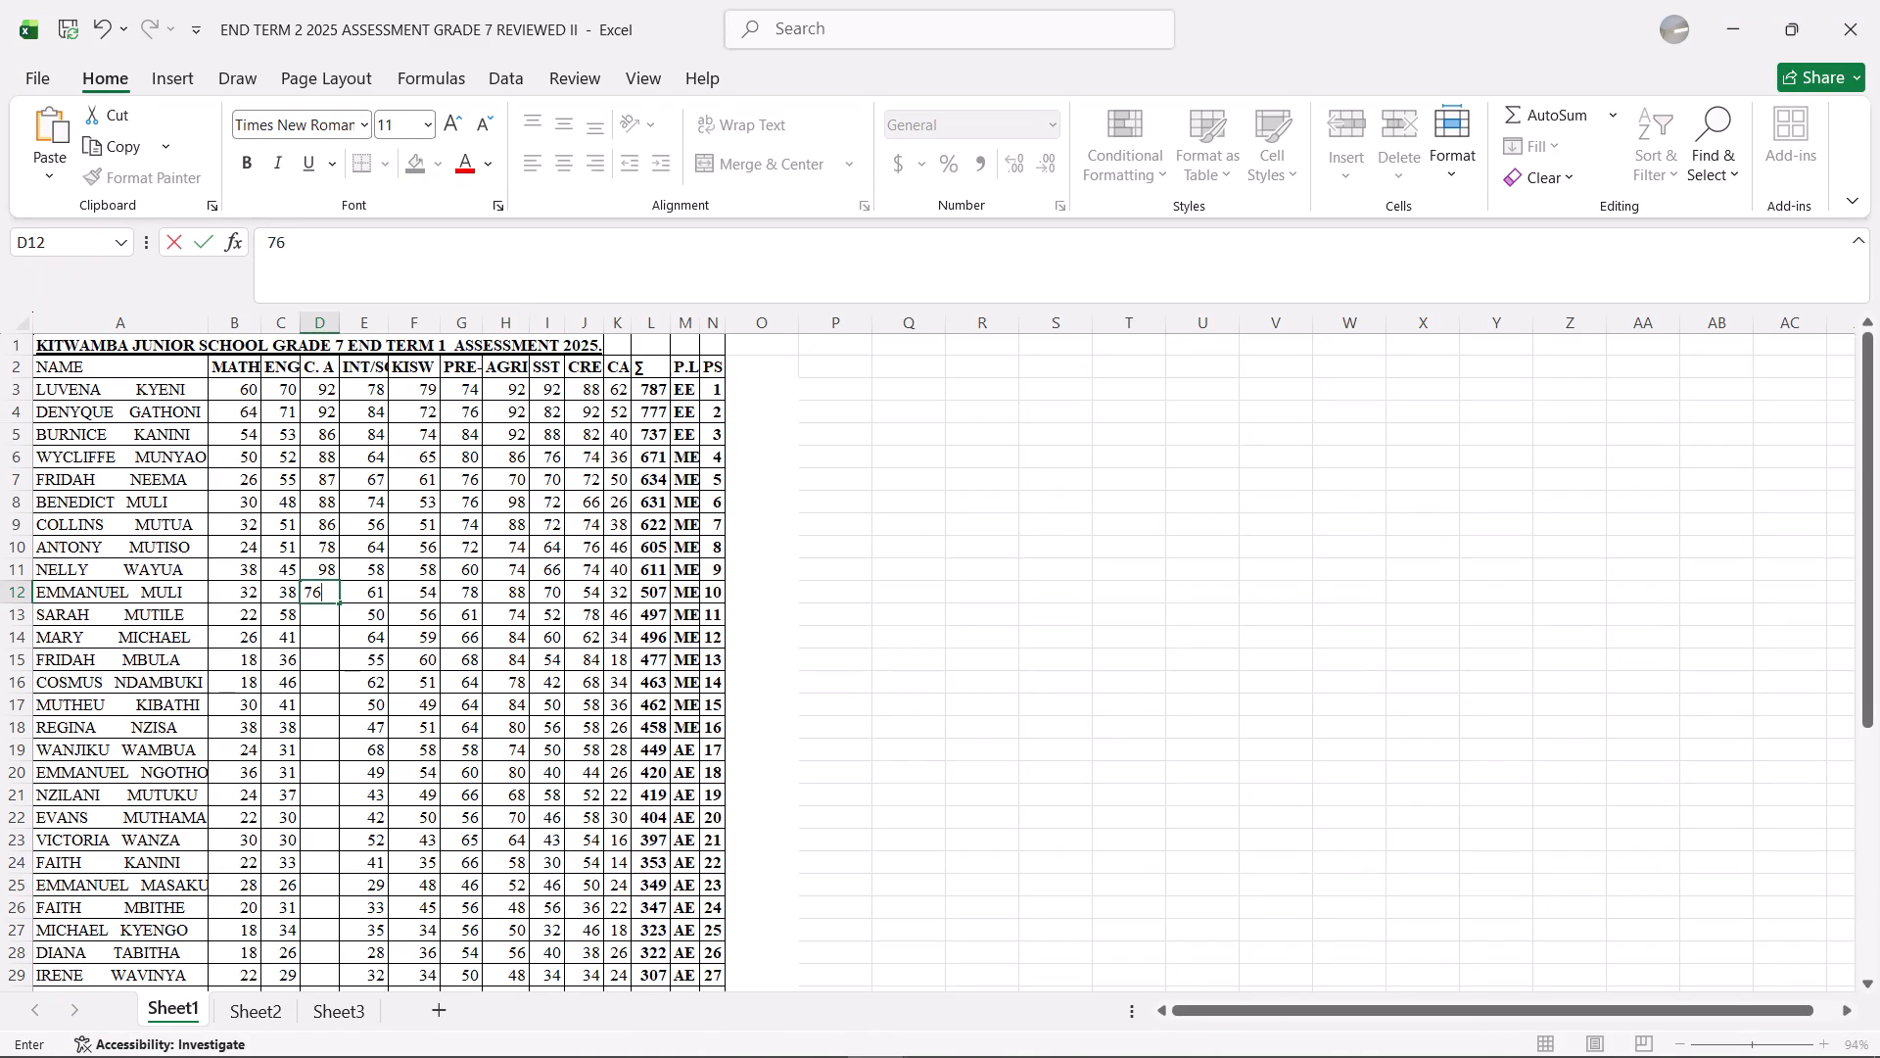
left_click(325, 617)
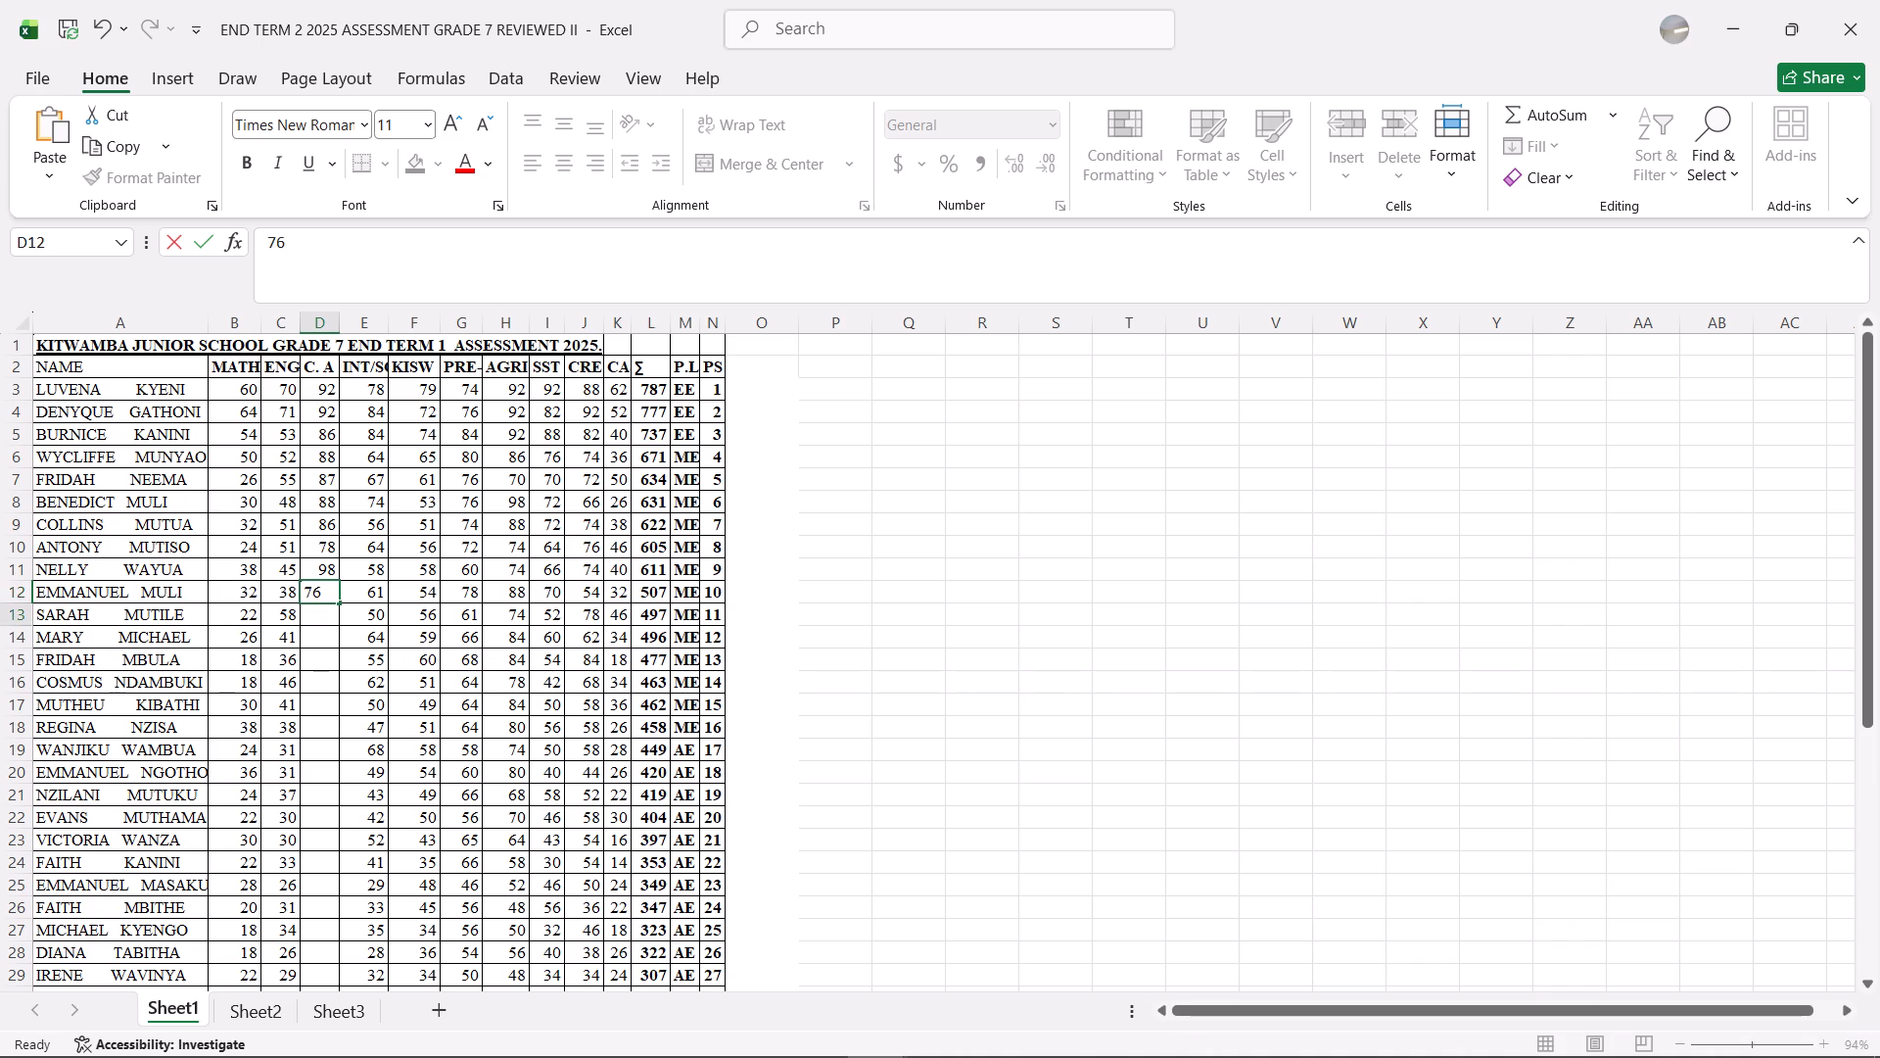
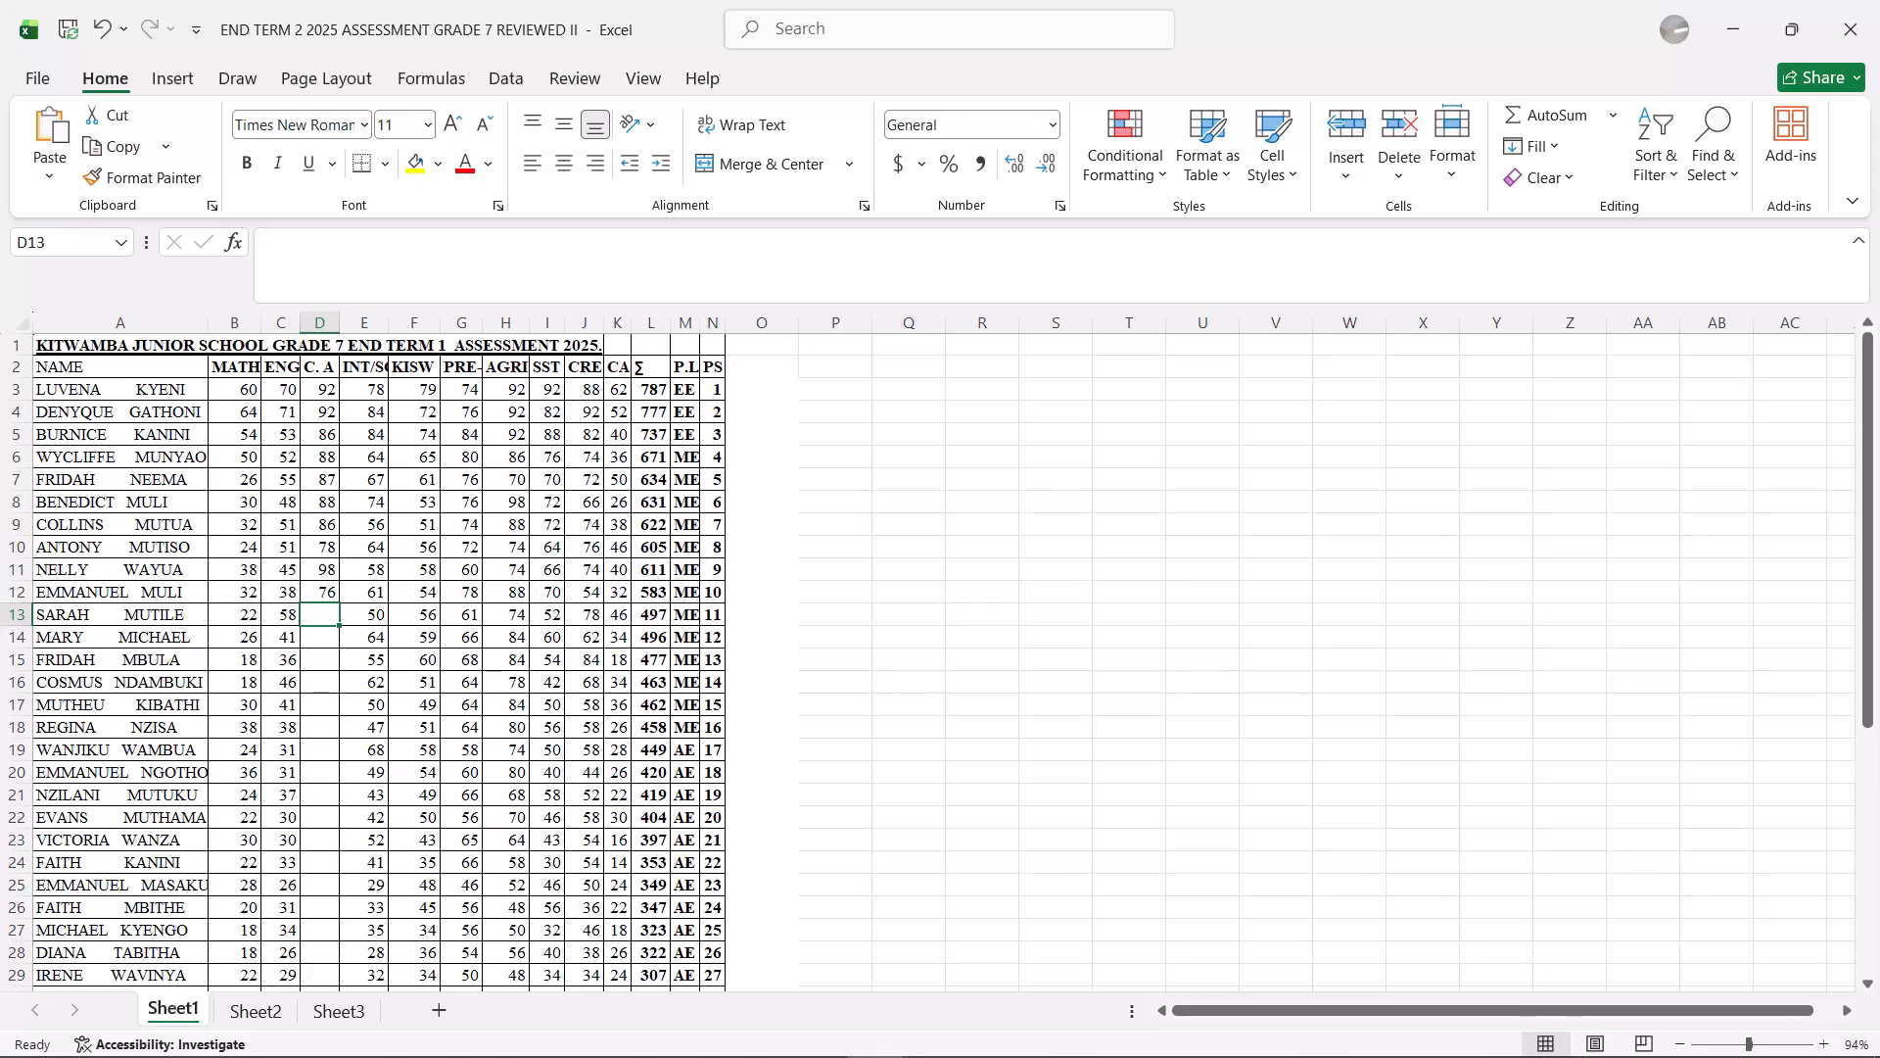
Enter the C. A marks 74 in cell D13 and 75 in cell D14 for the learners in rows 13 and 14.
left_click(319, 623)
left_click(321, 612)
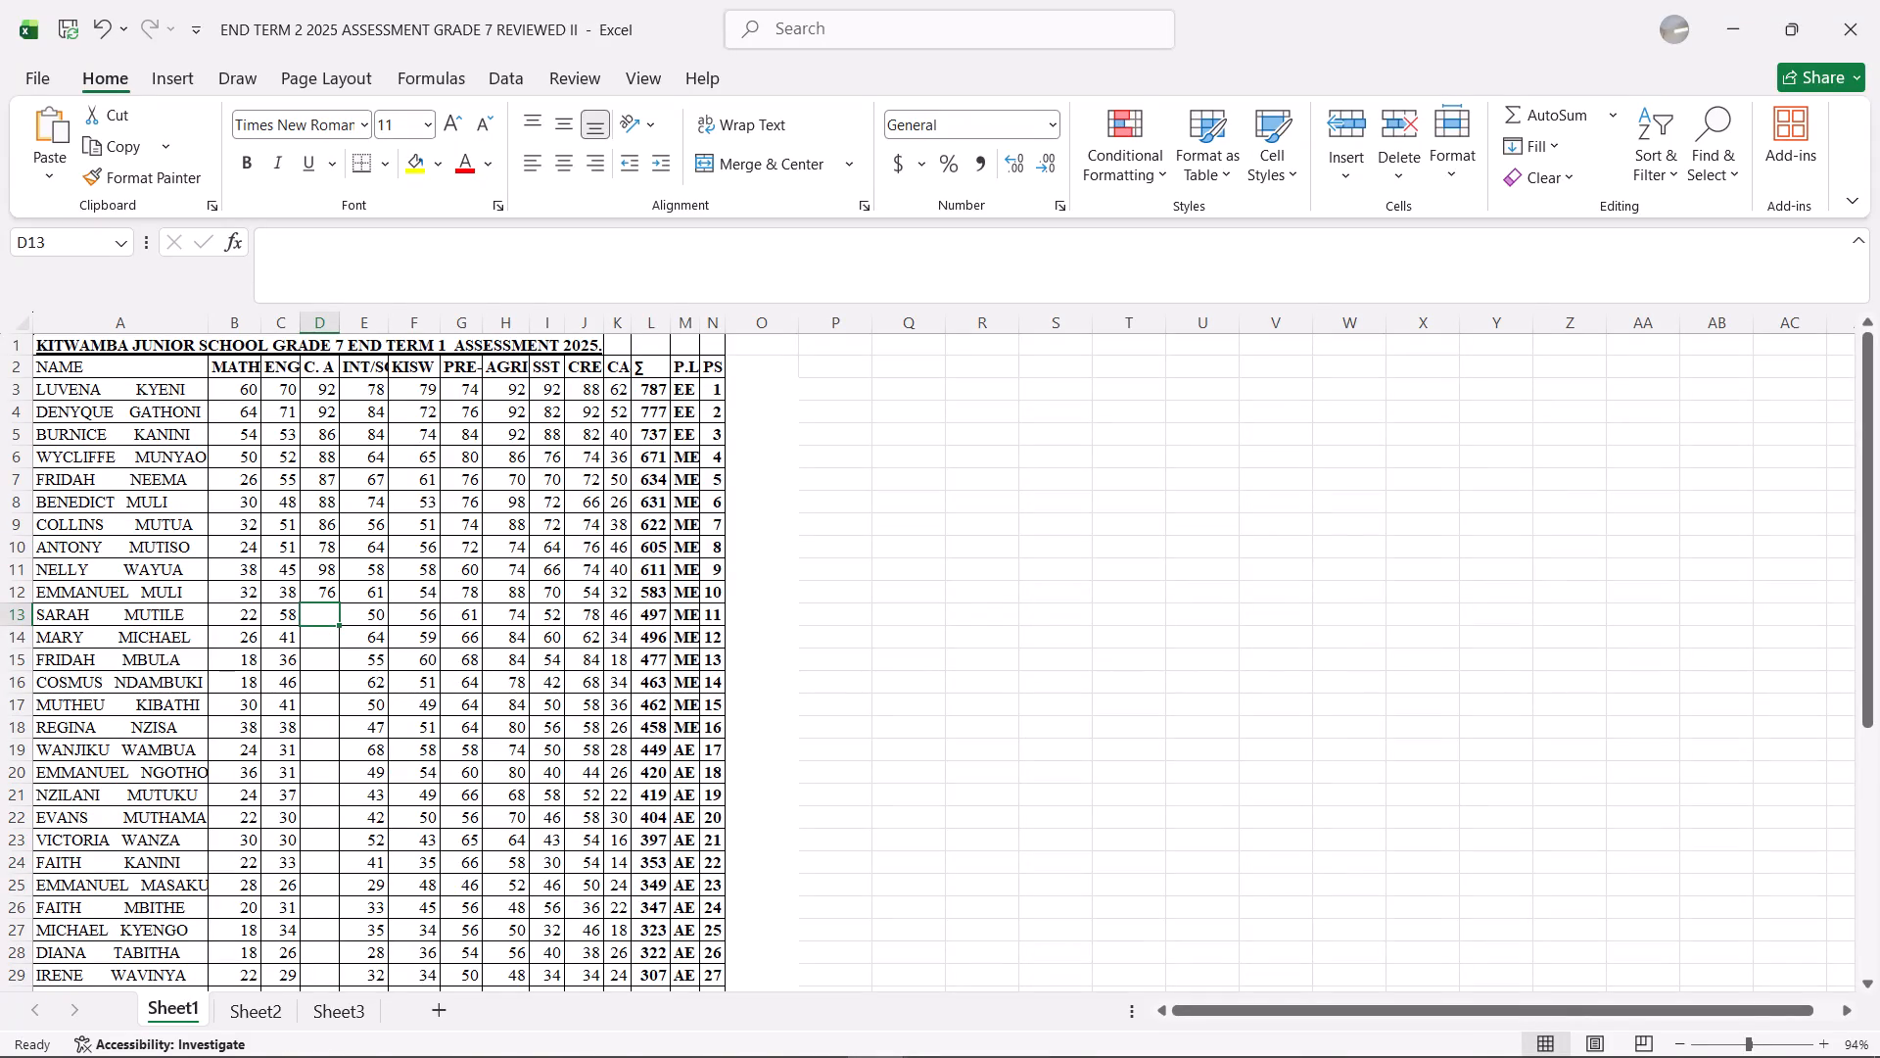
type("74")
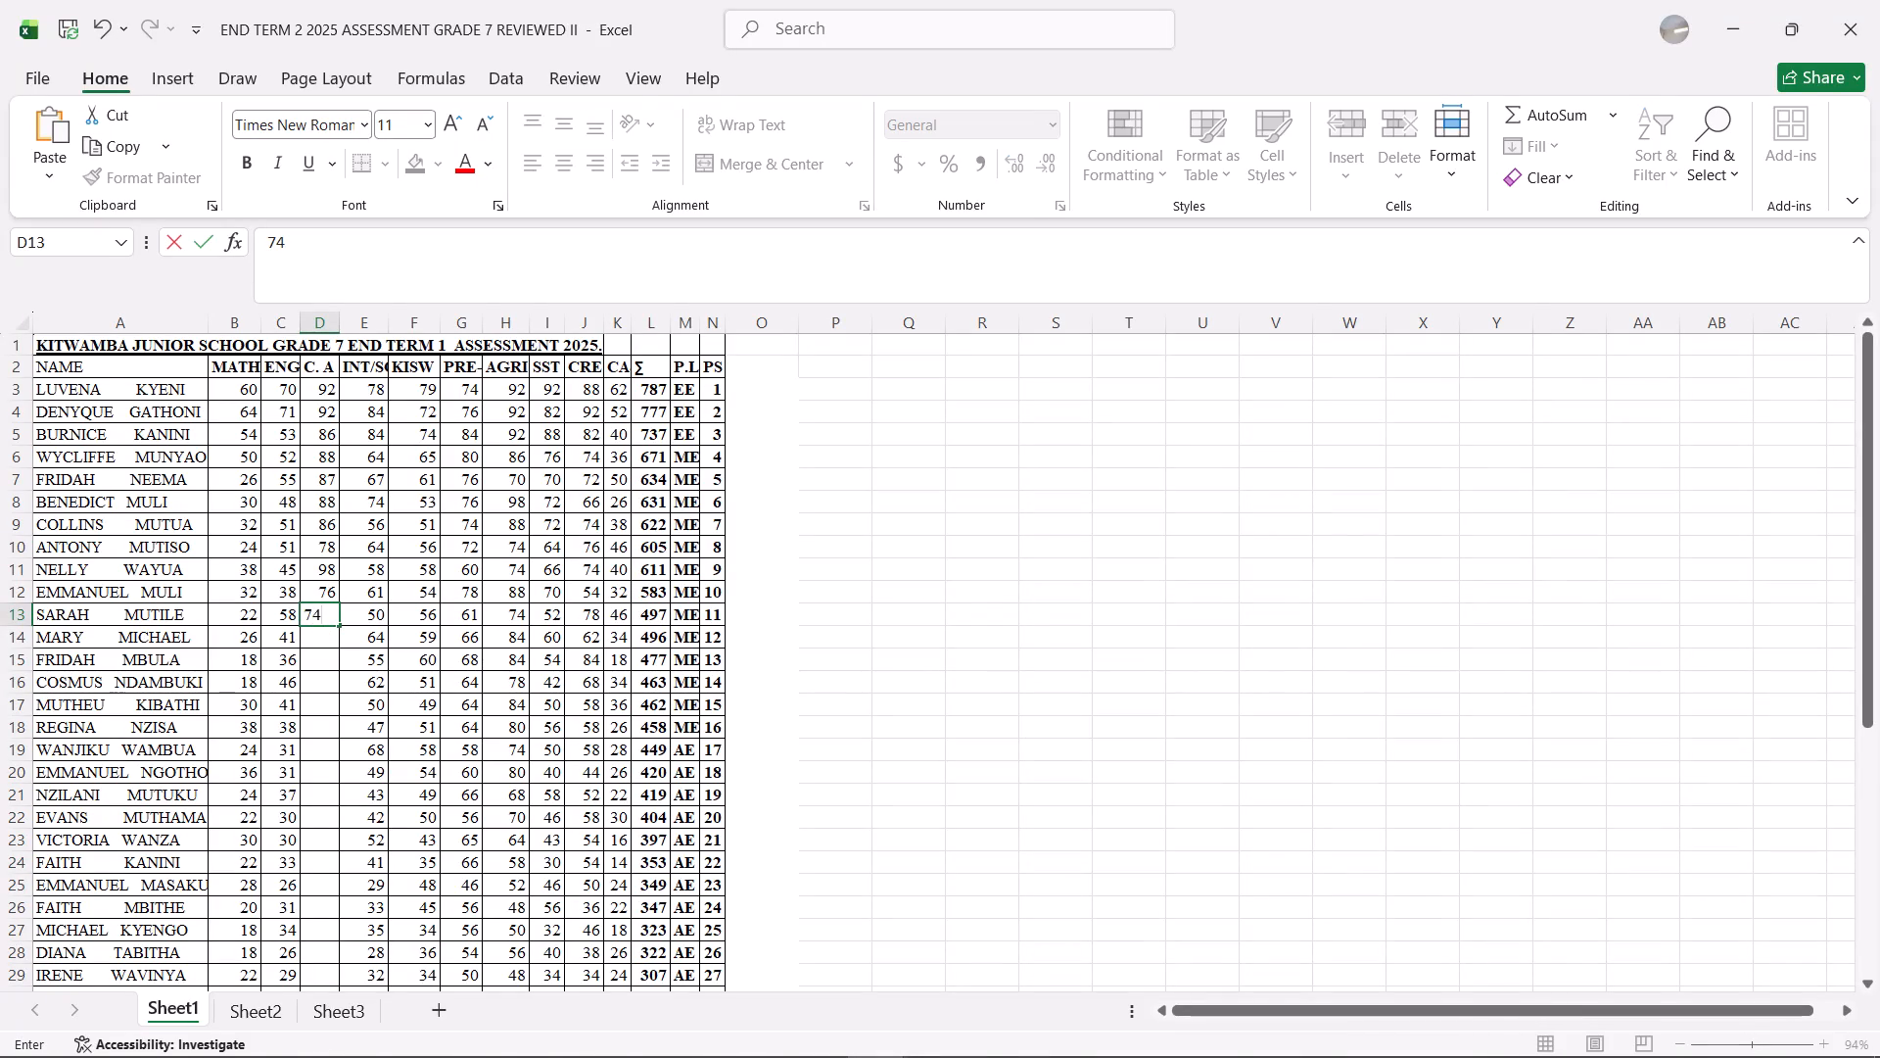
left_click(329, 632)
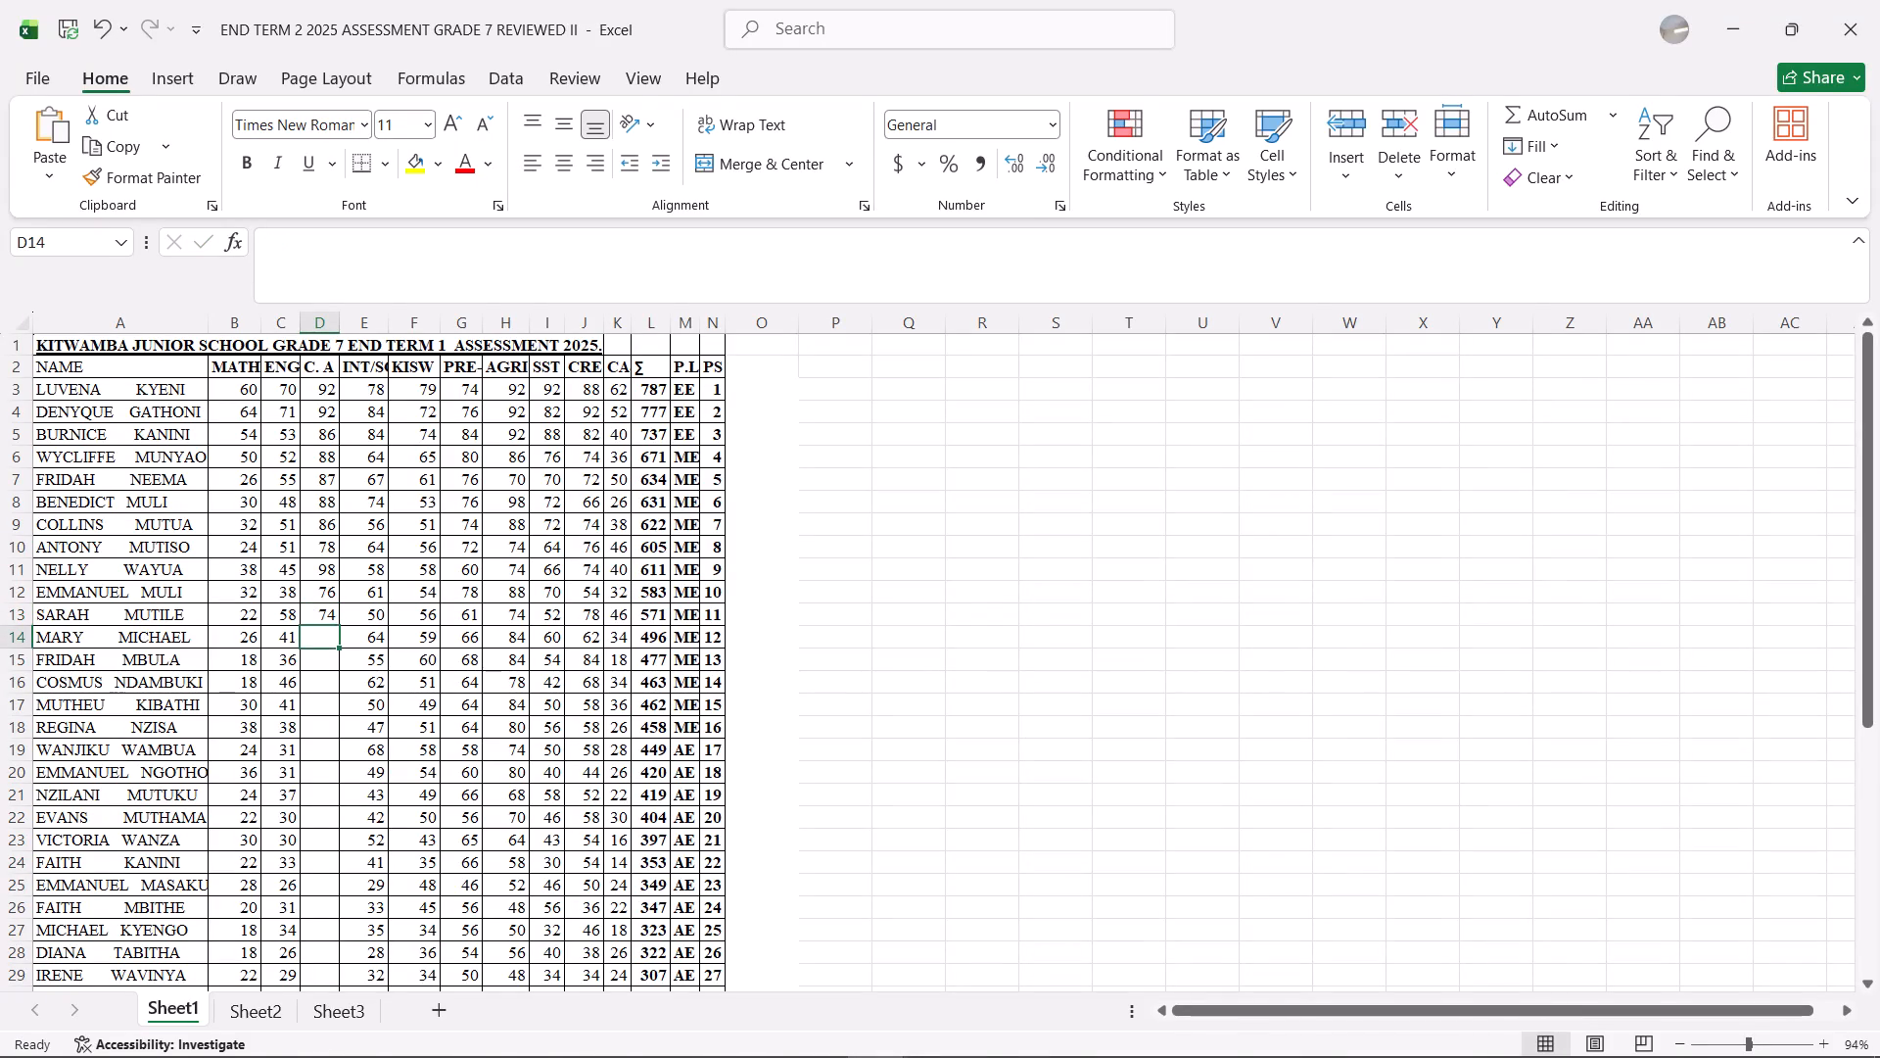
type("75")
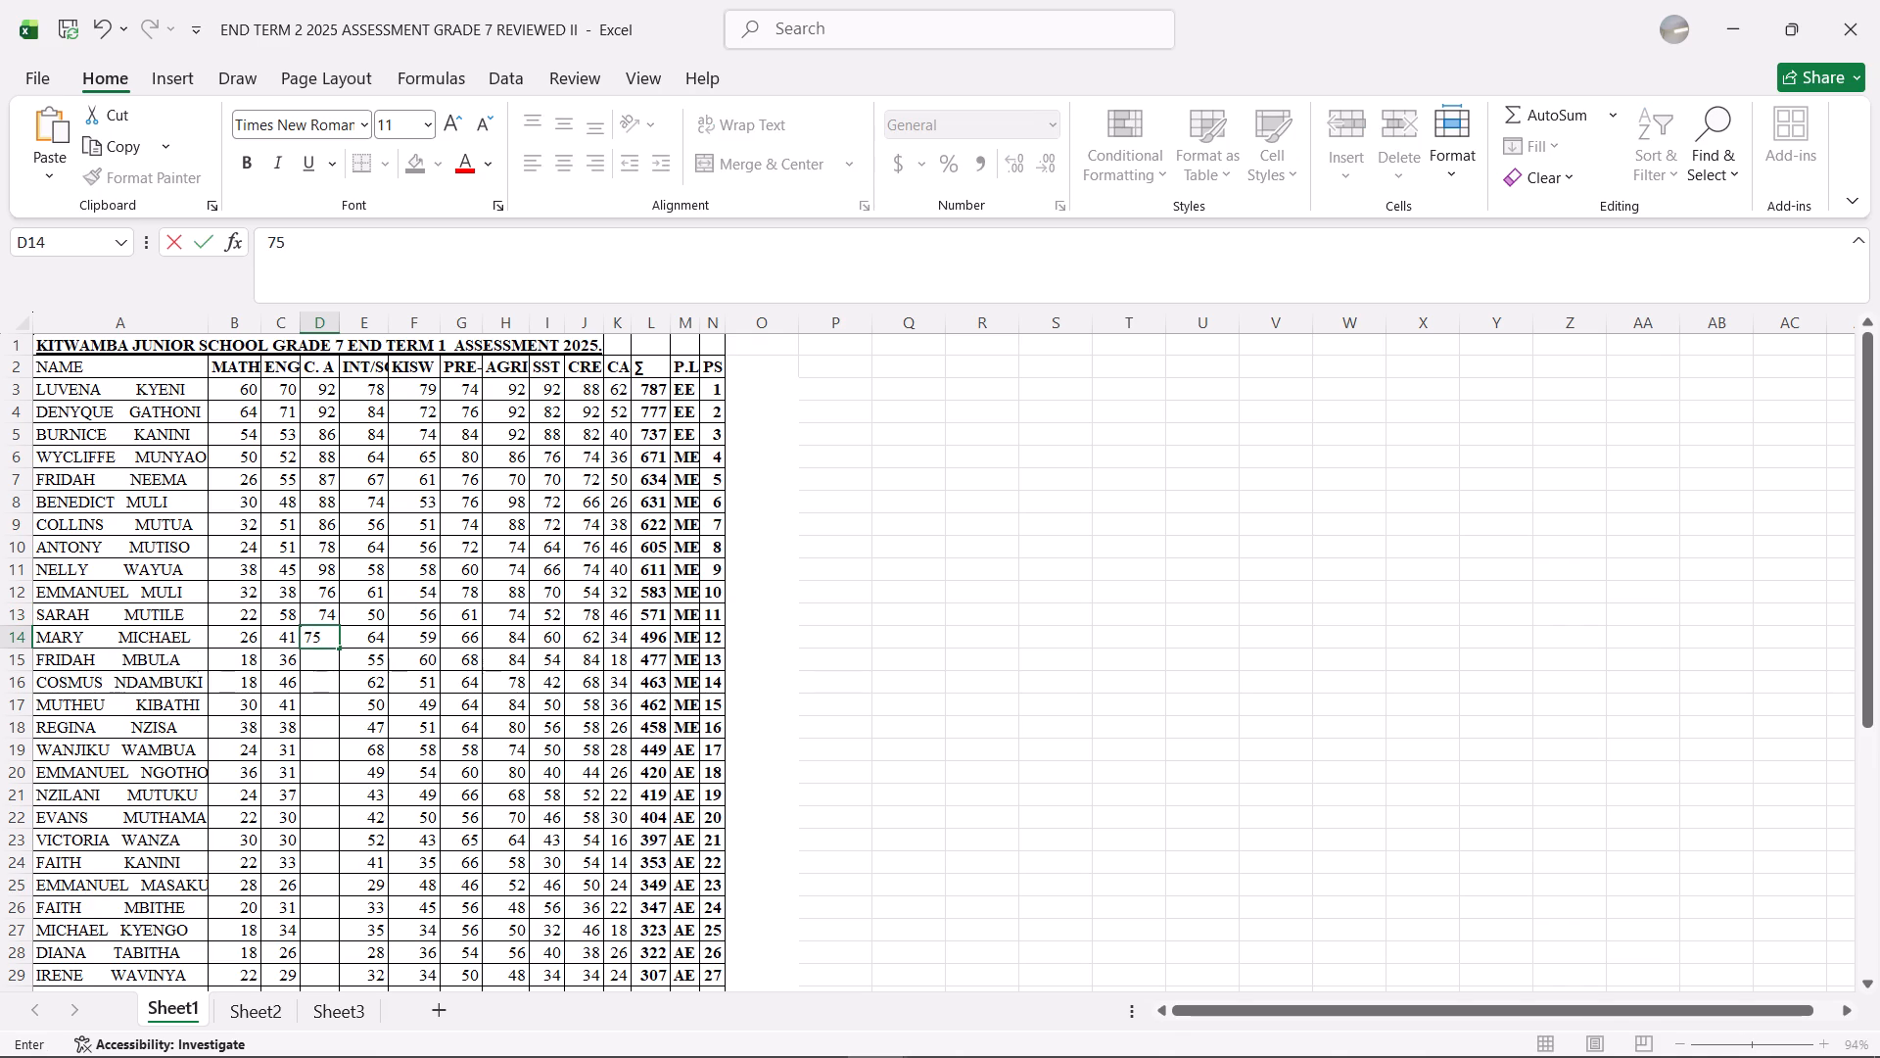
left_click(331, 673)
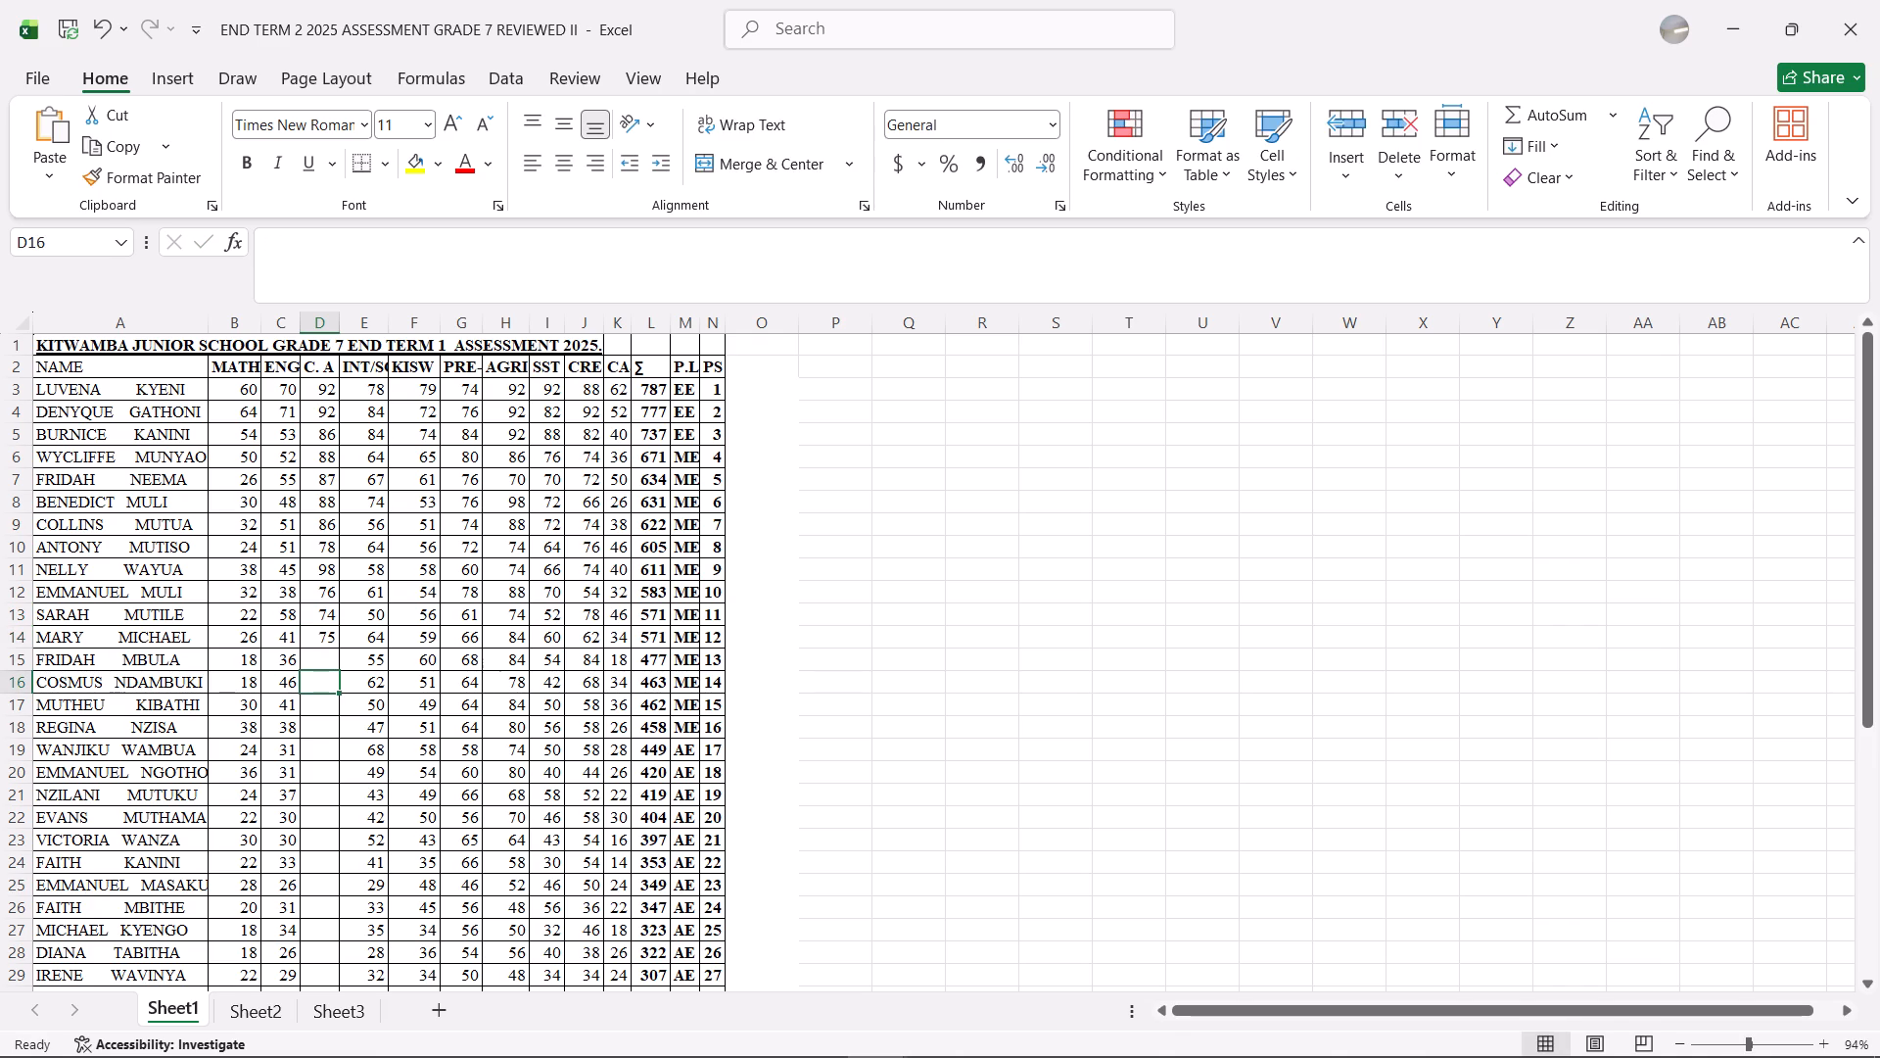
left_click(332, 663)
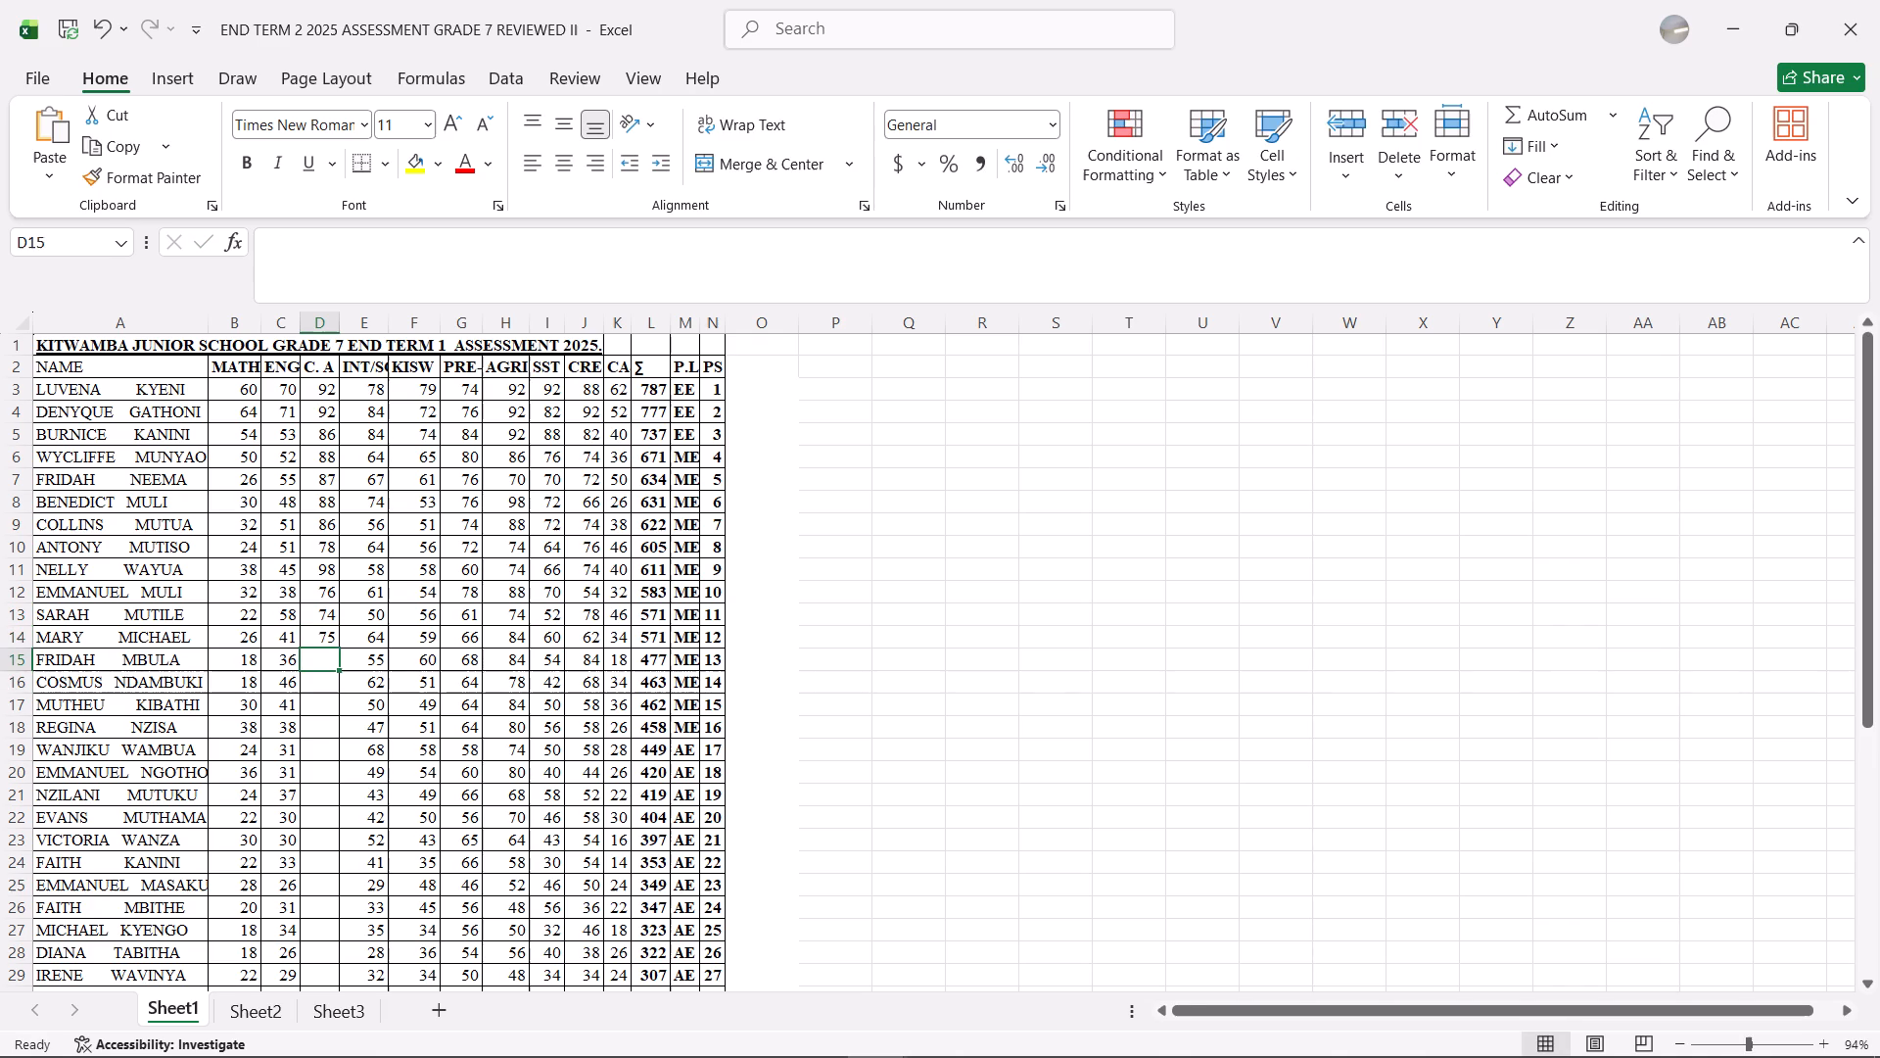
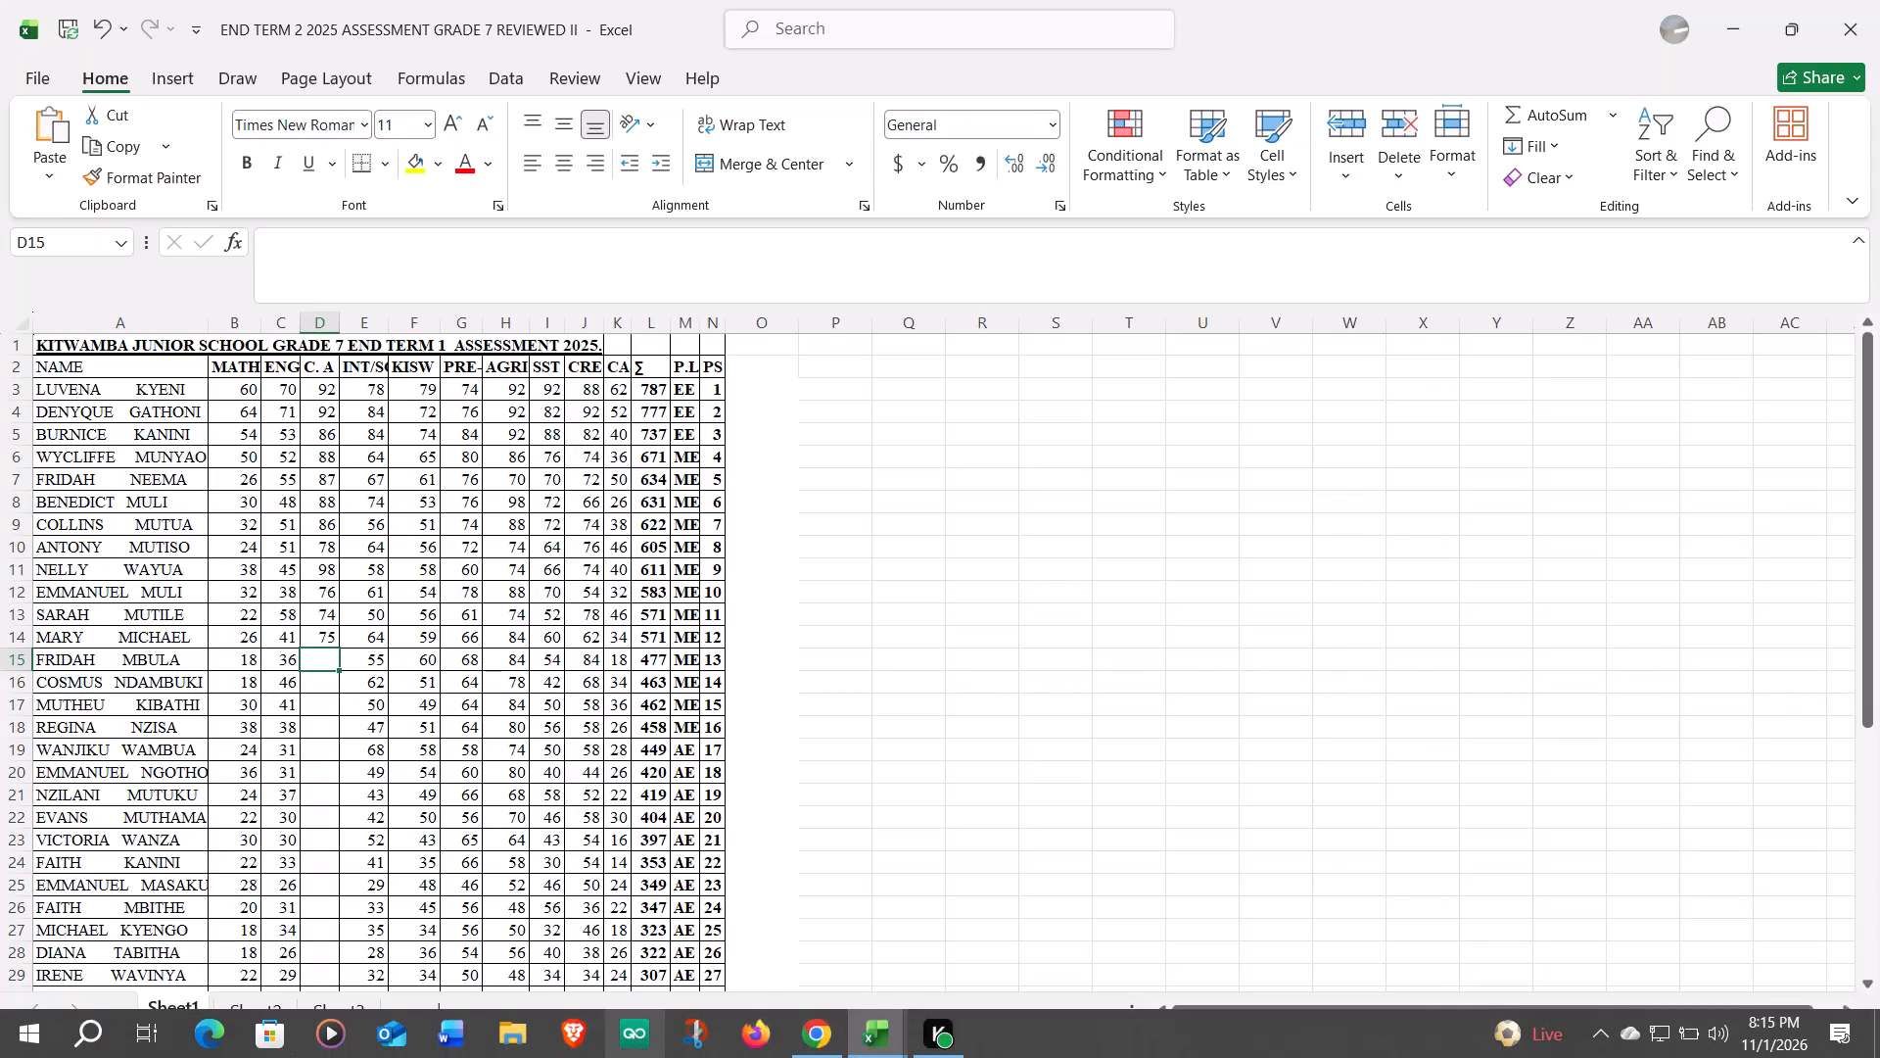
Enter the C. A mark 68 in cell D15 for the learner in row 15.
left_click(330, 664)
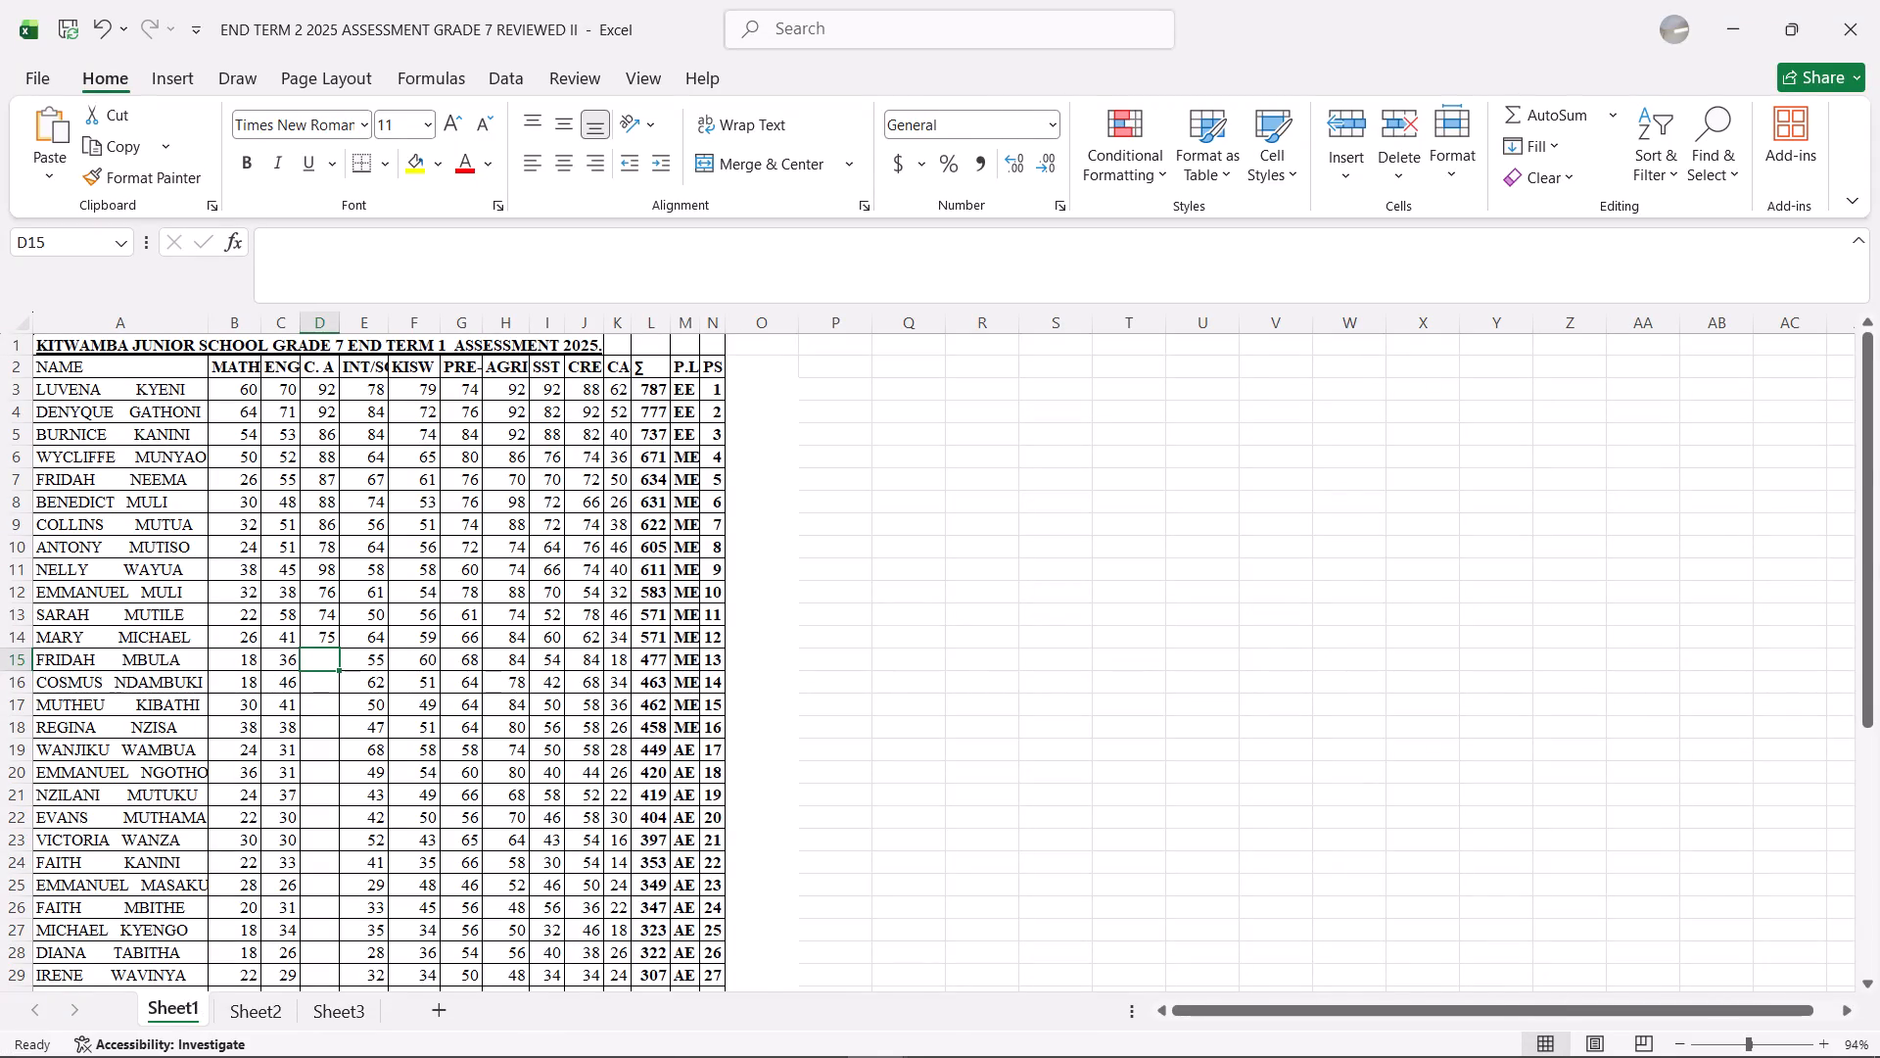
key("6")
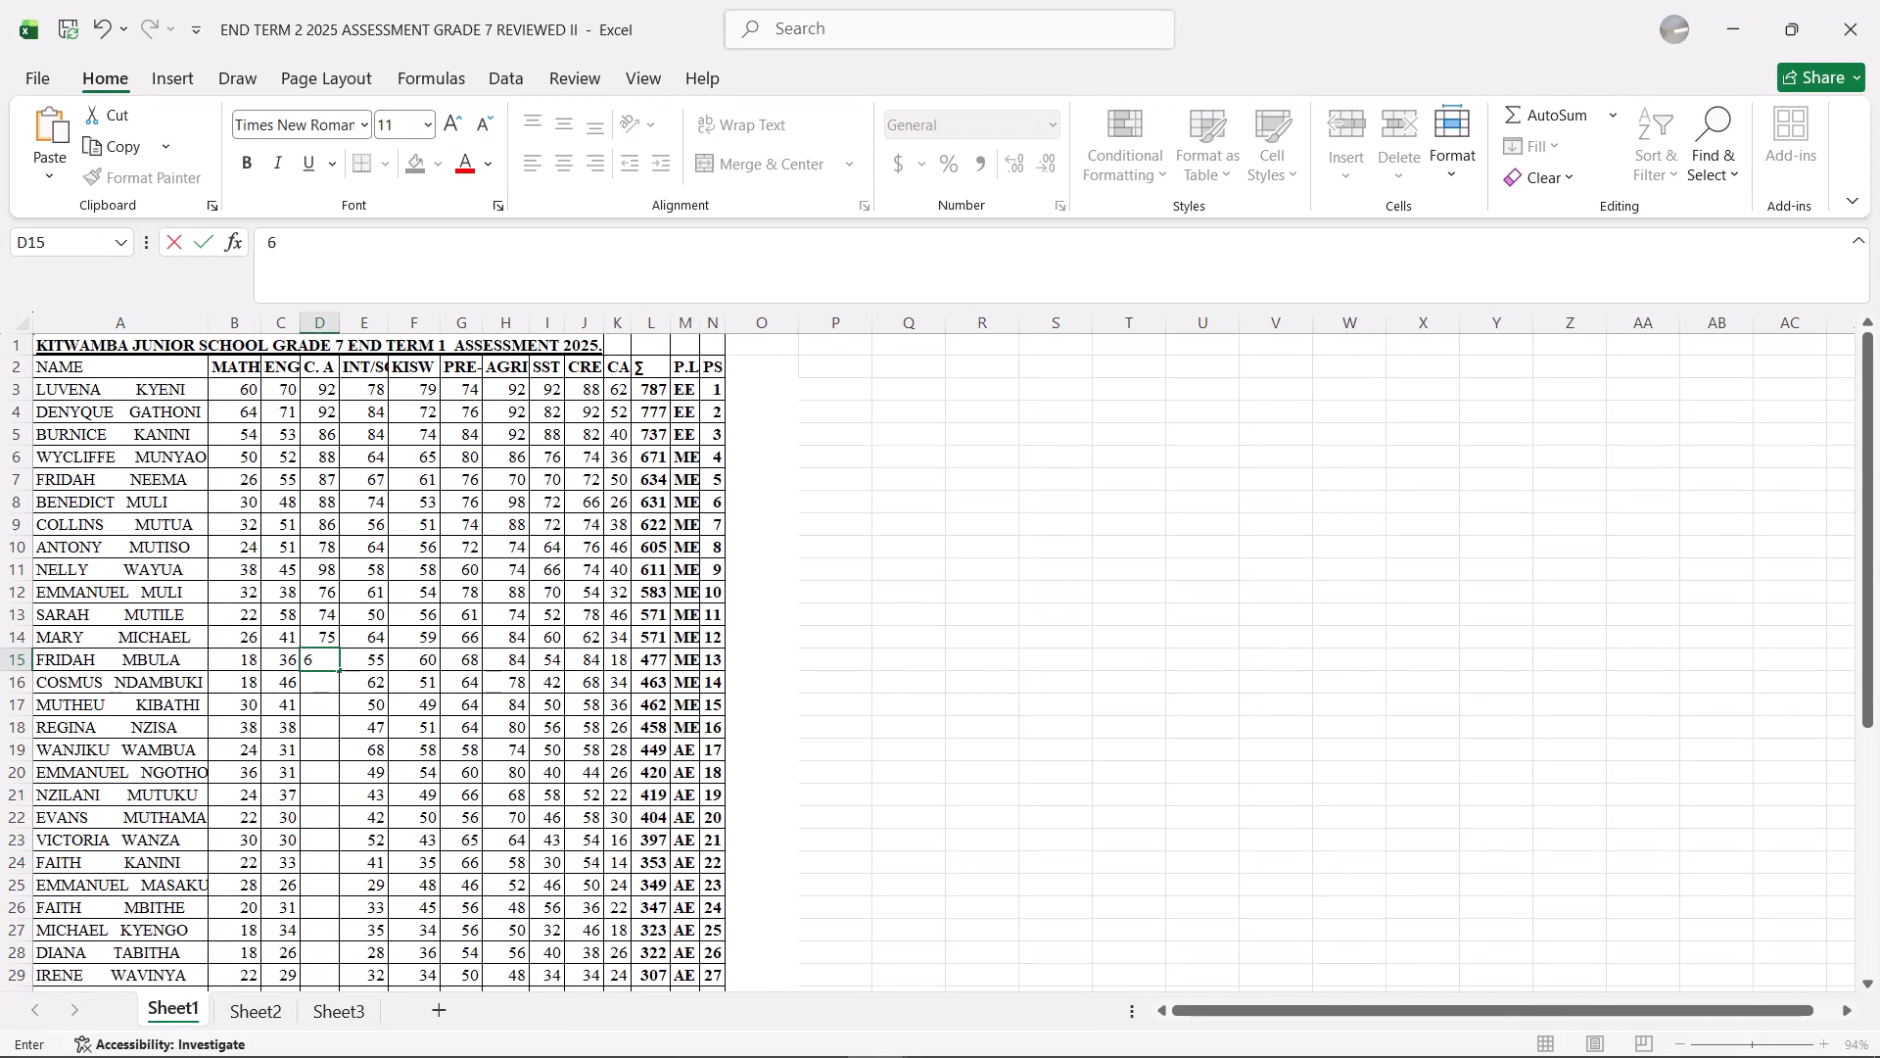
key("8")
left_click(325, 675)
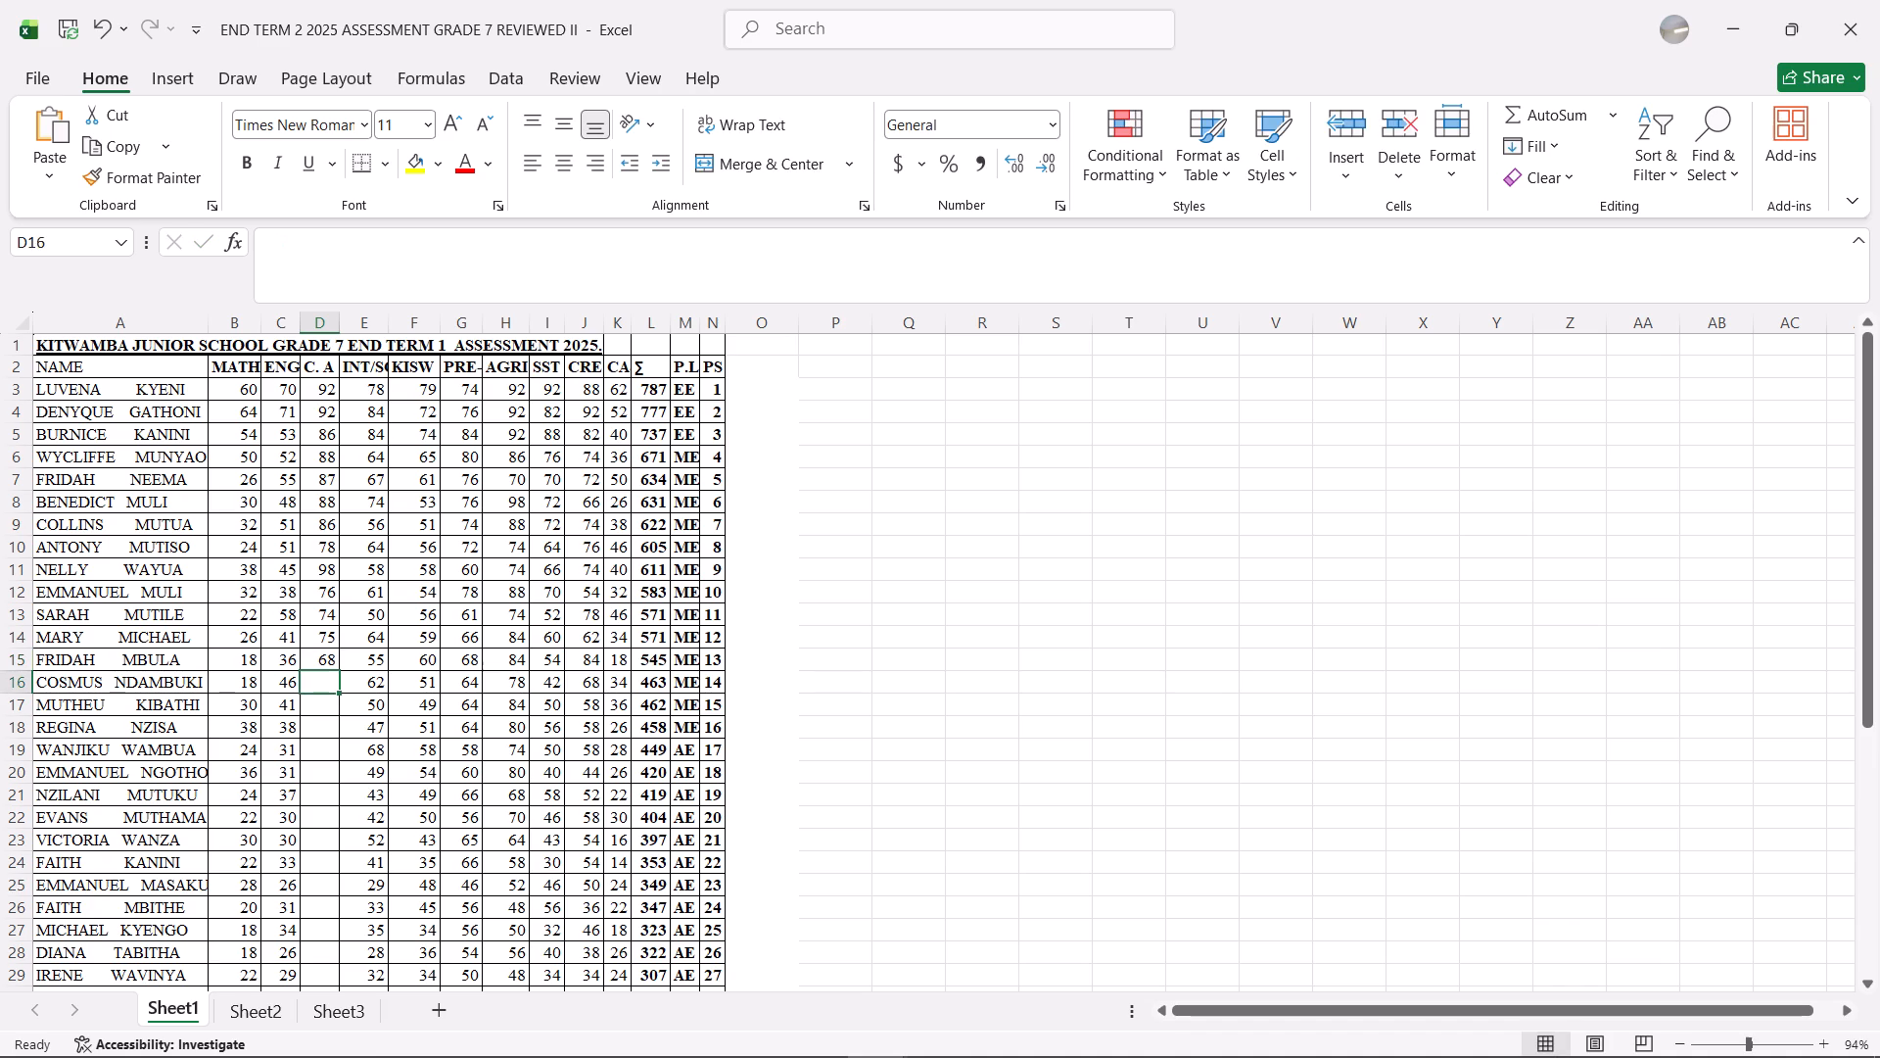
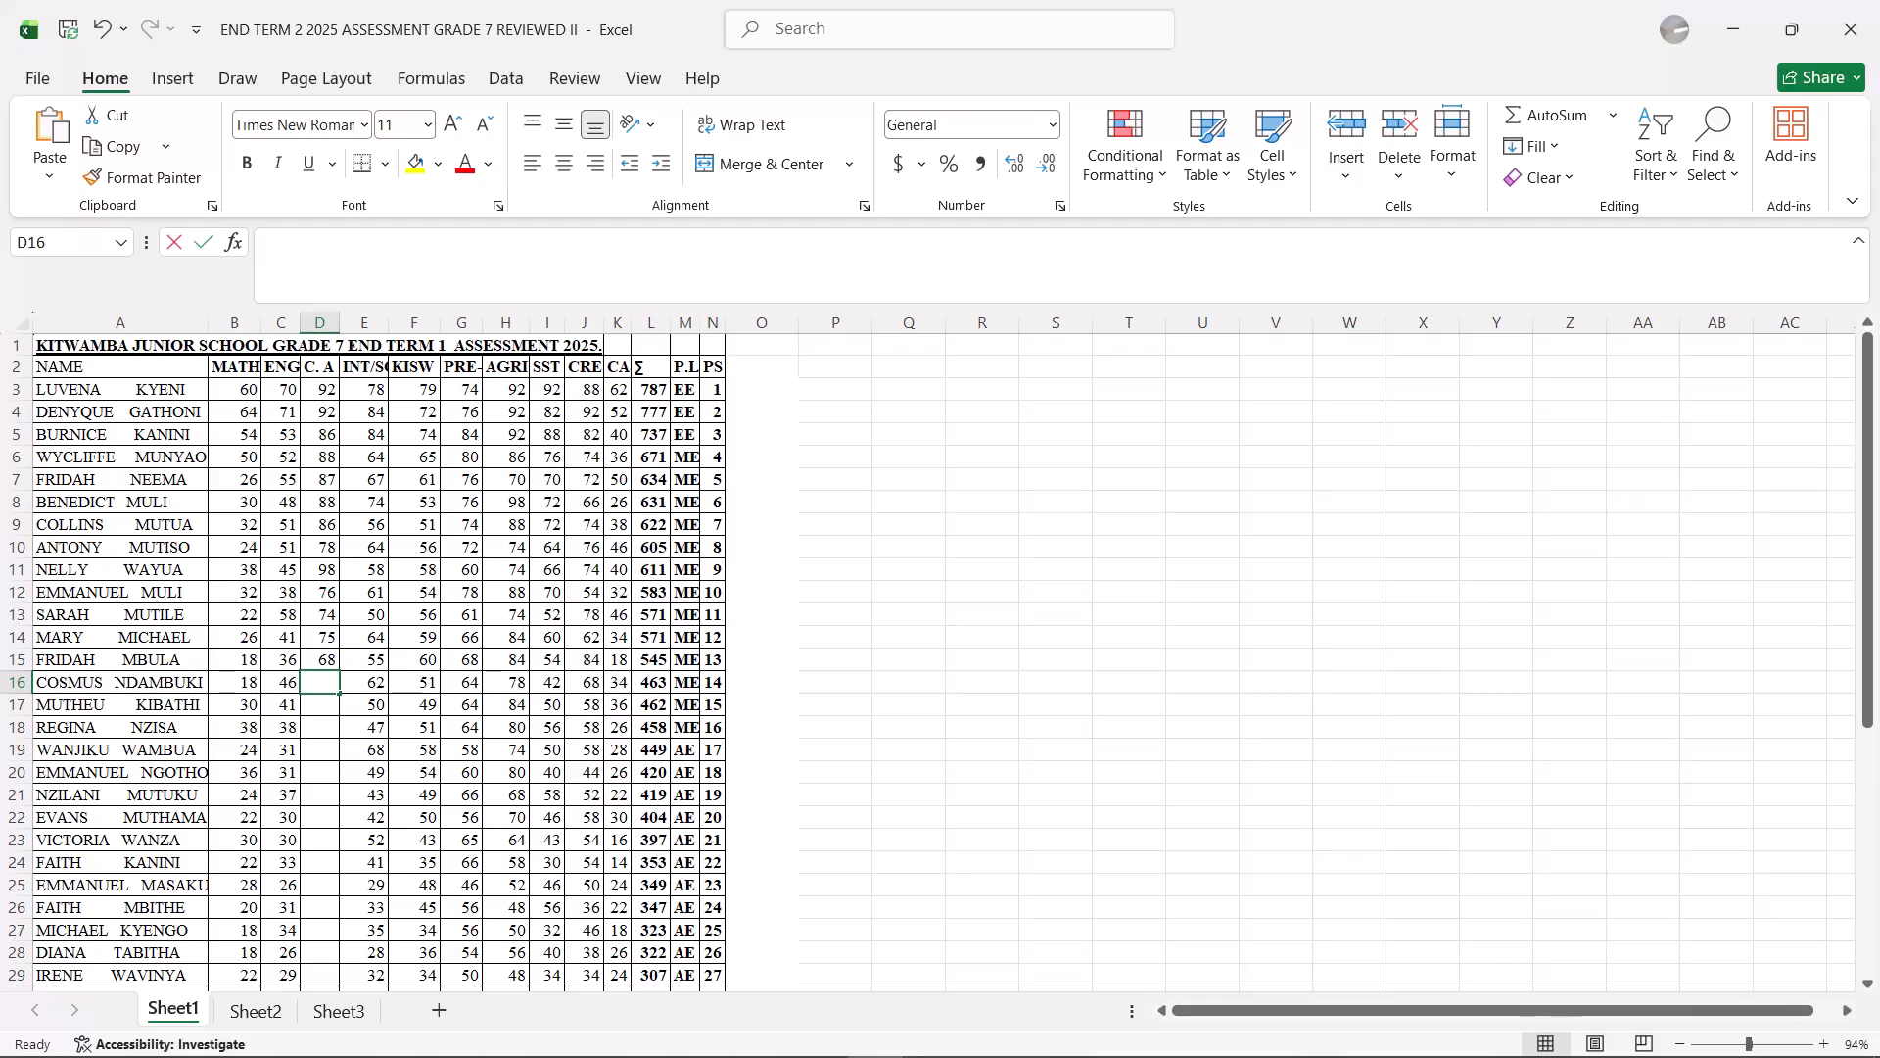
Enter the C. A marks 56, 66 and 64 in cells D16, D17 and D18 for the learners in those rows.
type("56")
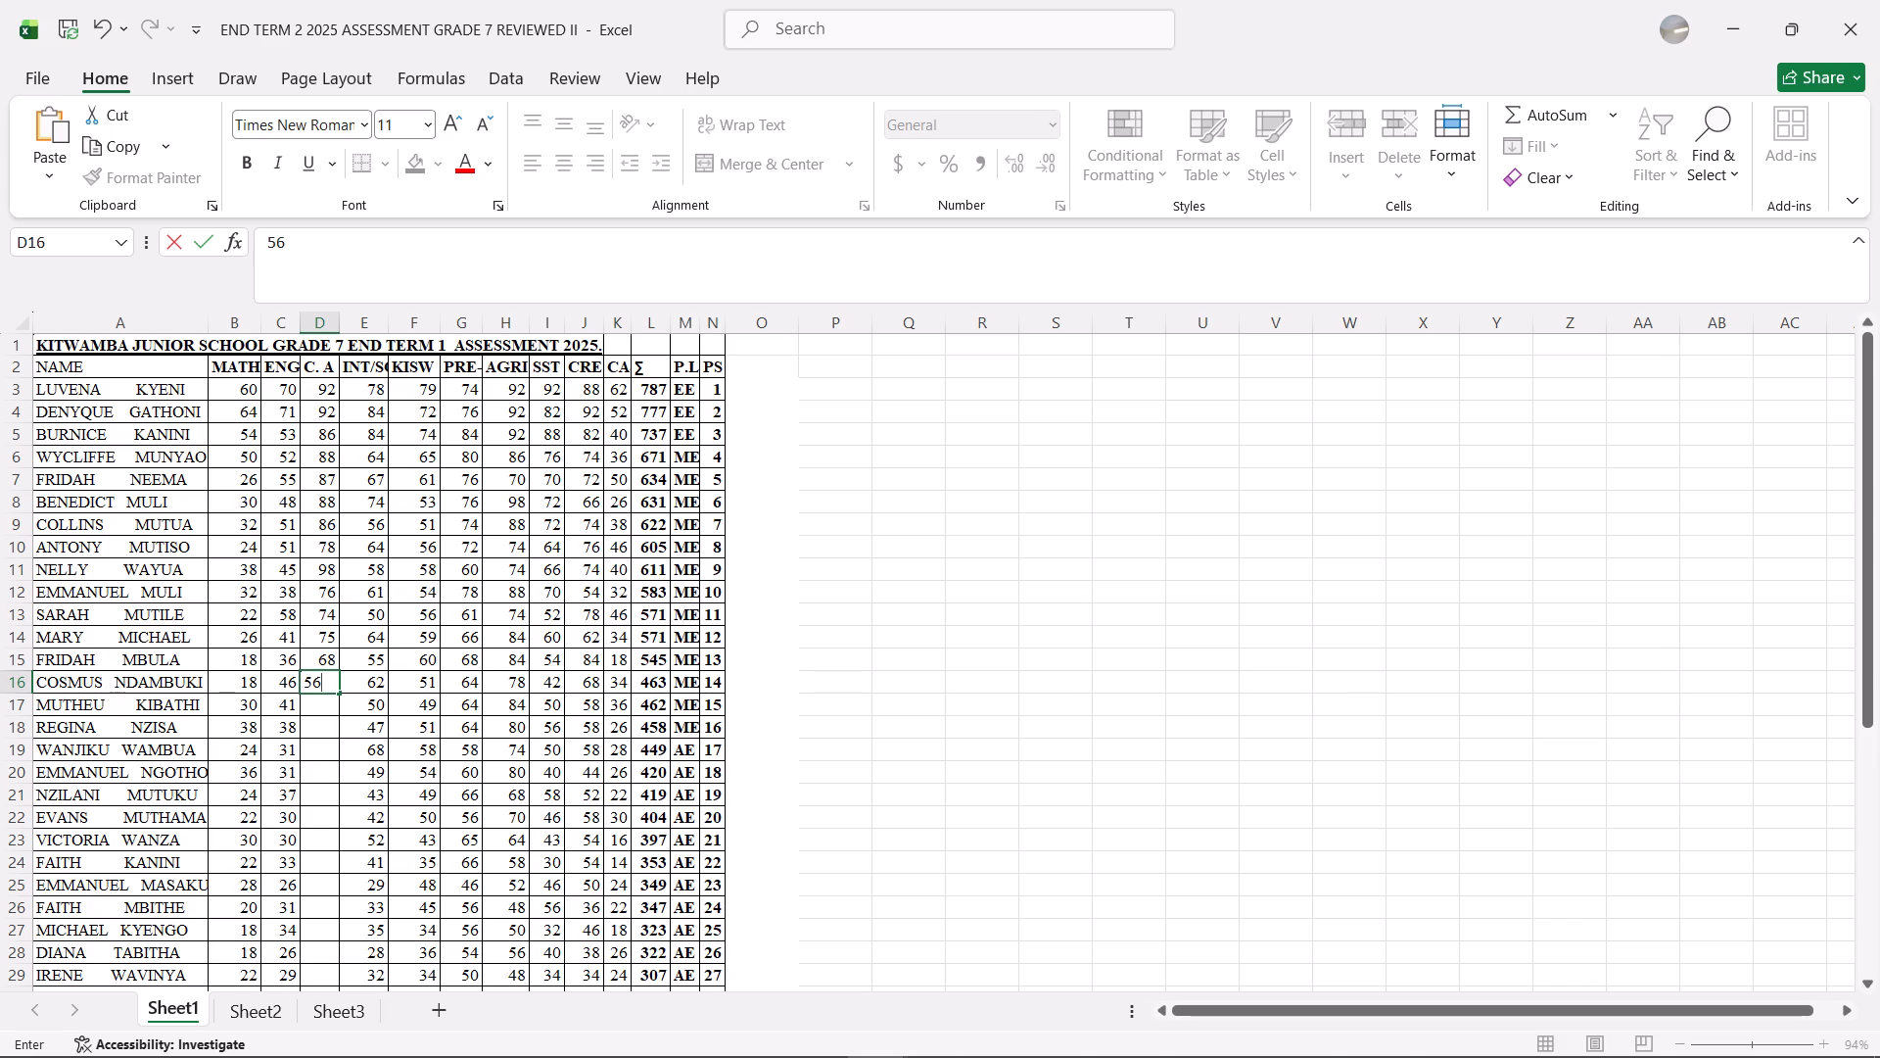
left_click(322, 708)
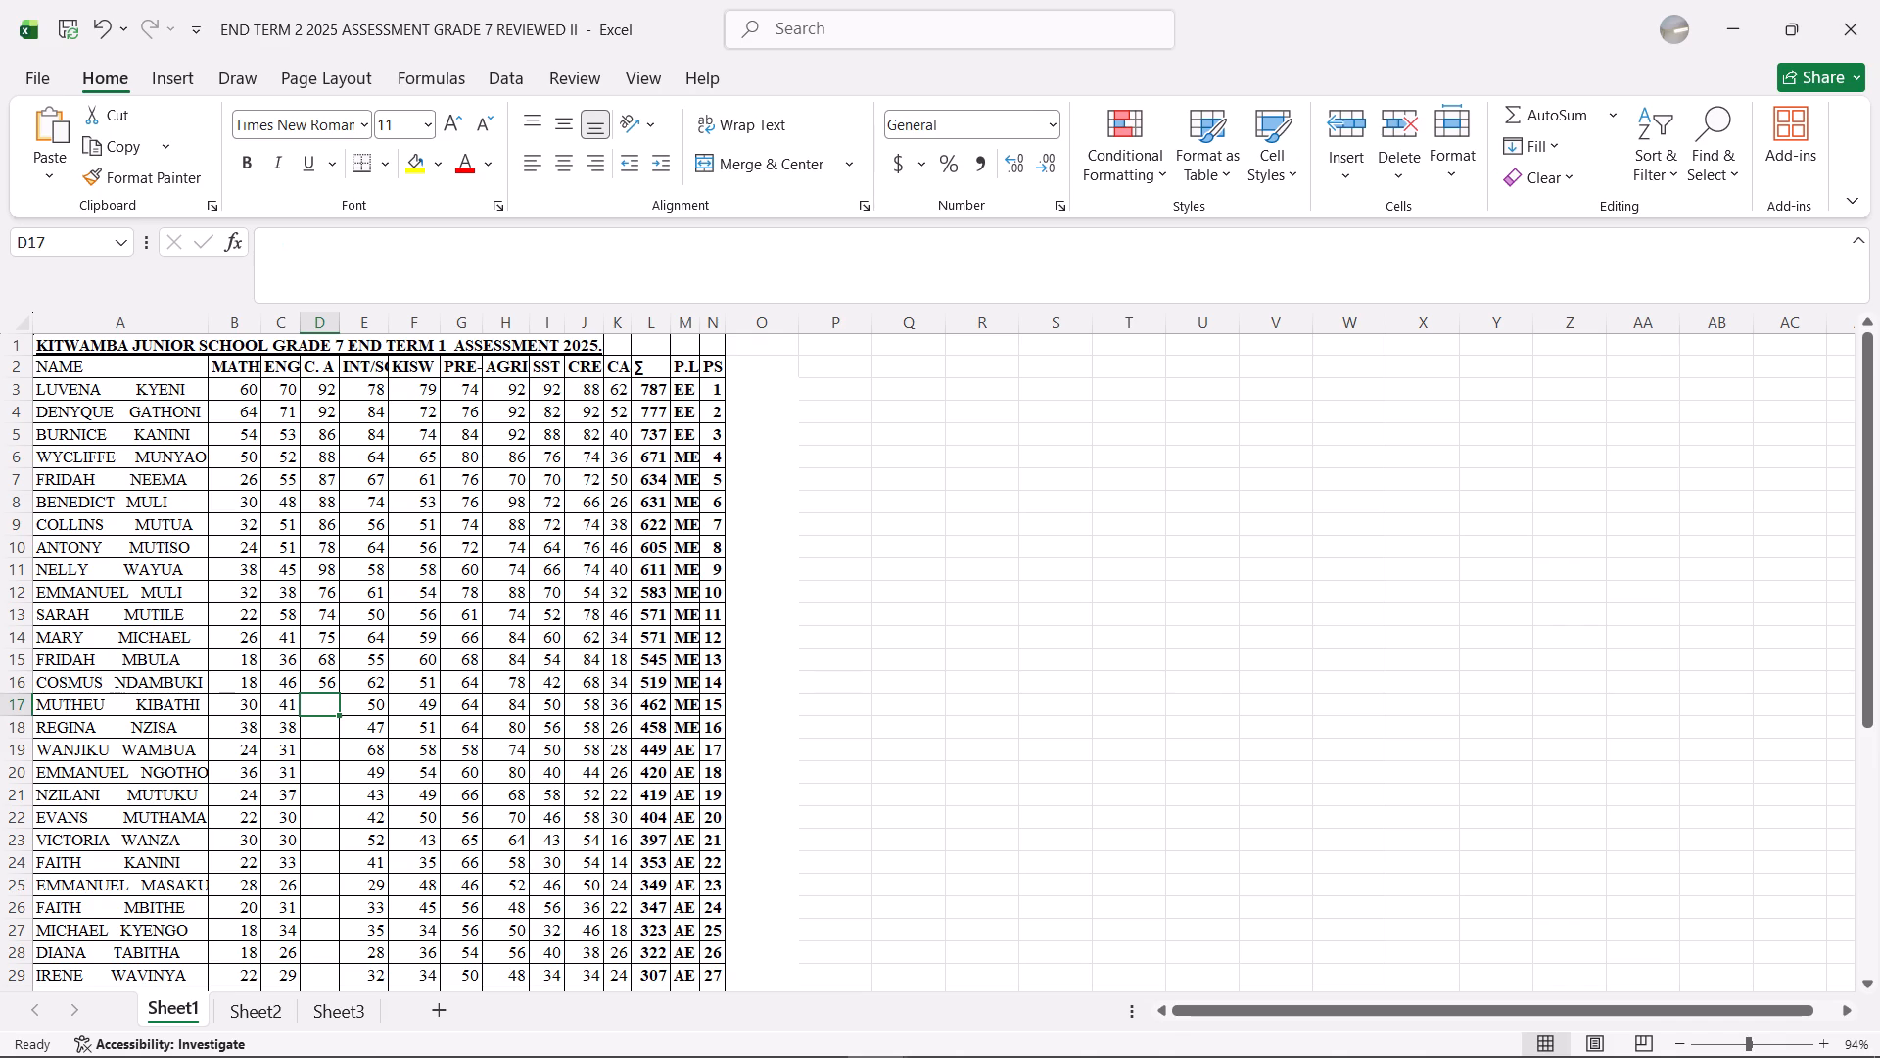
left_click(325, 708)
type("66")
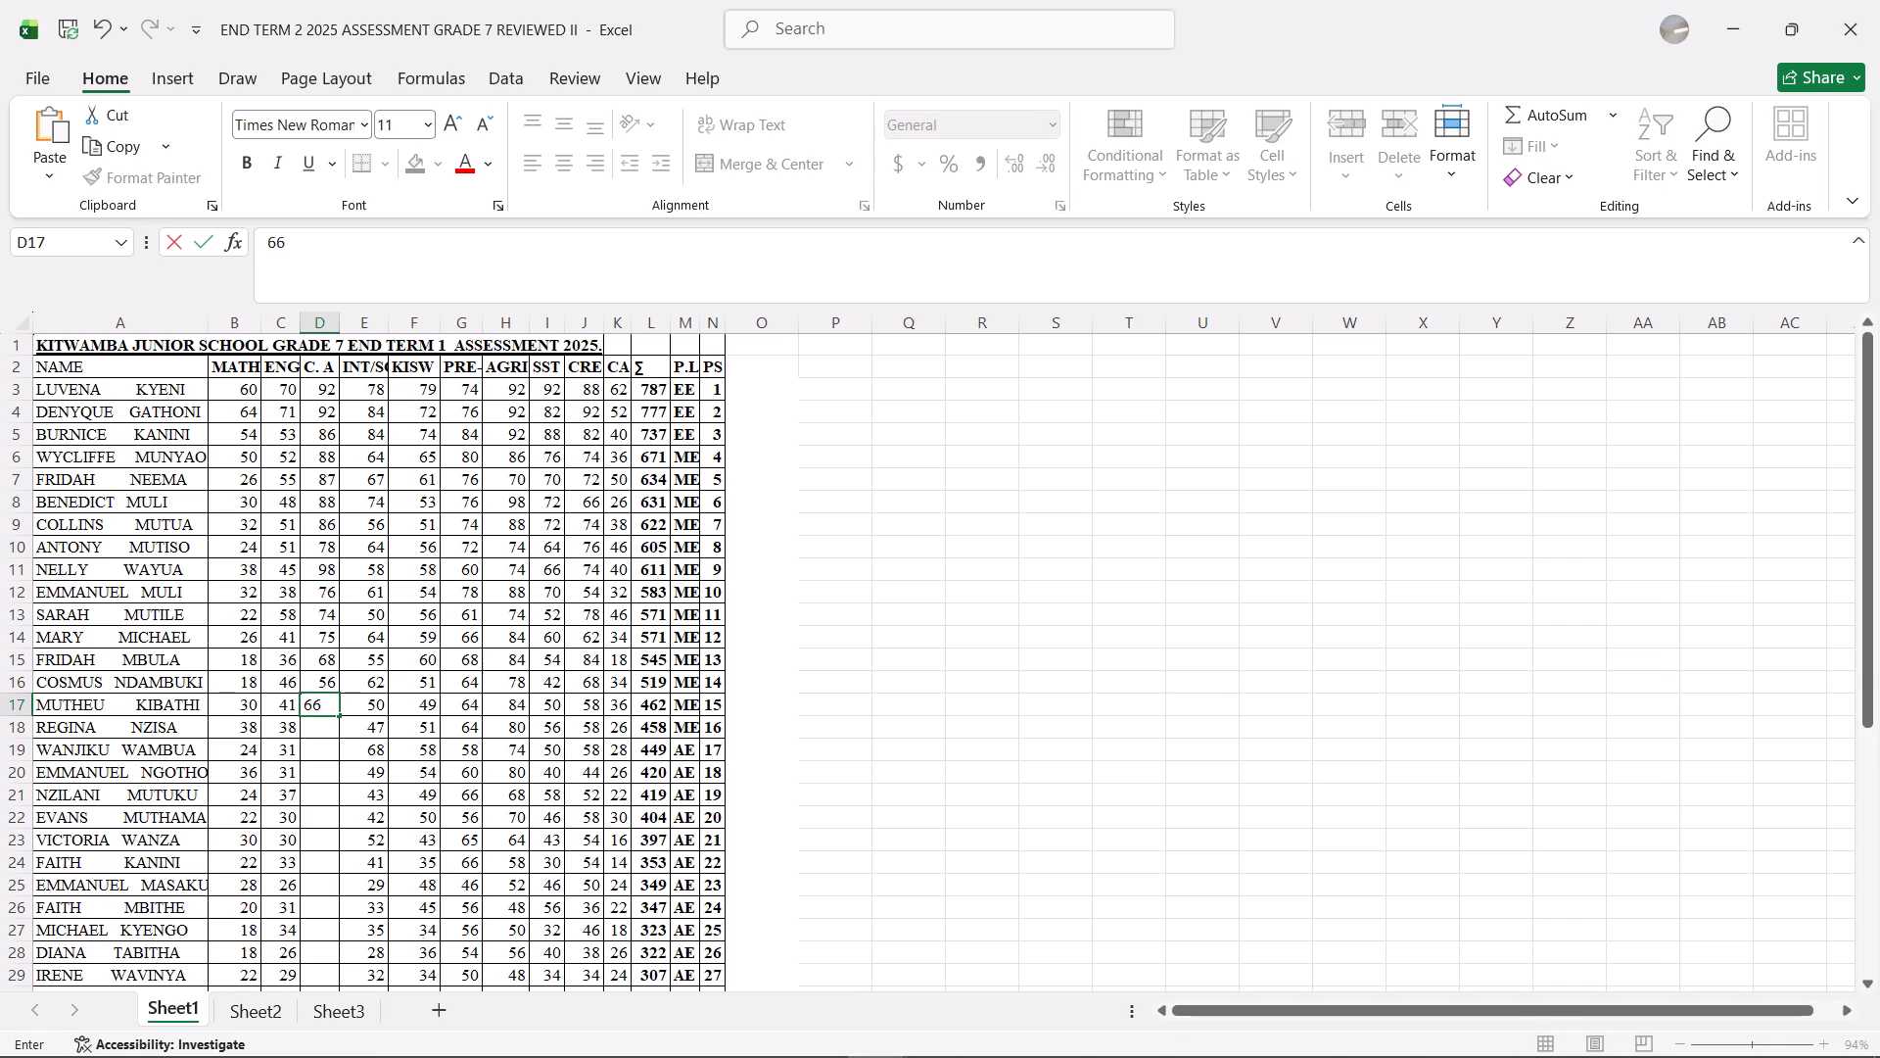
left_click(332, 741)
left_click(332, 731)
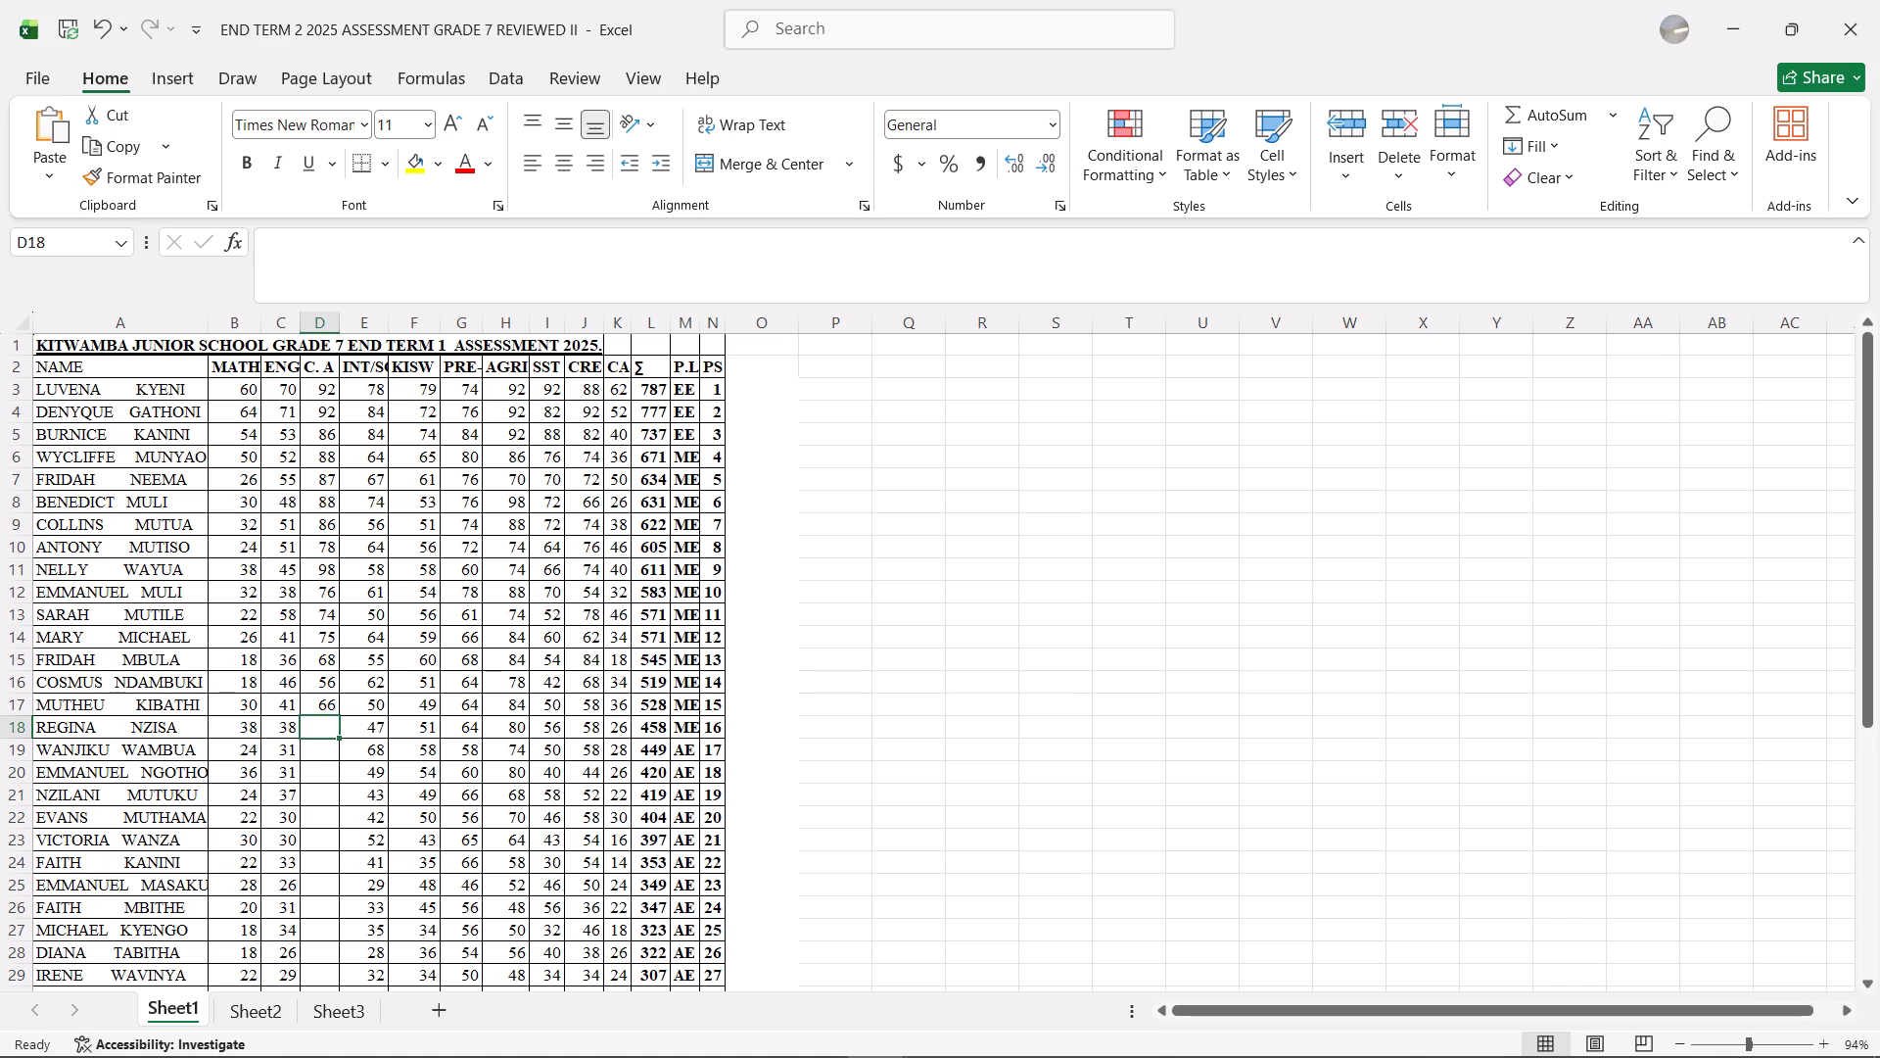
double_click(332, 731)
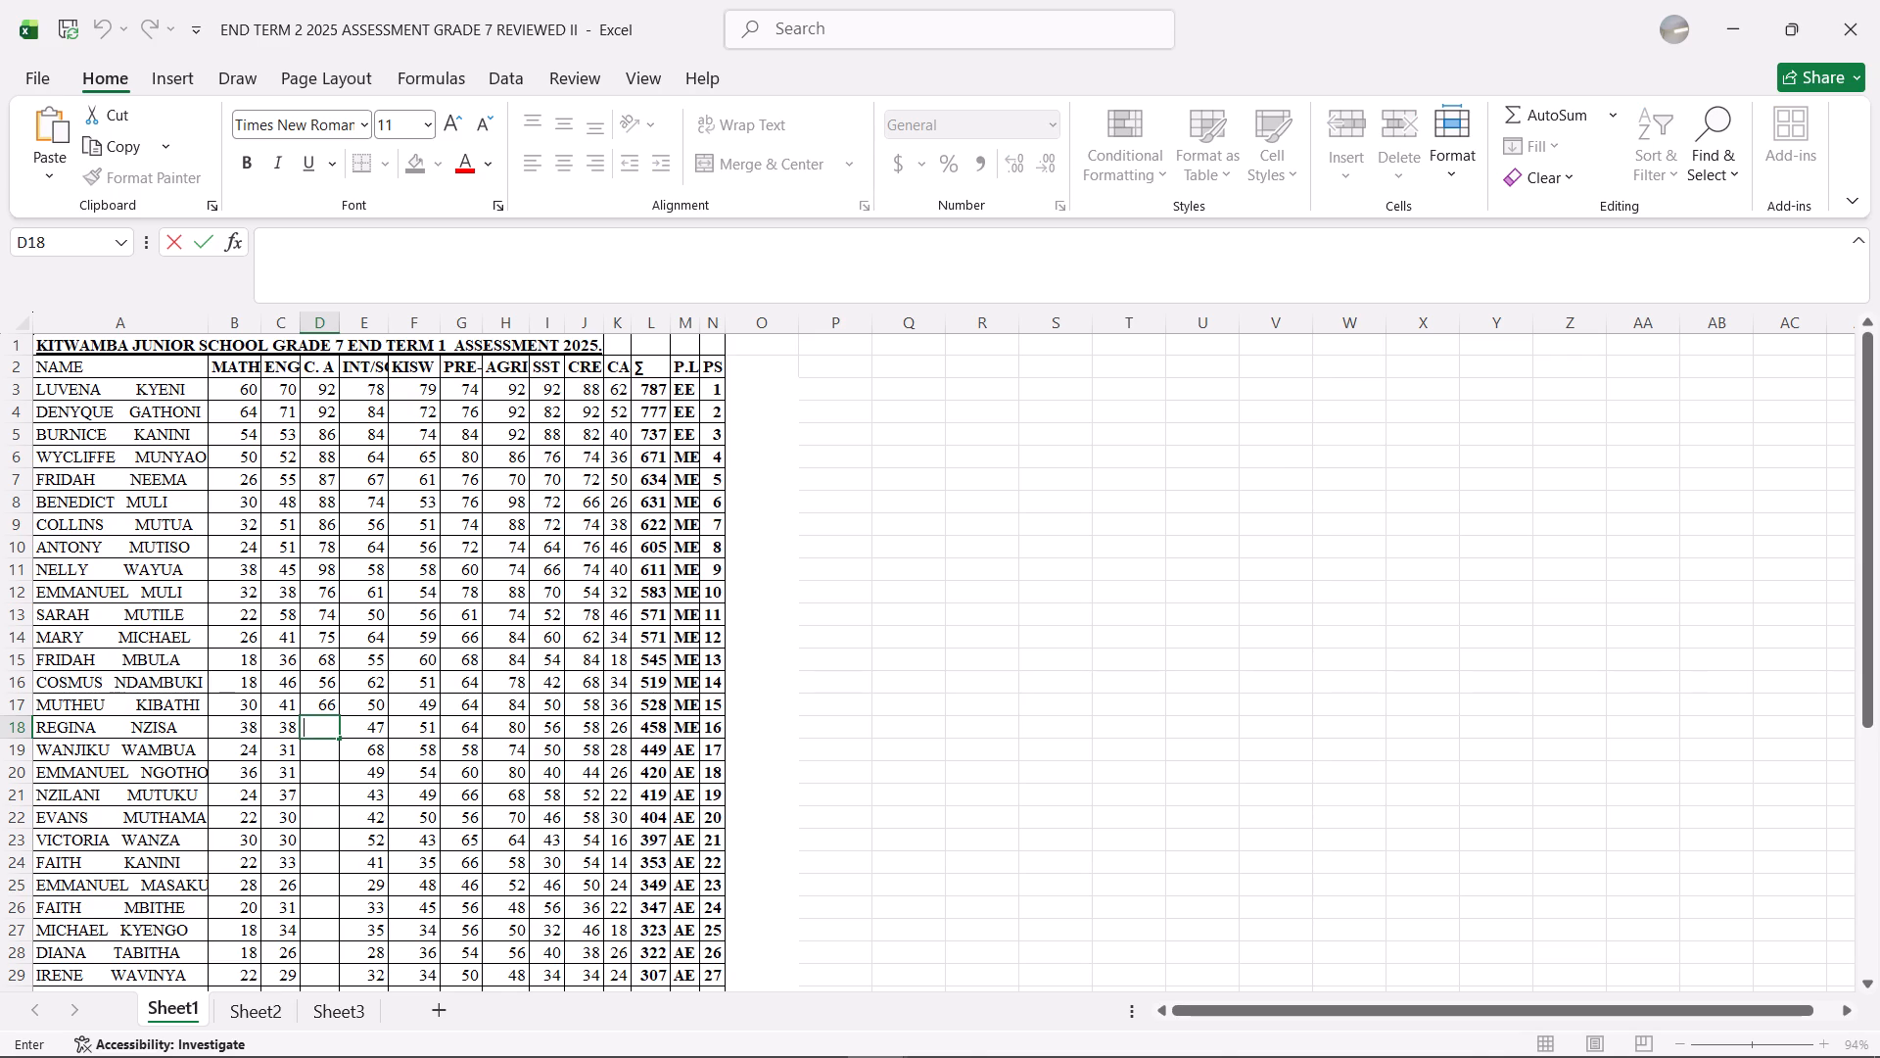
key("6")
key("4")
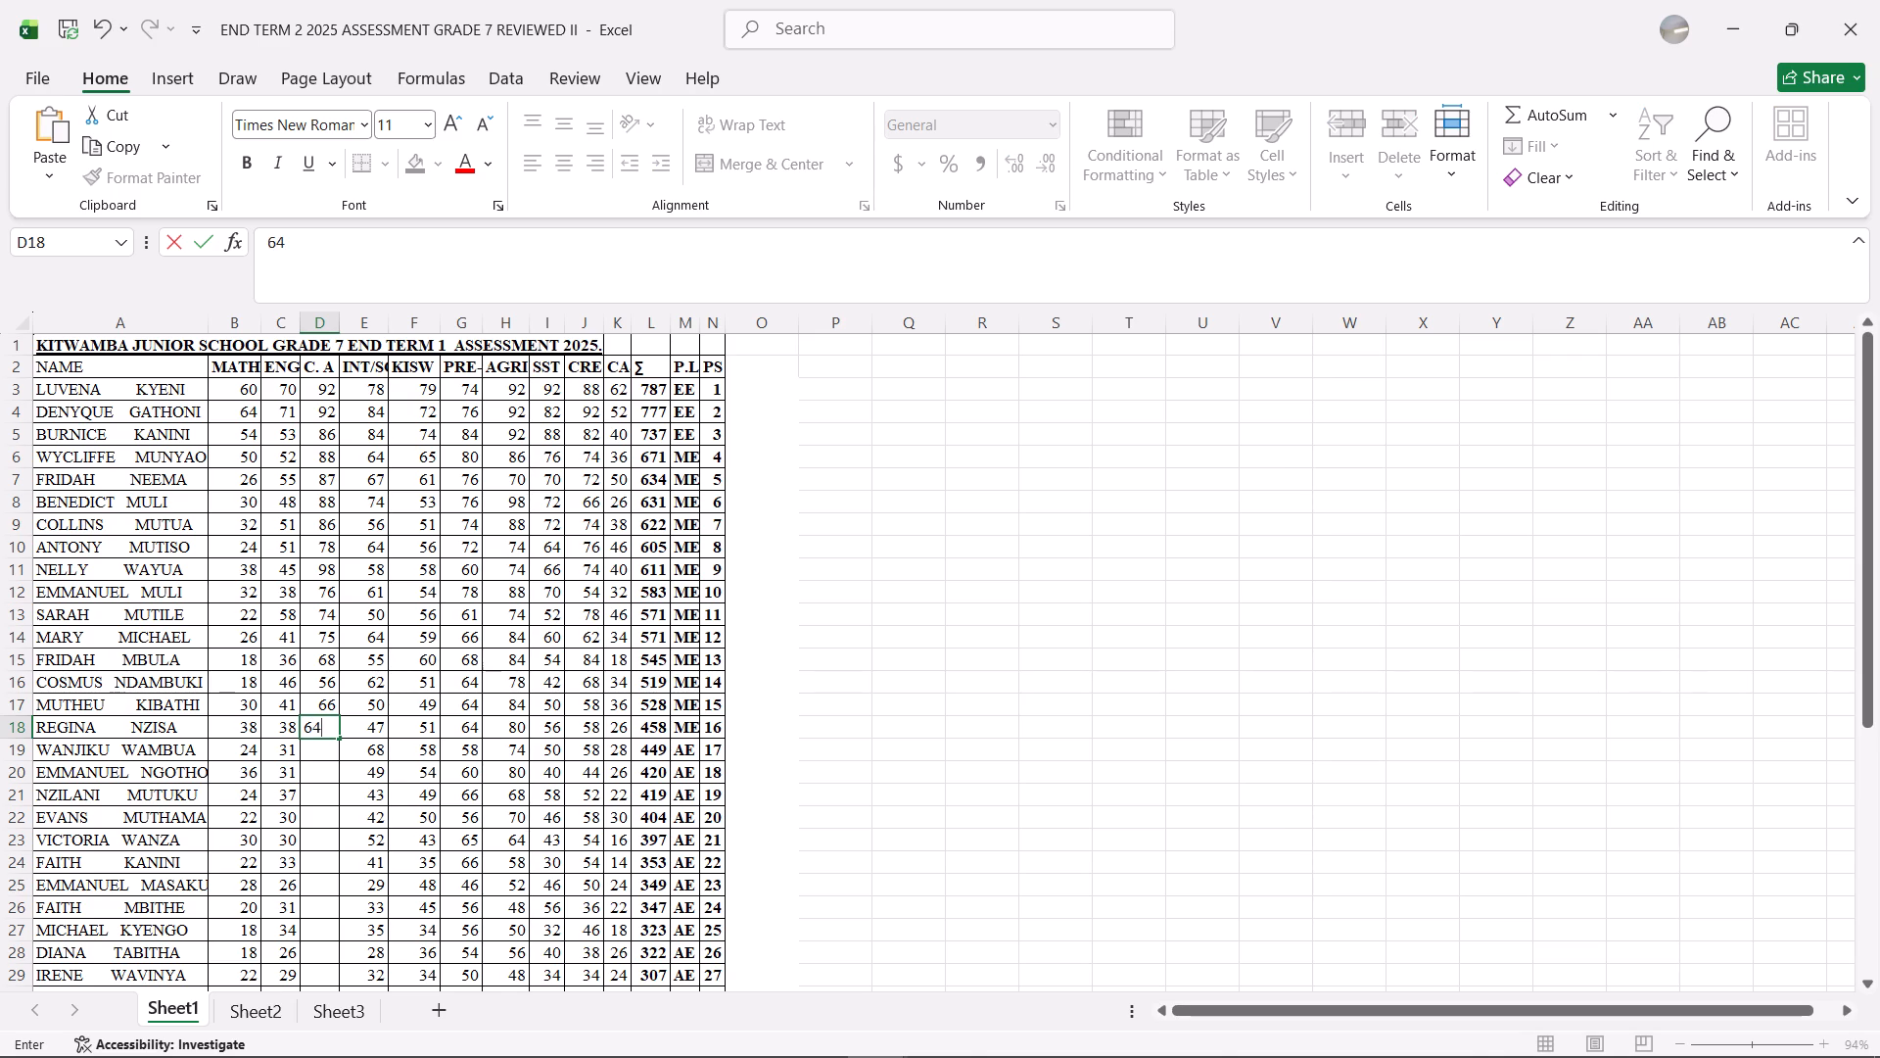
left_click(339, 744)
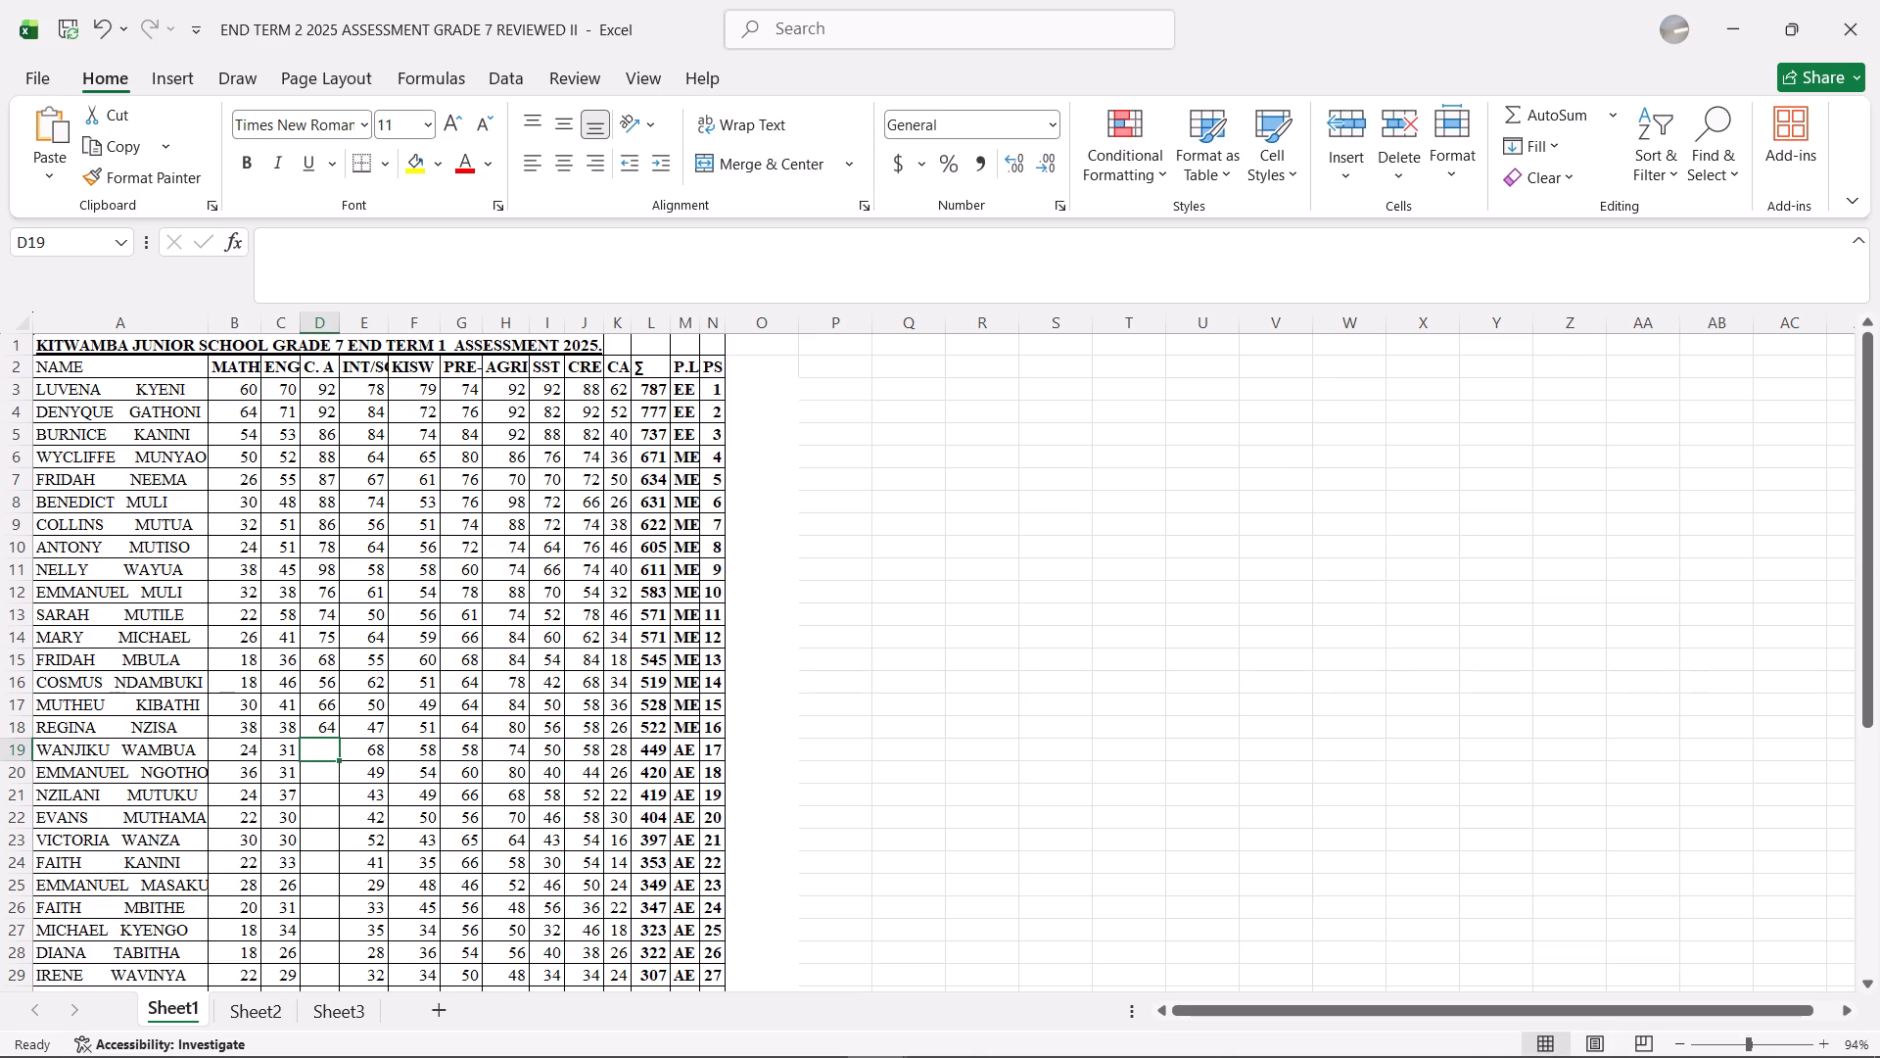
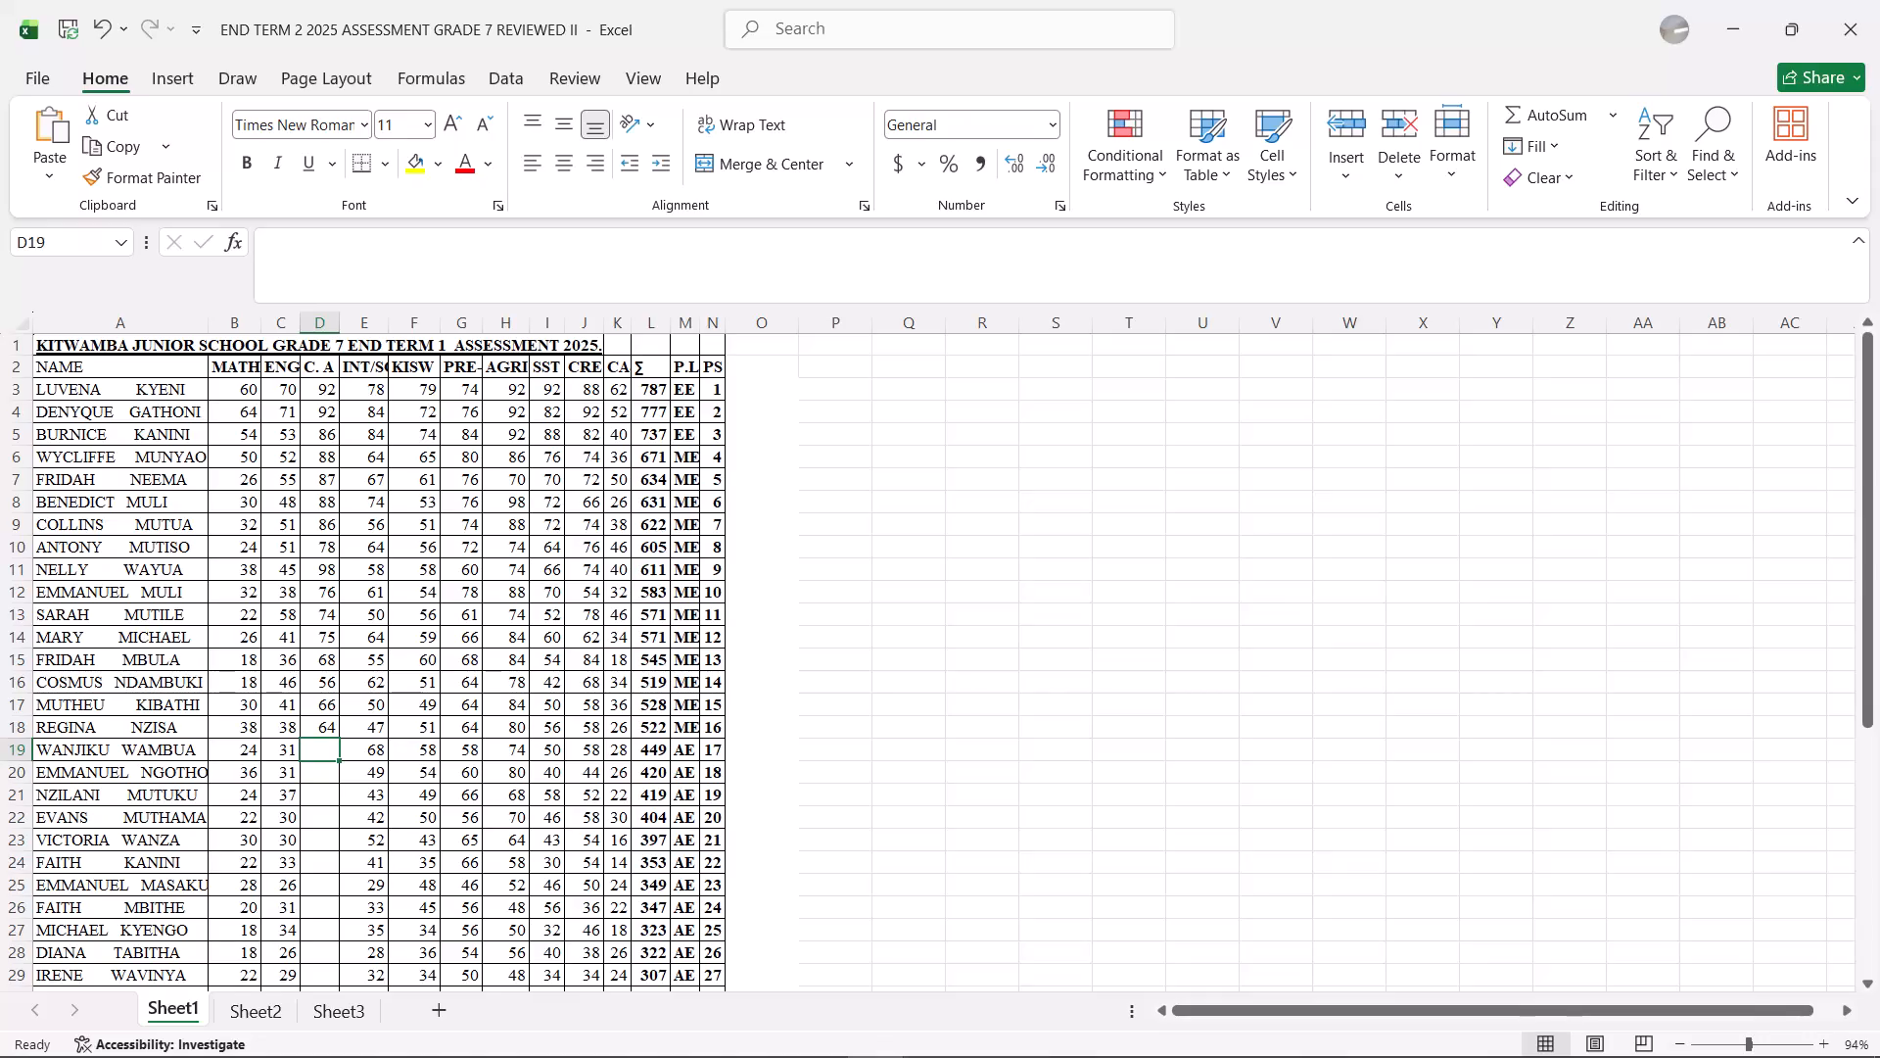
Enter the C. A mark 62 in cell D19 for the learner in that row.
left_click(318, 752)
type("62")
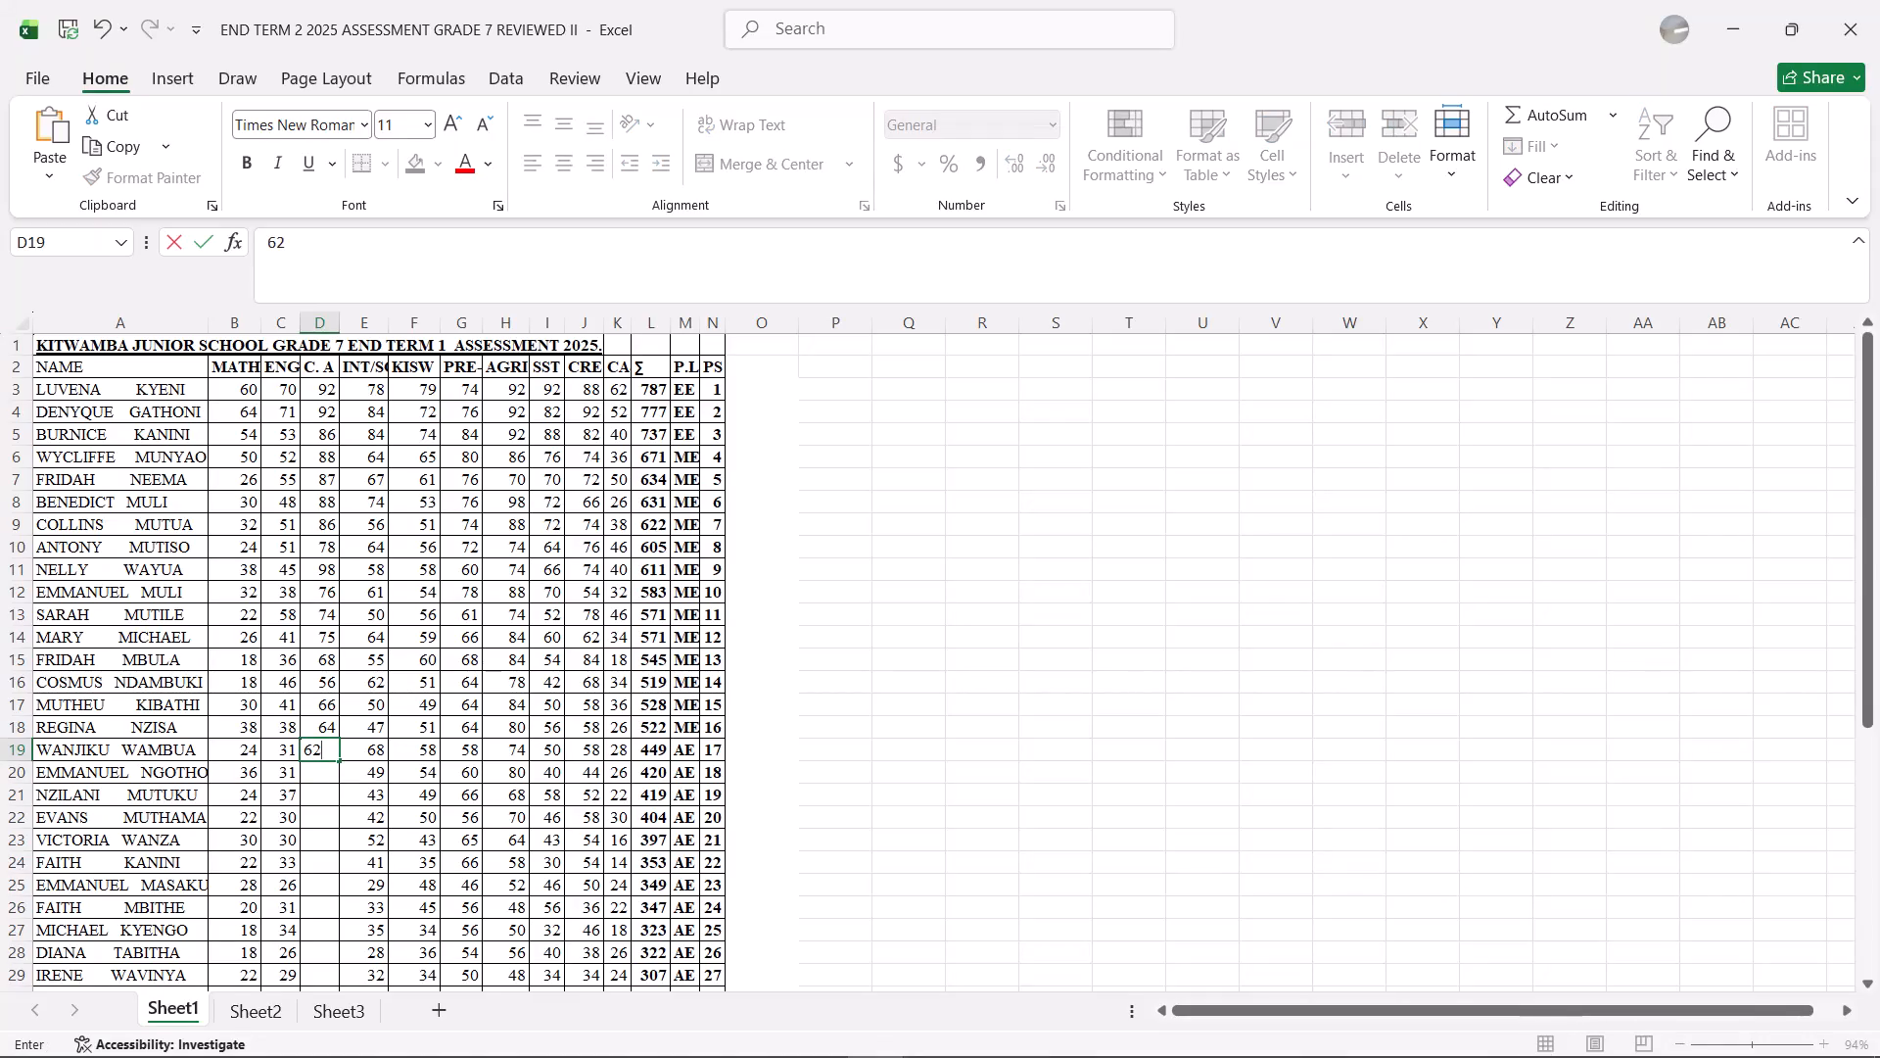
key("BackSpace")
key("F2")
key("2")
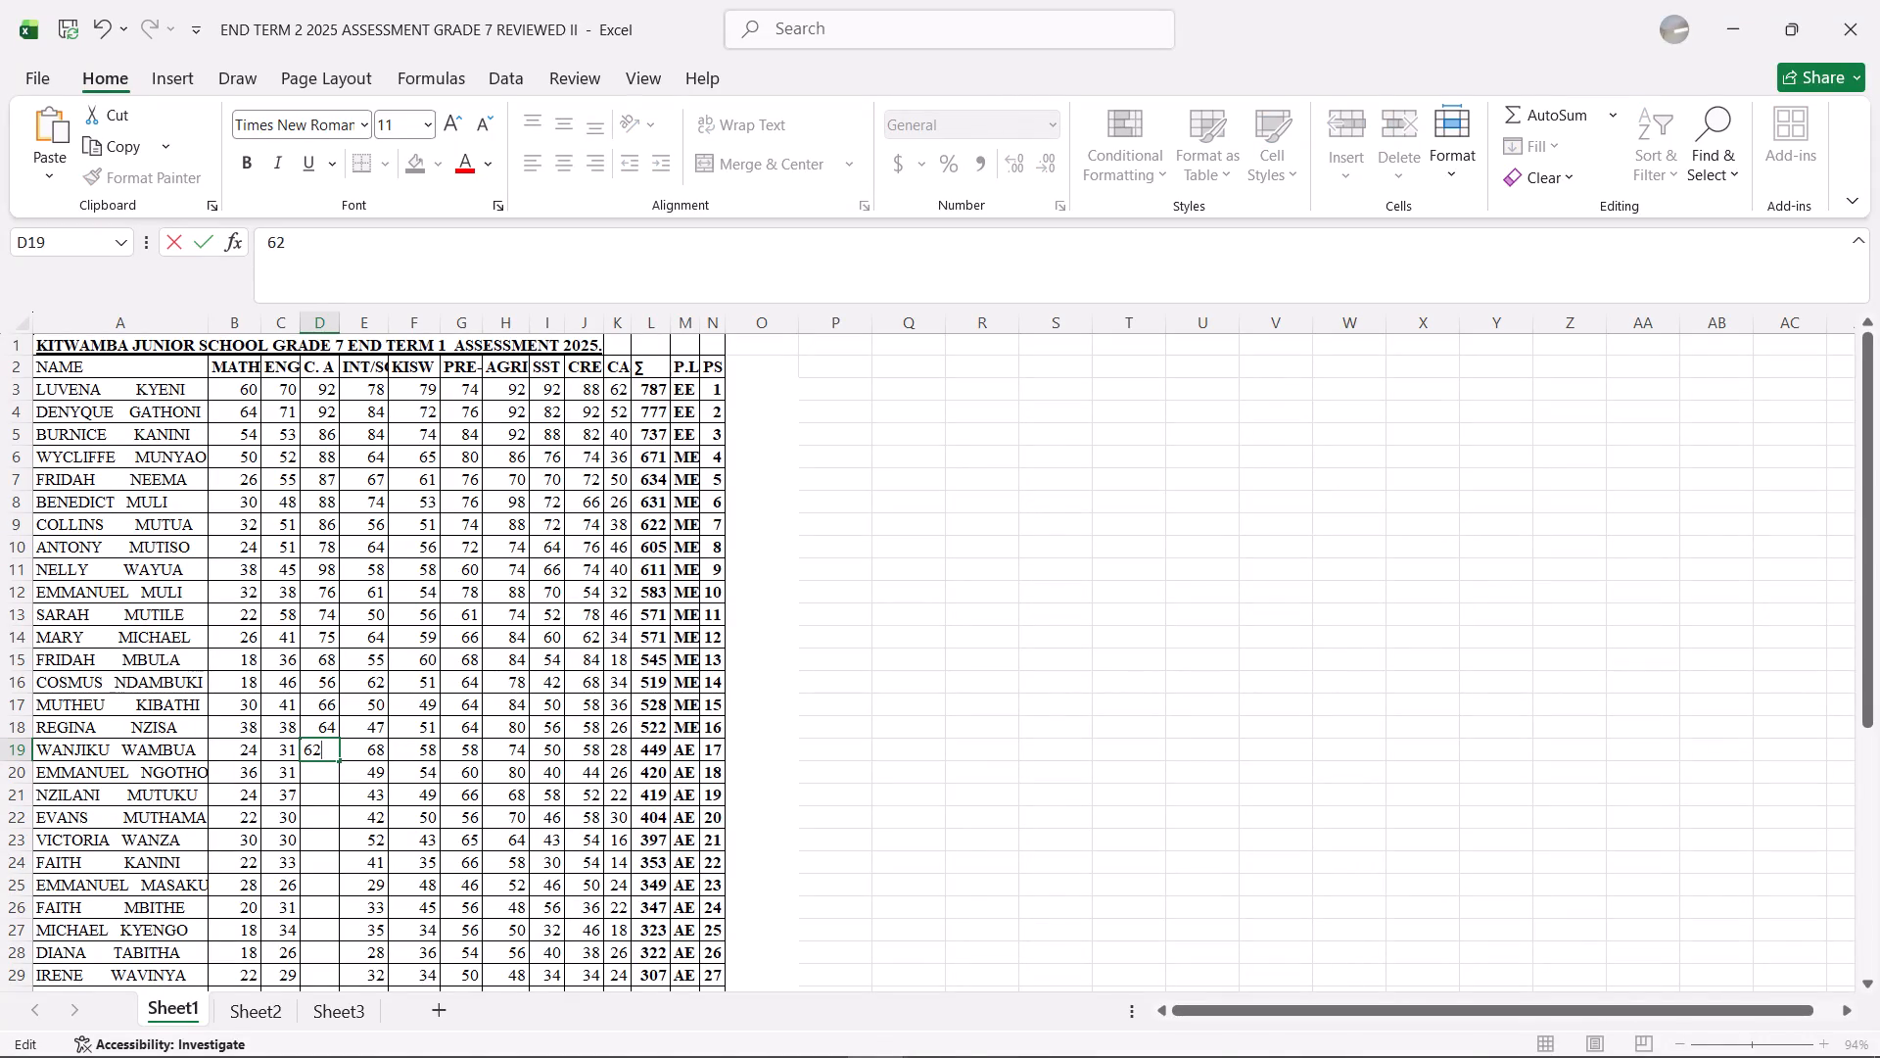
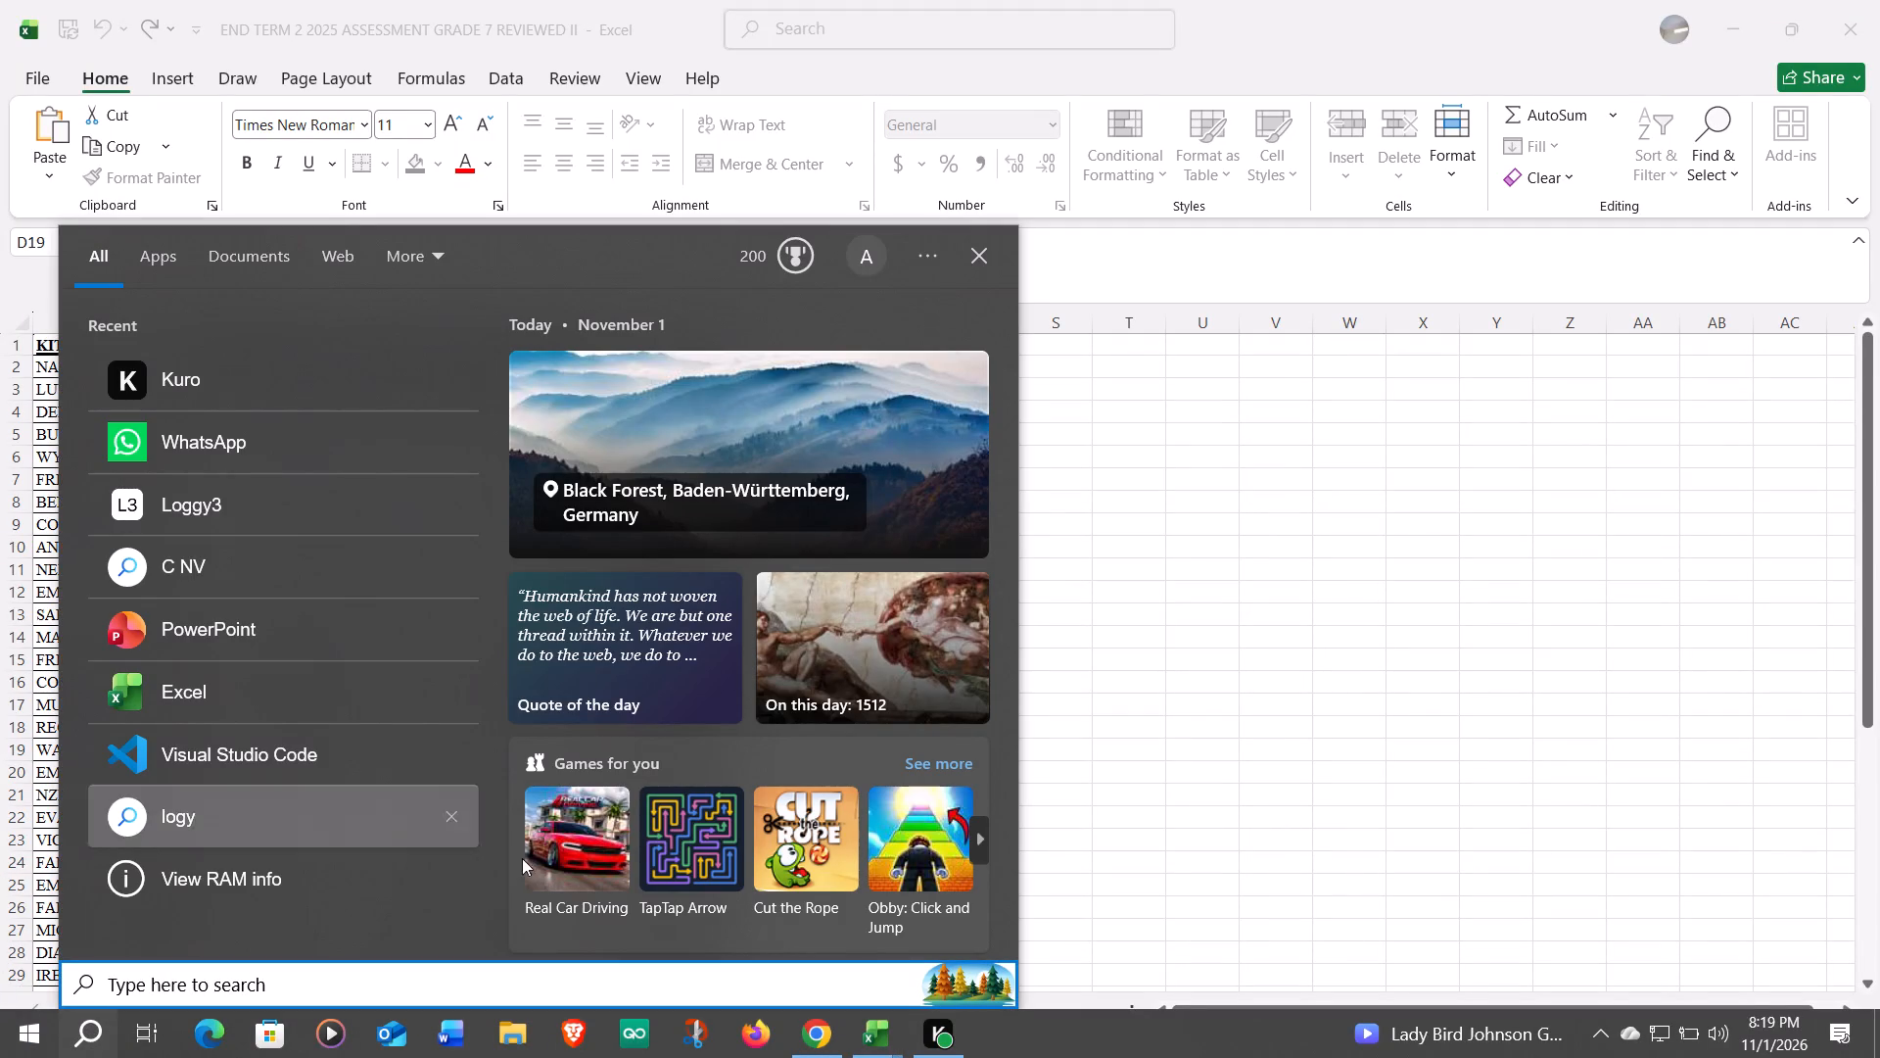
Launch WhatsApp from the recent searches list.
left_click(307, 430)
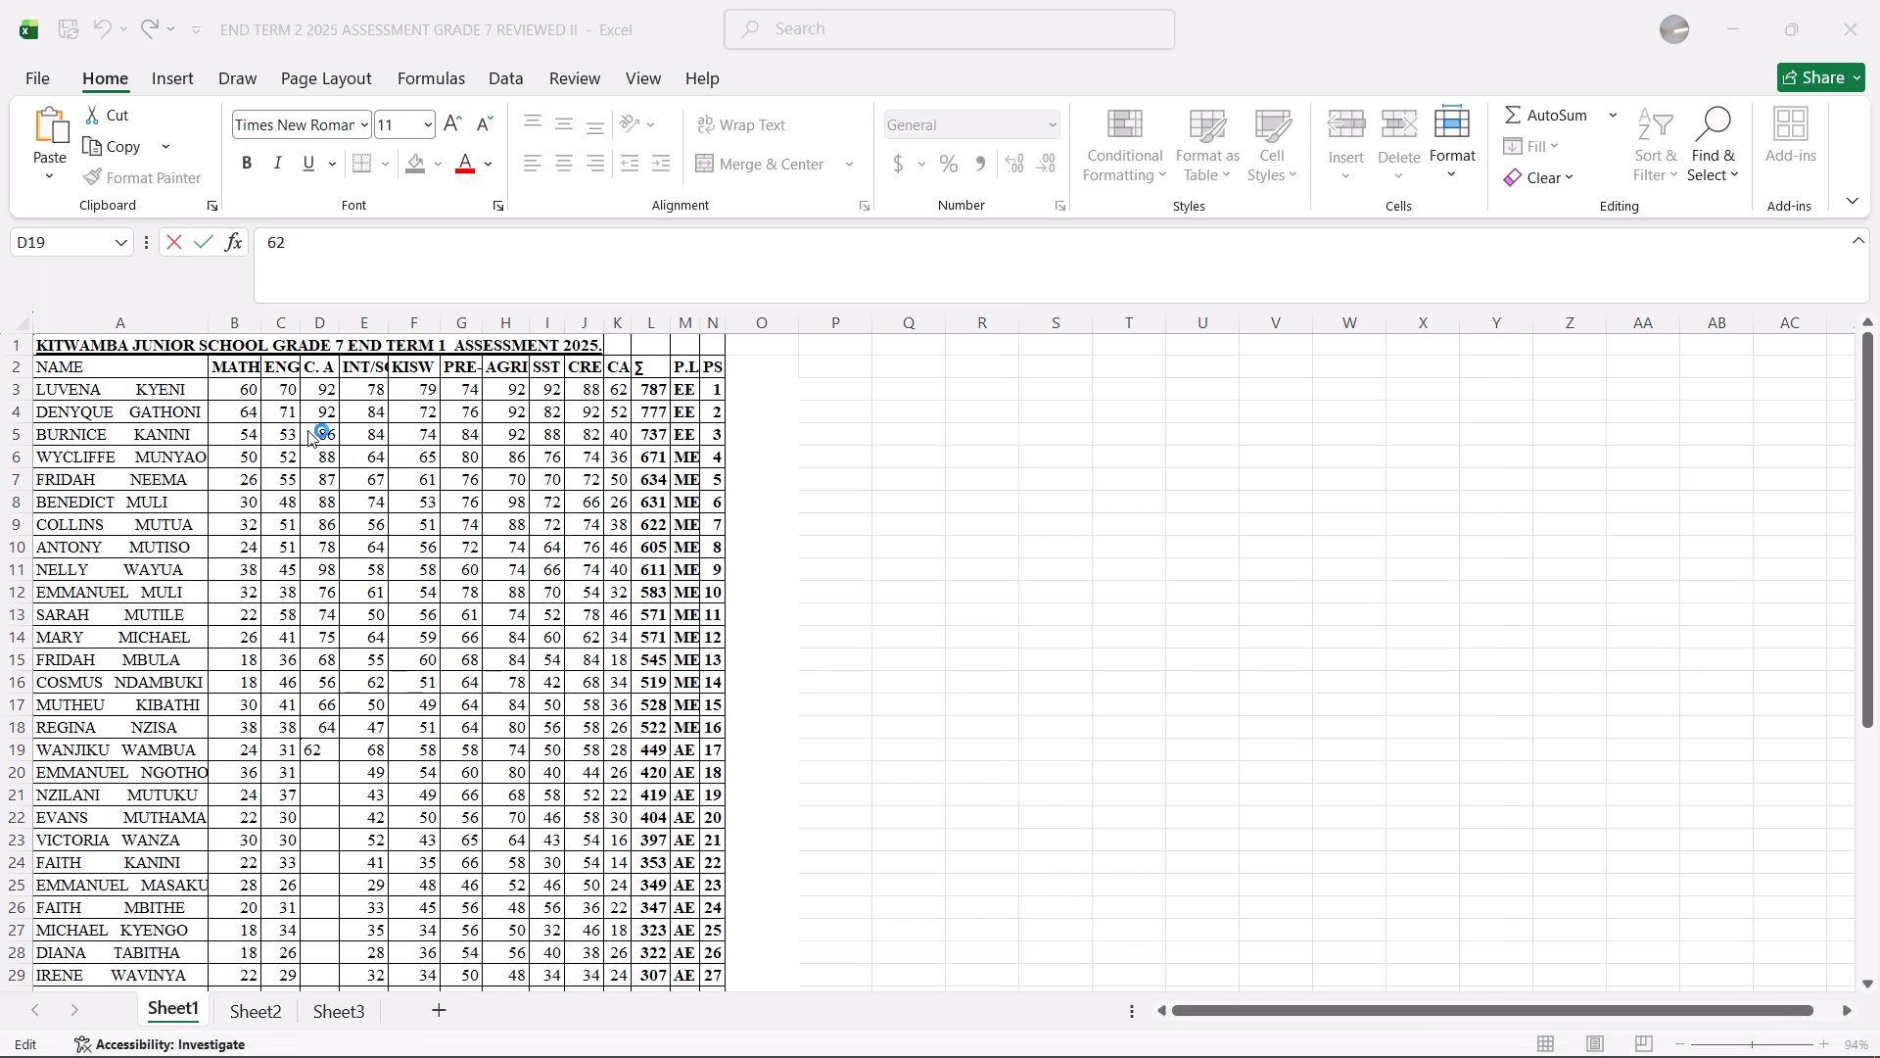
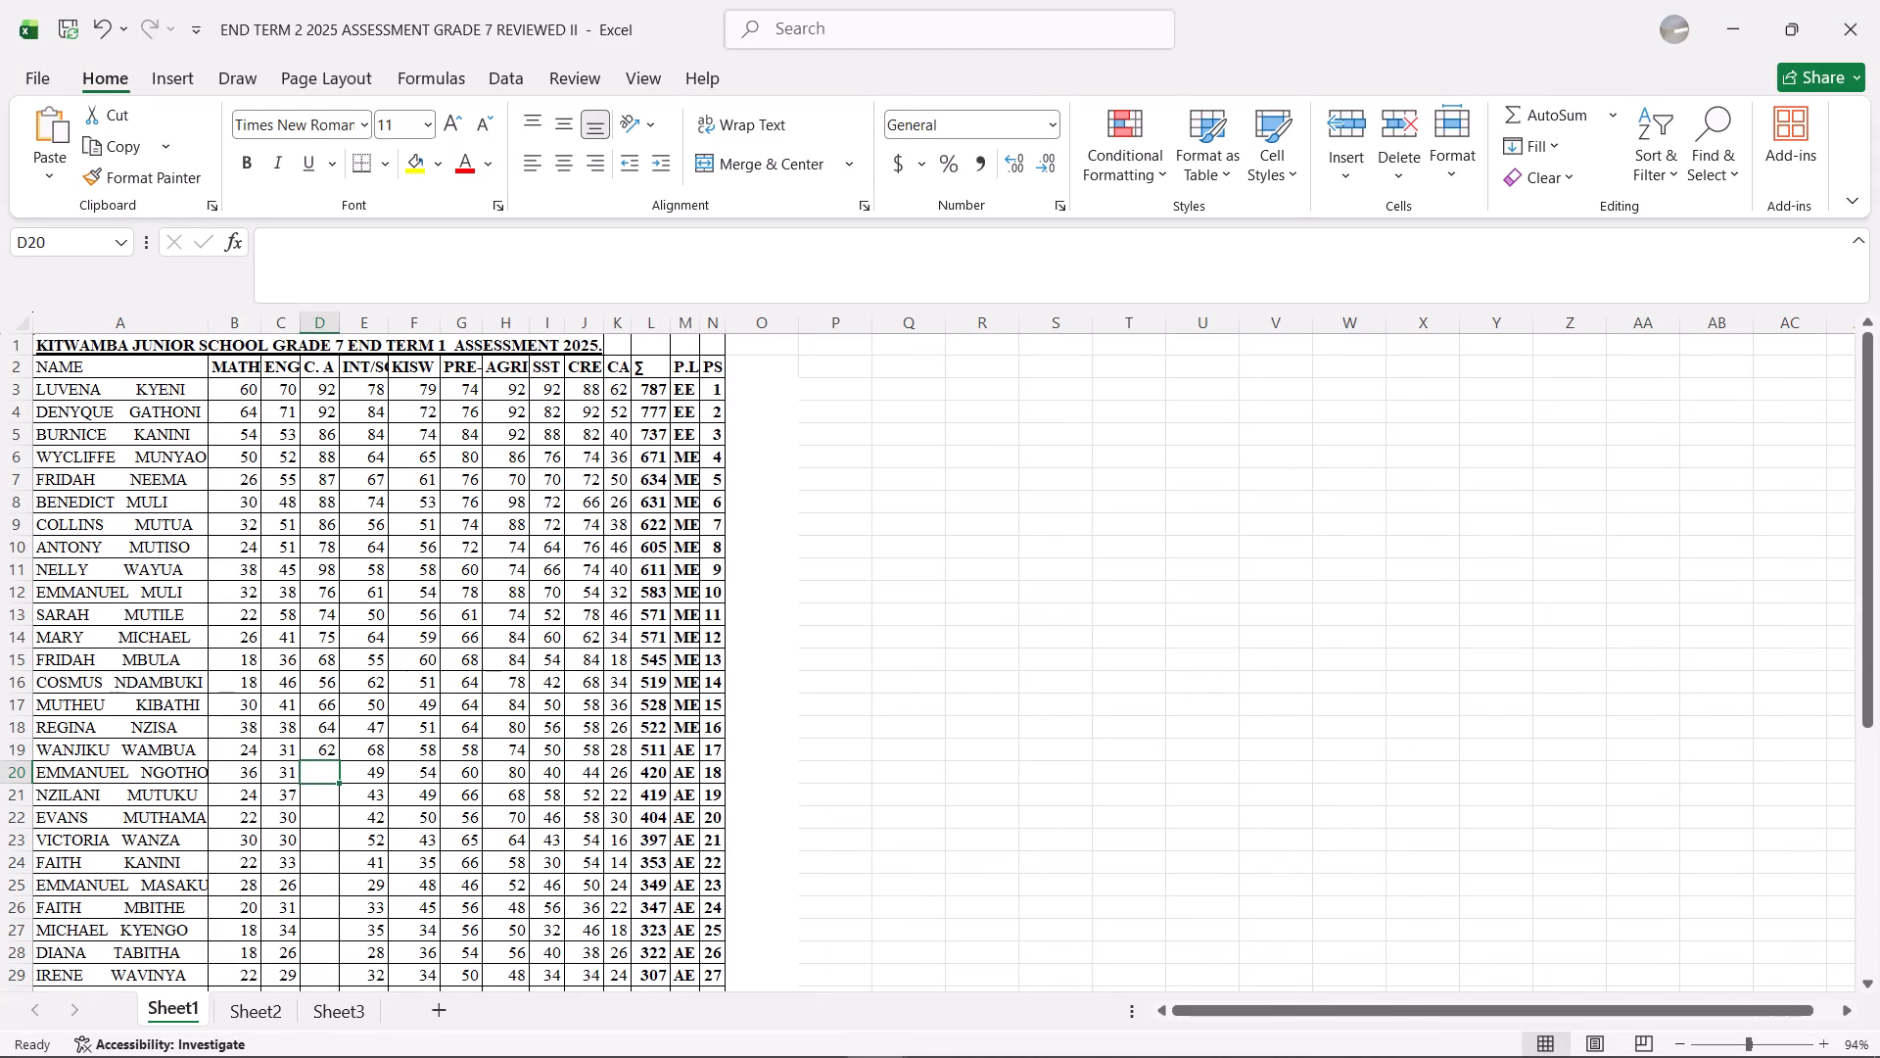
Enter 56 as the C. A mark in cell D20 of the Grade 7 assessment sheet.
type("56")
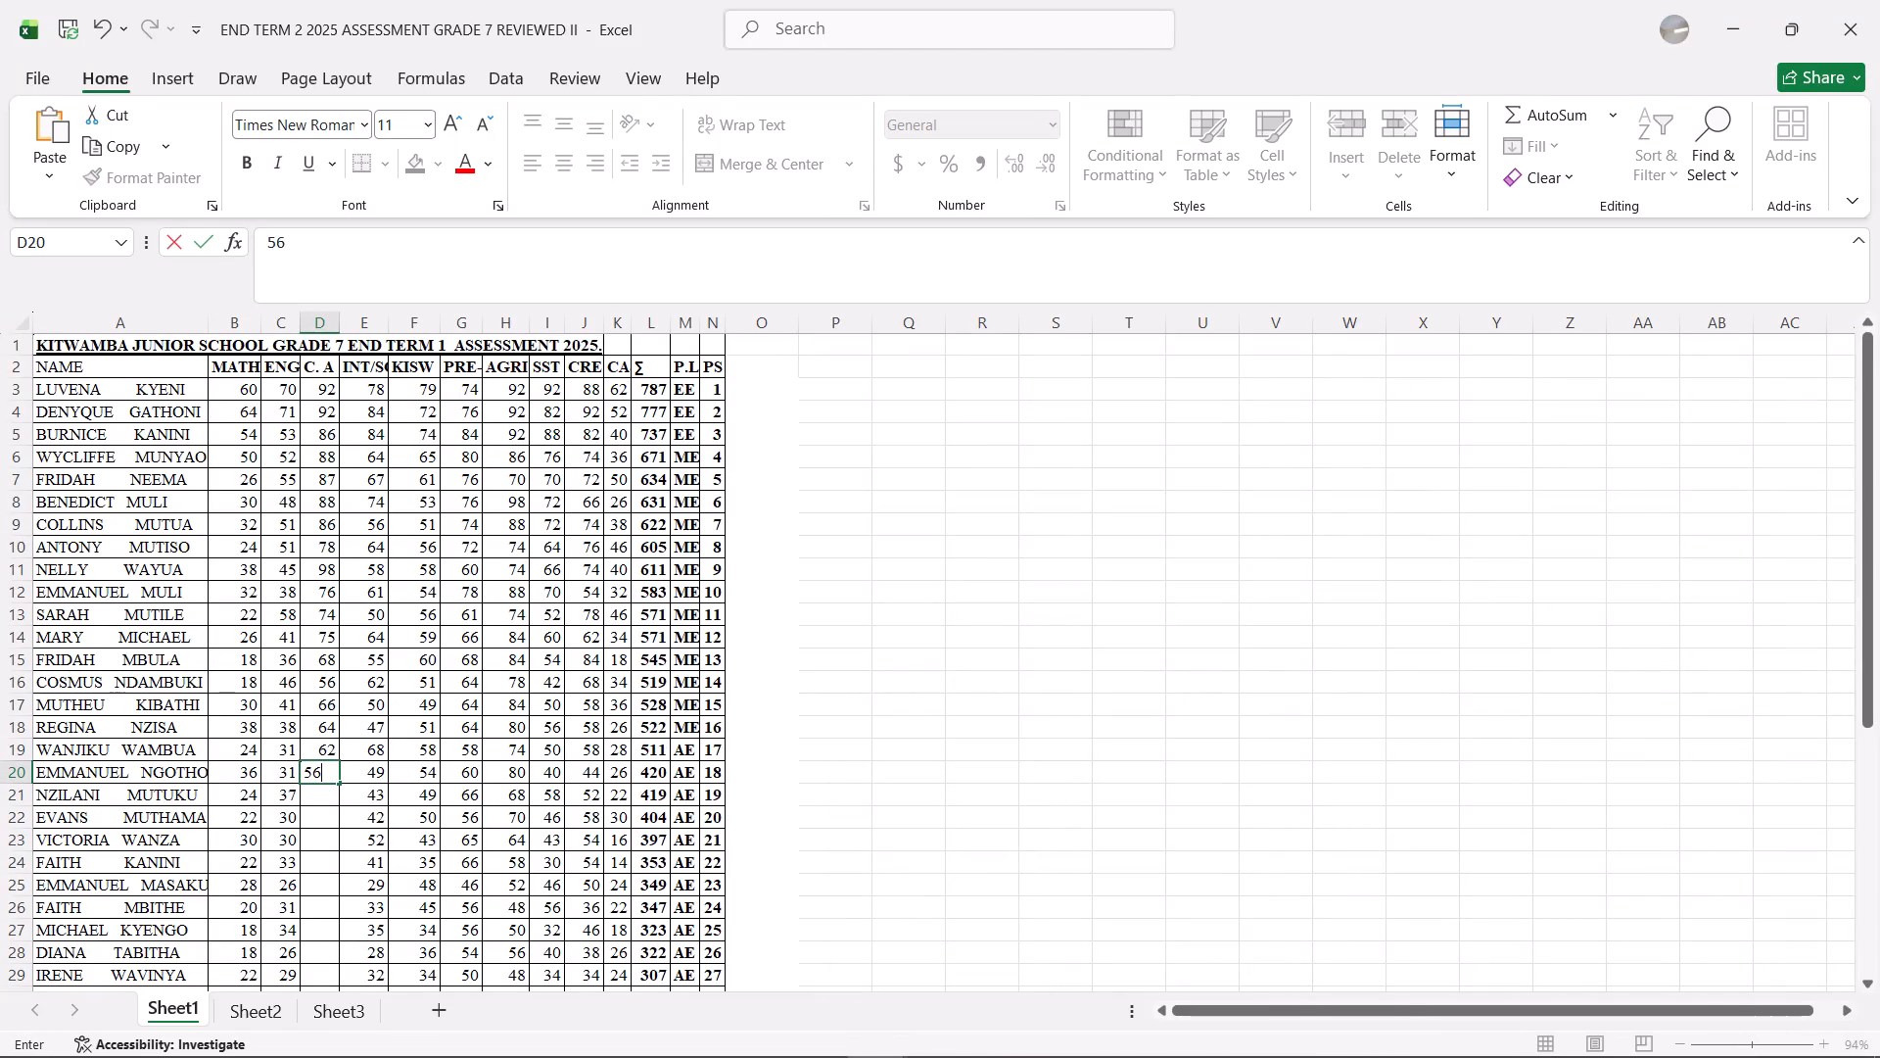
left_click(320, 799)
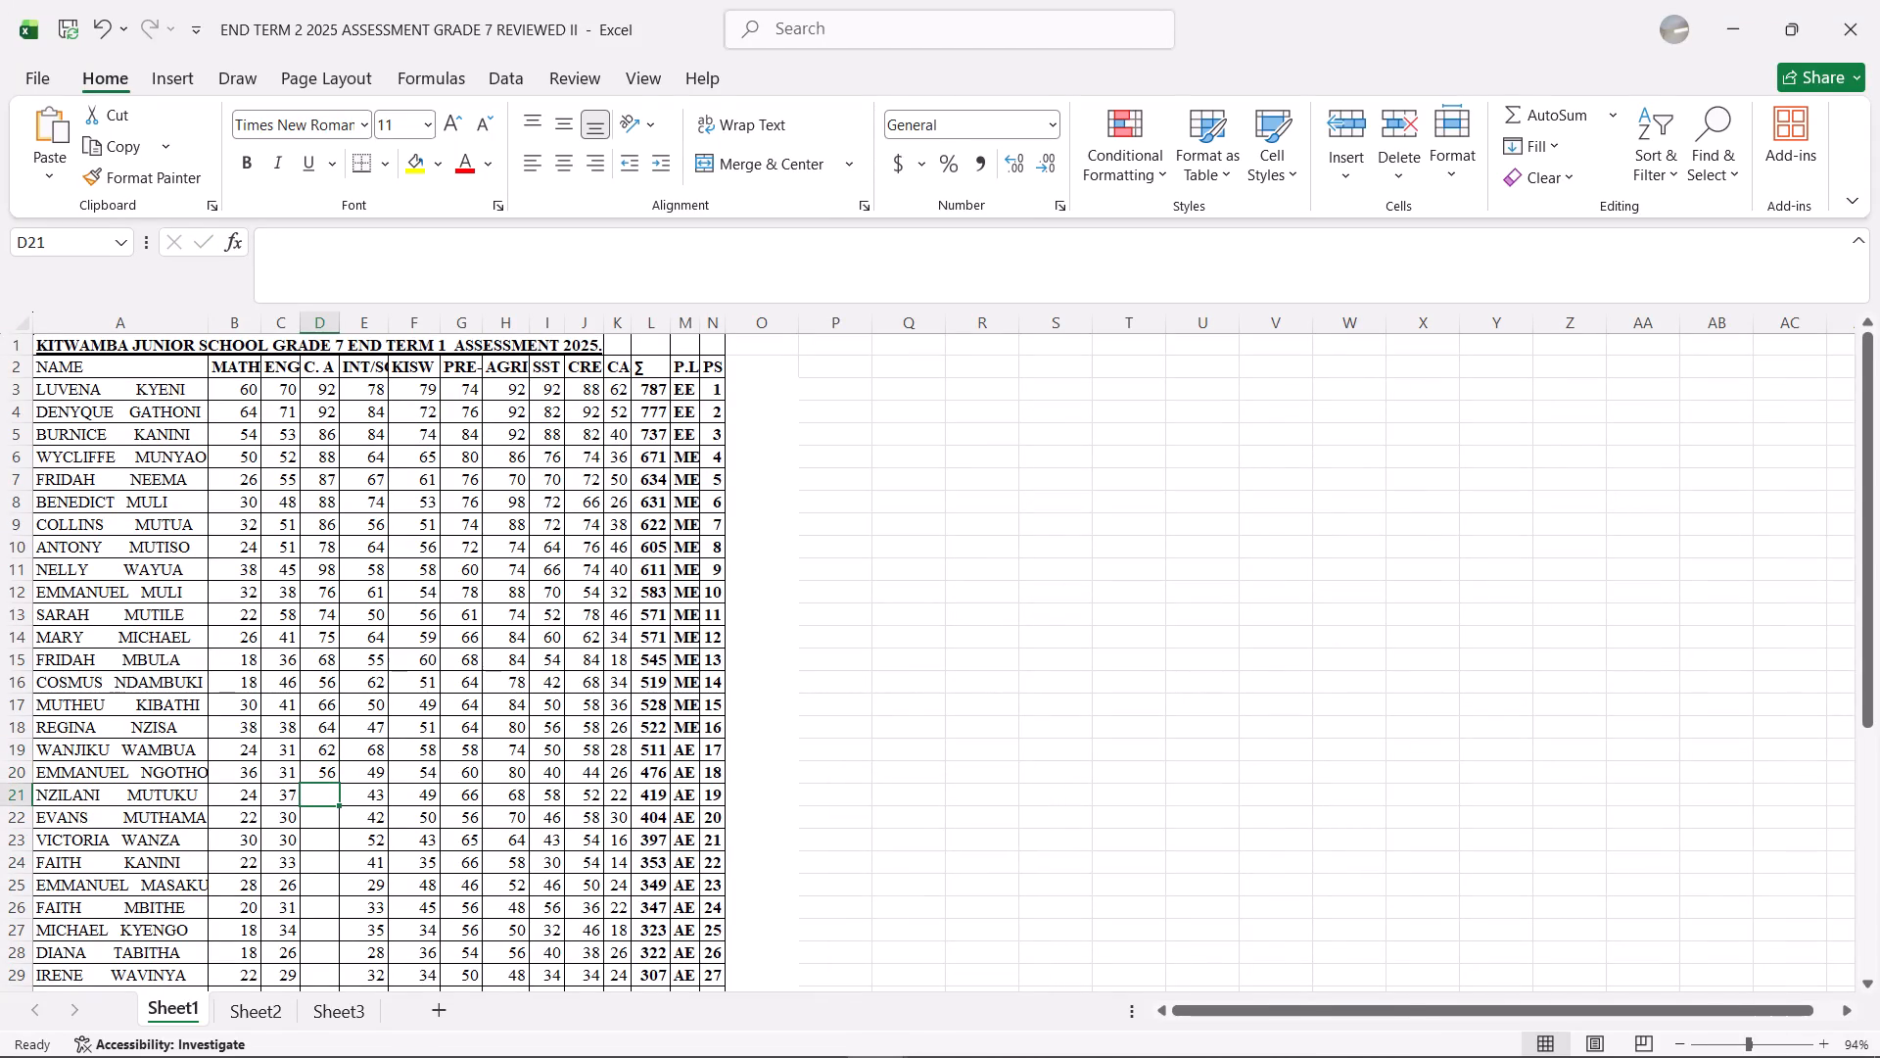
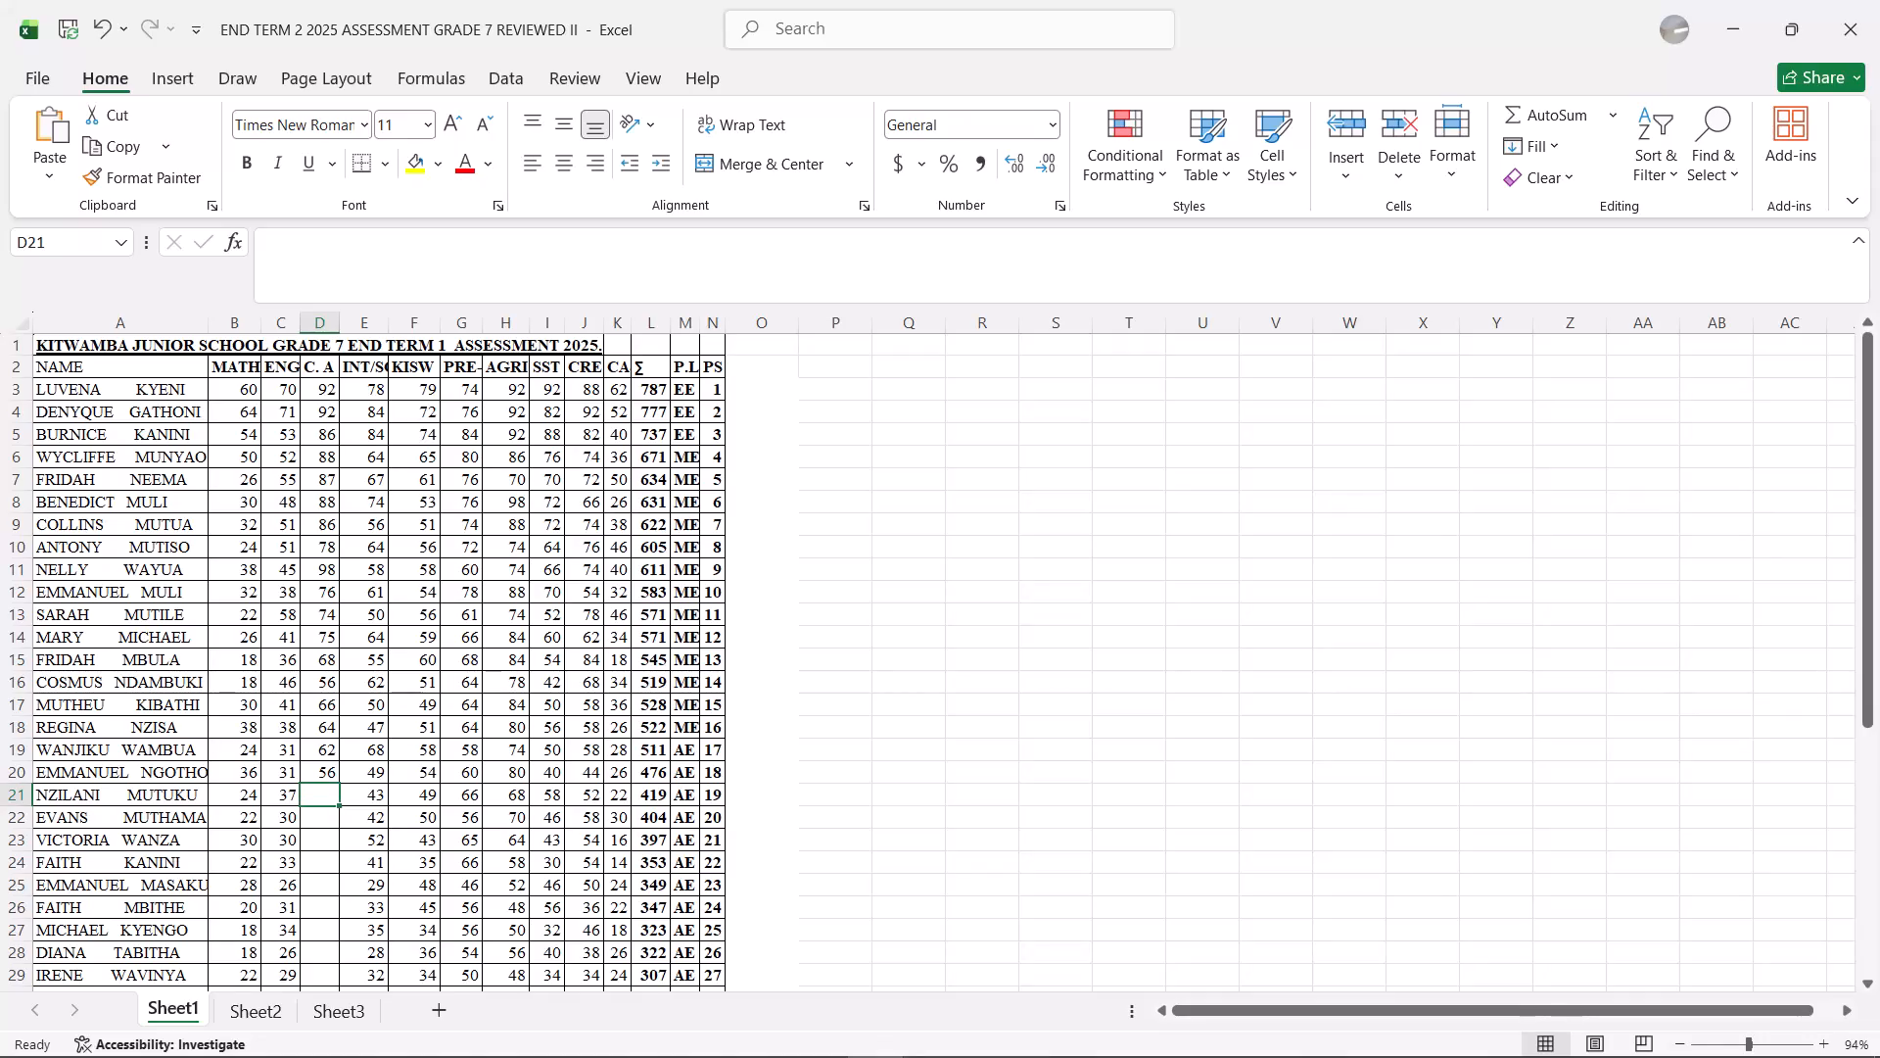
Enter the C. A marks 54 in cell D21 and 44 in cell D22 of the Grade 7 assessment sheet.
left_click(319, 806)
left_click(340, 798)
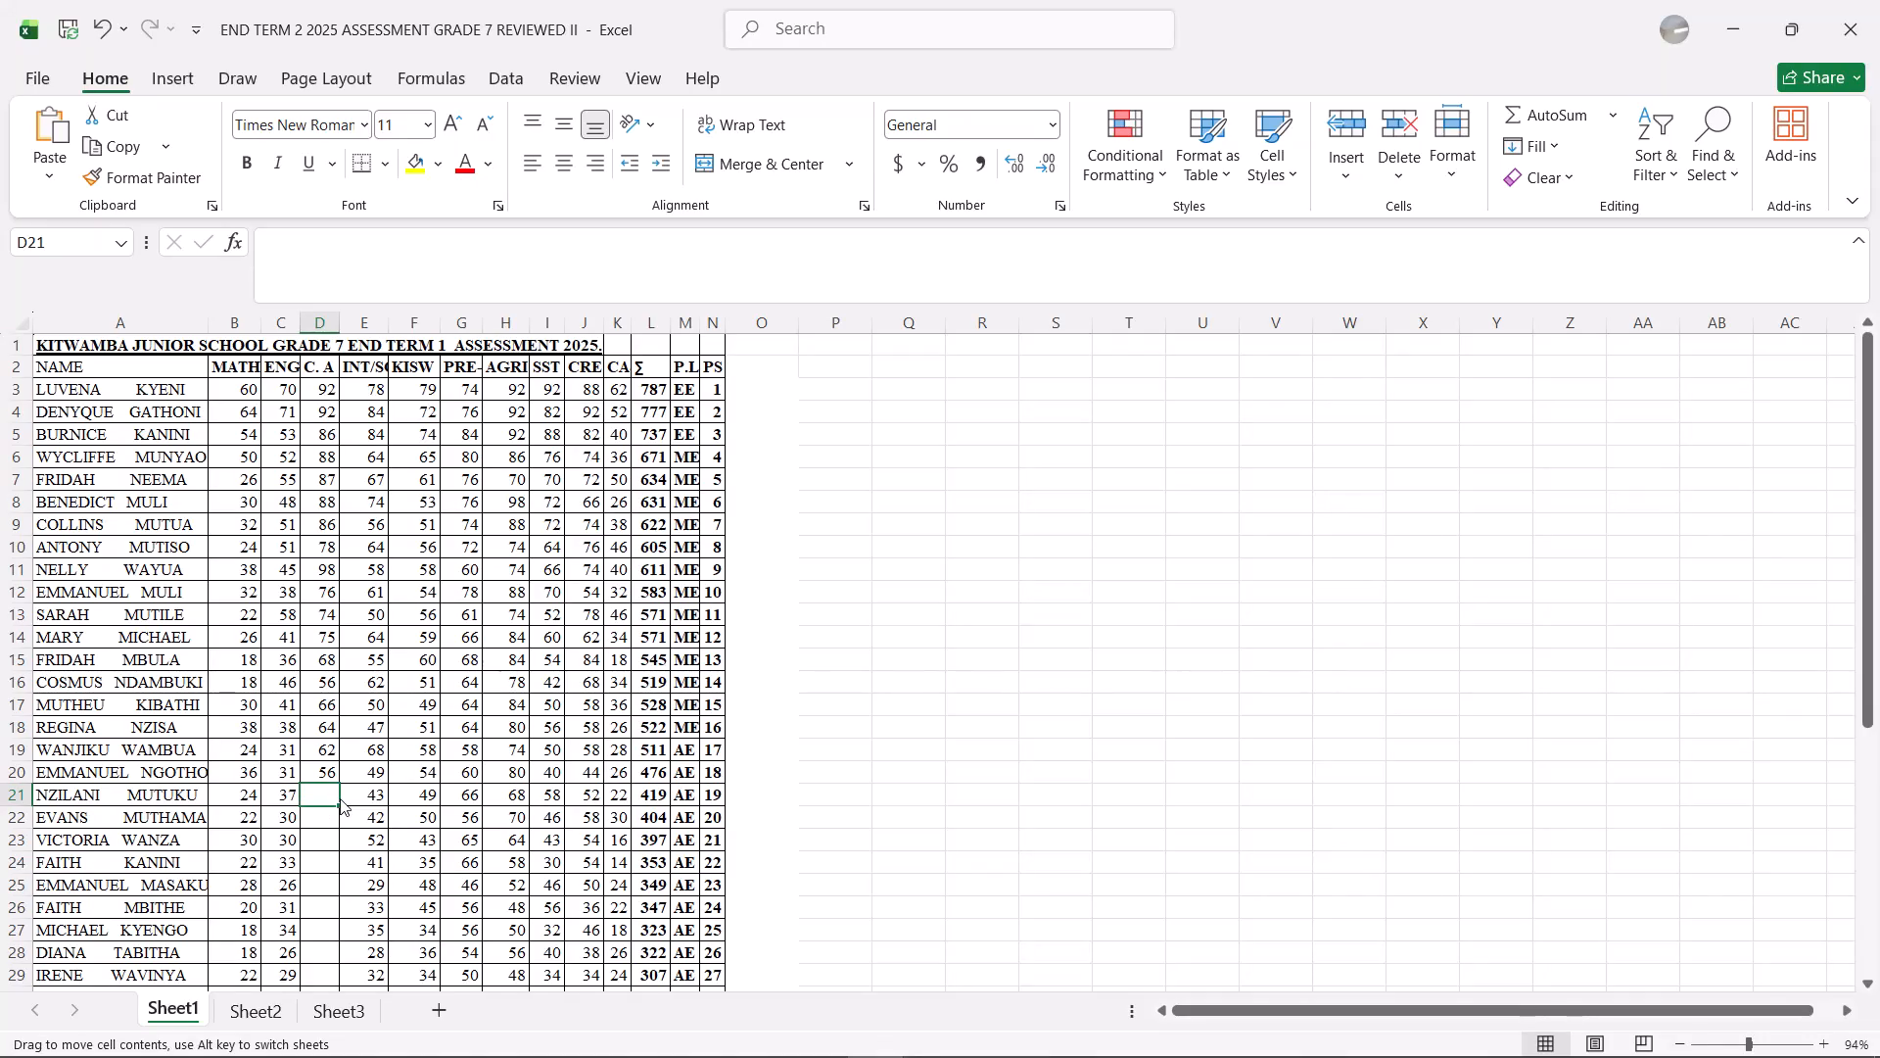
key("7")
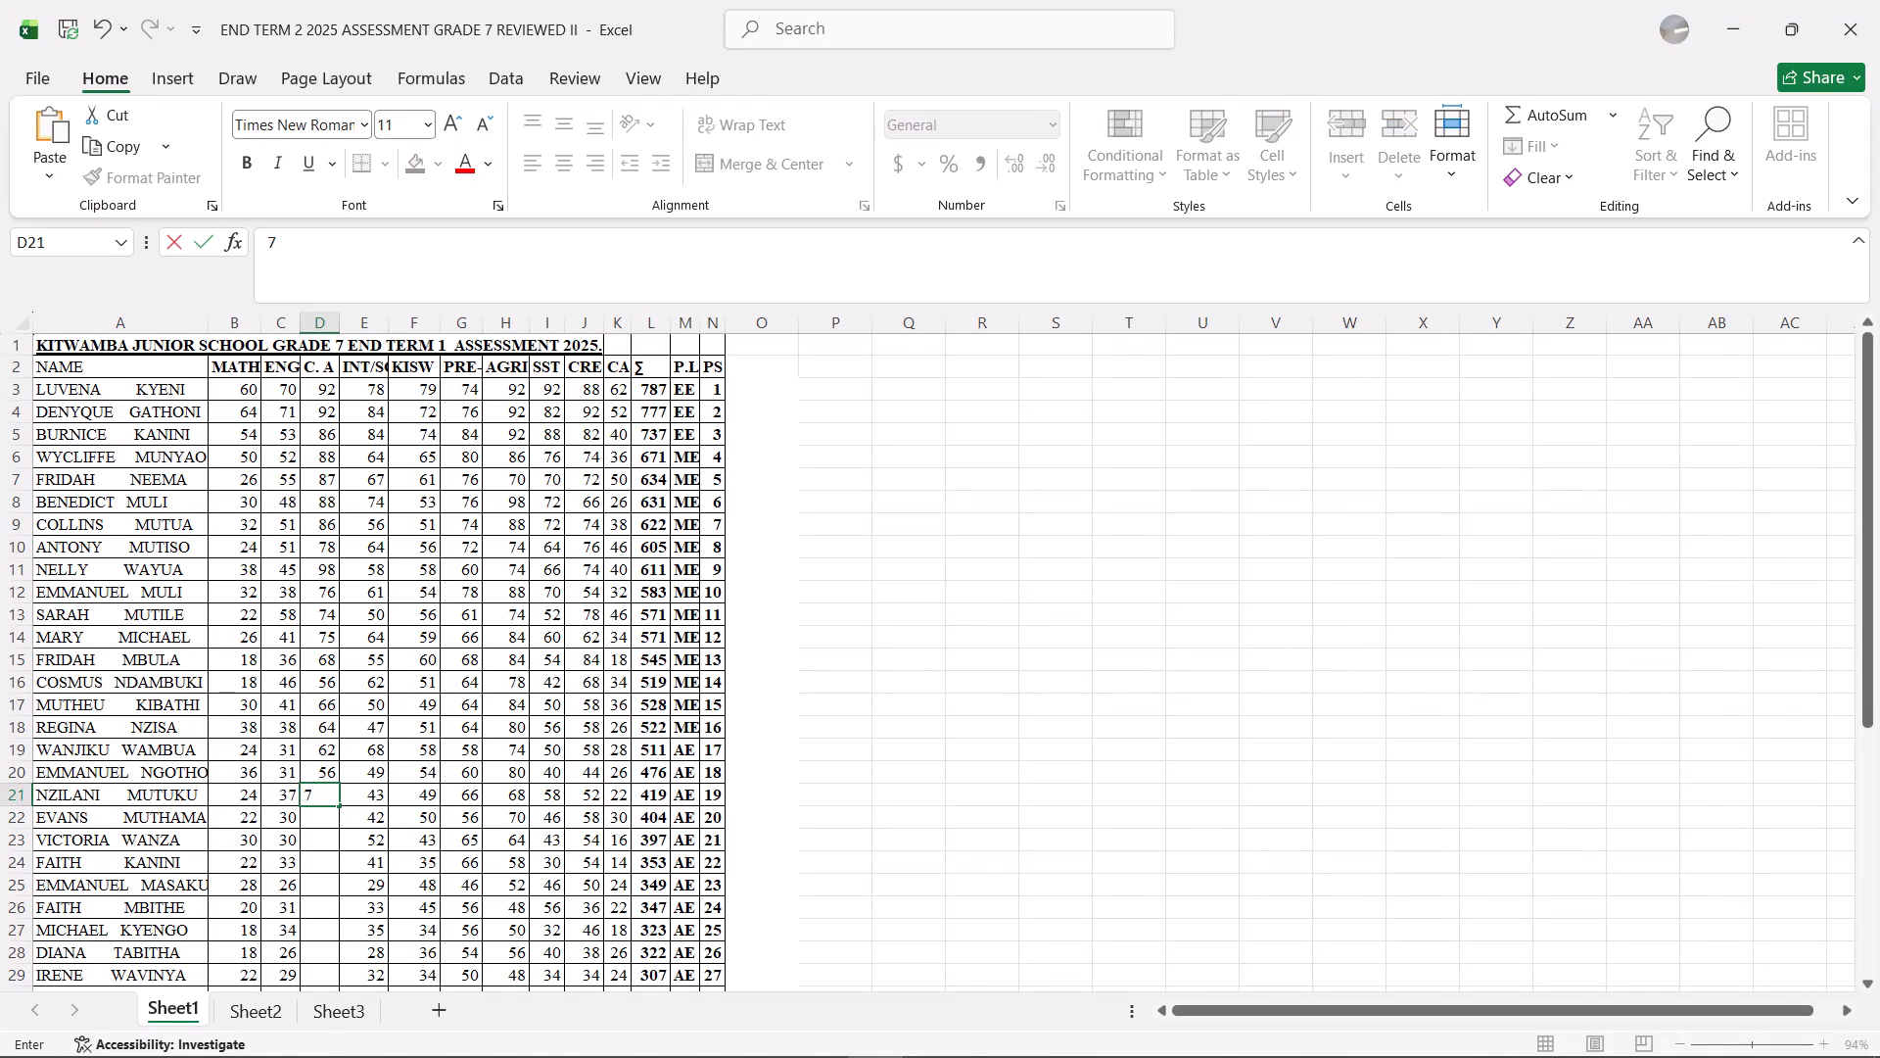
key("BackSpace")
type("54")
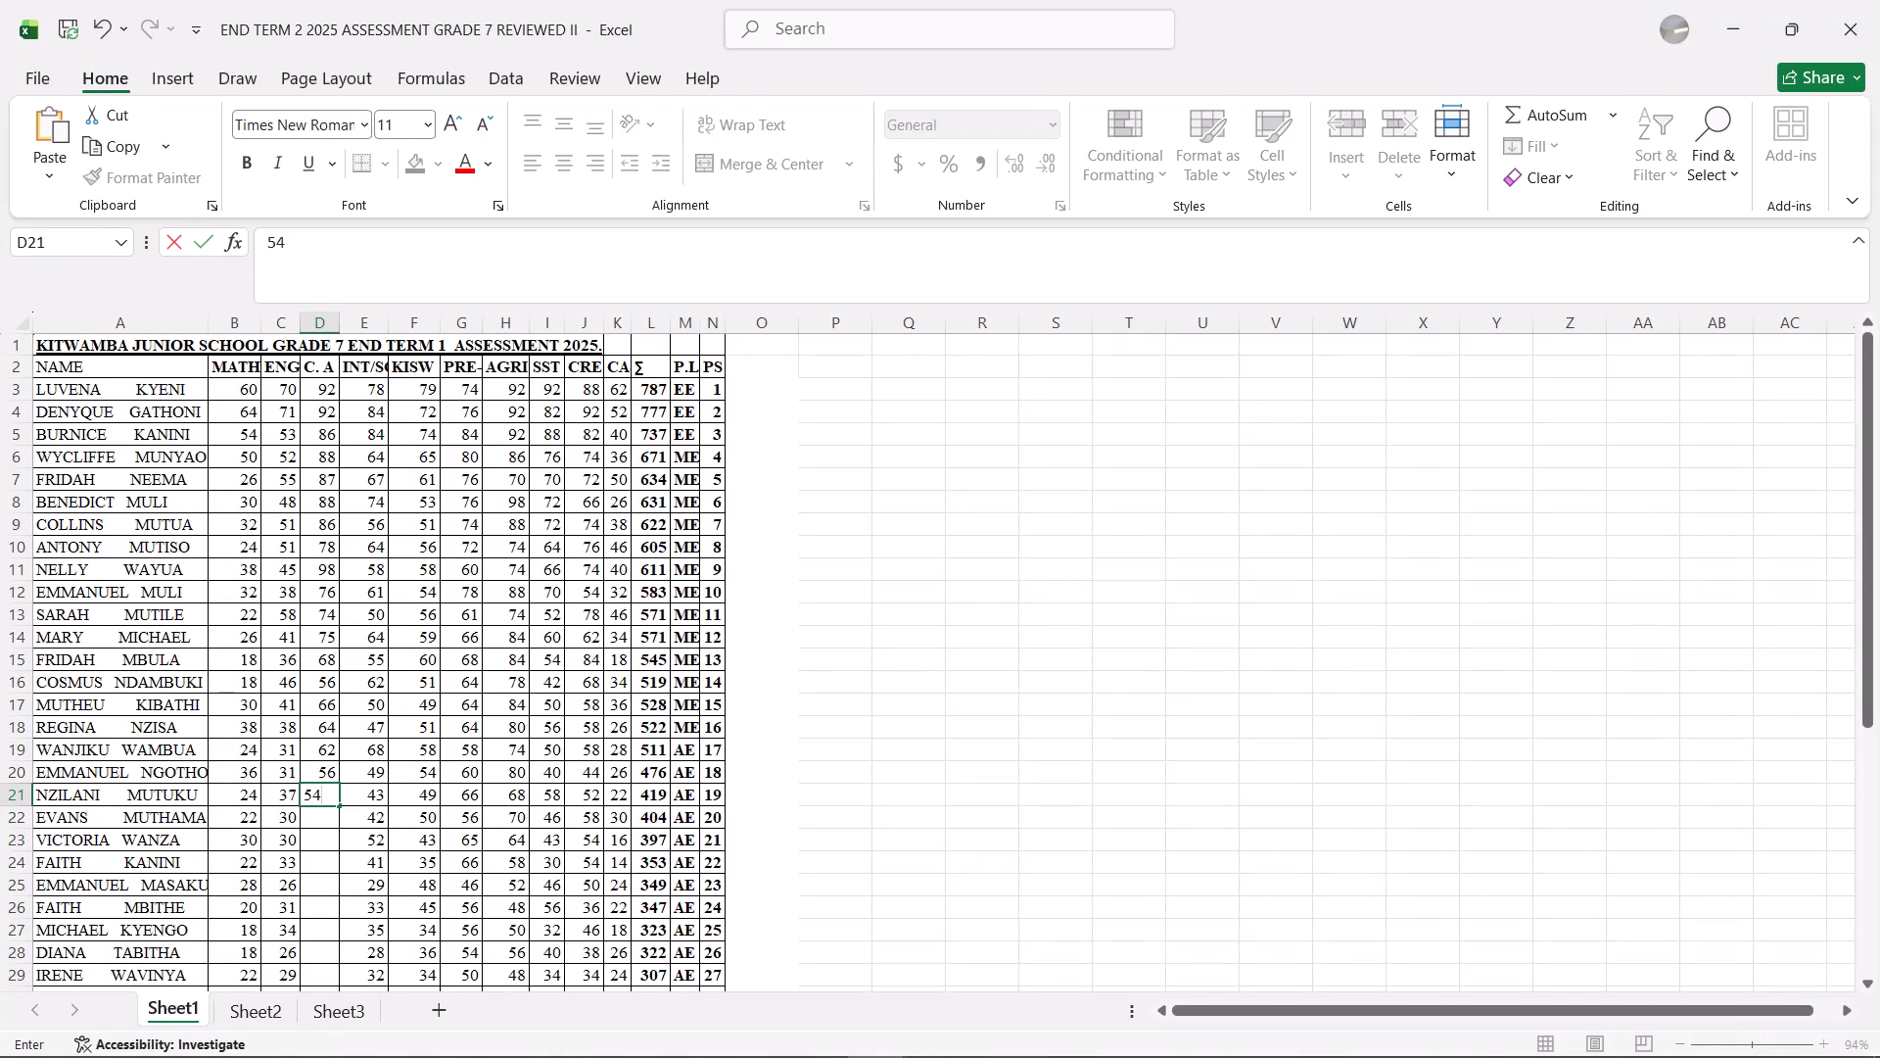
left_click(327, 813)
key("space")
type("44")
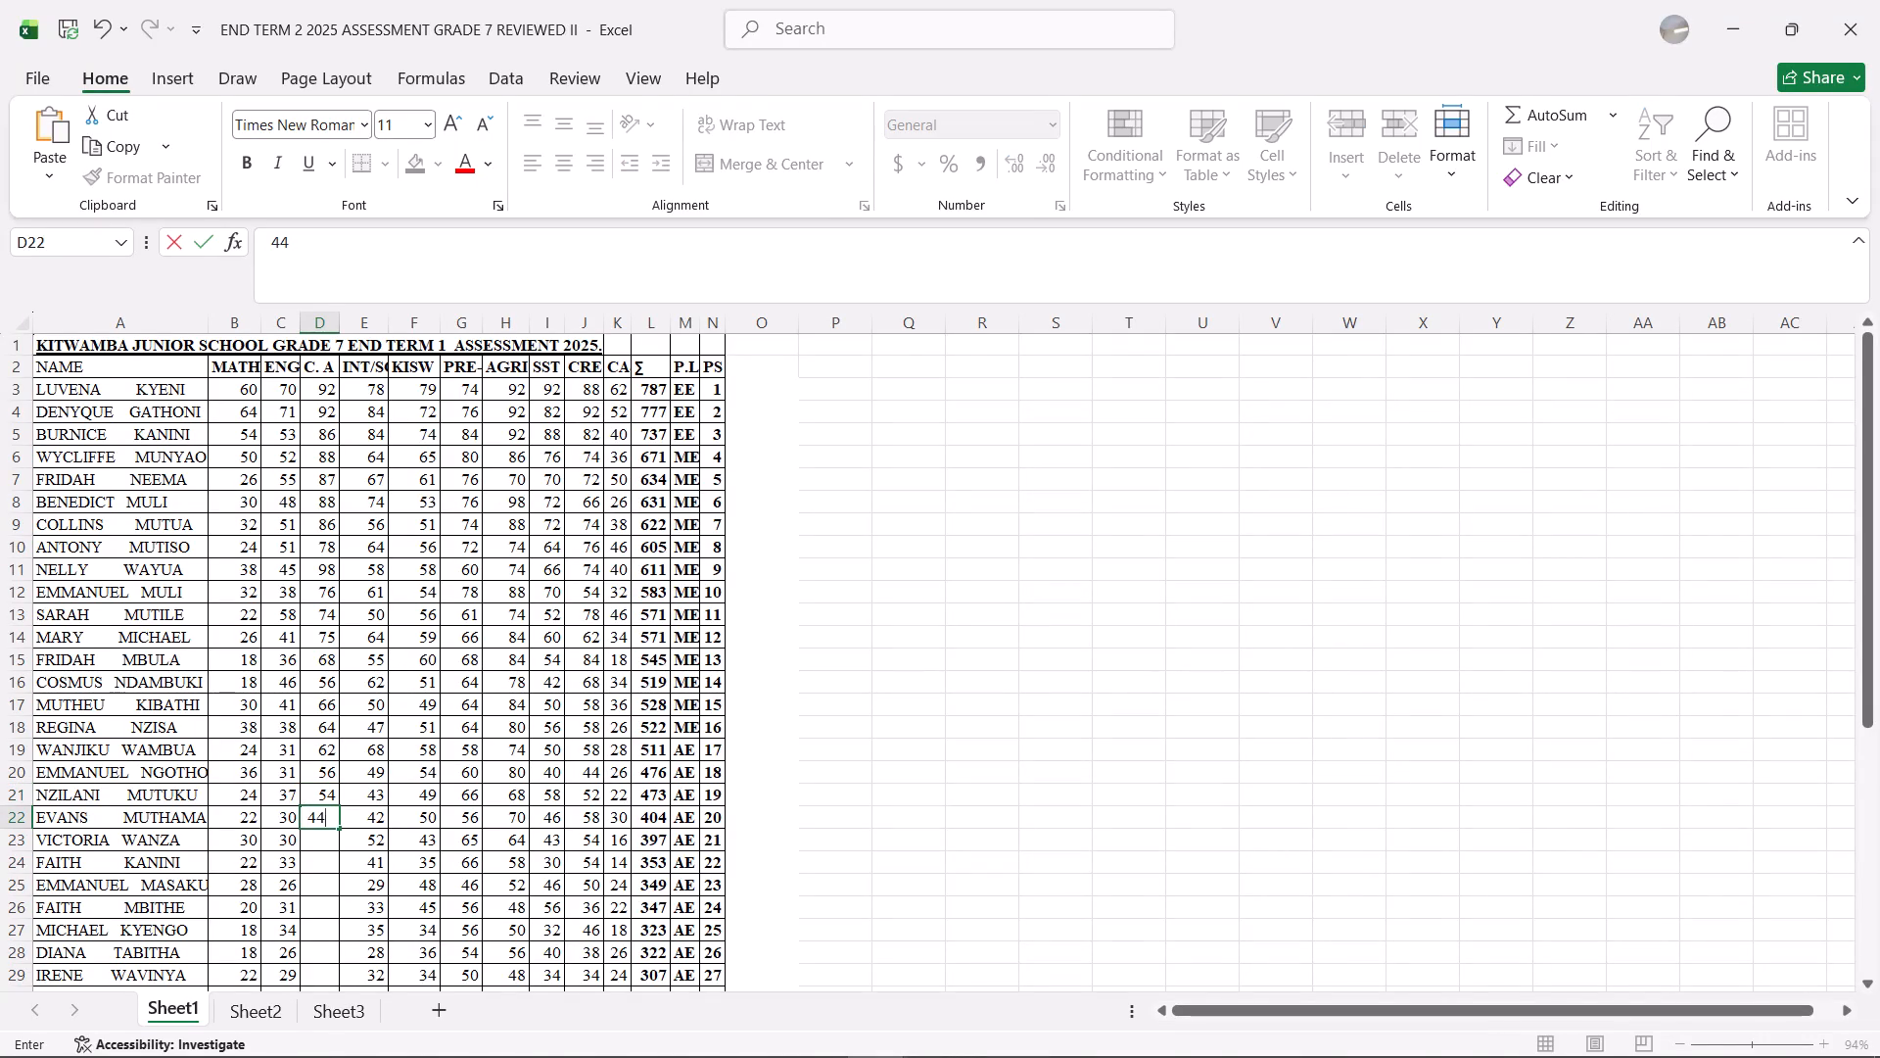
left_click(329, 846)
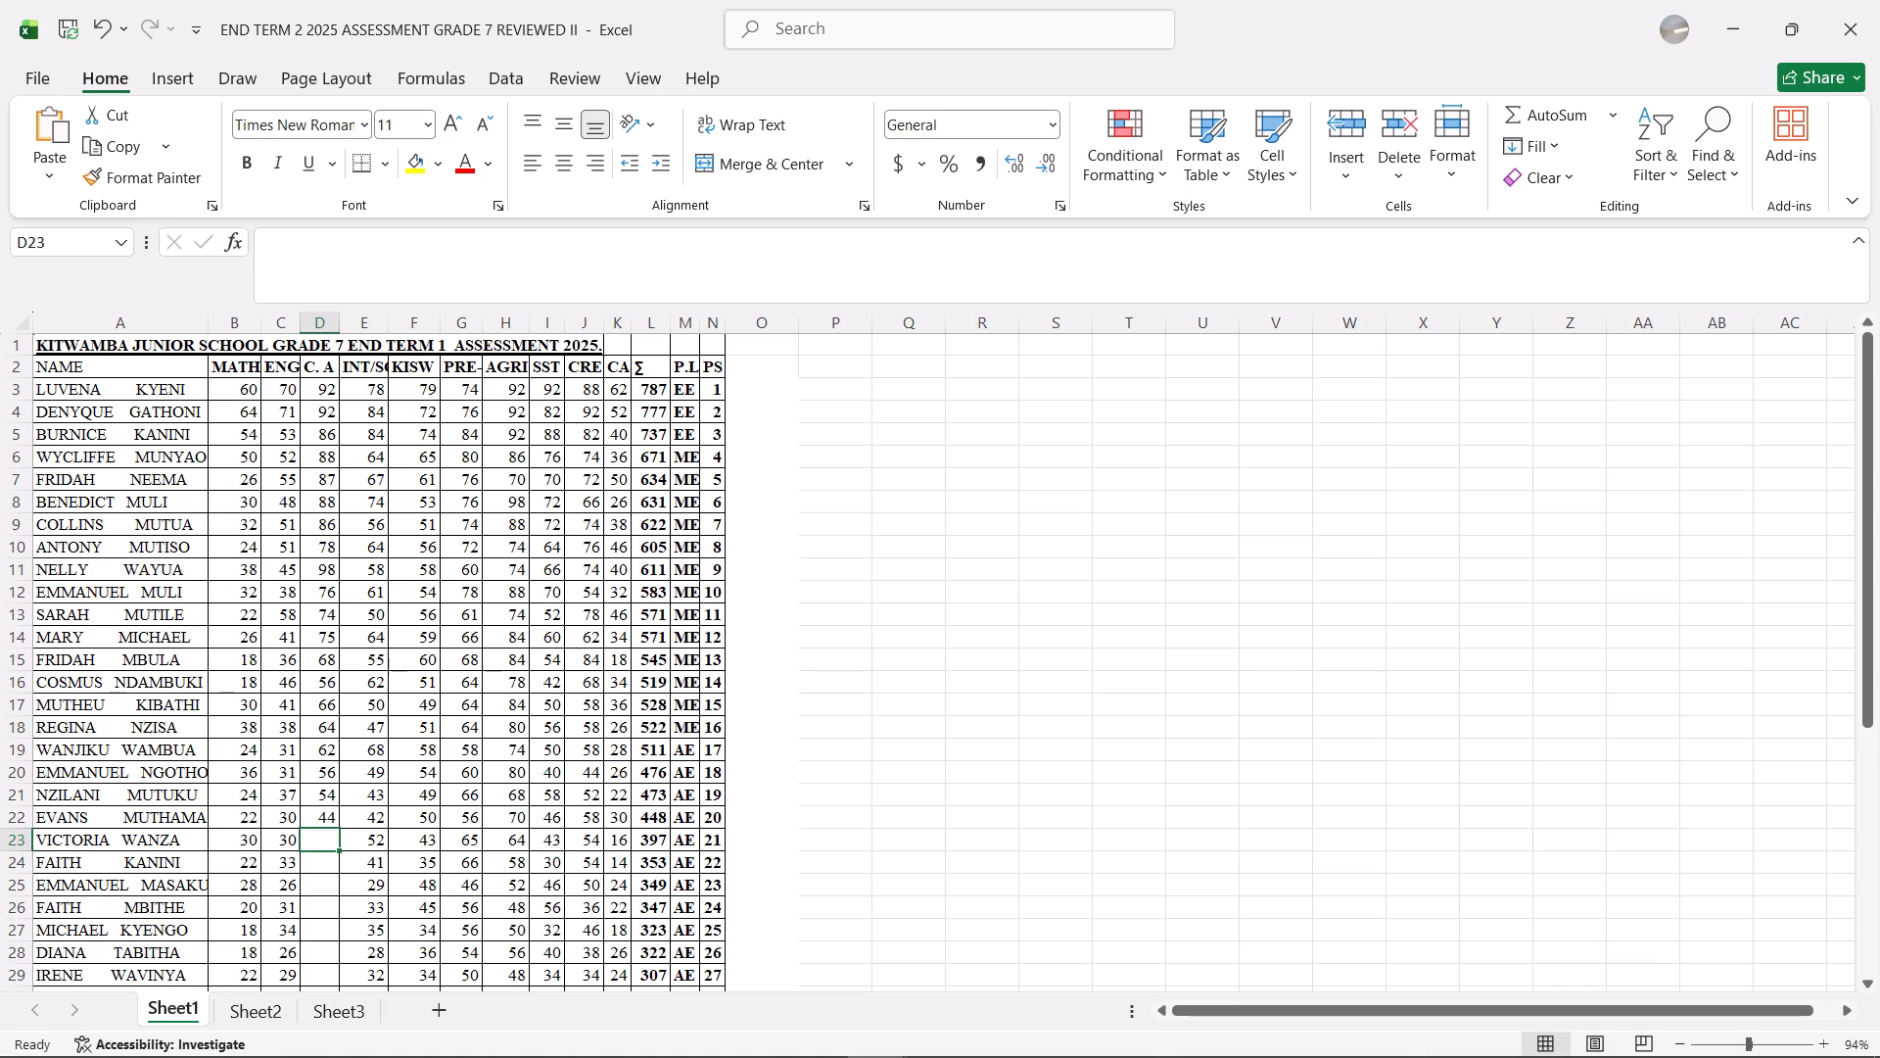
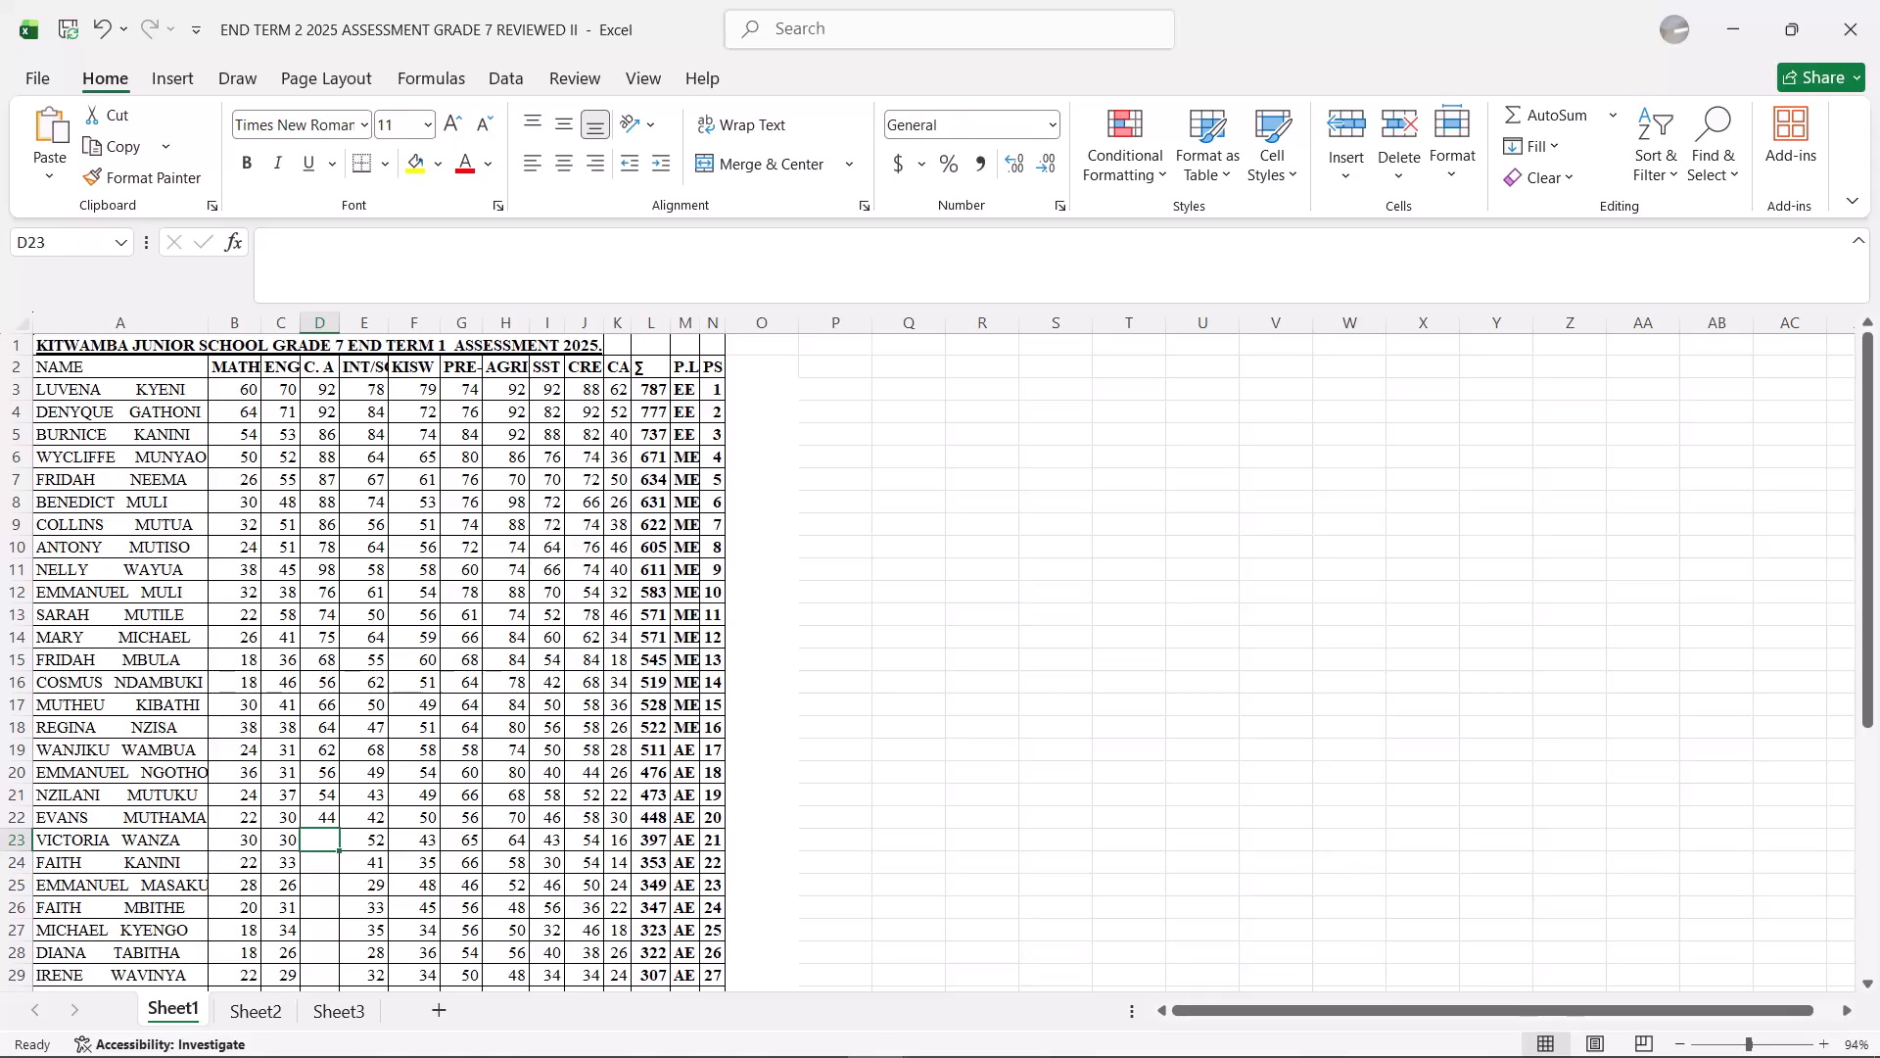
Enter the C. A marks 42 in cell D23 and 34 in cell D24 of the Grade 7 assessment sheet.
left_click(326, 845)
type("42")
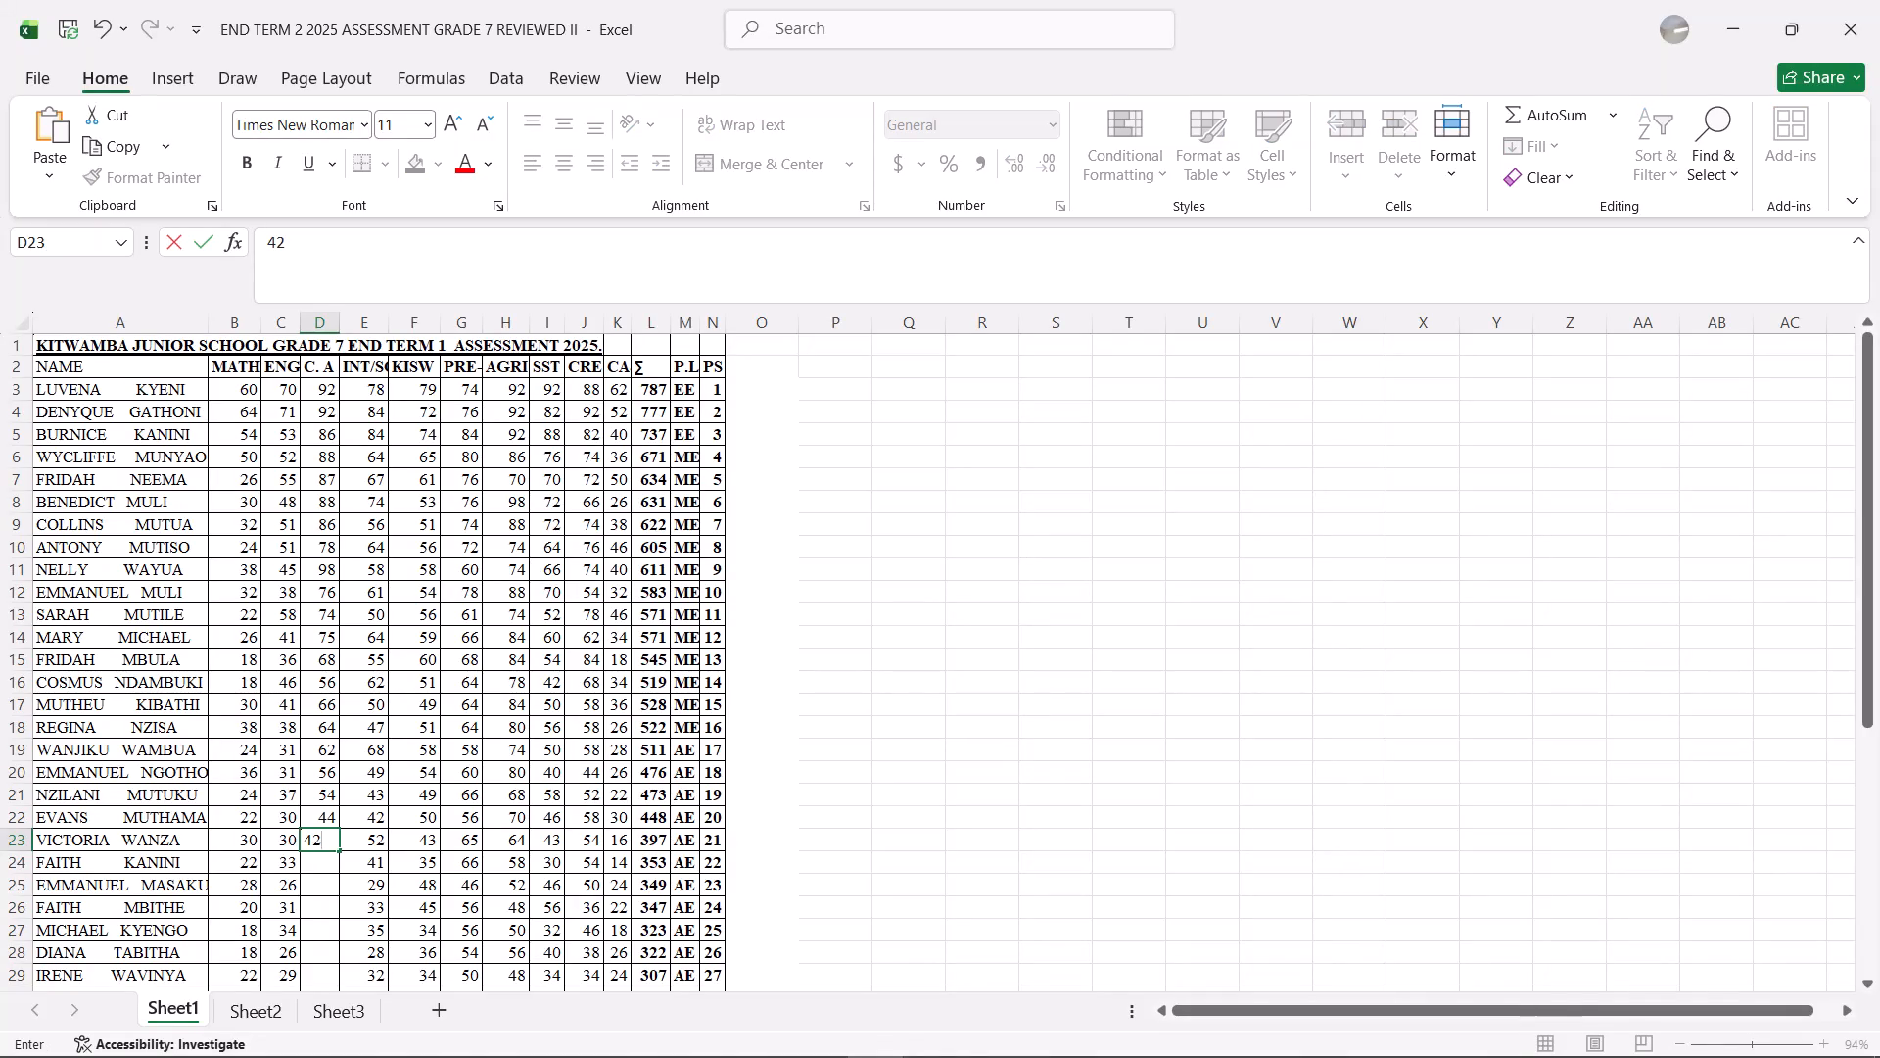
left_click(320, 861)
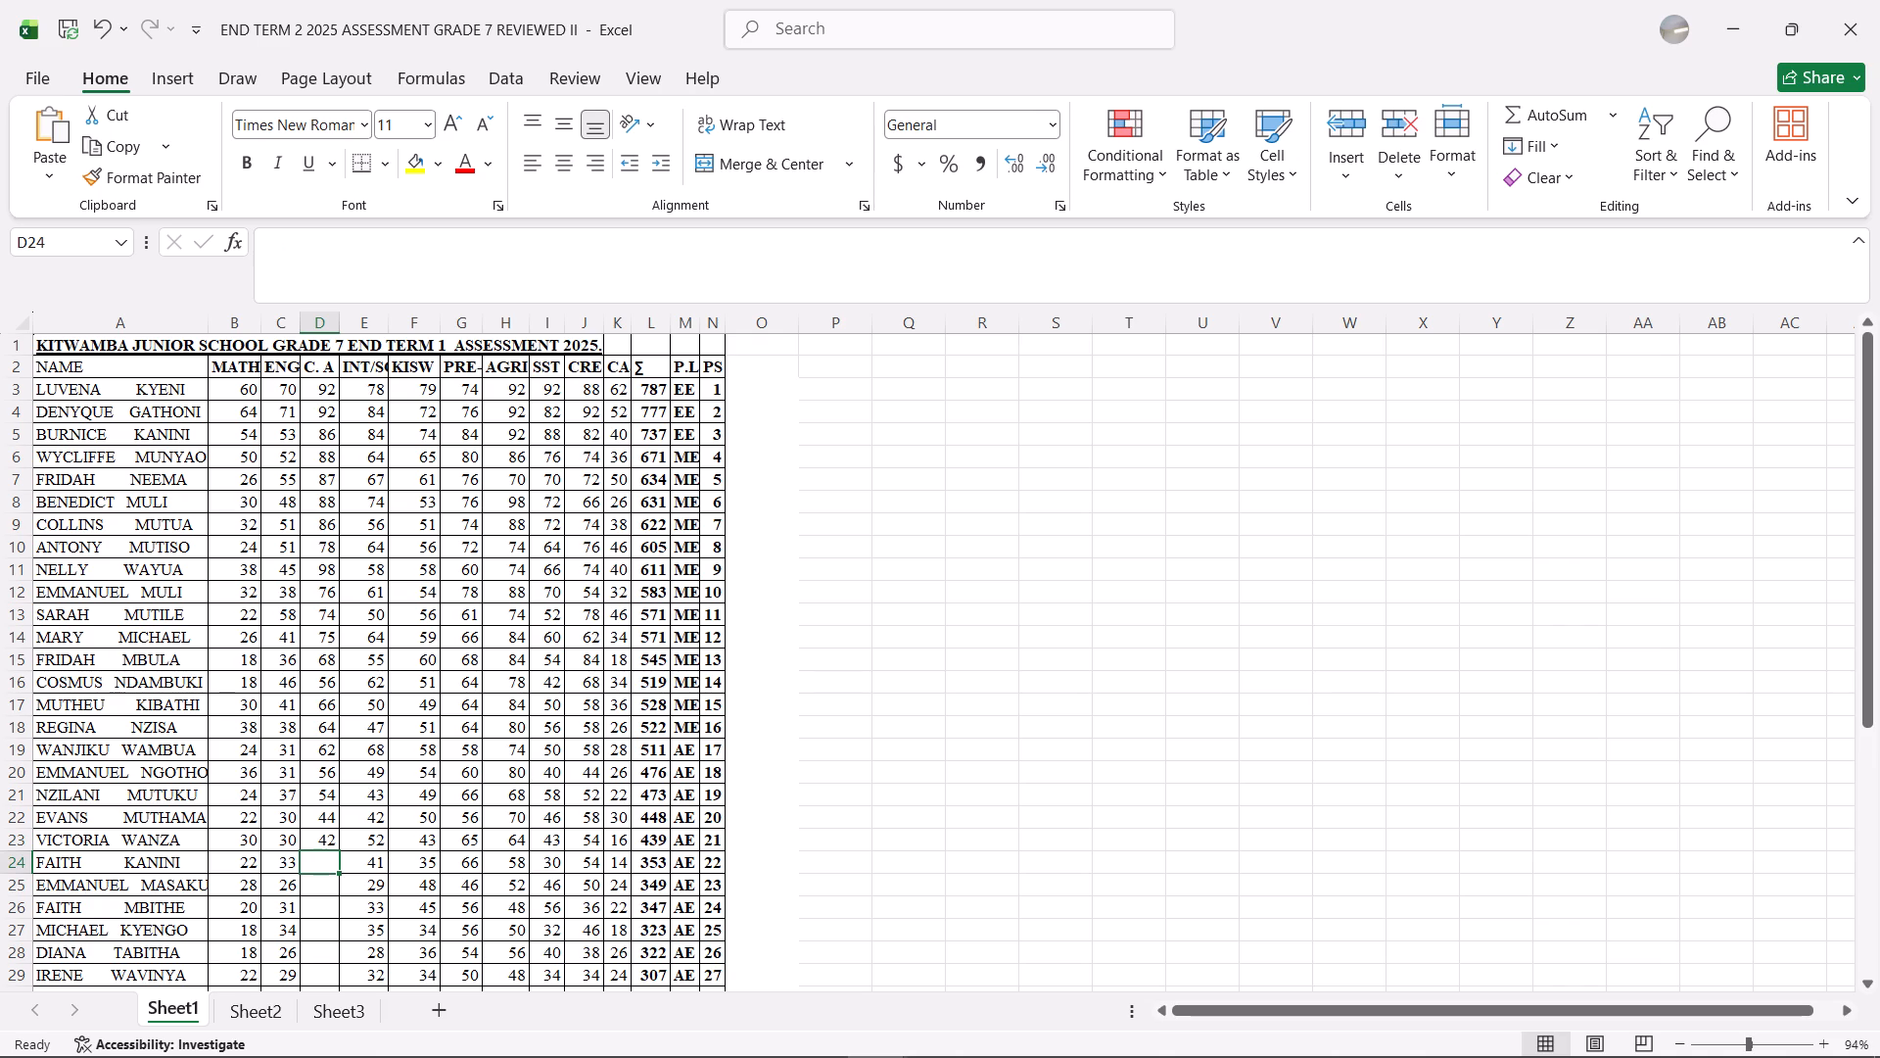
type("34")
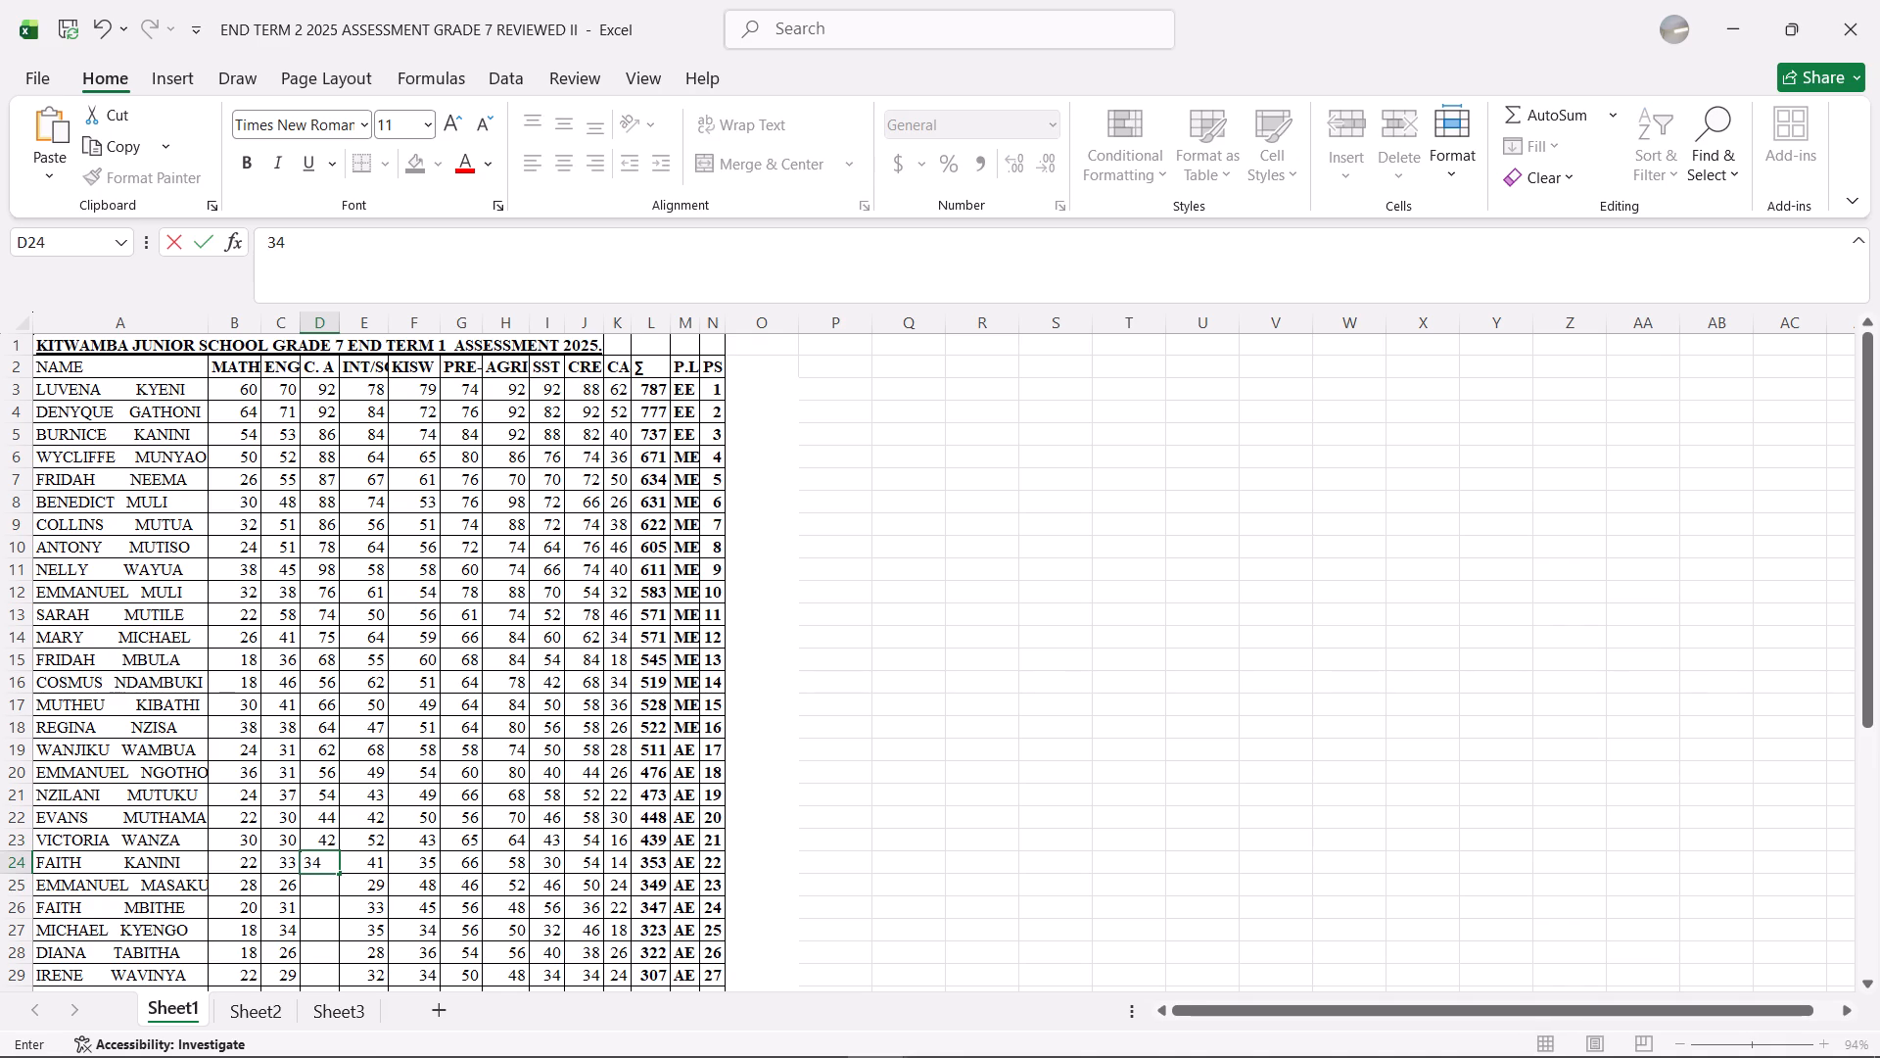
left_click(317, 888)
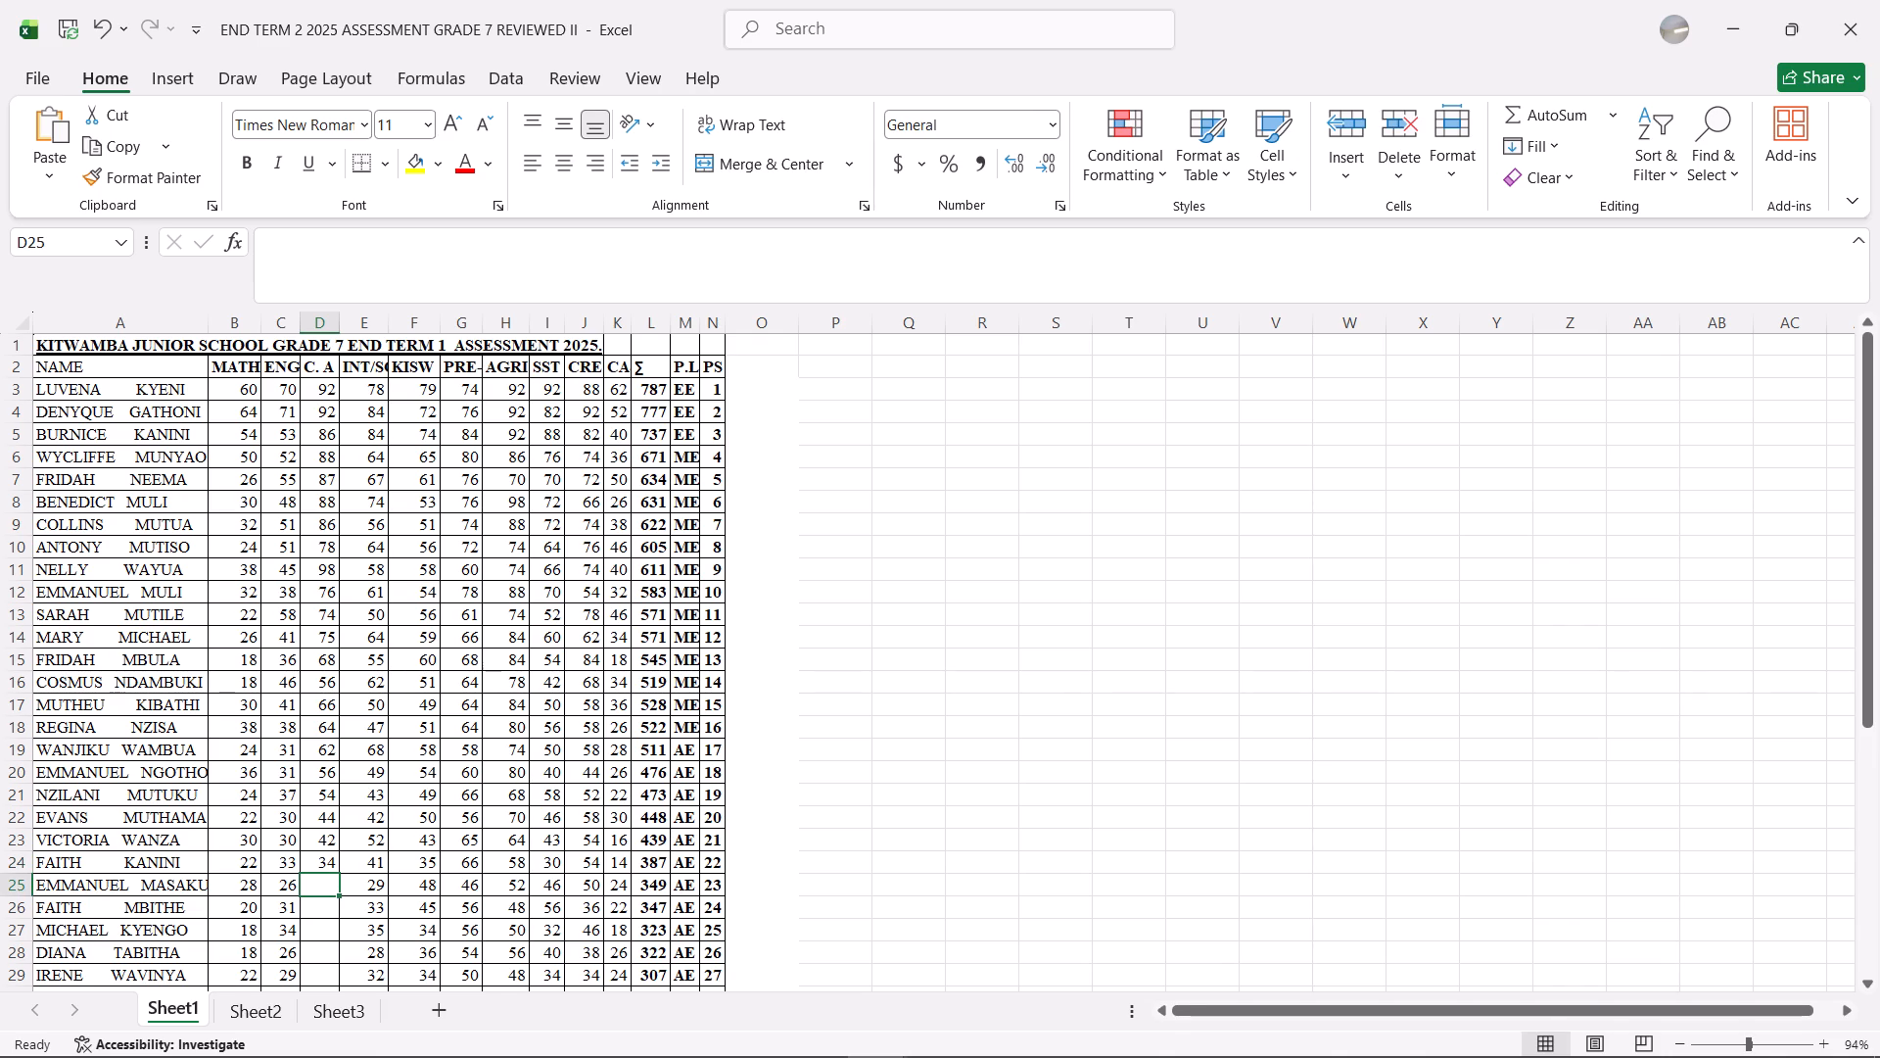
Enter the C. A mark 46 in cell D25 of the Grade 7 assessment sheet.
scroll(317, 888, "down", 2)
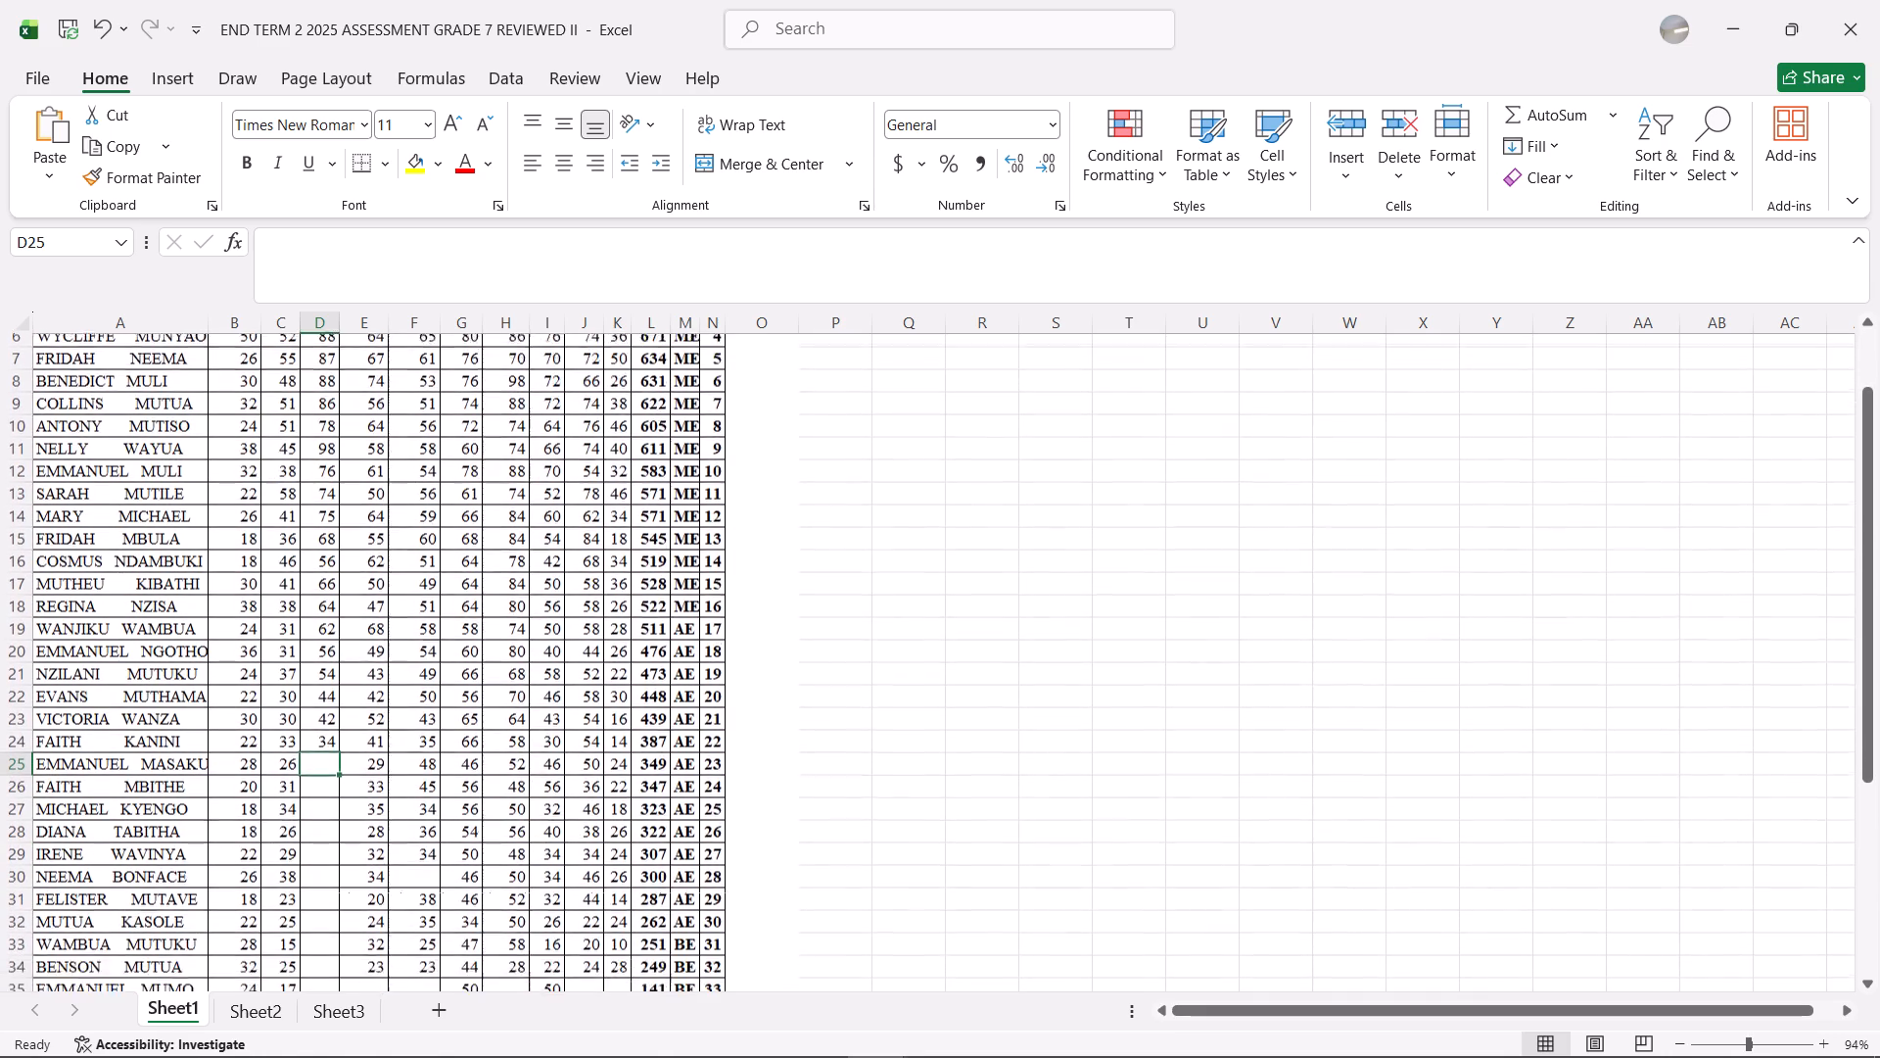
scroll(317, 888, "down", 2)
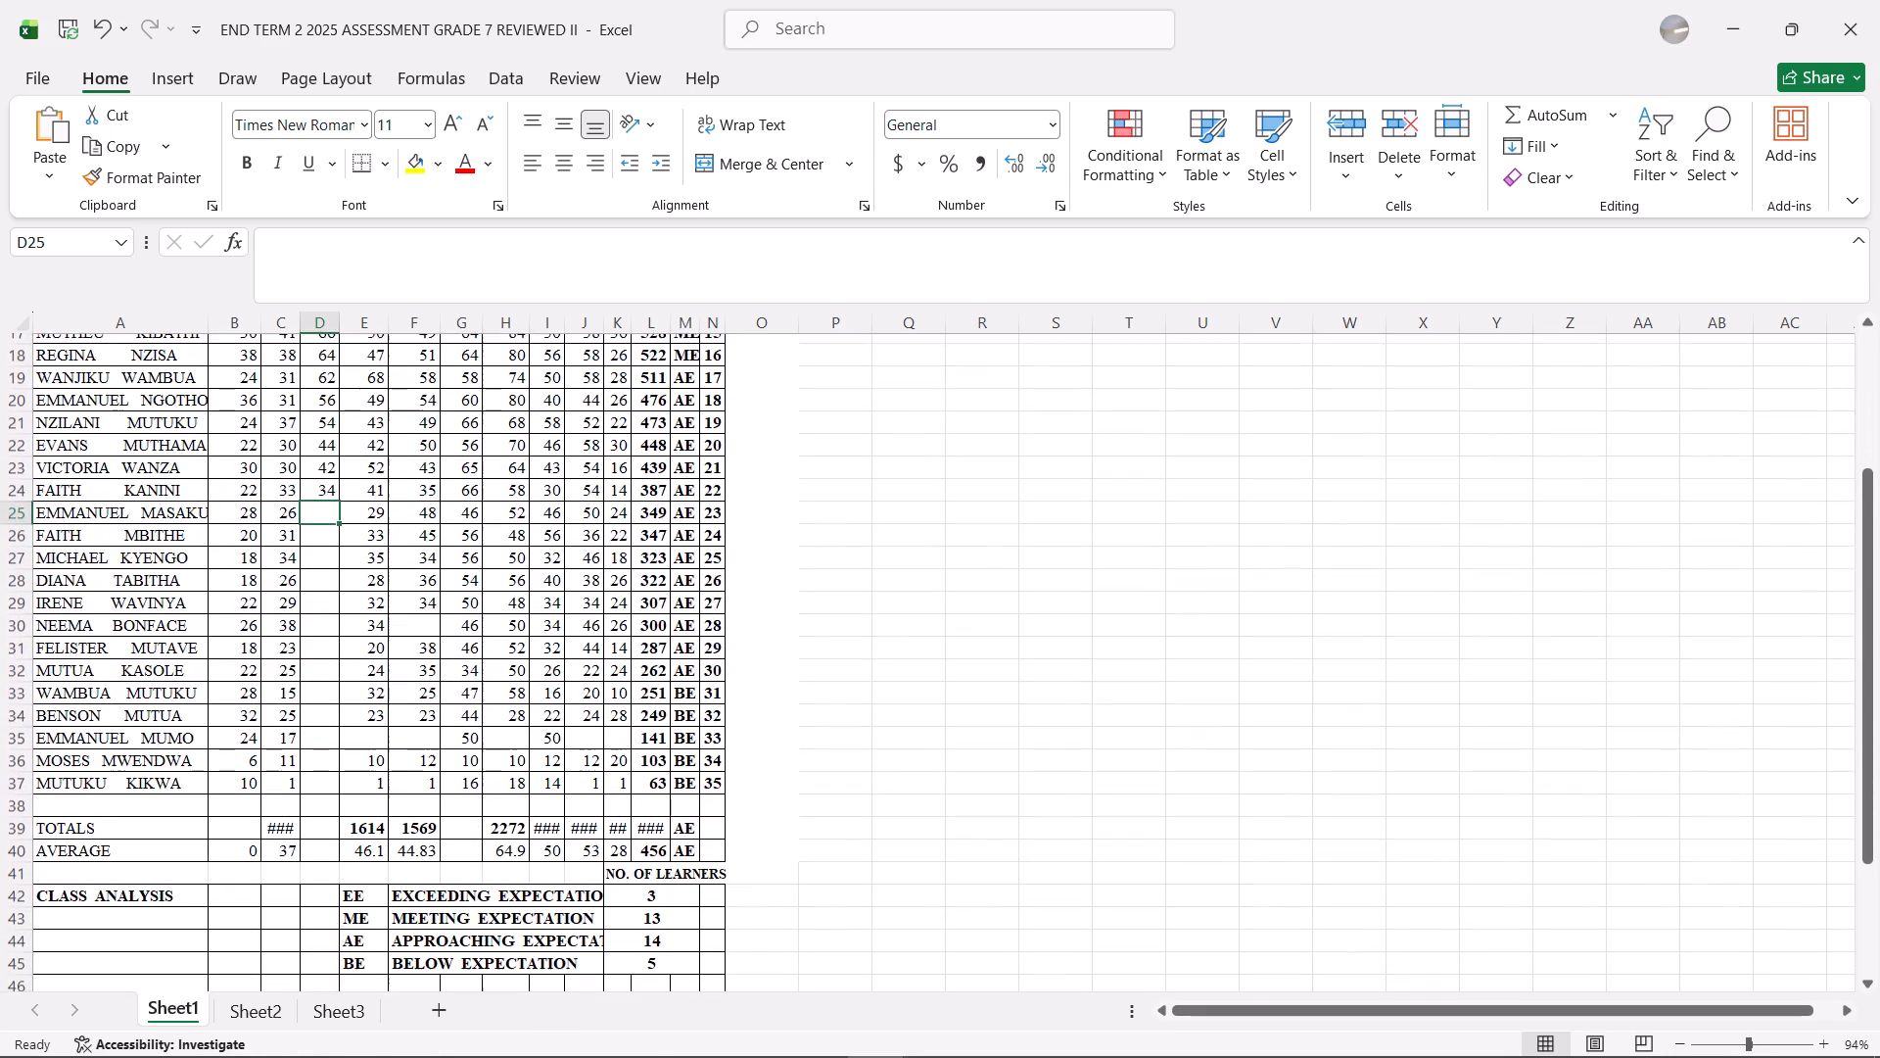
scroll(317, 888, "down", 1)
scroll(317, 888, "up", 1)
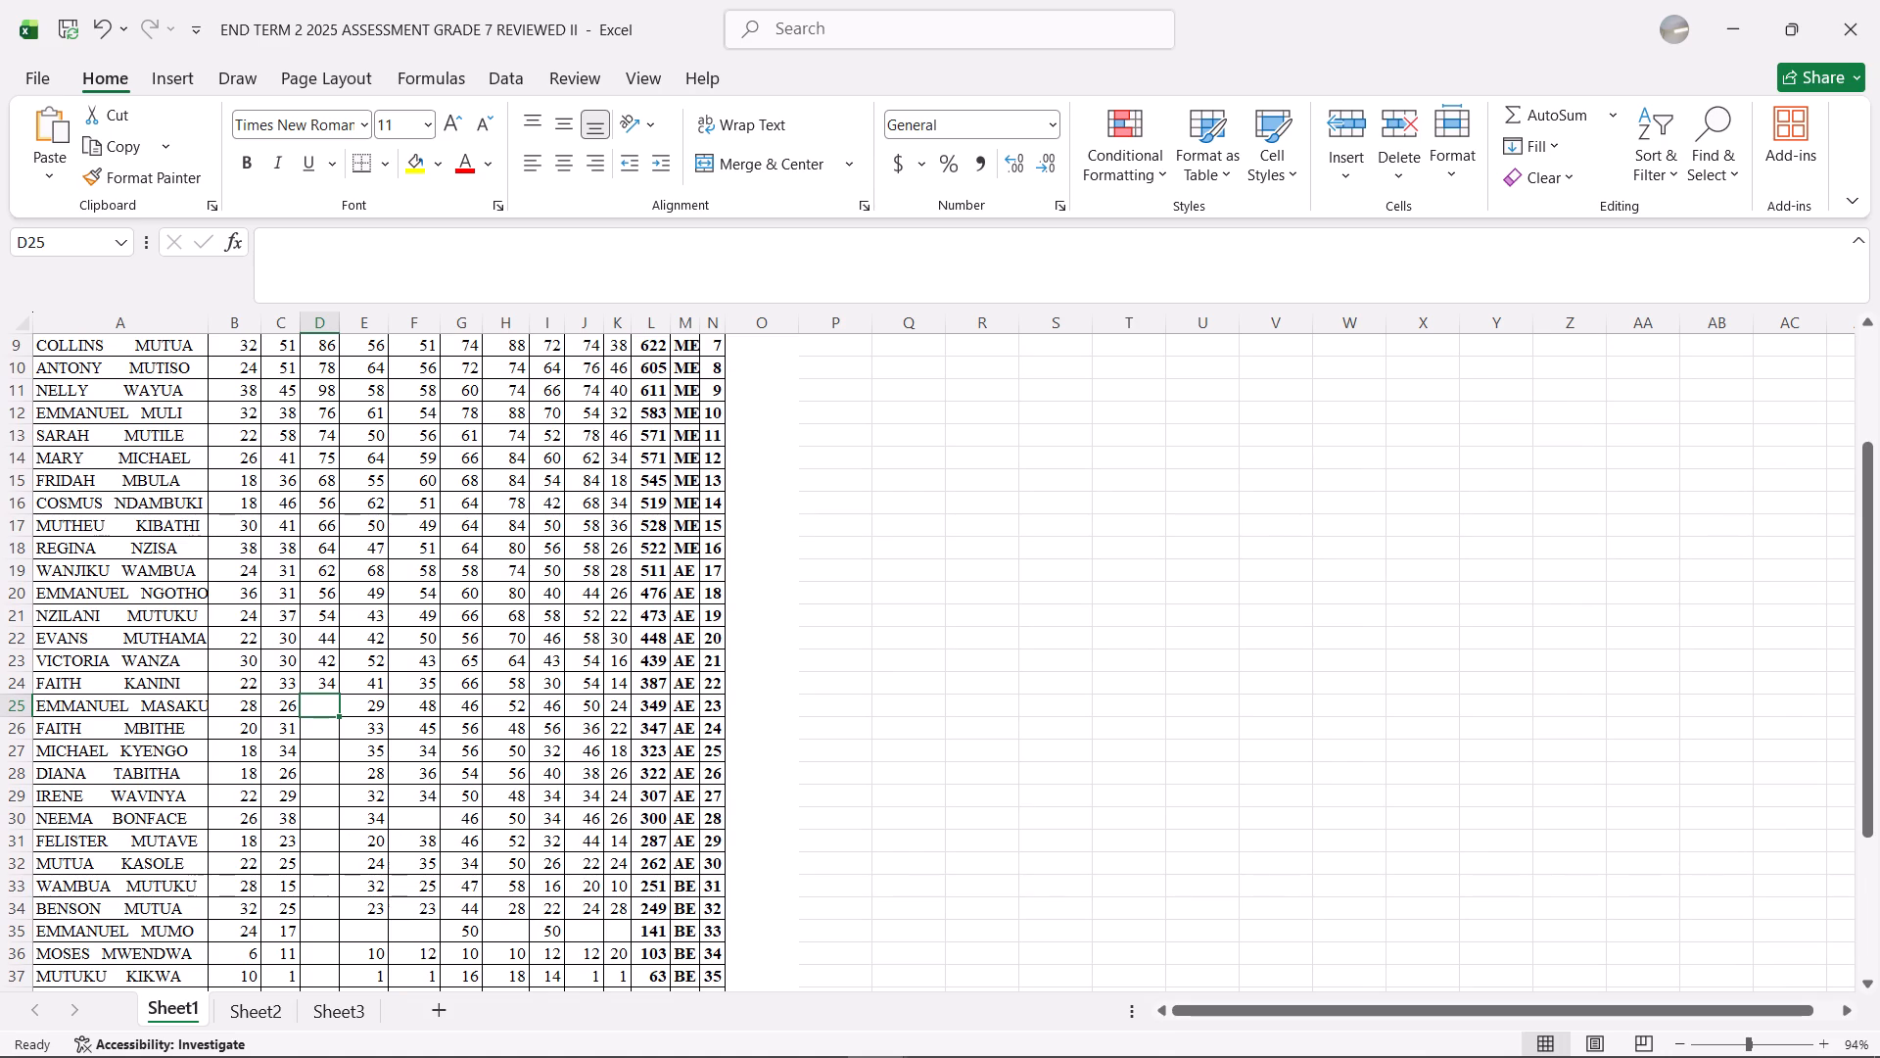
scroll(317, 888, "down", 1)
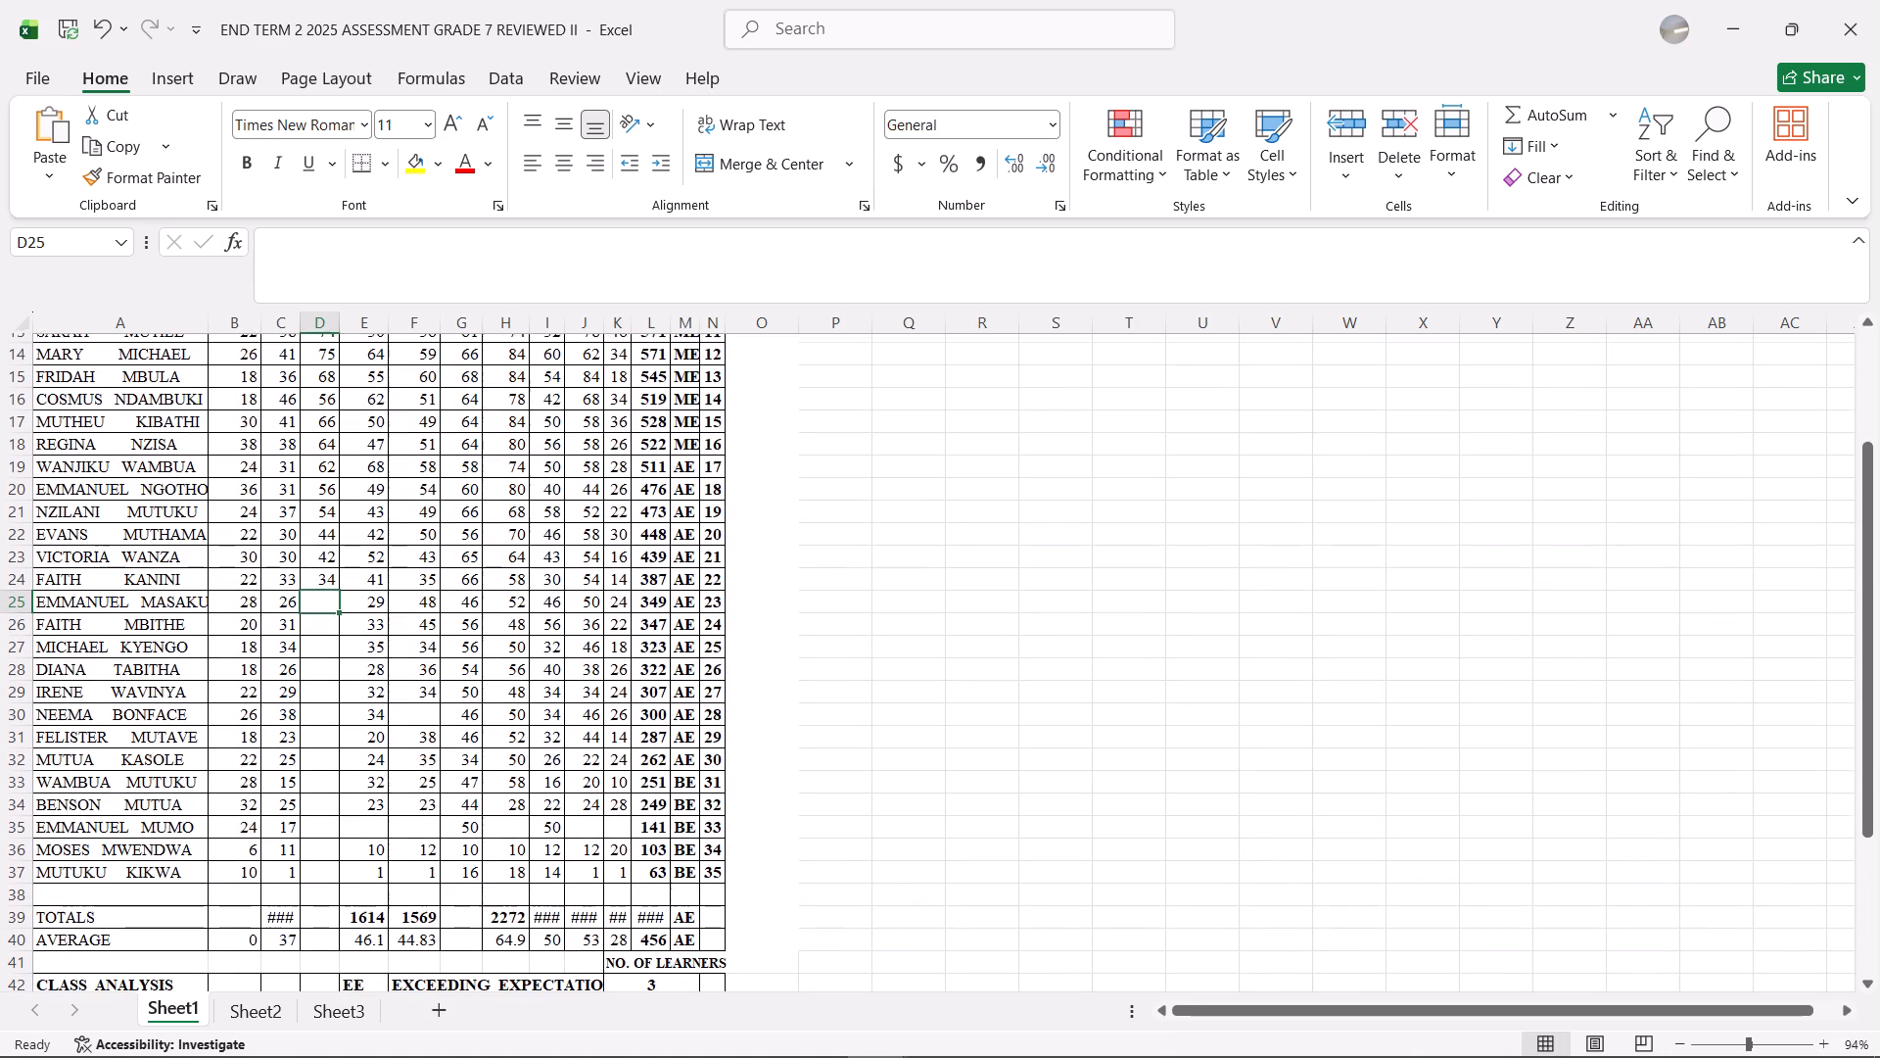
left_click(331, 591)
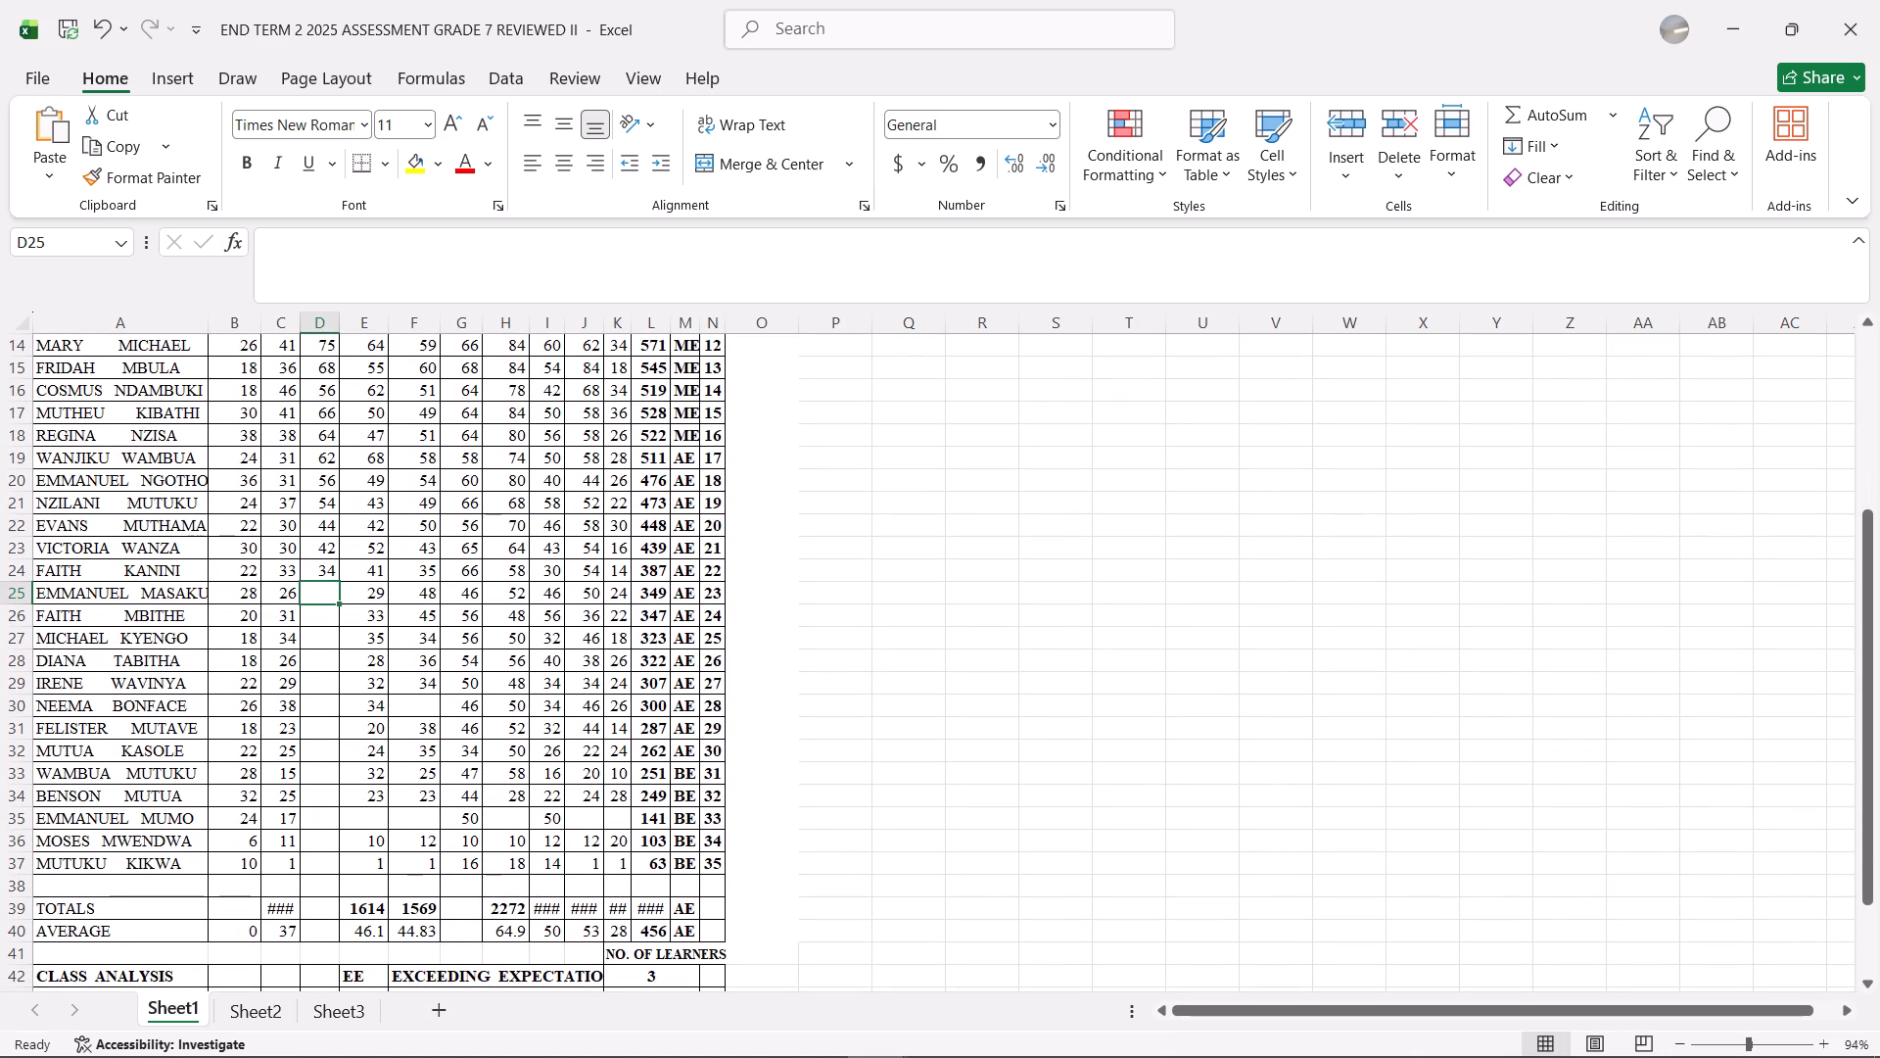
left_click(331, 591)
key("4")
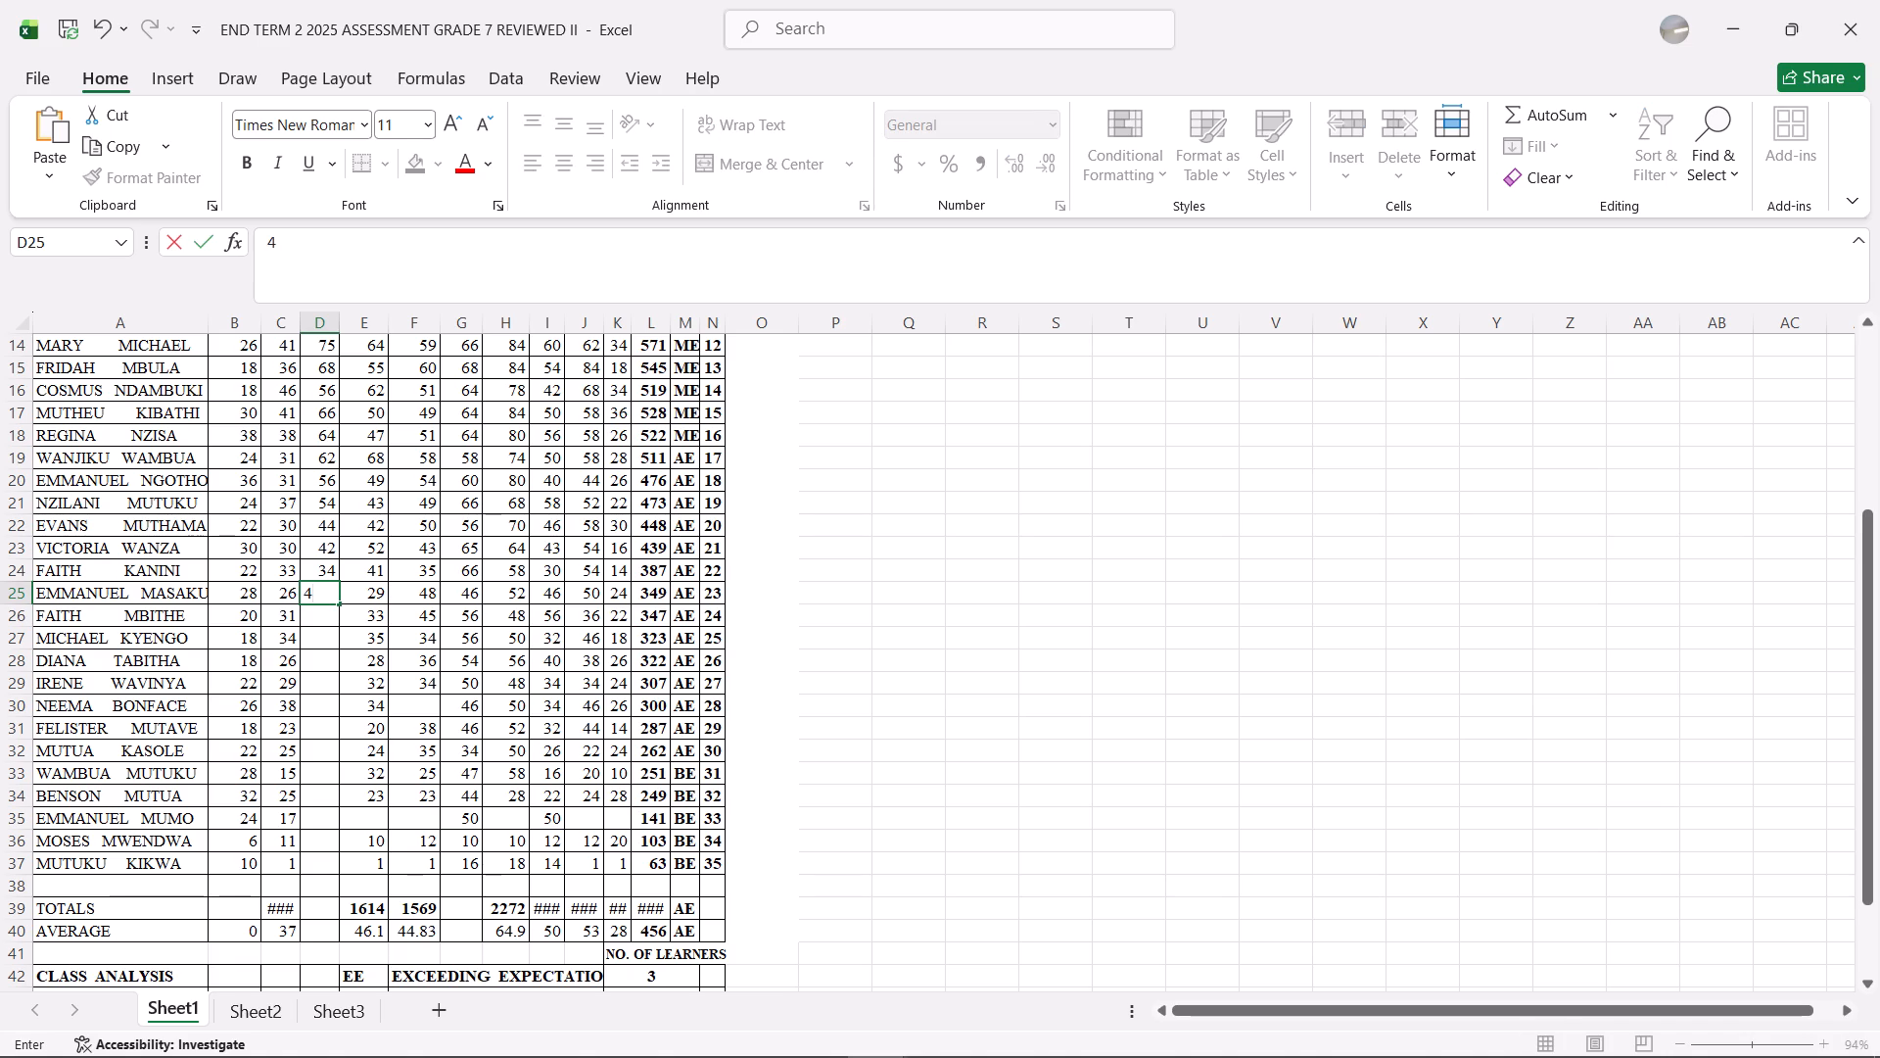
left_click(315, 594)
key("6")
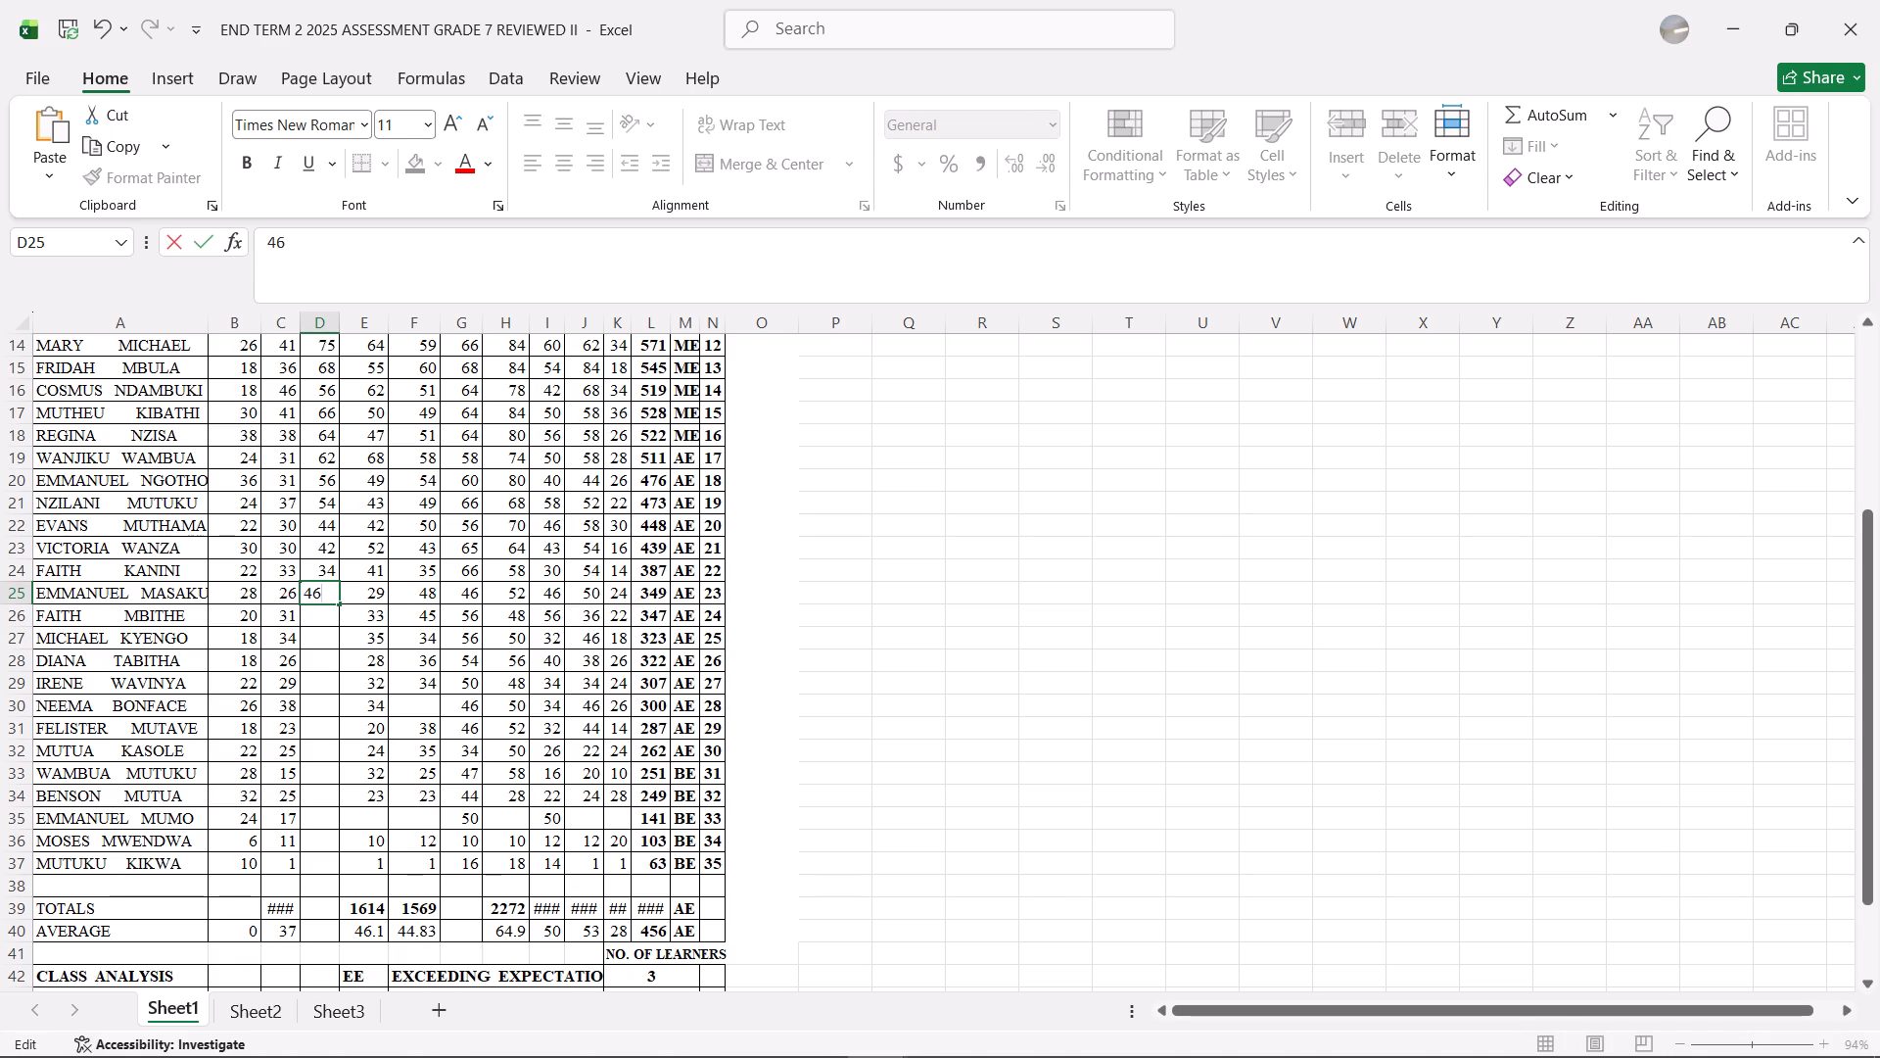
left_click(316, 619)
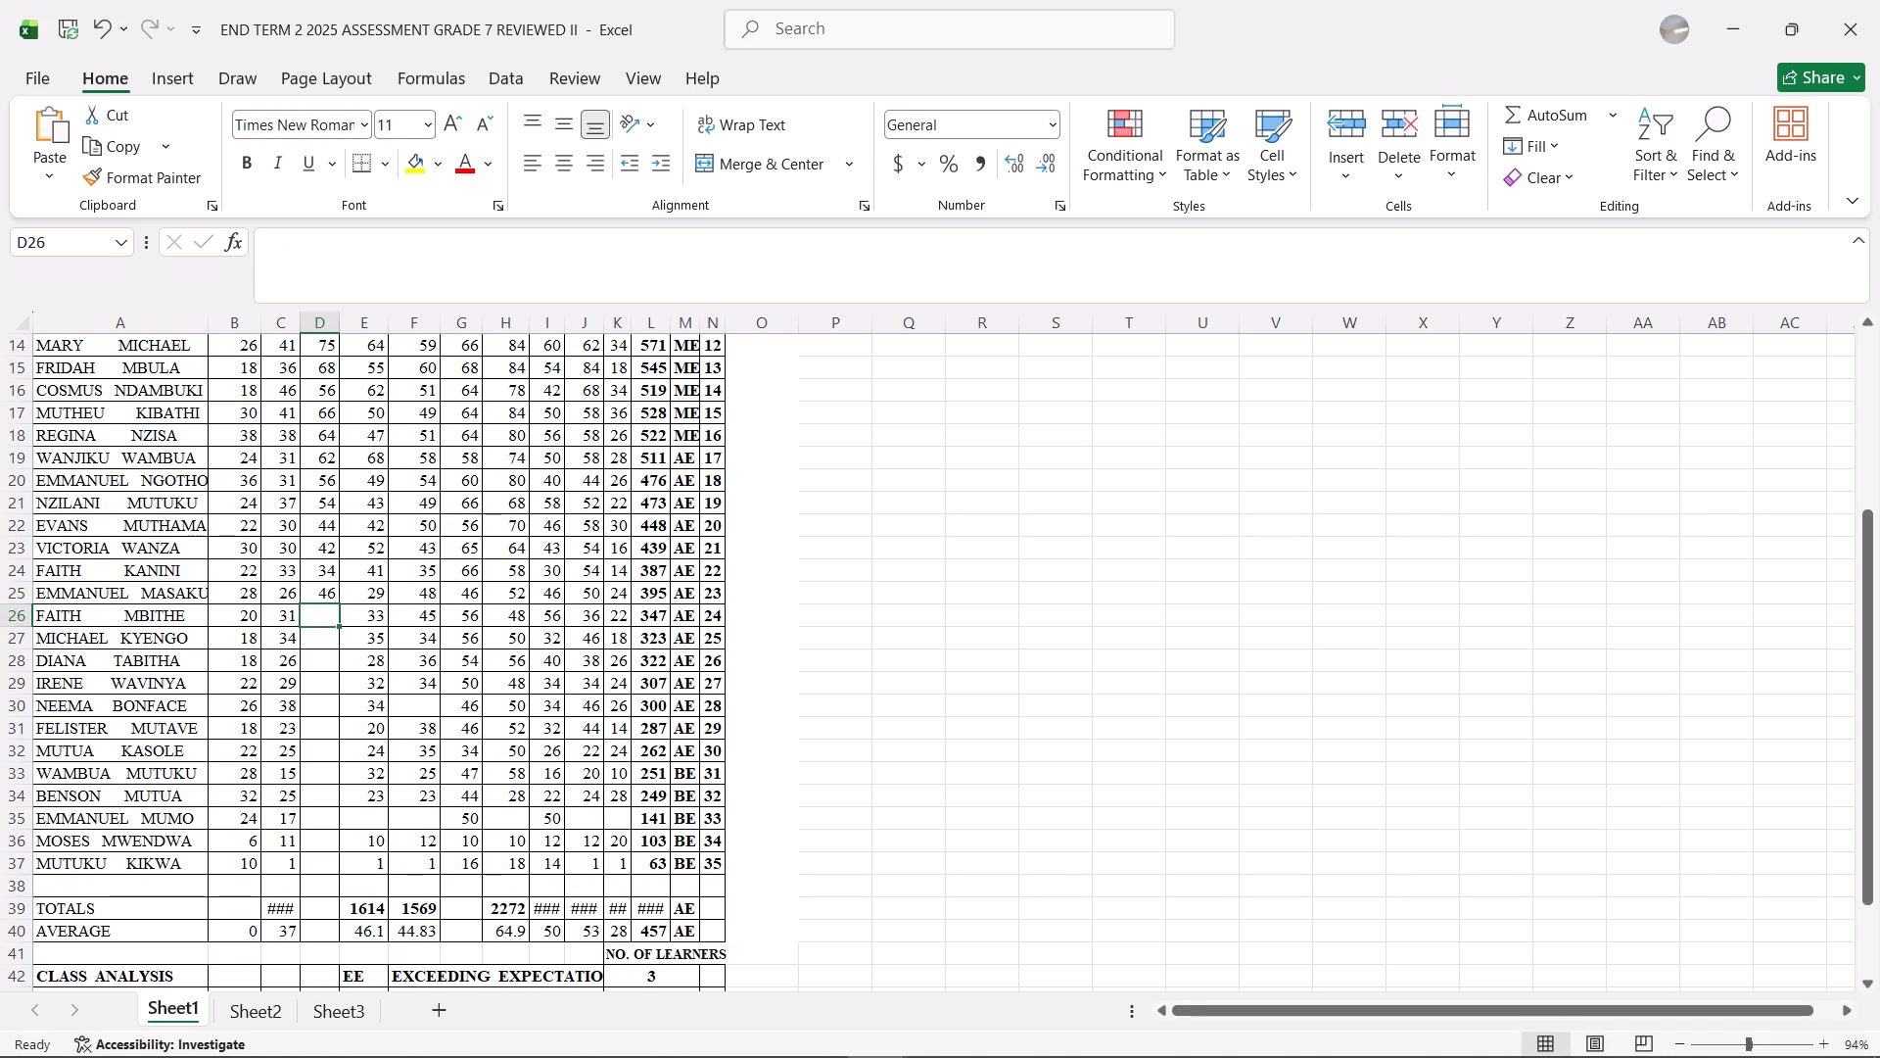
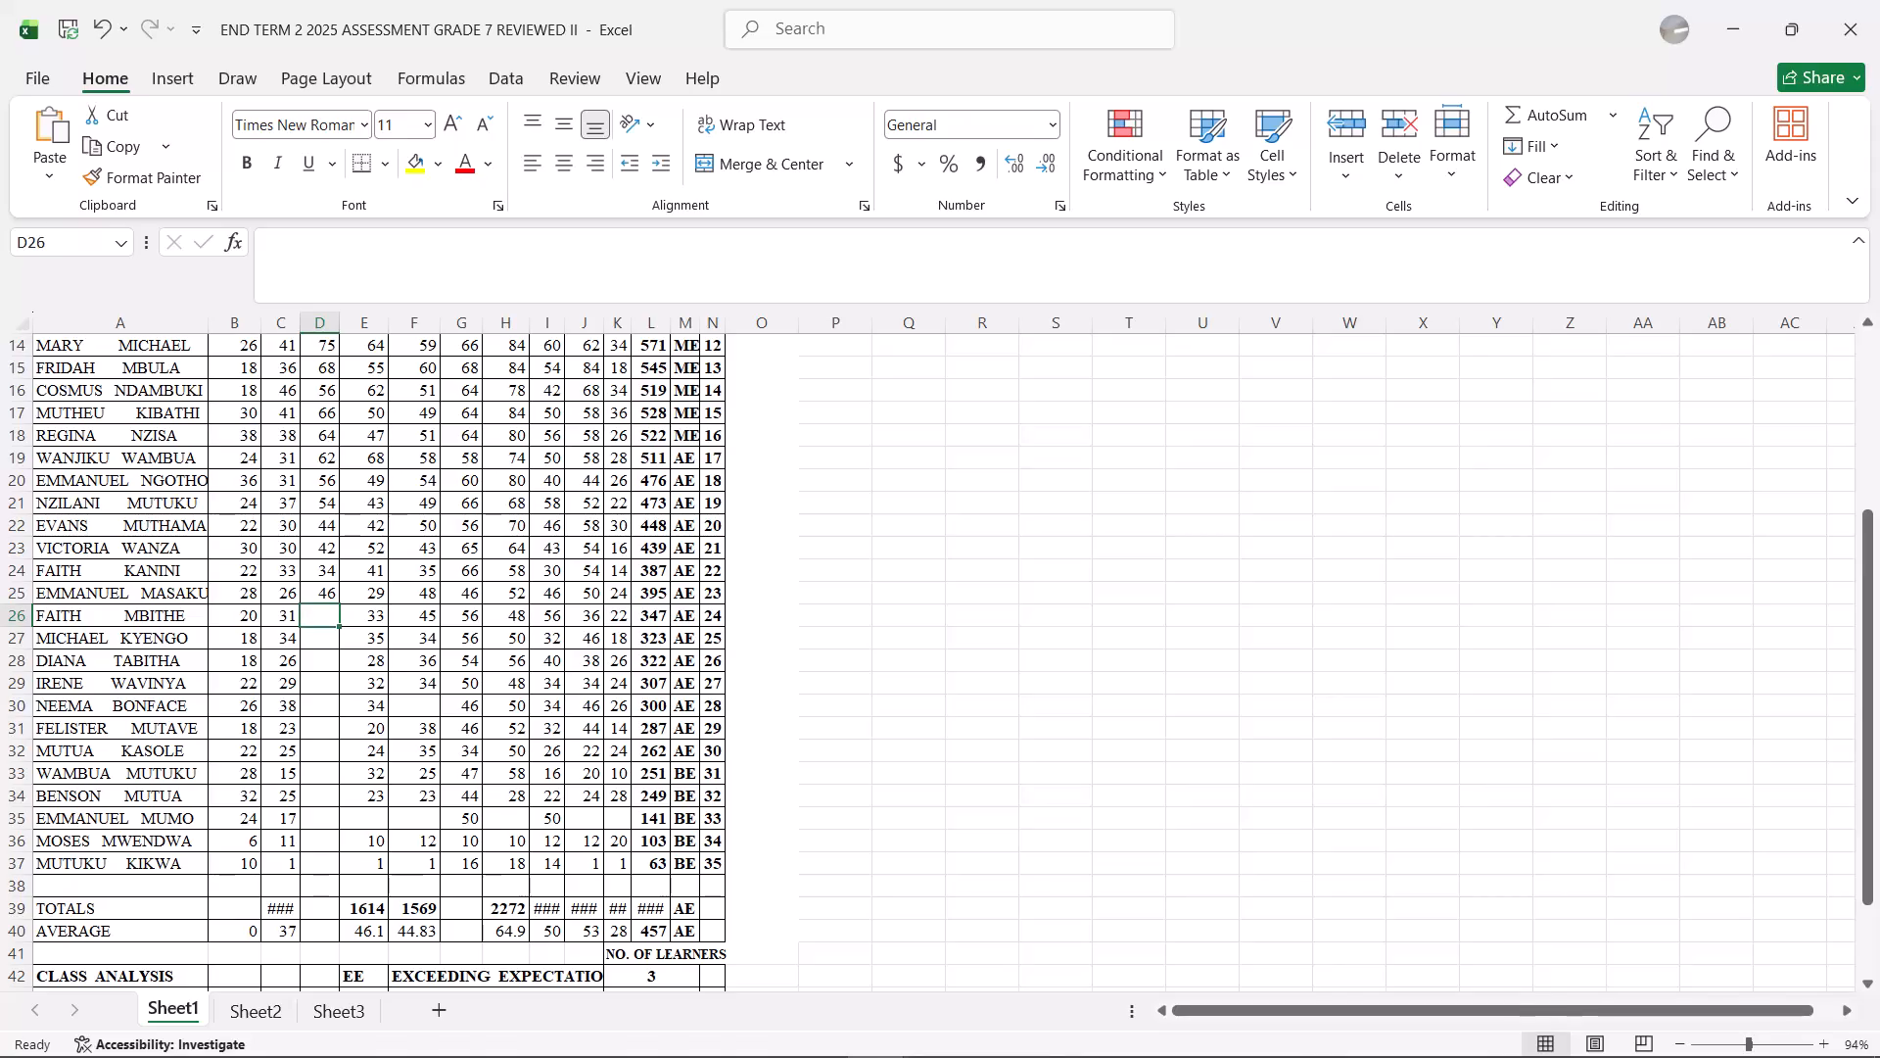
Enter the C. A mark 76 in cell D26 of the Grade 7 assessment sheet.
type("76")
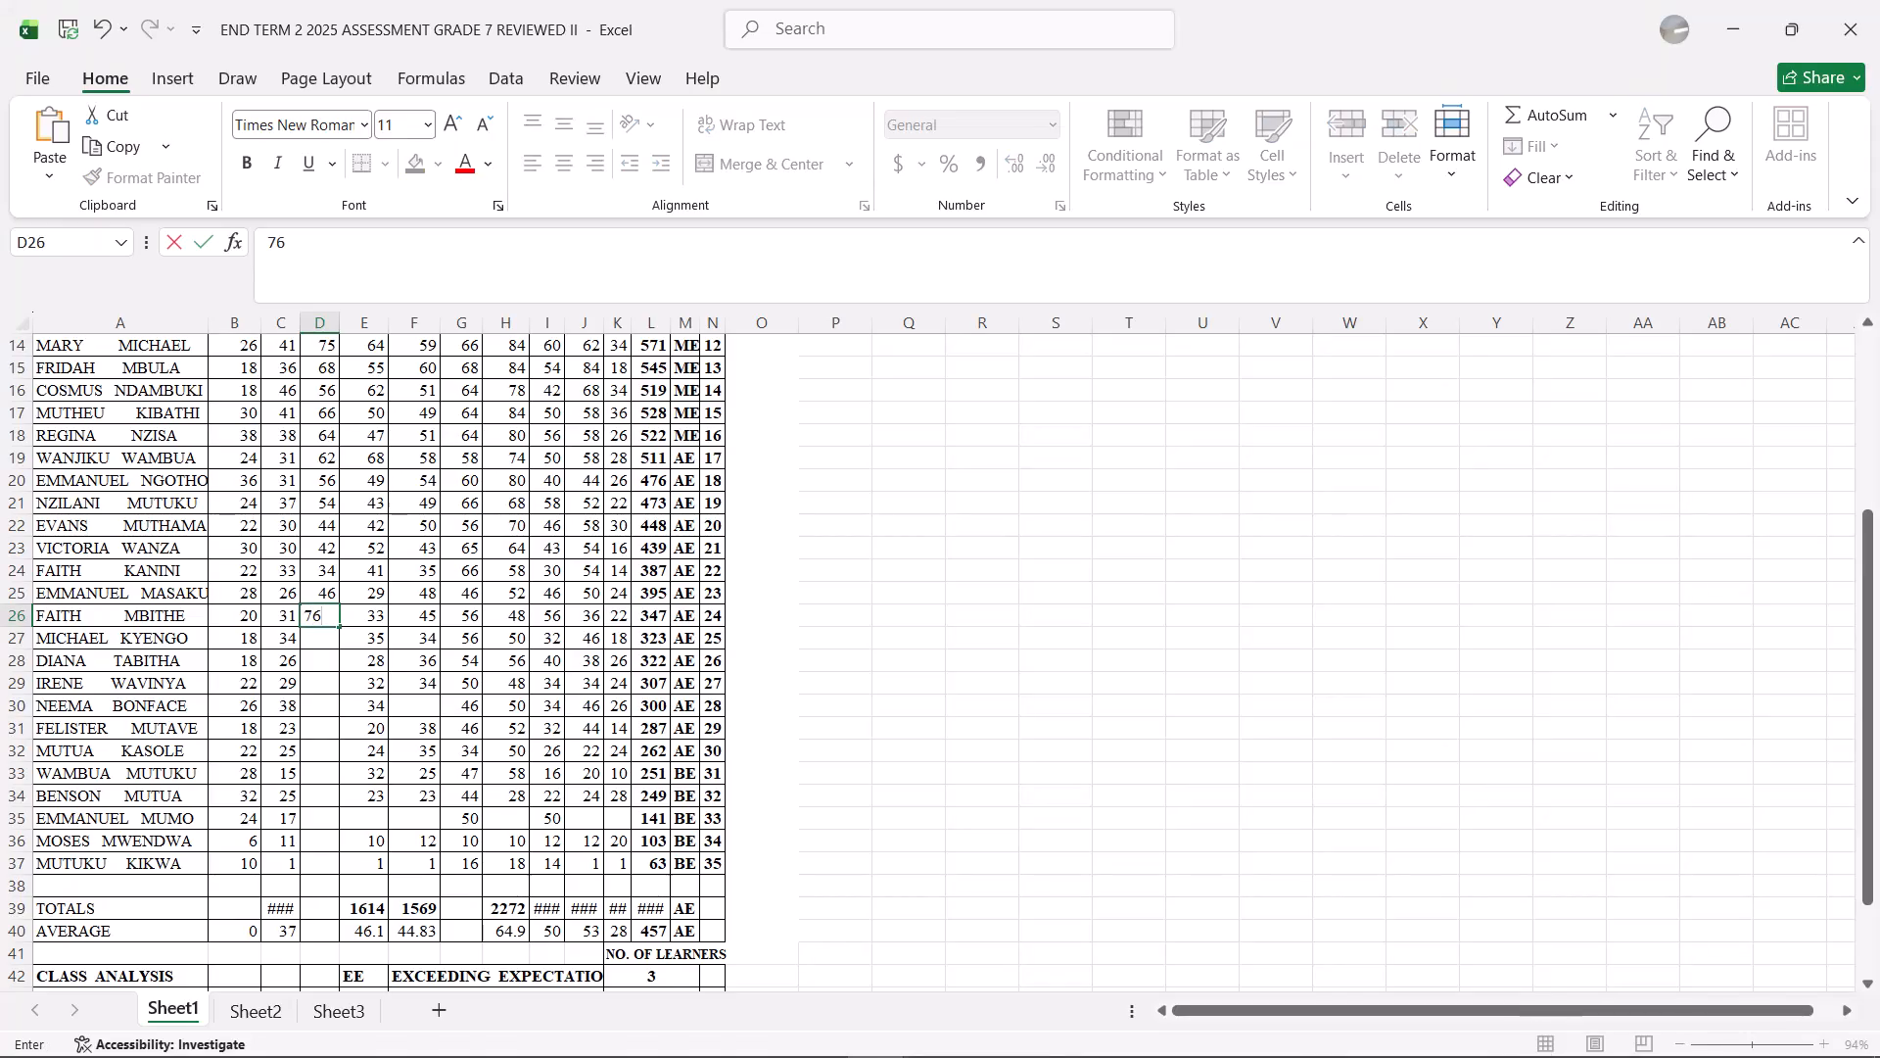
left_click(338, 653)
double_click(325, 644)
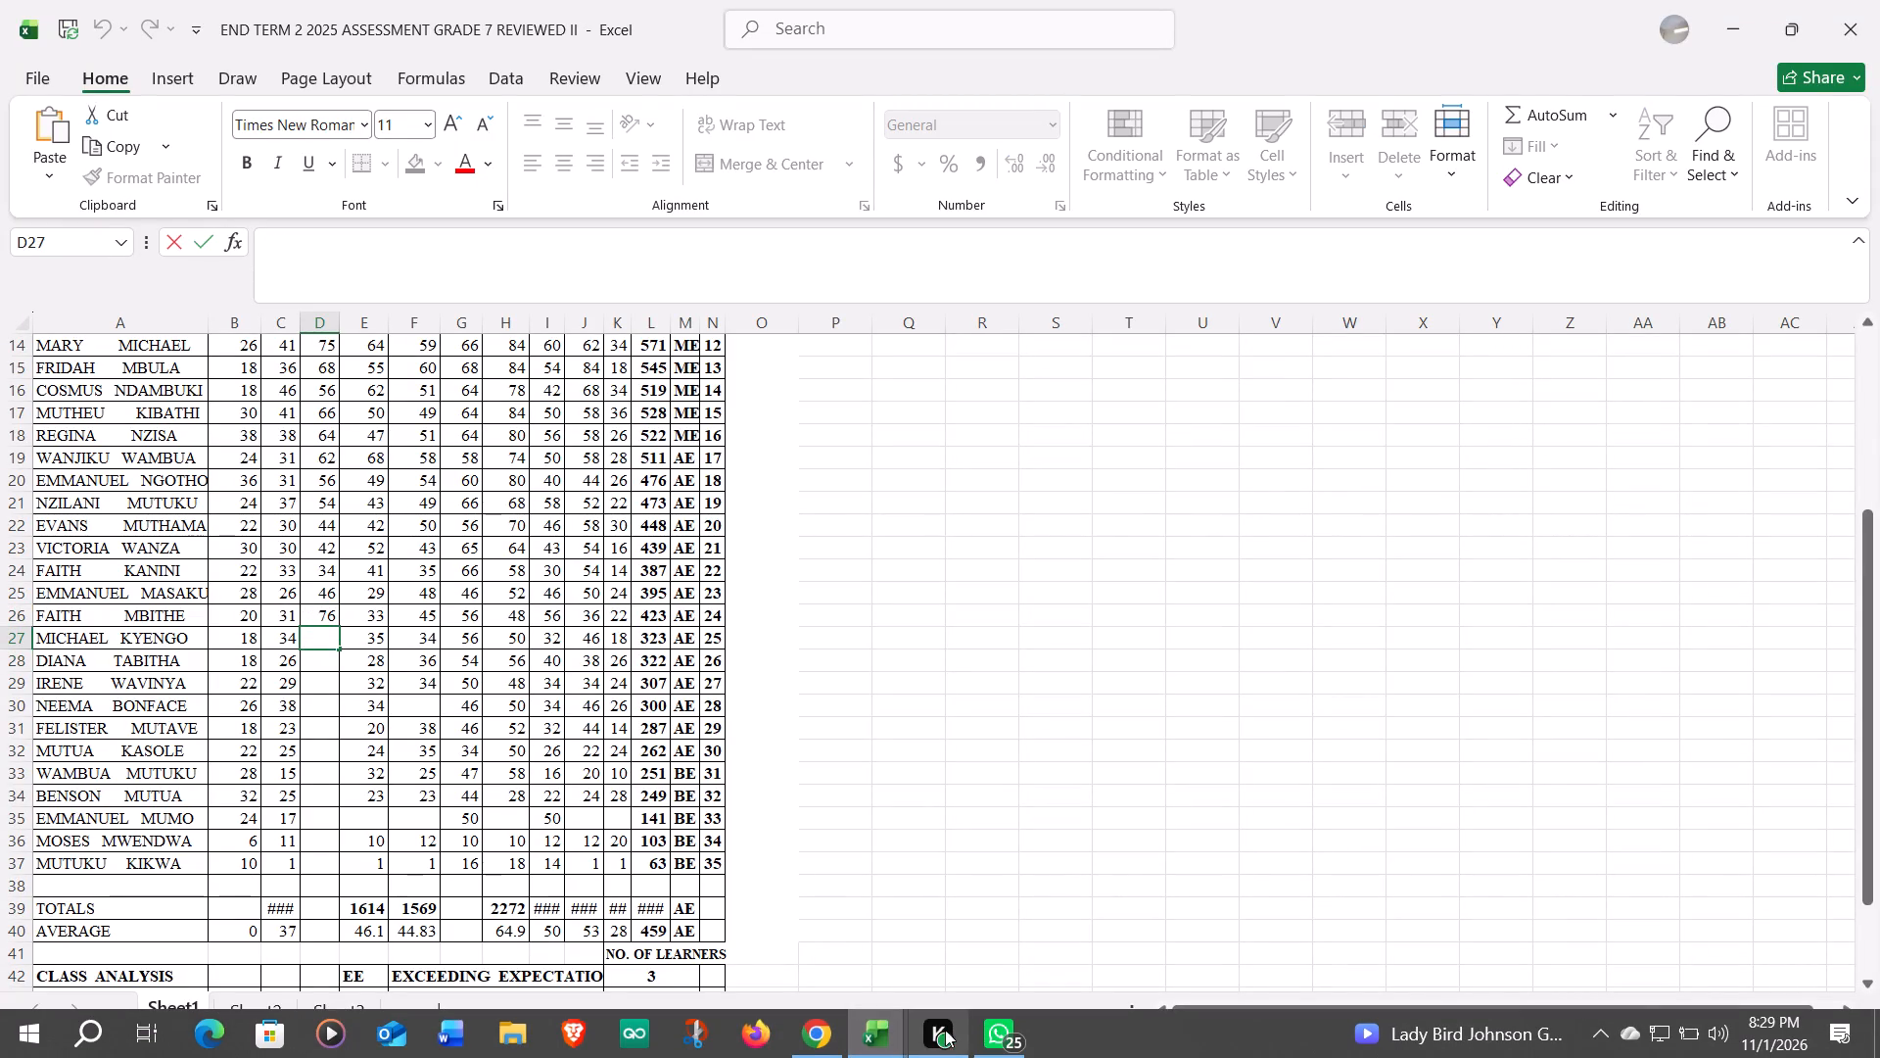
Switch to Chrome and resume the paused 6IX ASSEMBLE video on YouTube.
left_click(811, 1022)
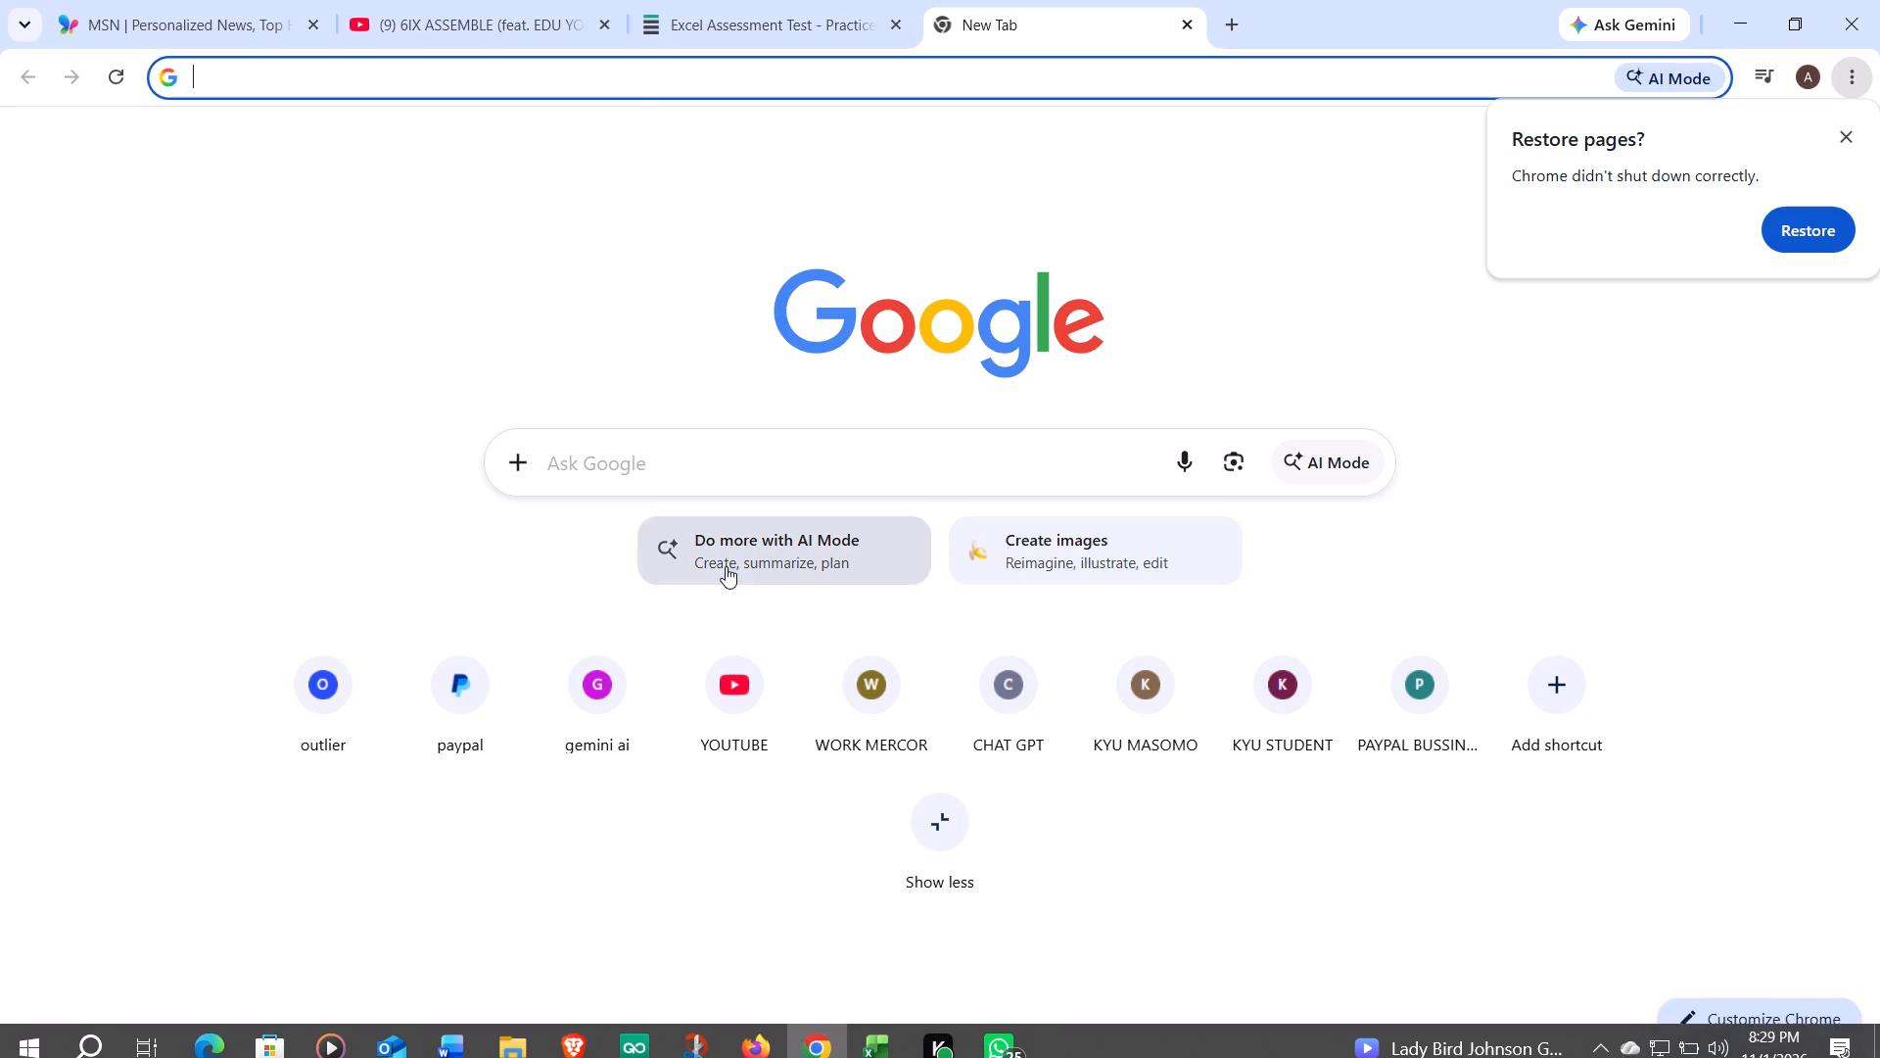
left_click(559, 18)
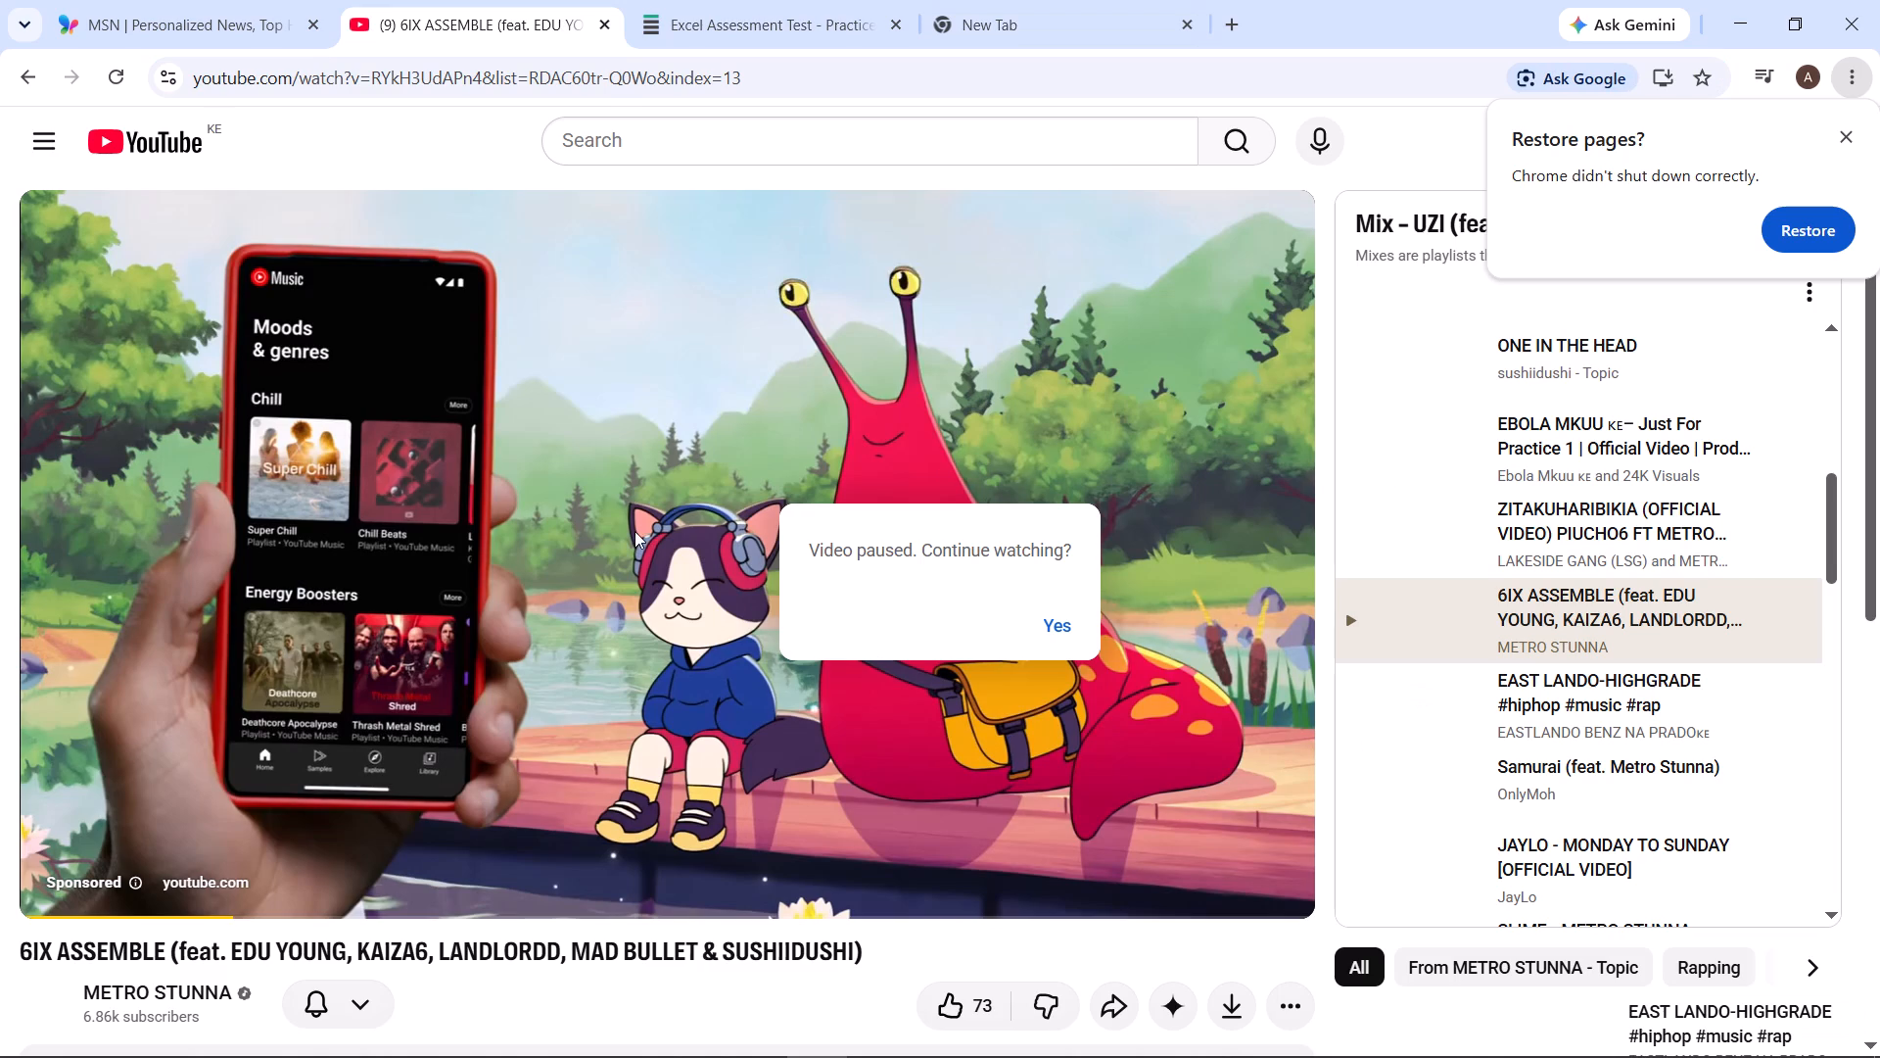
left_click(1066, 588)
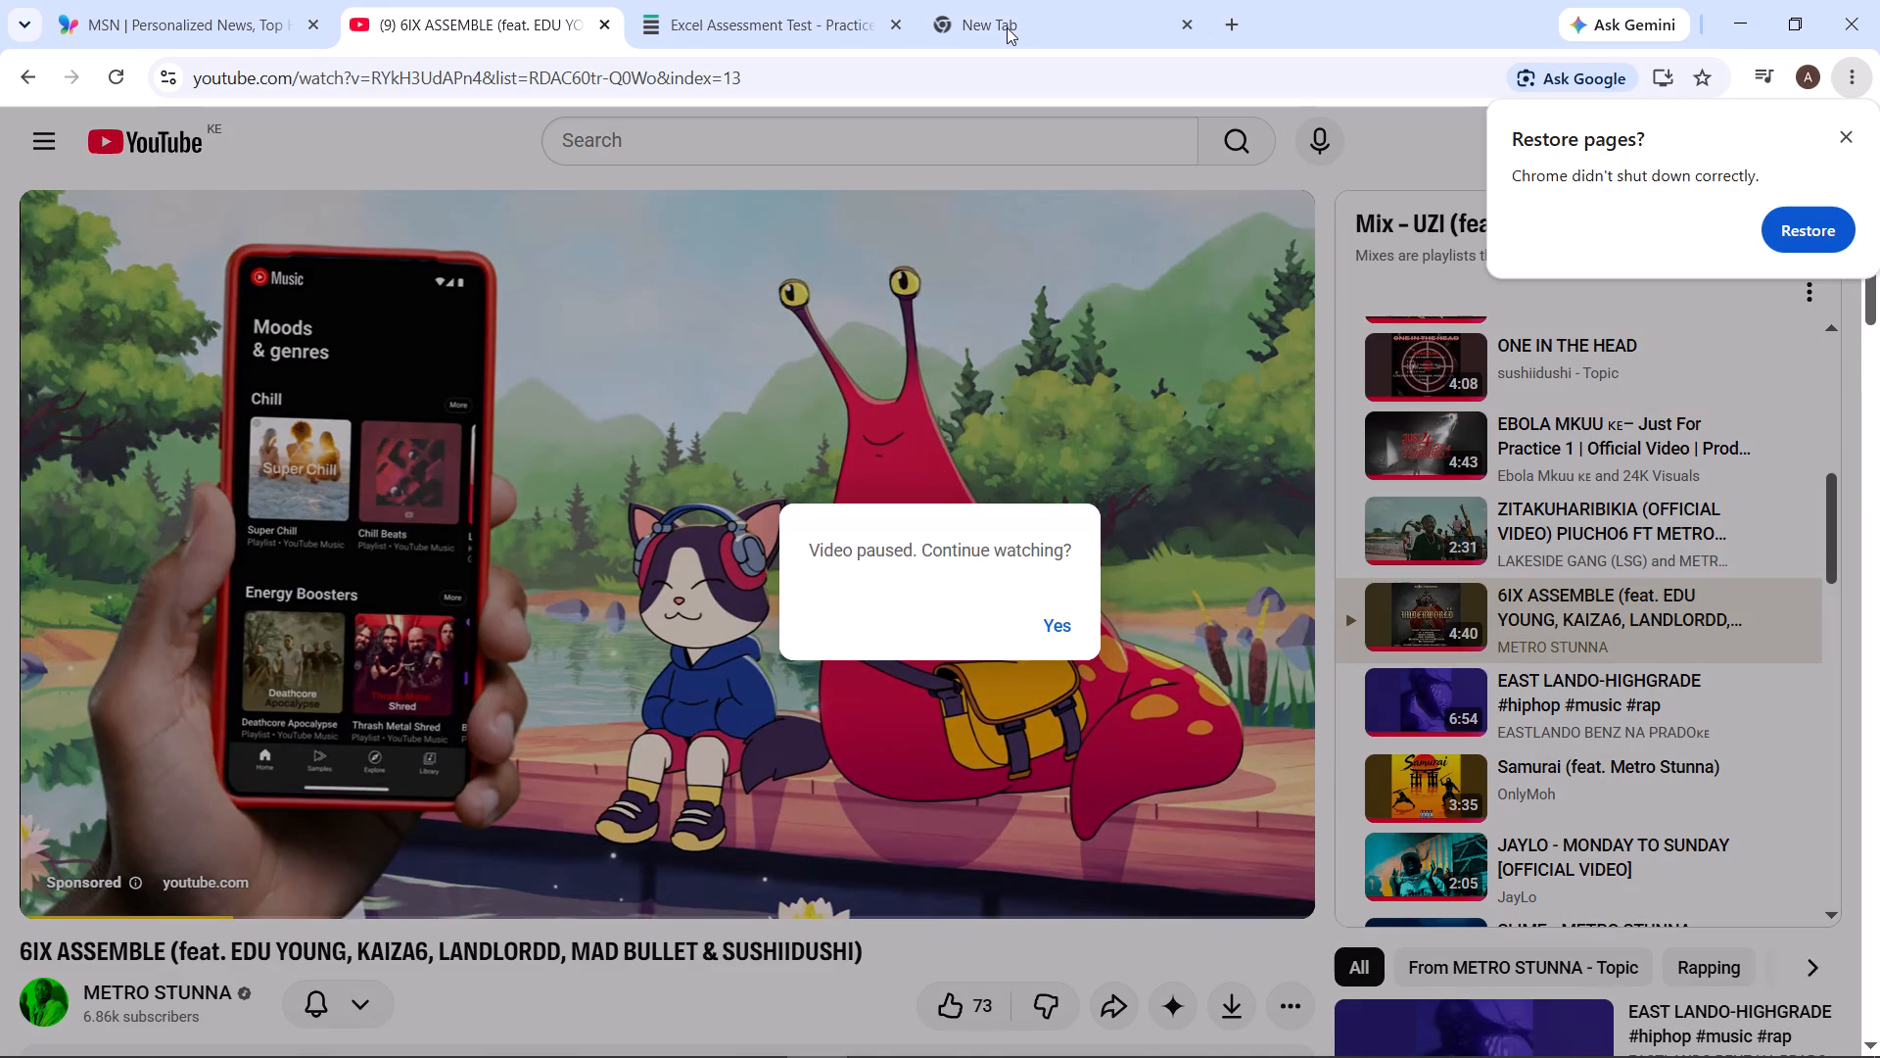
left_click(1046, 601)
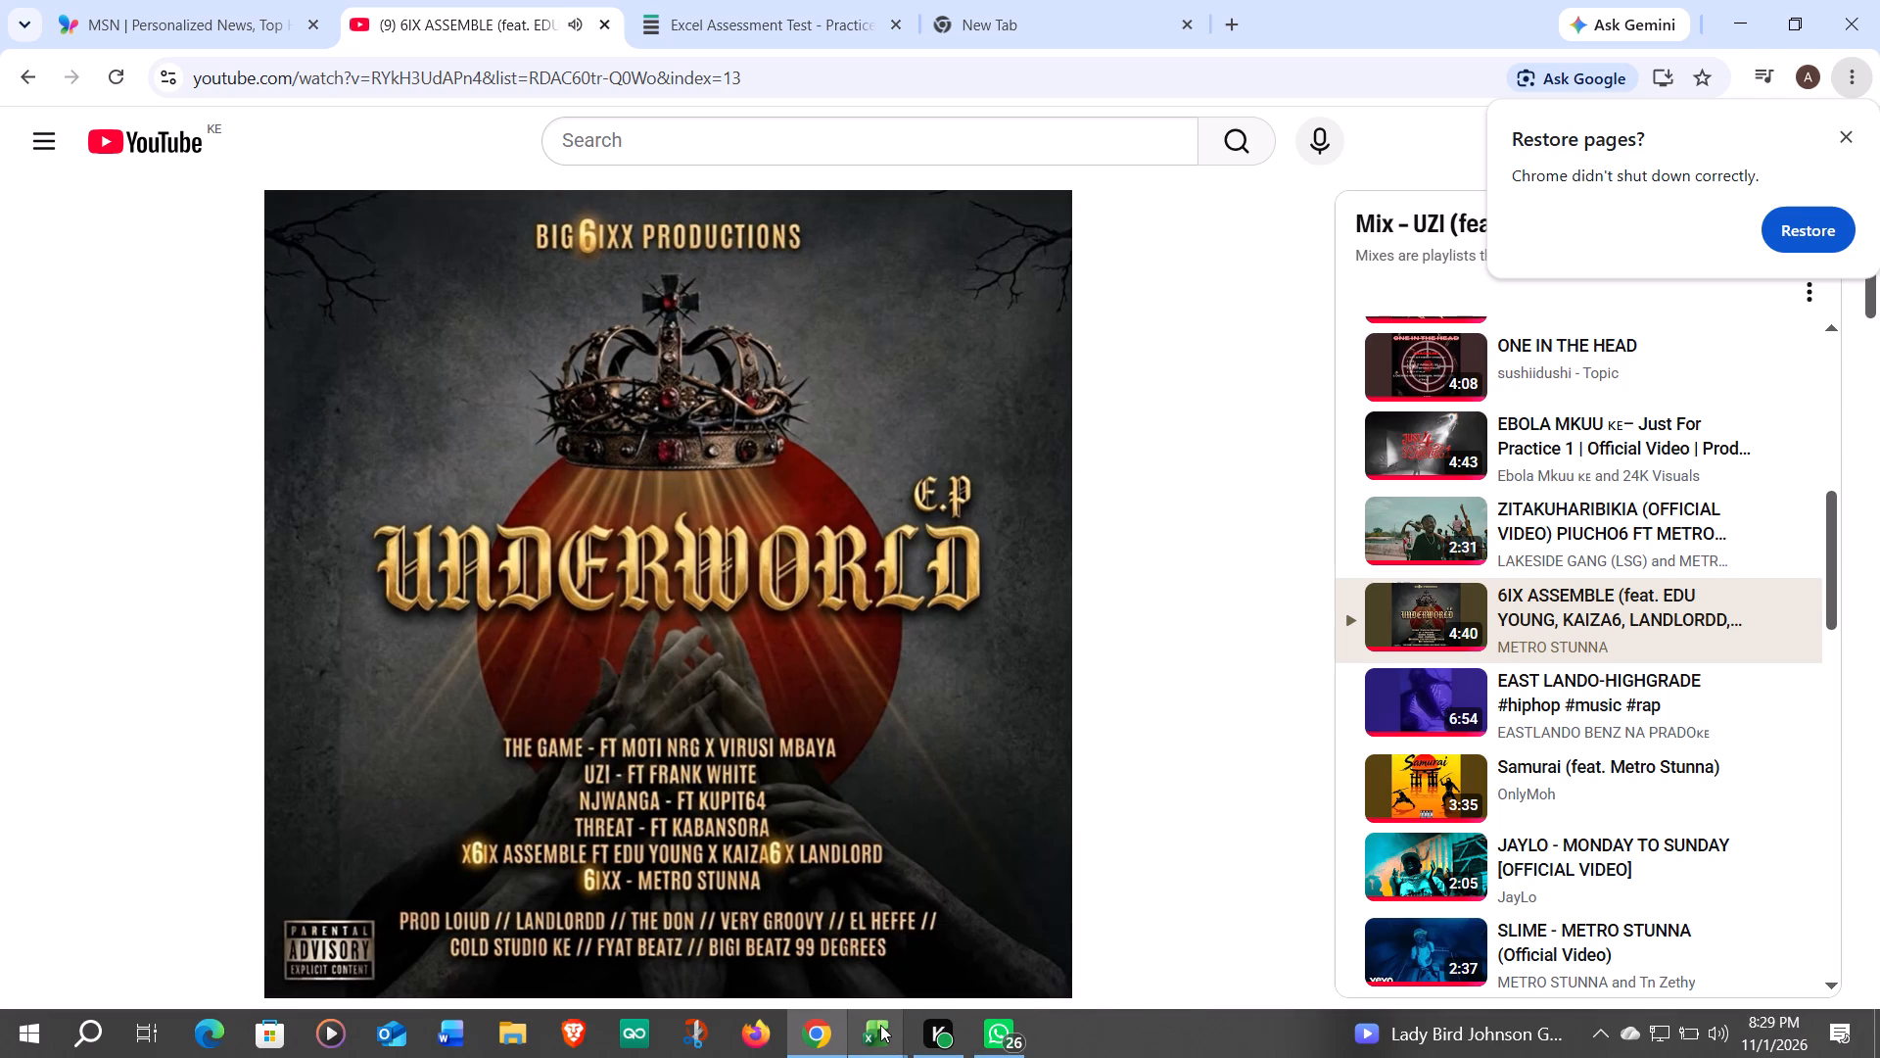
Return to the Grade 7 assessment workbook in Excel and enter the C. A mark 44 in cell D27.
left_click(880, 1025)
left_click(926, 900)
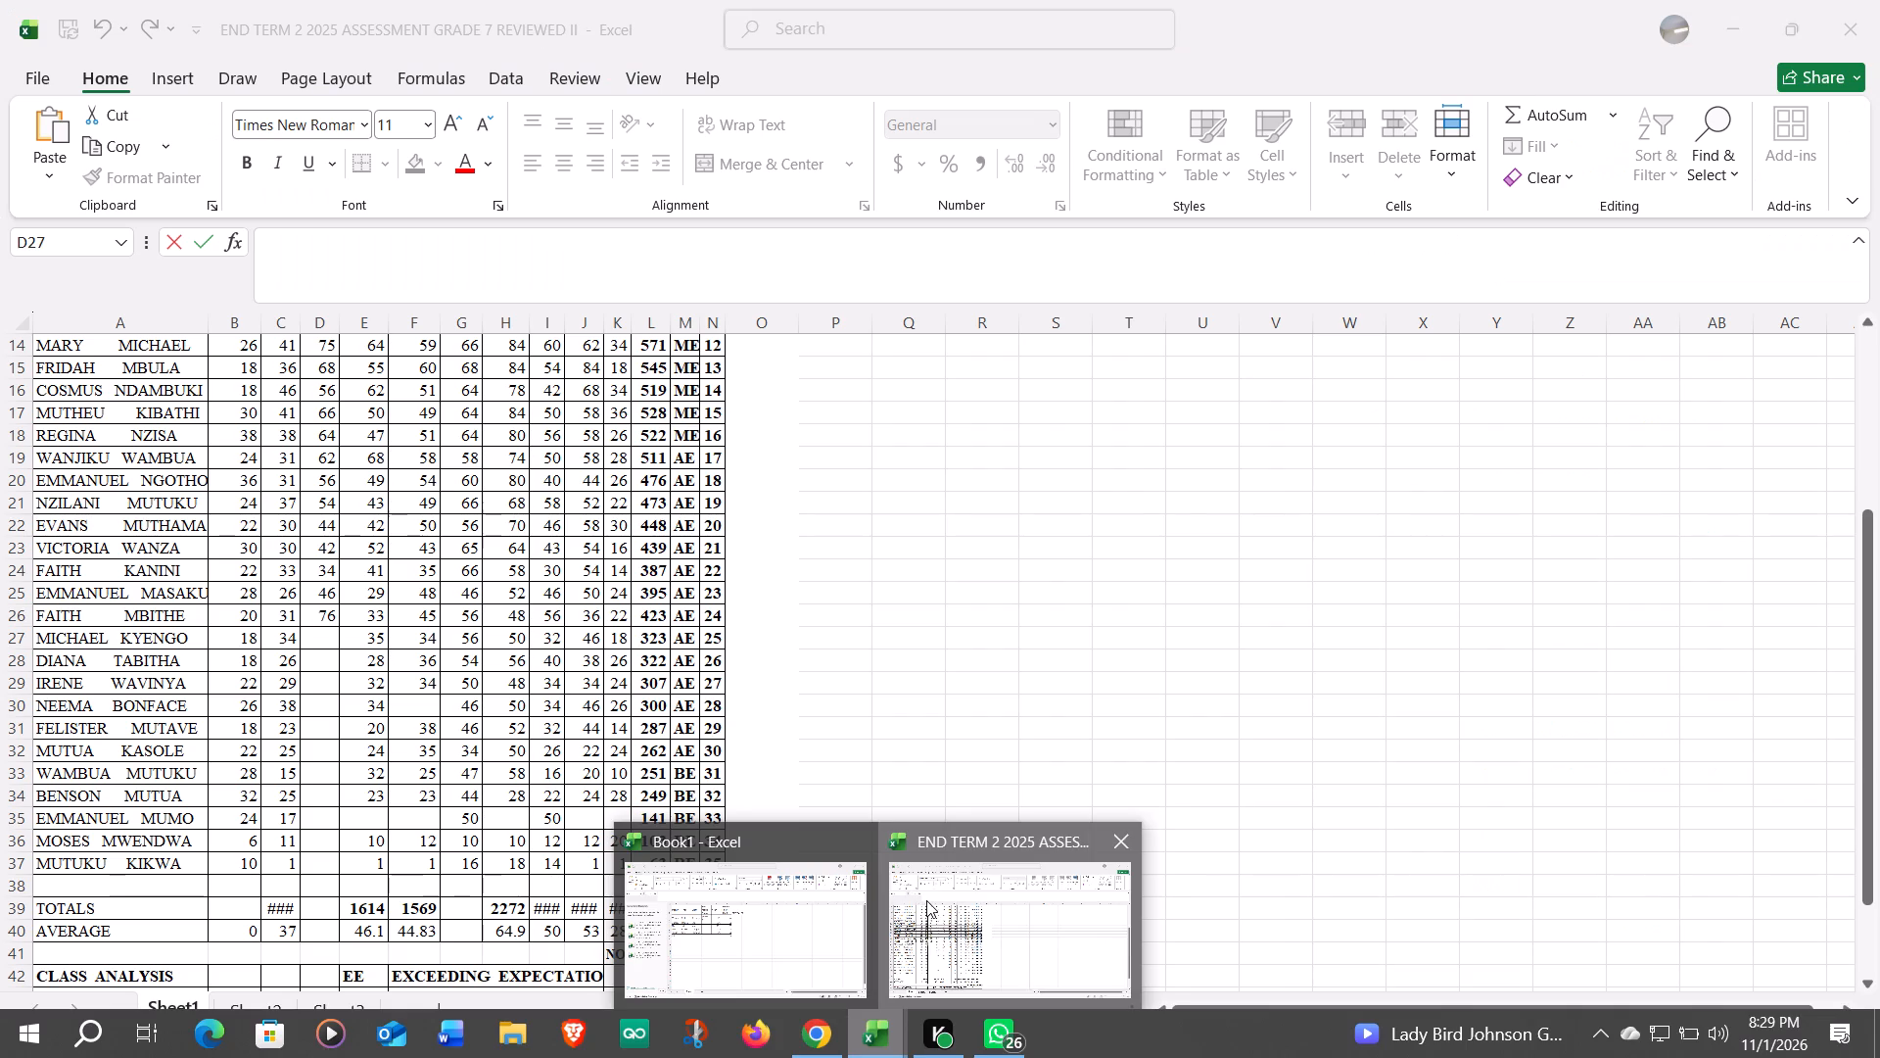
left_click(322, 637)
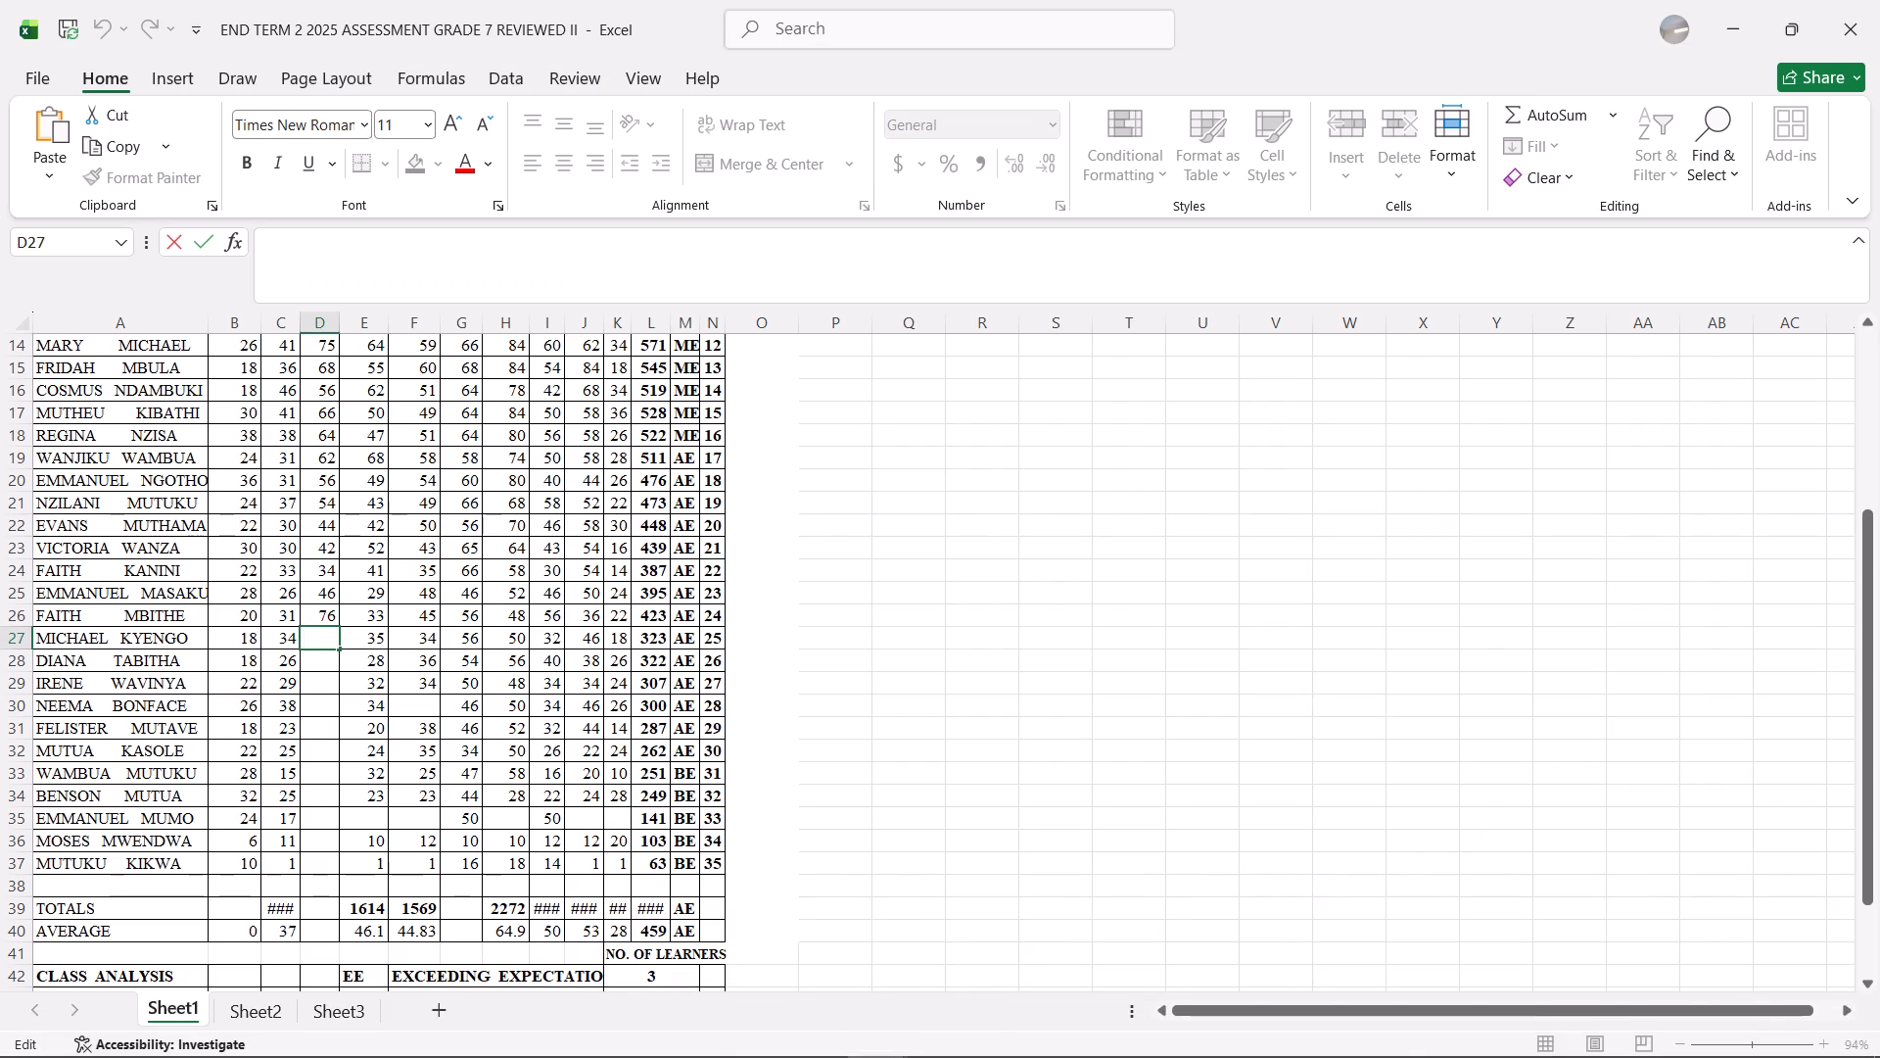
type("44")
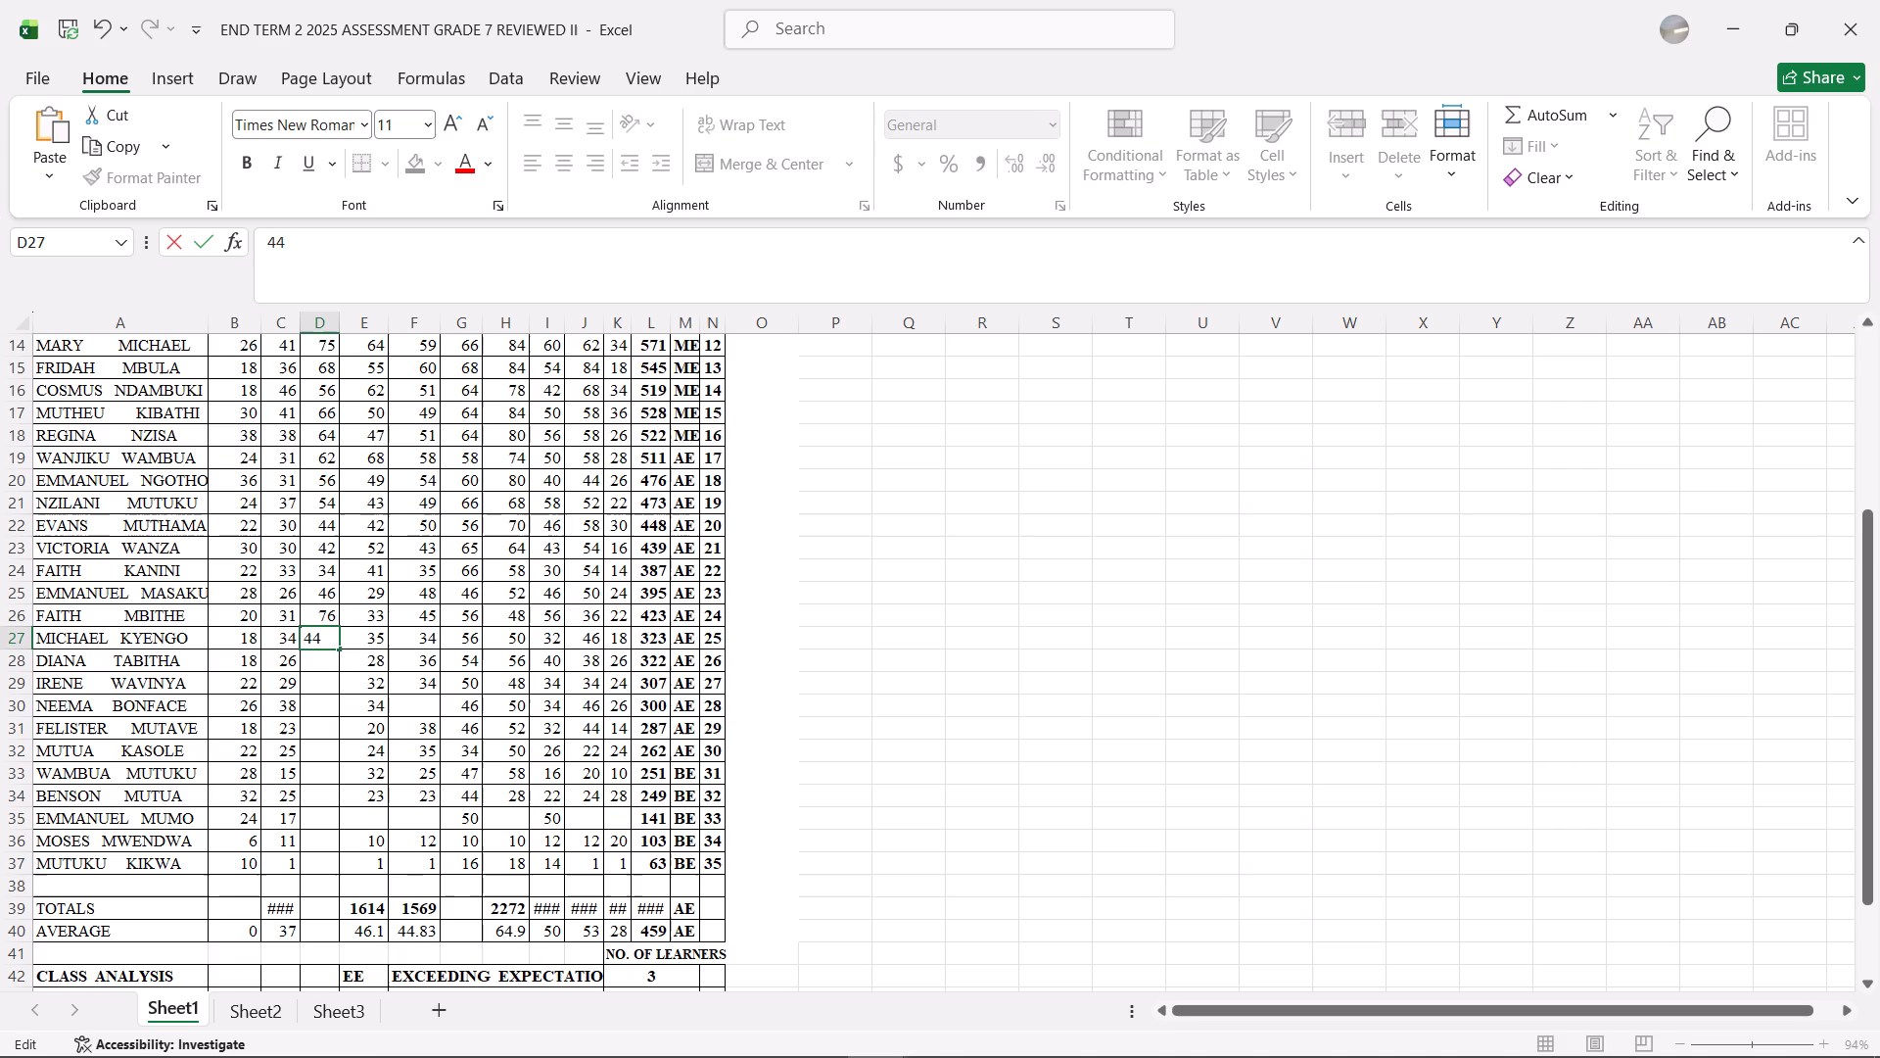
left_click(332, 662)
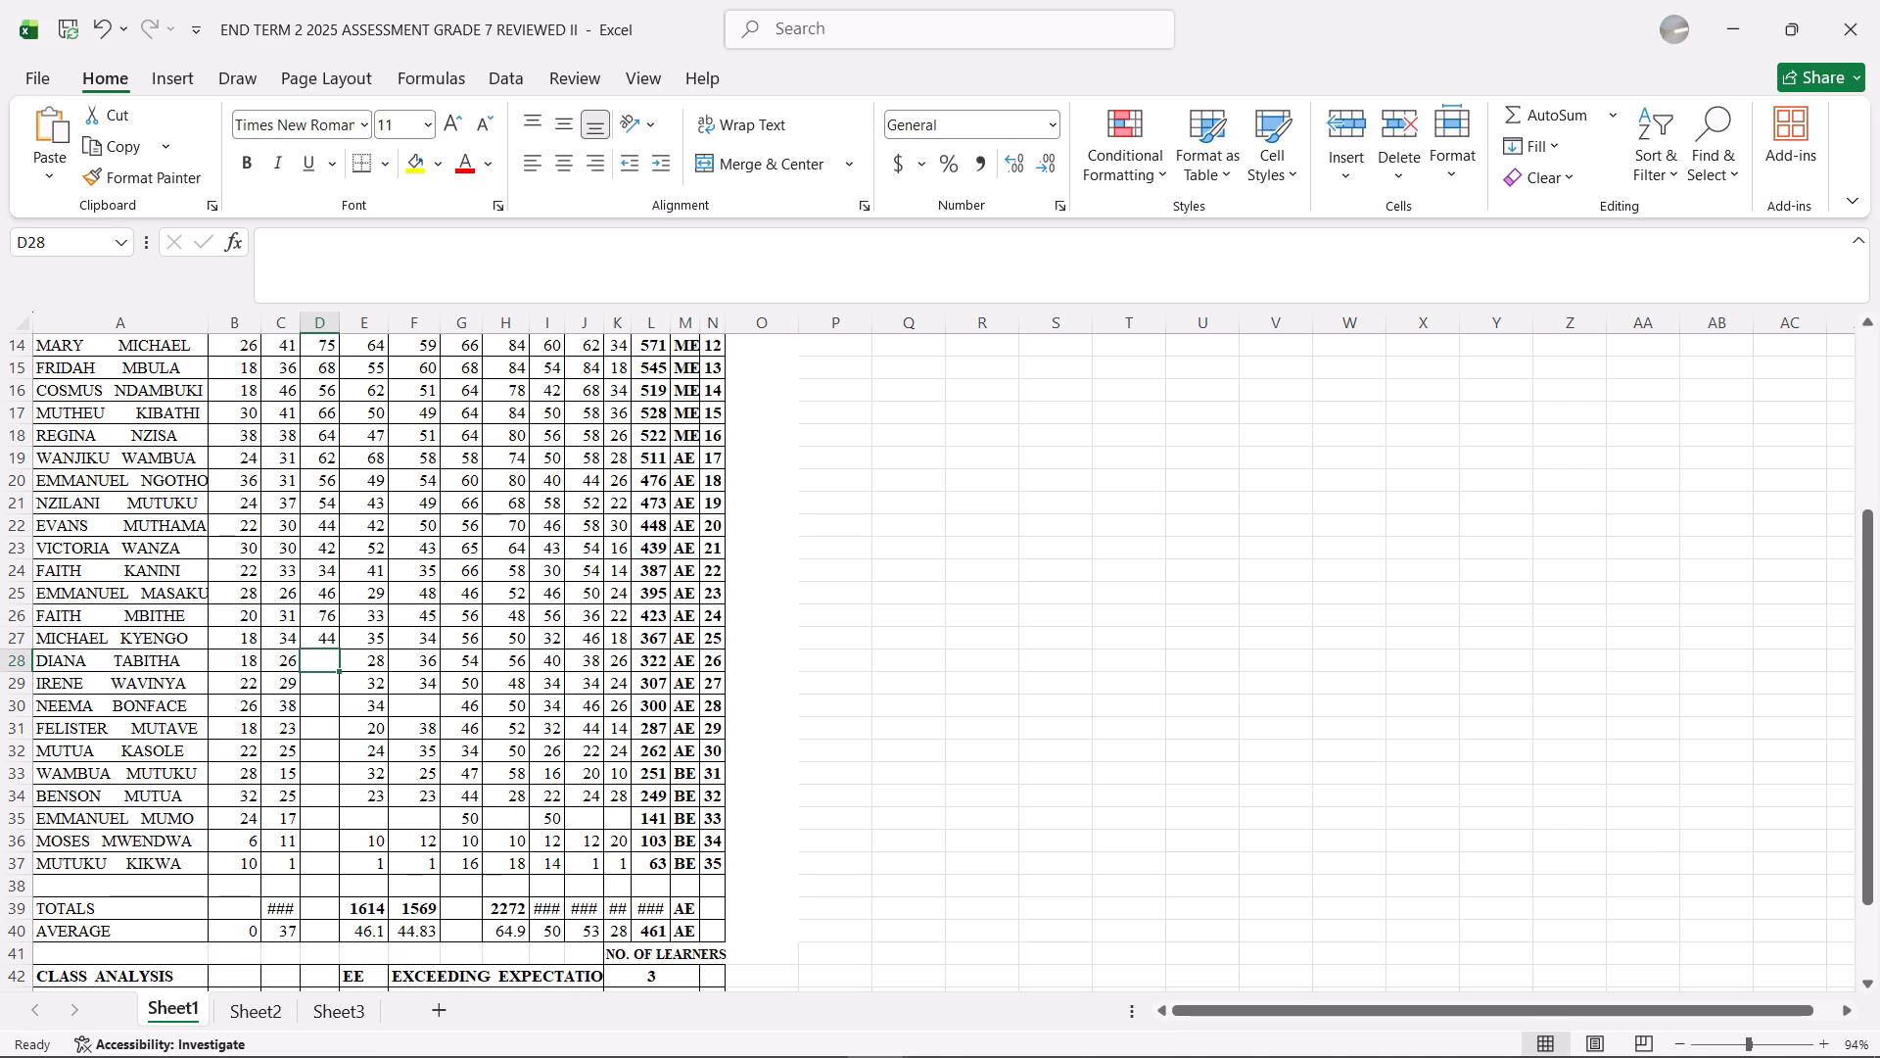
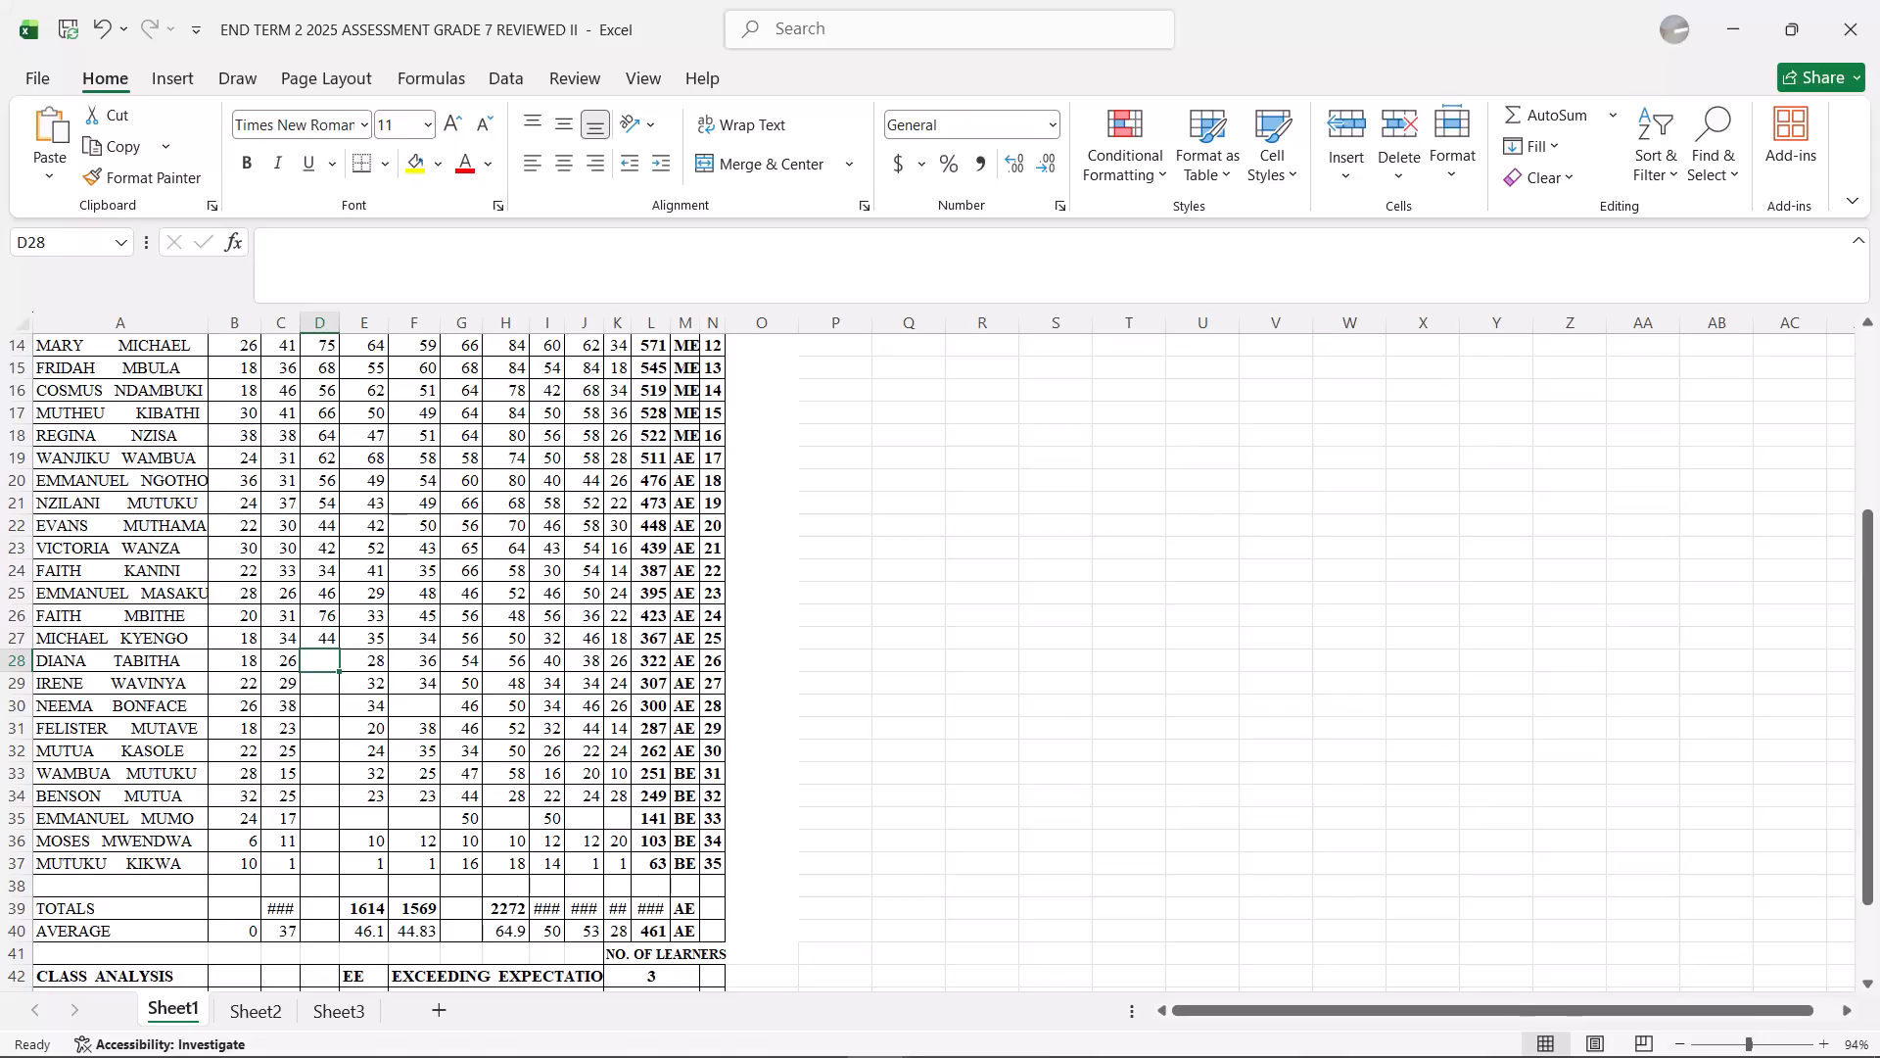
Enter the C. A marks 38 in cell D28 and 34 in cell D29 of the Grade 7 assessment sheet.
left_click(334, 650)
key("3")
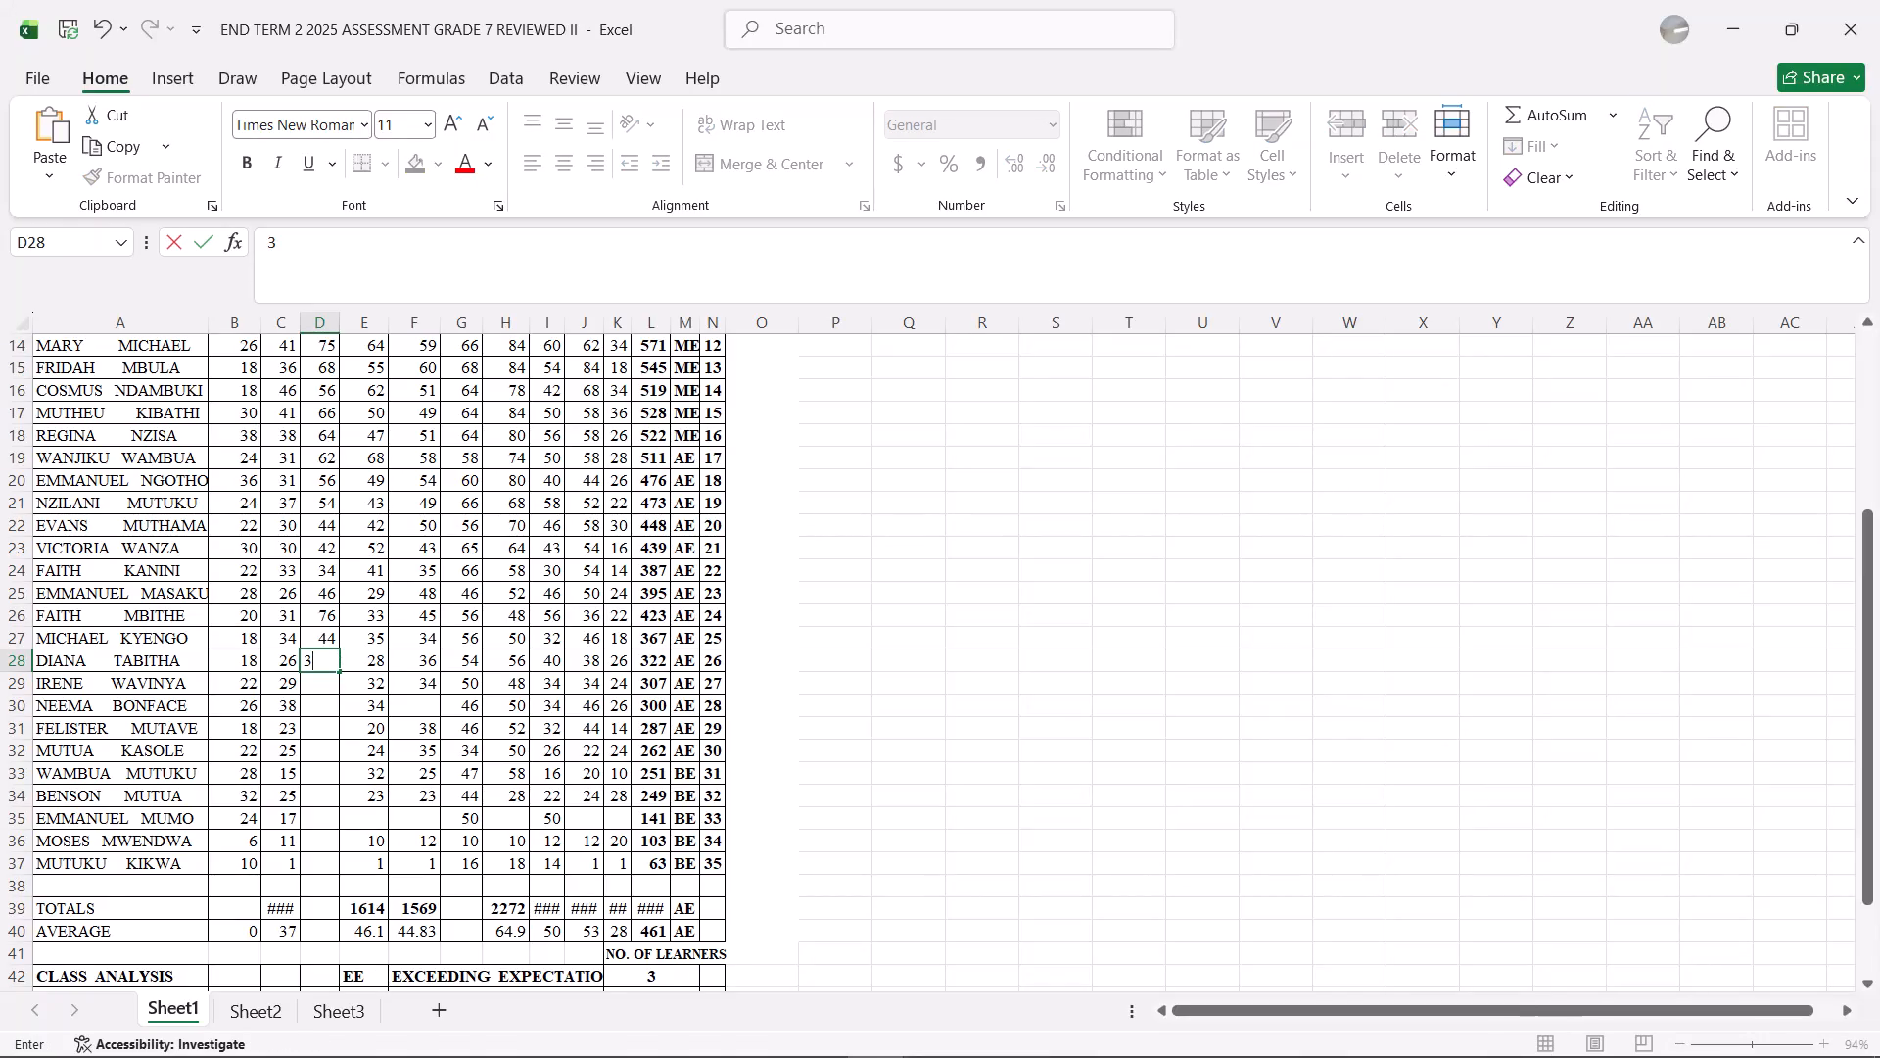
key("8")
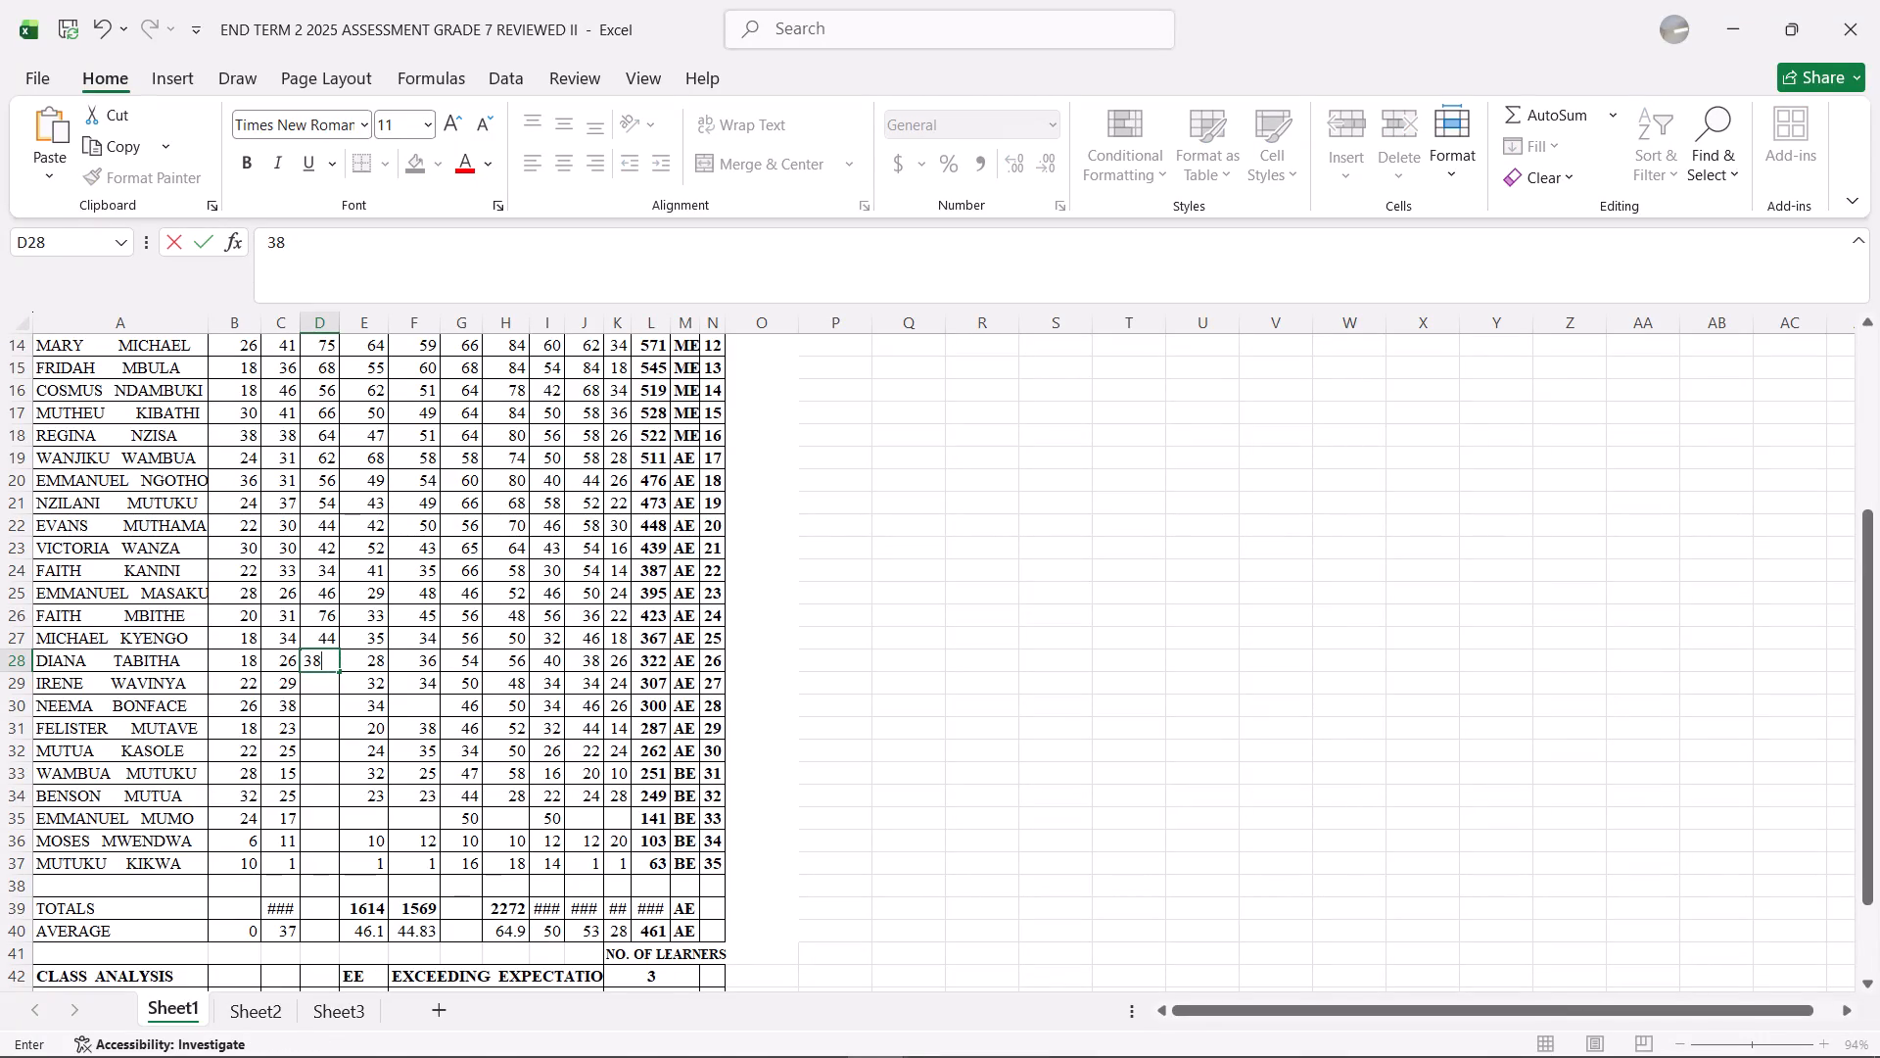
left_click(326, 682)
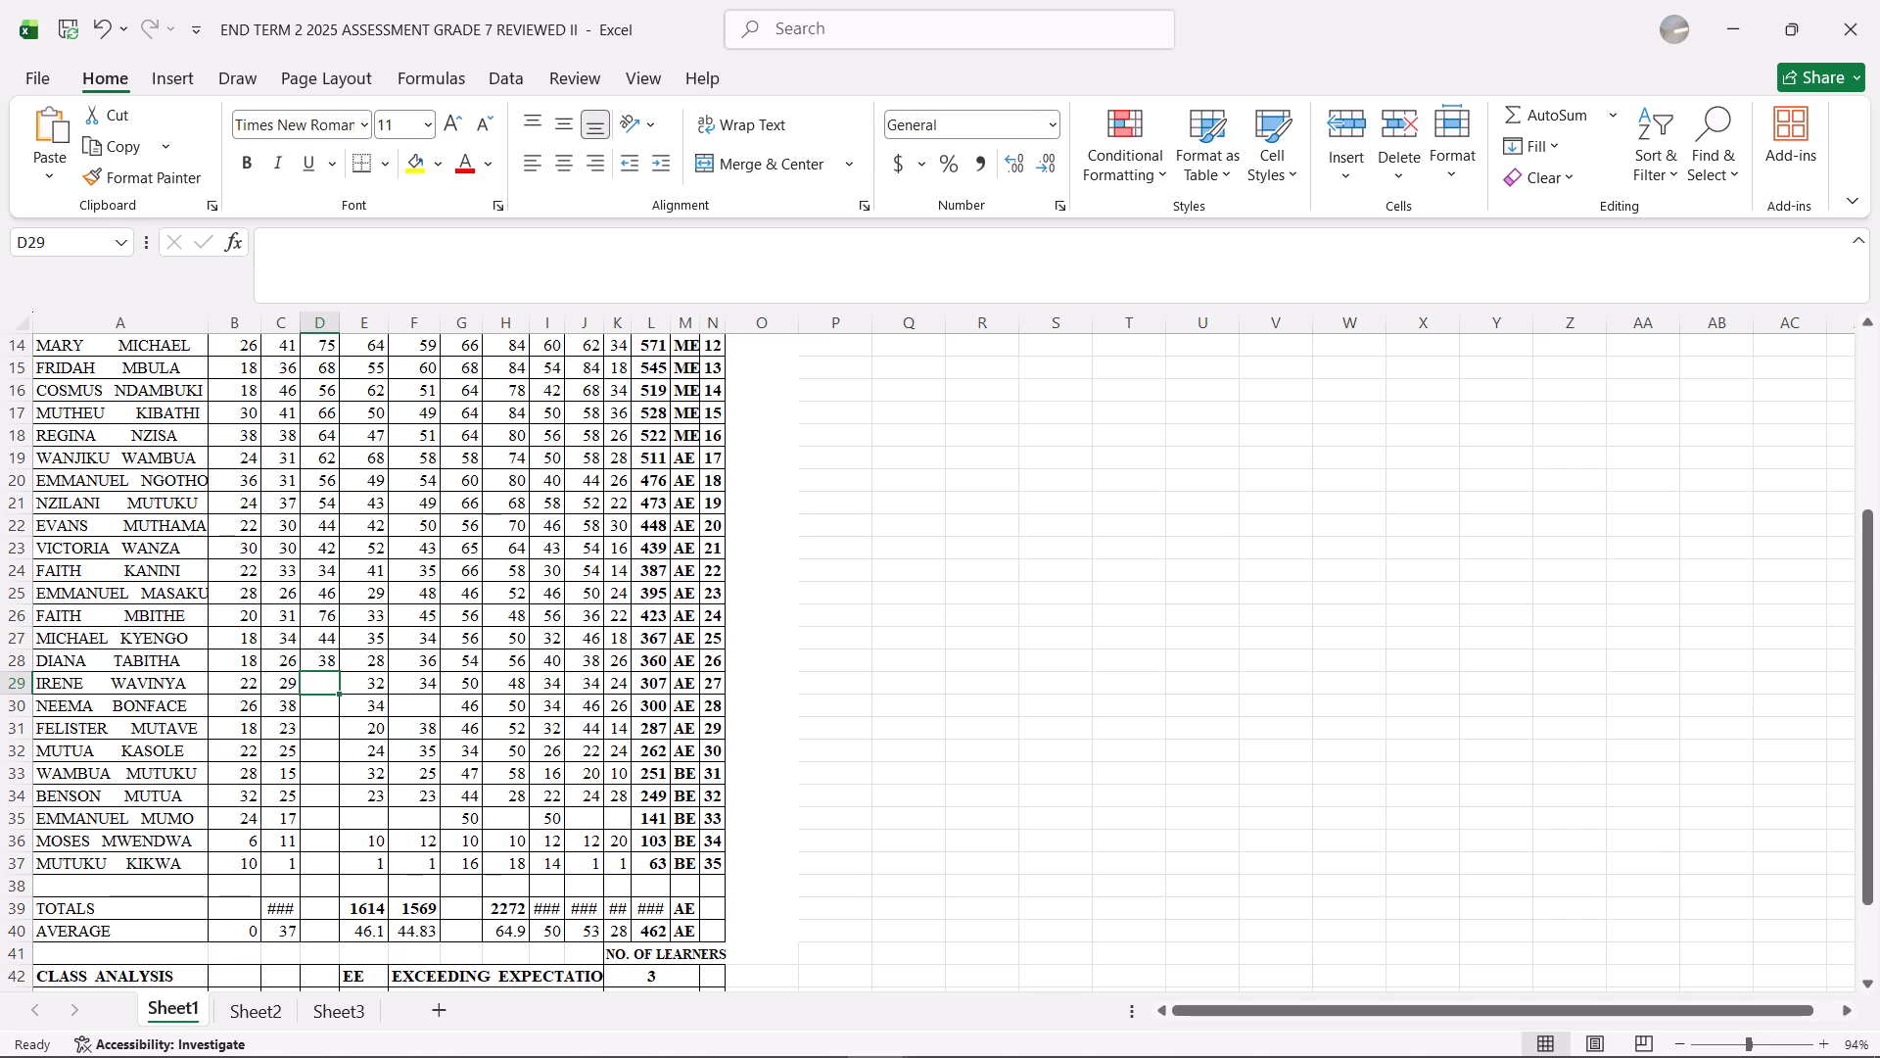
left_click(322, 709)
scroll(424, 643, "down", 1)
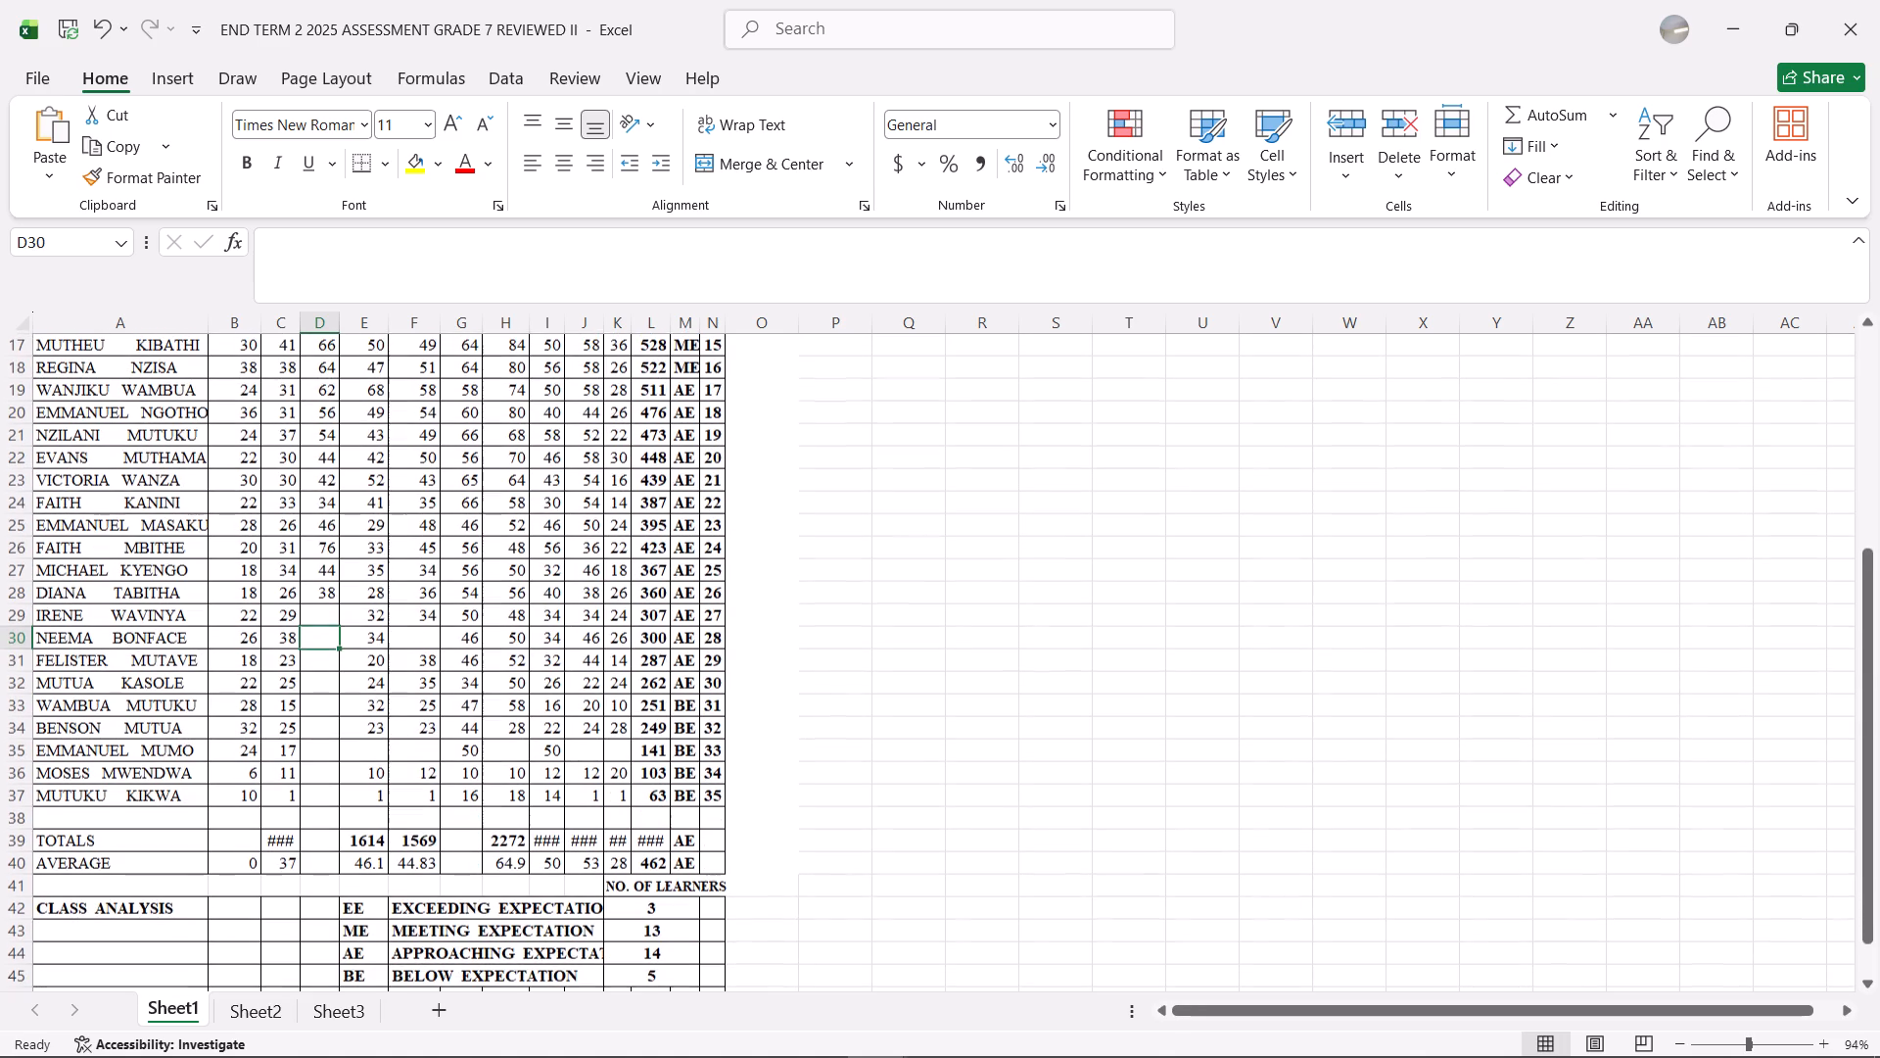
left_click(347, 613)
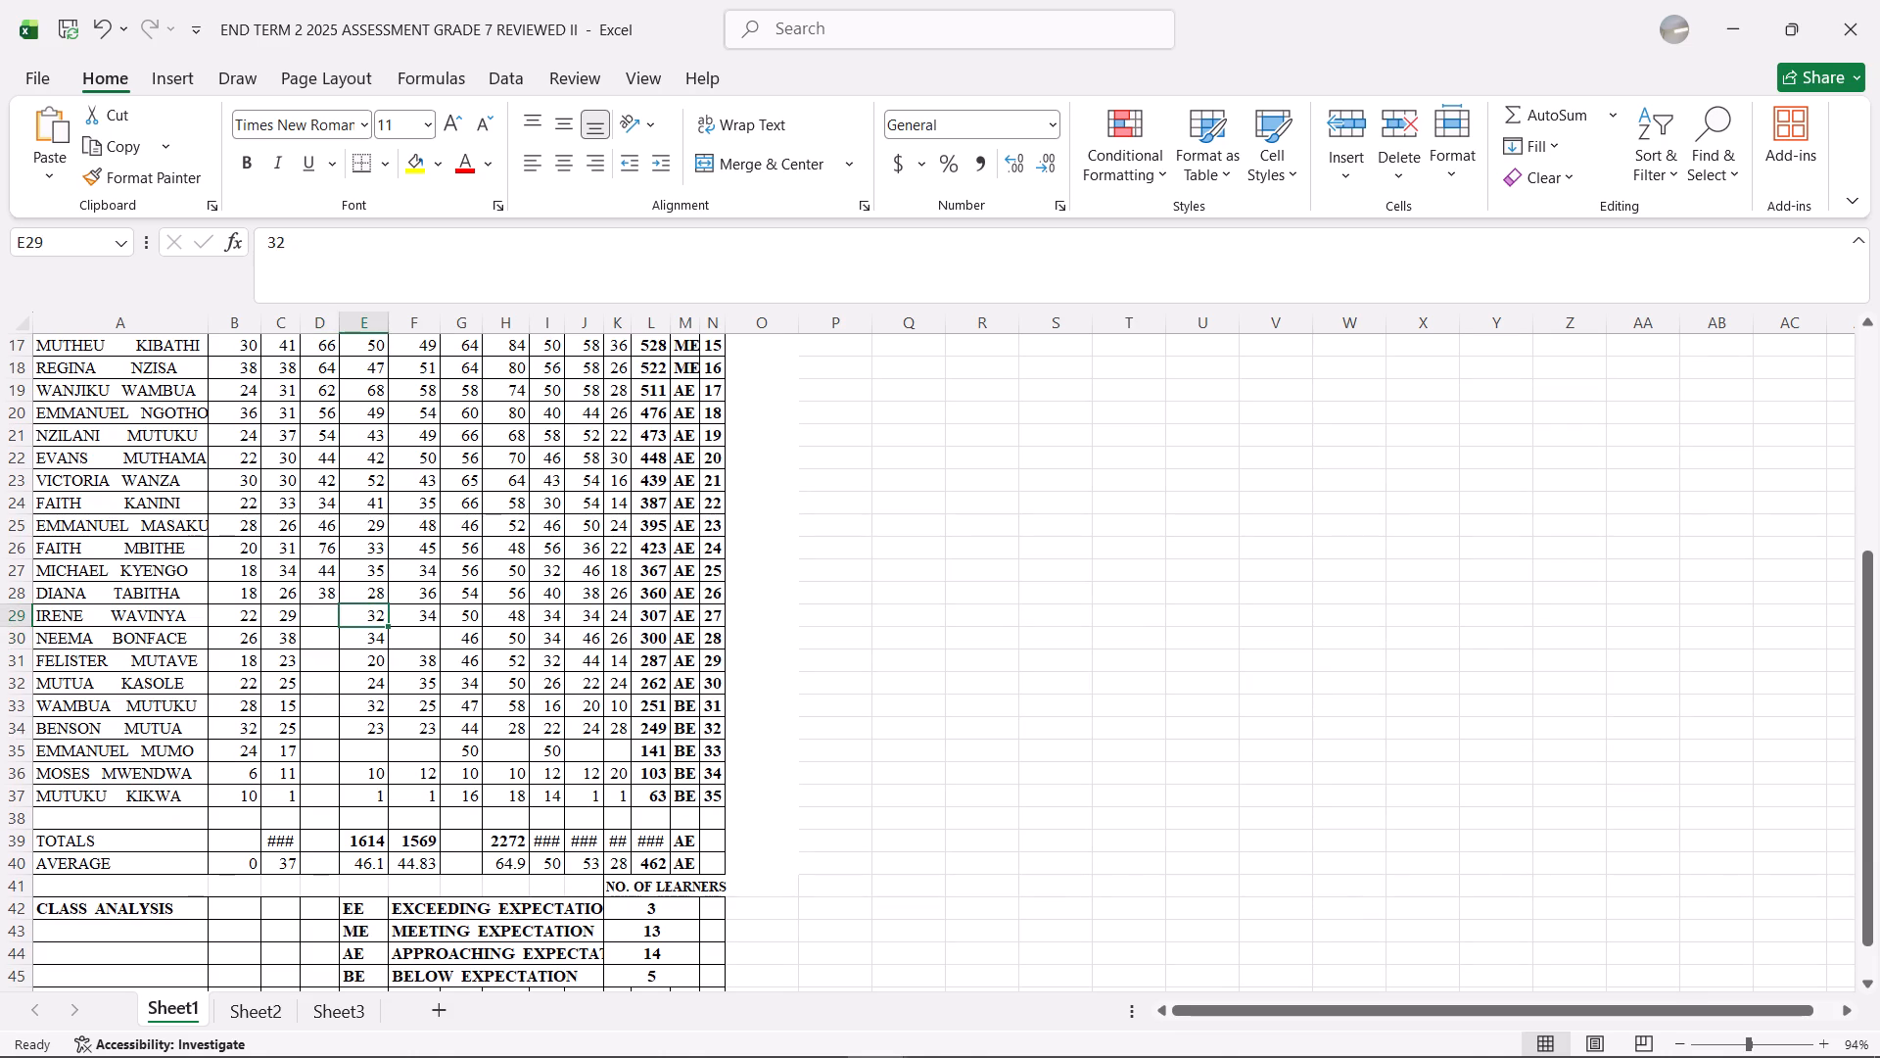
left_click(323, 645)
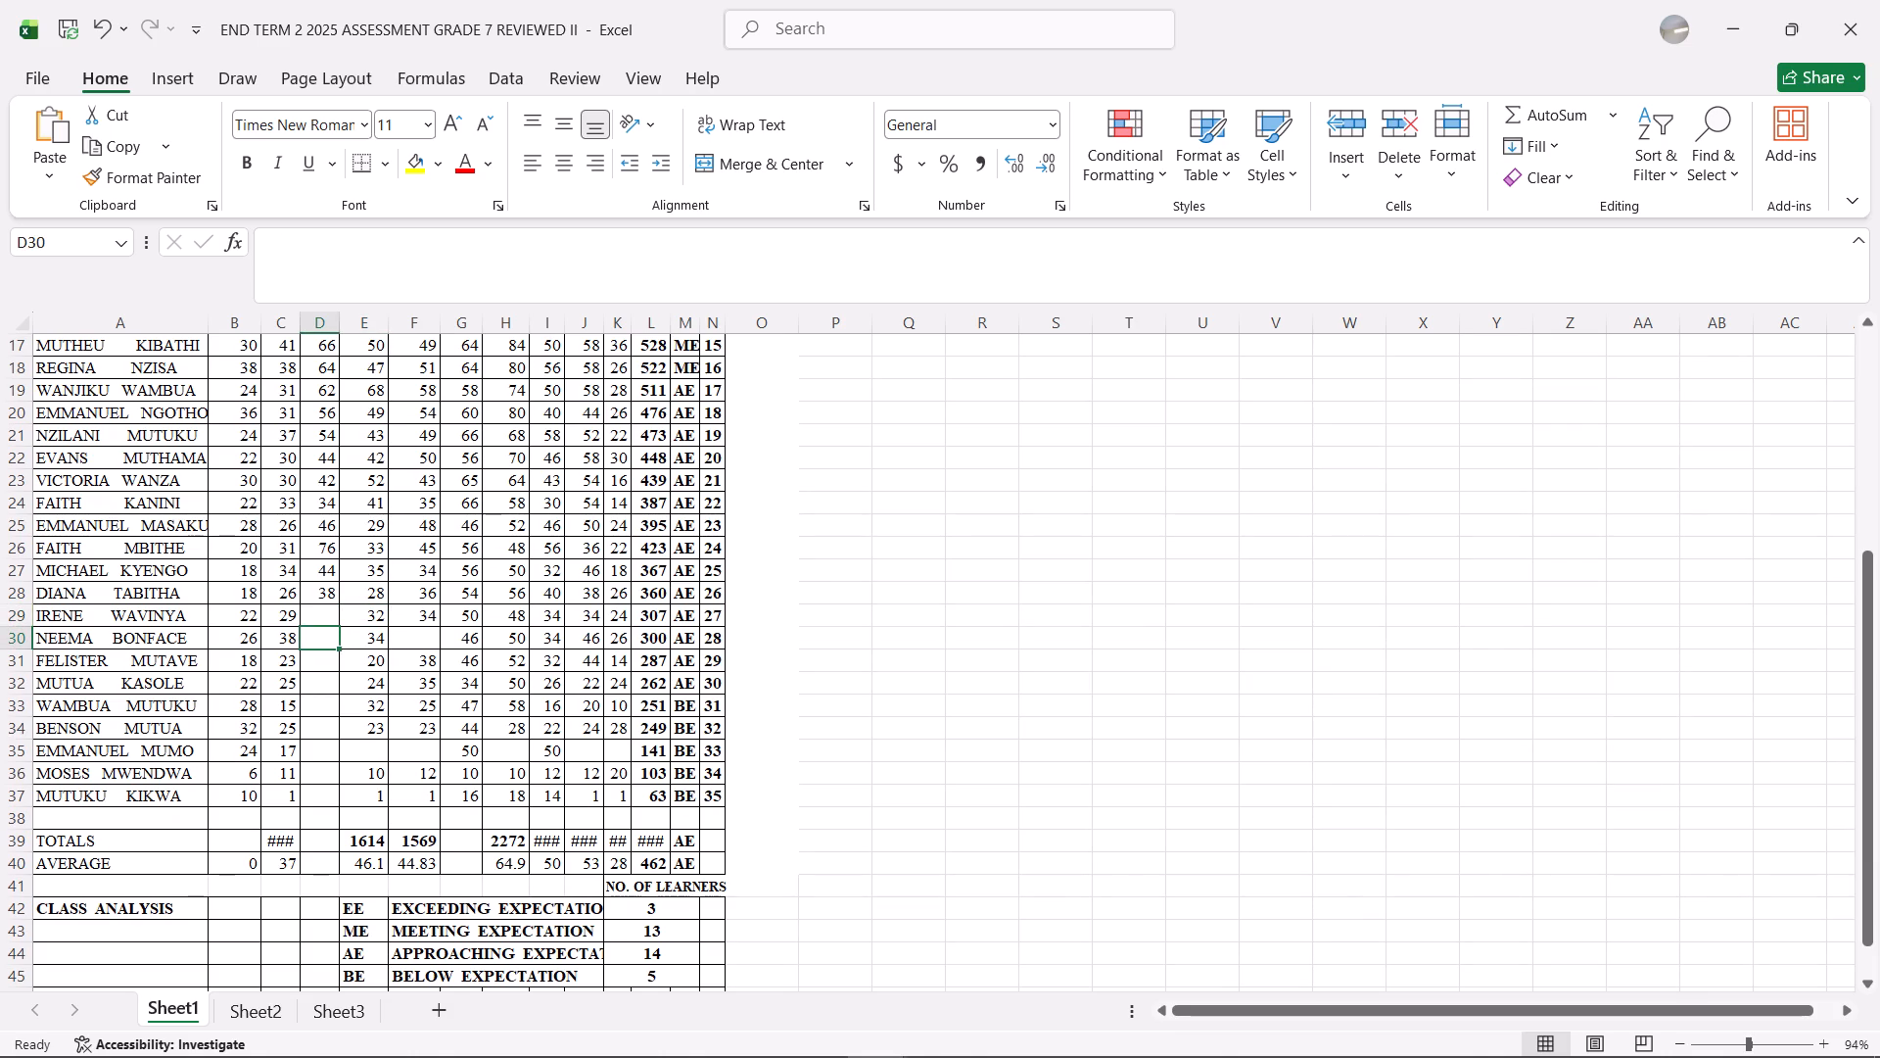
left_click(324, 610)
type("34")
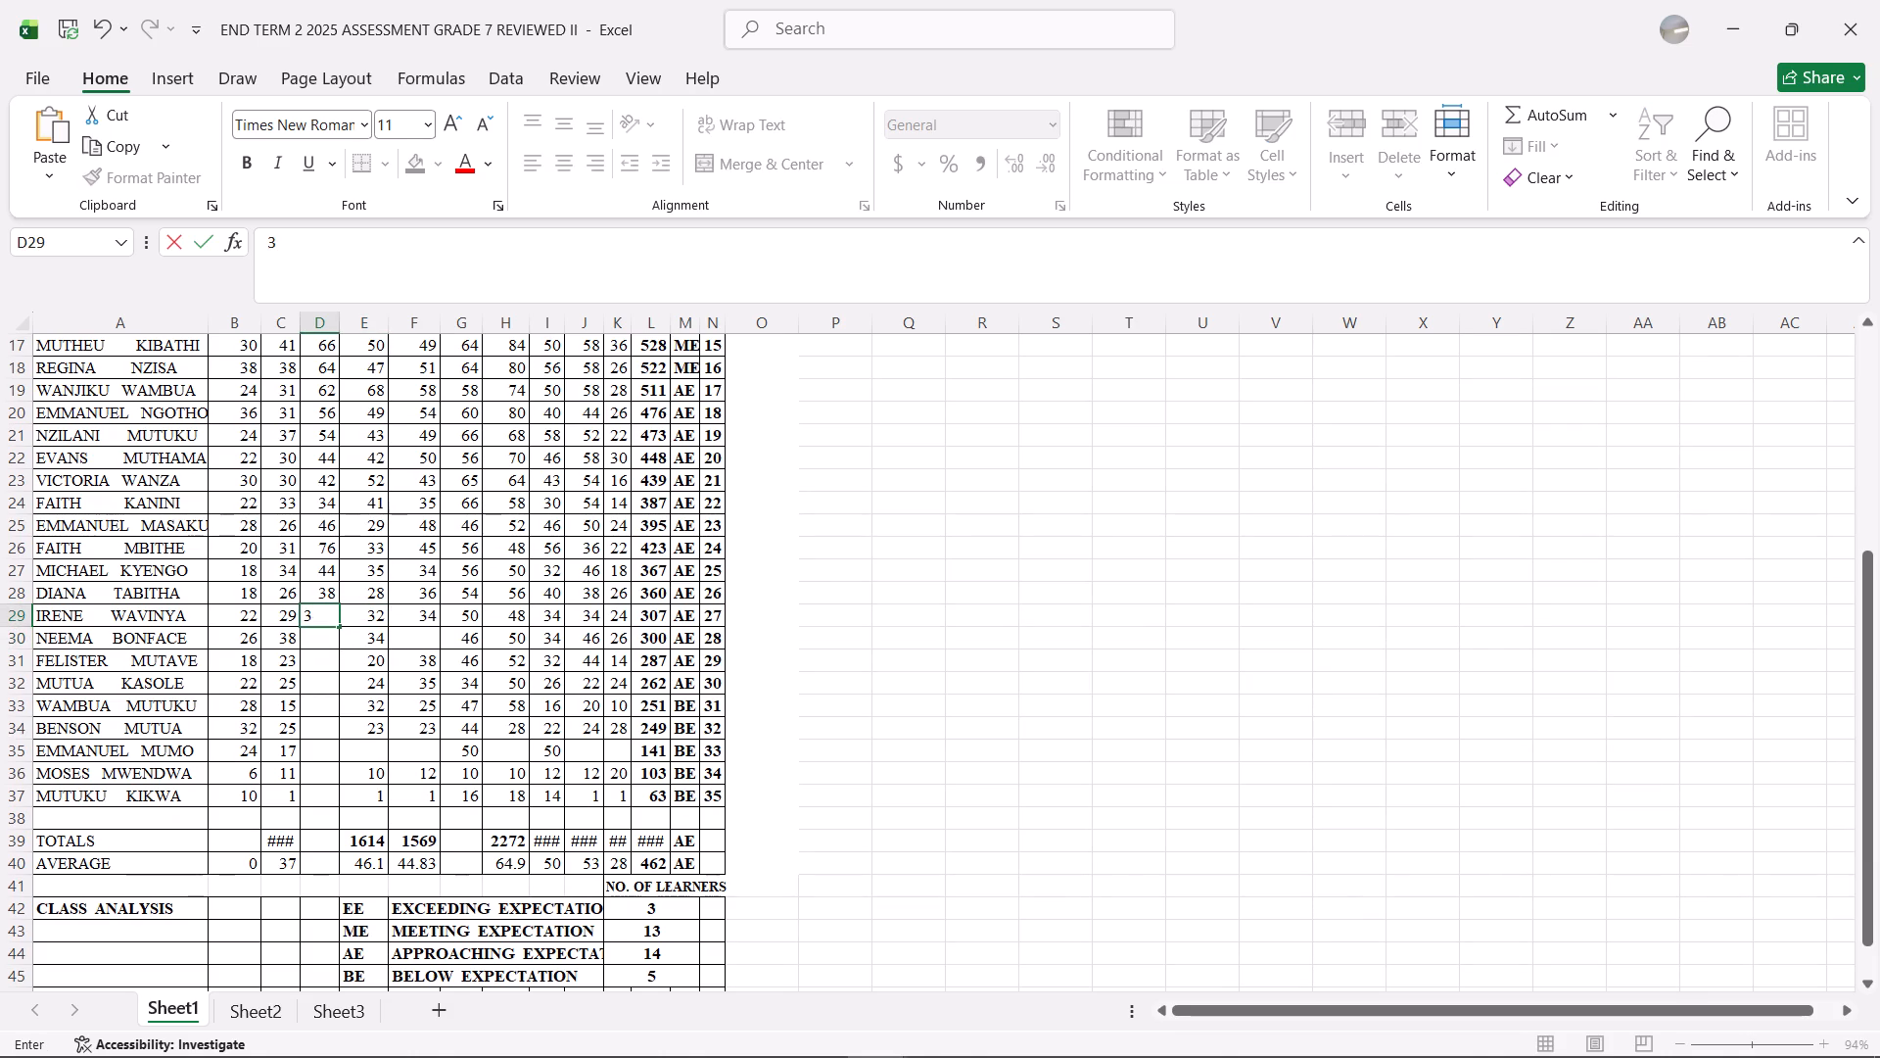
left_click(324, 637)
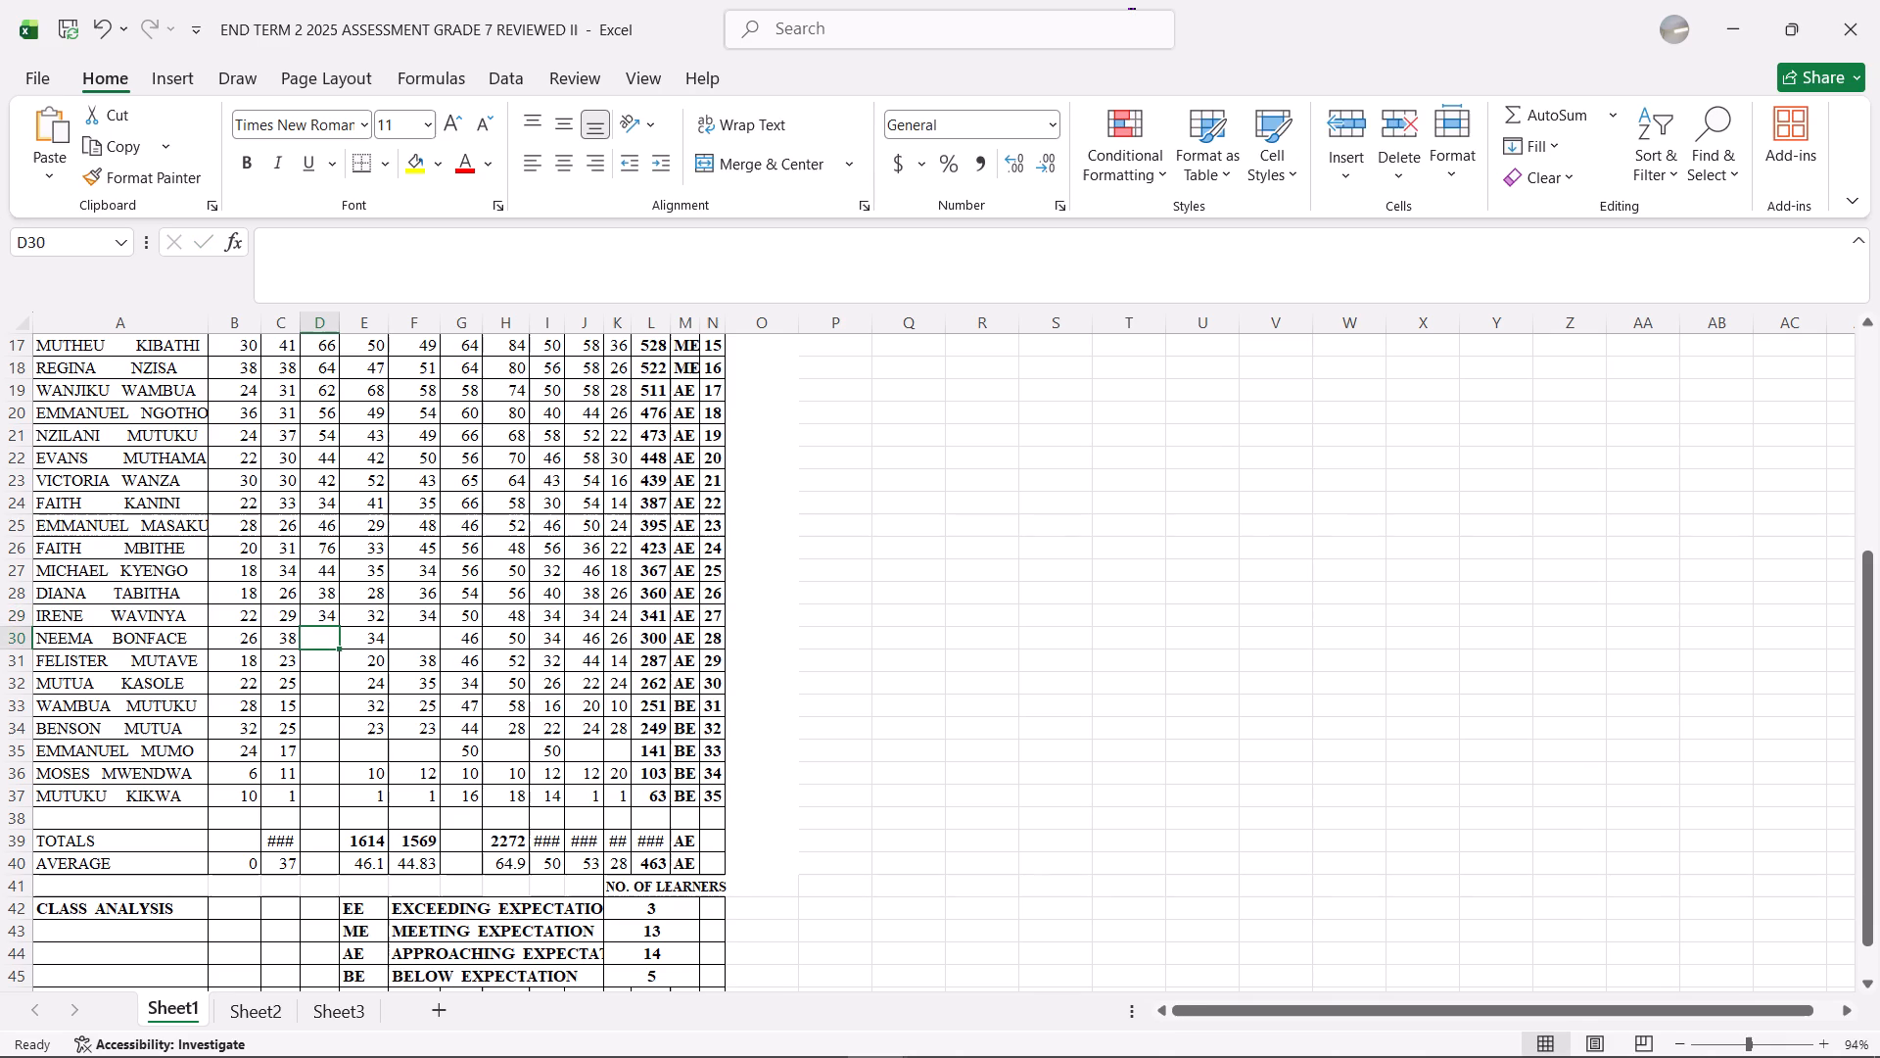
Enter the C. A mark 54 in both cell D30 and cell D31.
left_click(326, 639)
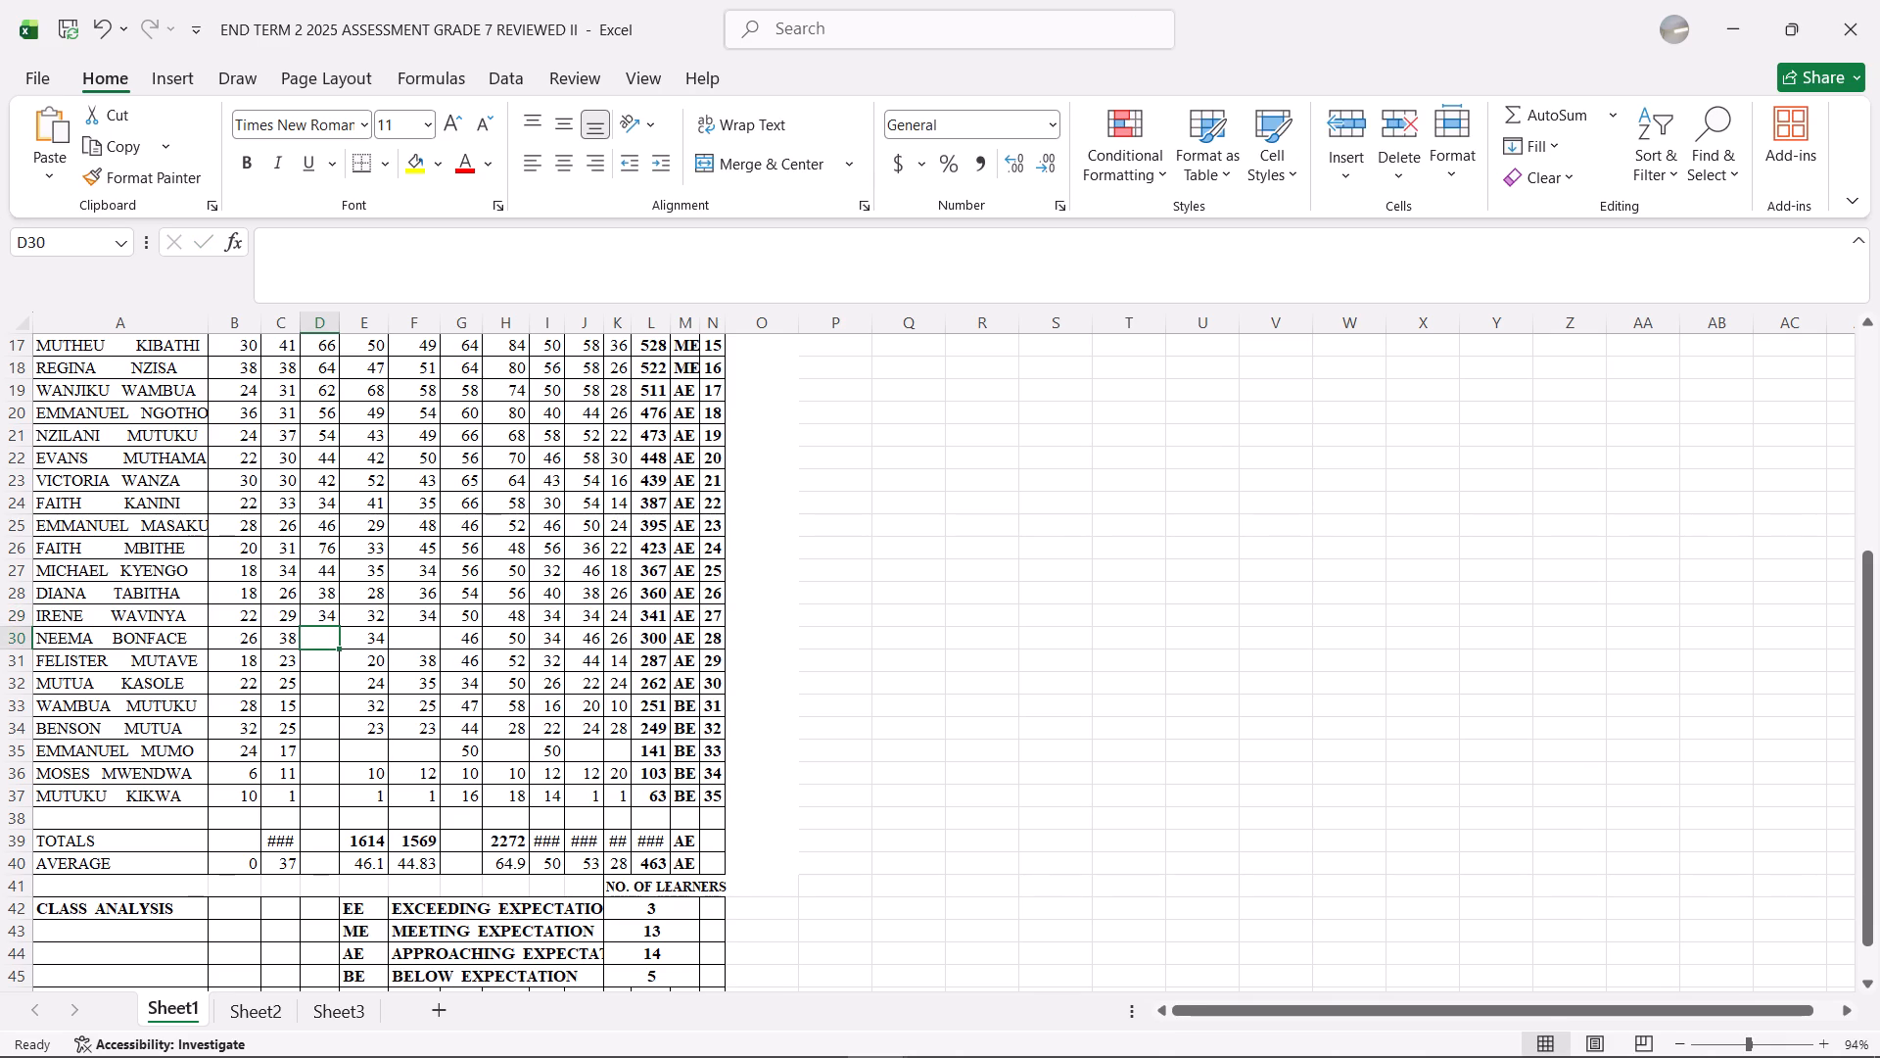
type("54")
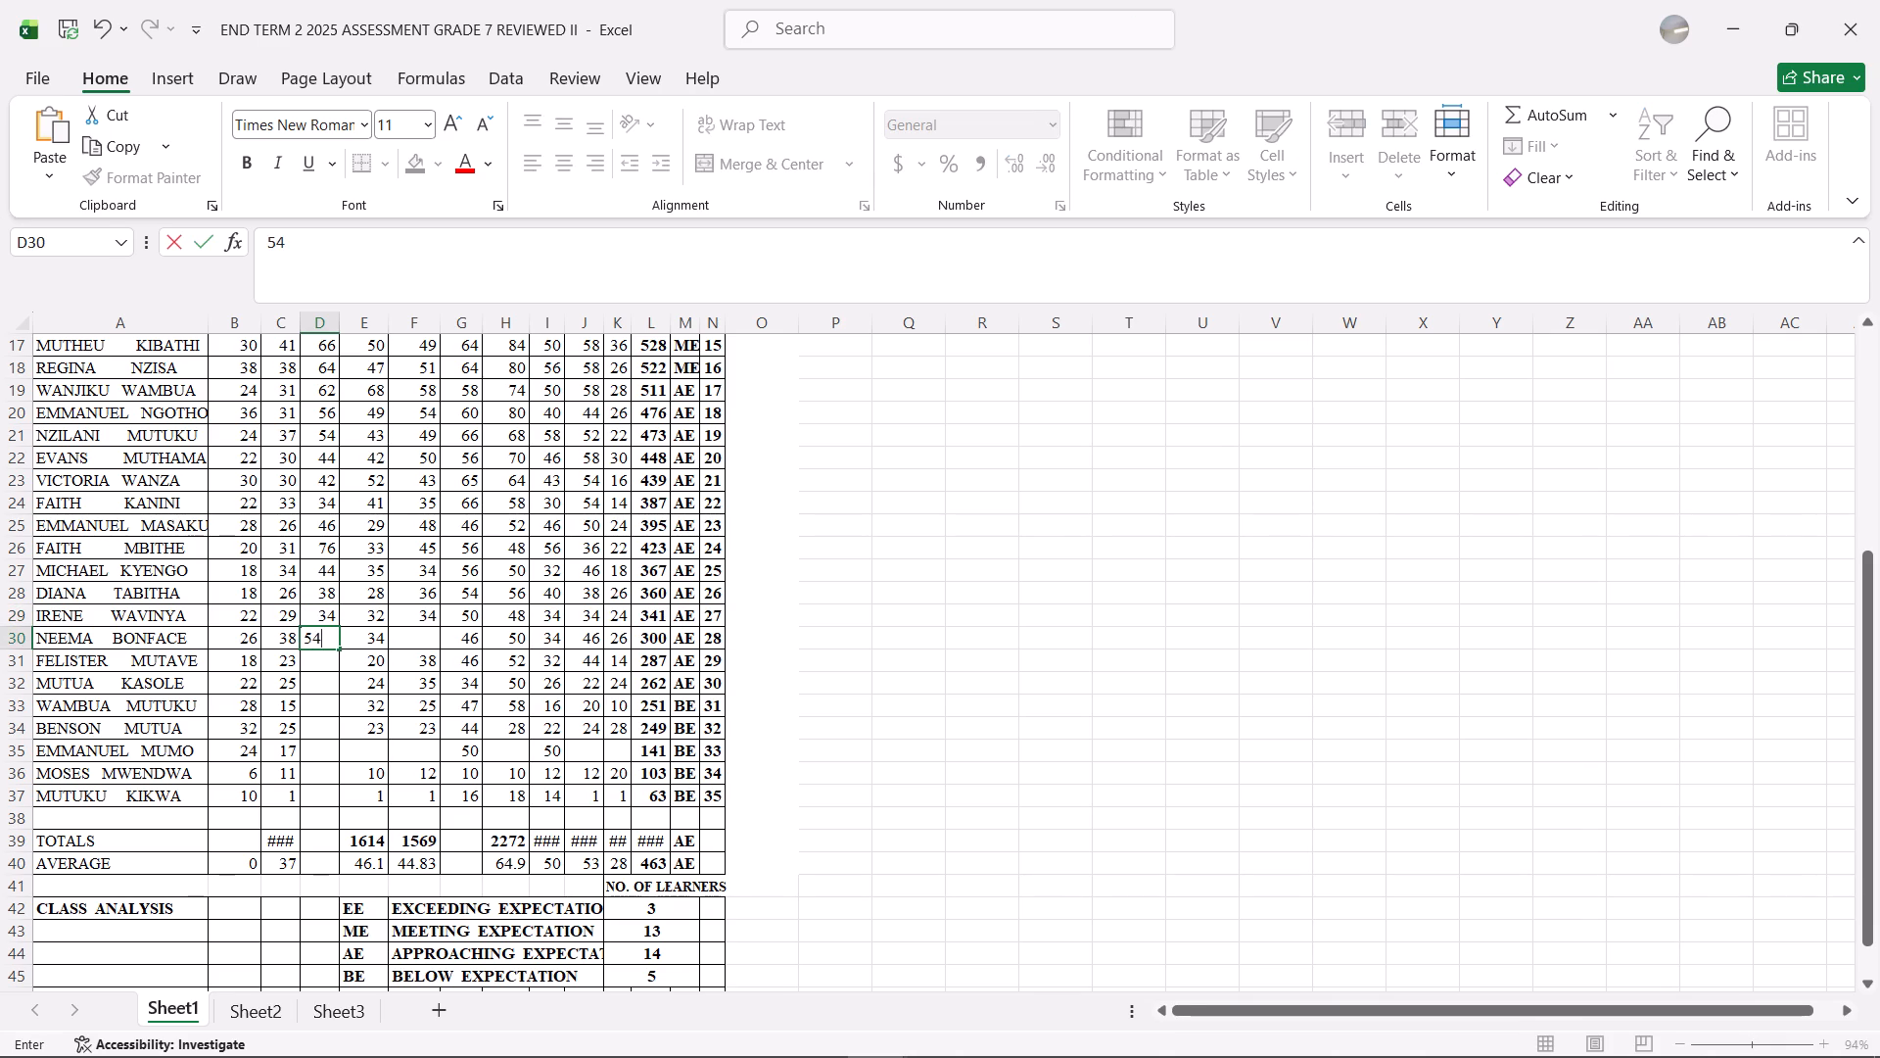
left_click(326, 661)
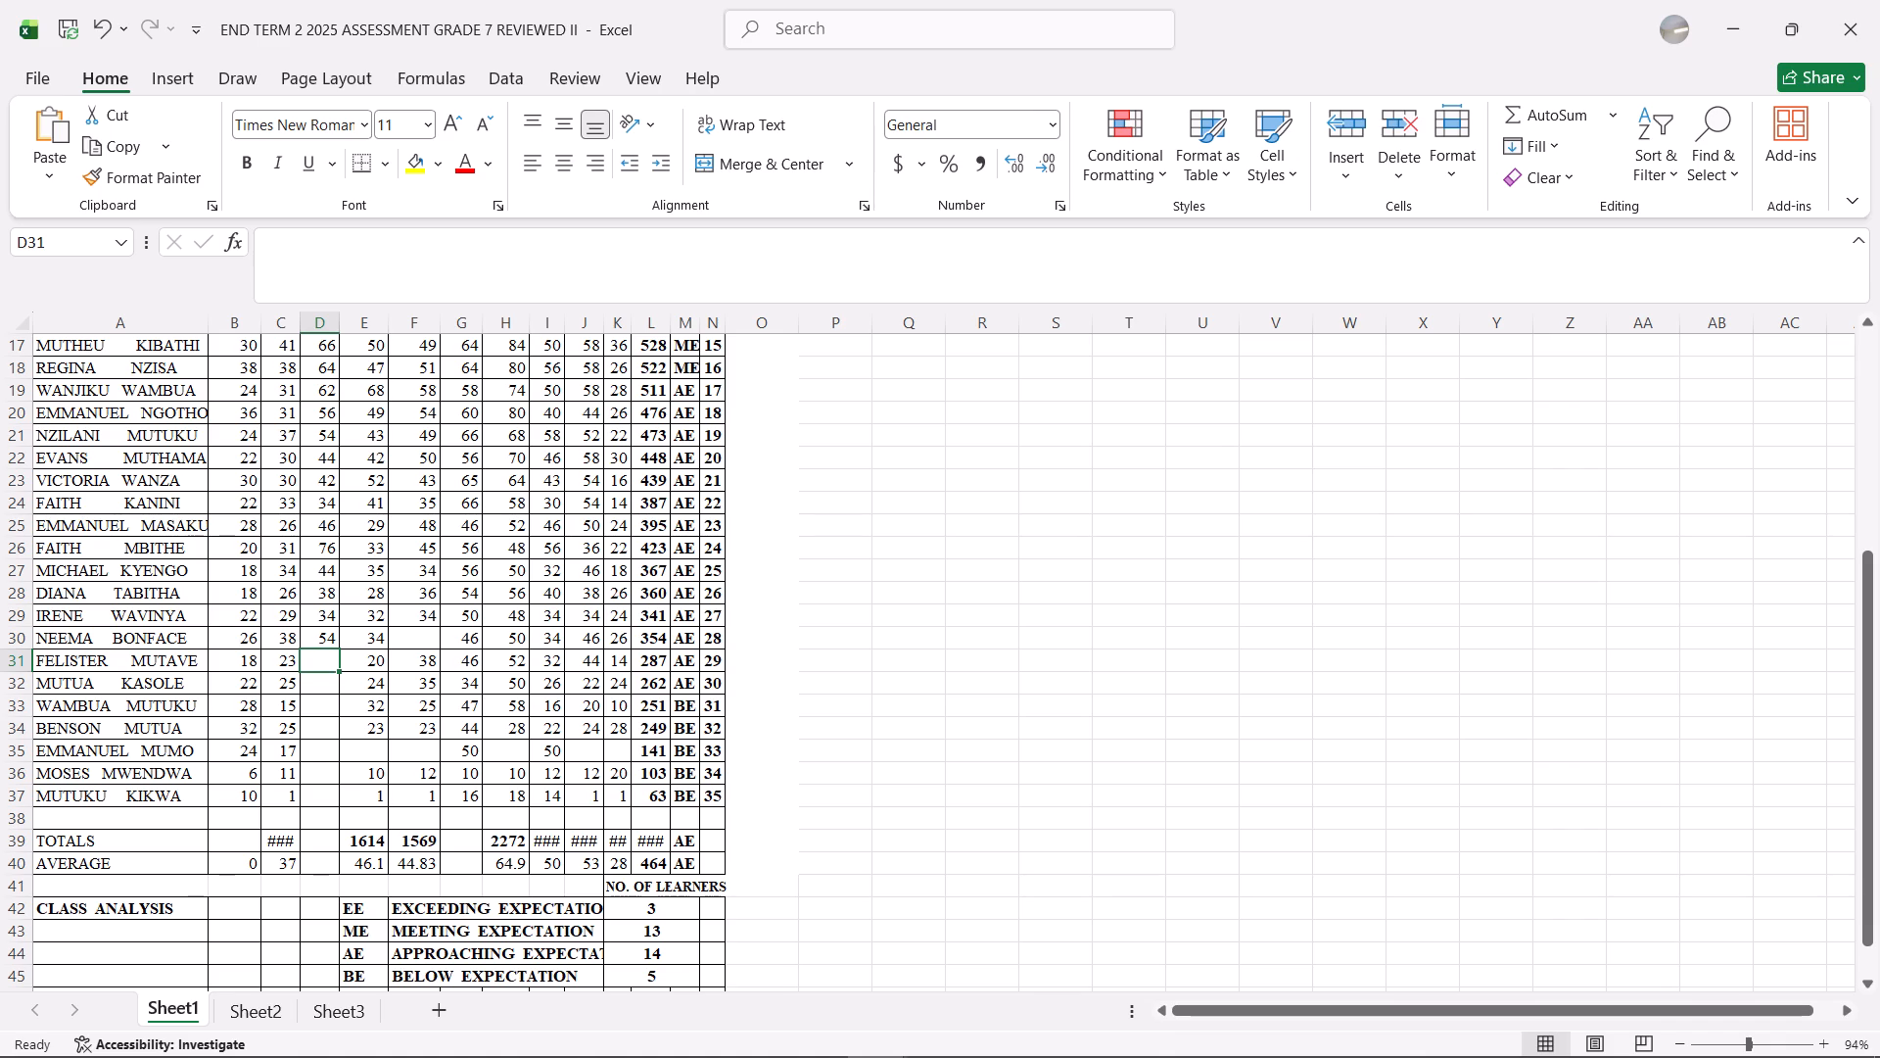
left_click(312, 663)
type("54")
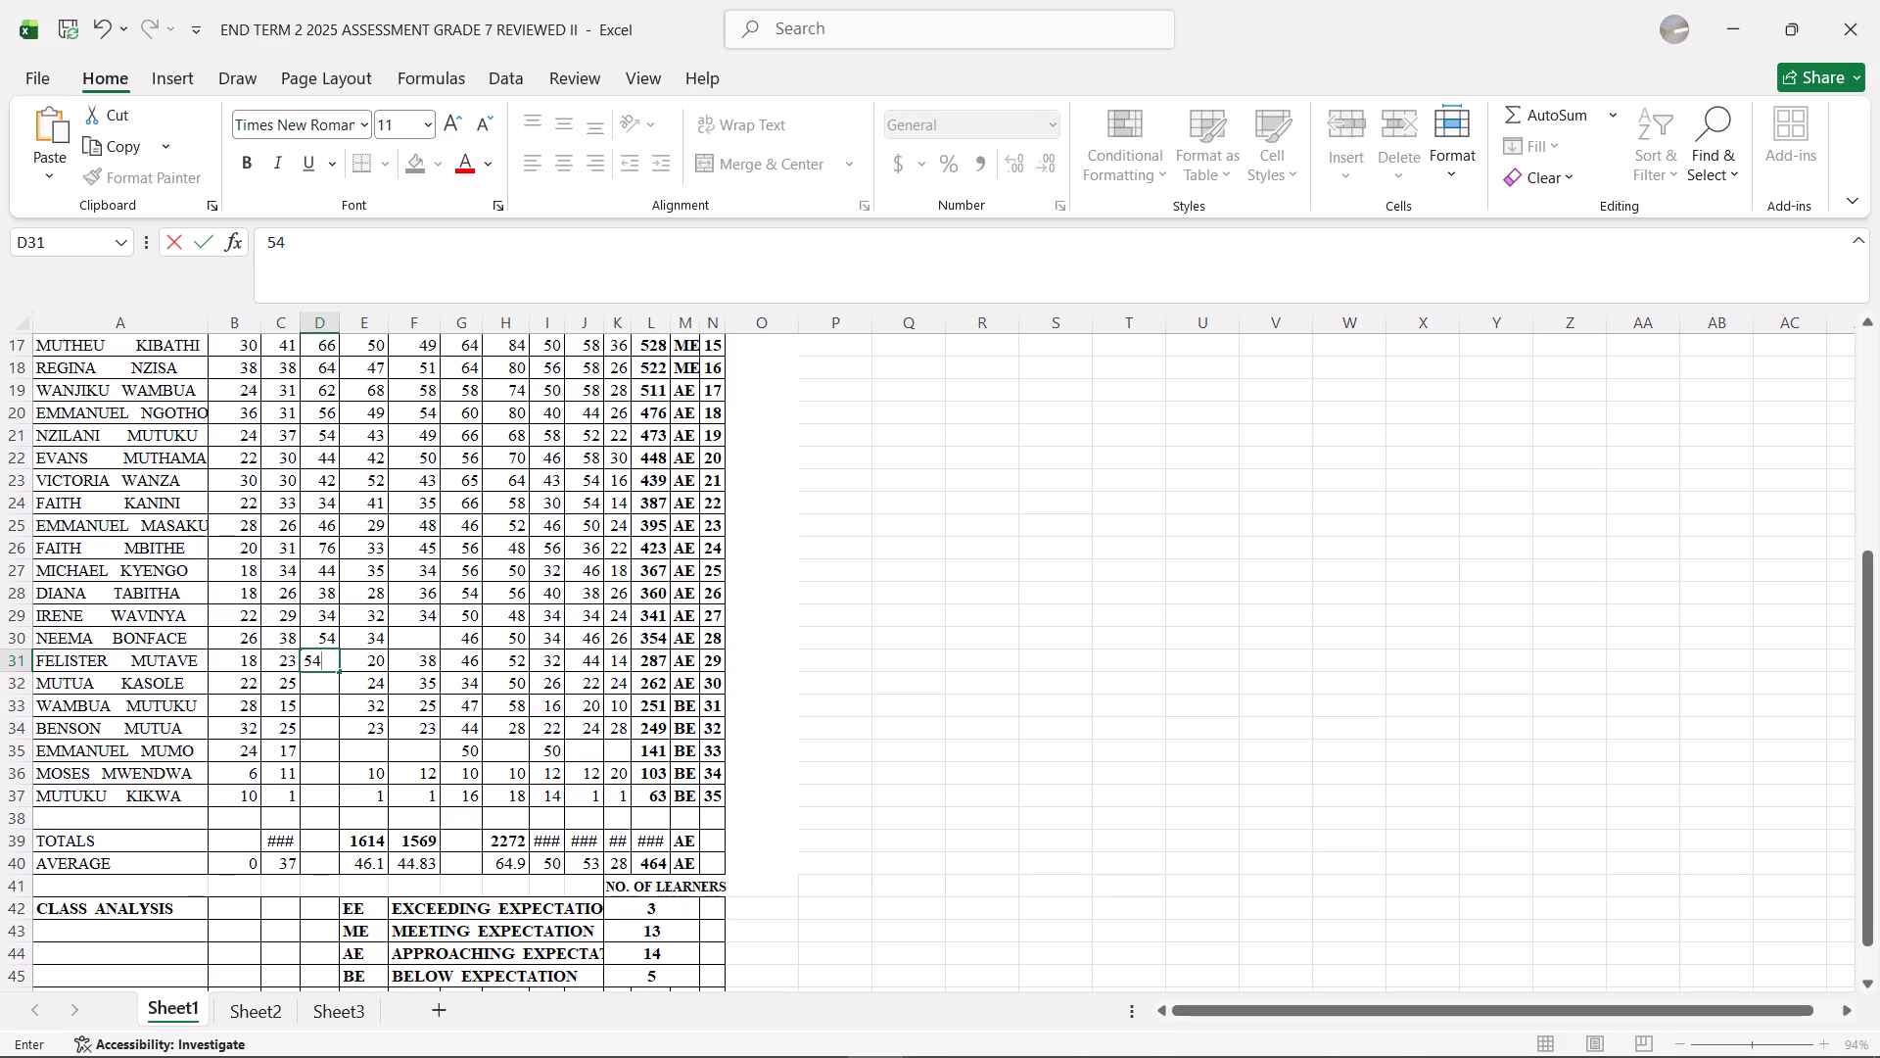
scroll(230, 588, "down", 1)
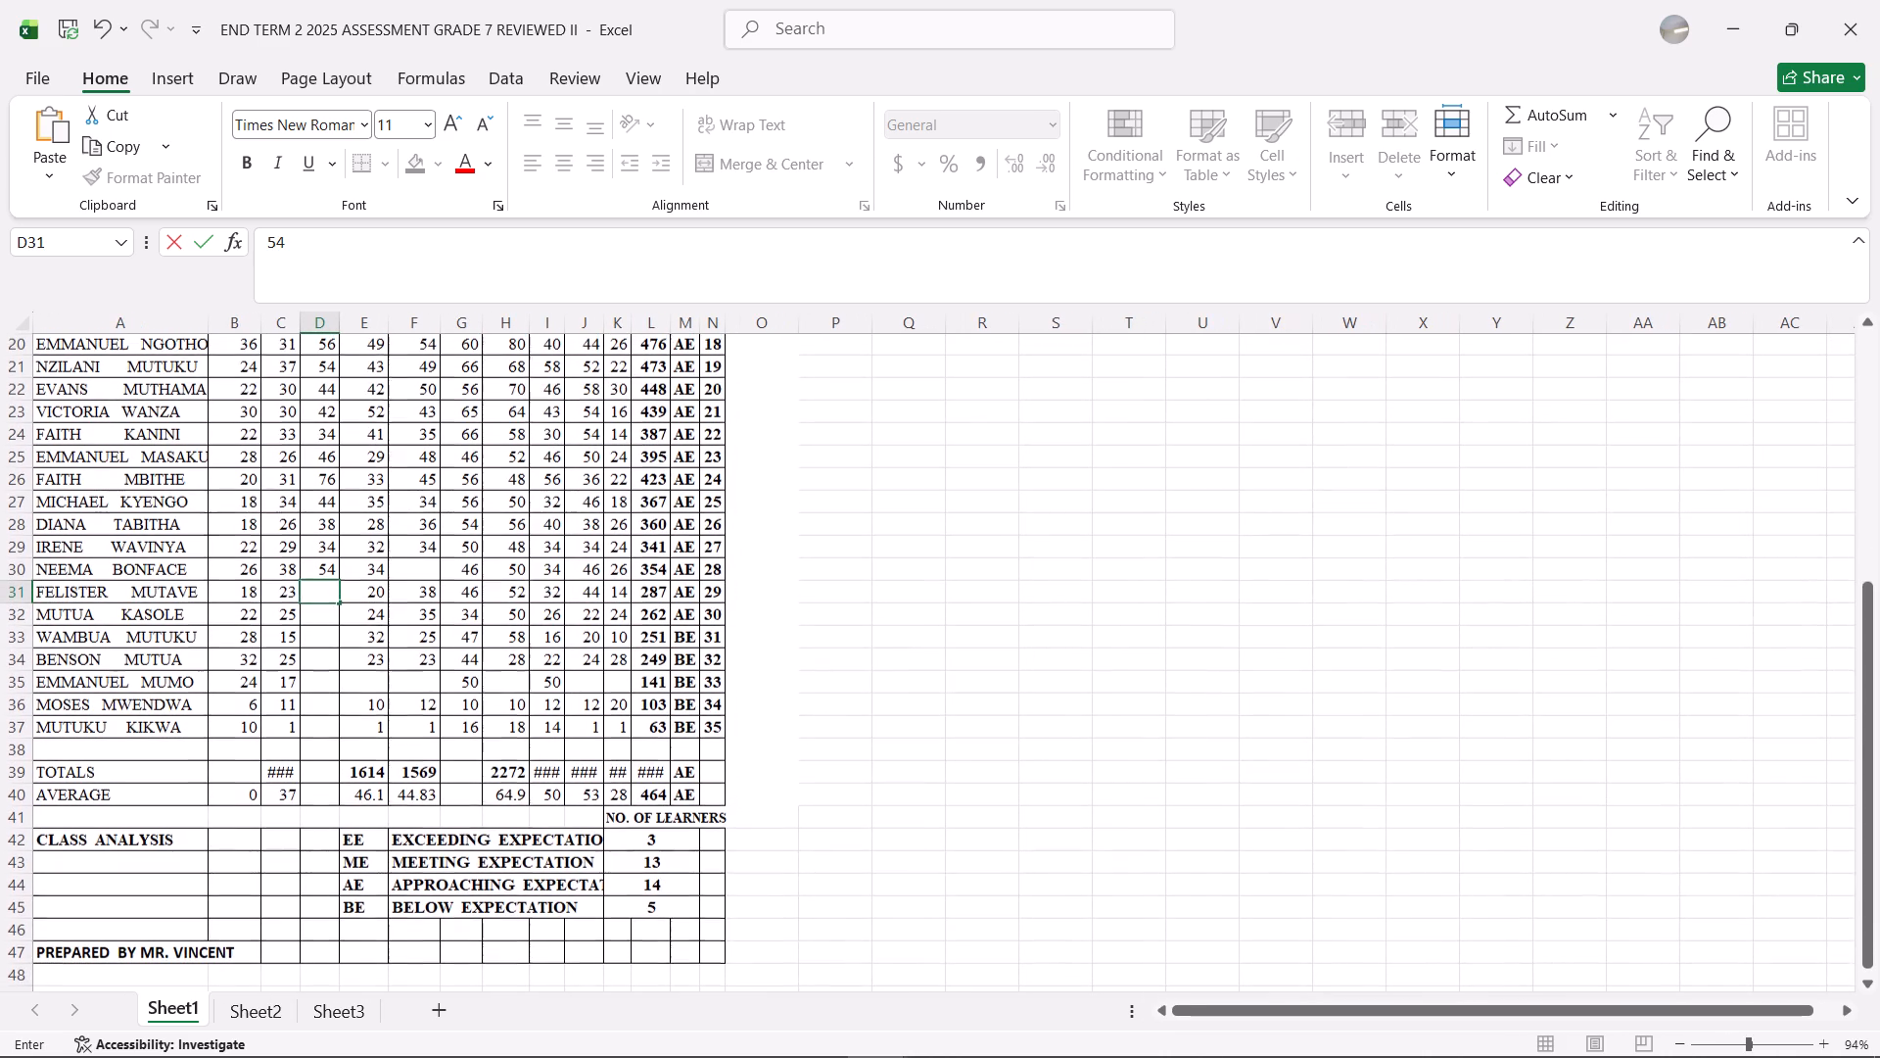
left_click(326, 611)
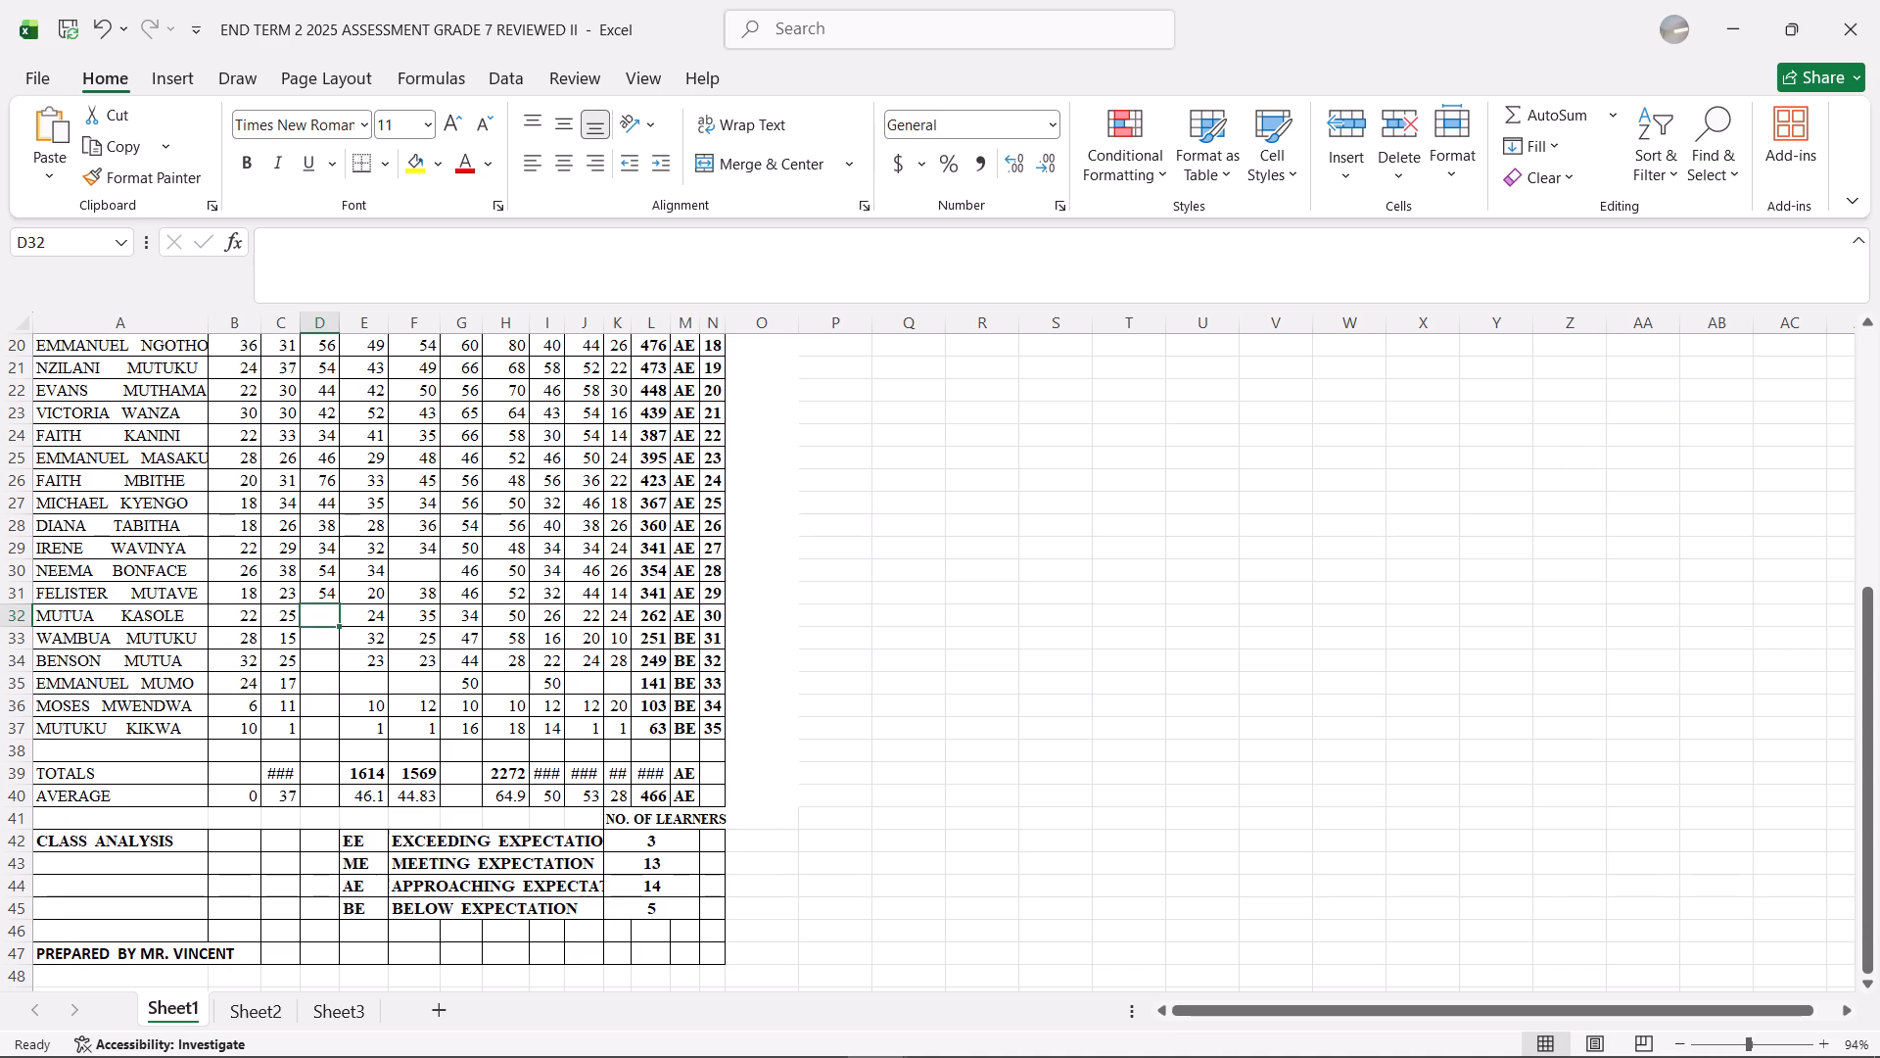
Enter the C. A mark 36 in cell D32.
type("42")
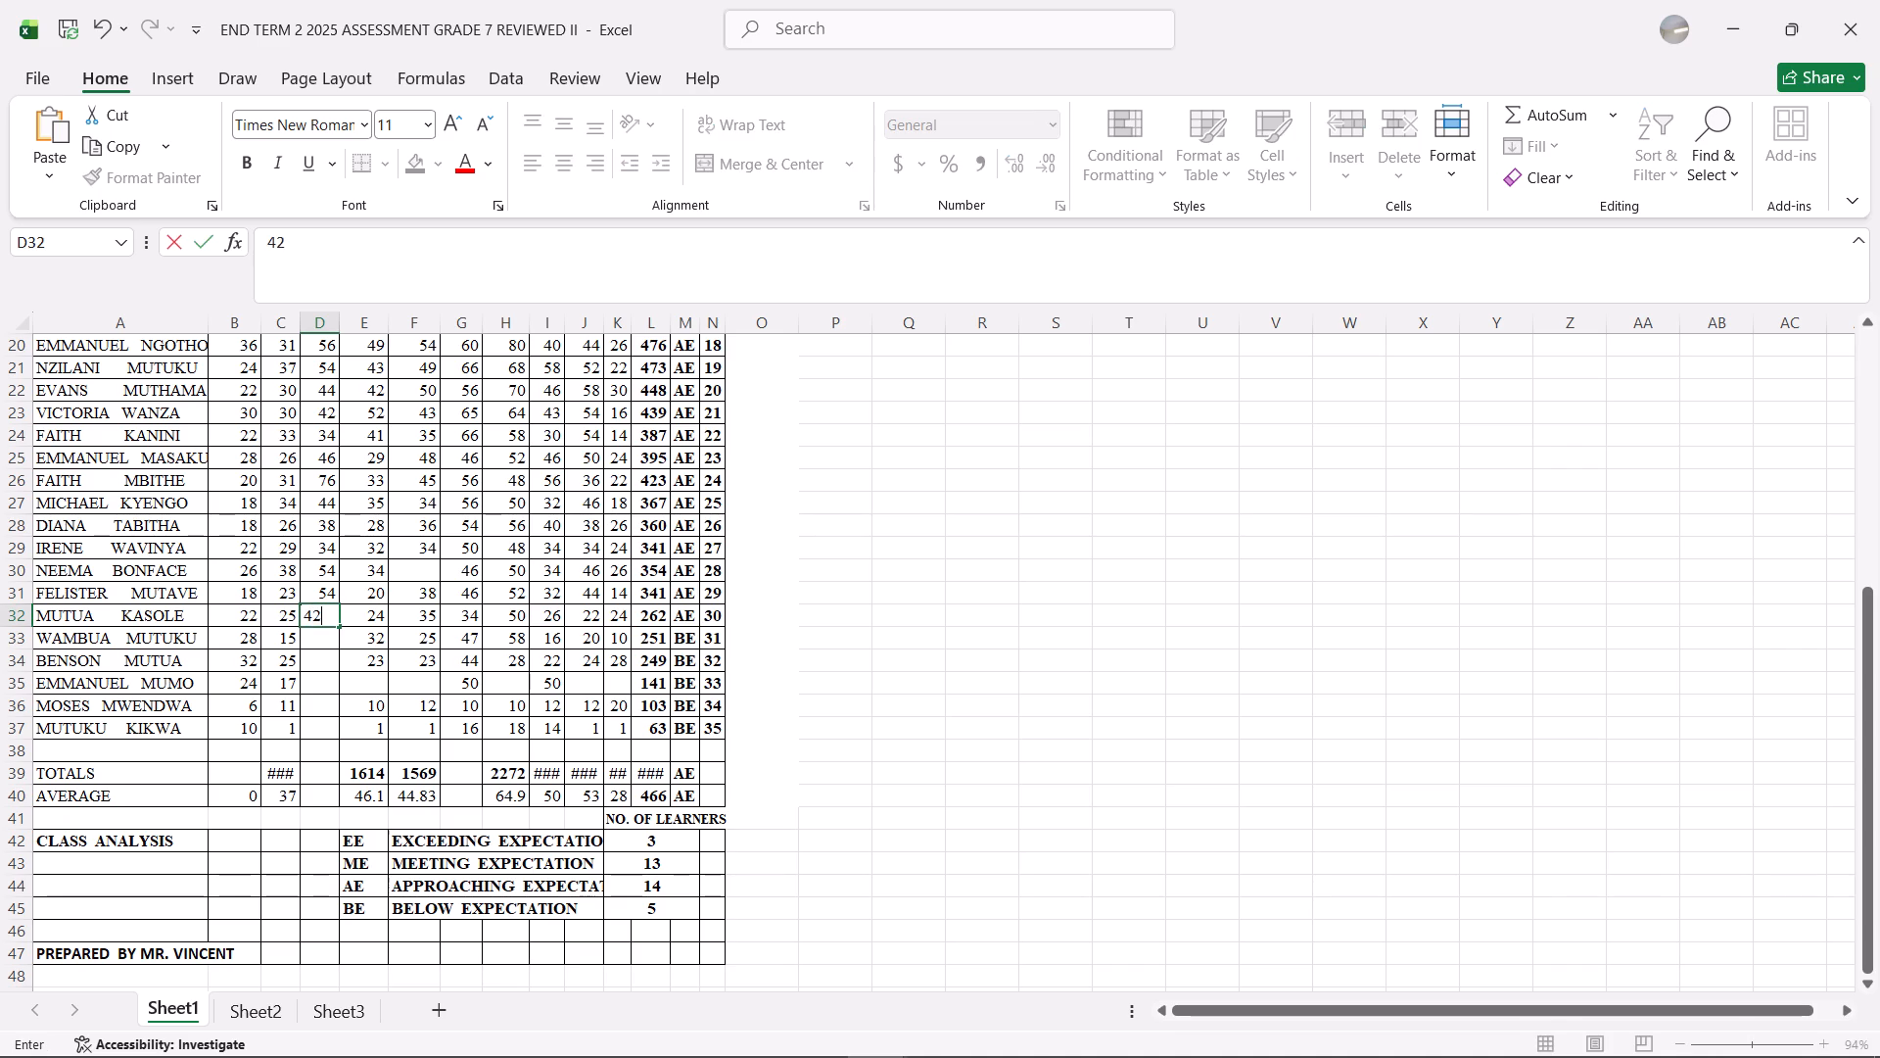
key("BackSpace")
key("BackSpace")
type("36")
left_click(326, 645)
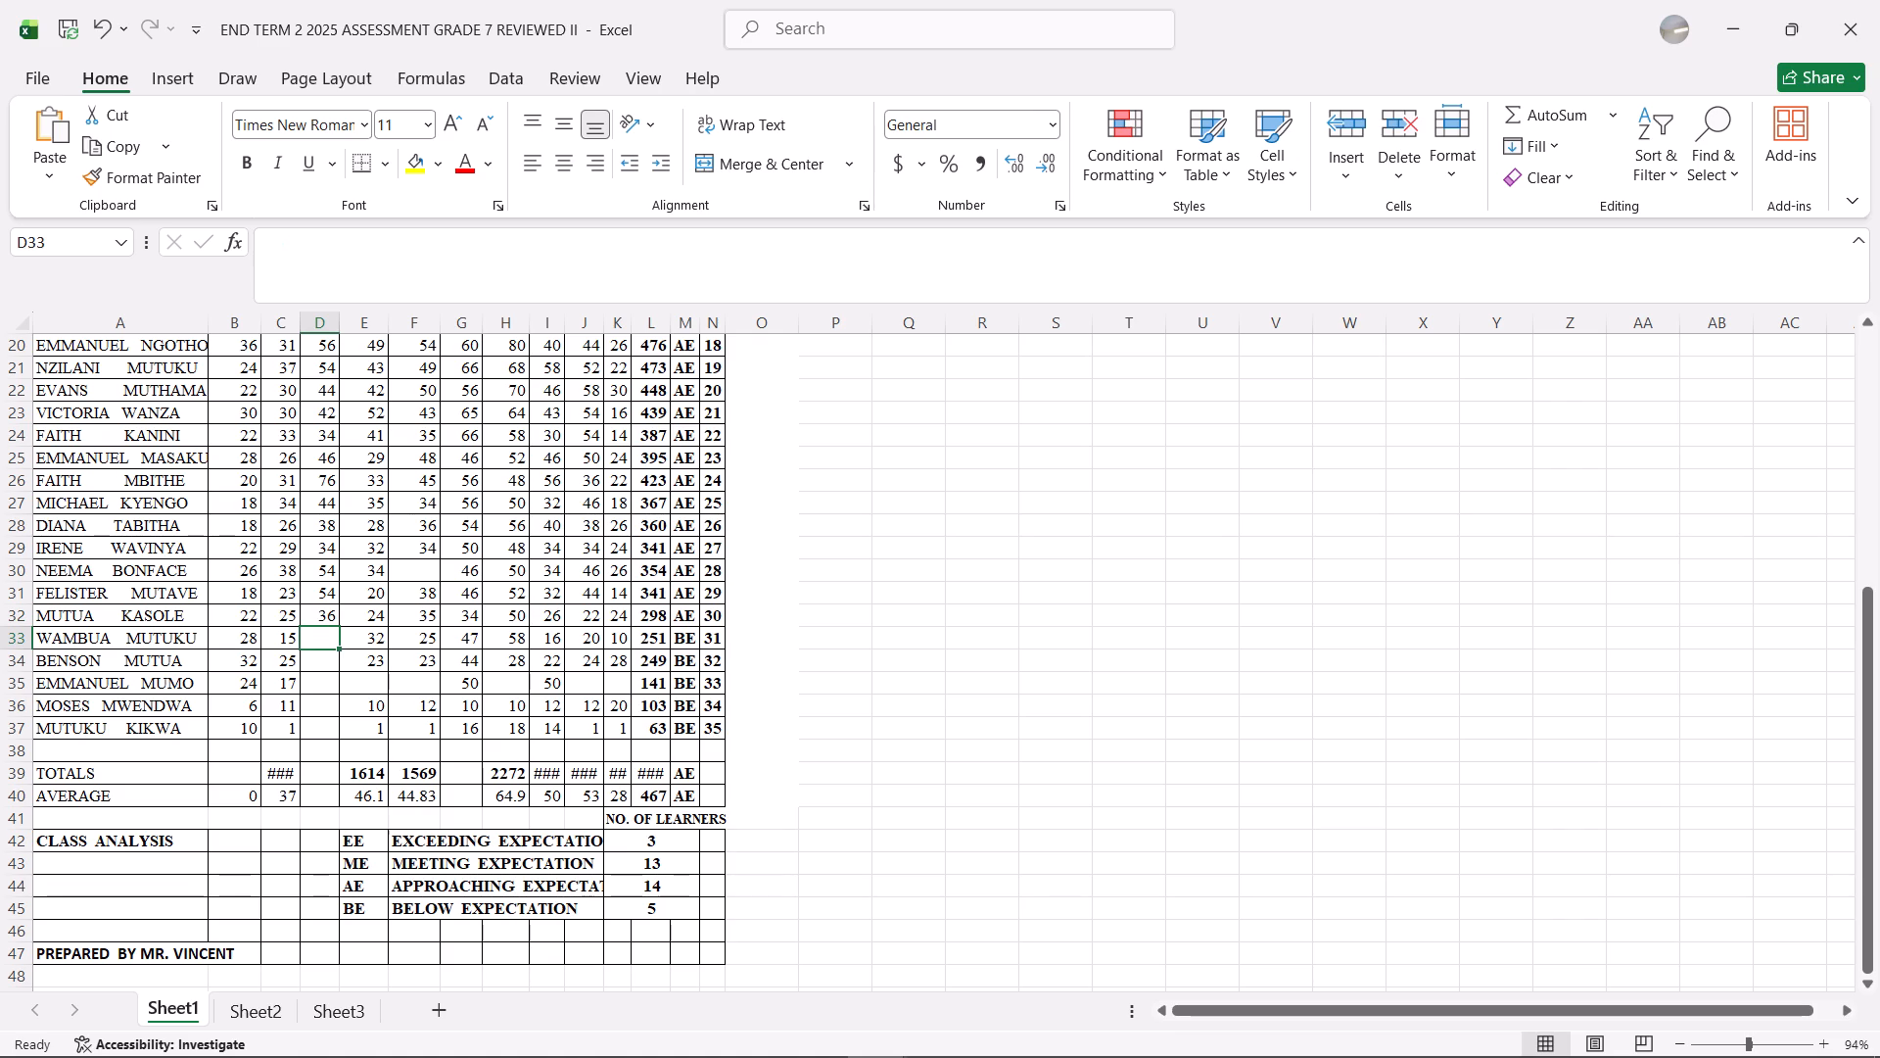
Enter the C. A mark 54 in cell D33 of the assessment sheet.
scroll(367, 590, "down", 1)
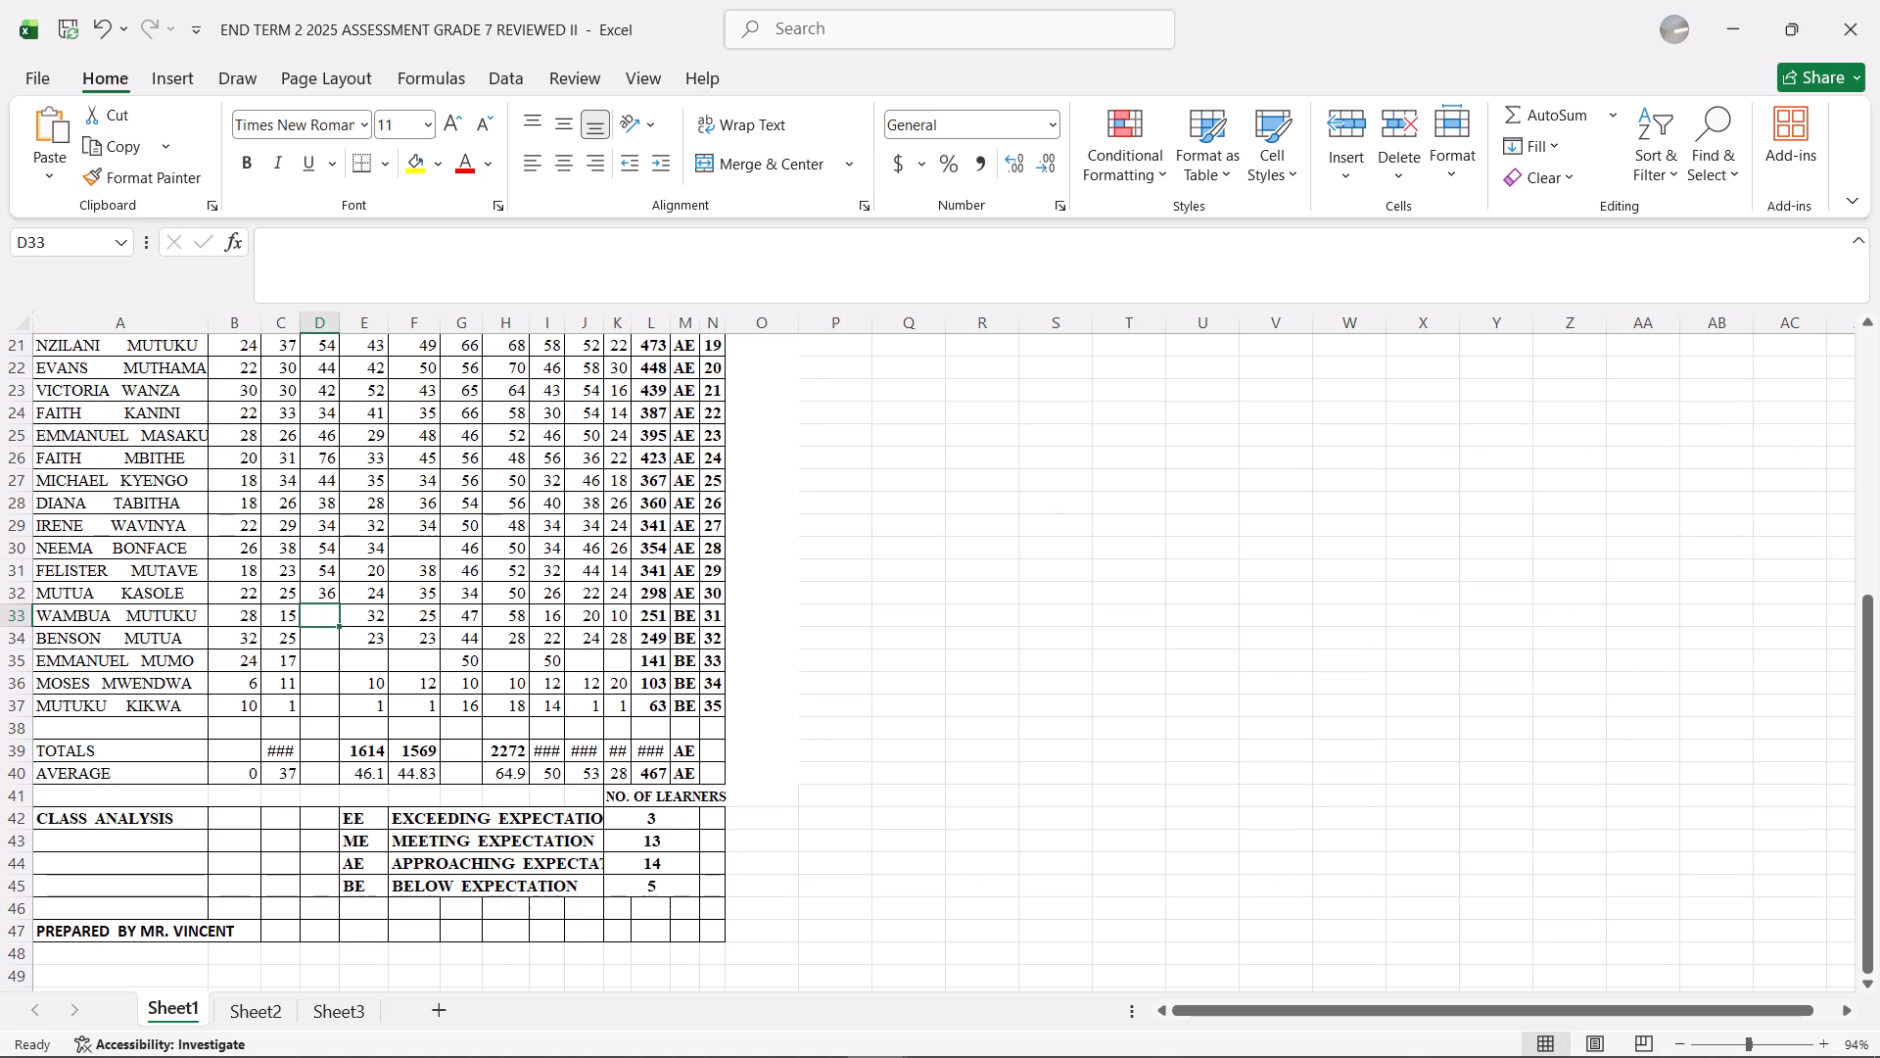
left_click(323, 606)
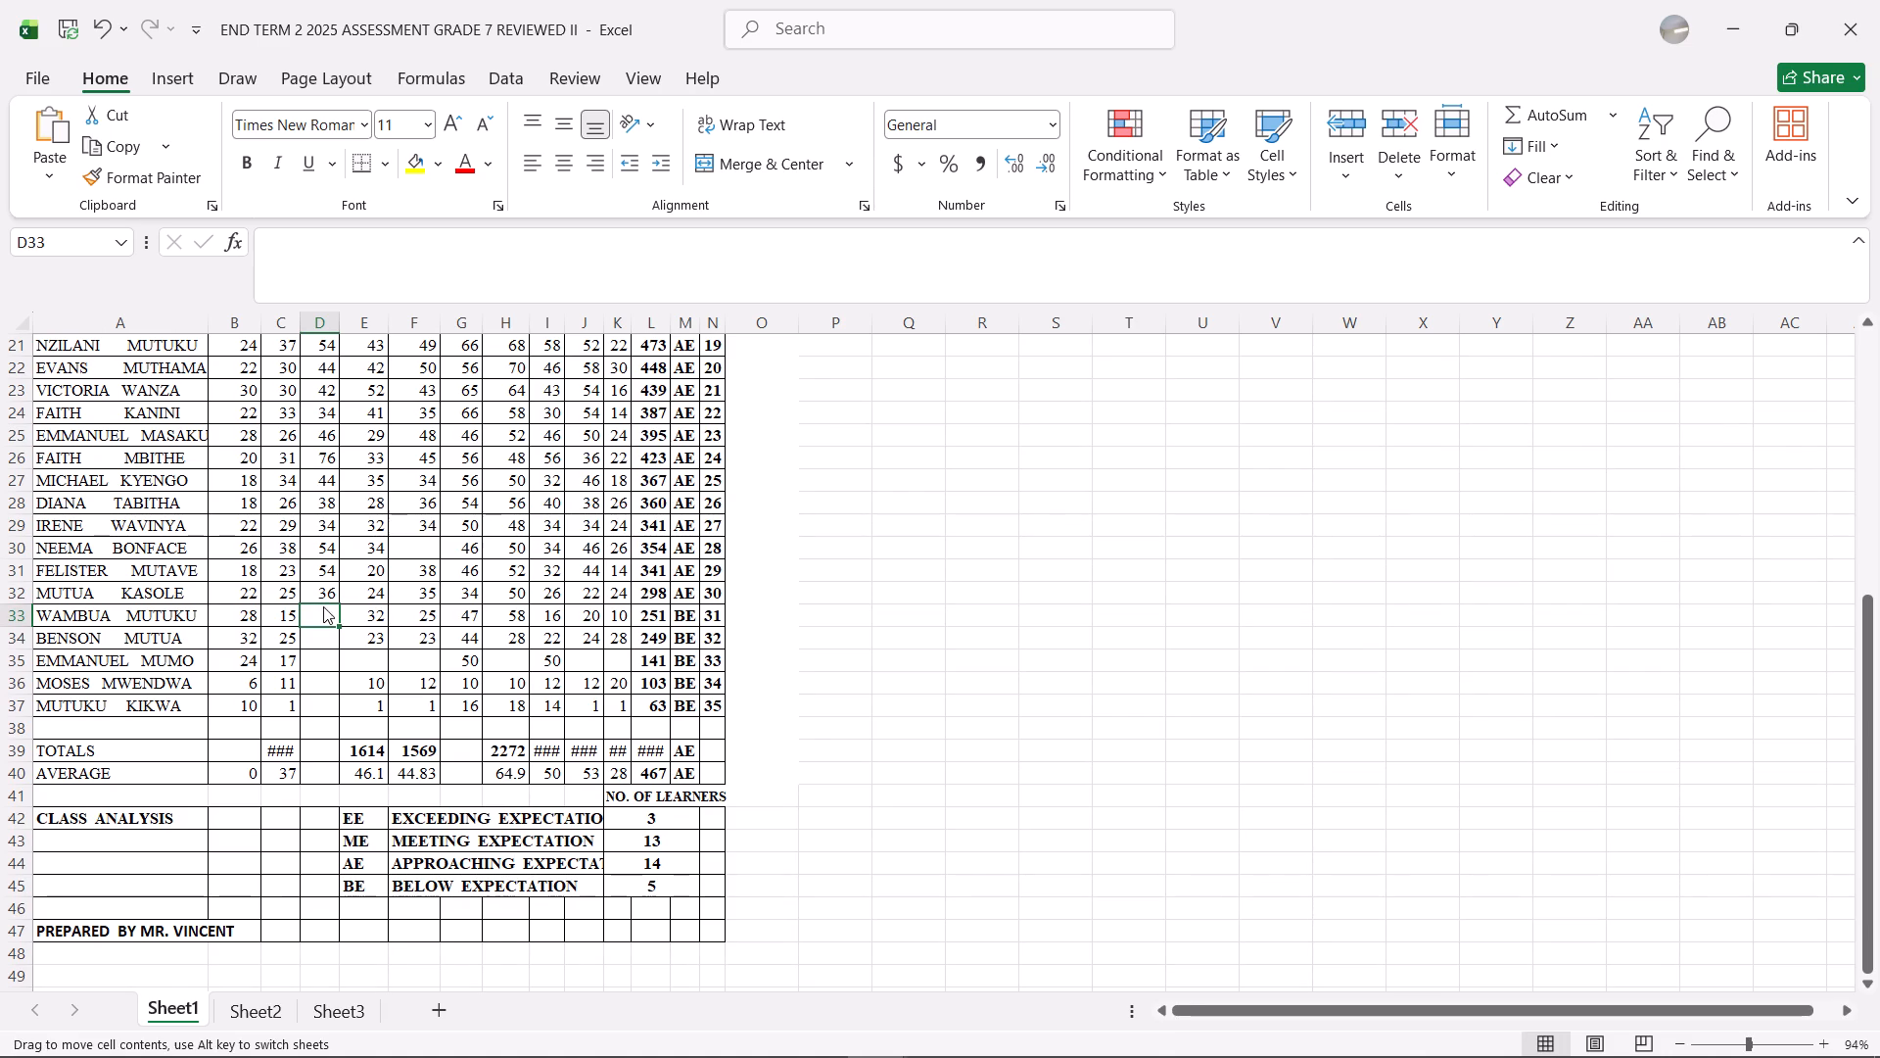
left_click(324, 608)
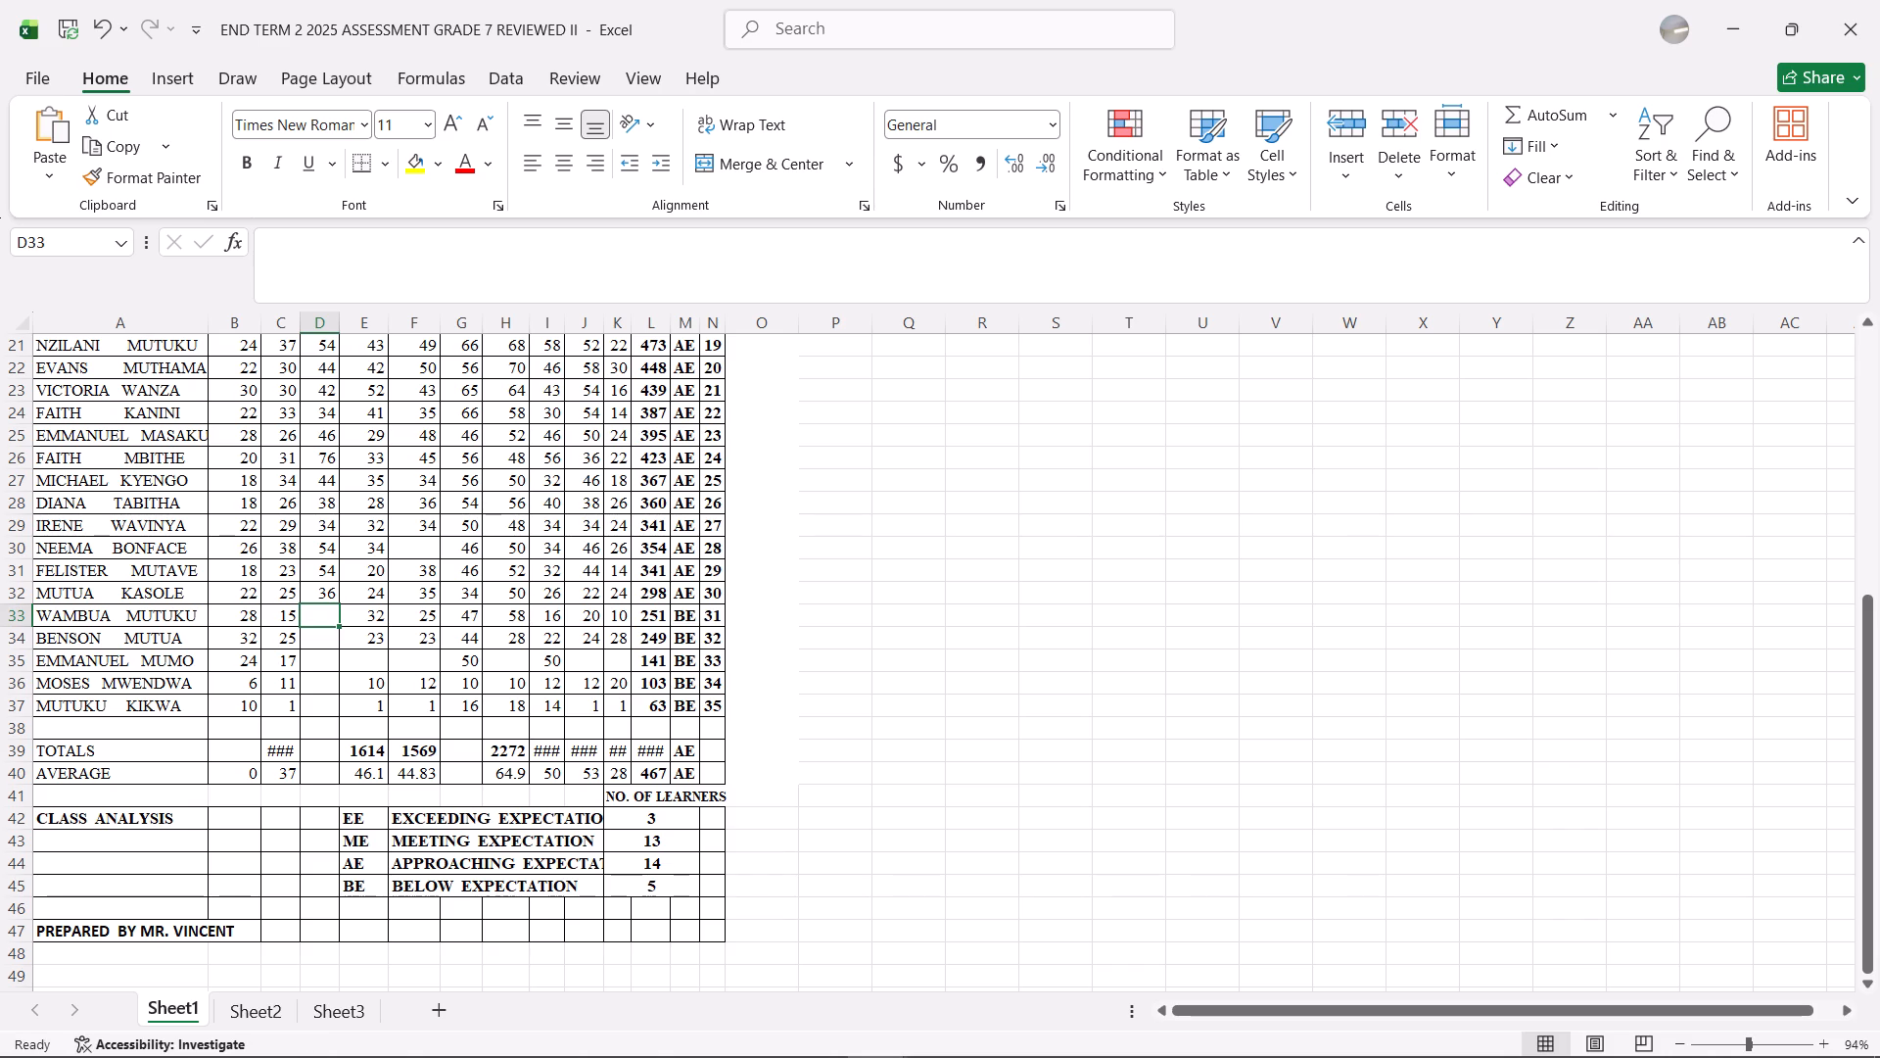
triple_click(332, 626)
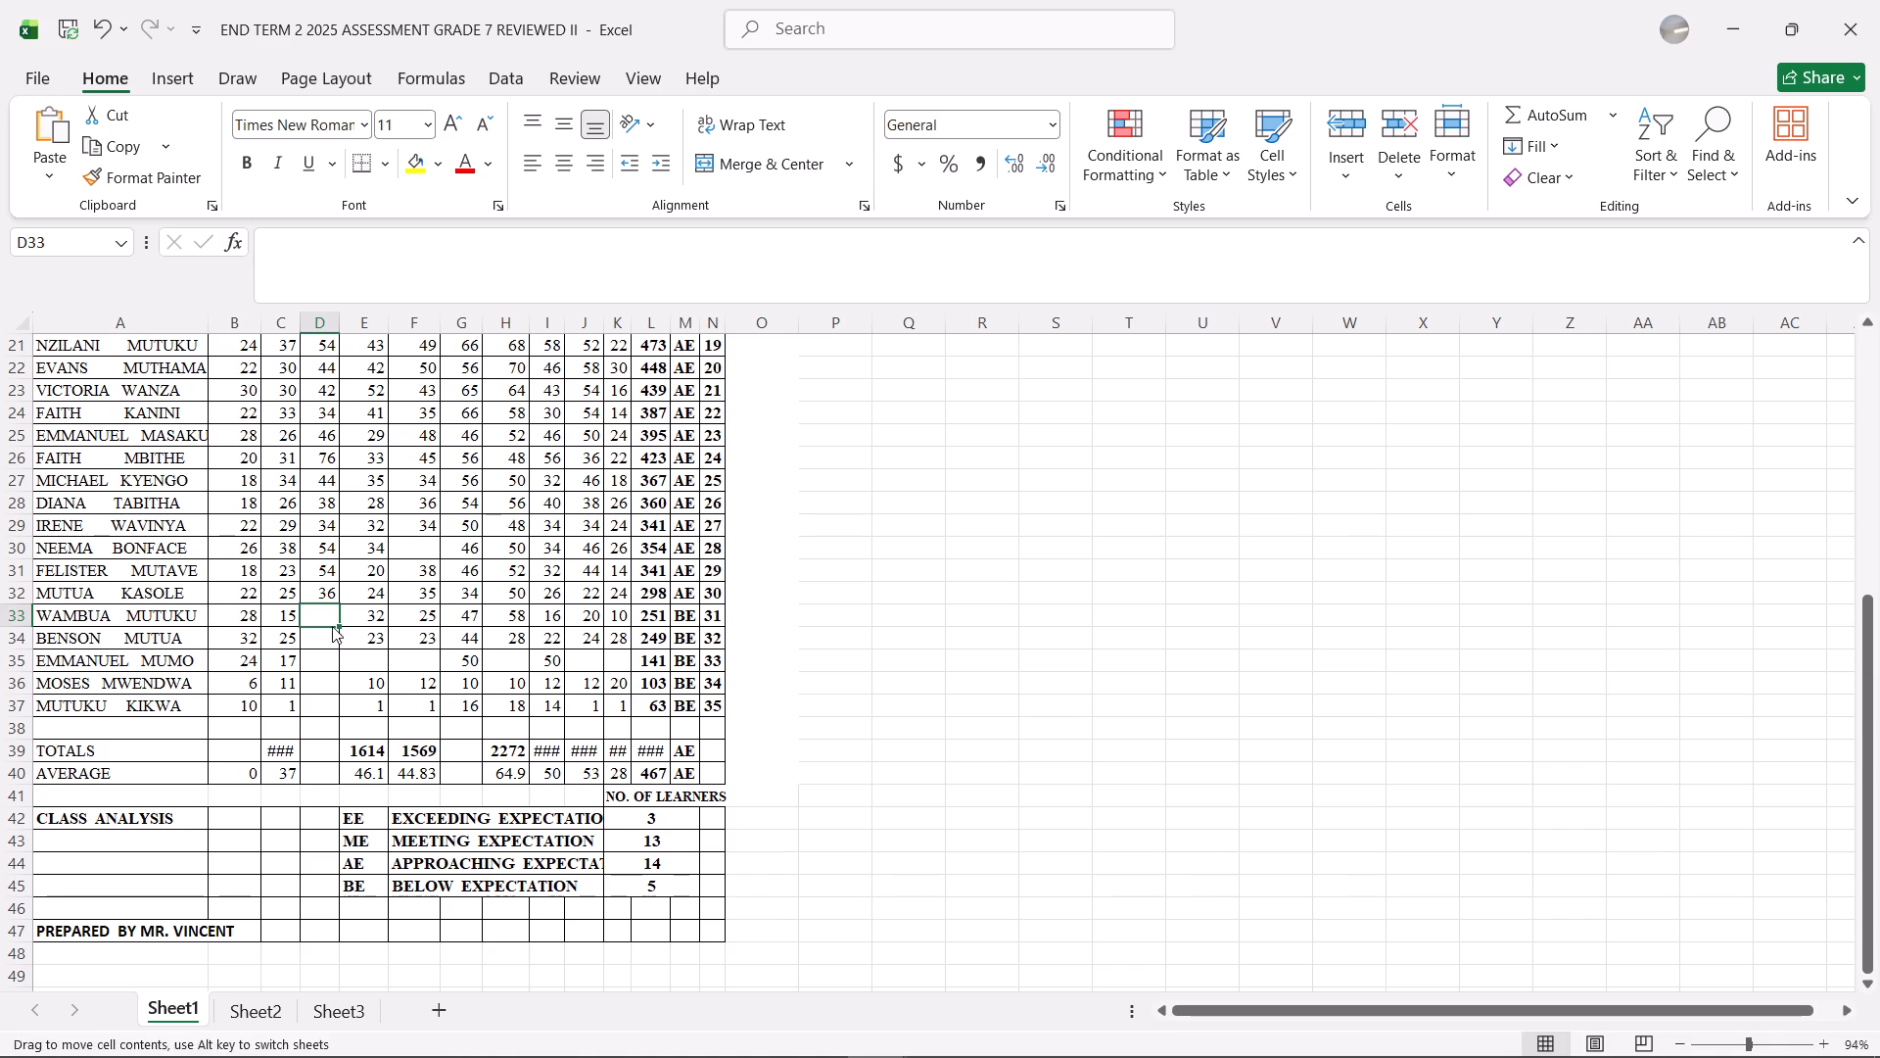
type("54")
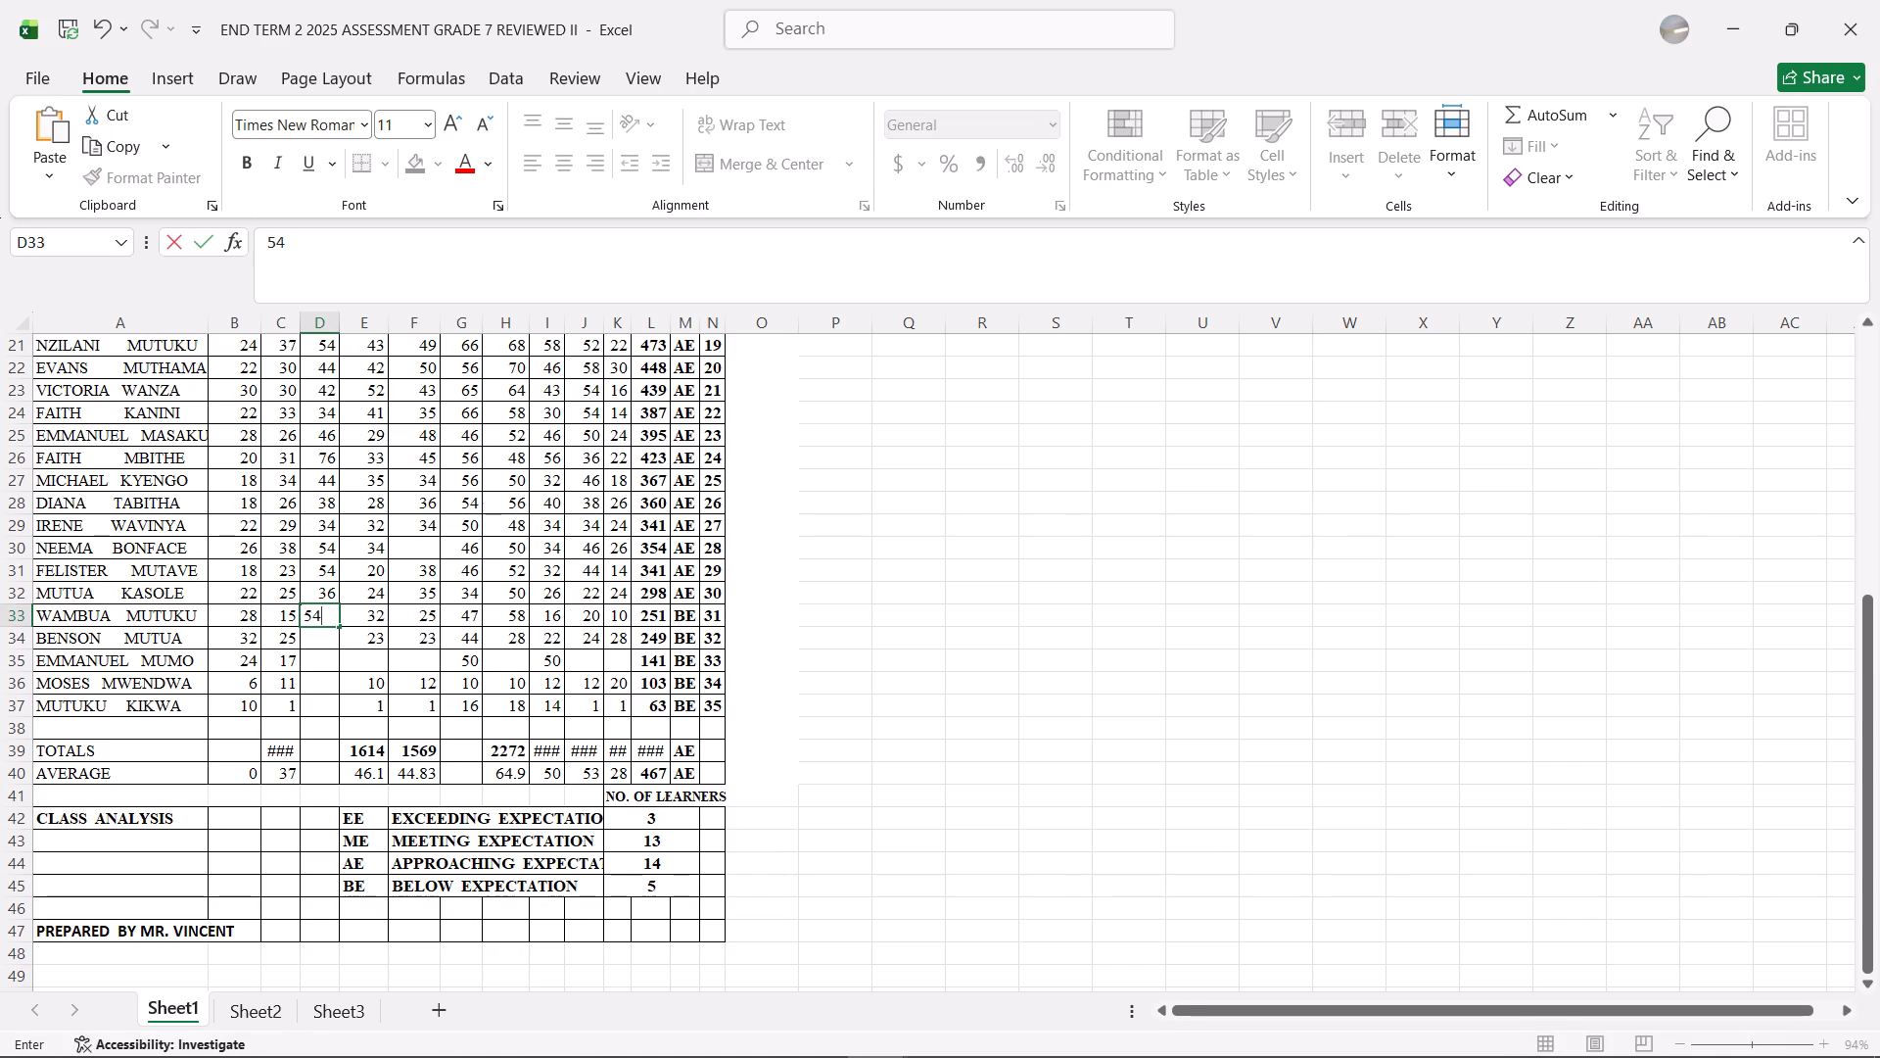
left_click(326, 652)
Enter the C. A mark 32 in cell D34 of the assessment sheet.
left_click(326, 647)
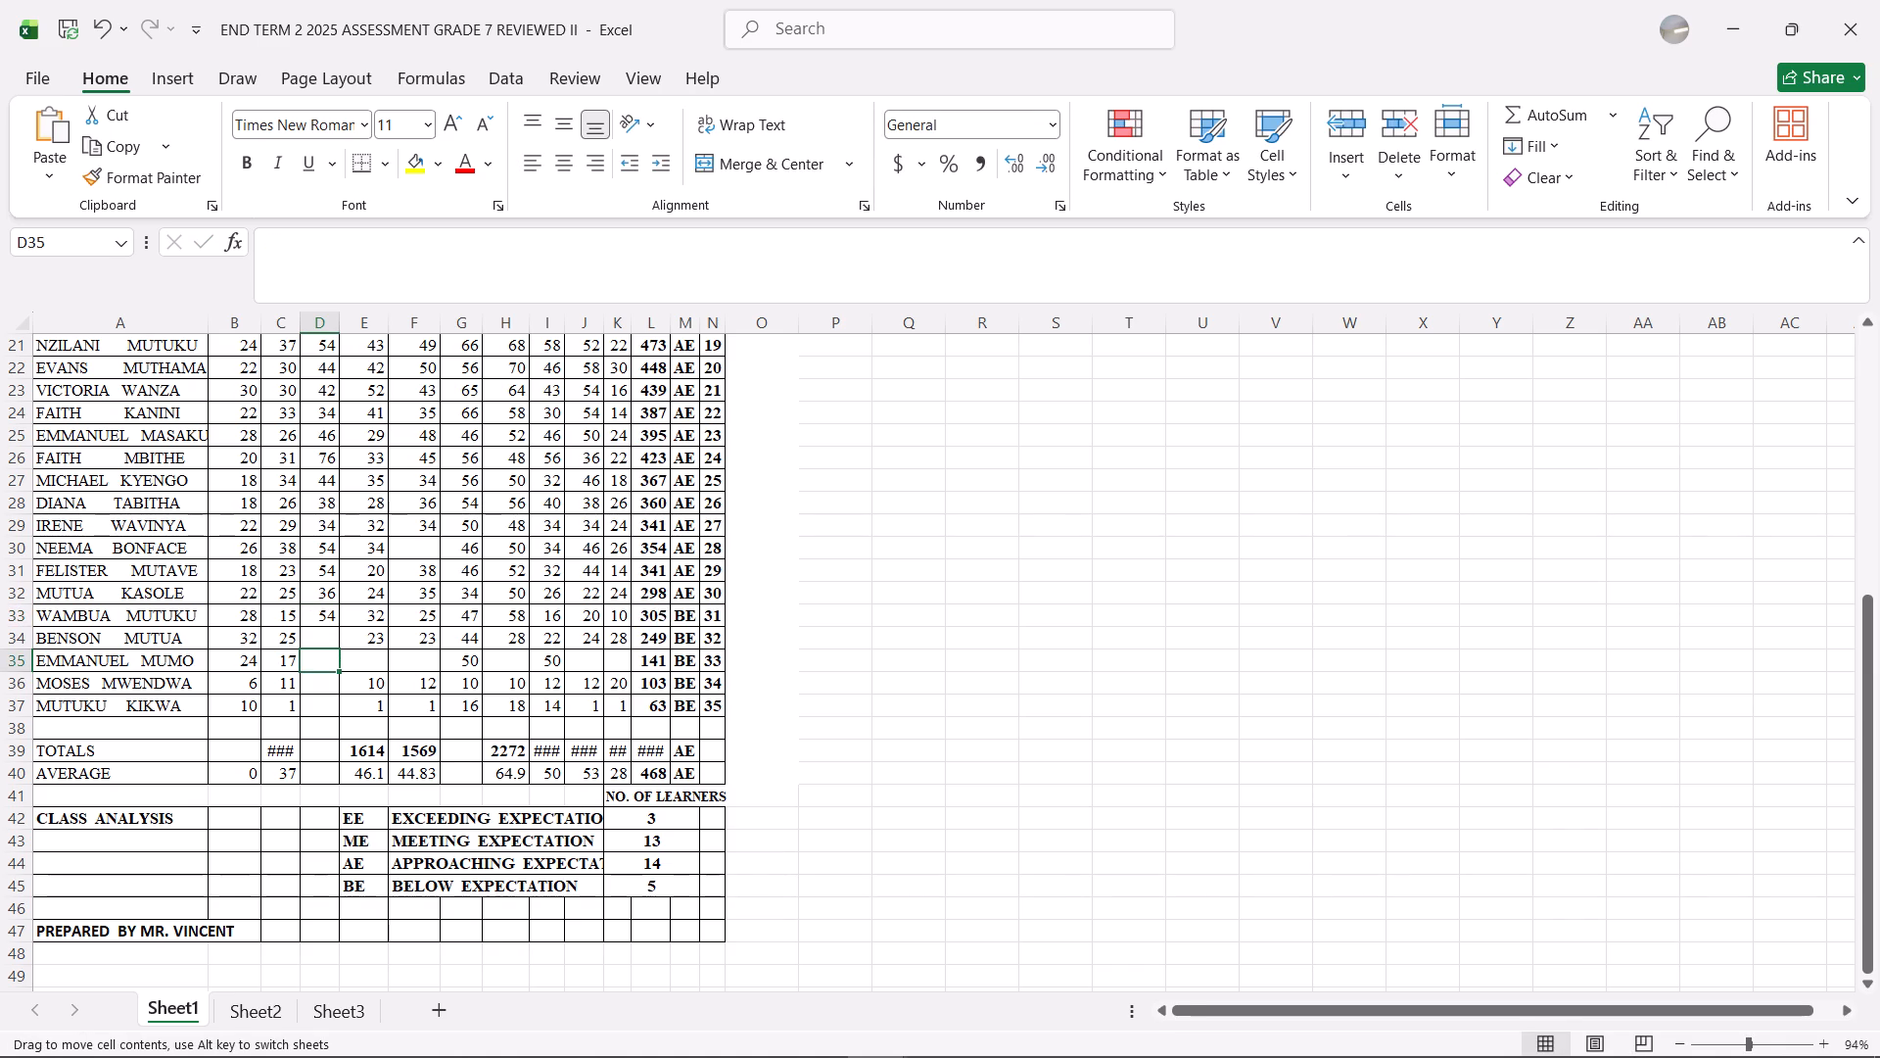
left_click(325, 639)
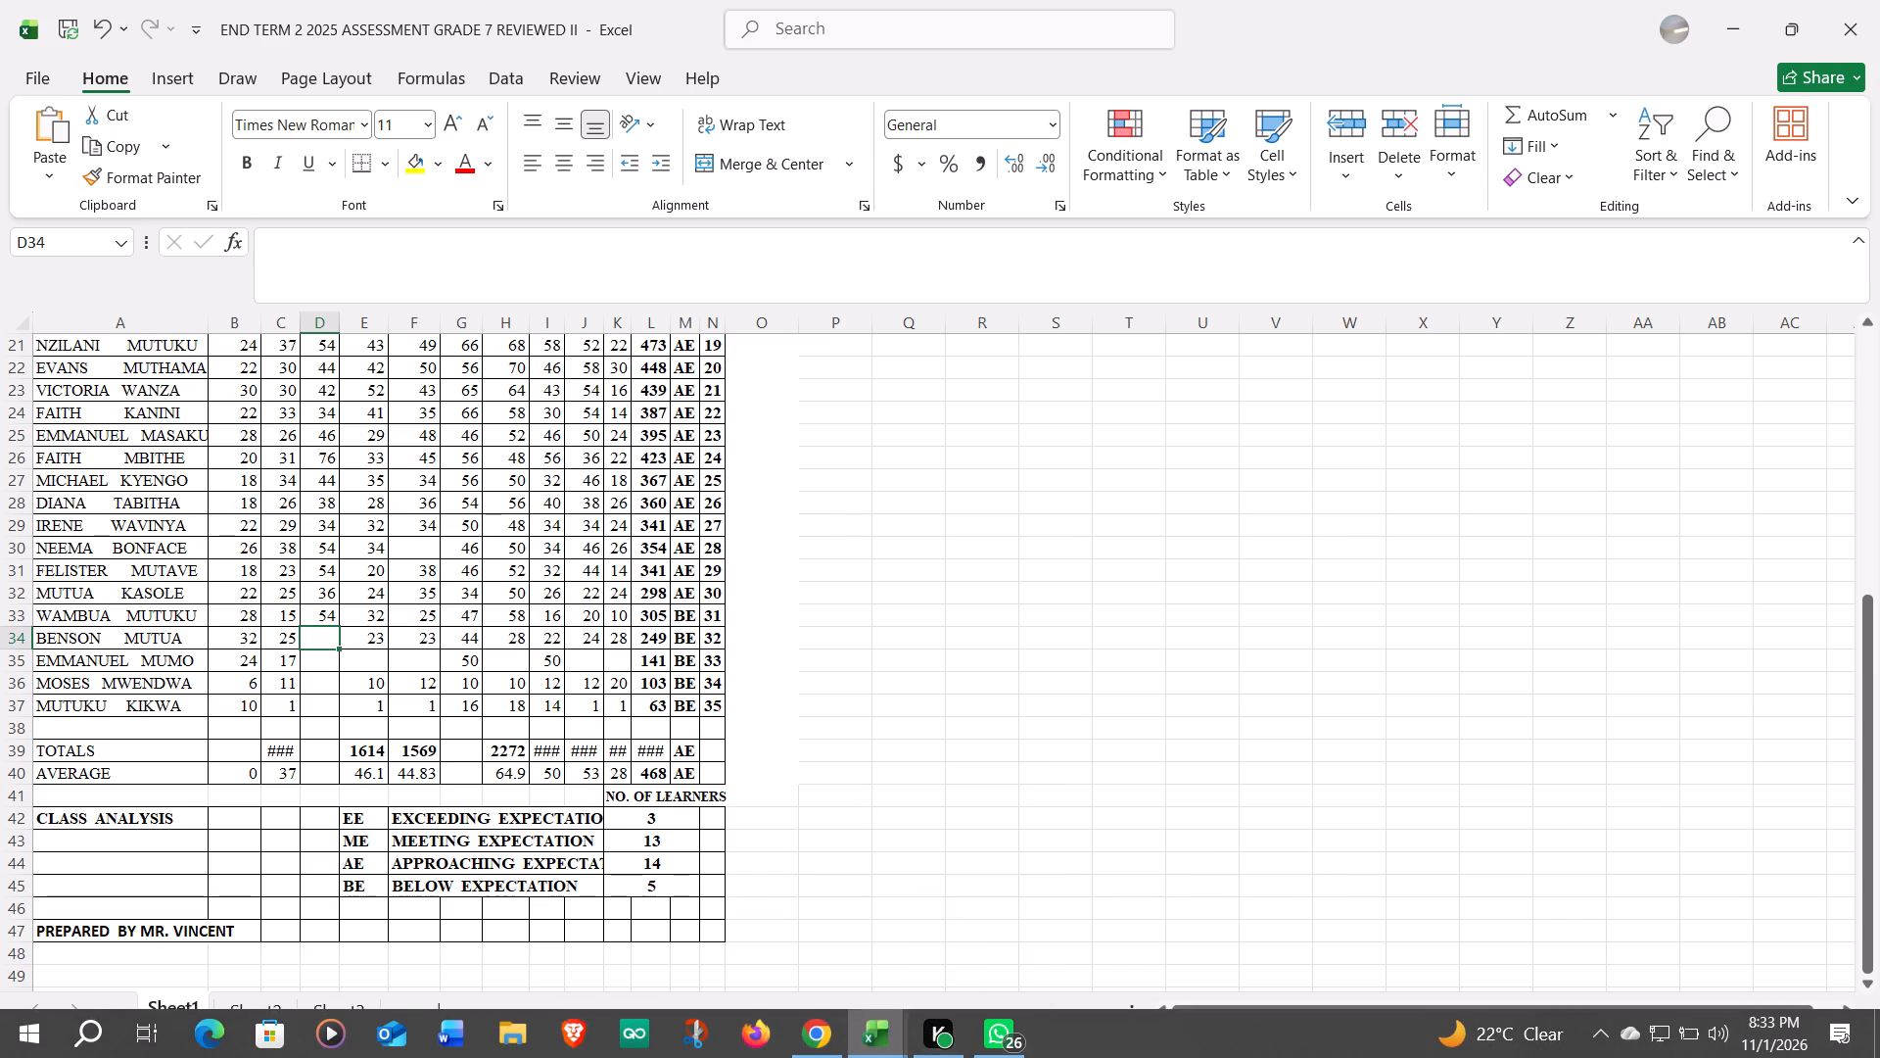
left_click(318, 652)
left_click(324, 642)
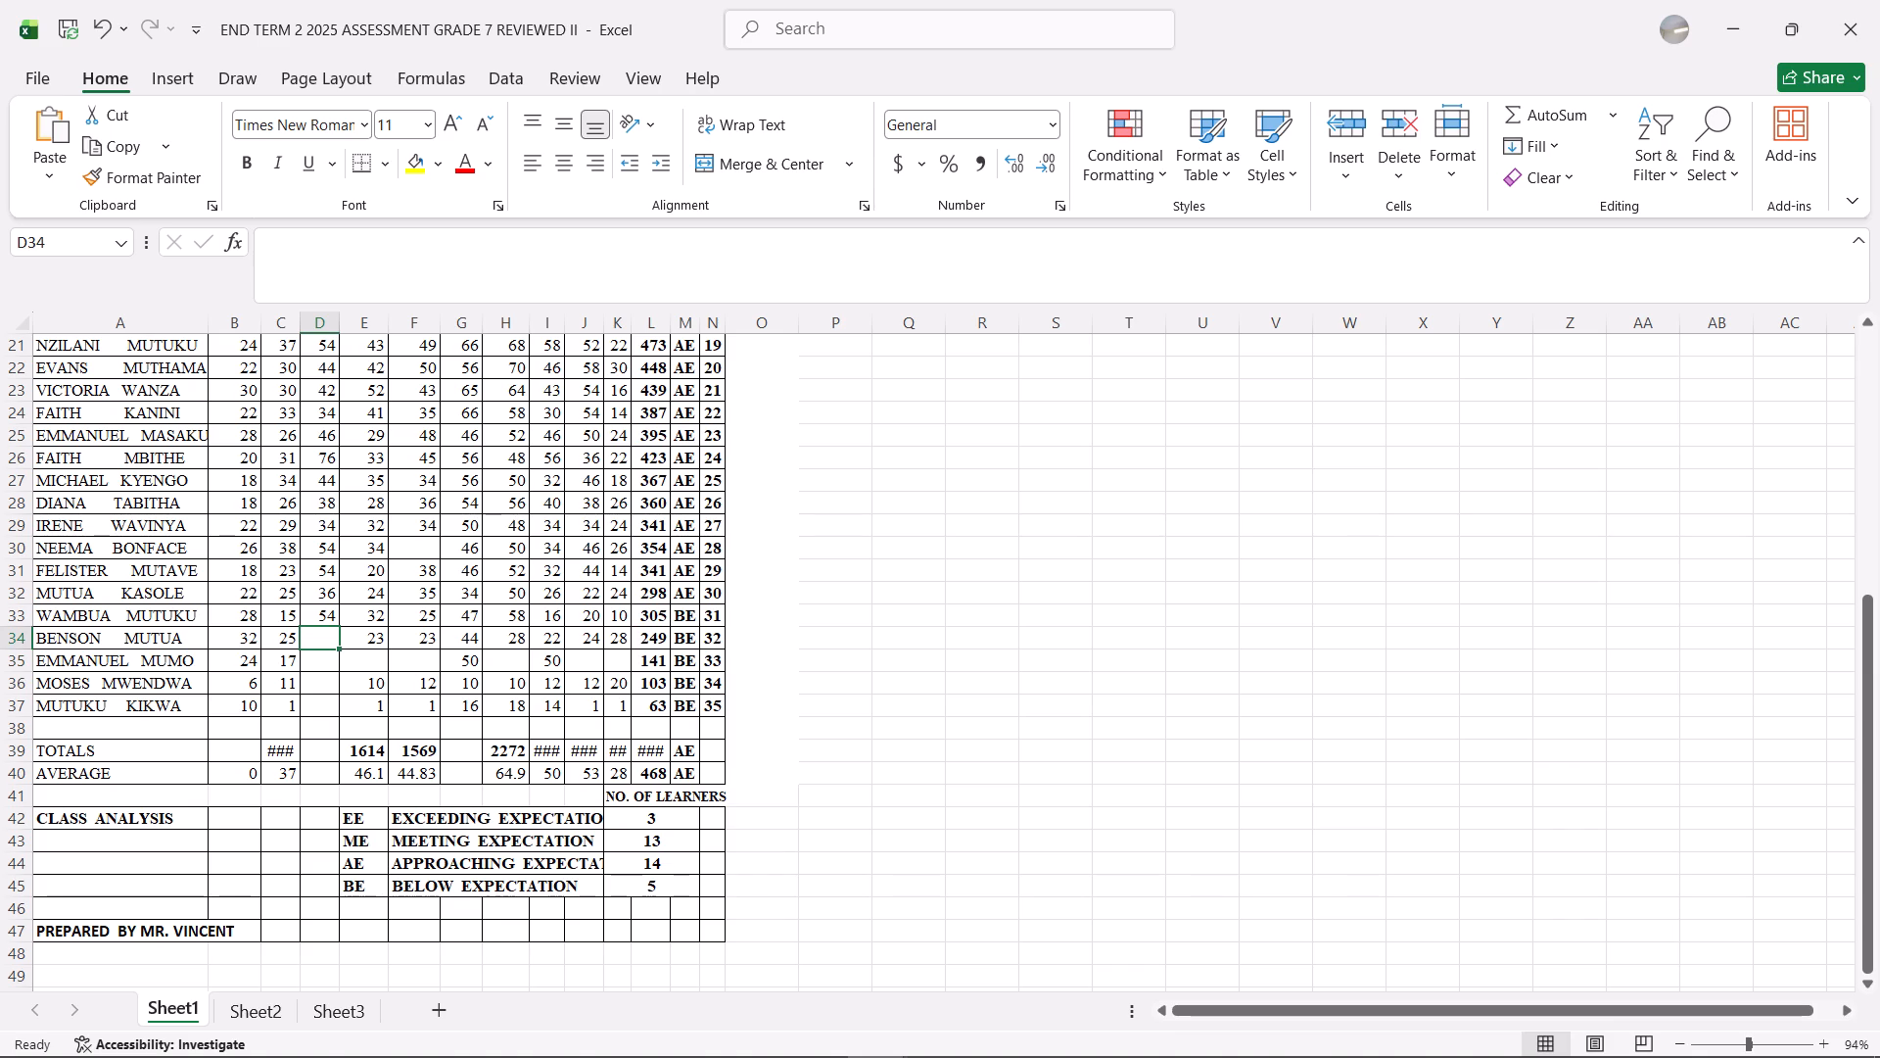
scroll(324, 642, "up", 1)
scroll(324, 642, "down", 2)
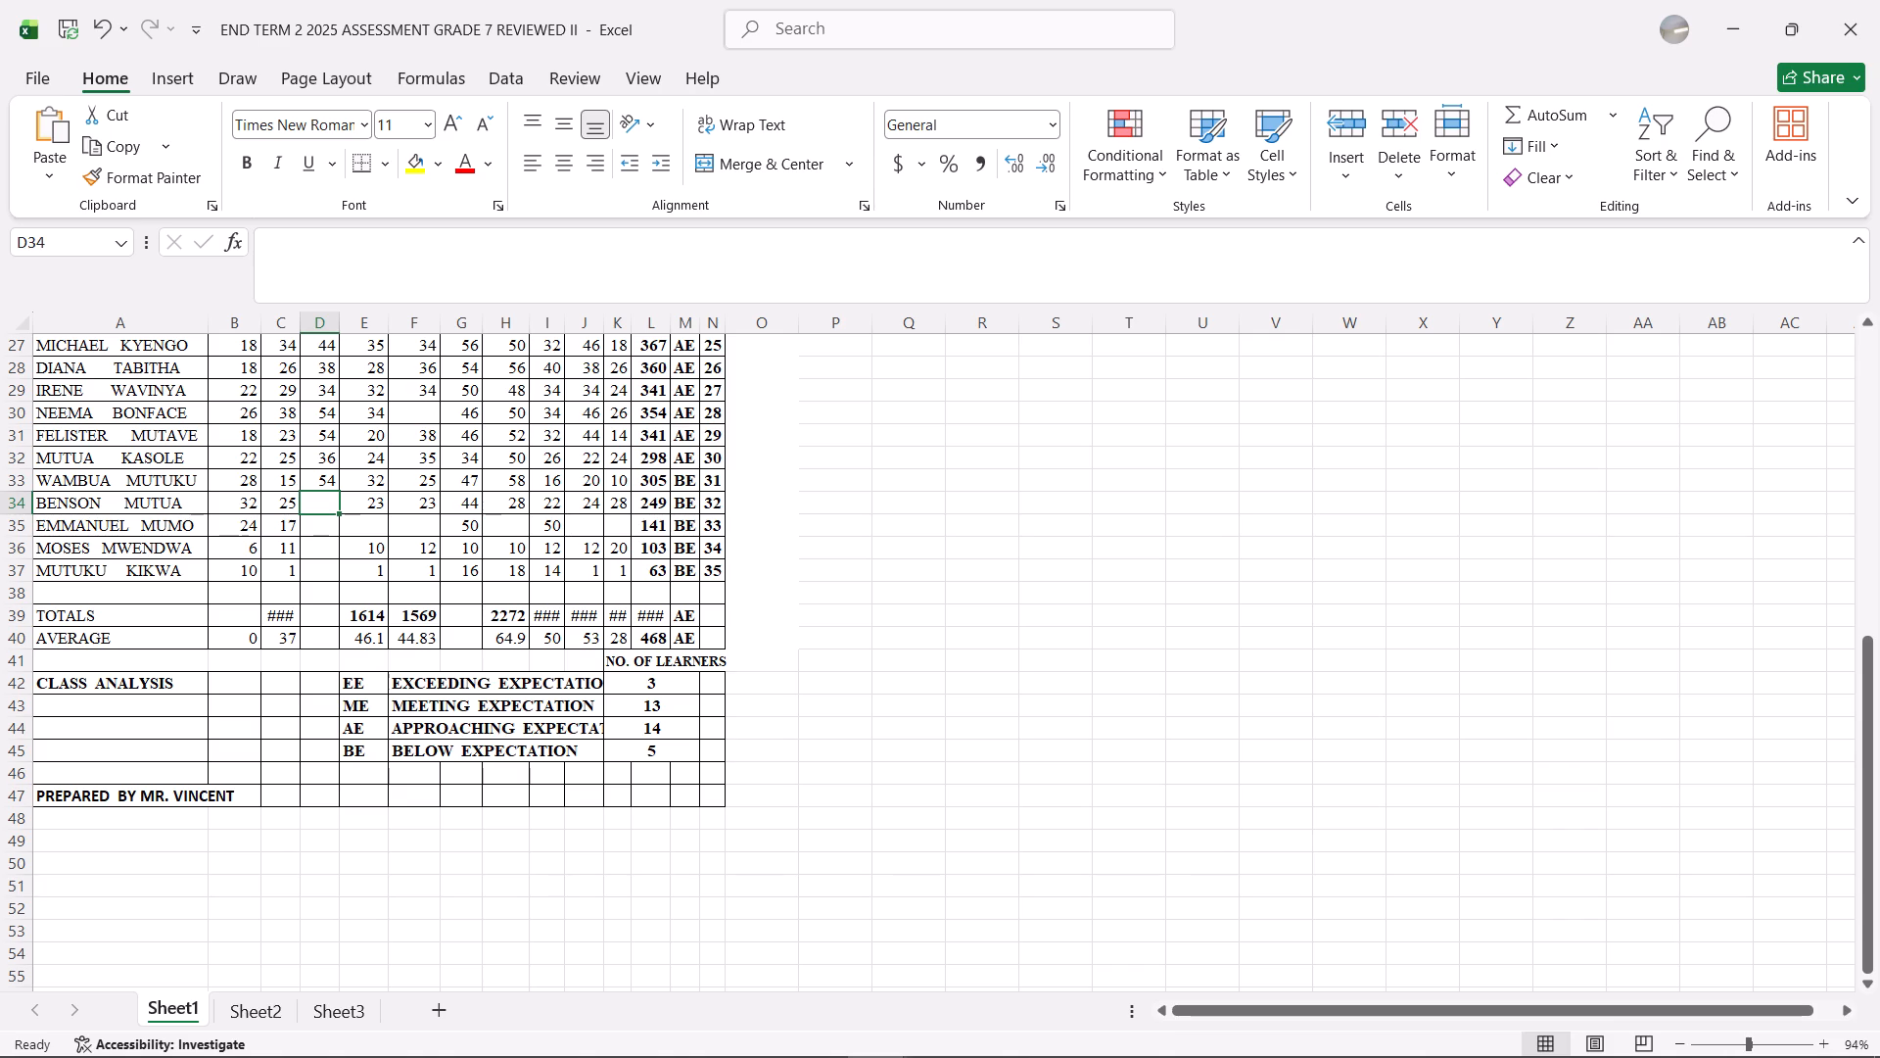
left_click(329, 498)
type("64")
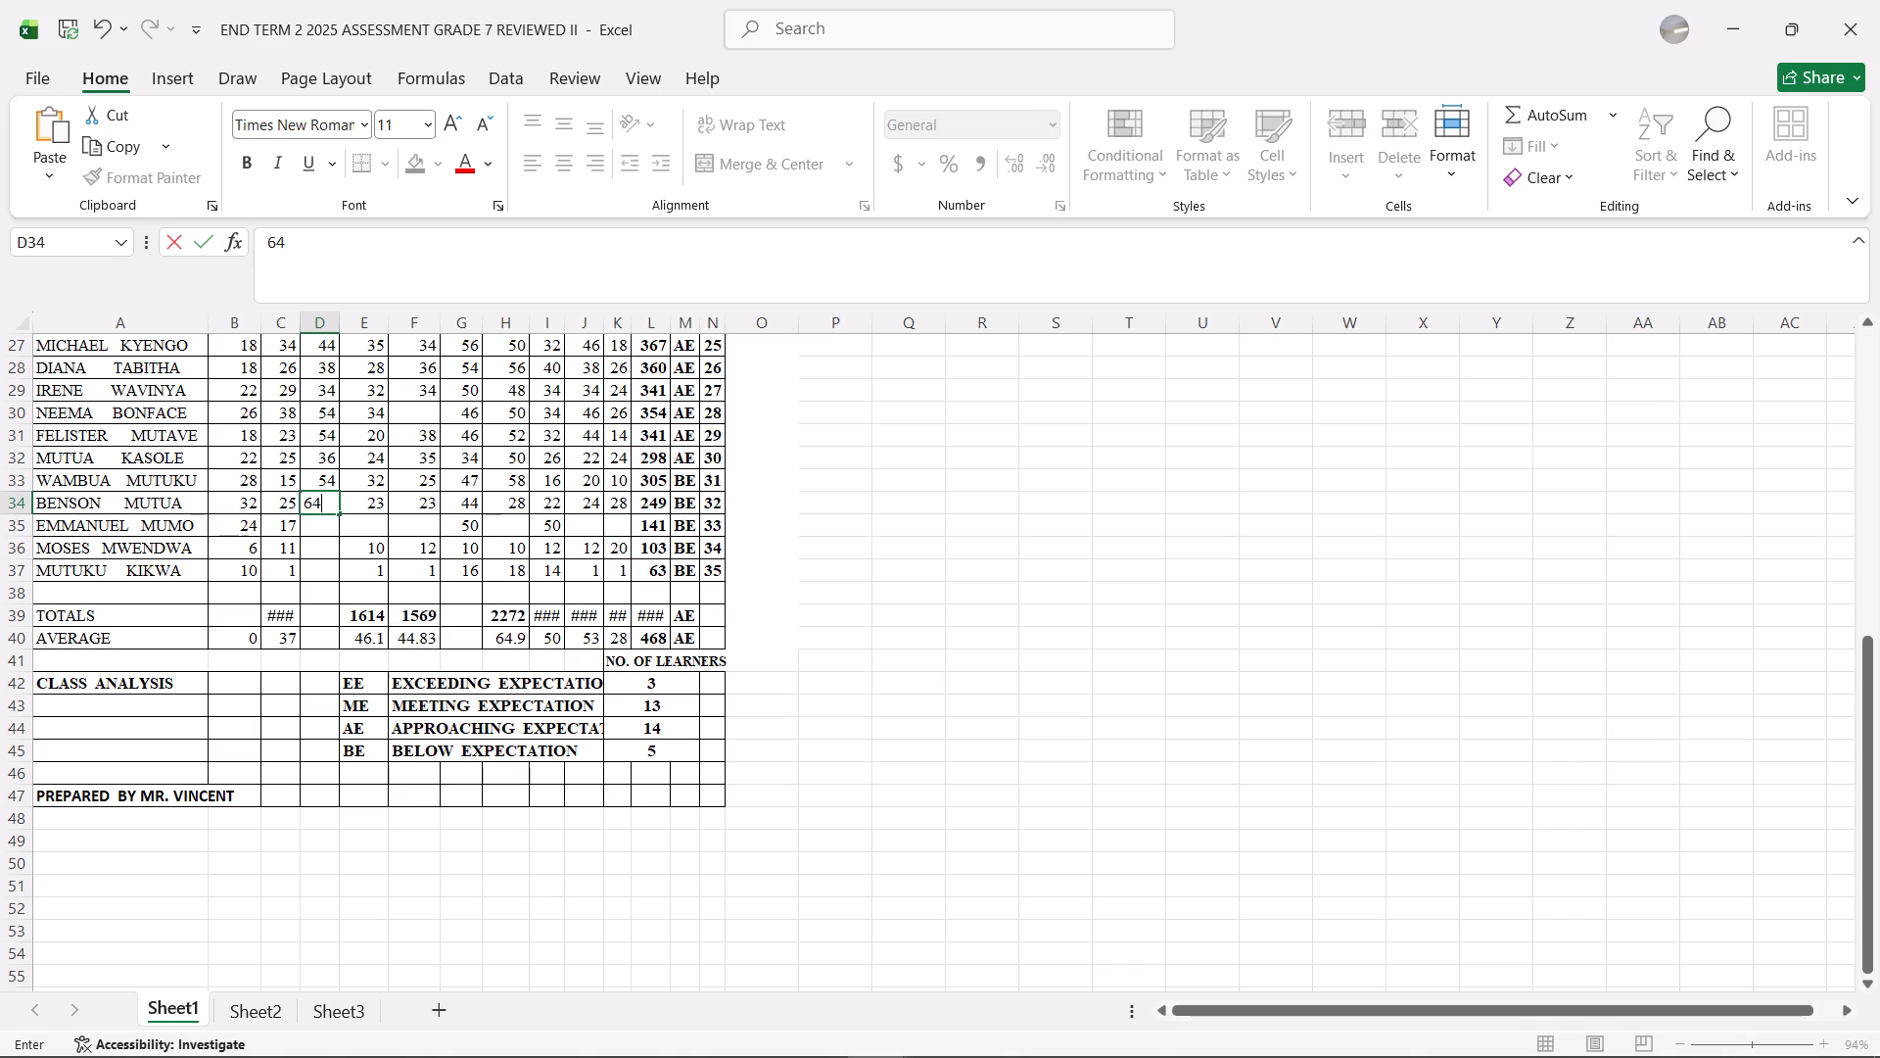
key("BackSpace")
key("BackSpace")
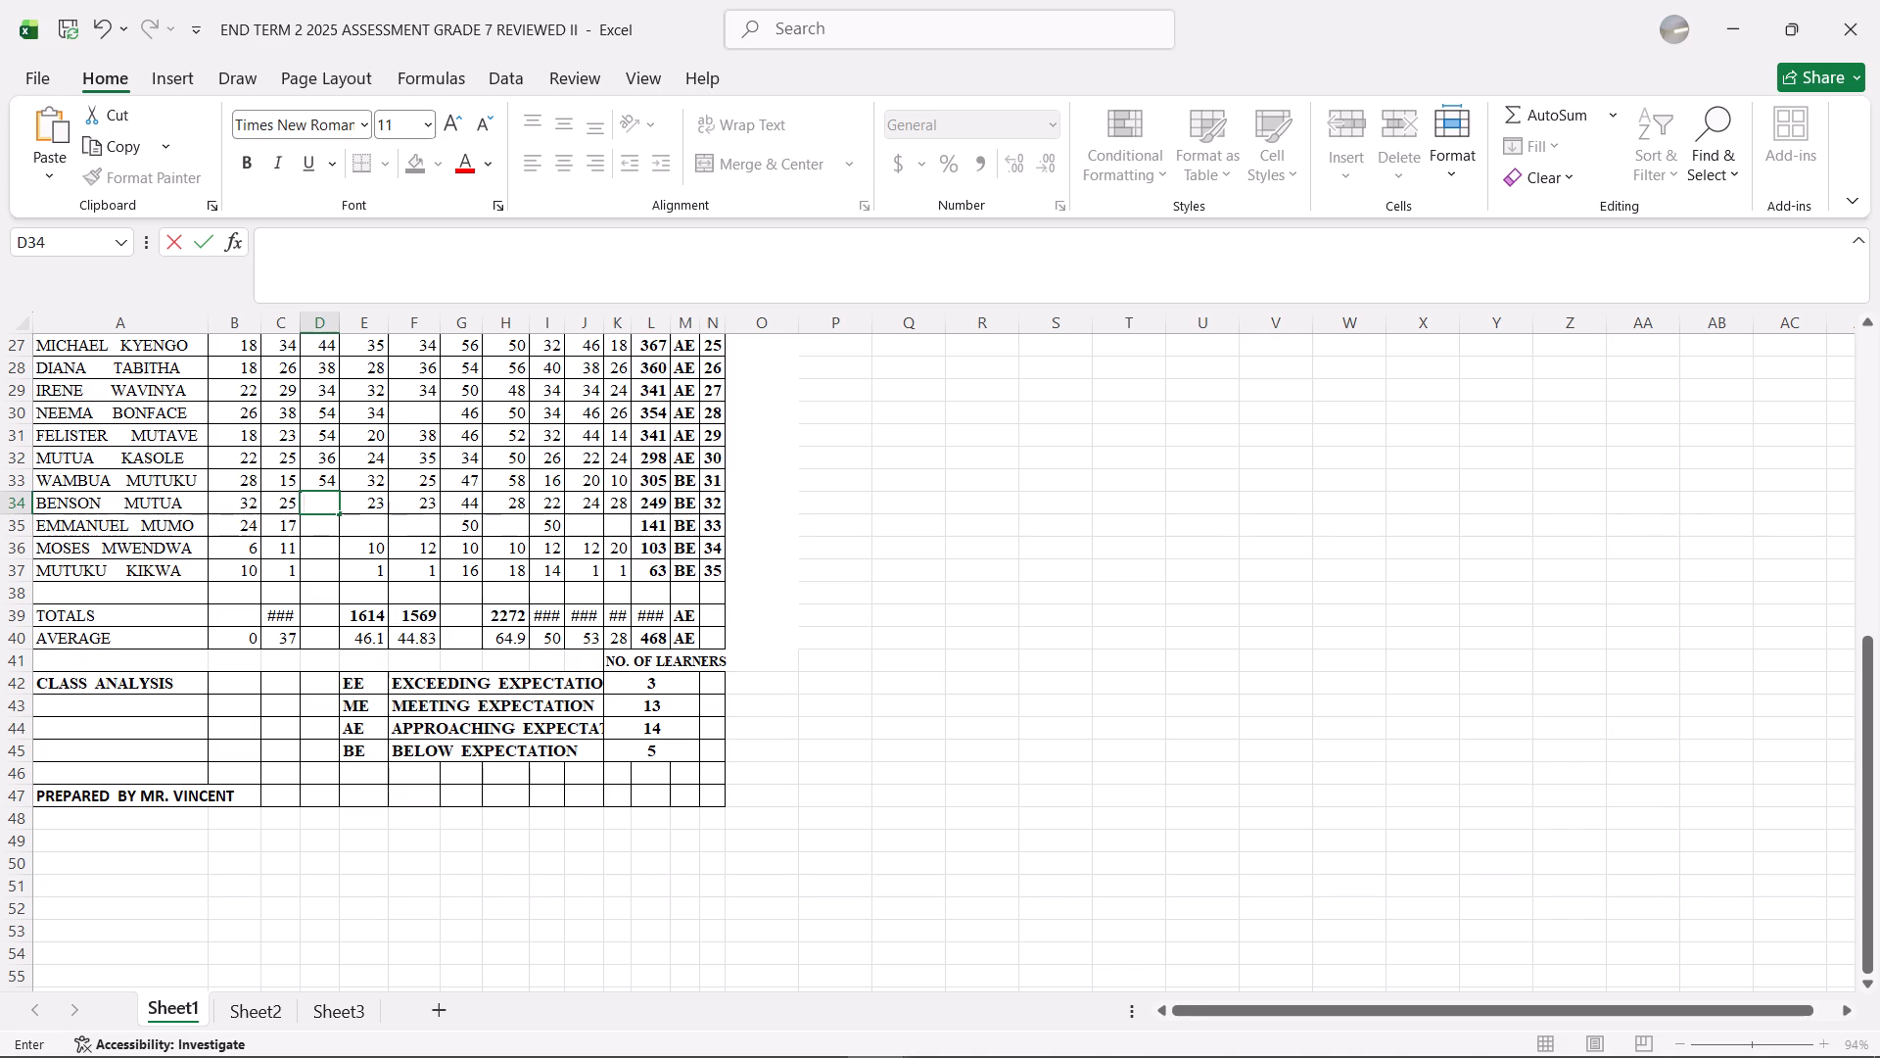
type("32")
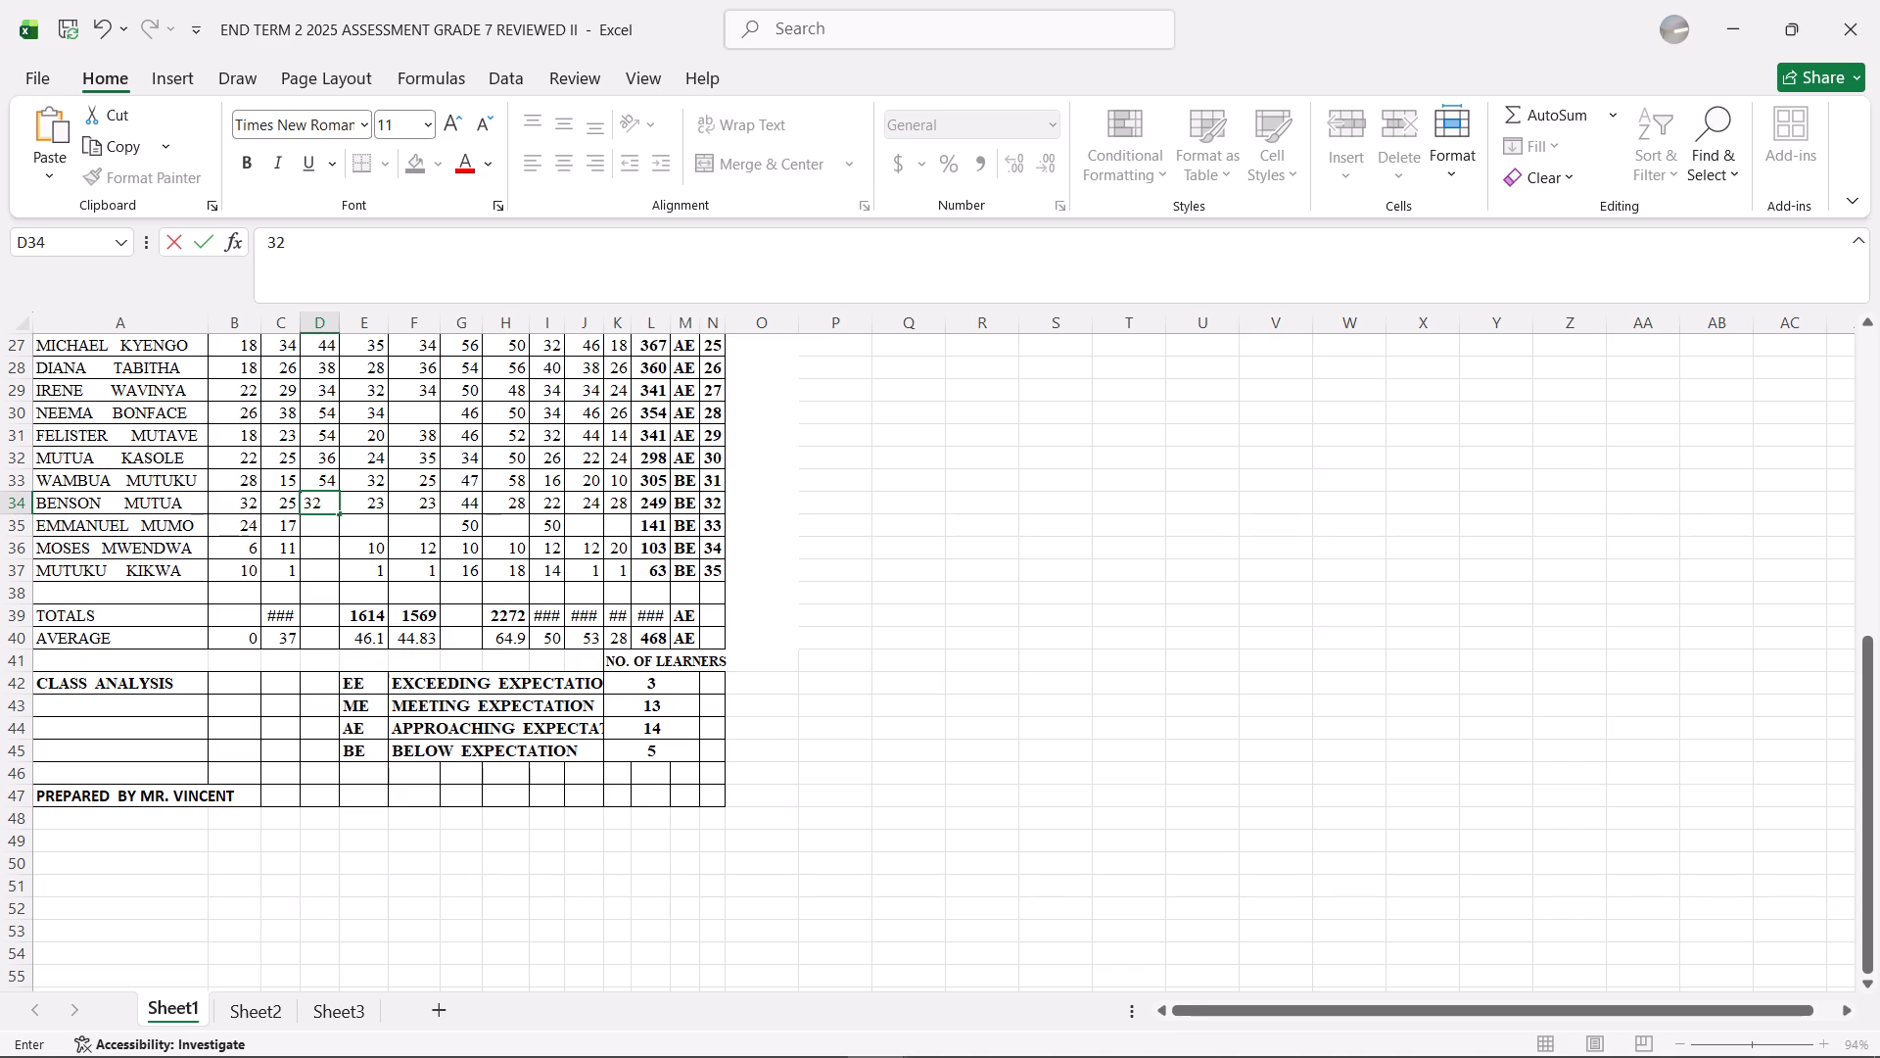
left_click(323, 526)
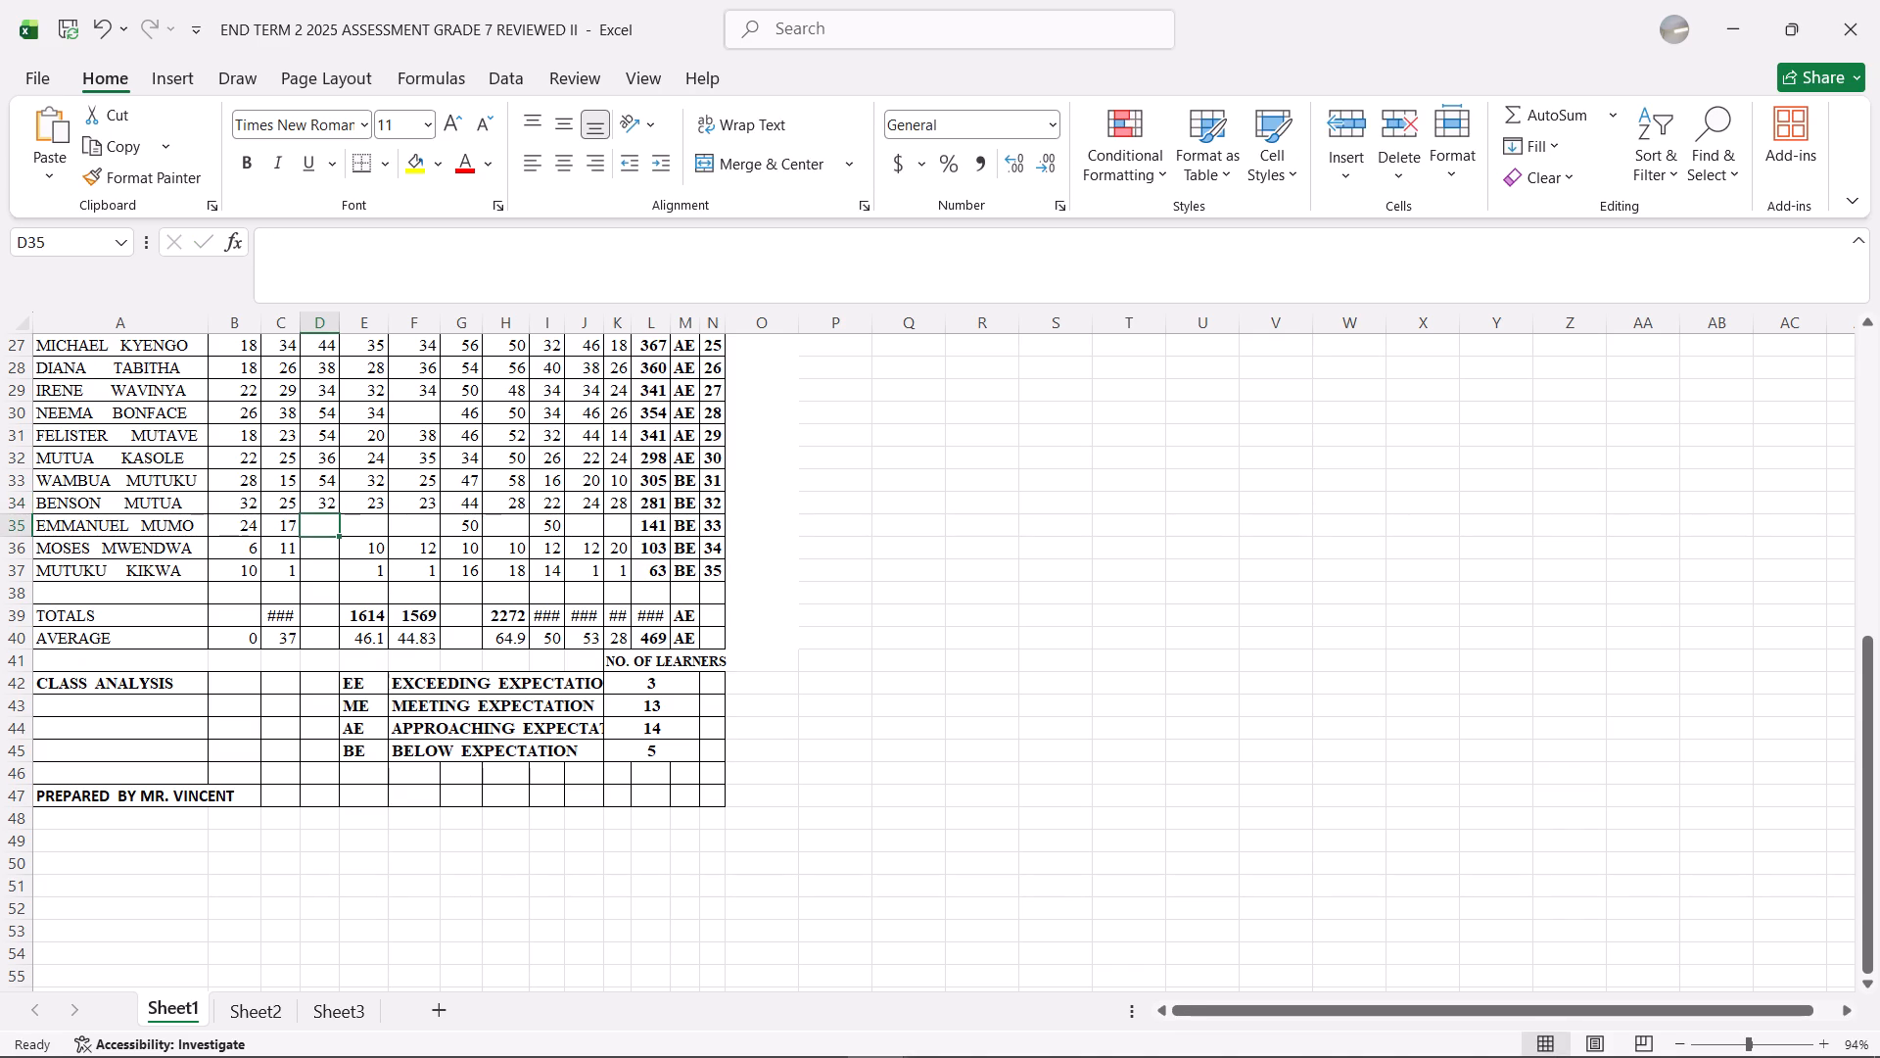
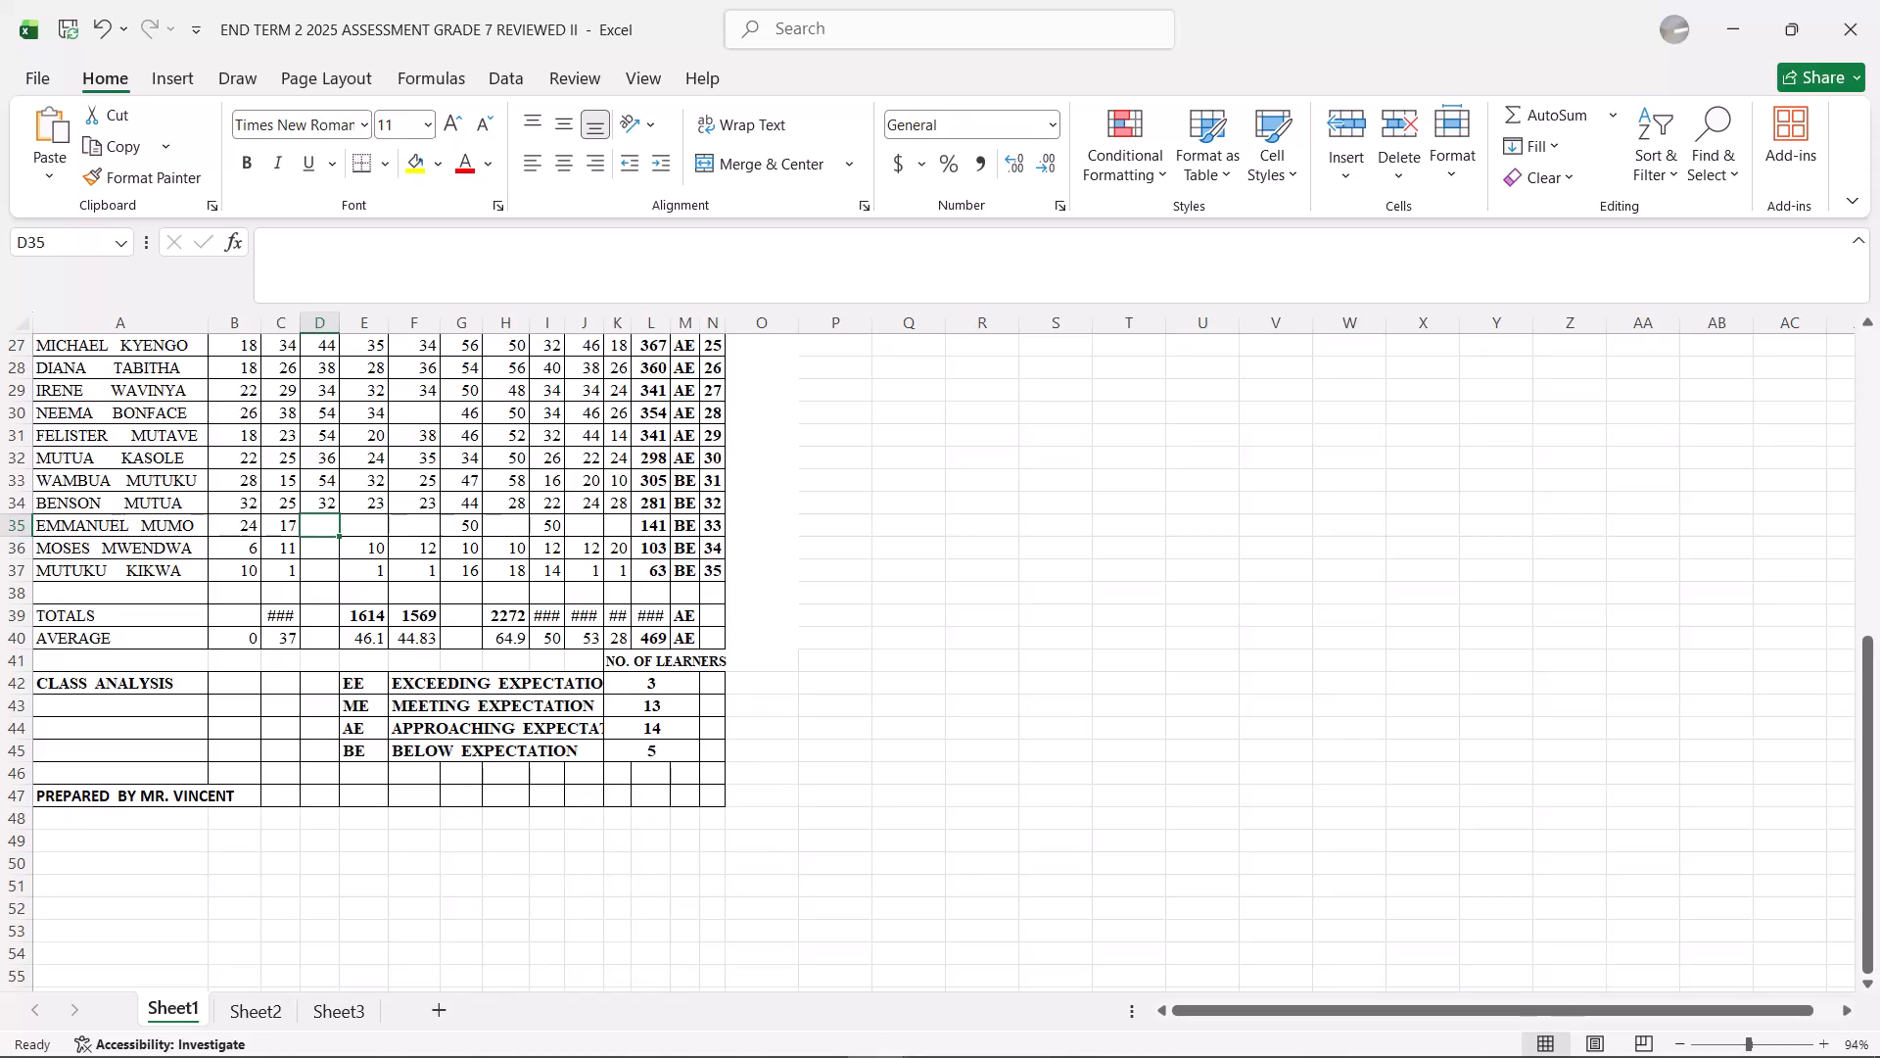
Enter the C. A mark 33 in cell D35 of the assessment sheet.
type("33")
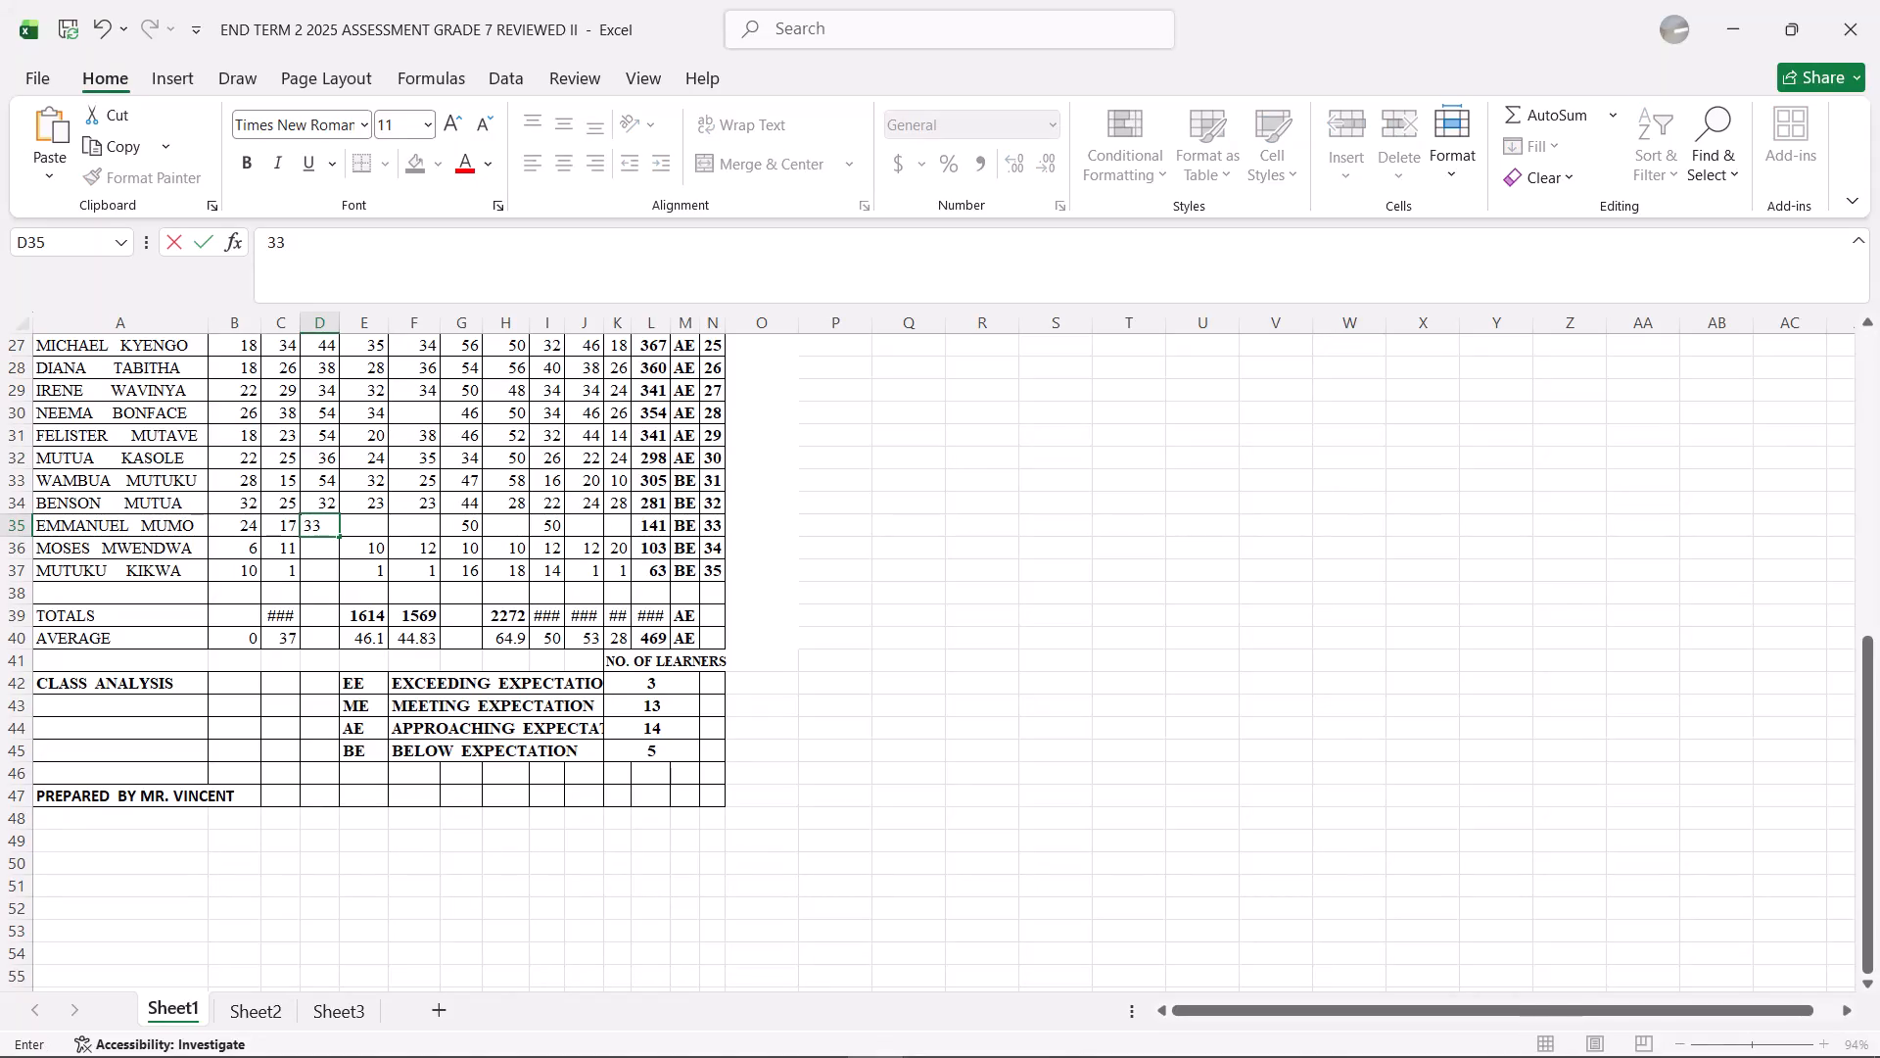
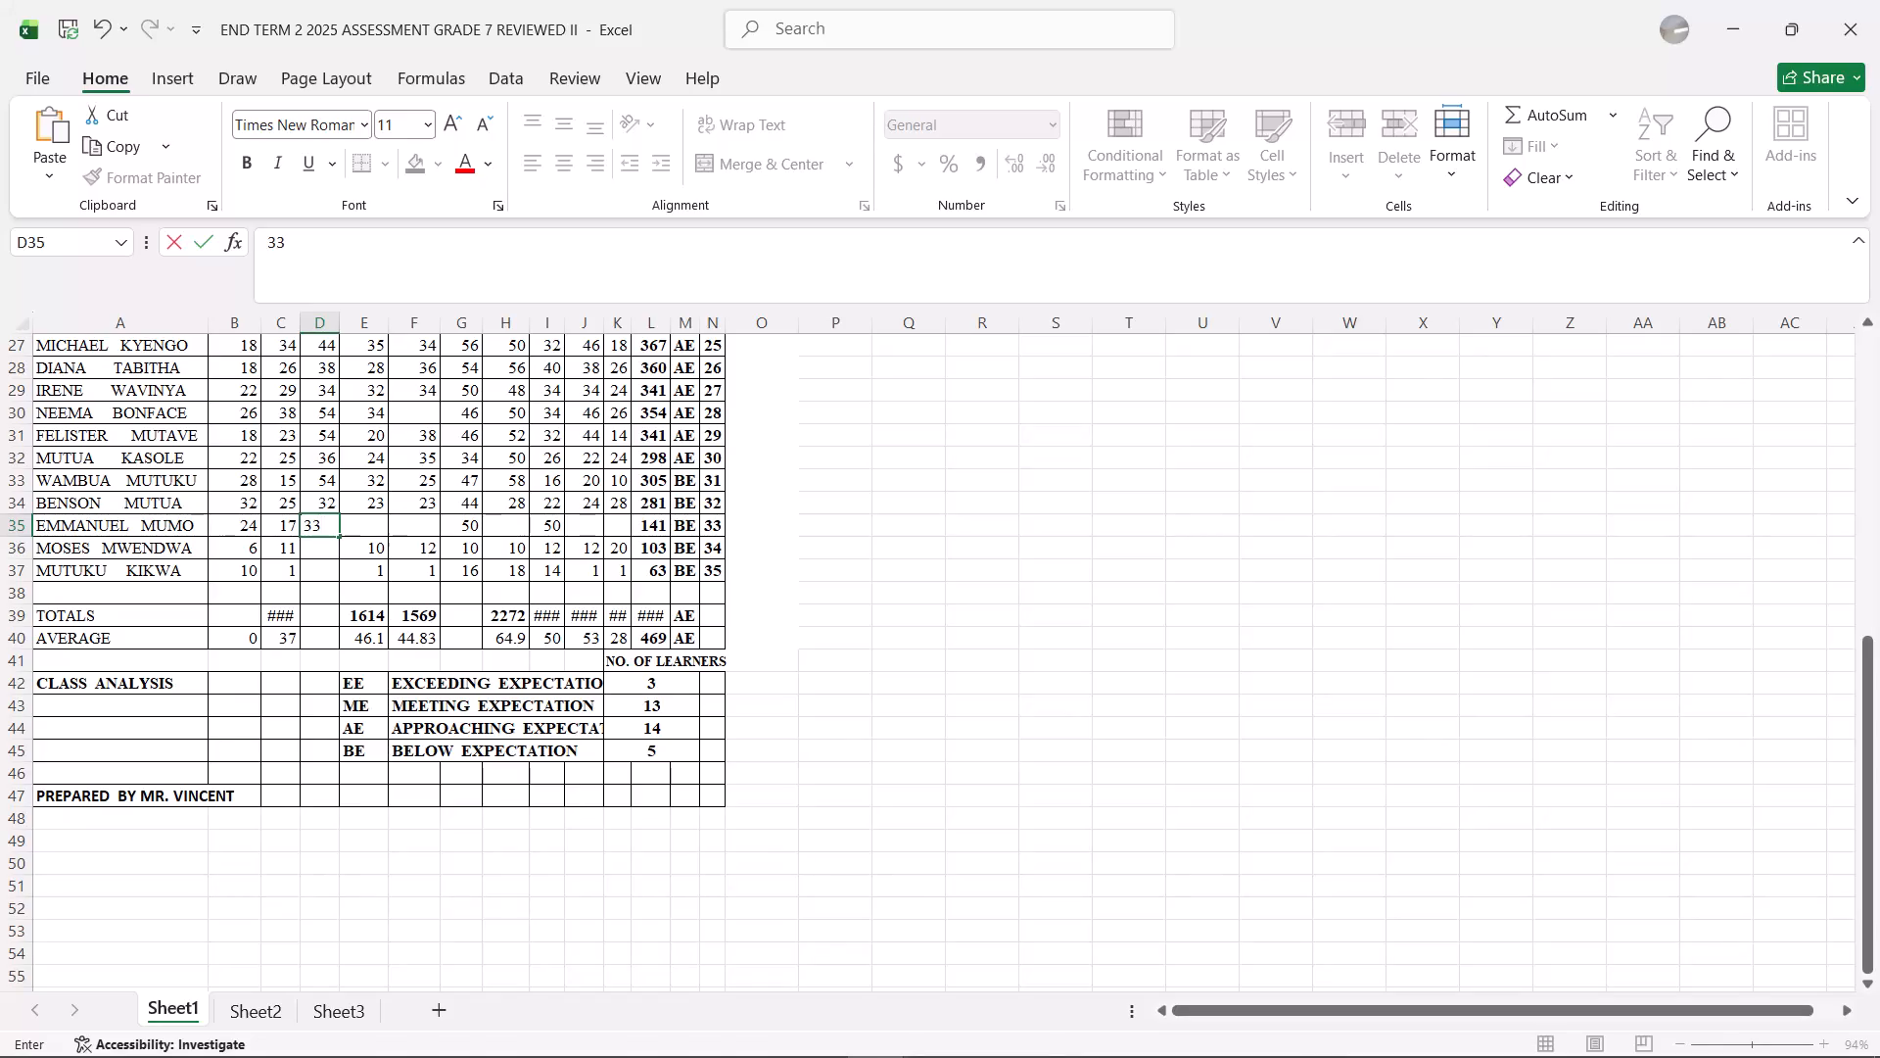
Enter the C. A mark 34 in cell D36 of the assessment sheet.
left_click(335, 549)
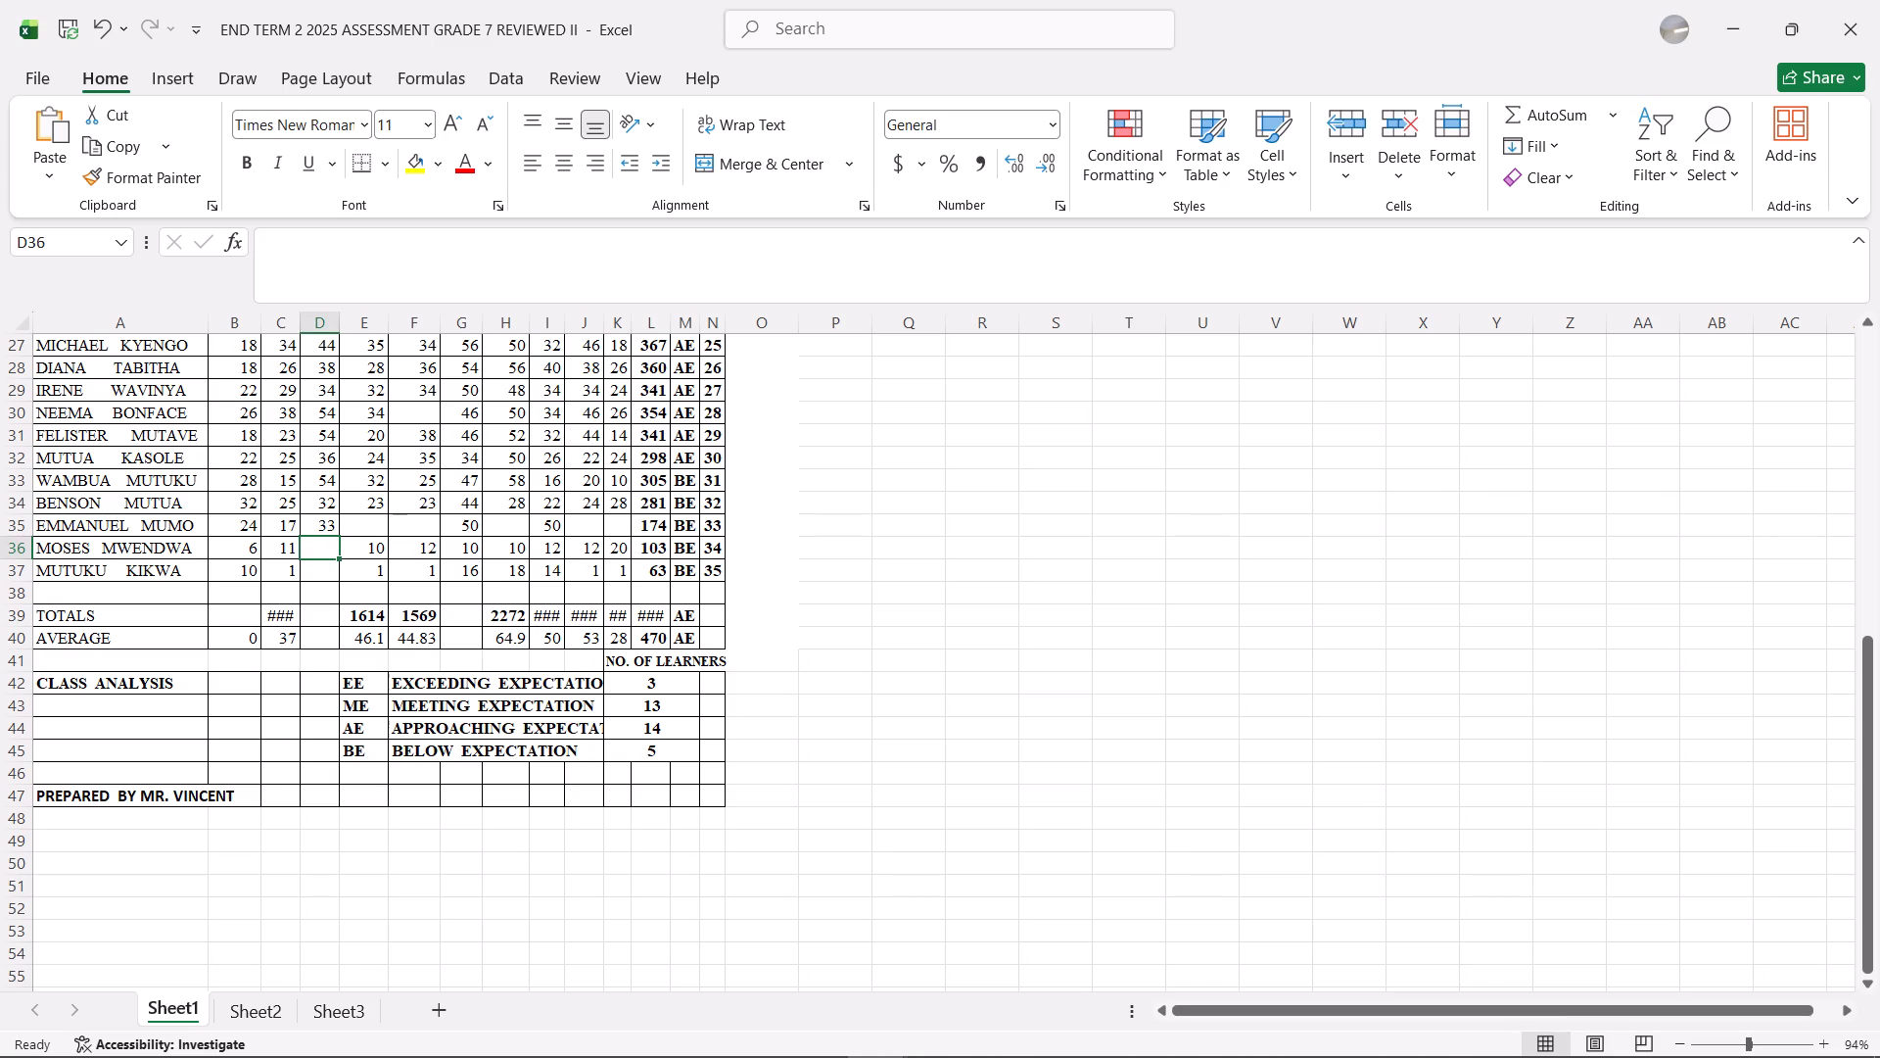
left_click(321, 552)
type("34")
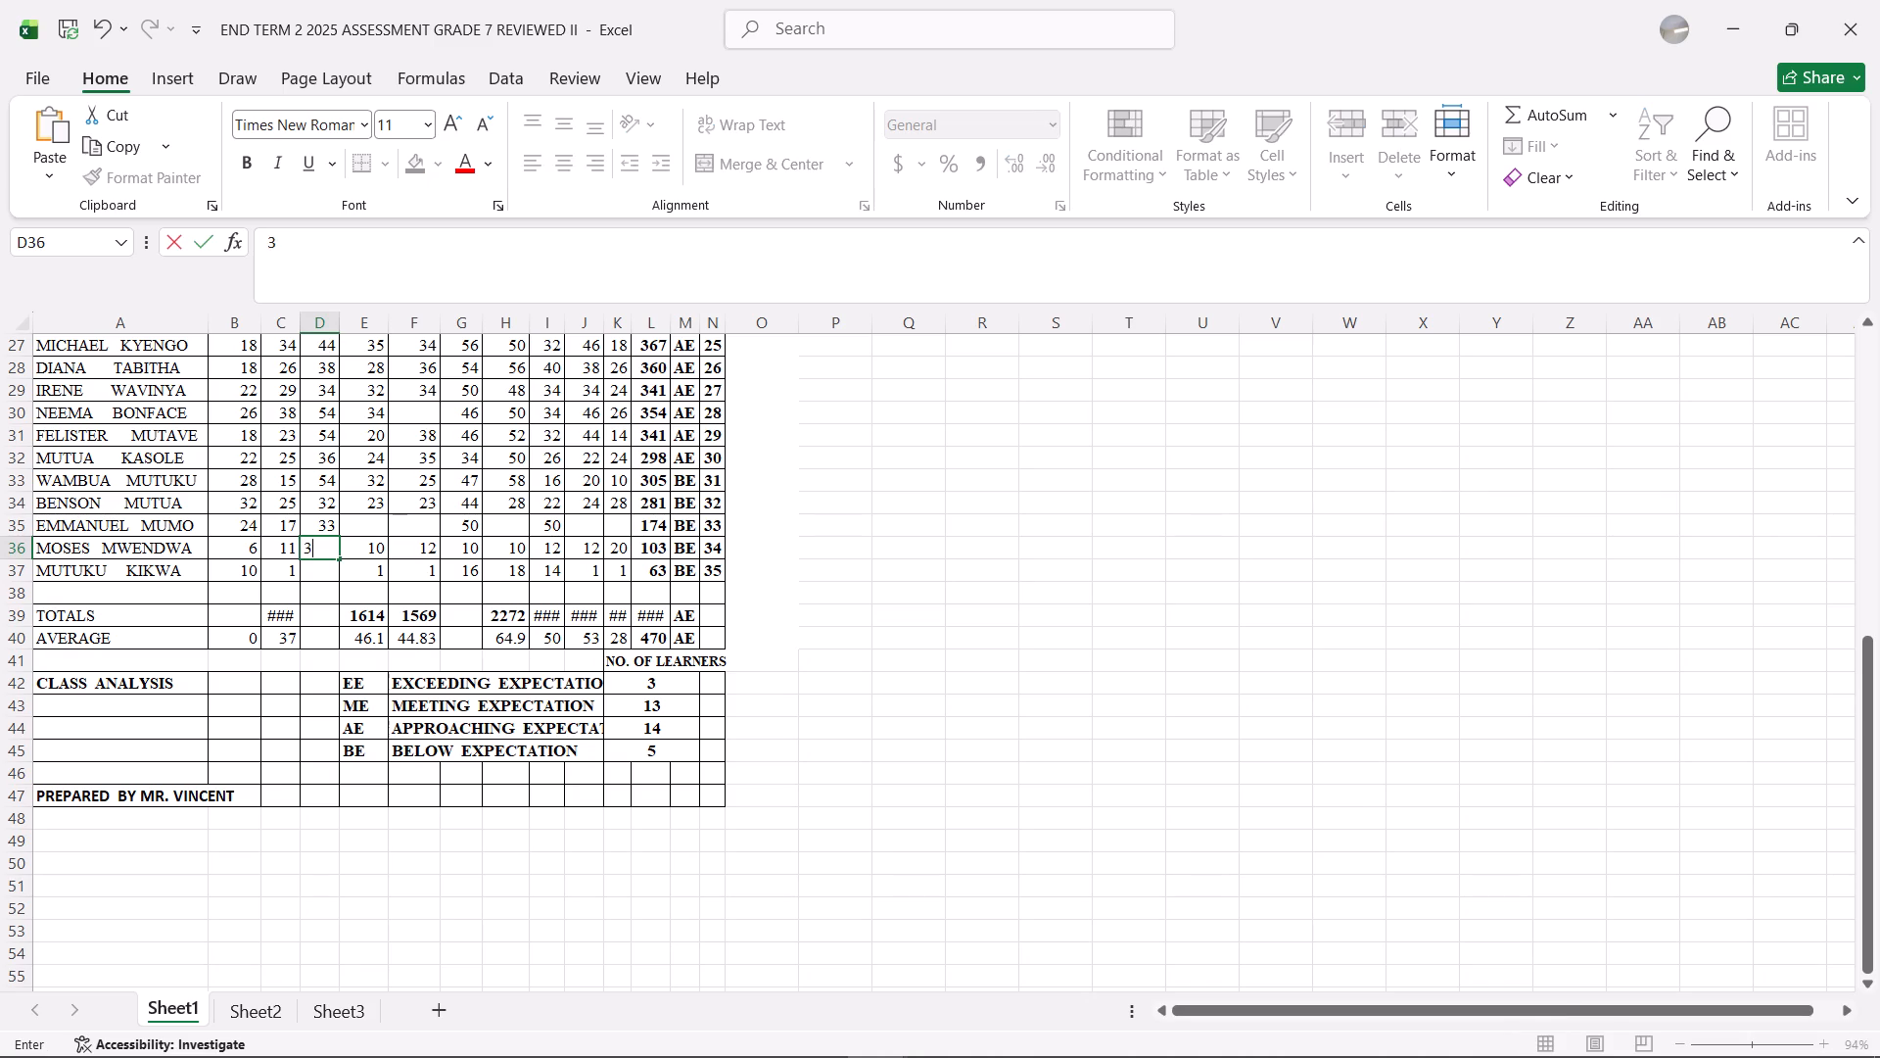
left_click(325, 577)
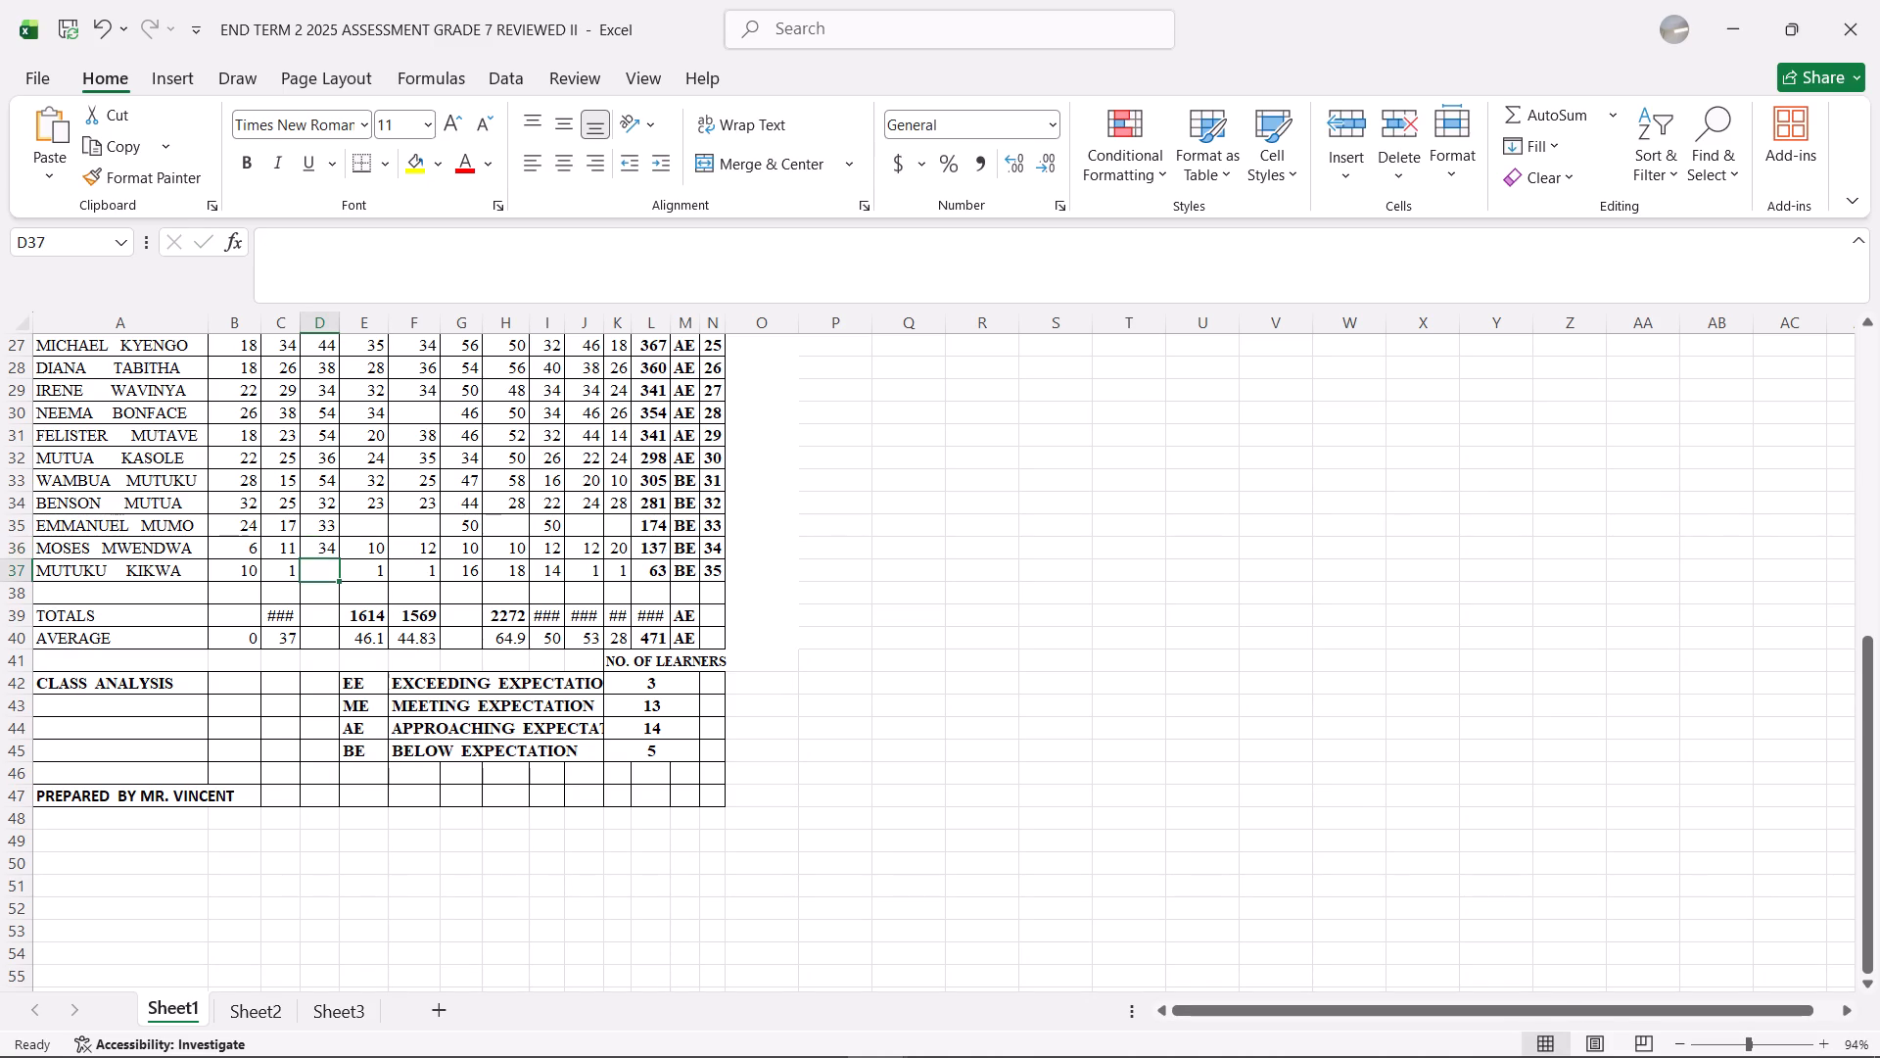
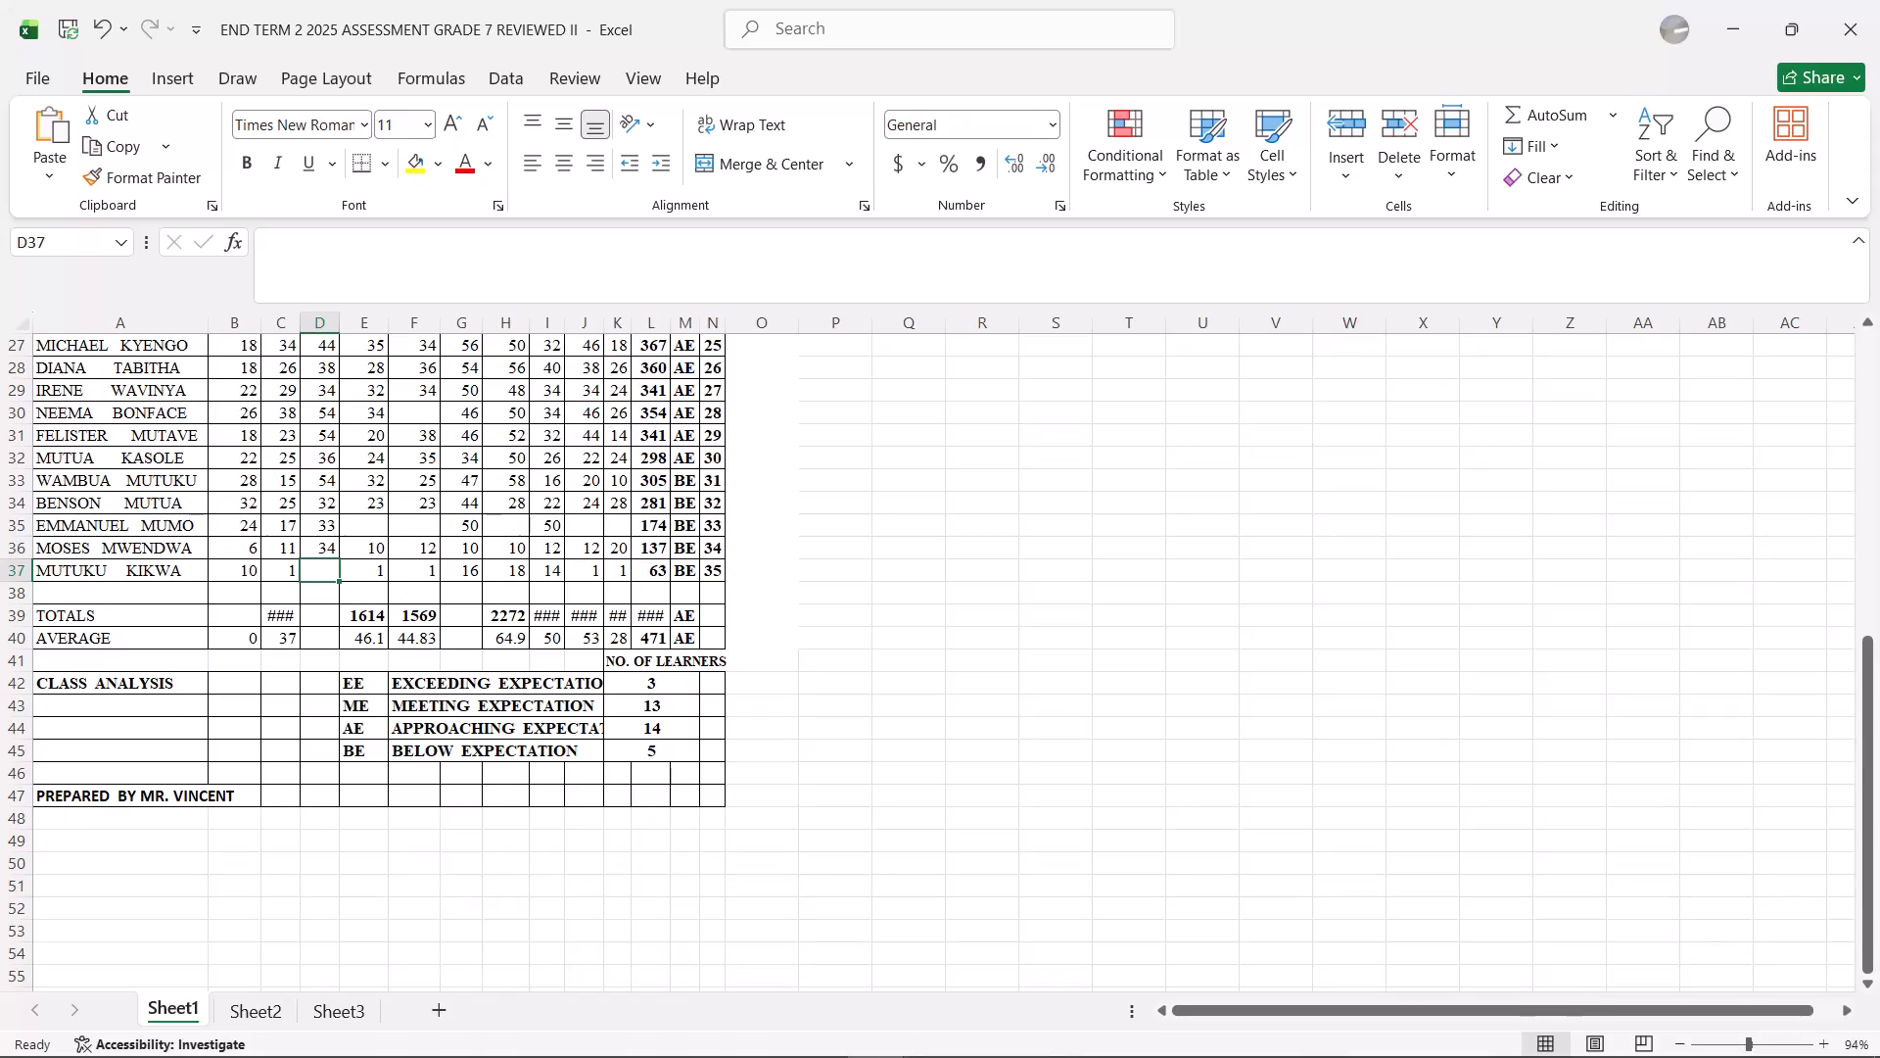
Enter the C. A mark 4 in cell D37 of the assessment sheet.
left_click(327, 559)
left_click(327, 569)
key("4")
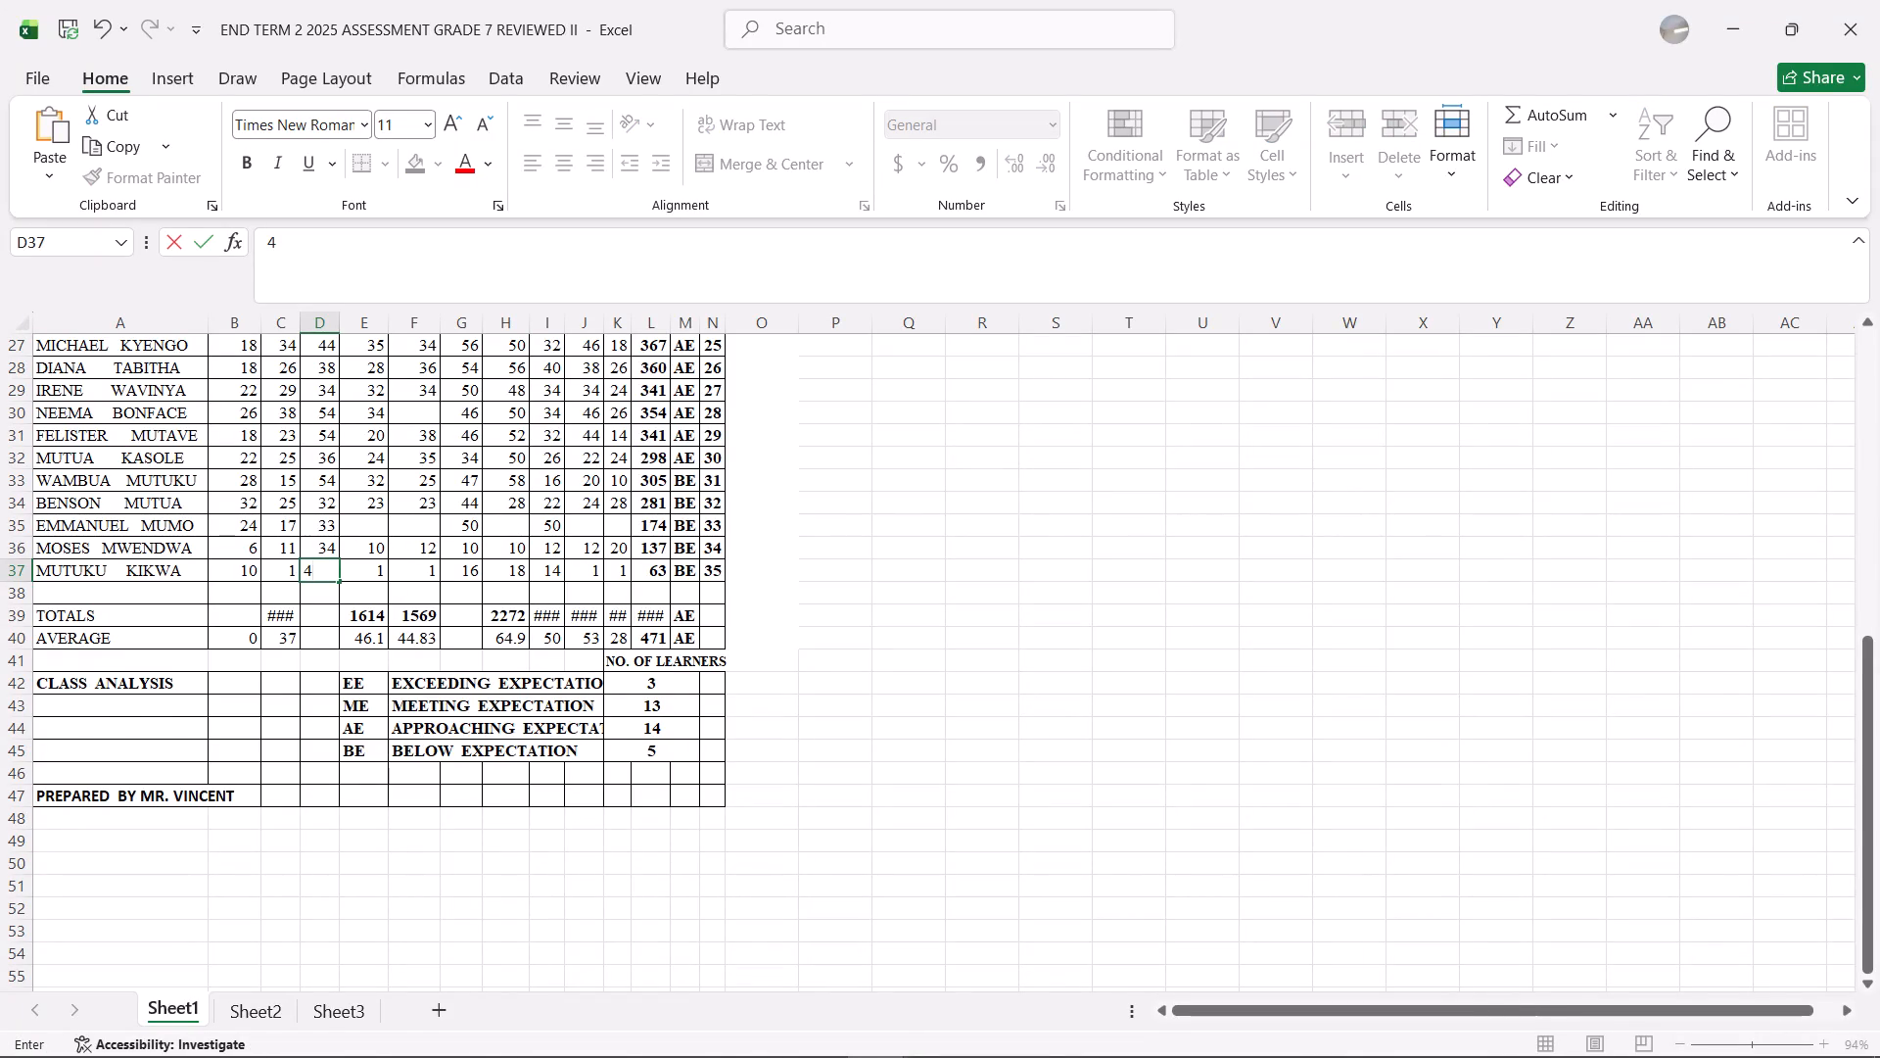
scroll(429, 442, "up", 1)
scroll(429, 442, "down", 3)
scroll(429, 442, "up", 1)
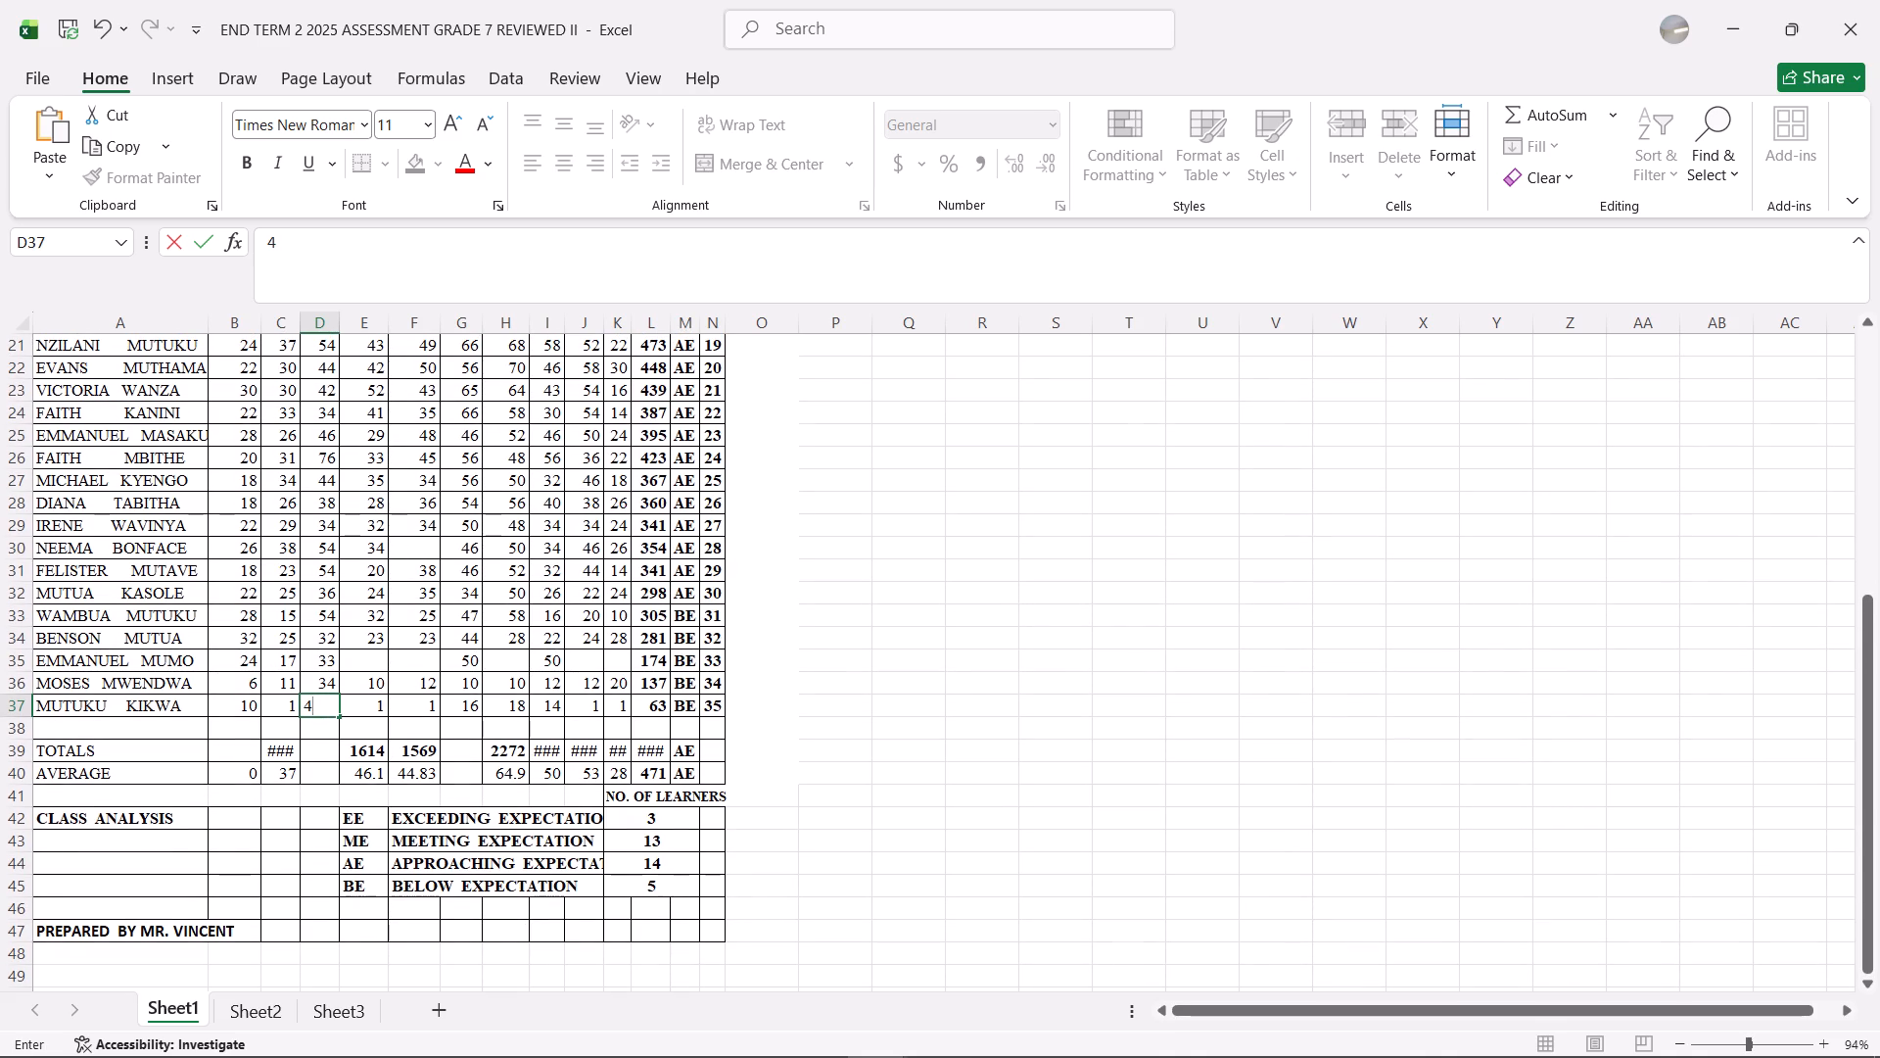
Insert a SUM of B3:B38 in cell B39 of the Totals row.
left_click(233, 747)
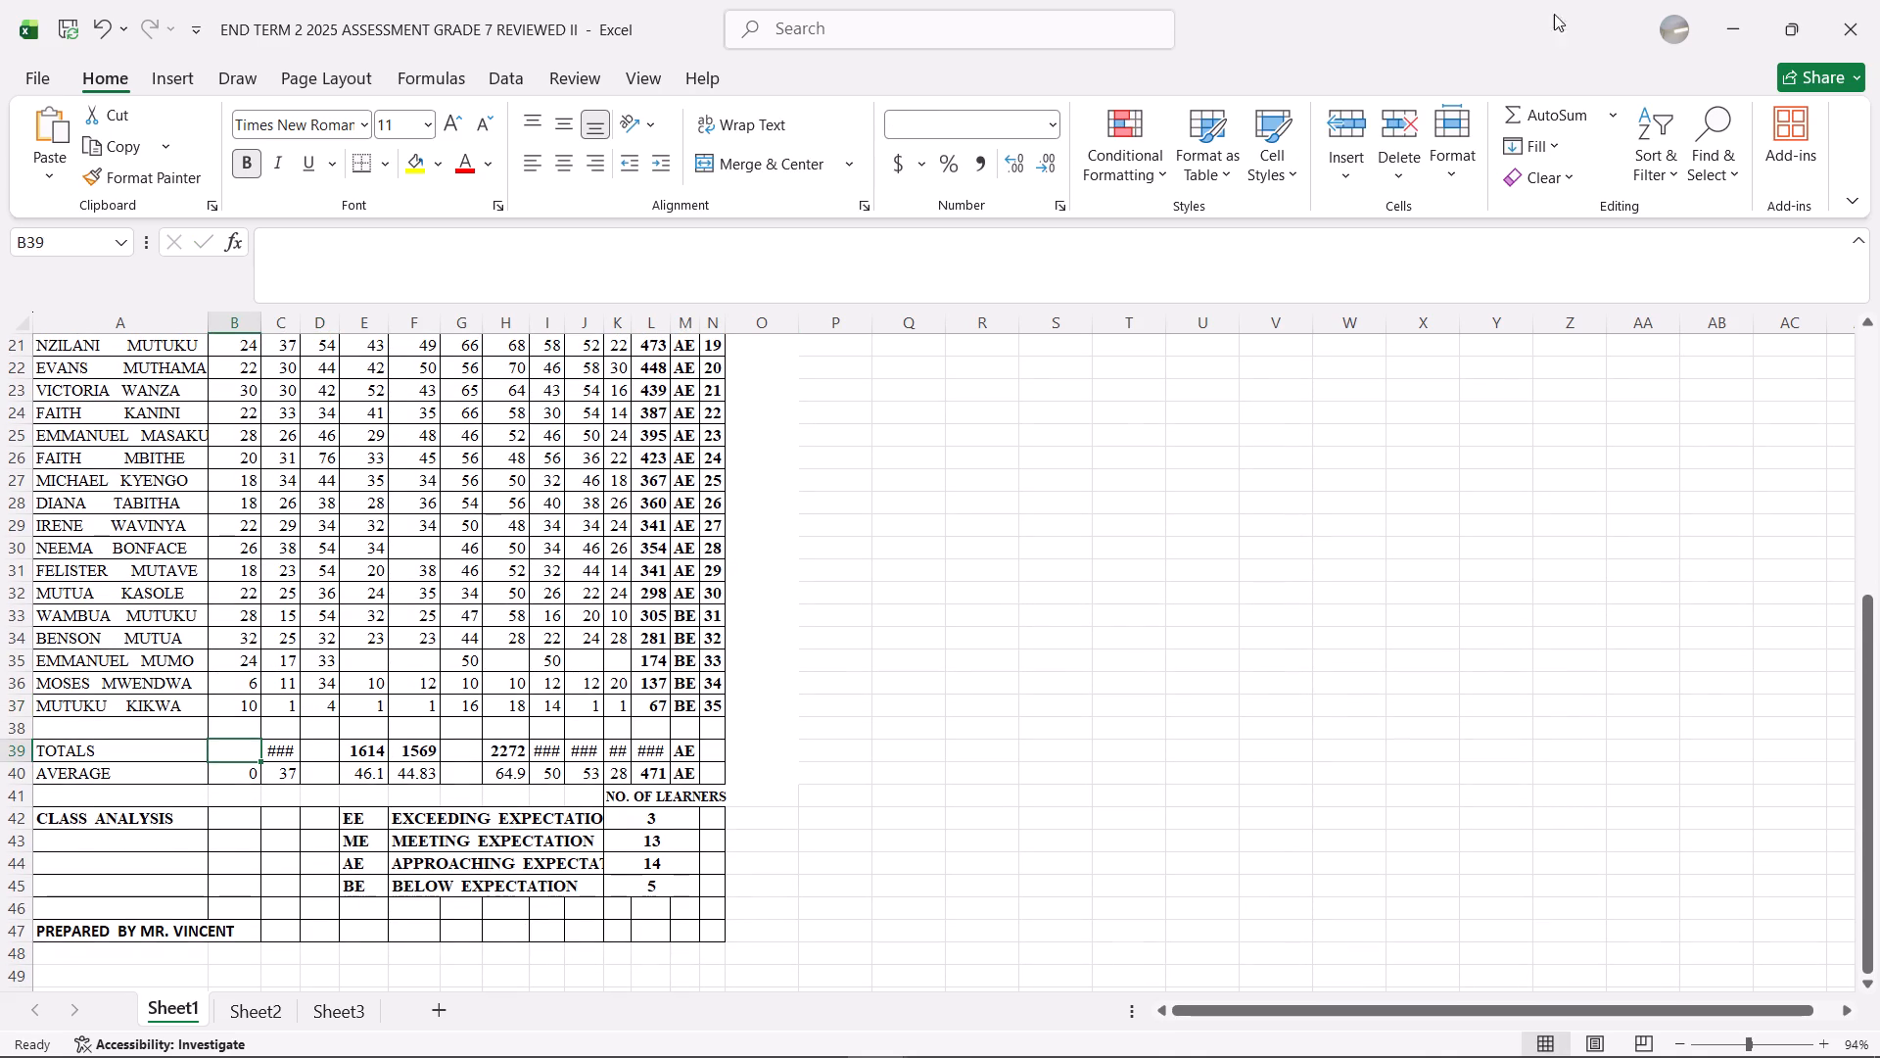
left_click(1606, 109)
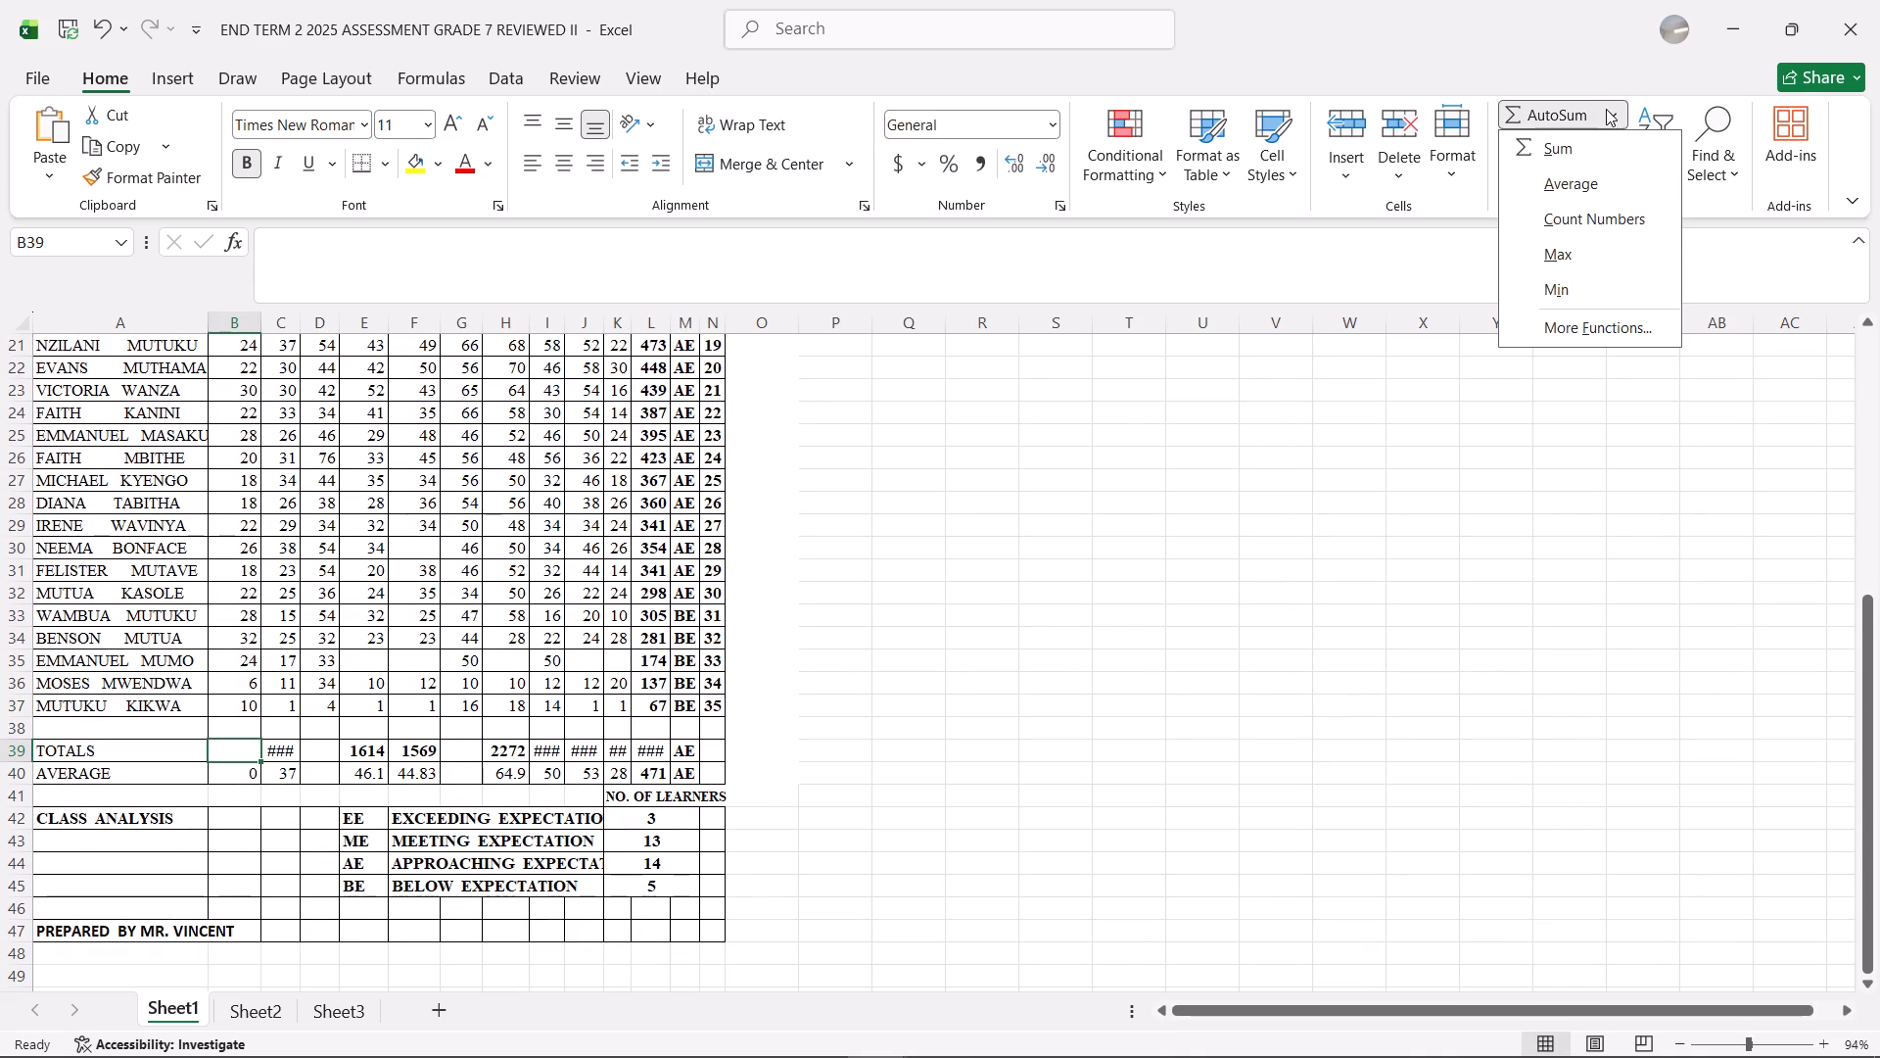
left_click(1579, 165)
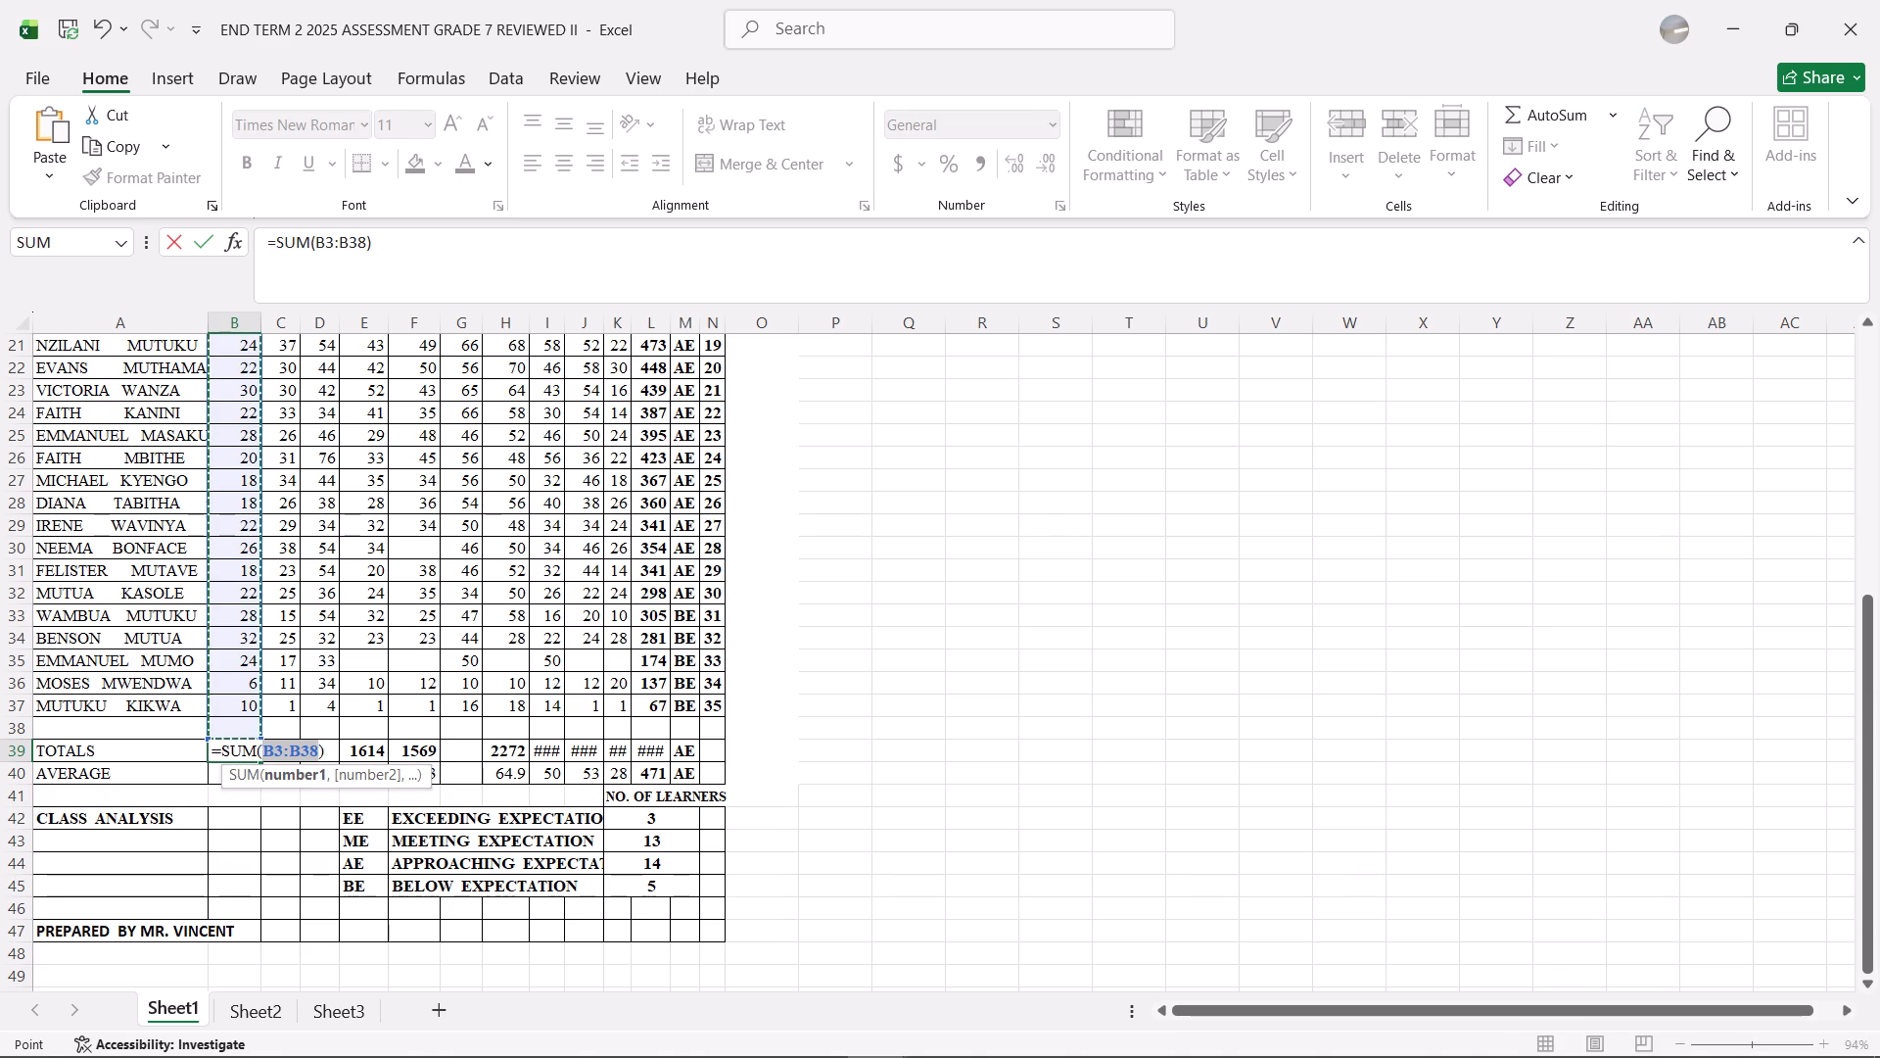
key("Return")
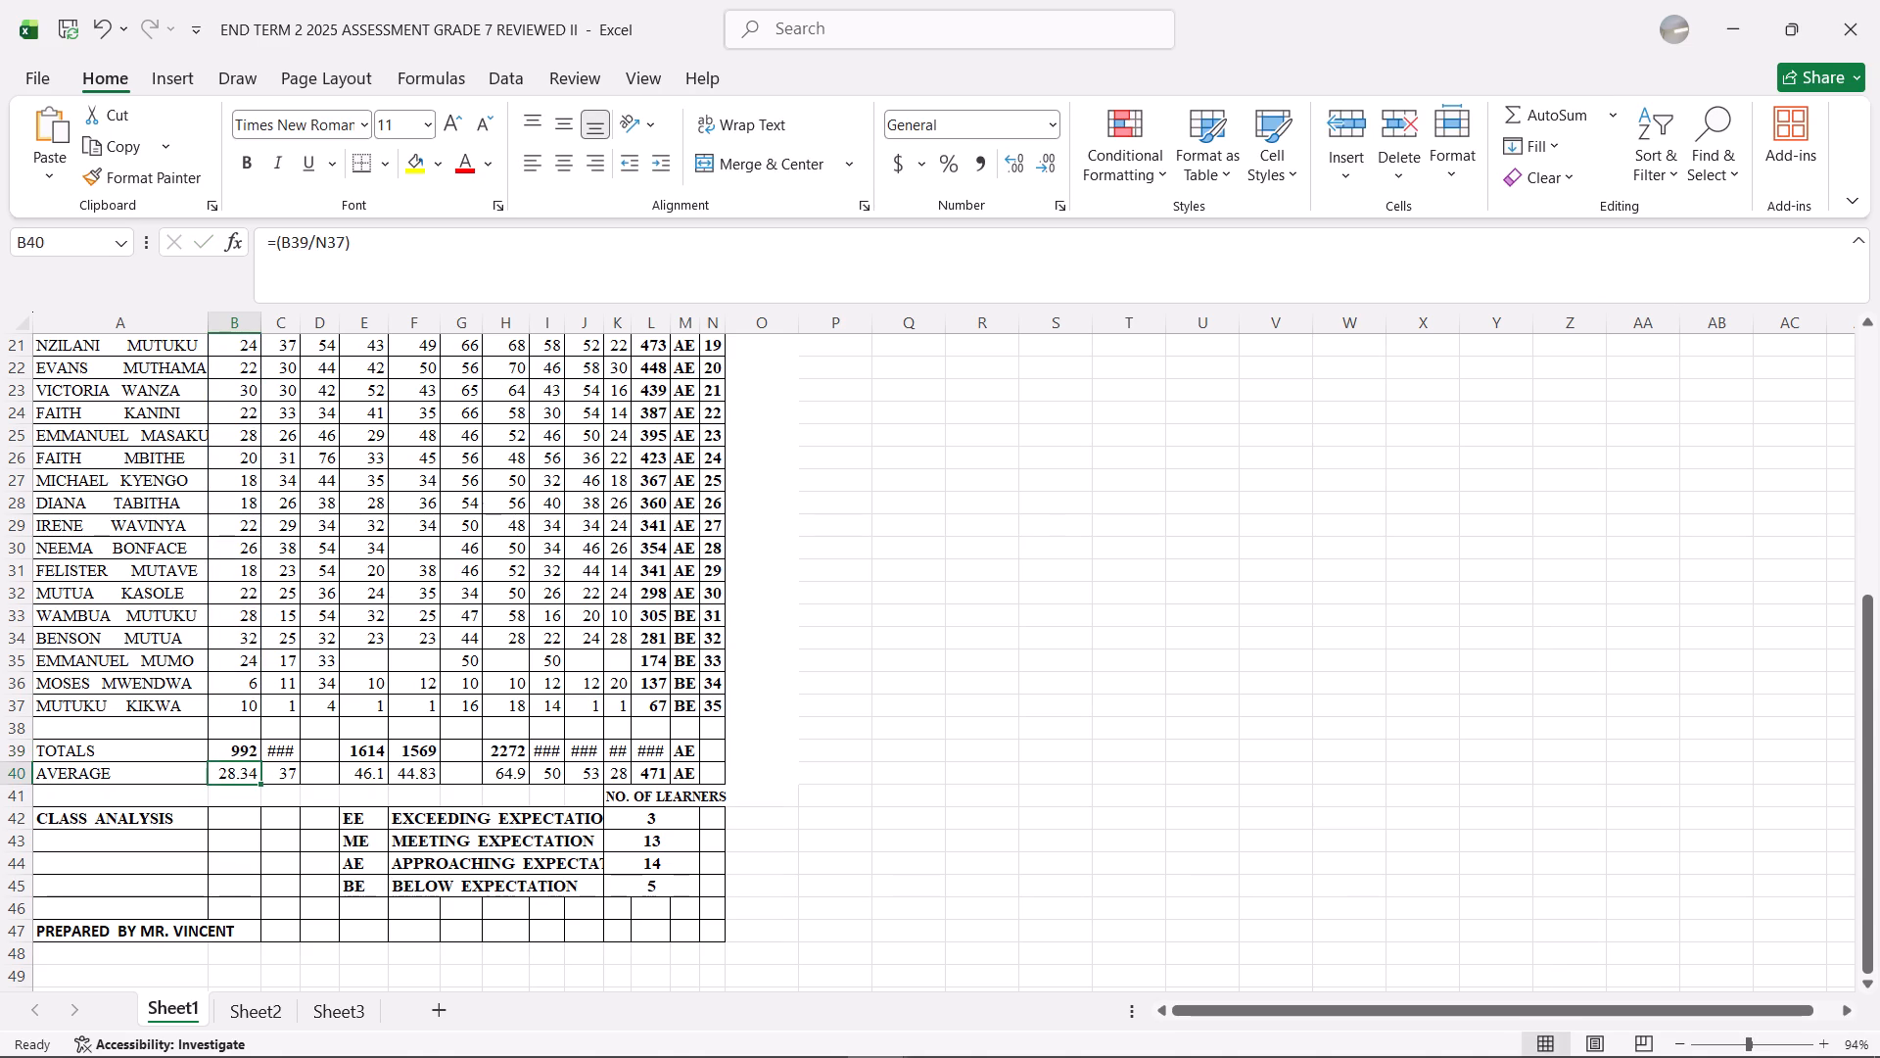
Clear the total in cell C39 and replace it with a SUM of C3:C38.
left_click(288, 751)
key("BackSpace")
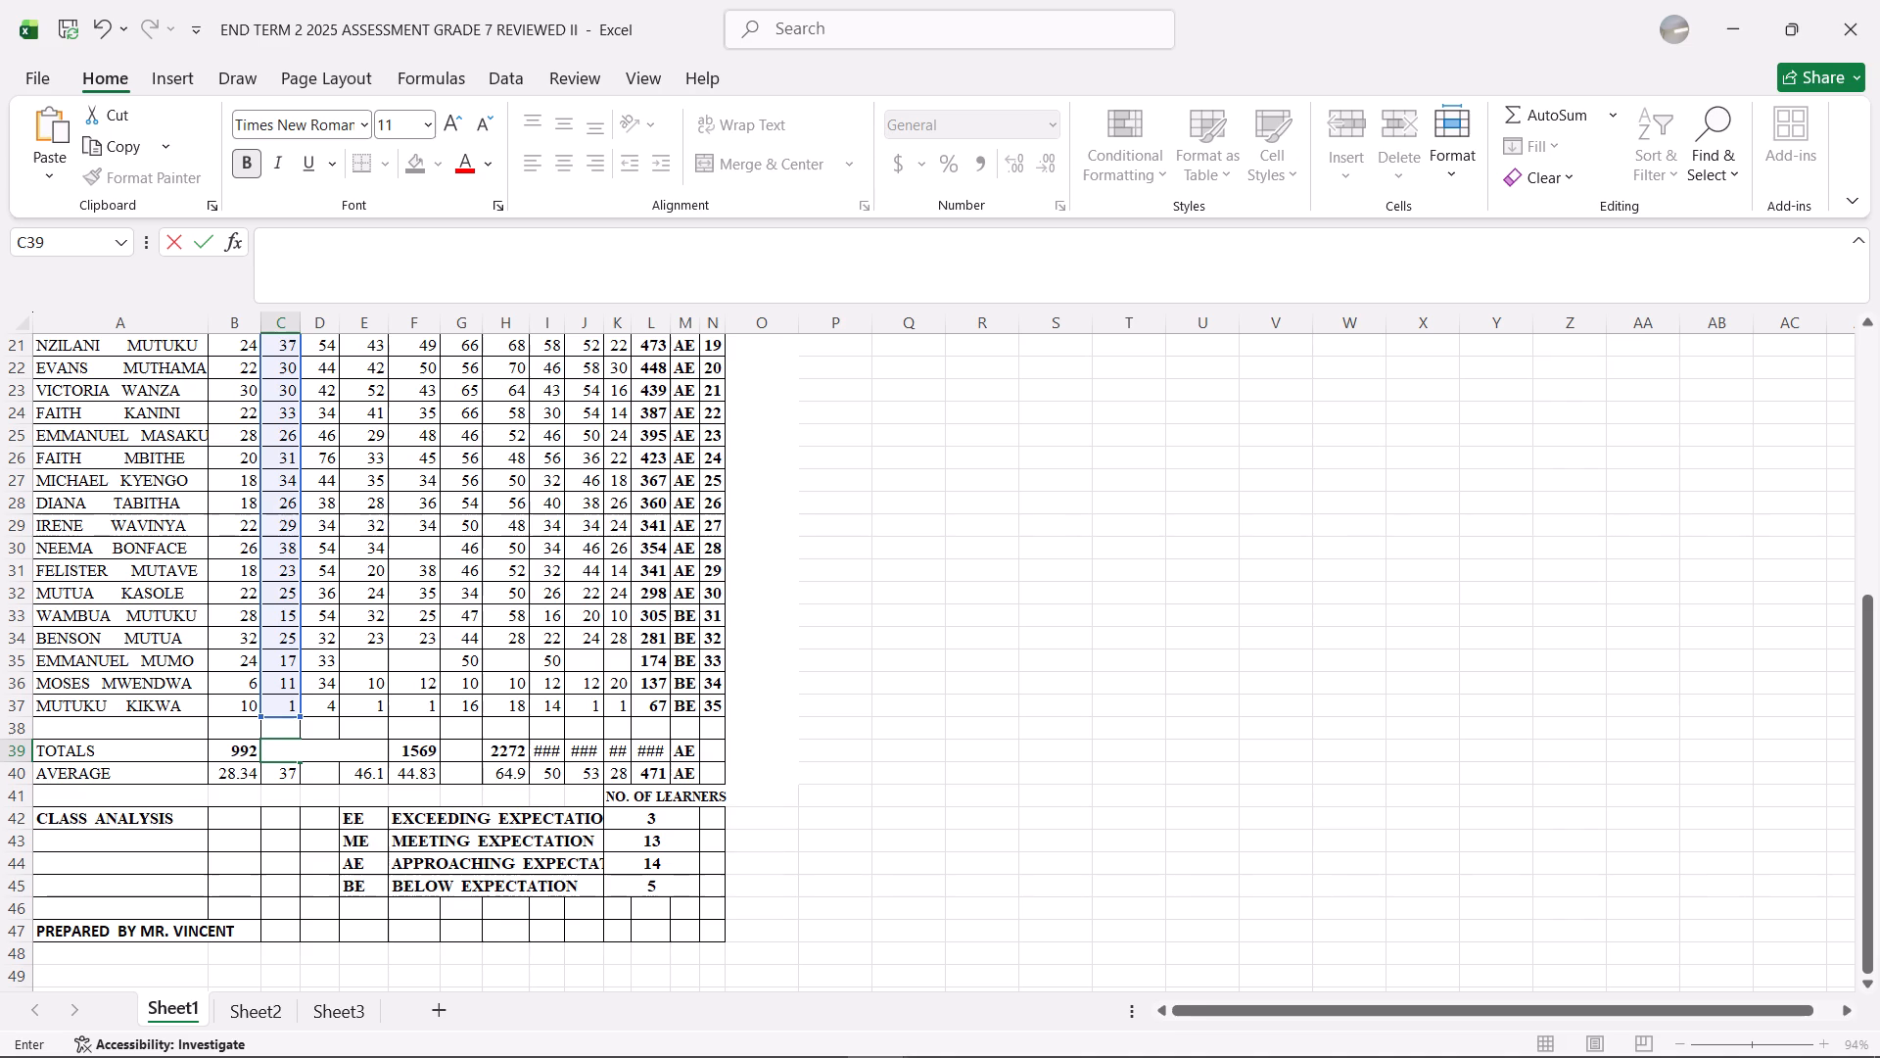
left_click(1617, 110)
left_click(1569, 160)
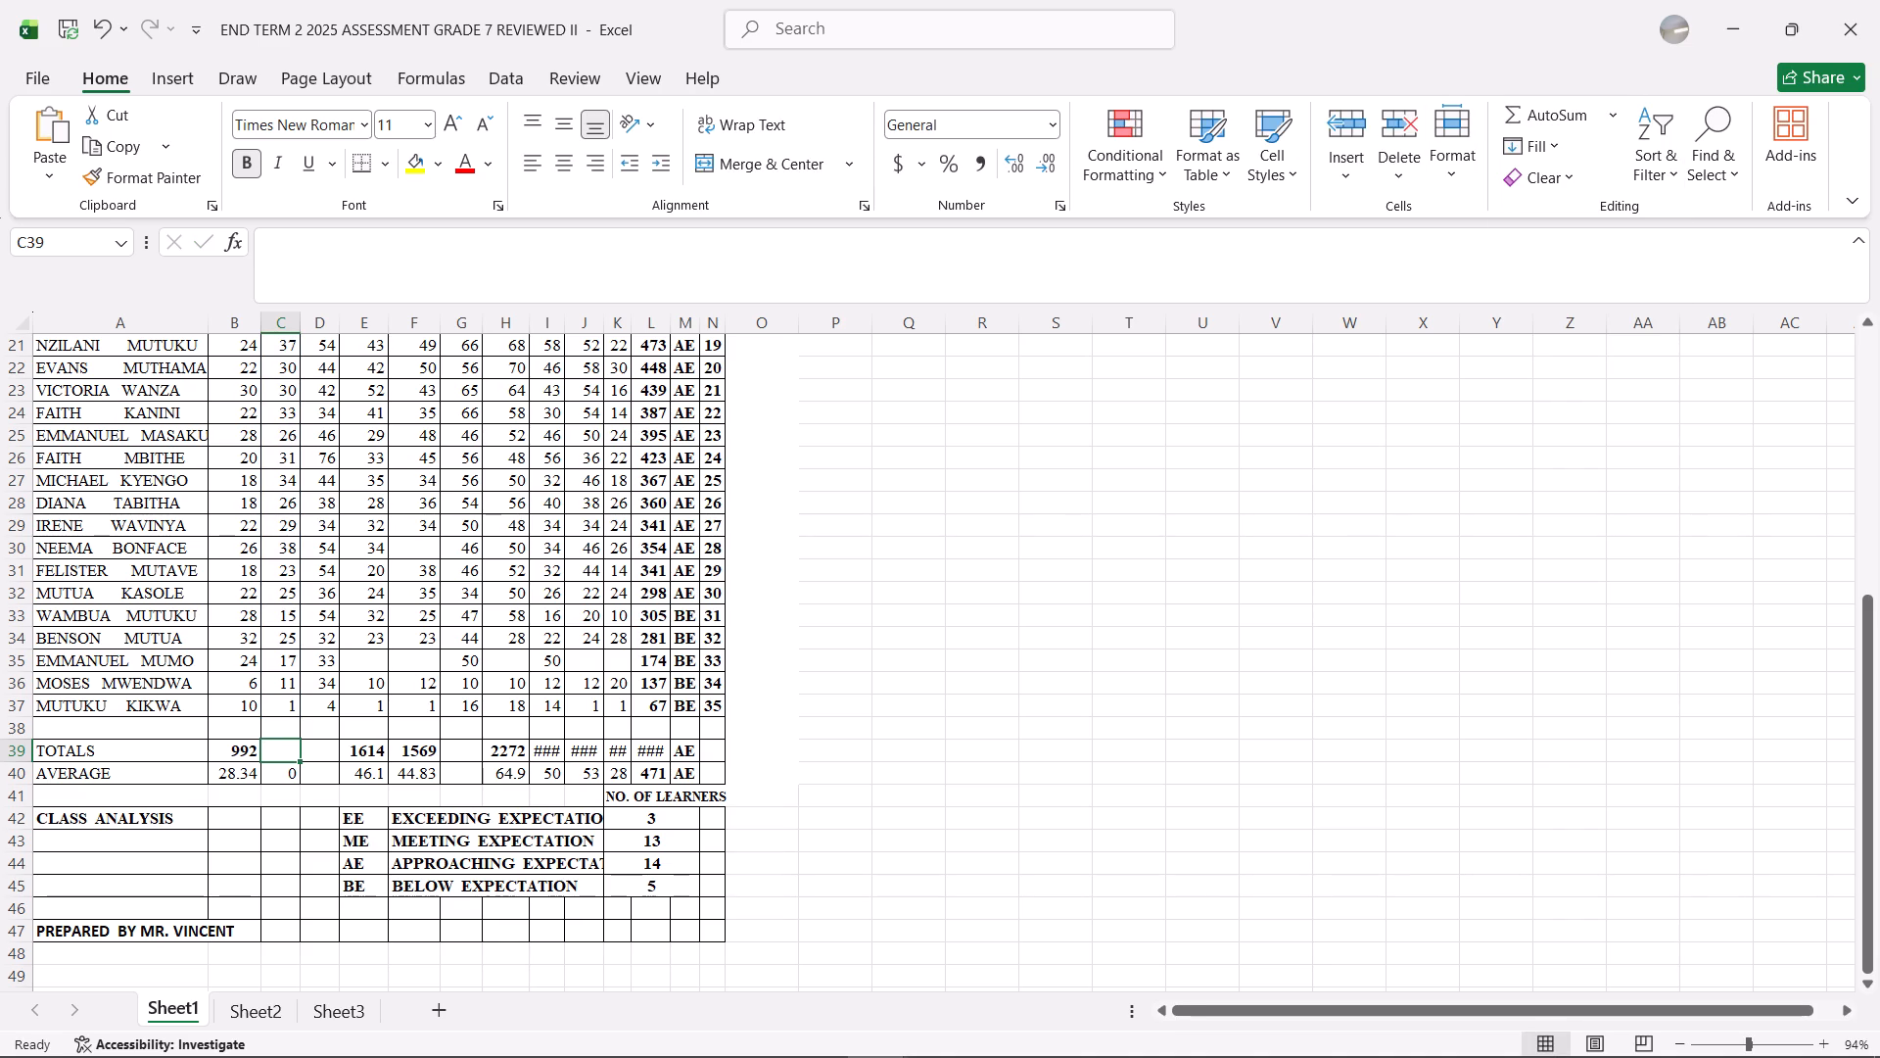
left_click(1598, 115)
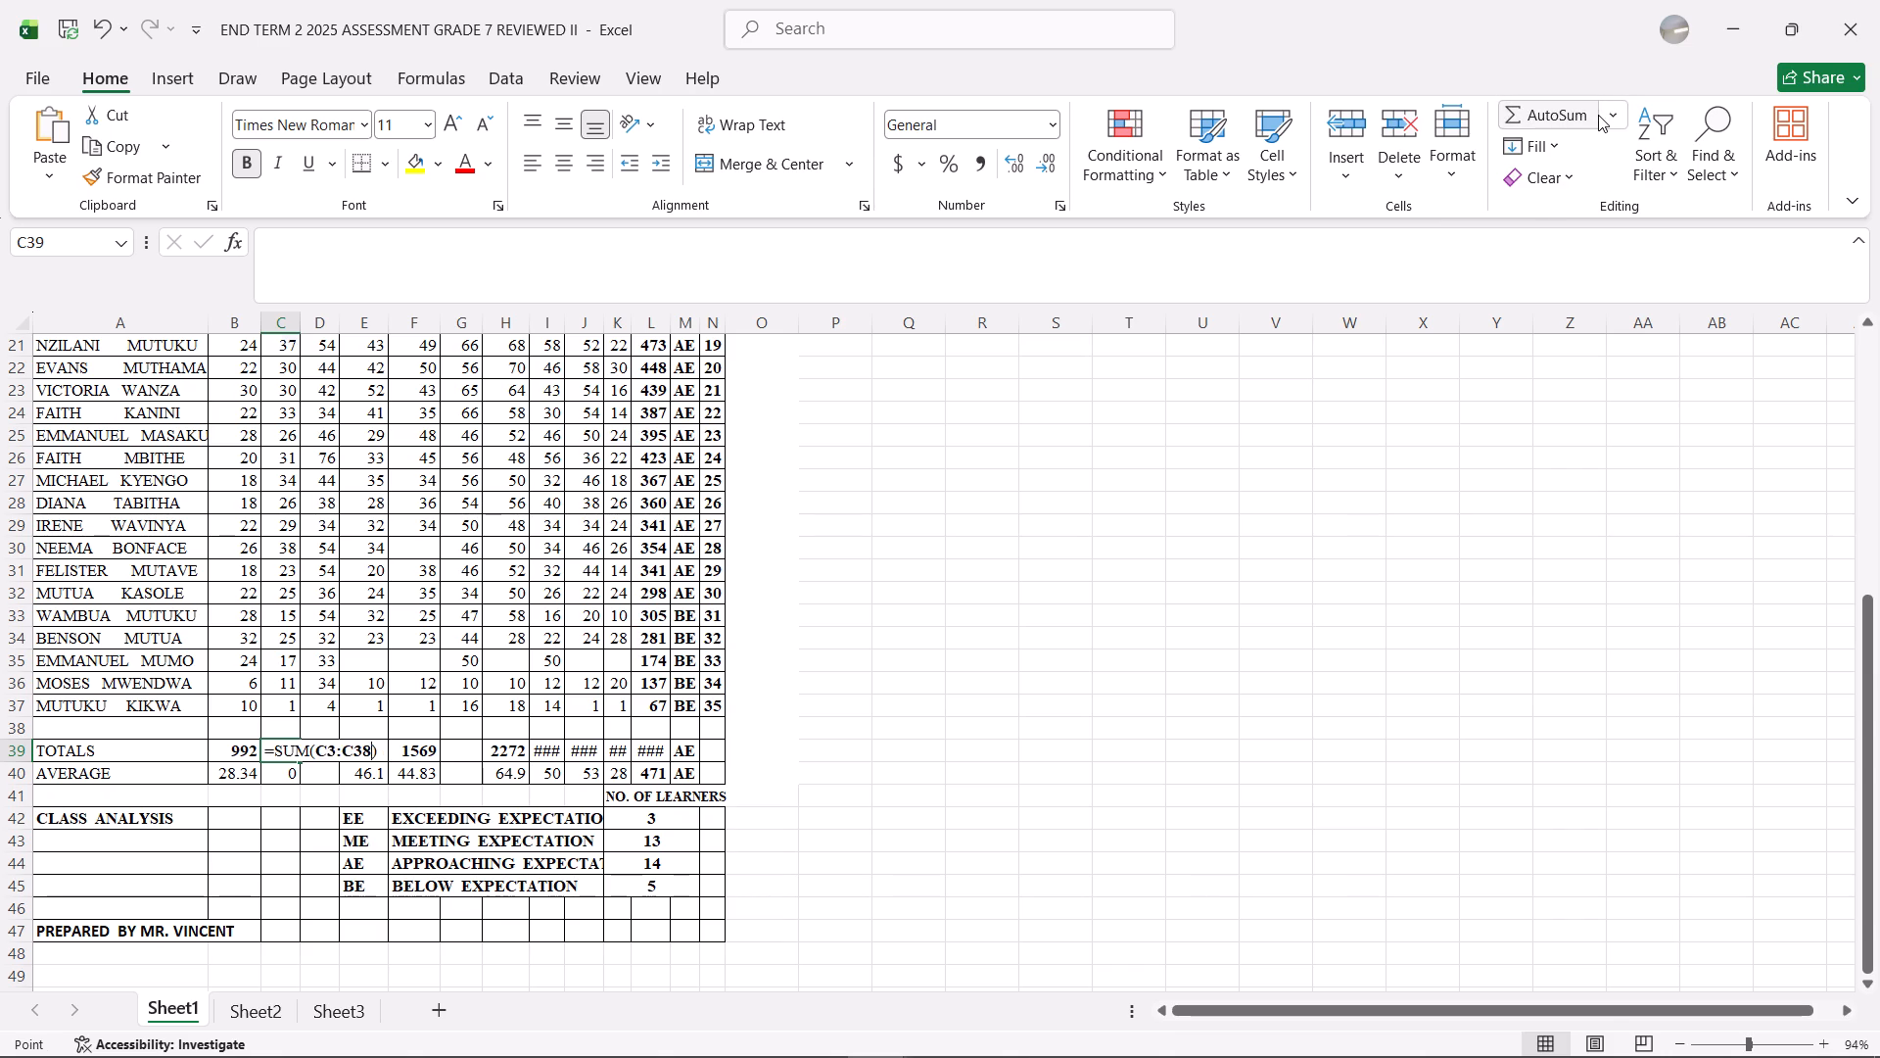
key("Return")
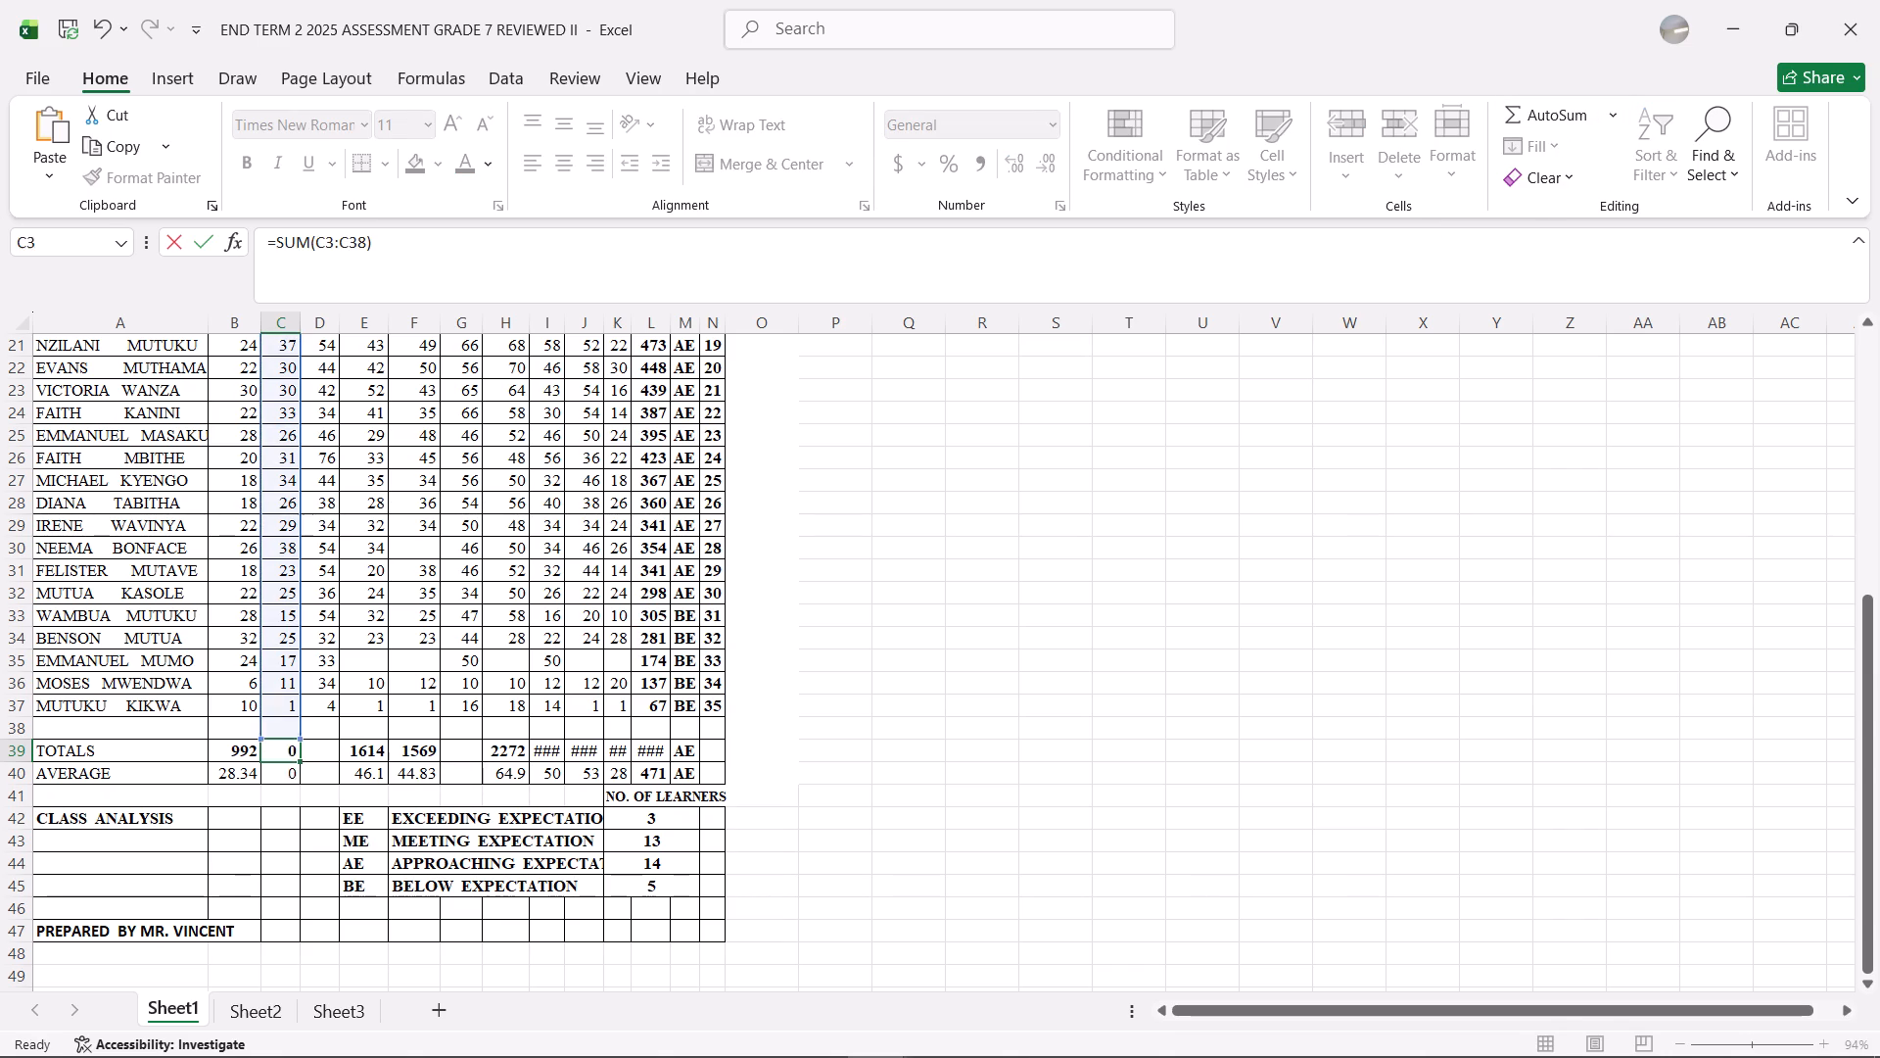
Clear the column C total in cell C39 of the Totals row.
left_click(280, 745)
key("BackSpace")
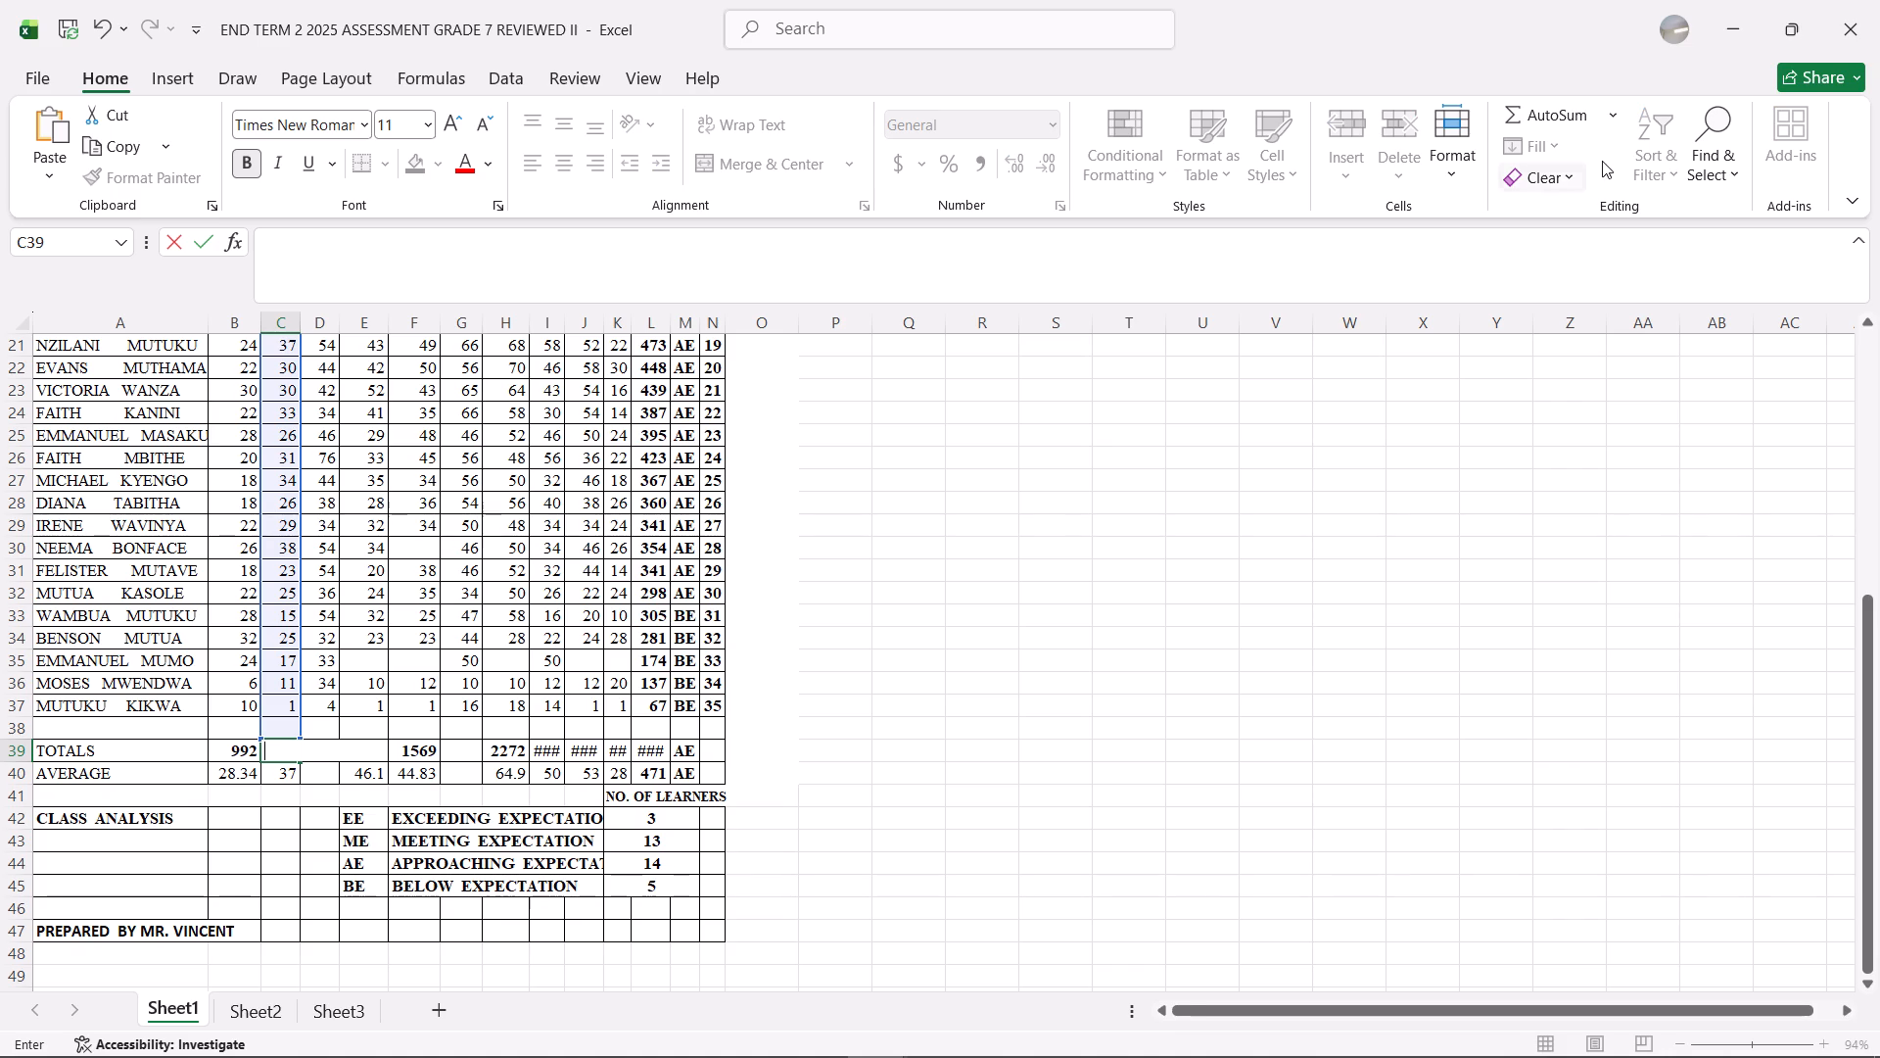
left_click(1611, 105)
left_click(1601, 137)
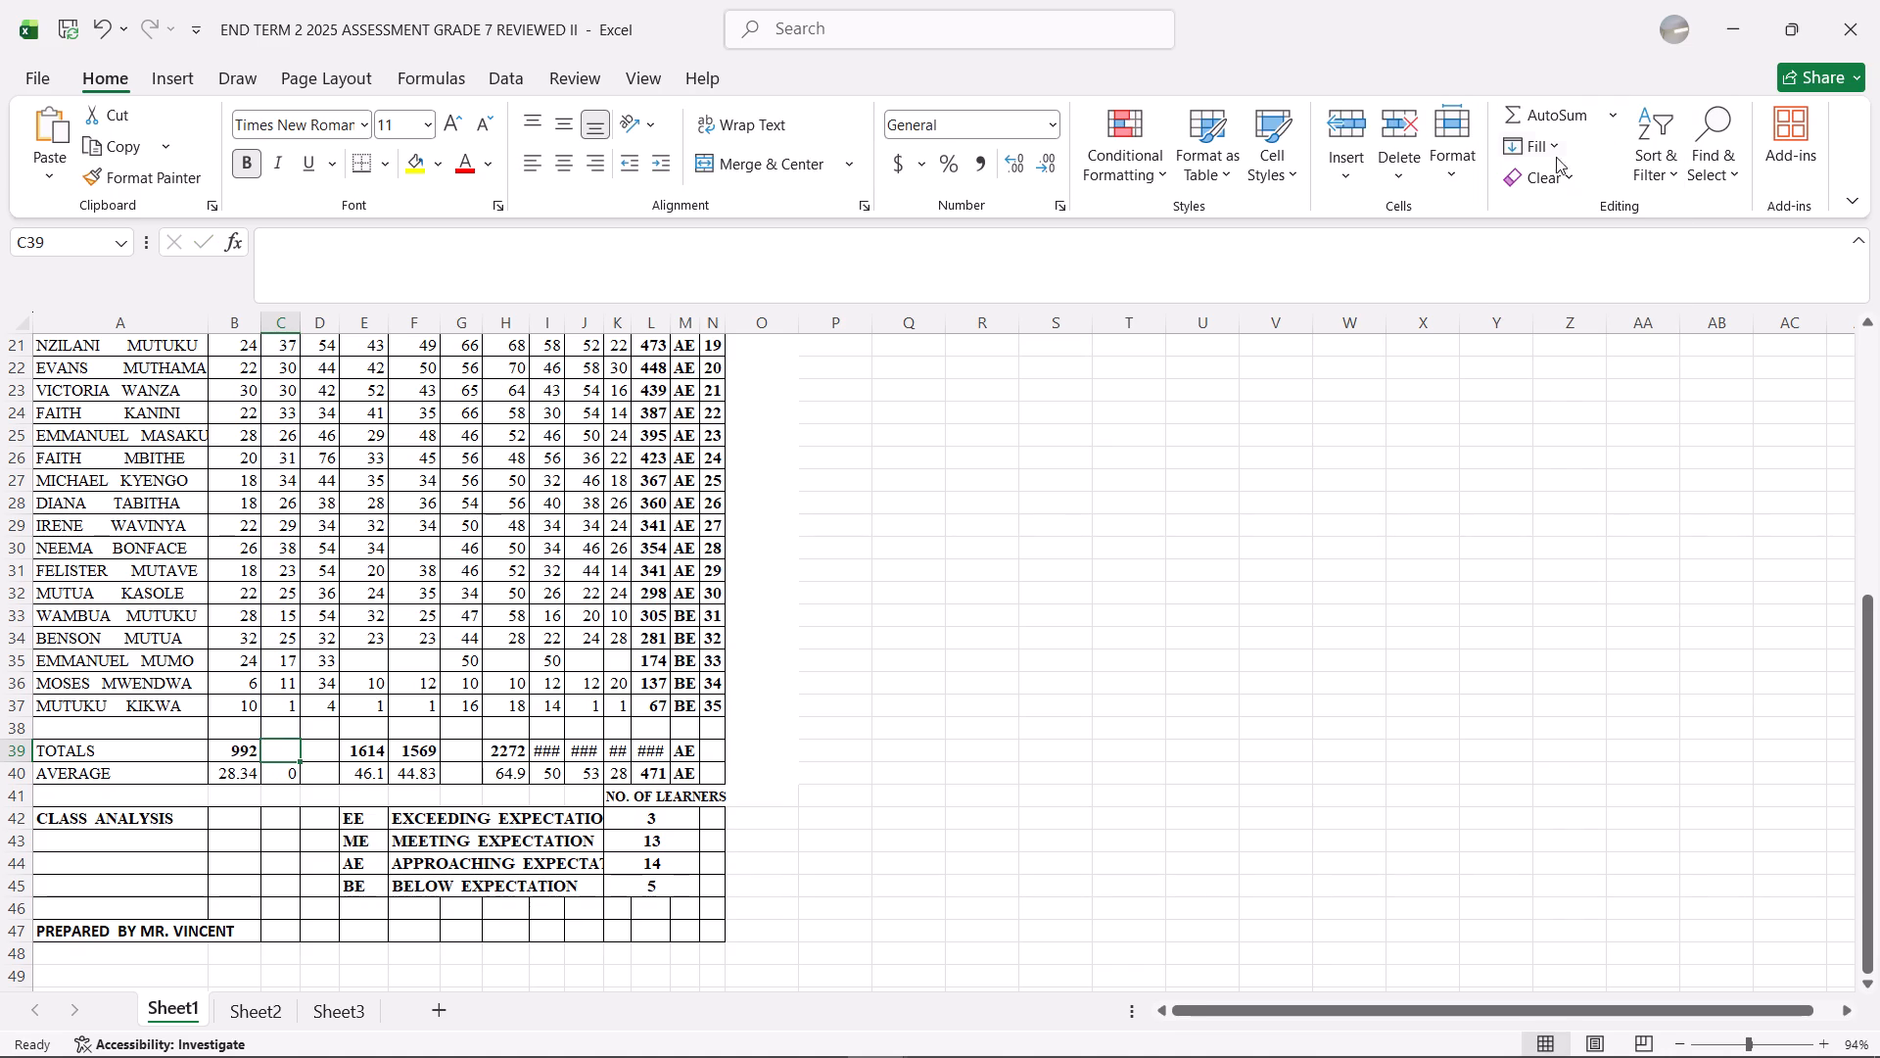
Insert a SUM of the column C marks in the blank cell C38, above the Totals row.
left_click(261, 765)
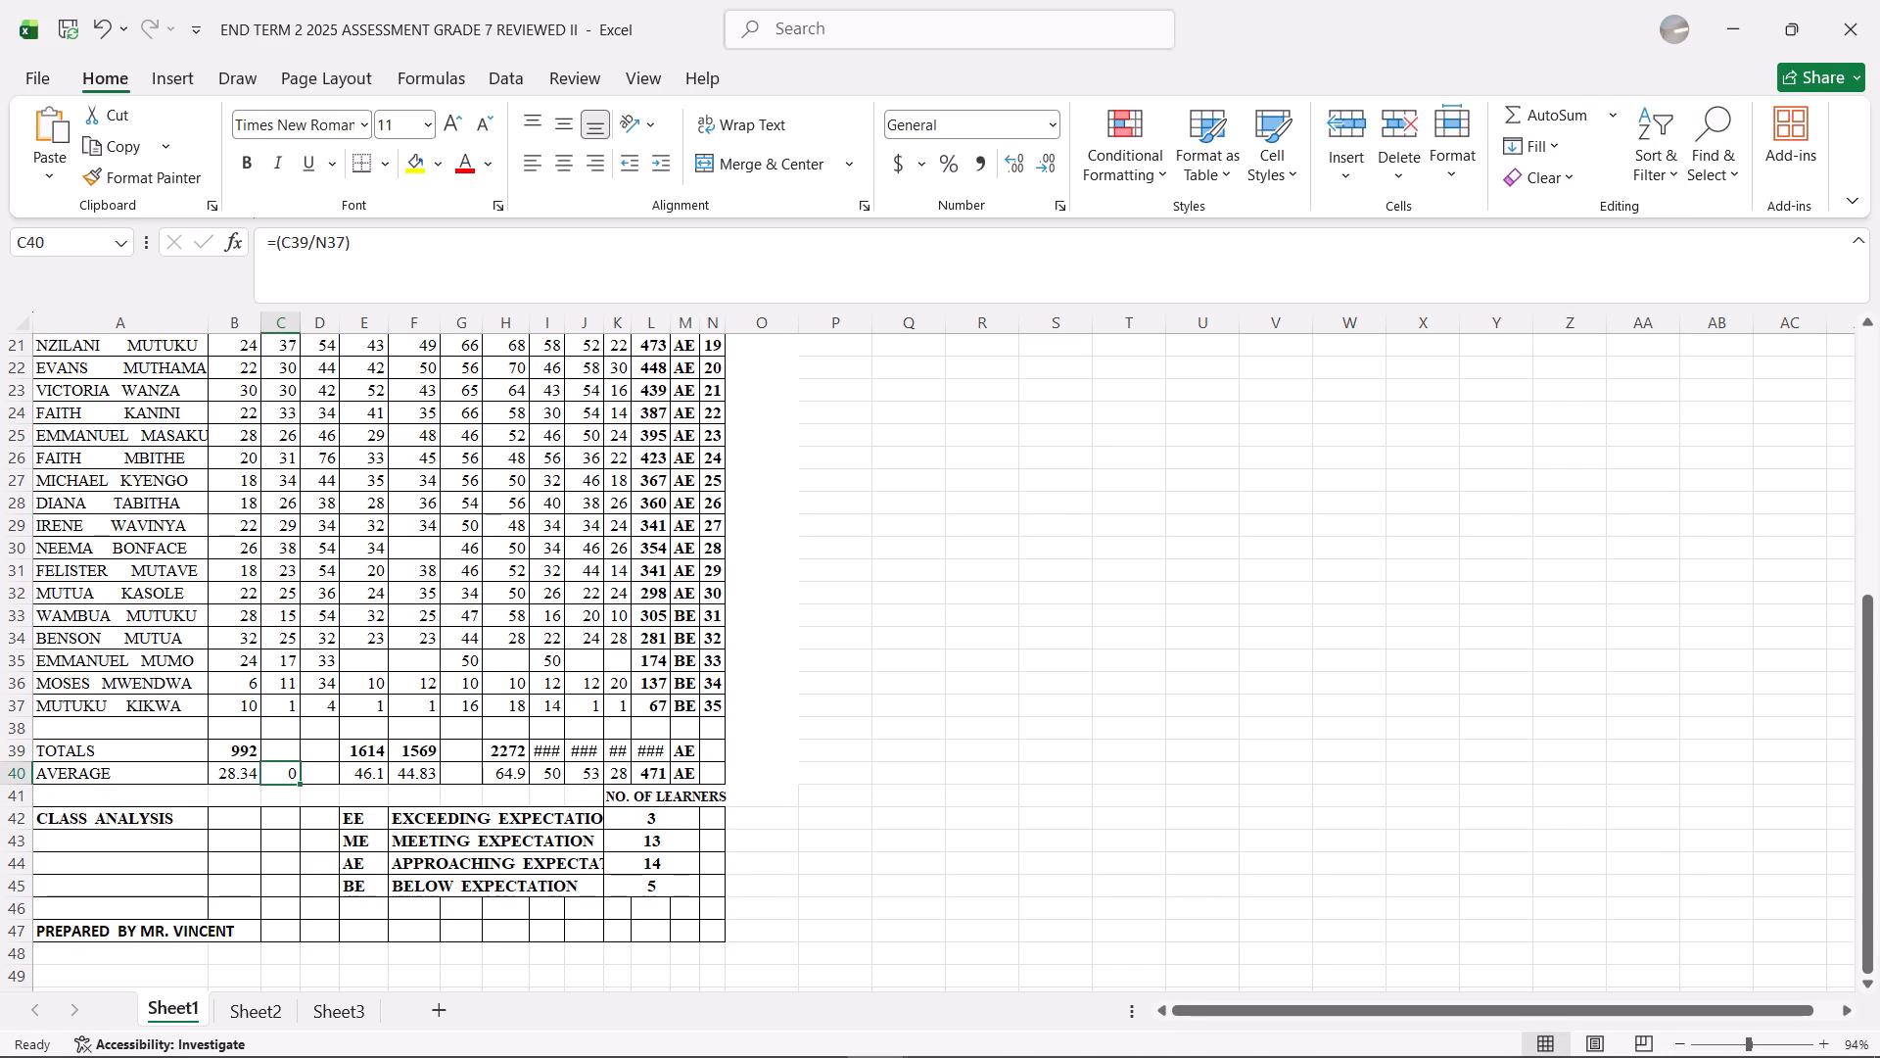
left_click(273, 729)
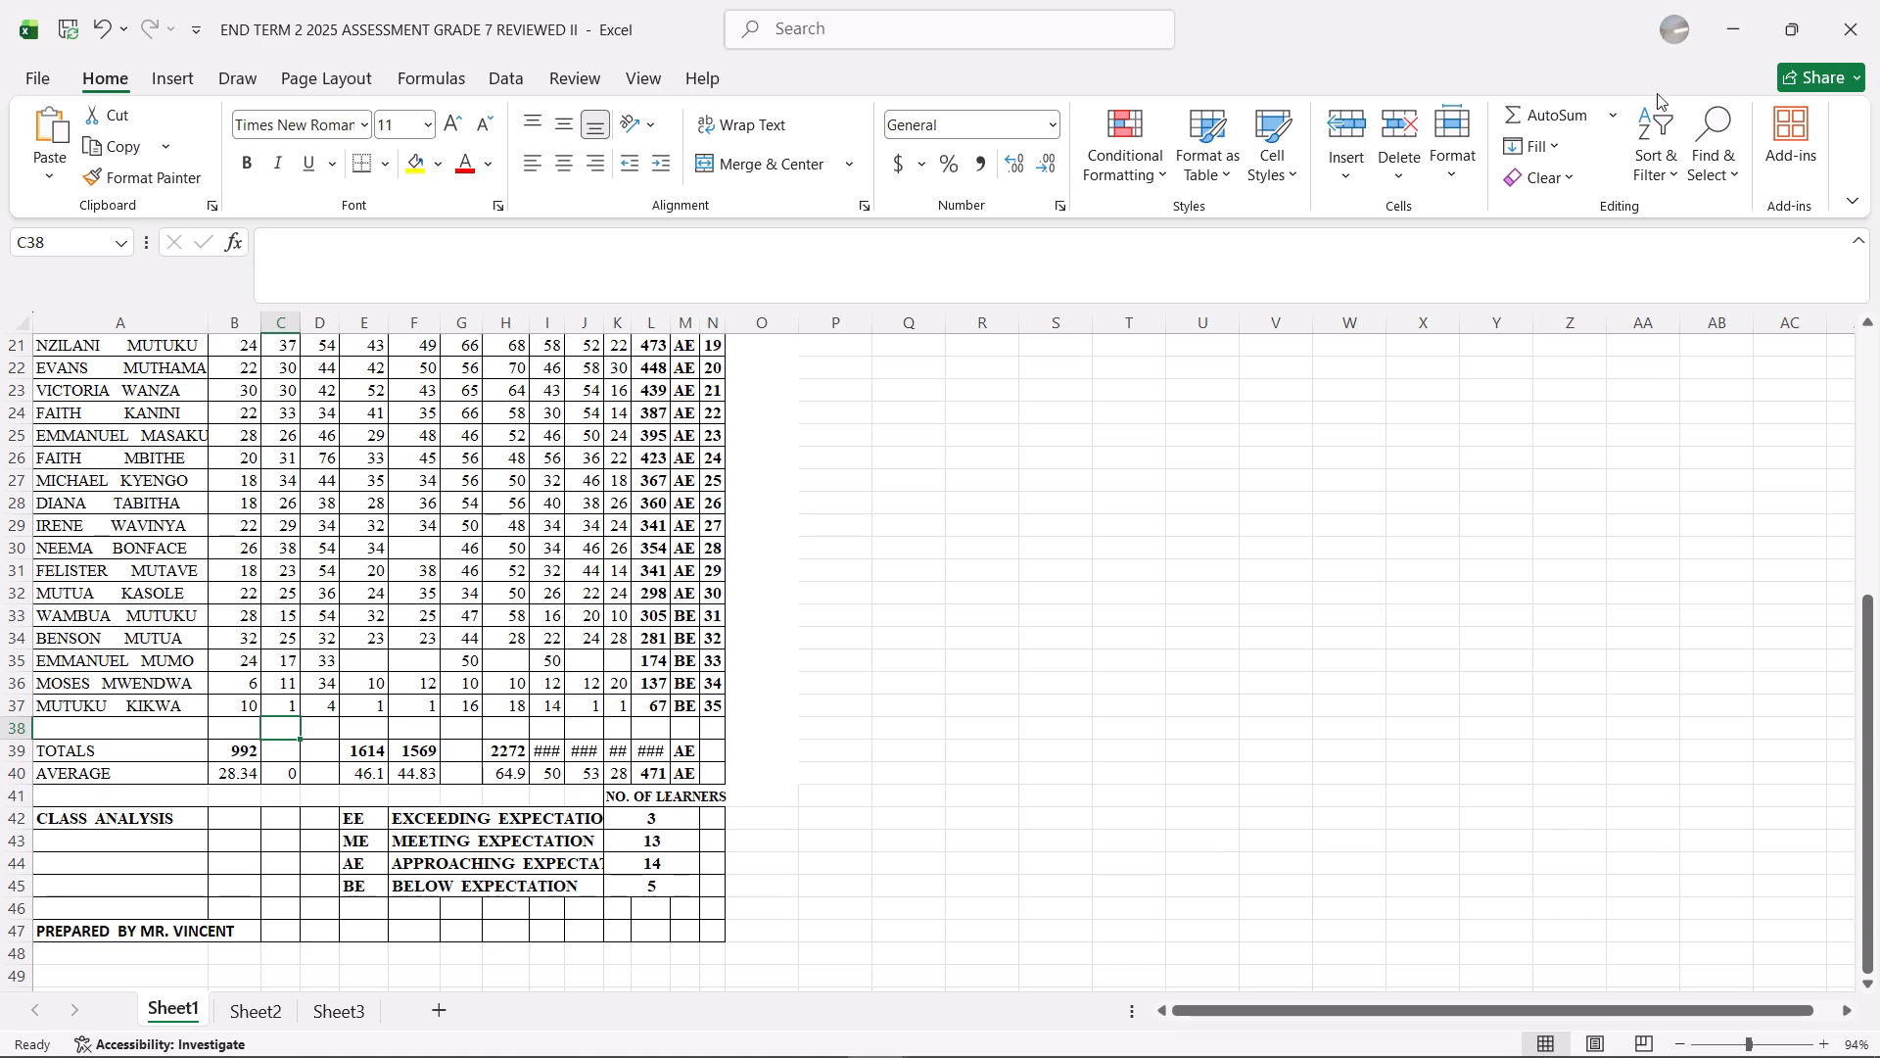
left_click(1608, 114)
left_click(1568, 158)
key("Return")
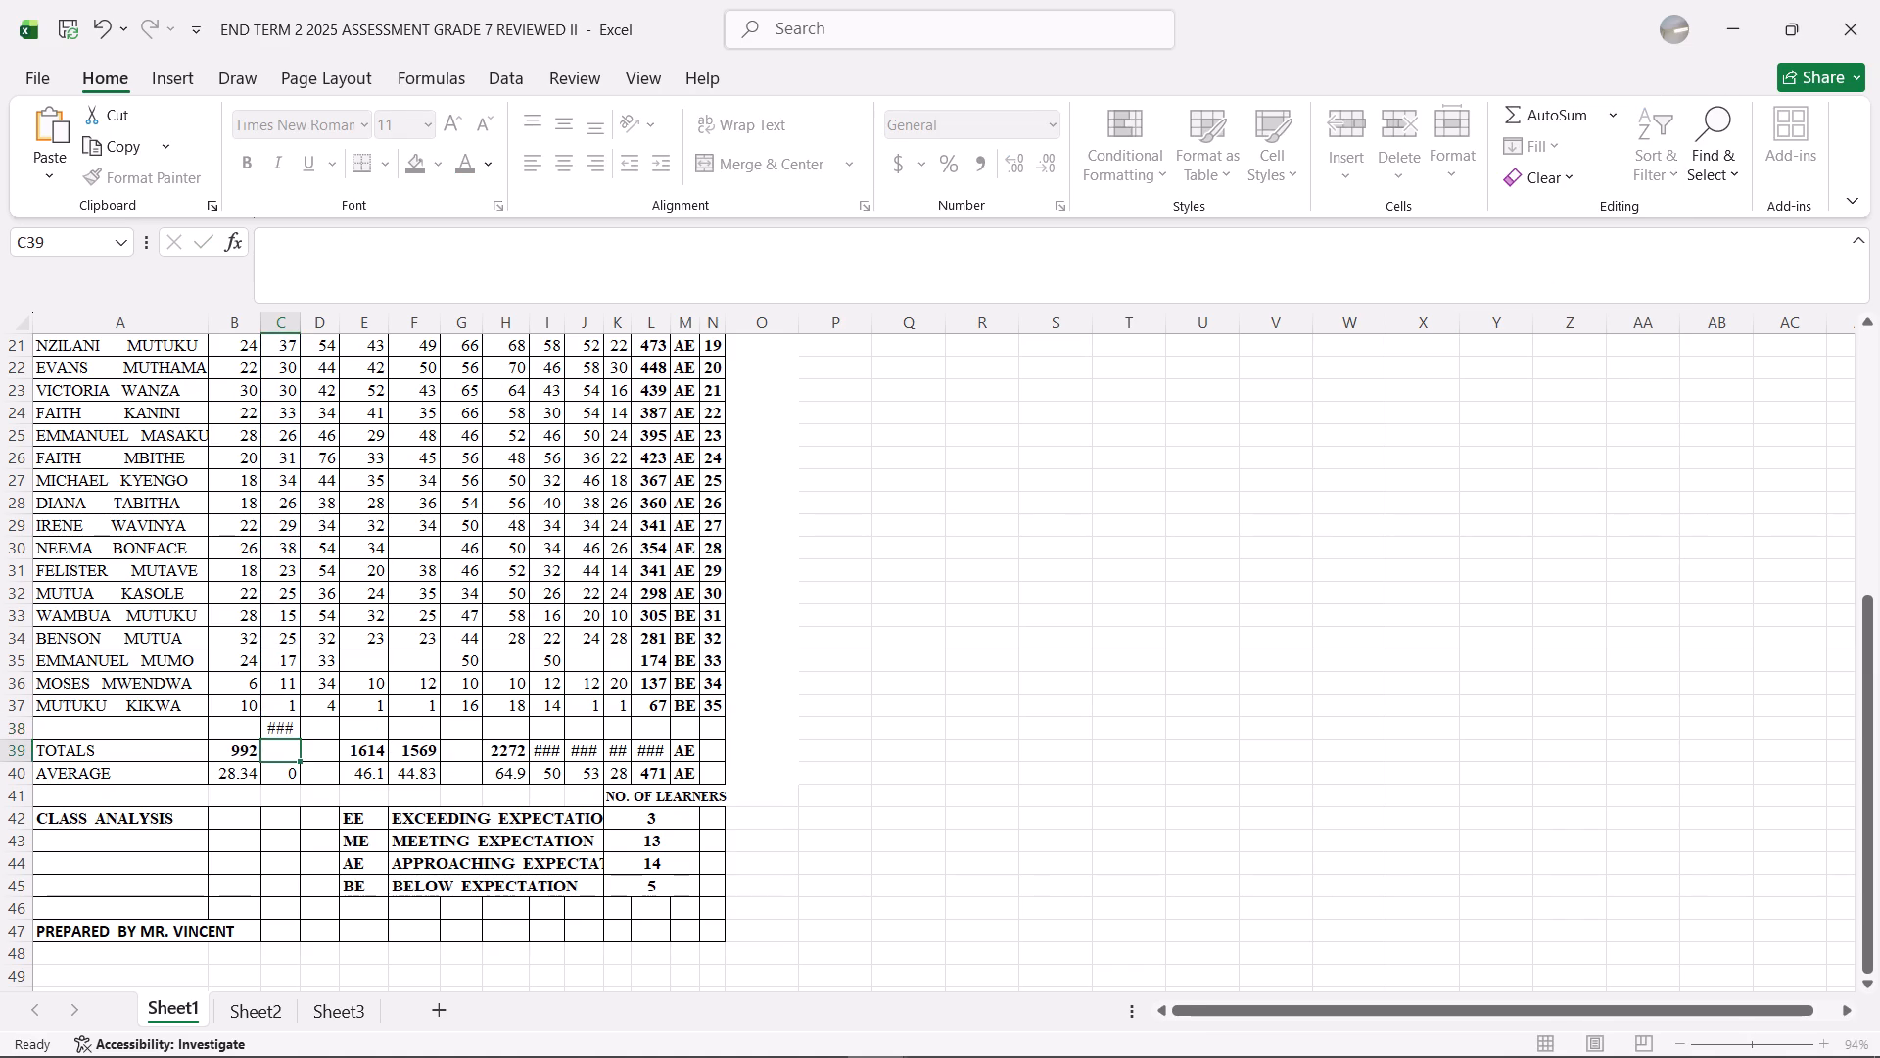
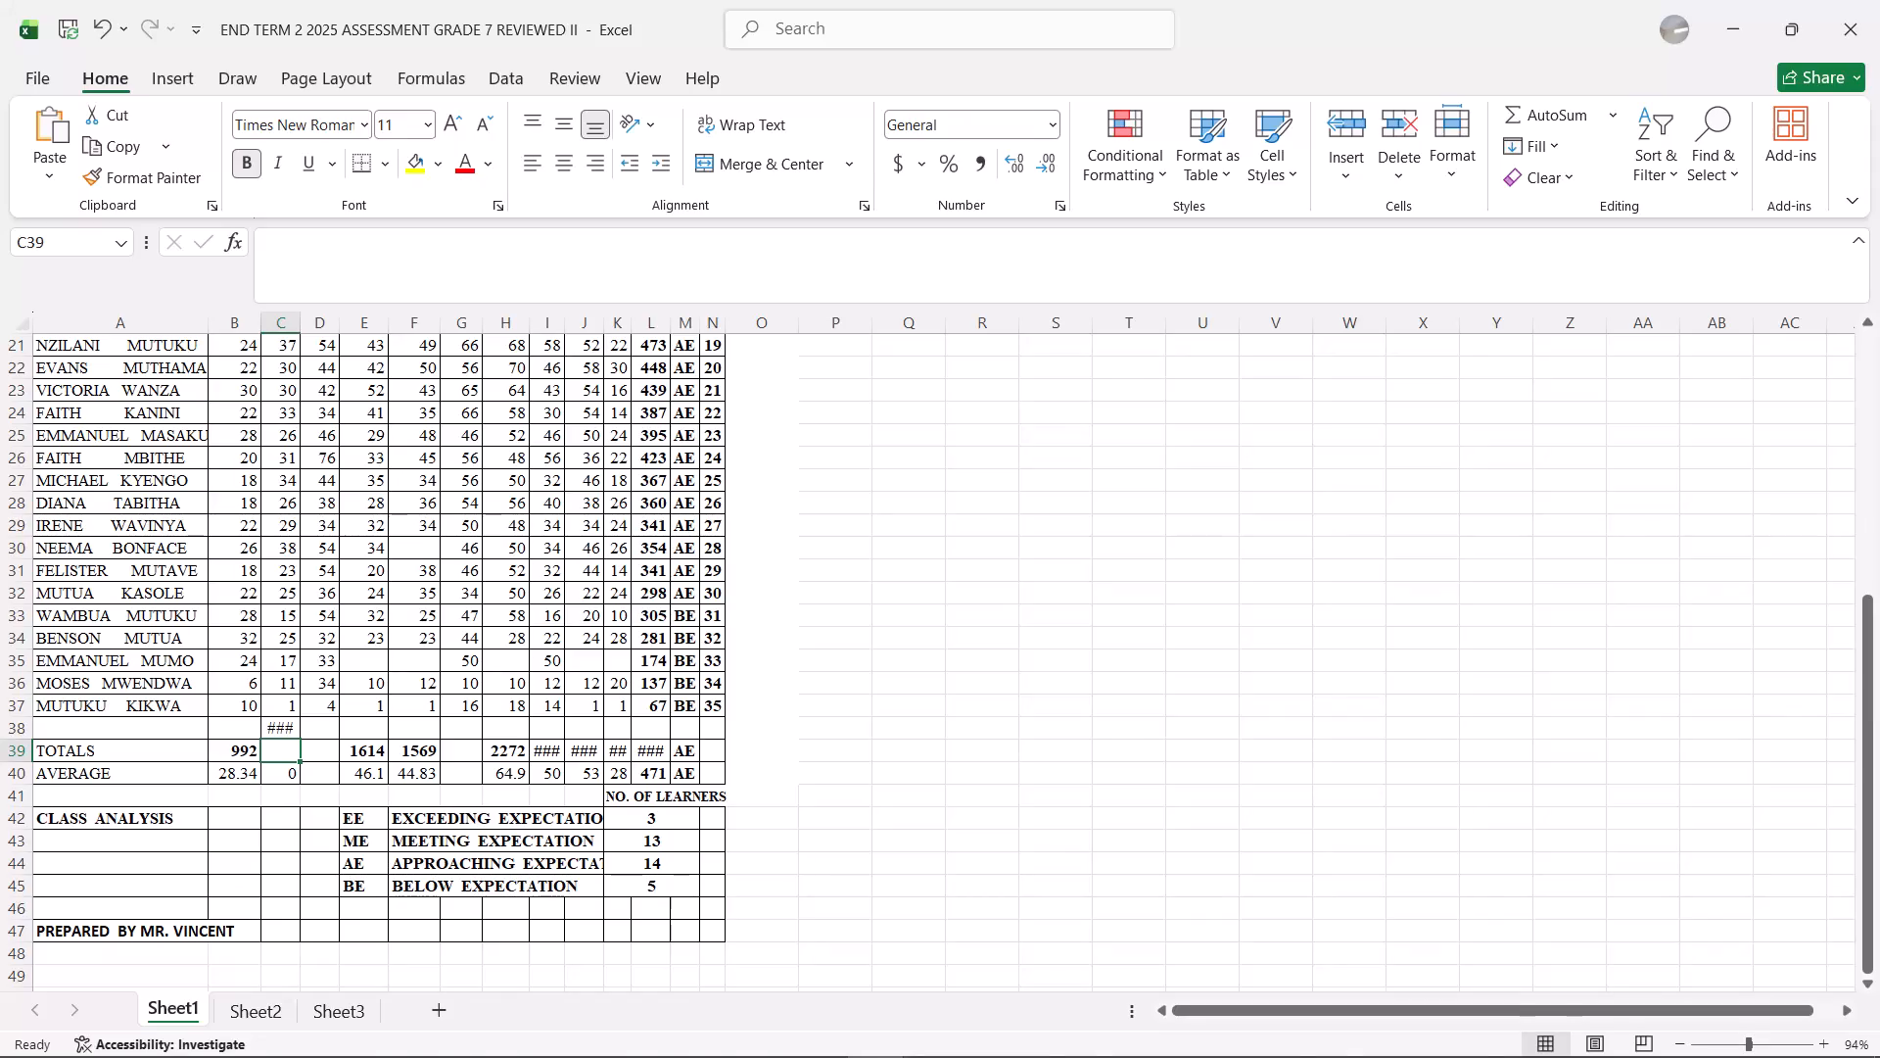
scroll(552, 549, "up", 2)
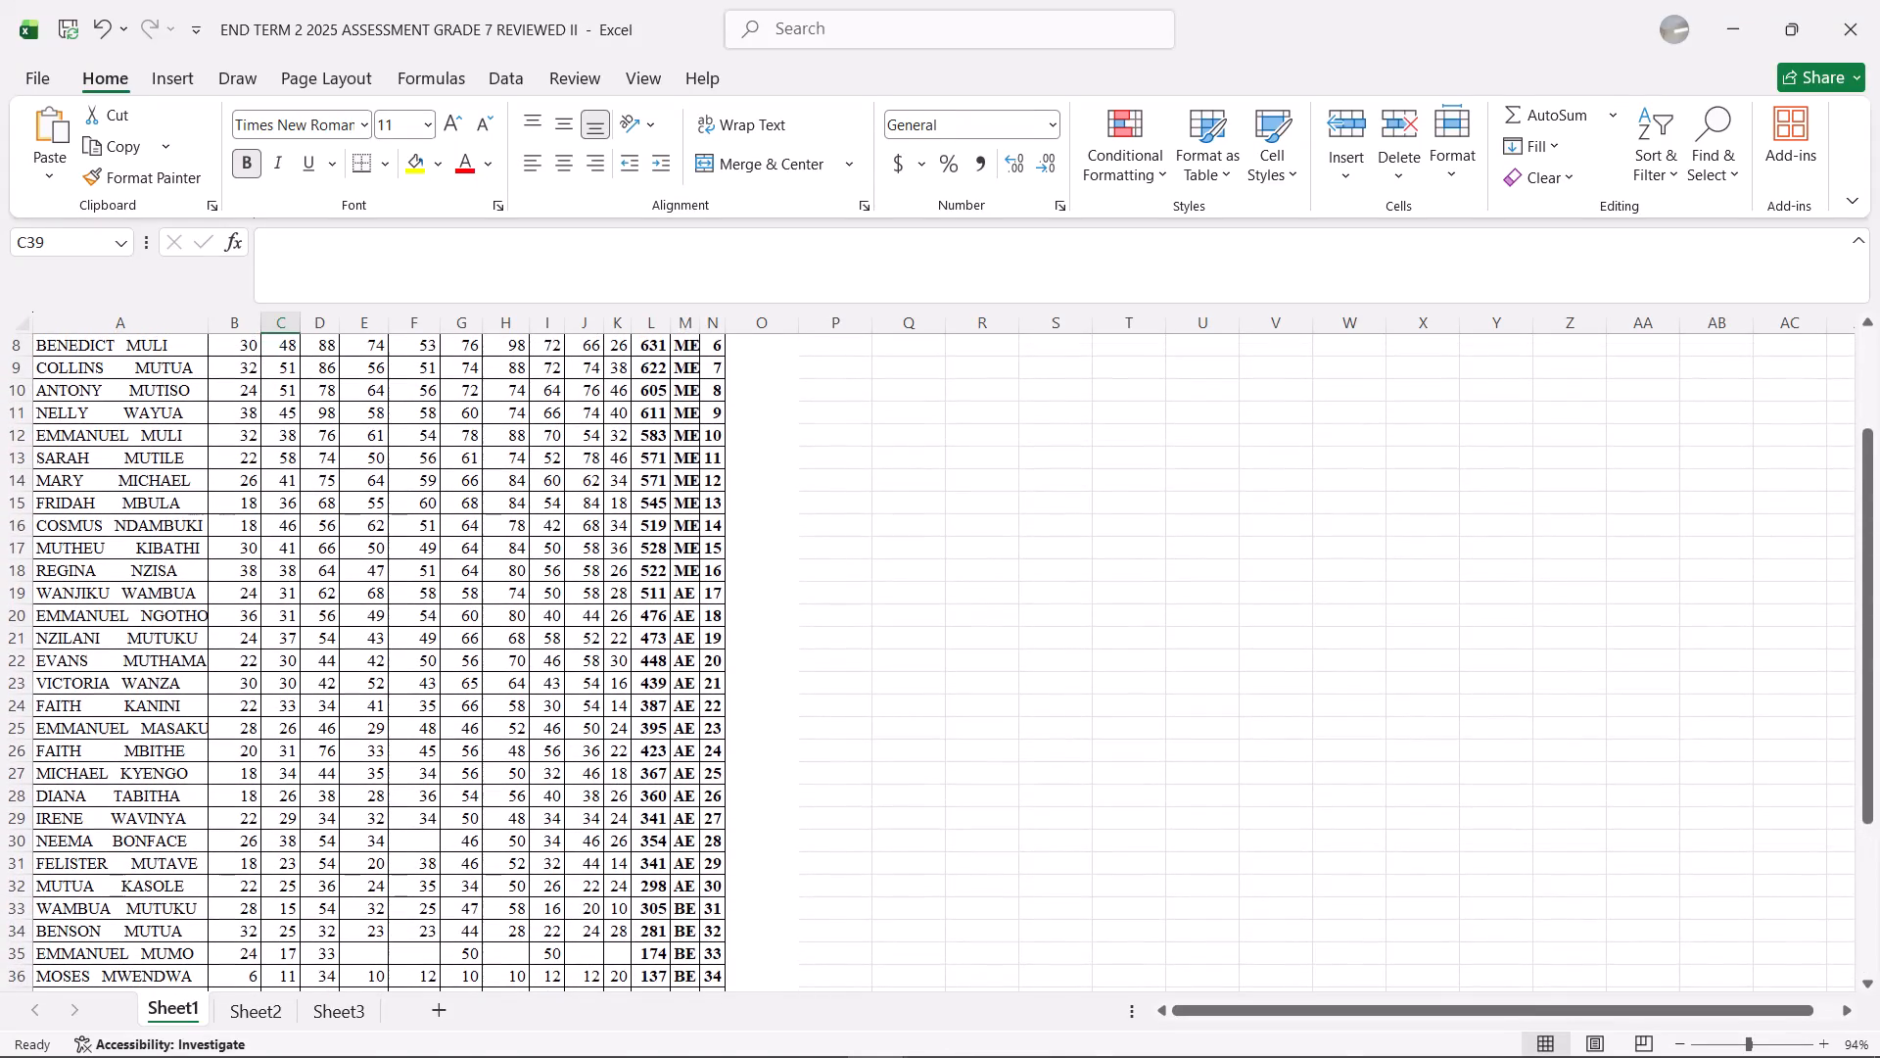
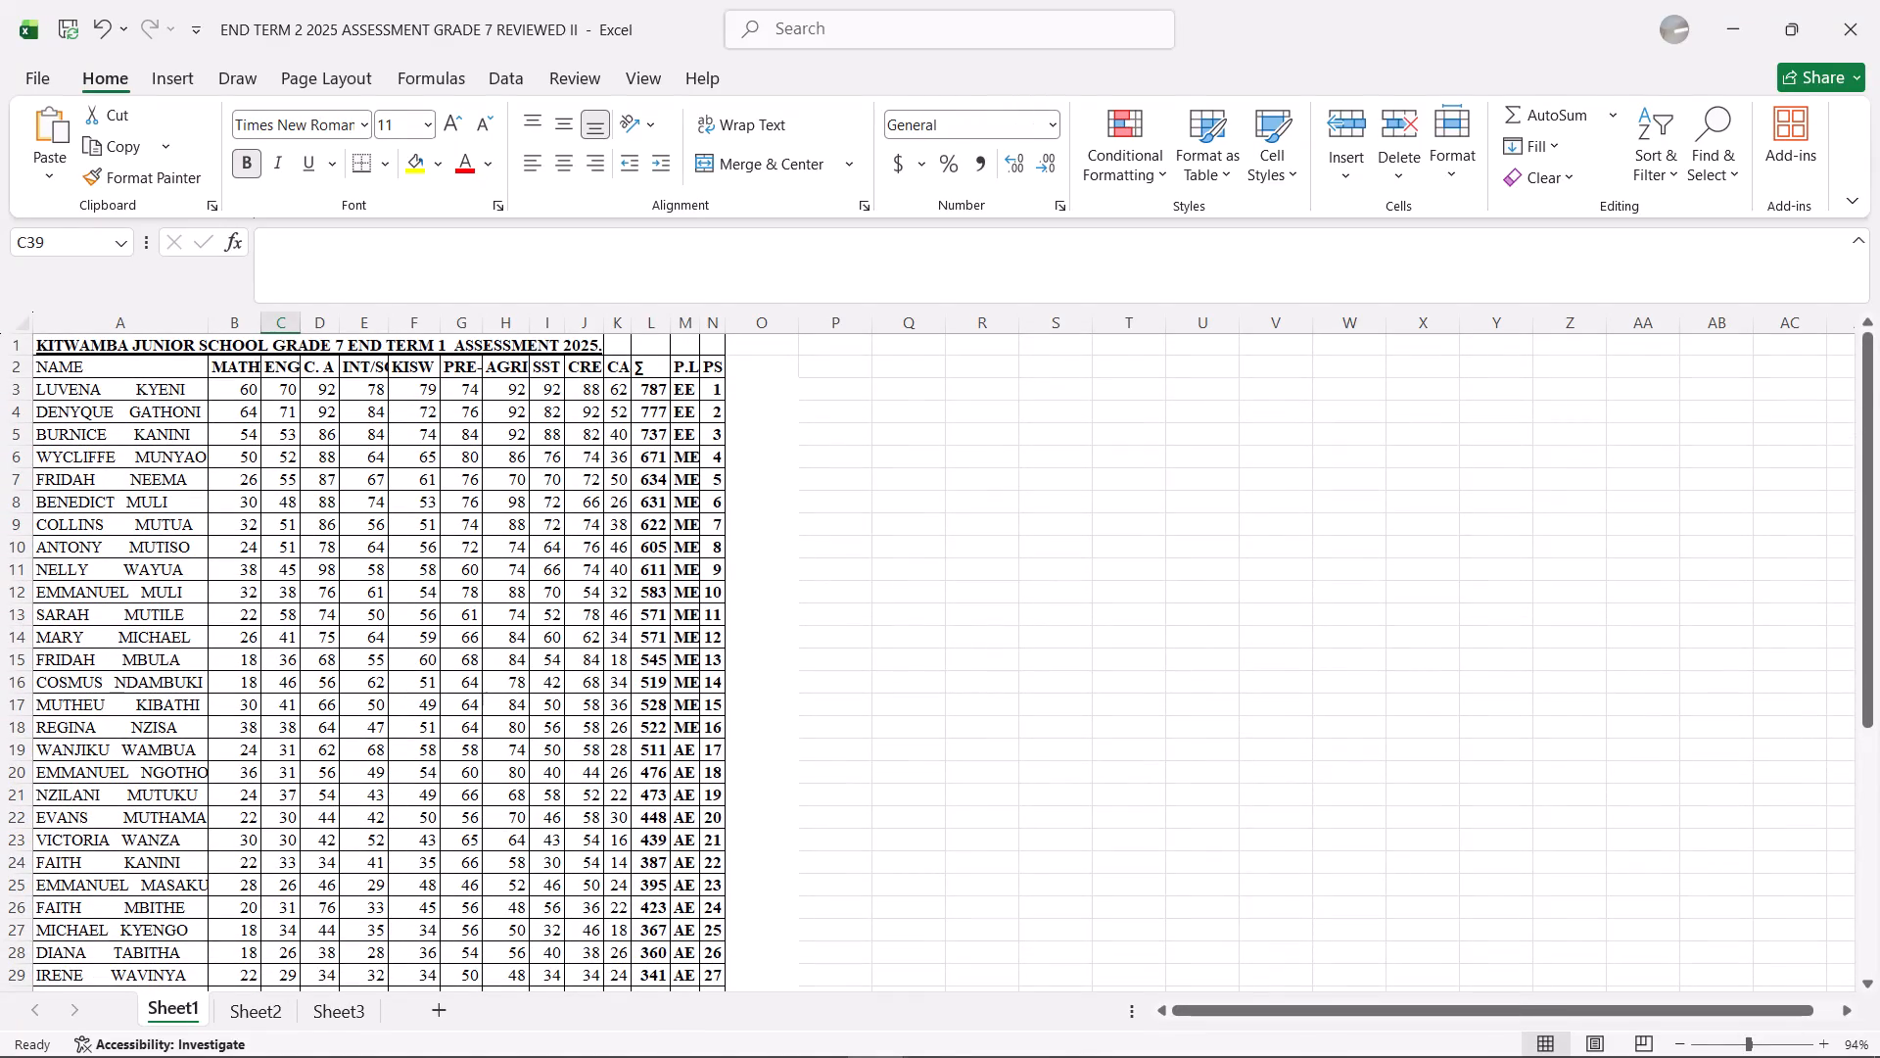
Insert a new column between SST and CRE in the Grade 7 assessment table and head it TRT in row 2.
right_click(592, 320)
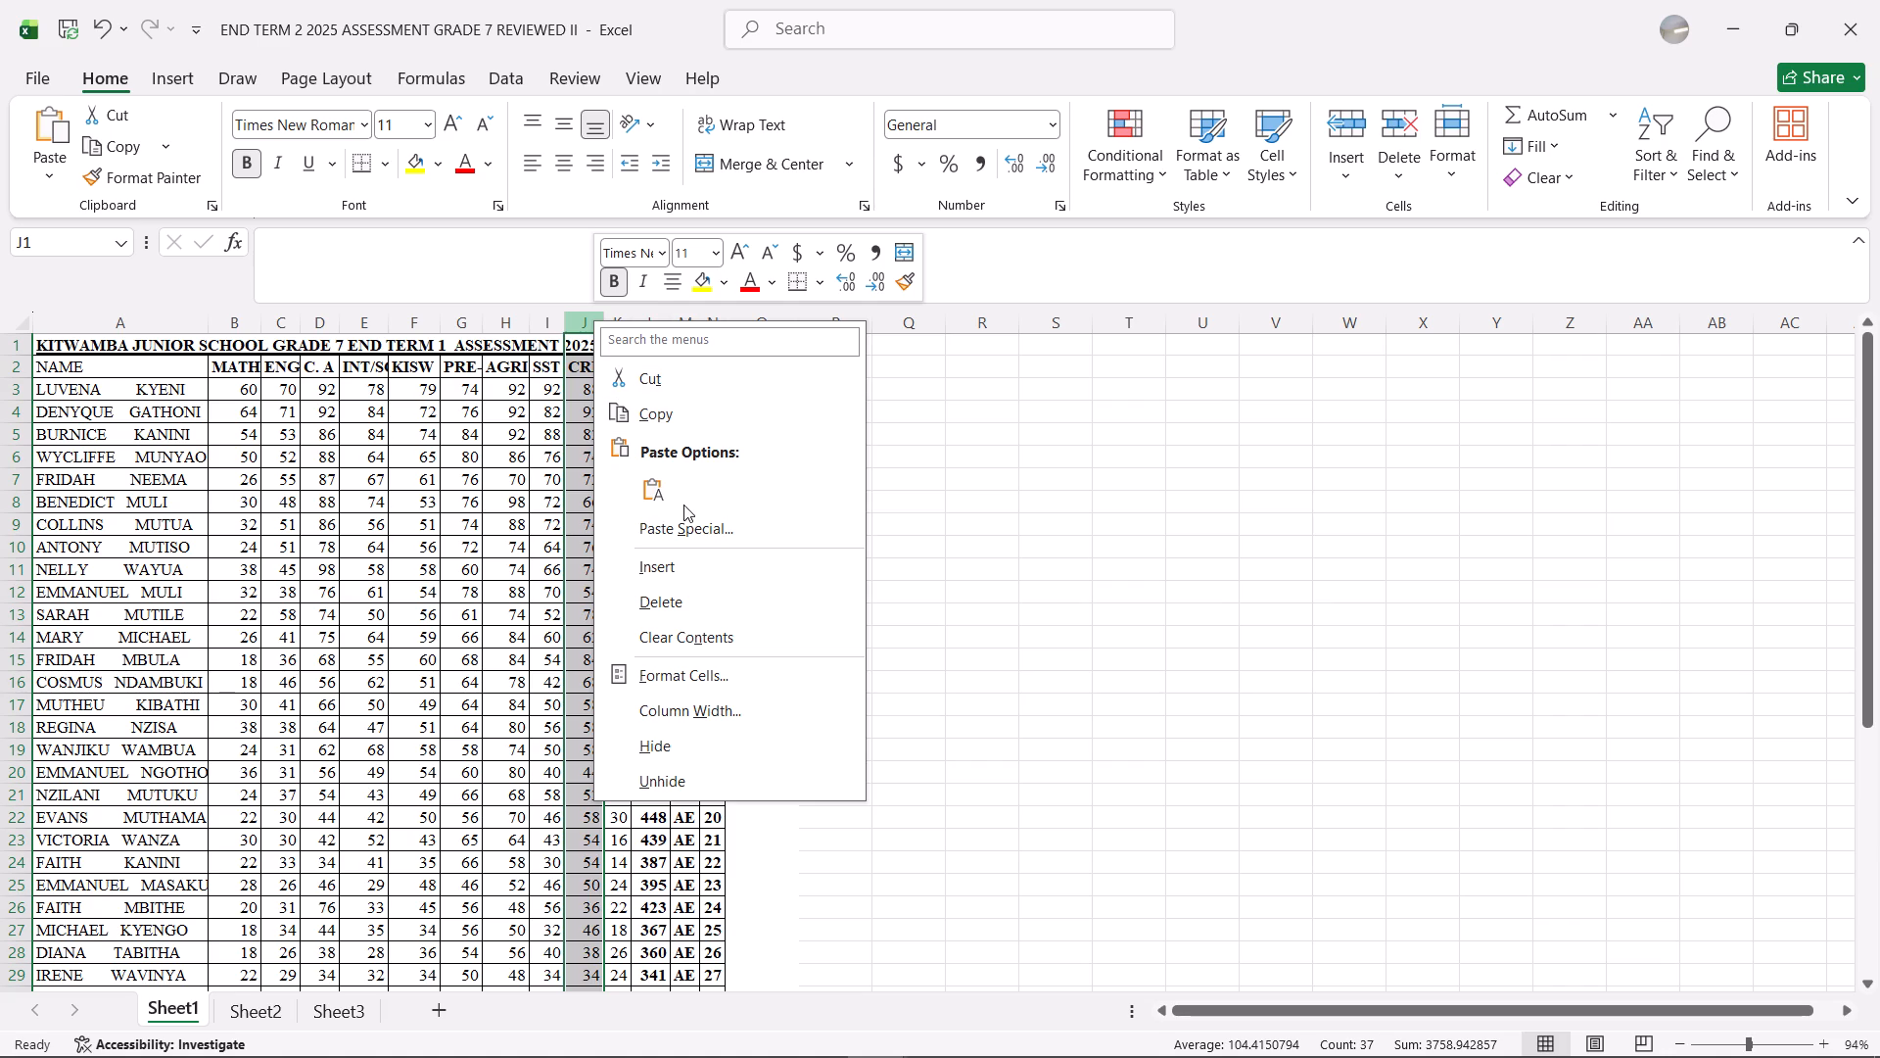
left_click(672, 557)
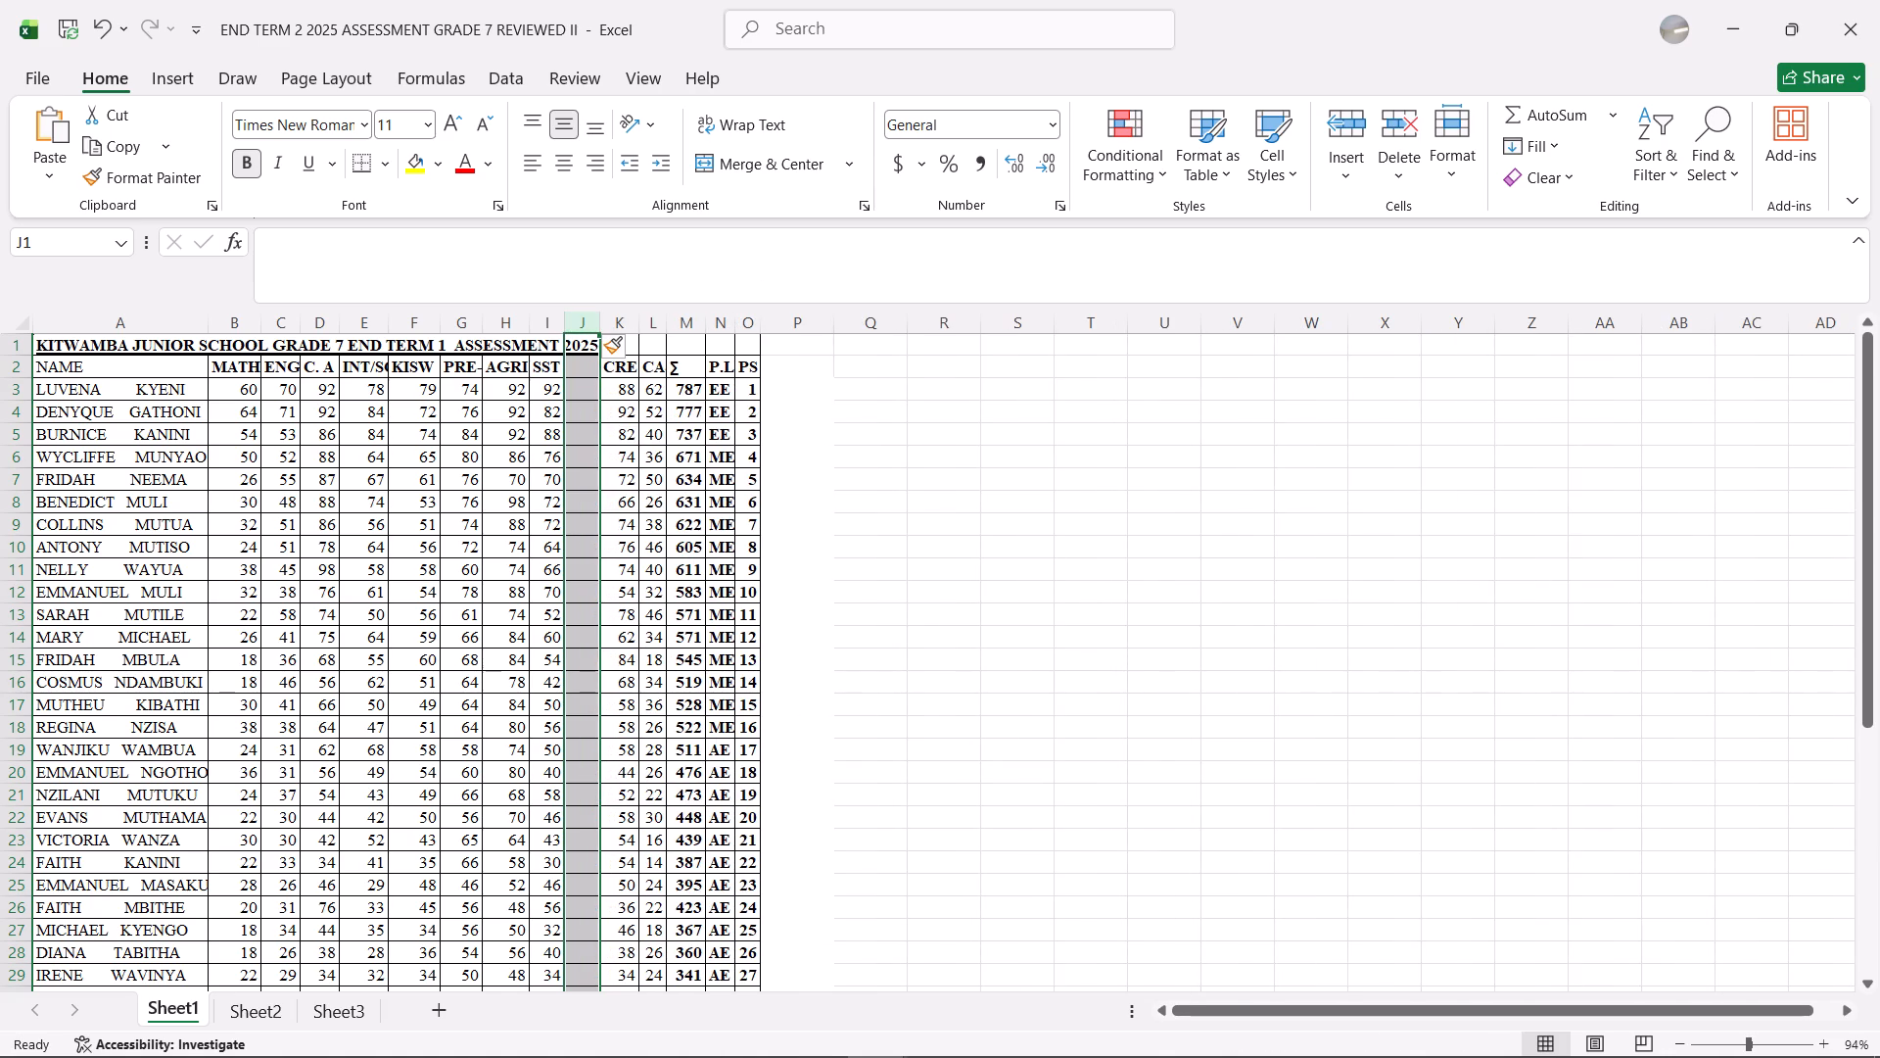
left_click(582, 363)
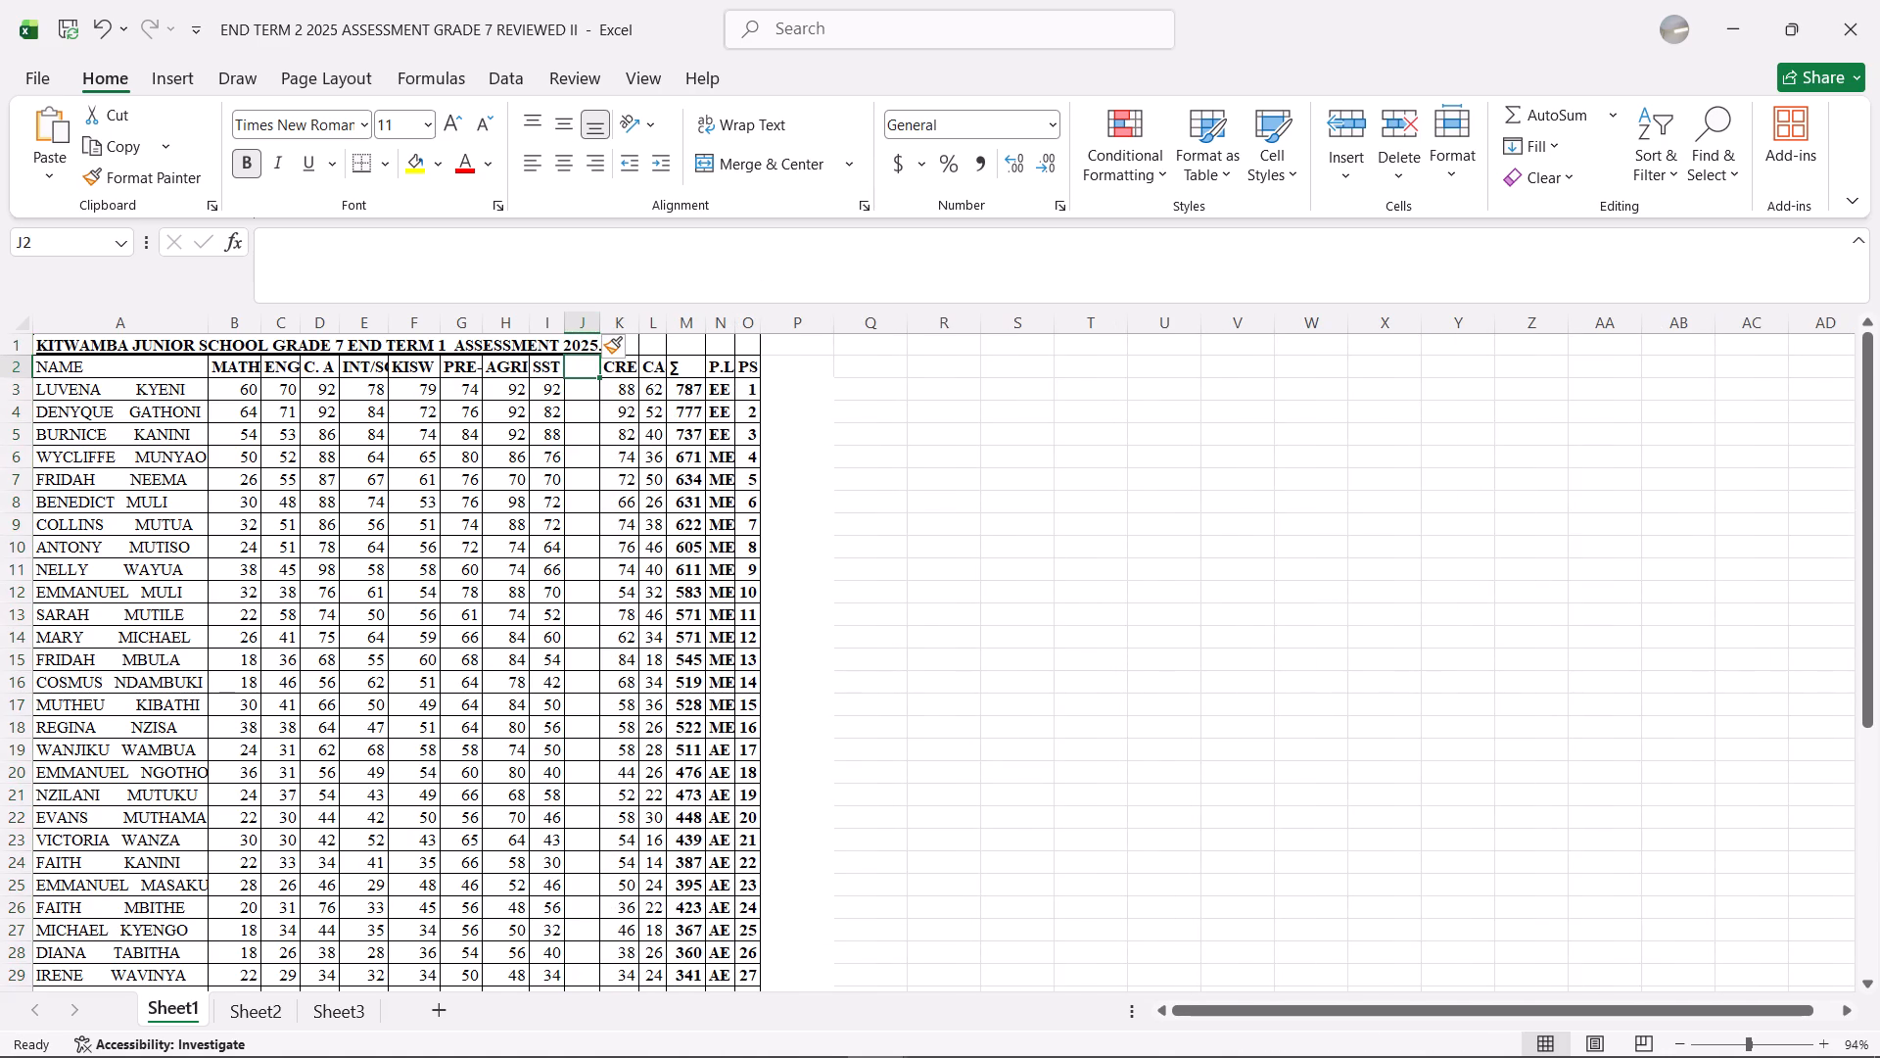
type("TR")
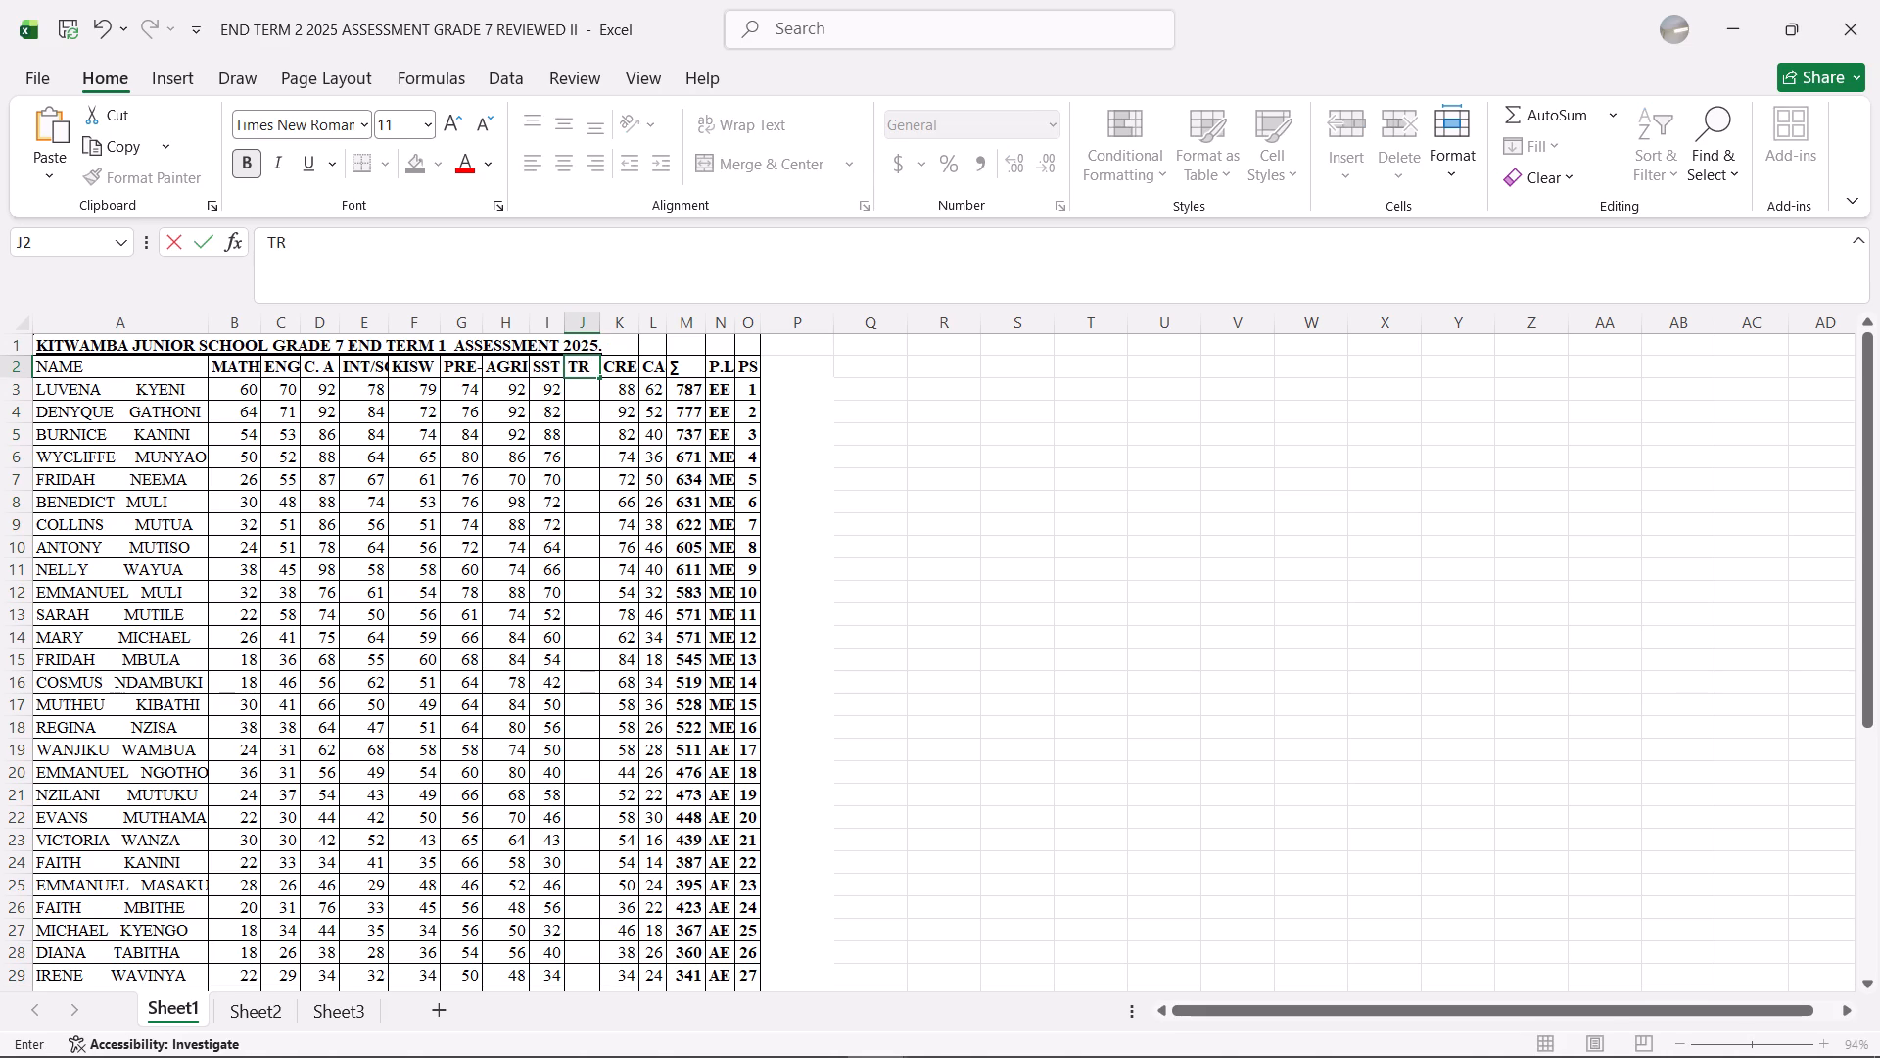
key("t")
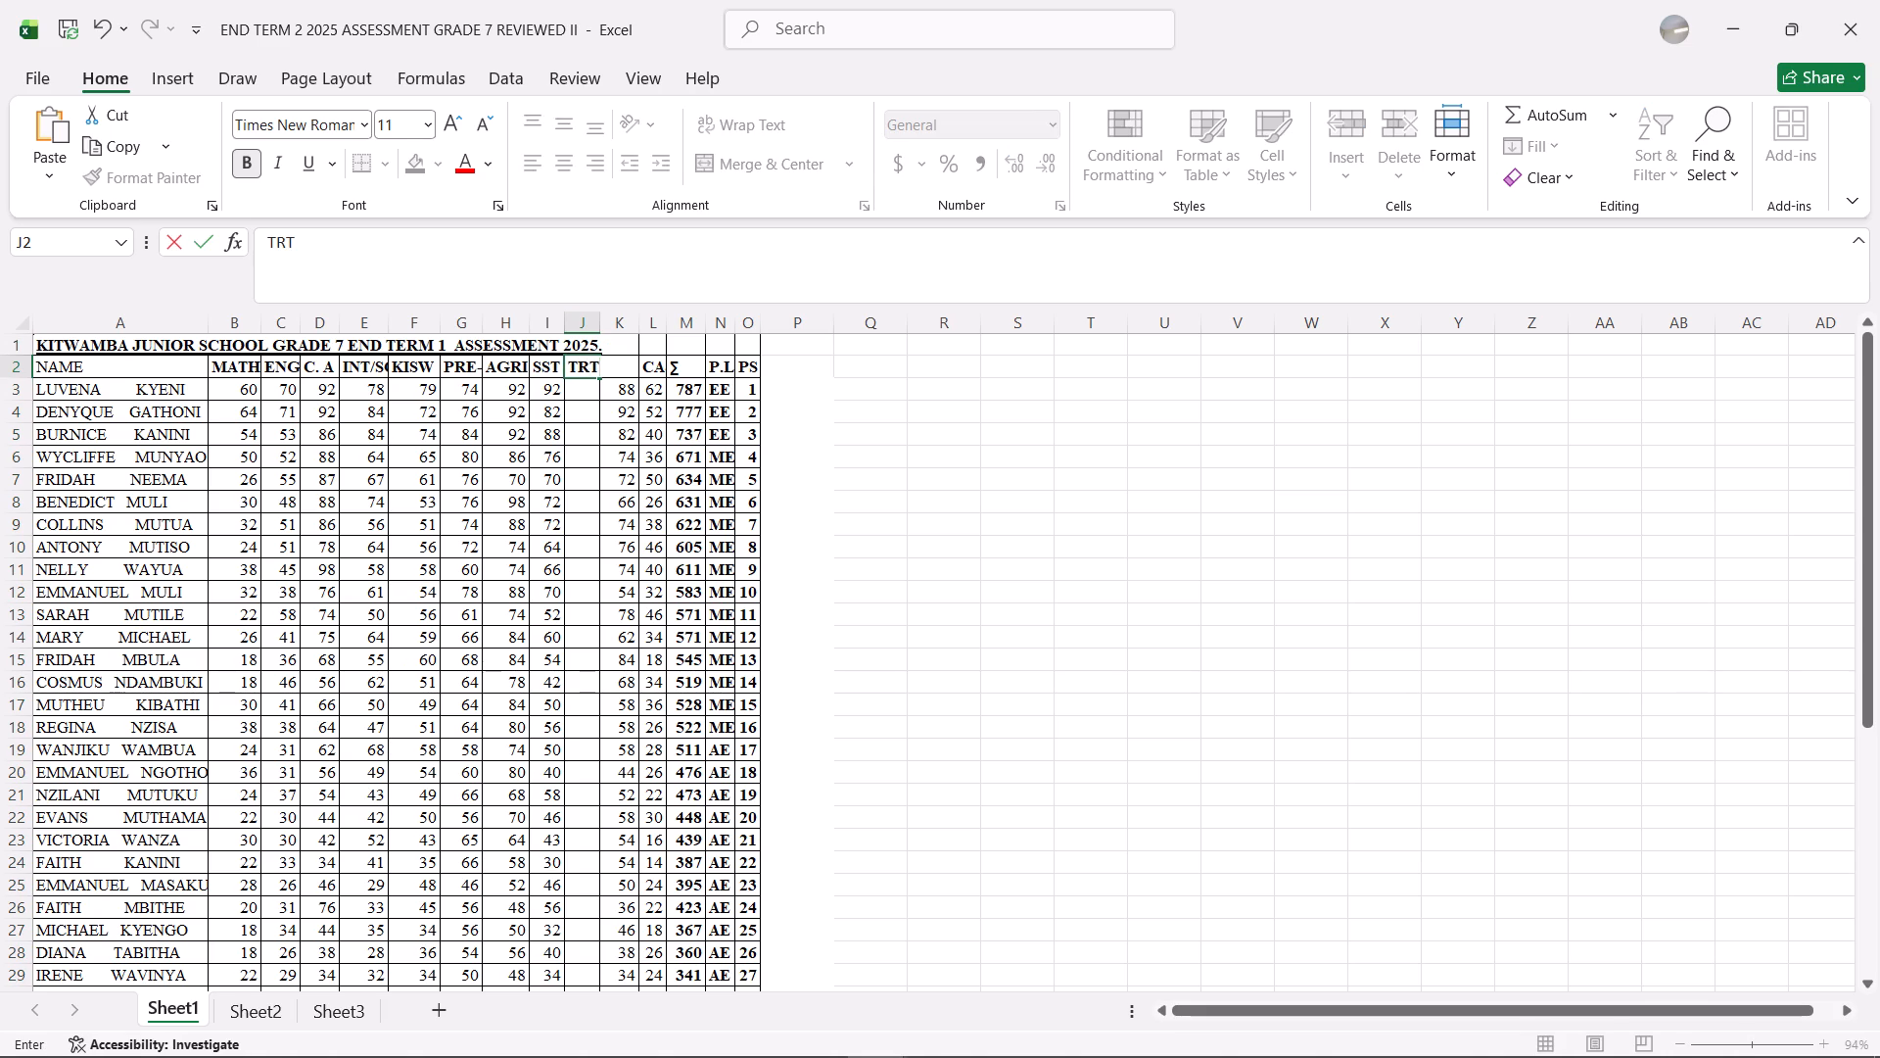
Fill in the TRT marks from the first student row down, starting with 45 in J3.
left_click(576, 395)
type("45")
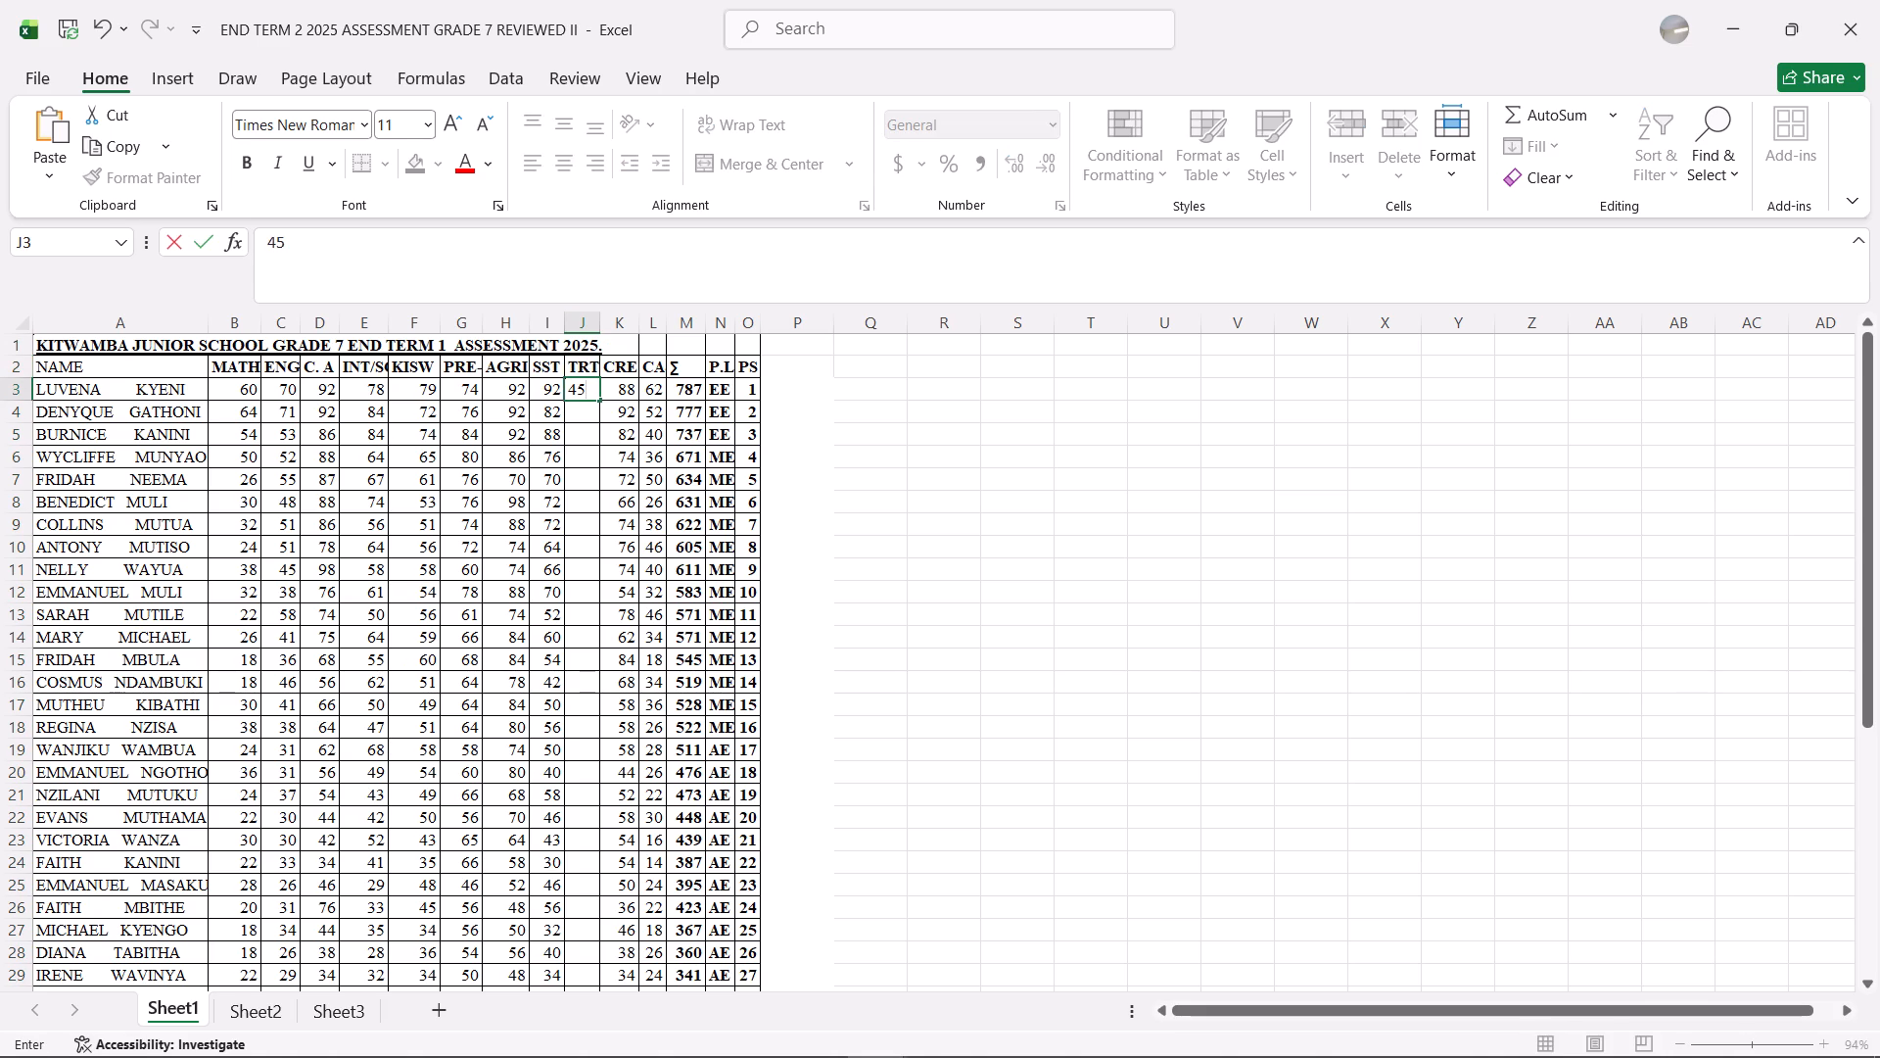
left_click(585, 414)
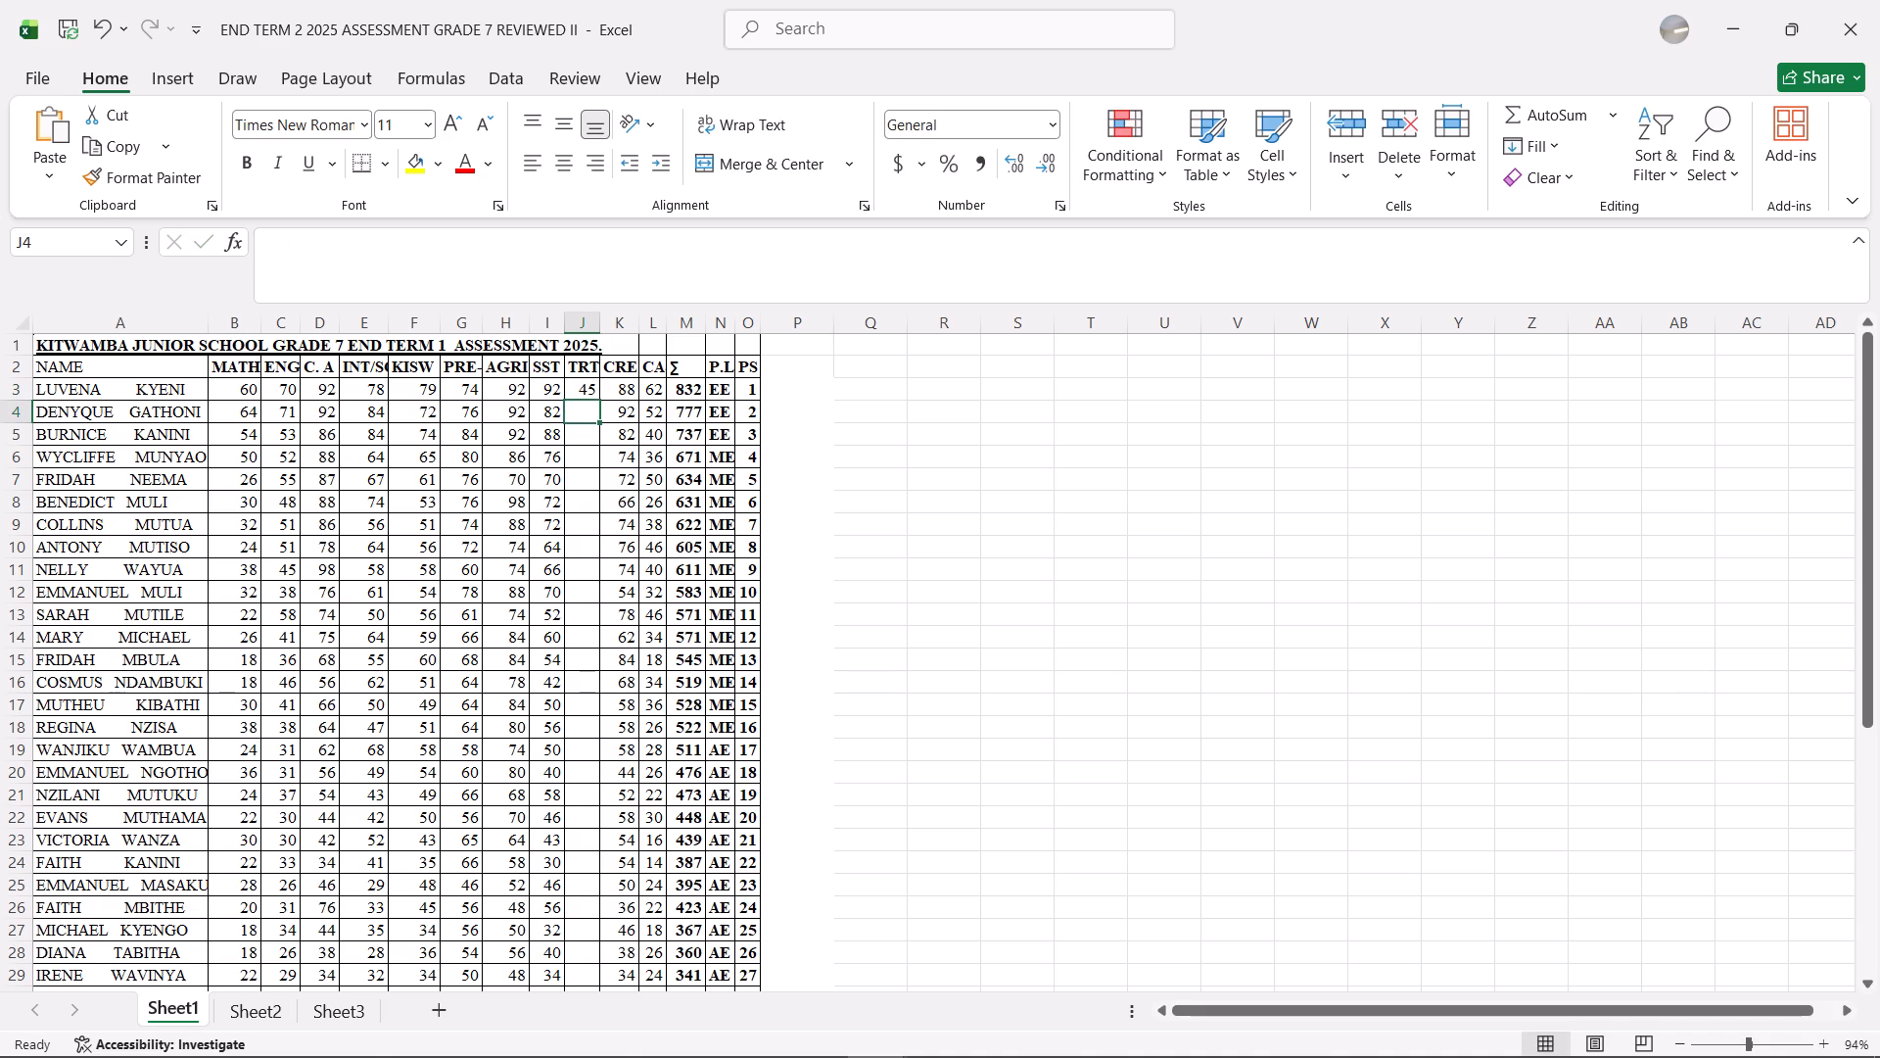
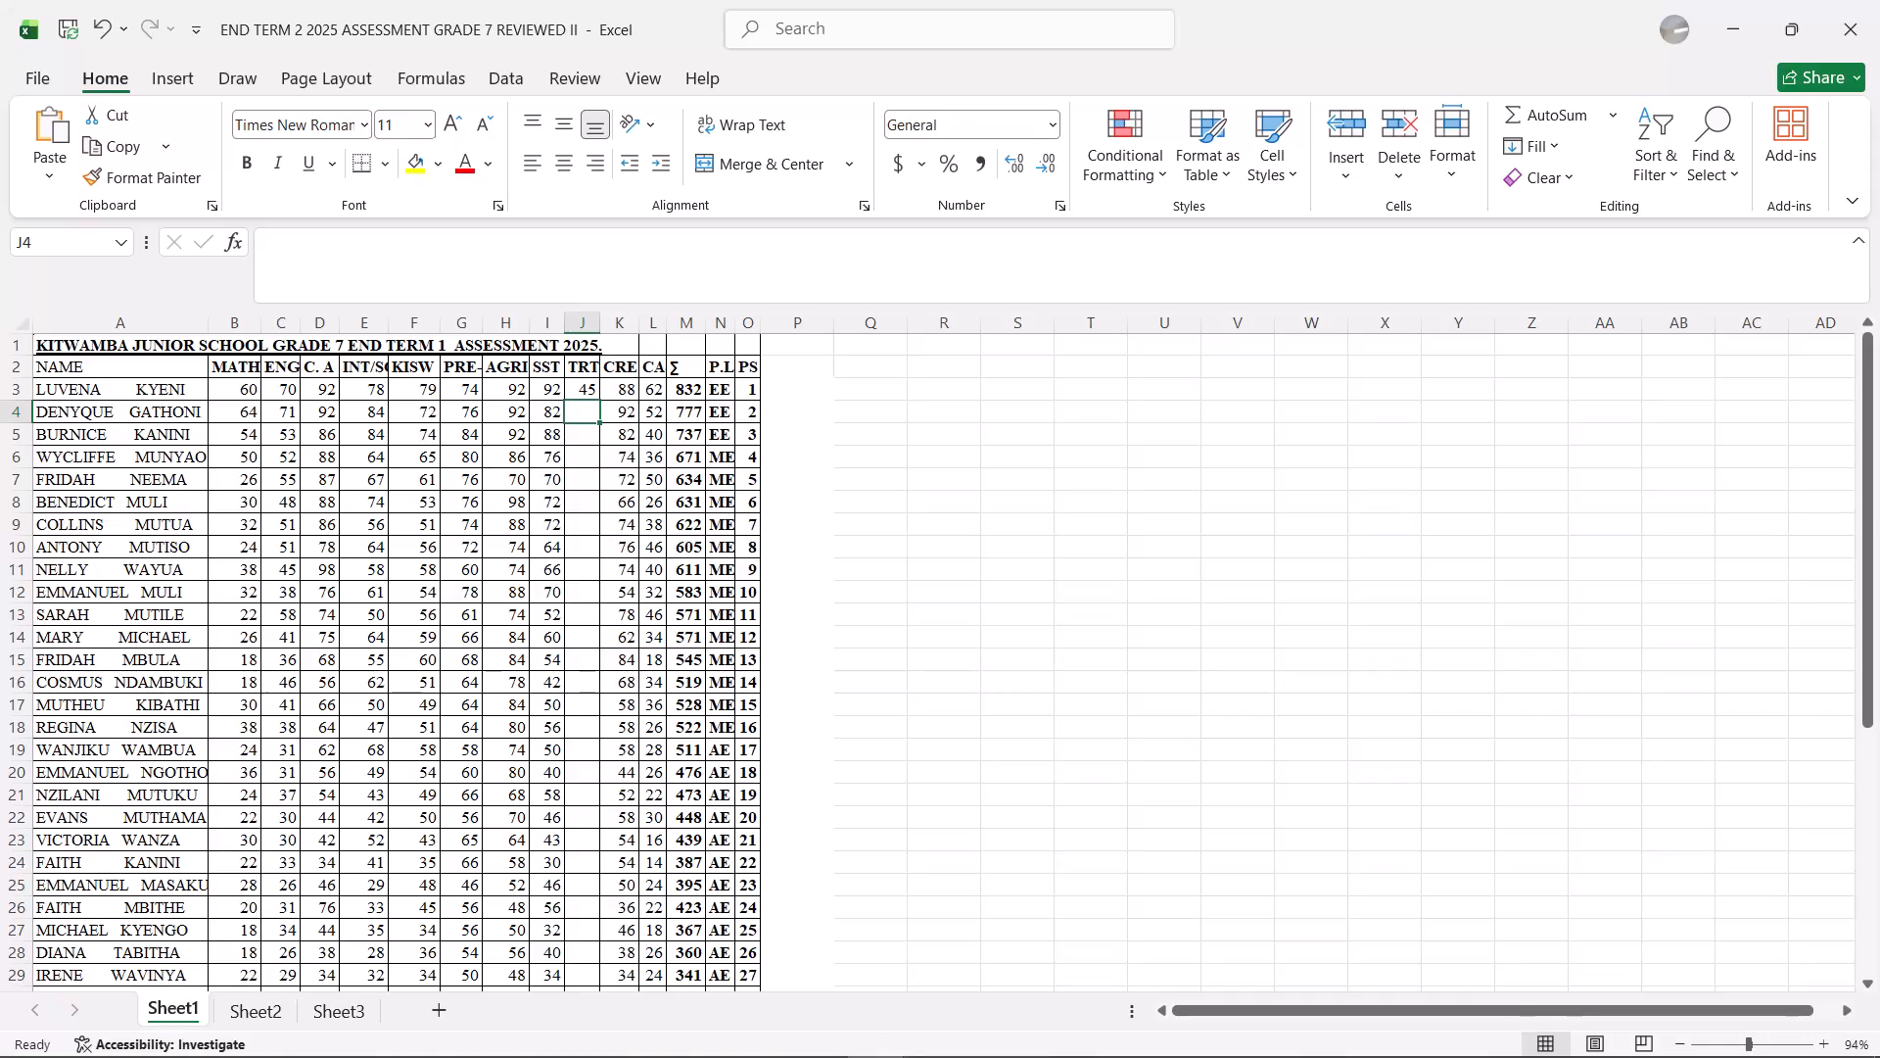
Enter a TRT mark of 88 for the second student in J4.
left_click(593, 412)
key("BackSpace")
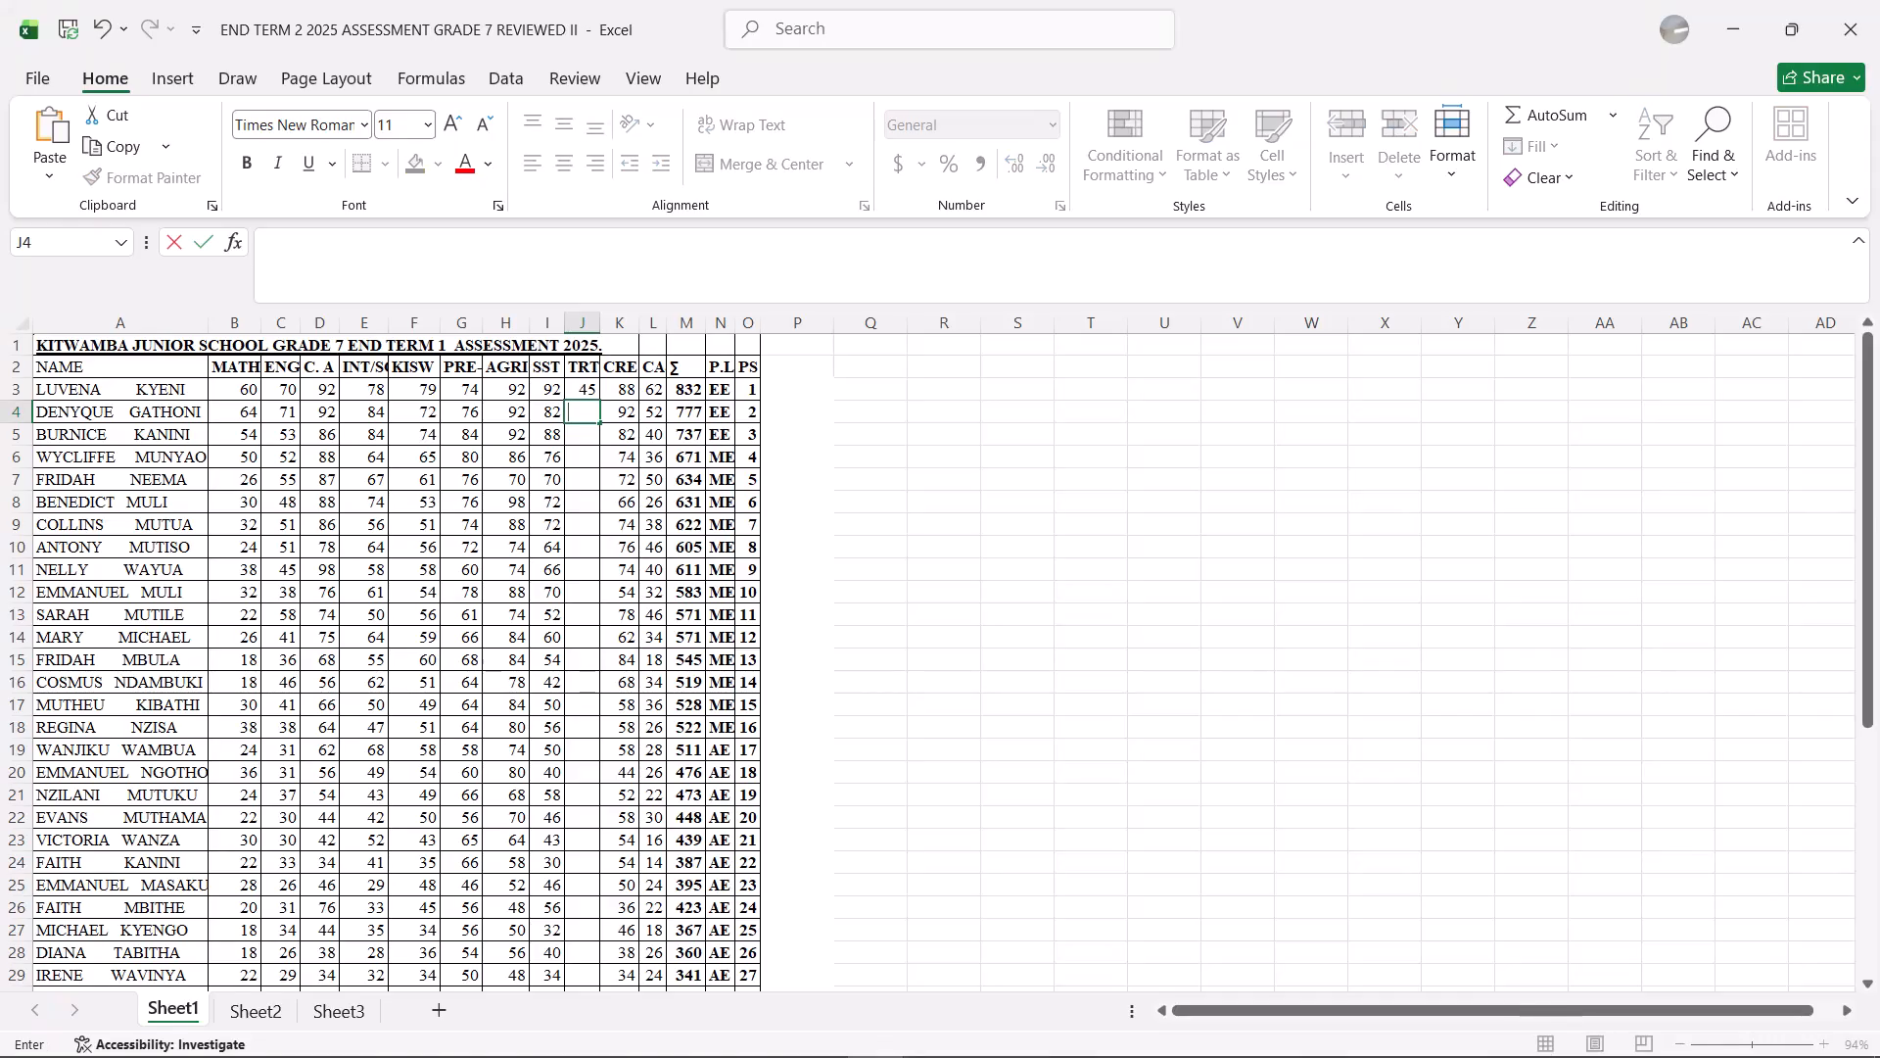
key("7")
key("BackSpace")
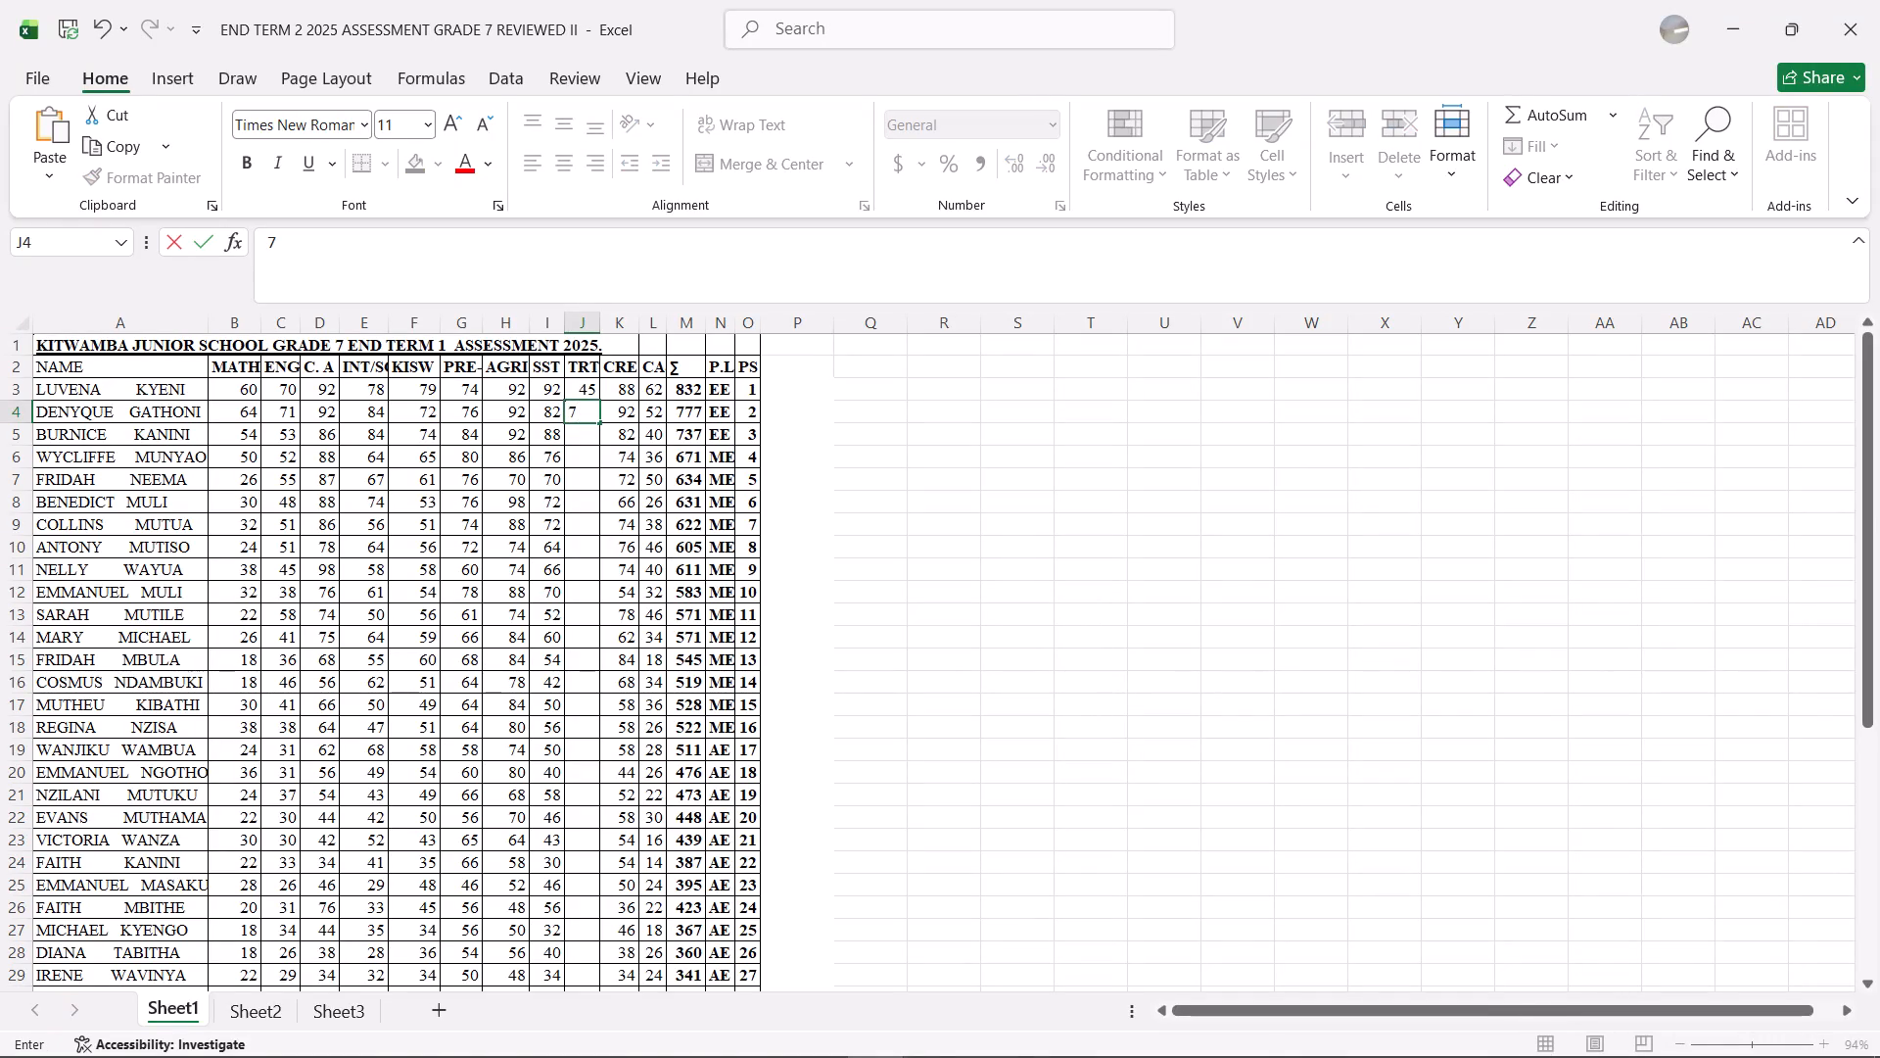
type("88")
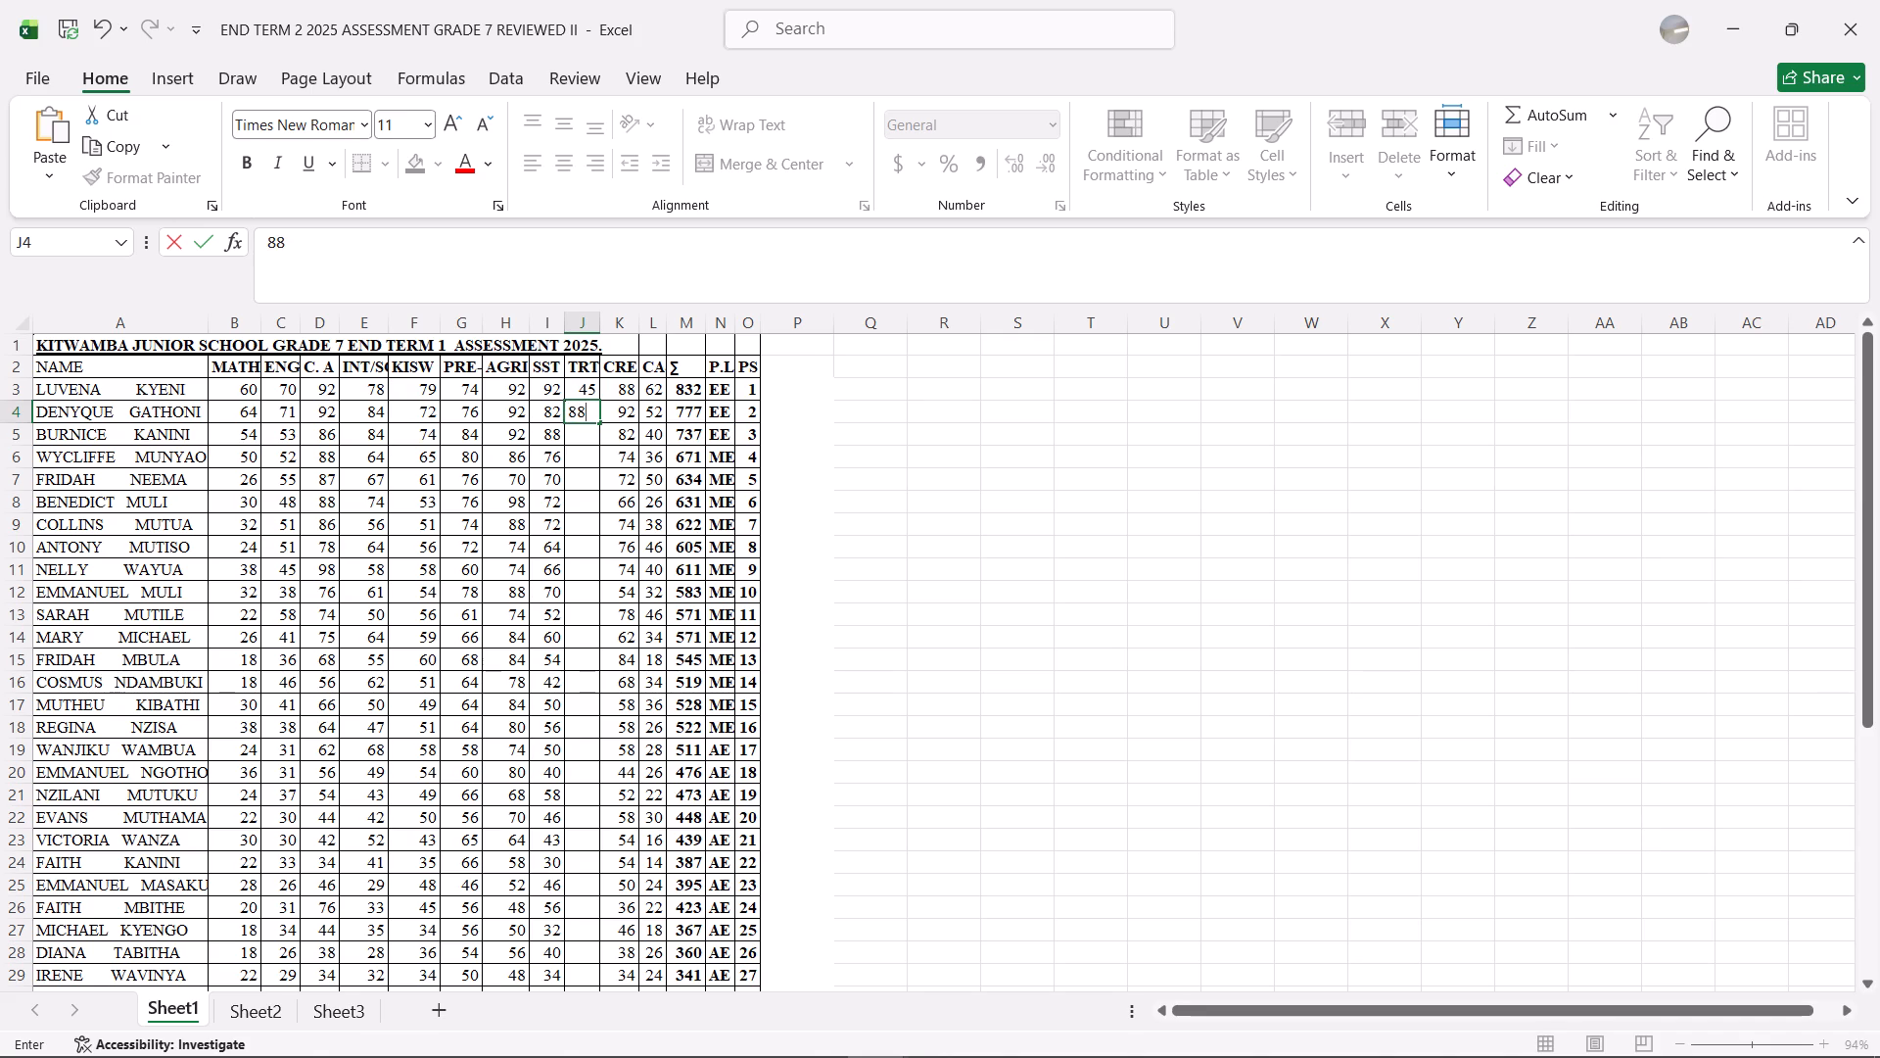
Replace the first student's TRT mark in J3 with 76.
left_click(582, 388)
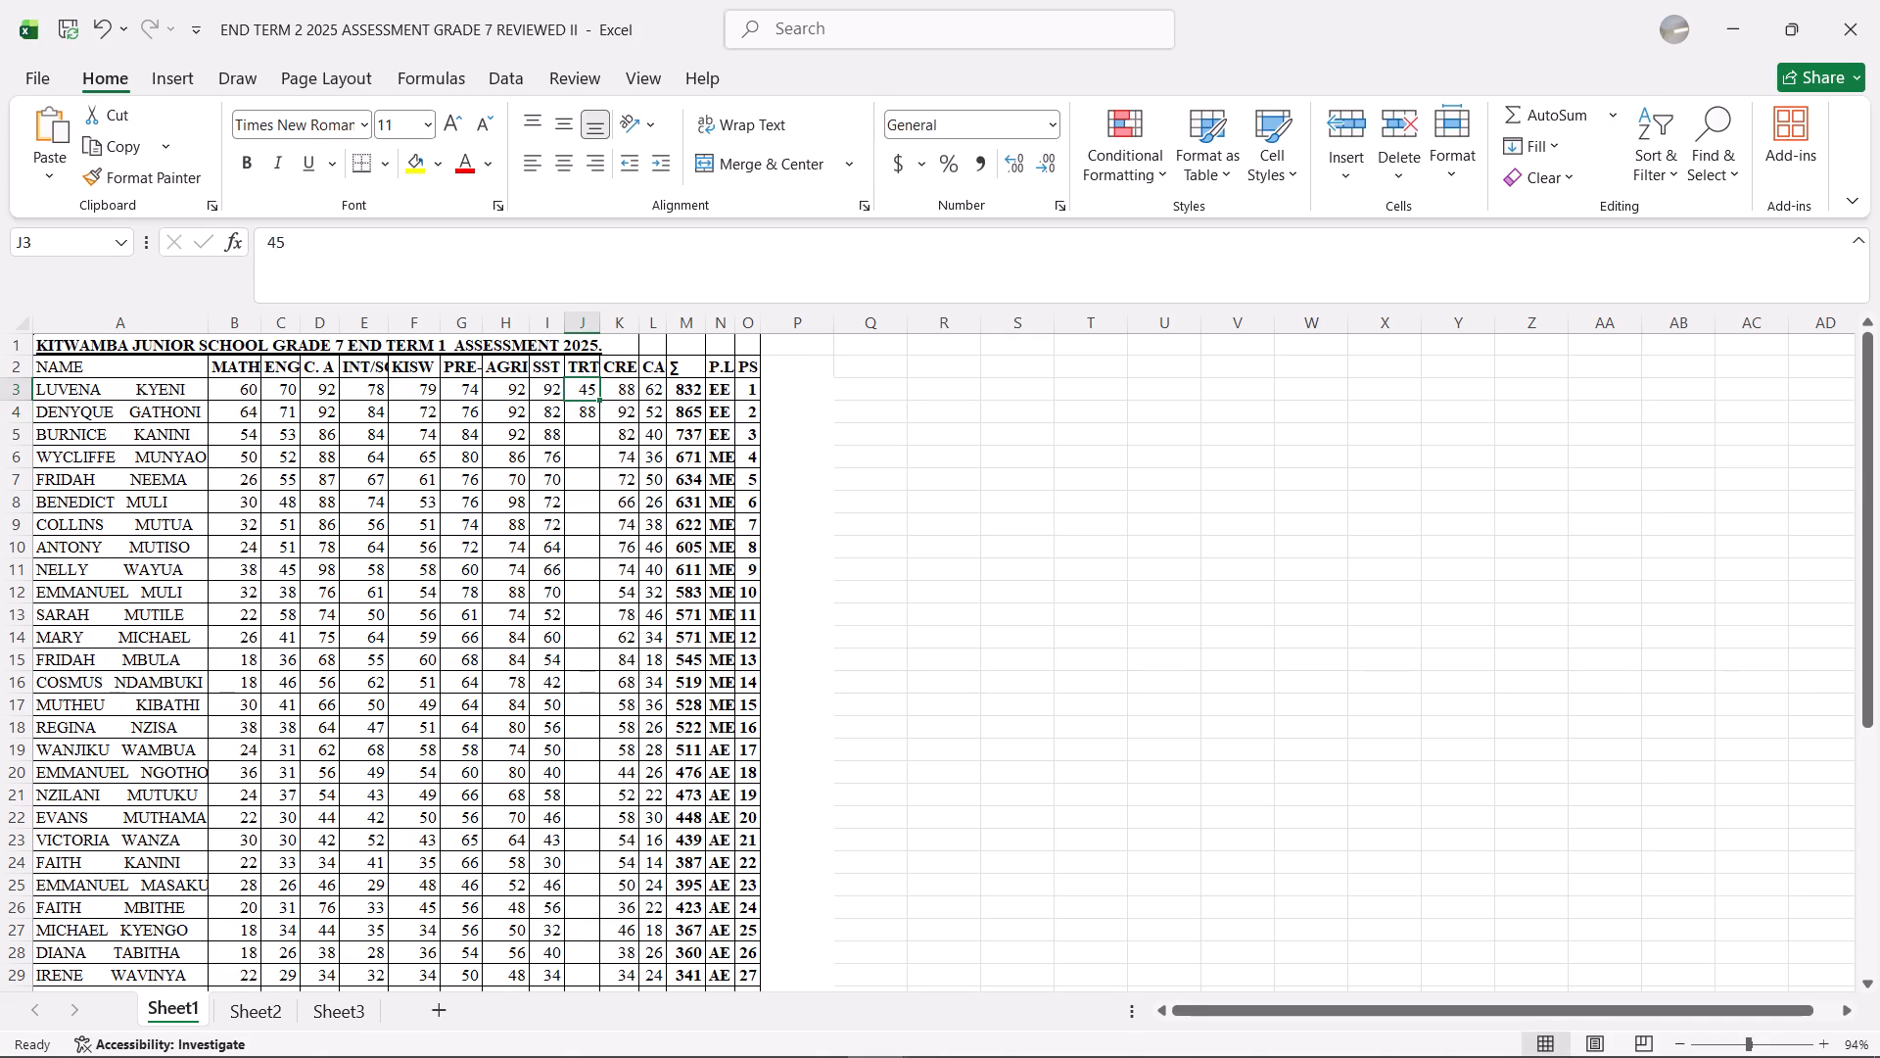
key("BackSpace")
type("76")
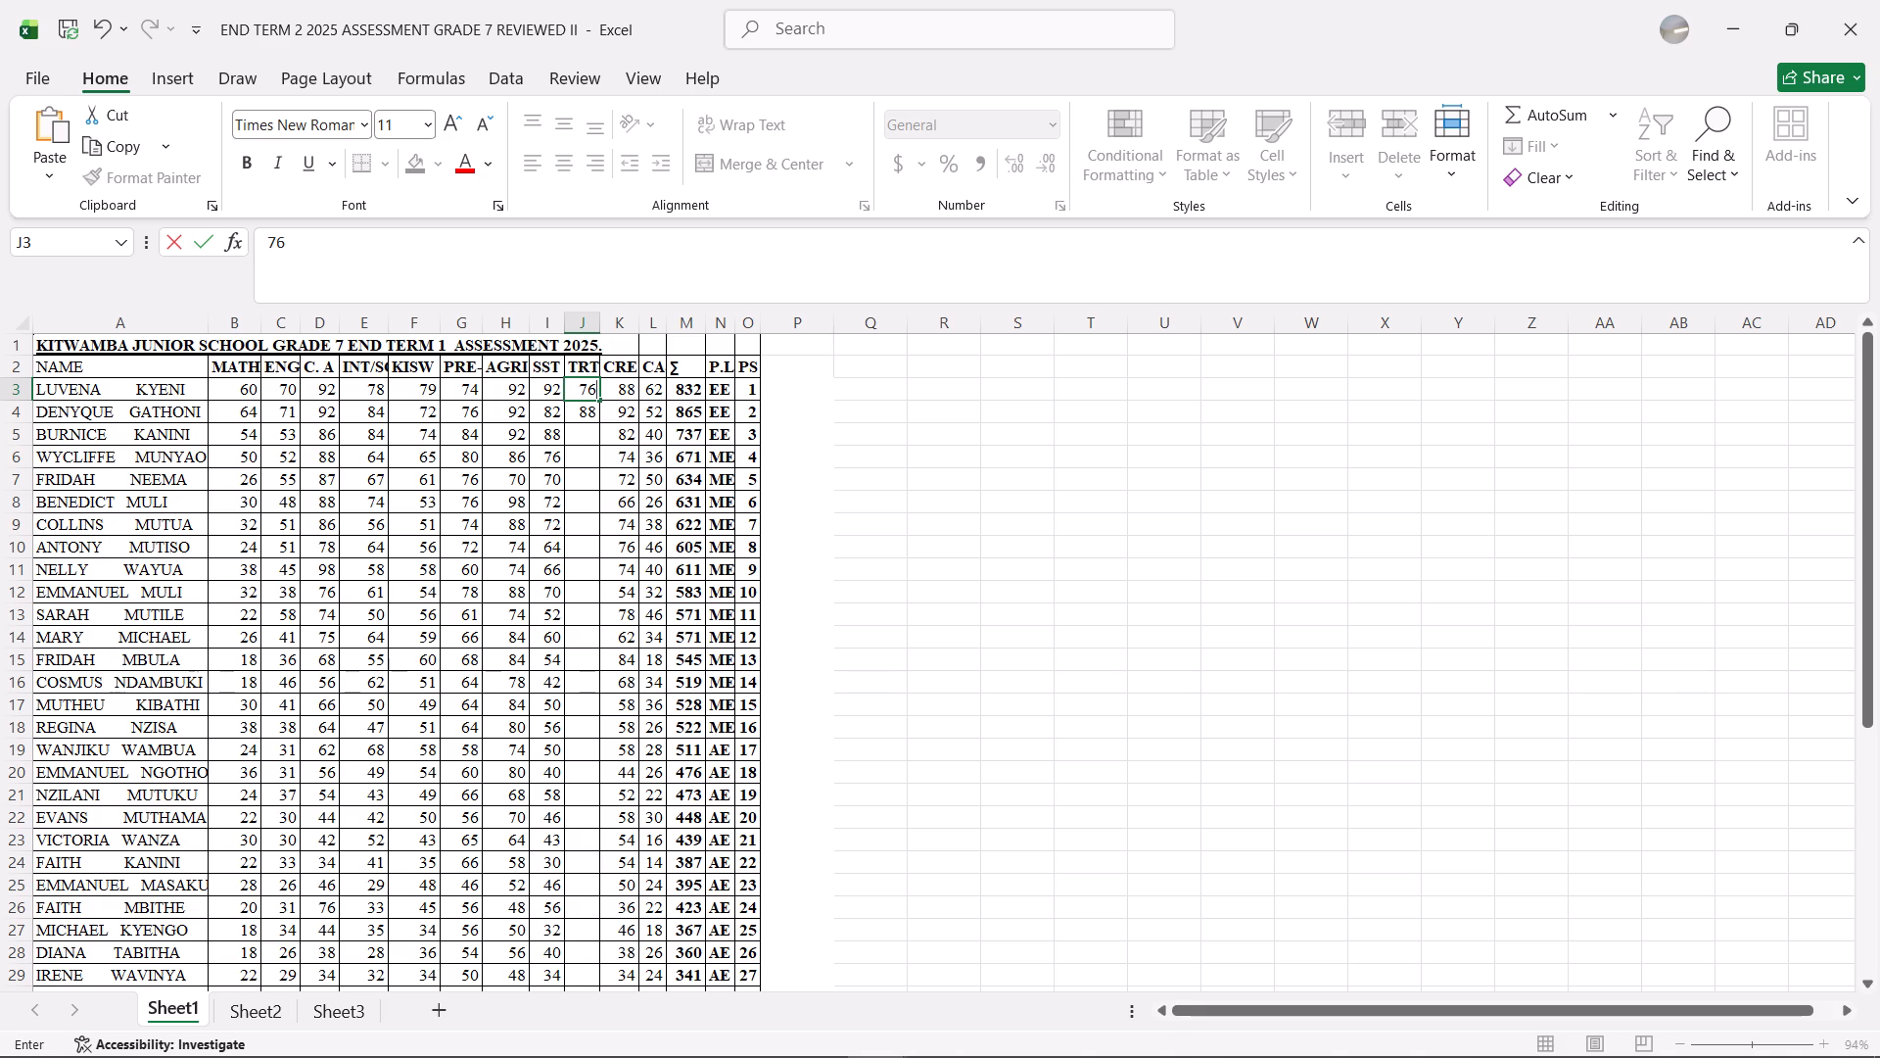
left_click(596, 442)
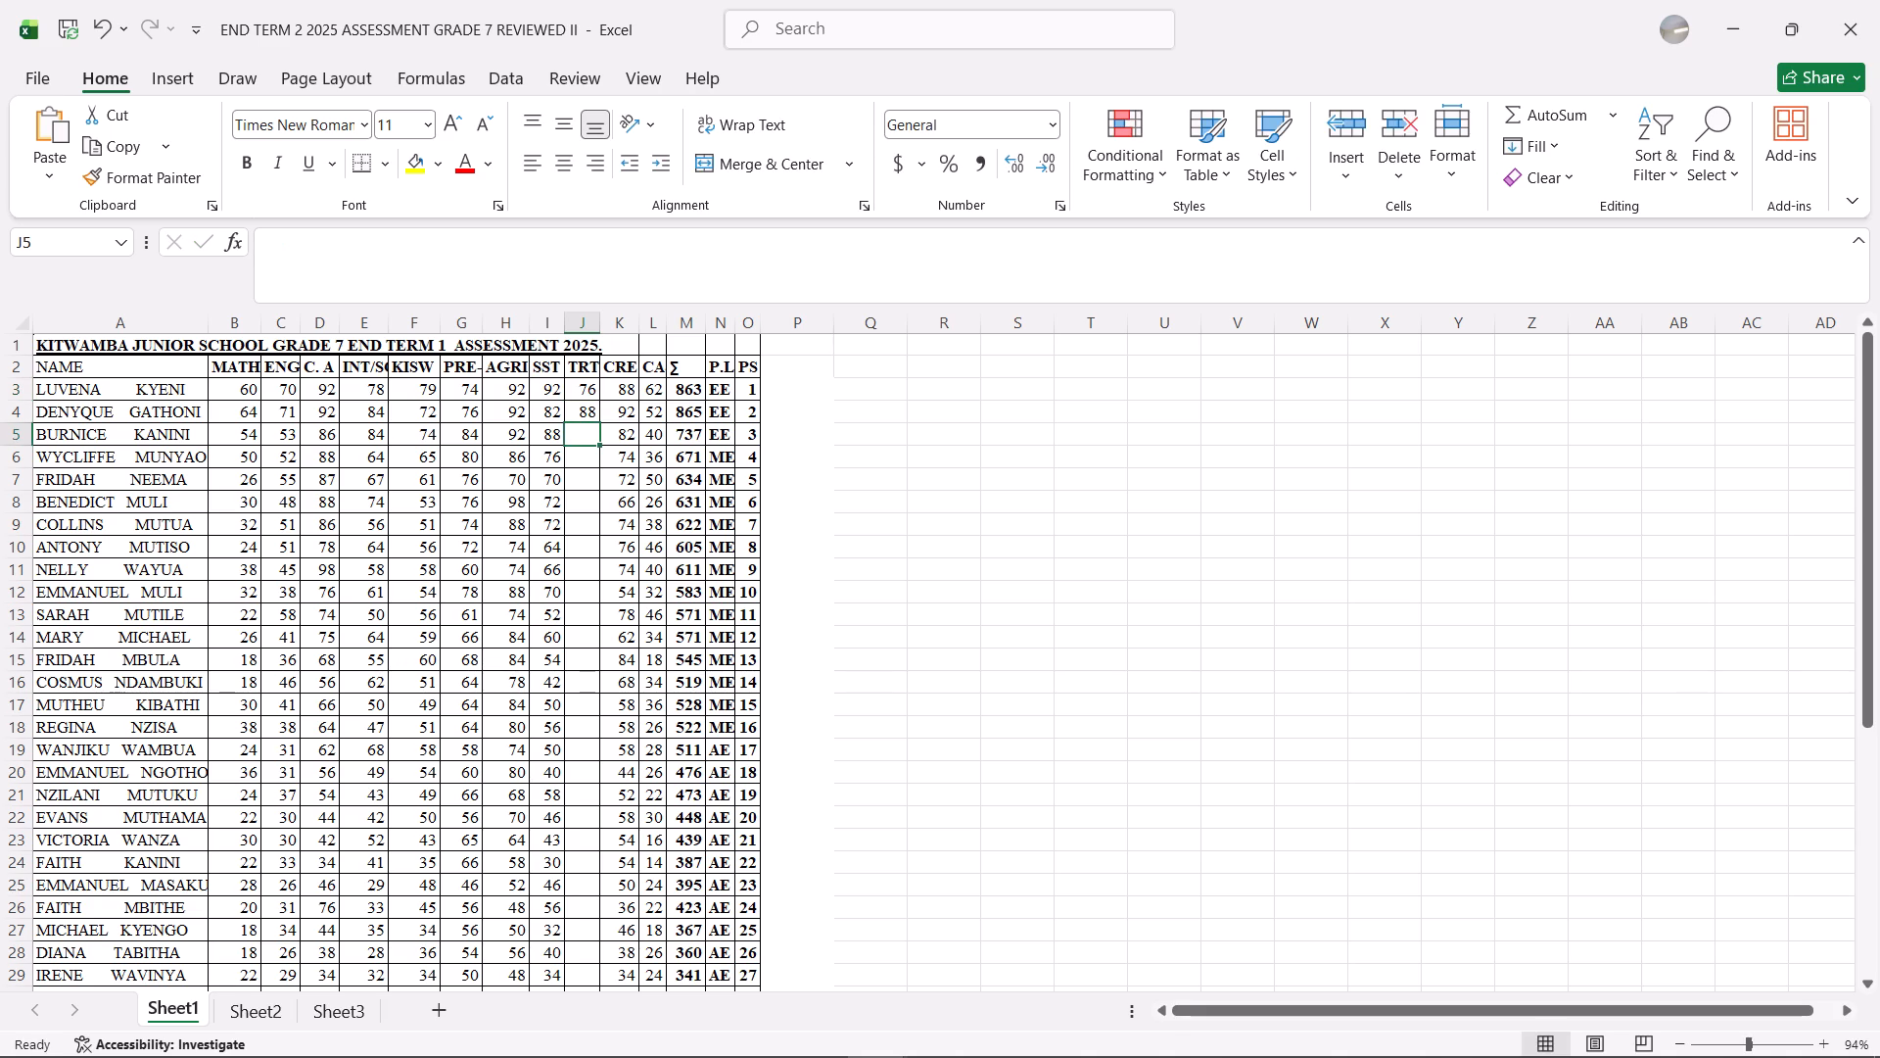
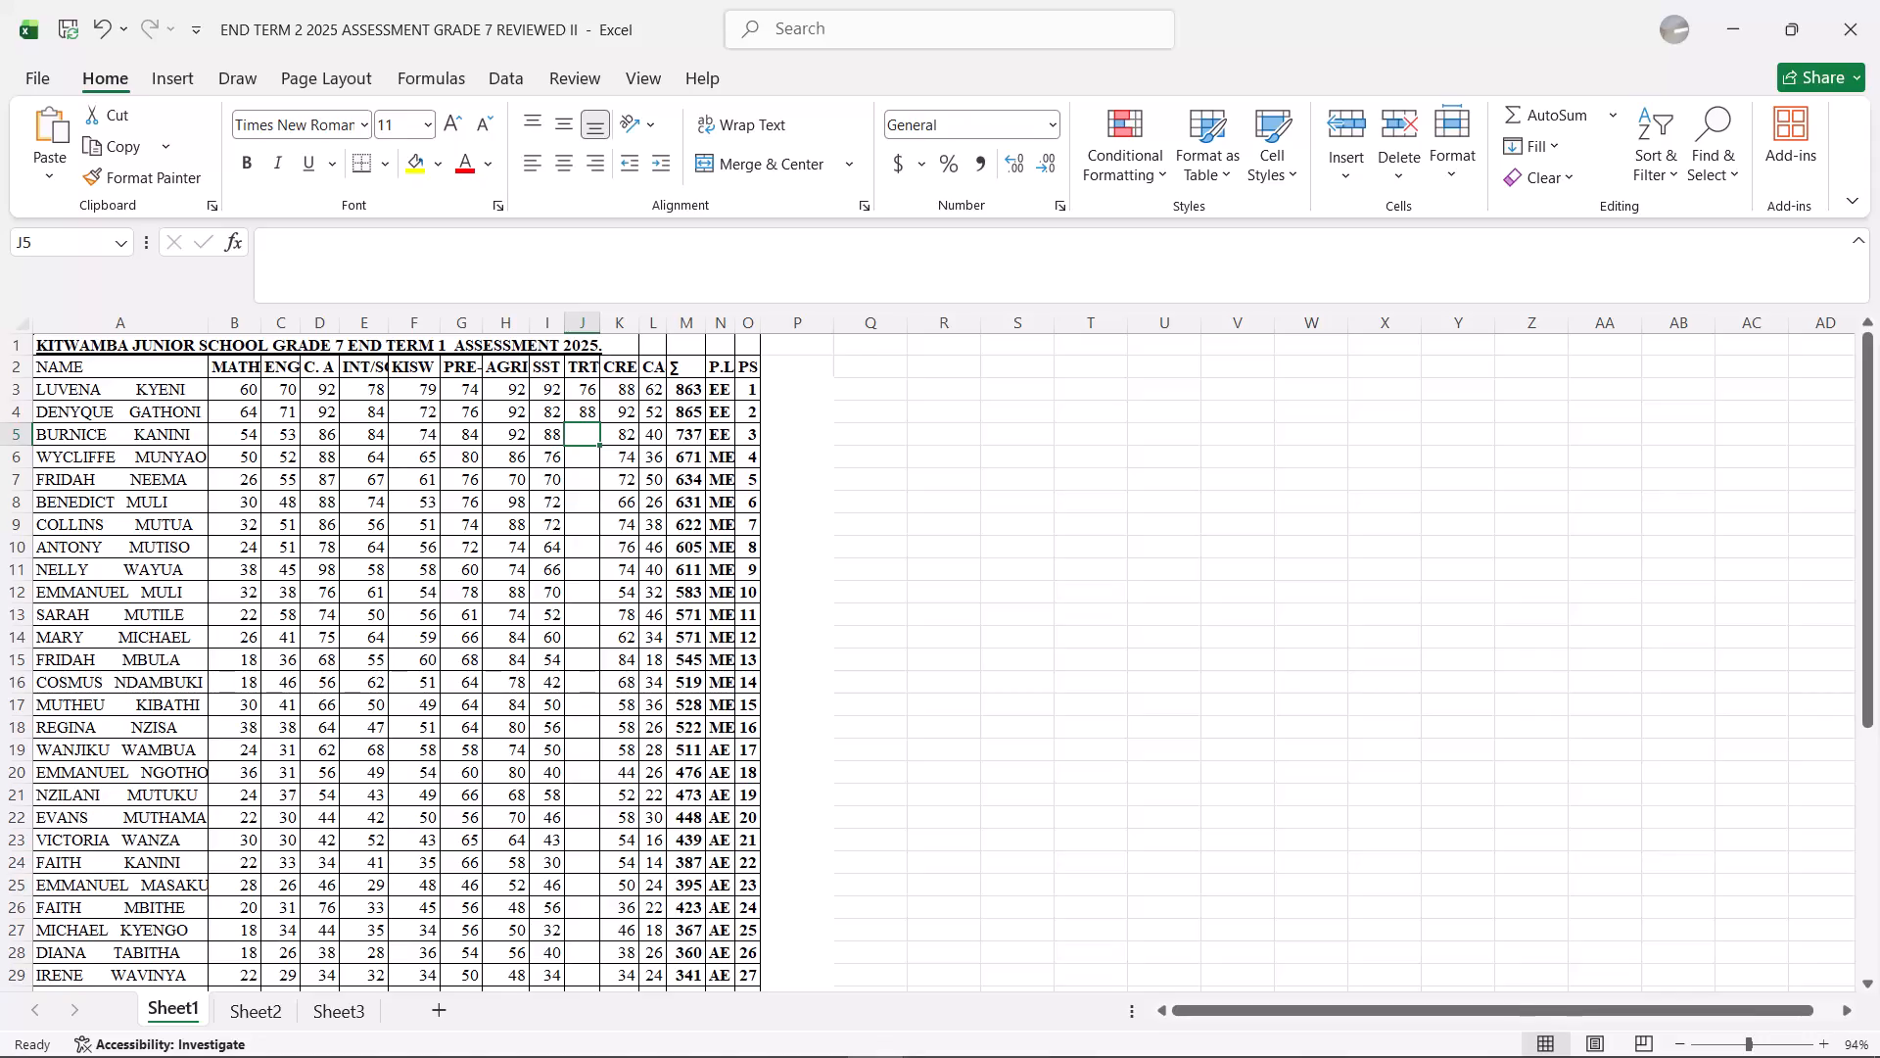
Enter a TRT mark of 86 for the third student in J5.
left_click(589, 439)
type("86")
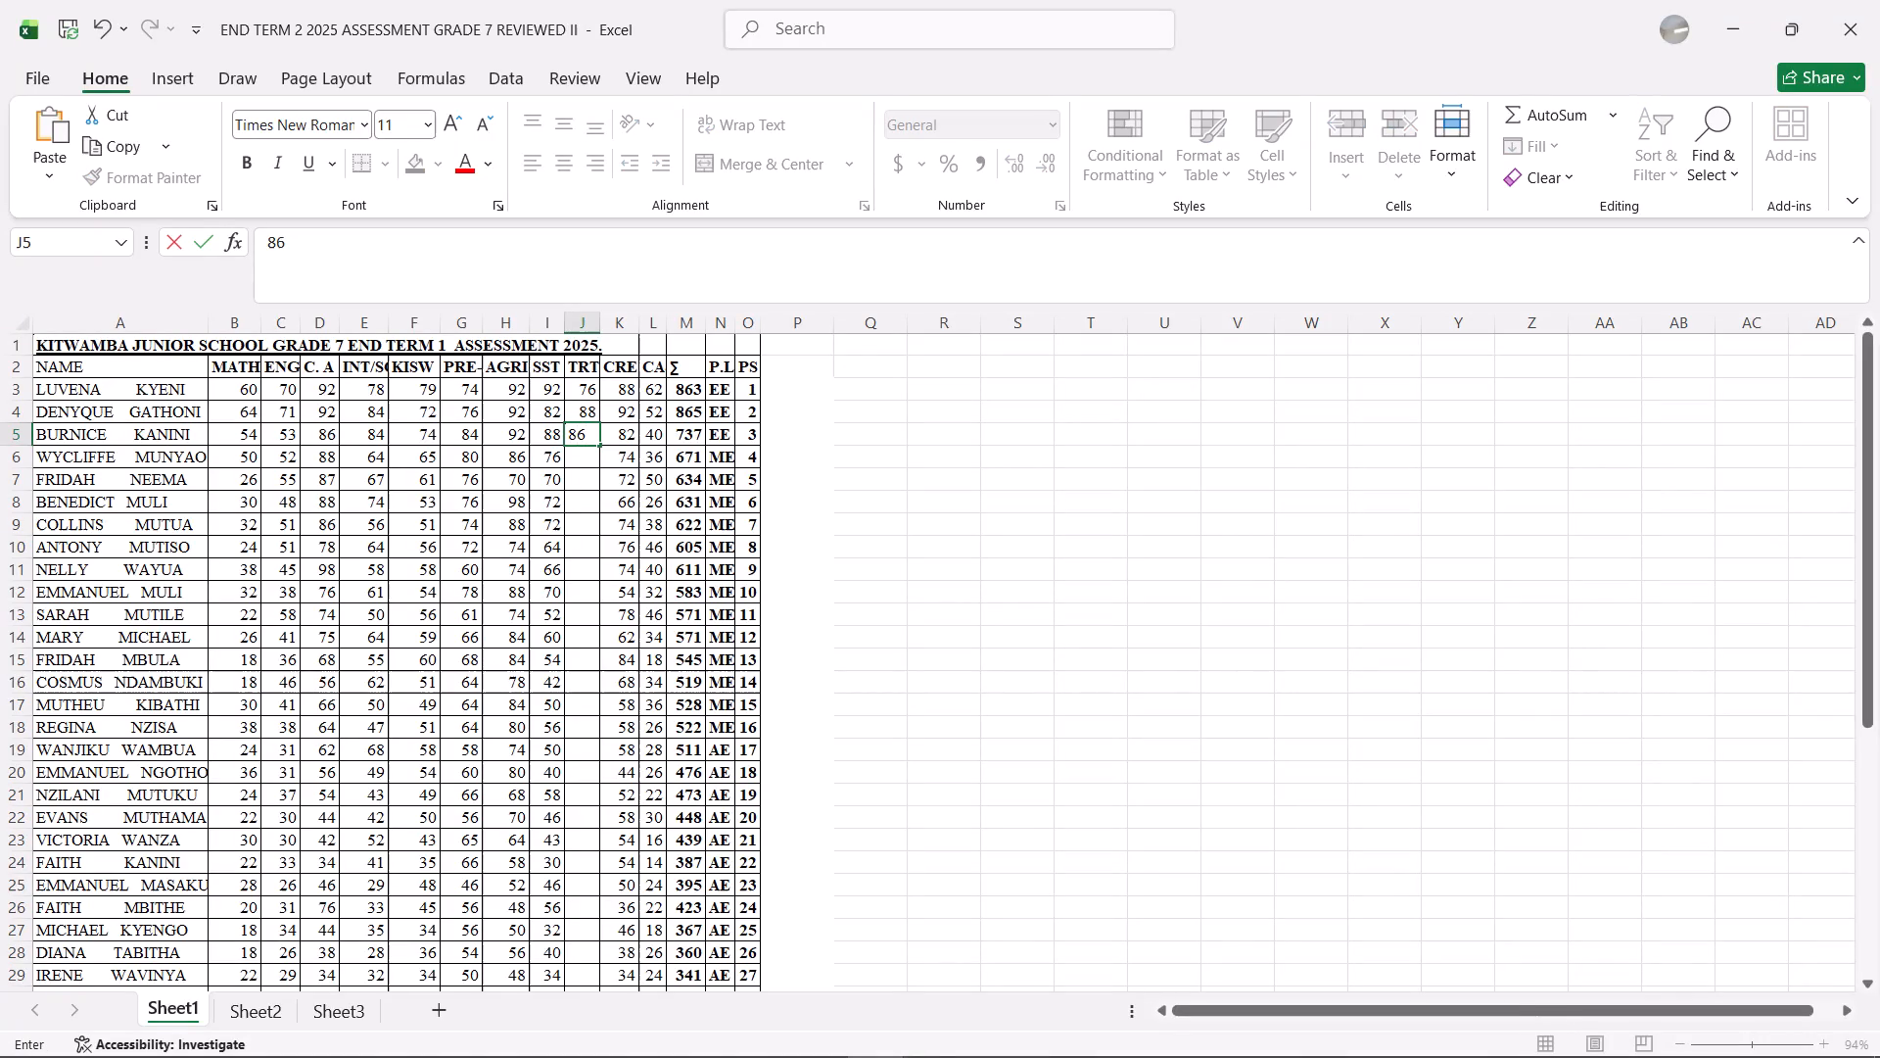
left_click(587, 464)
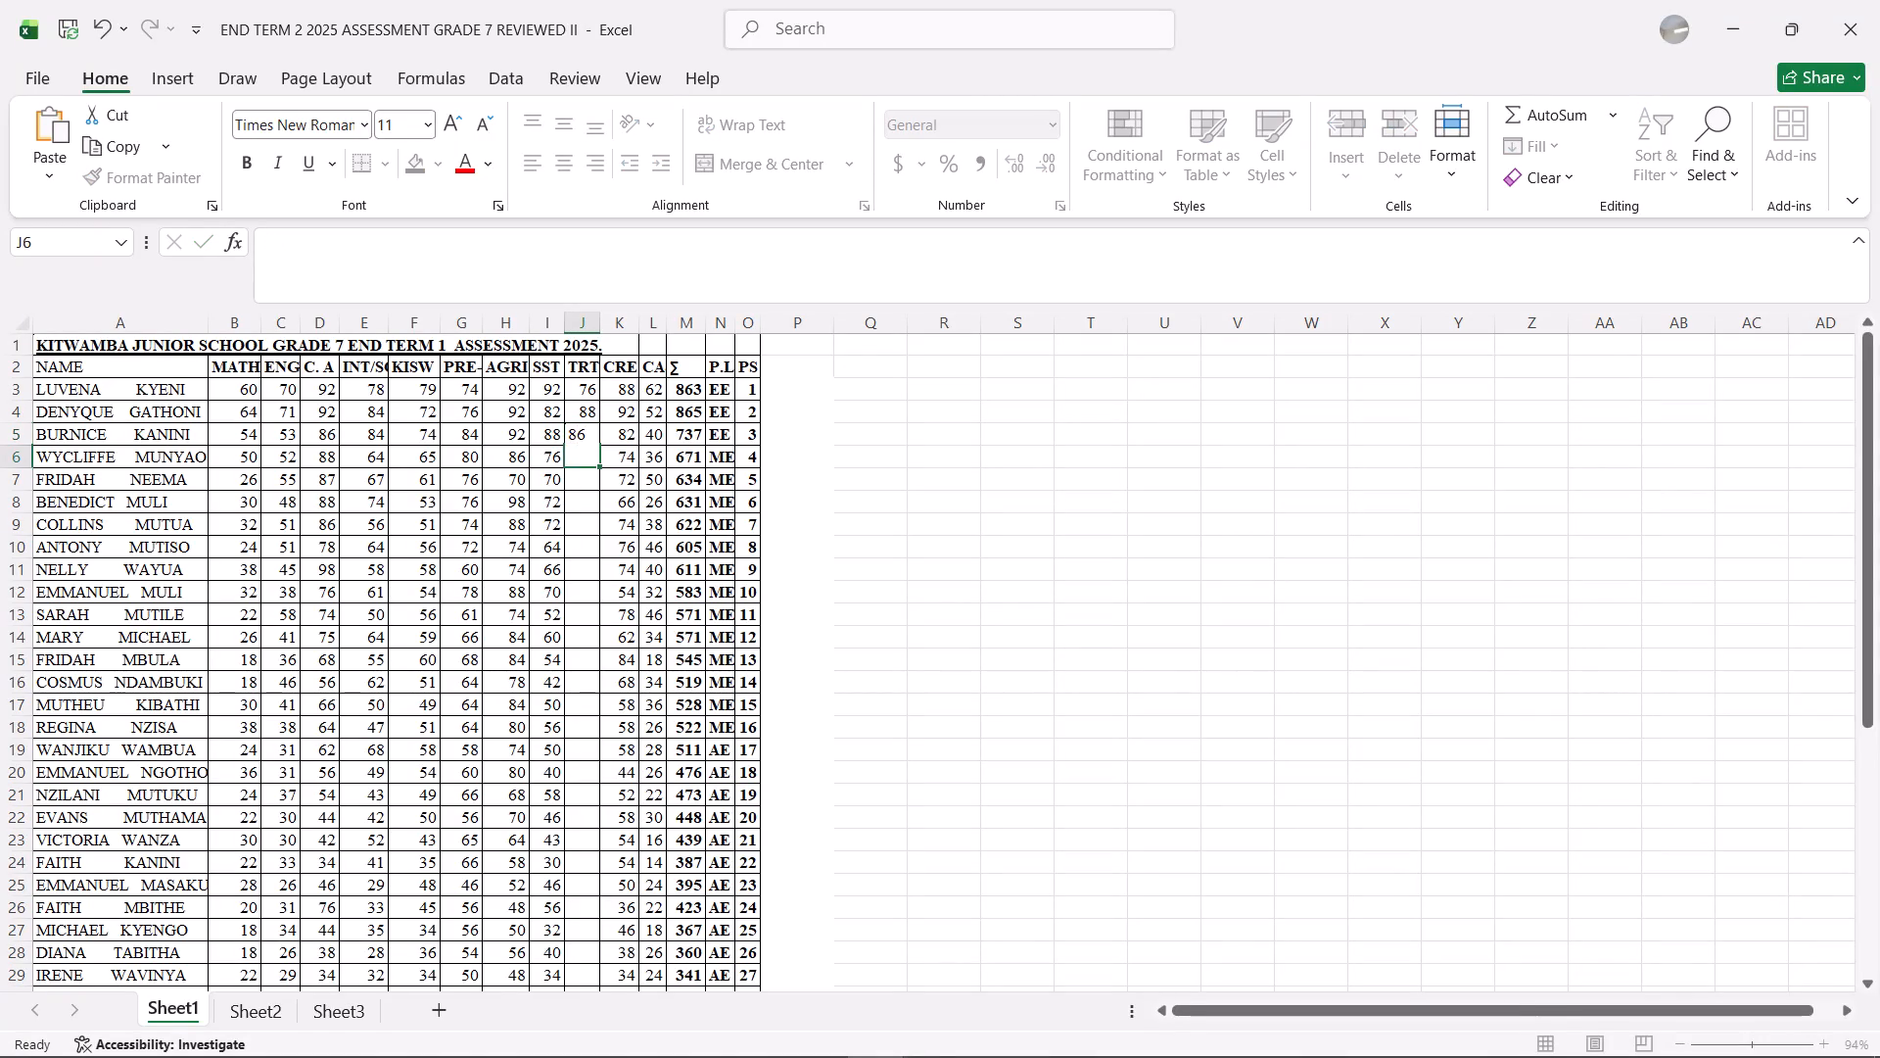
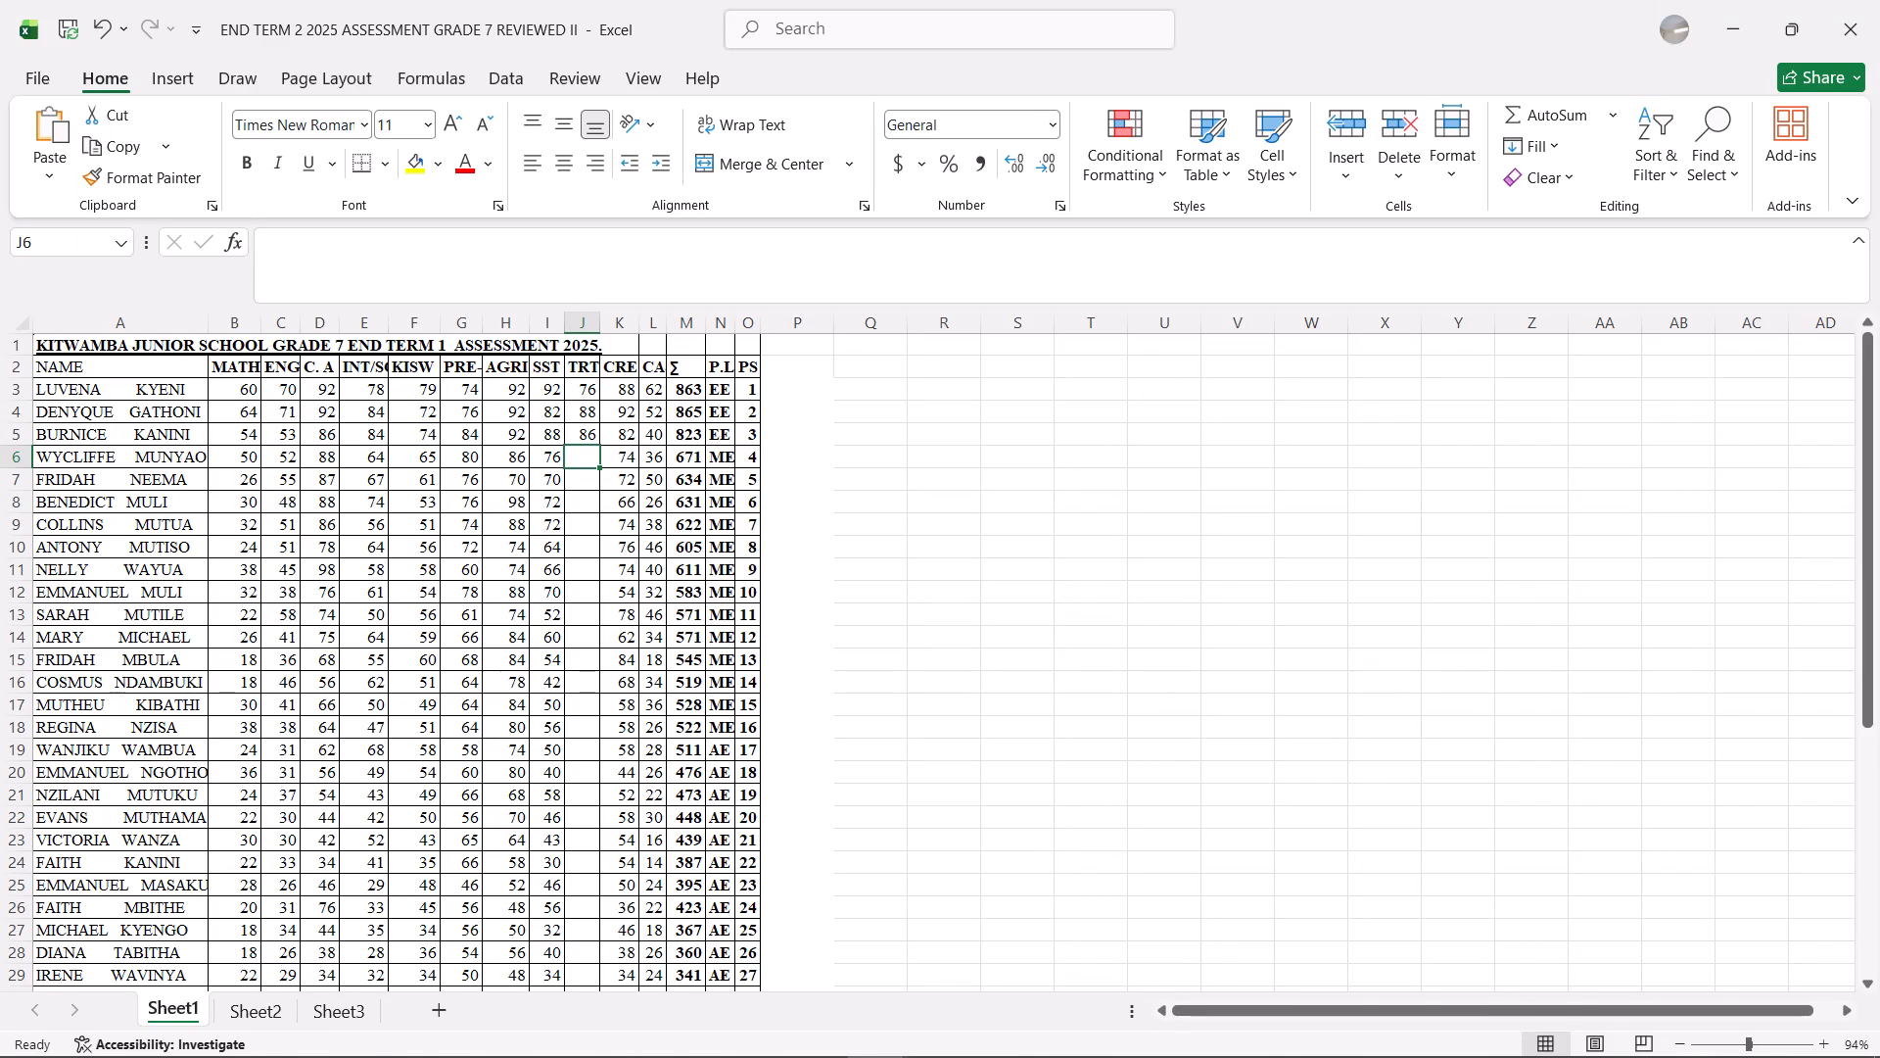
Enter TRT marks of 64, 65, 74 and 98 for the fourth to seventh students in cells J6 to J9.
left_click(590, 464)
type("644")
key("BackSpace")
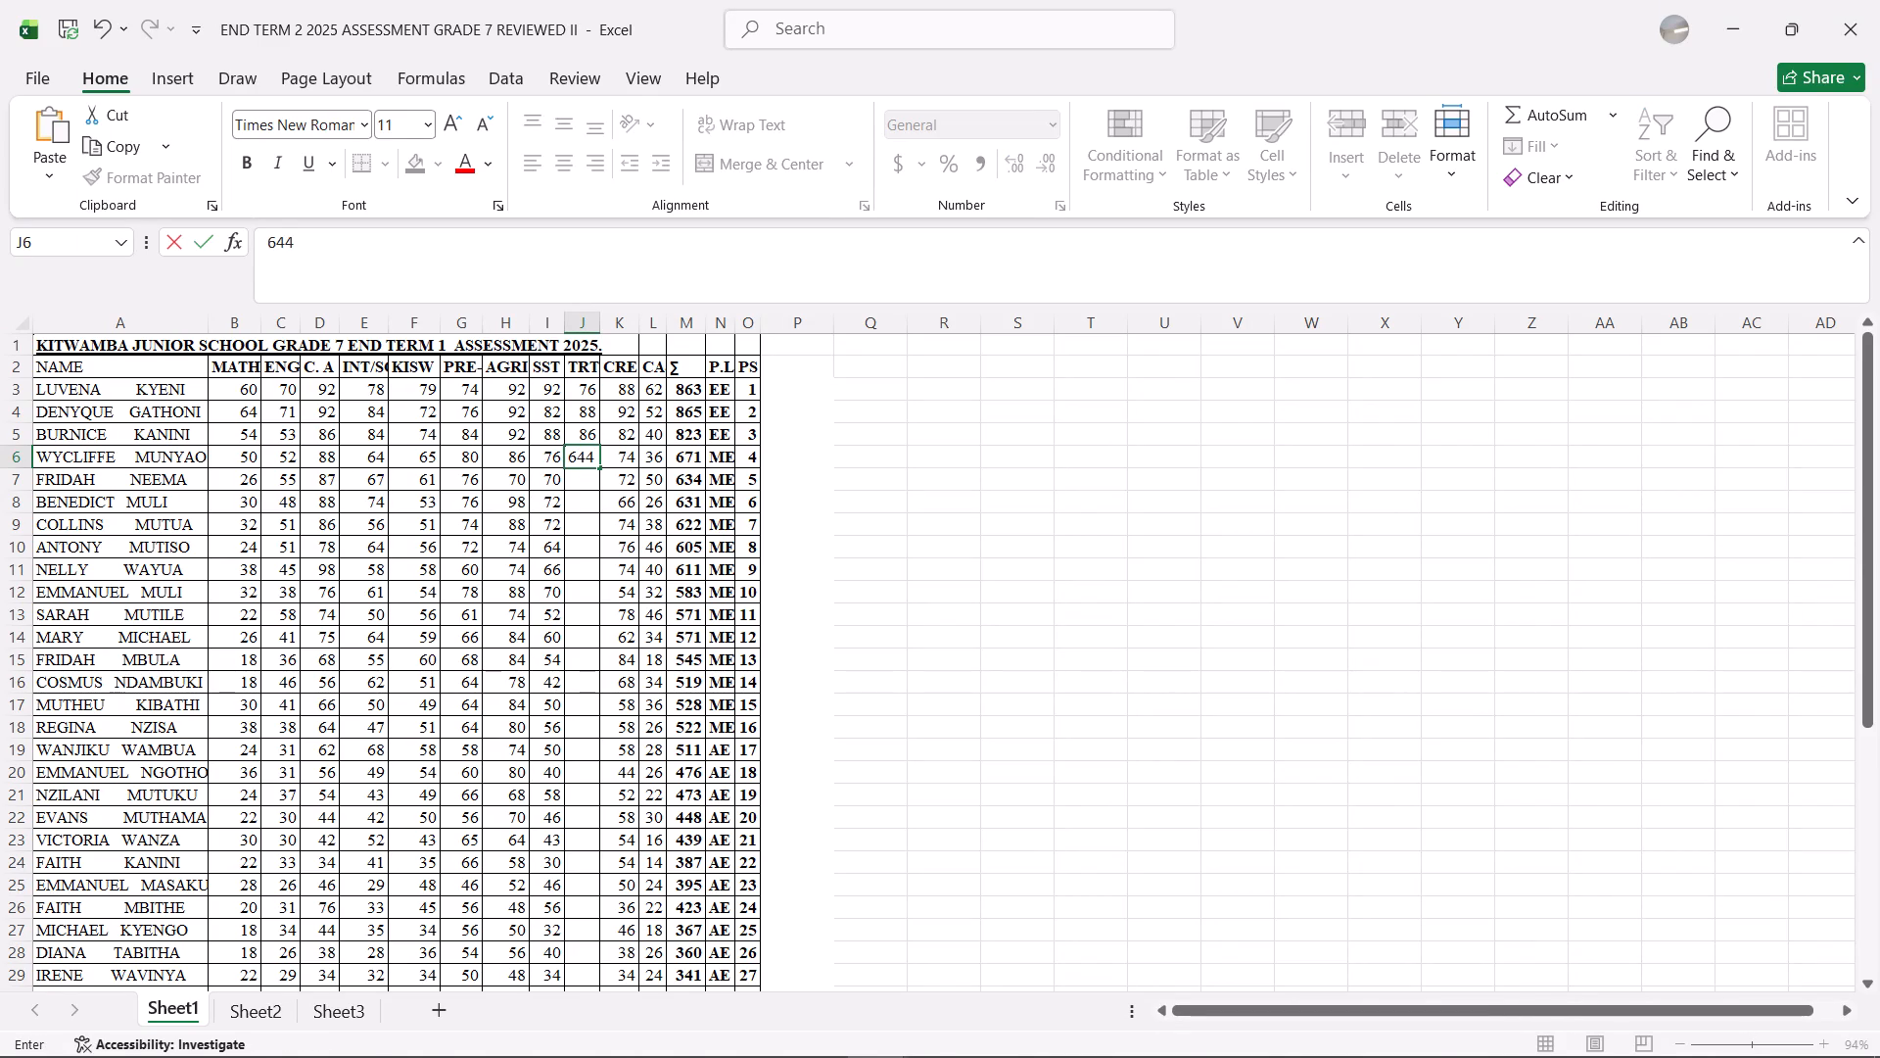
left_click(580, 485)
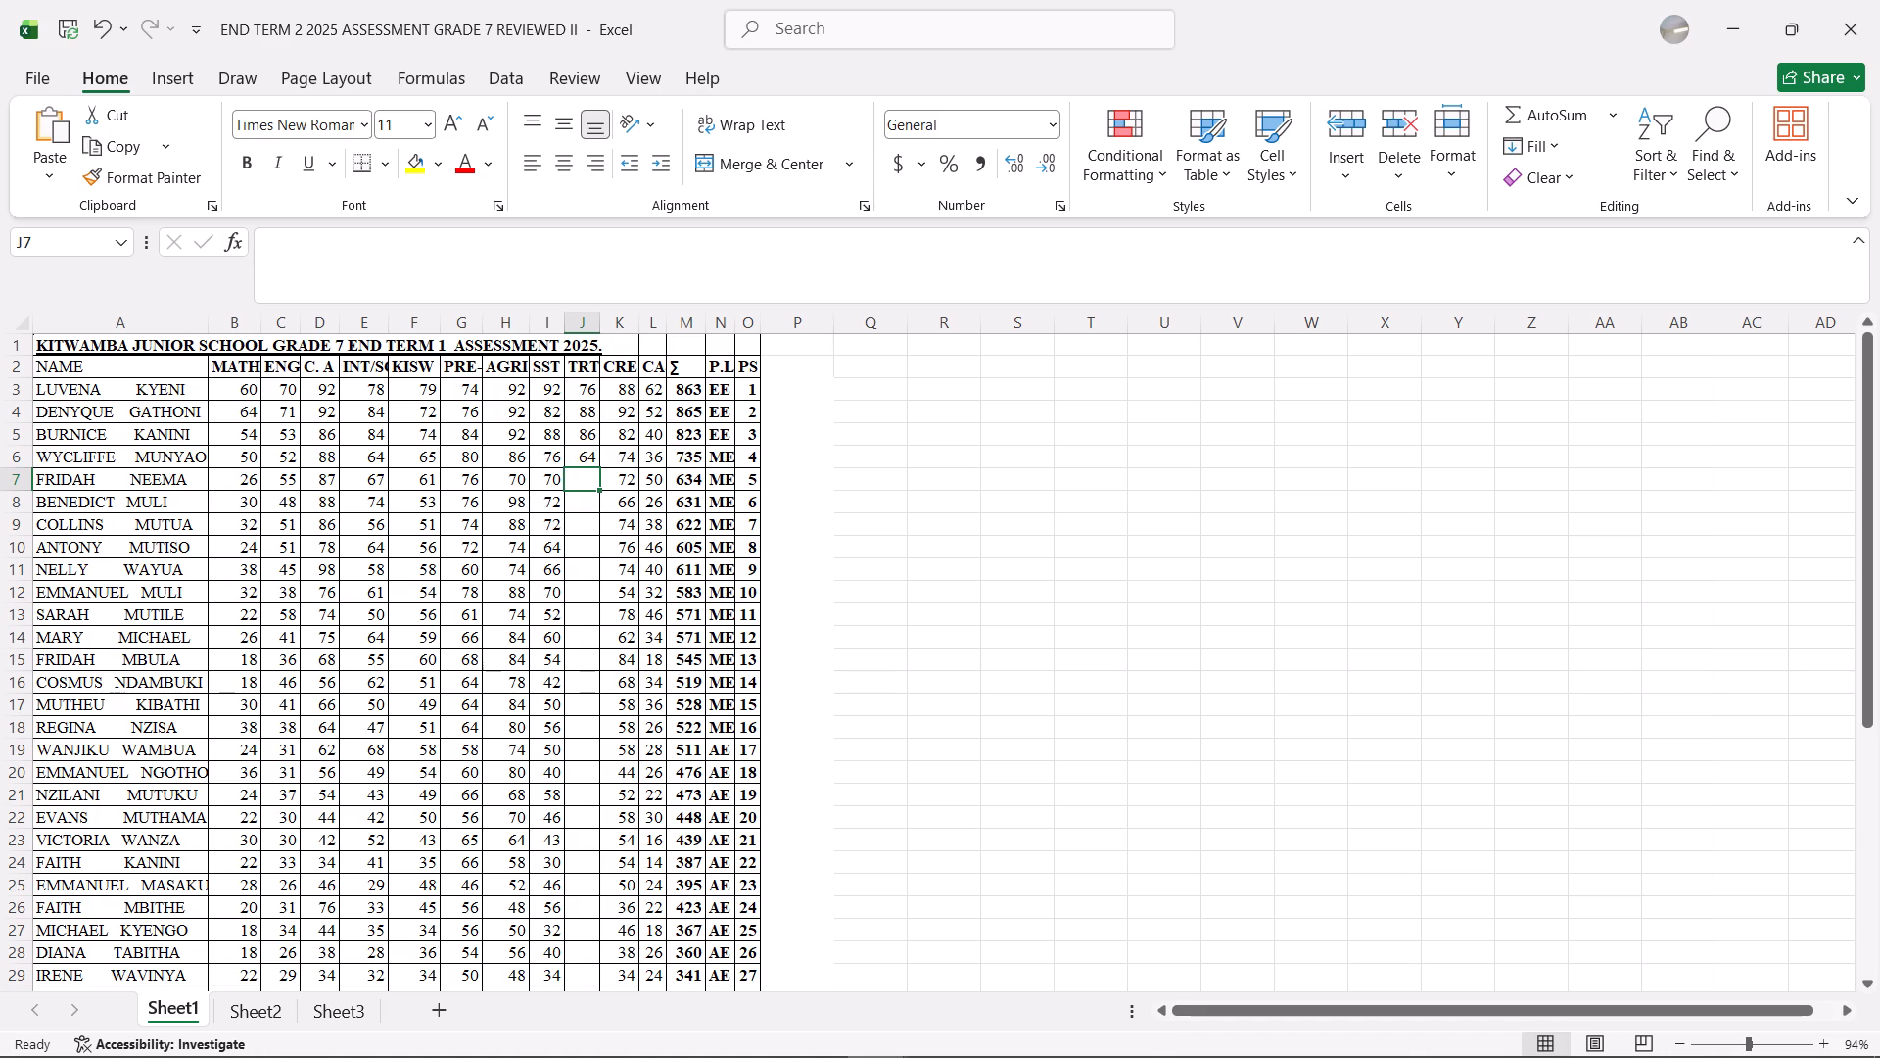
left_click(577, 480)
type("65")
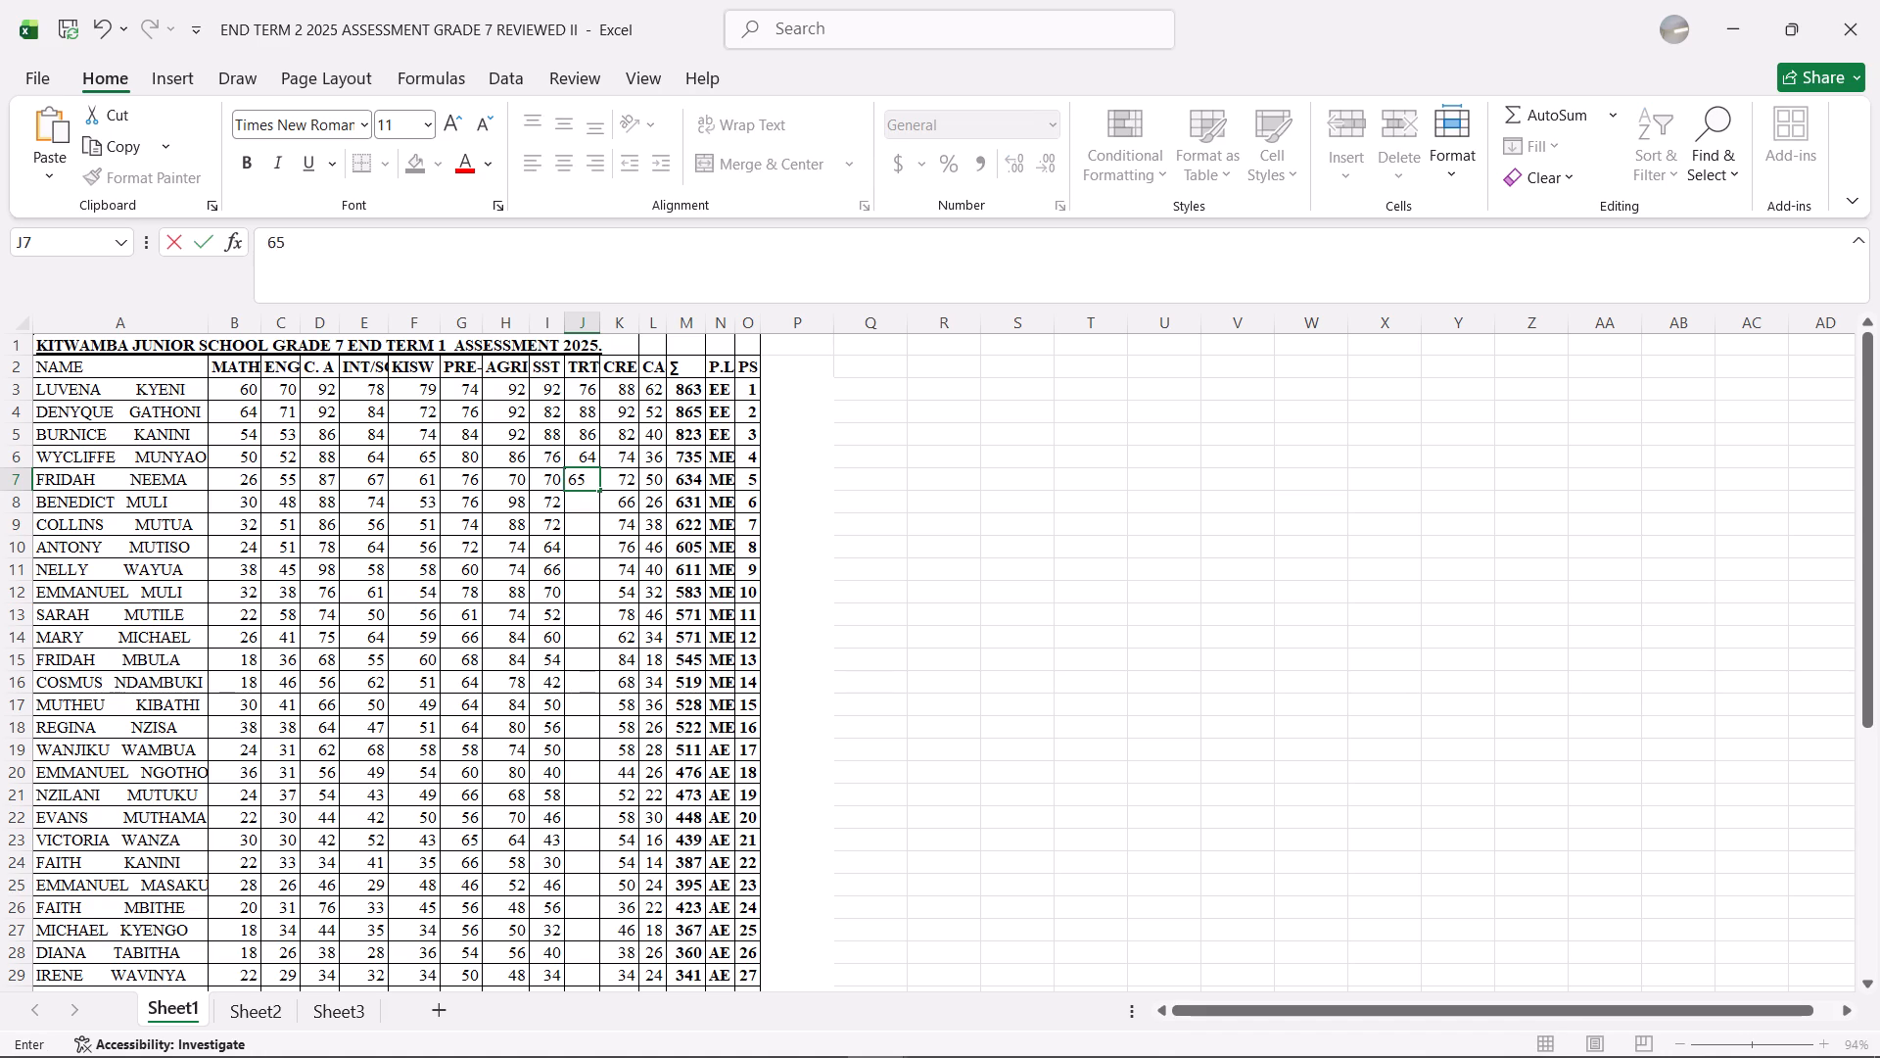
left_click(579, 497)
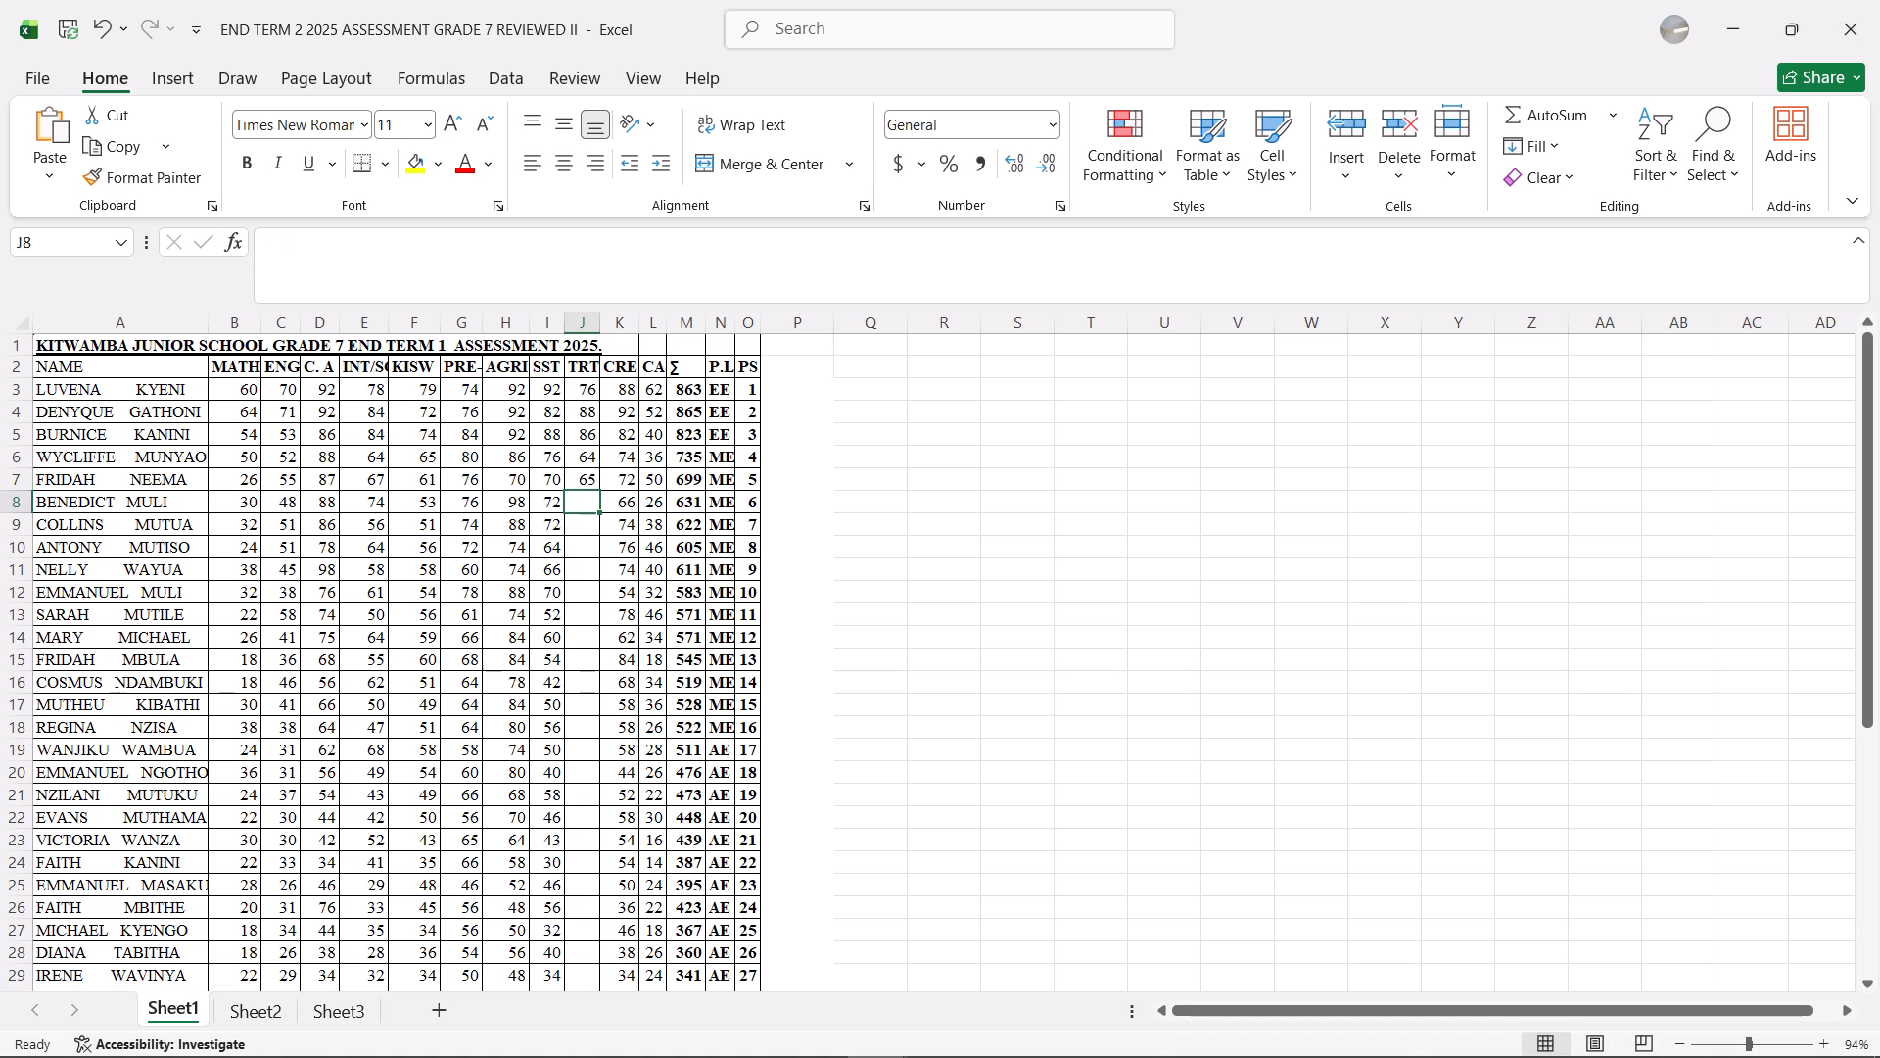
type("74")
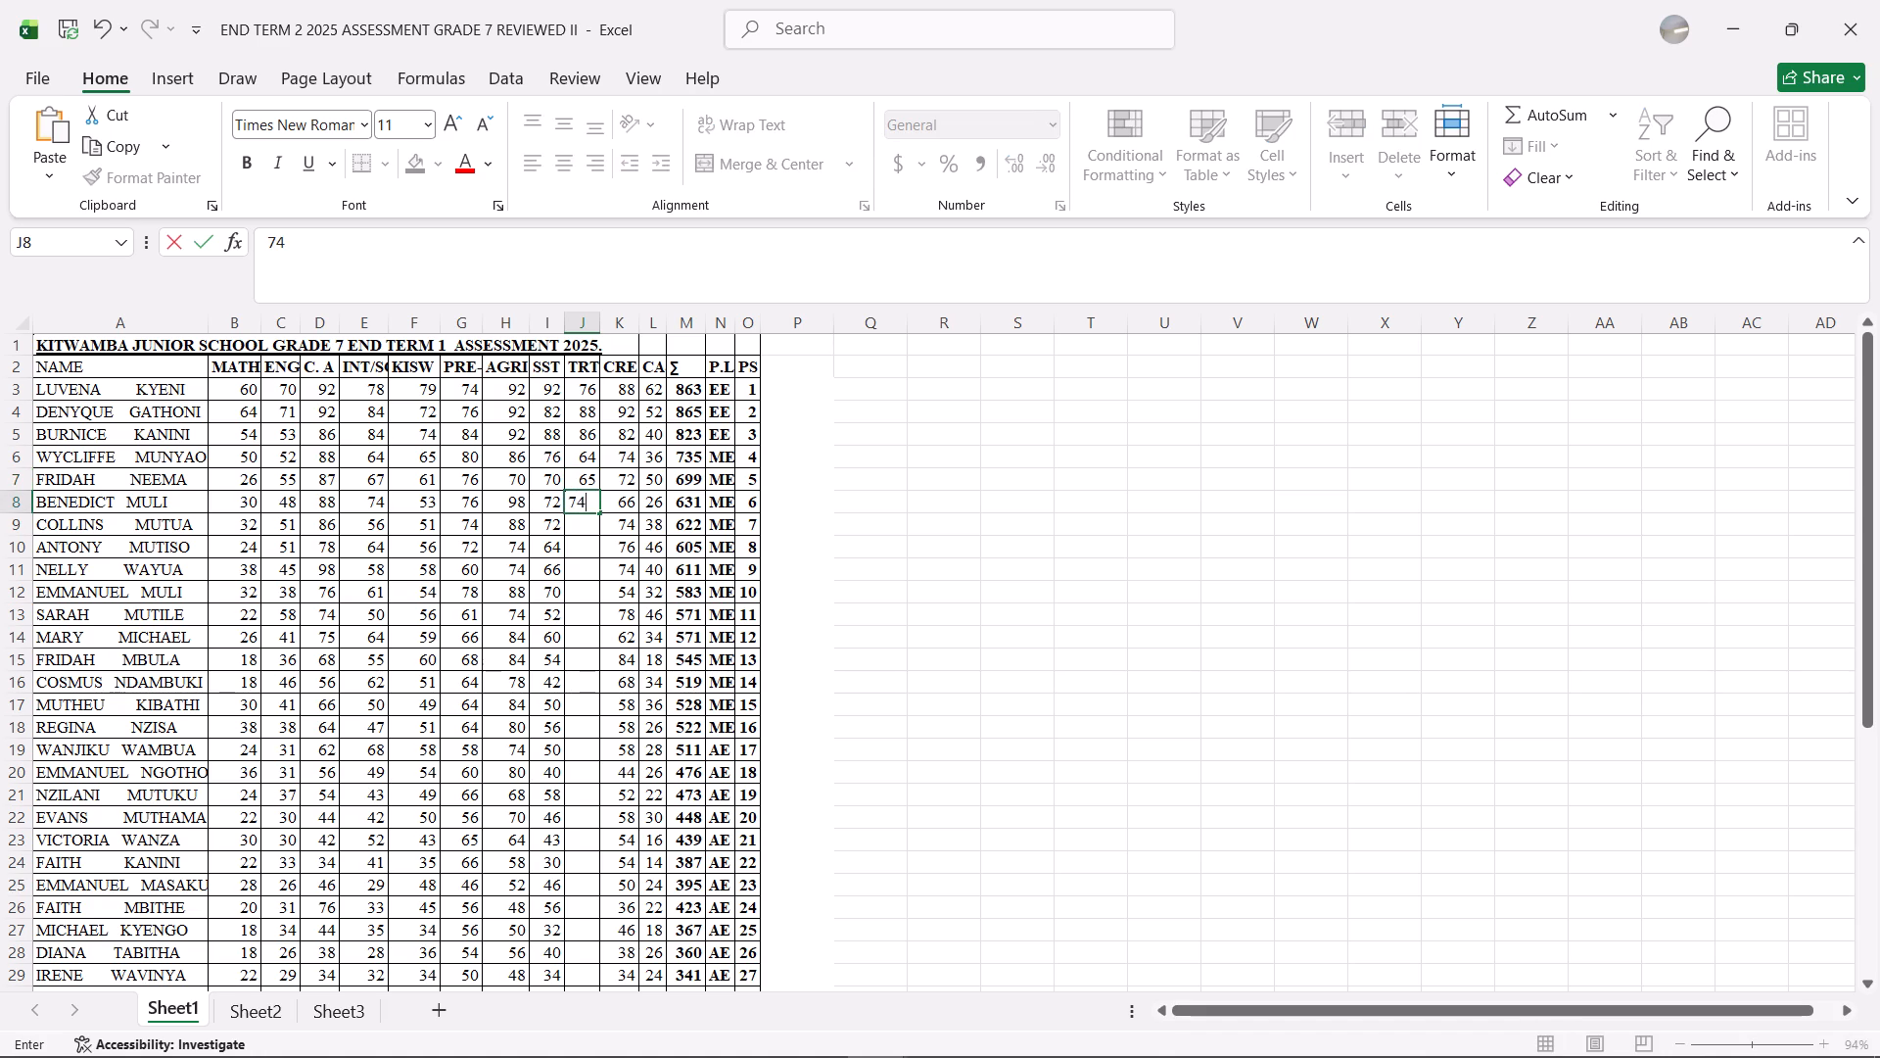
left_click(569, 522)
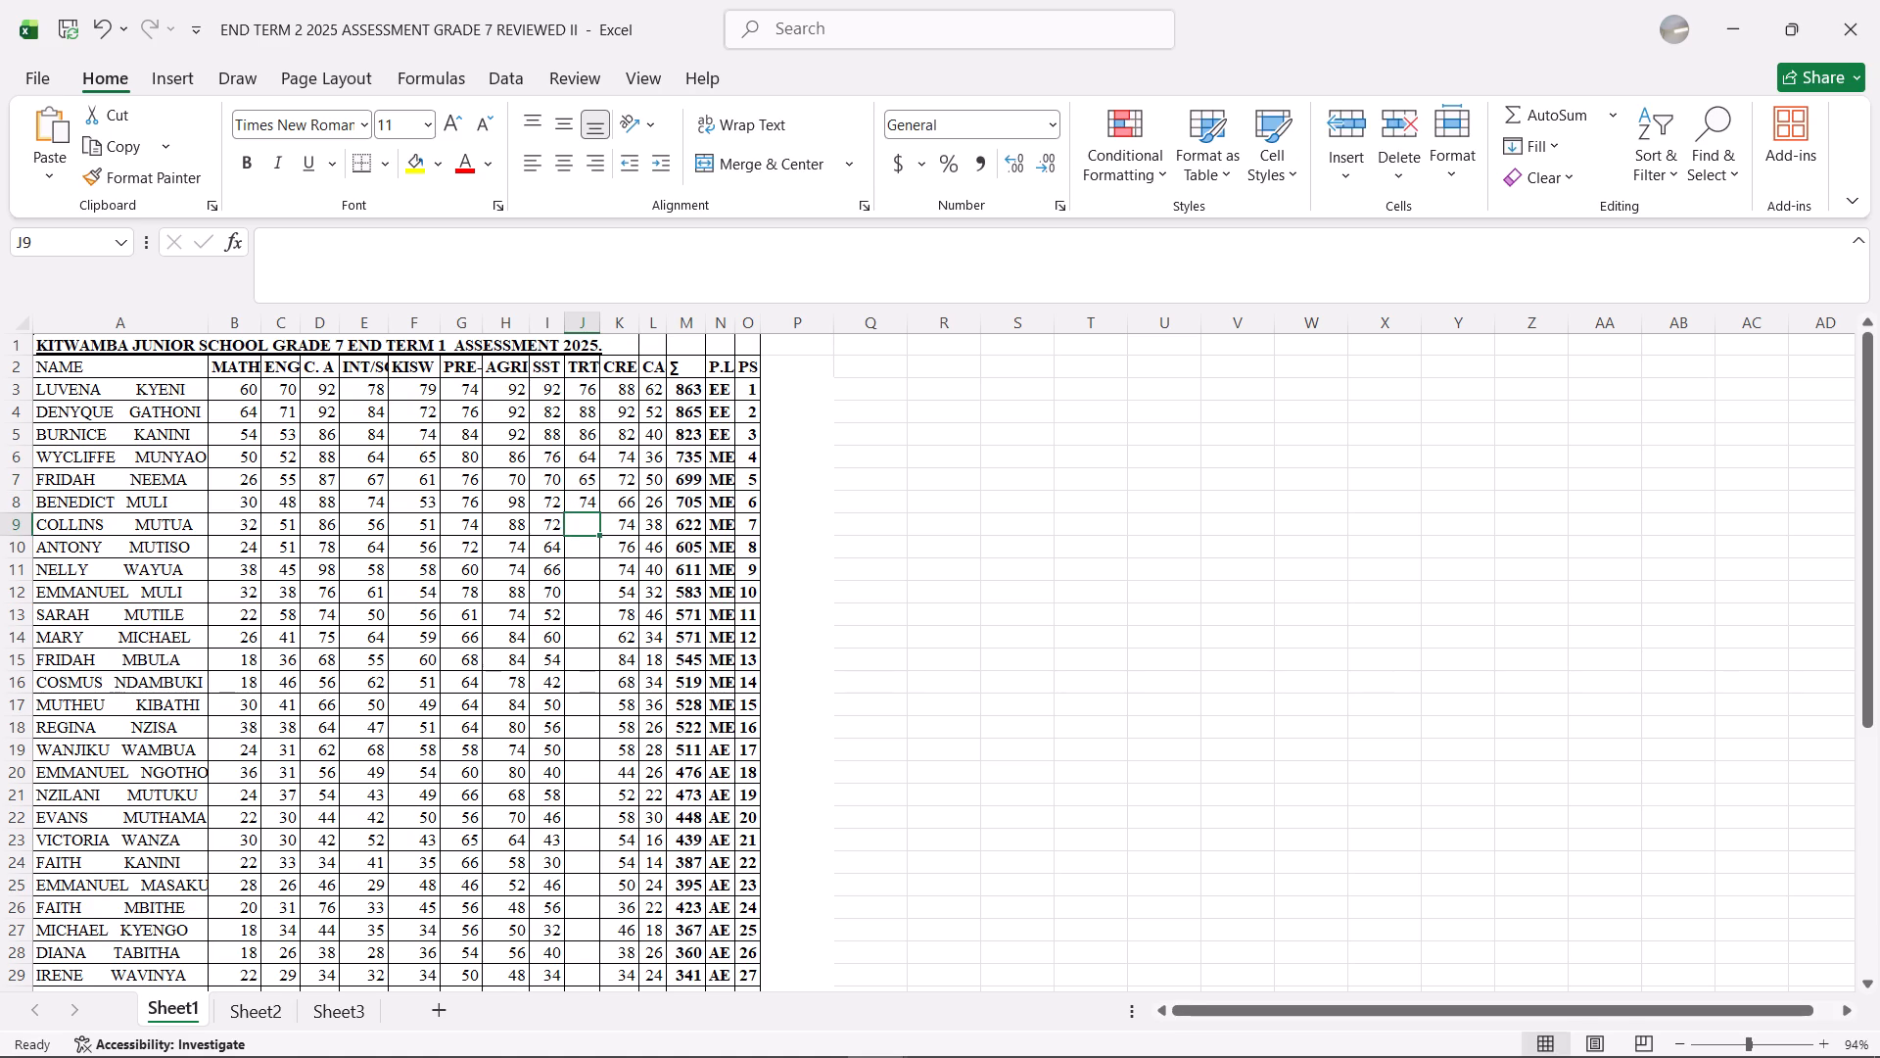
type("98")
left_click(580, 541)
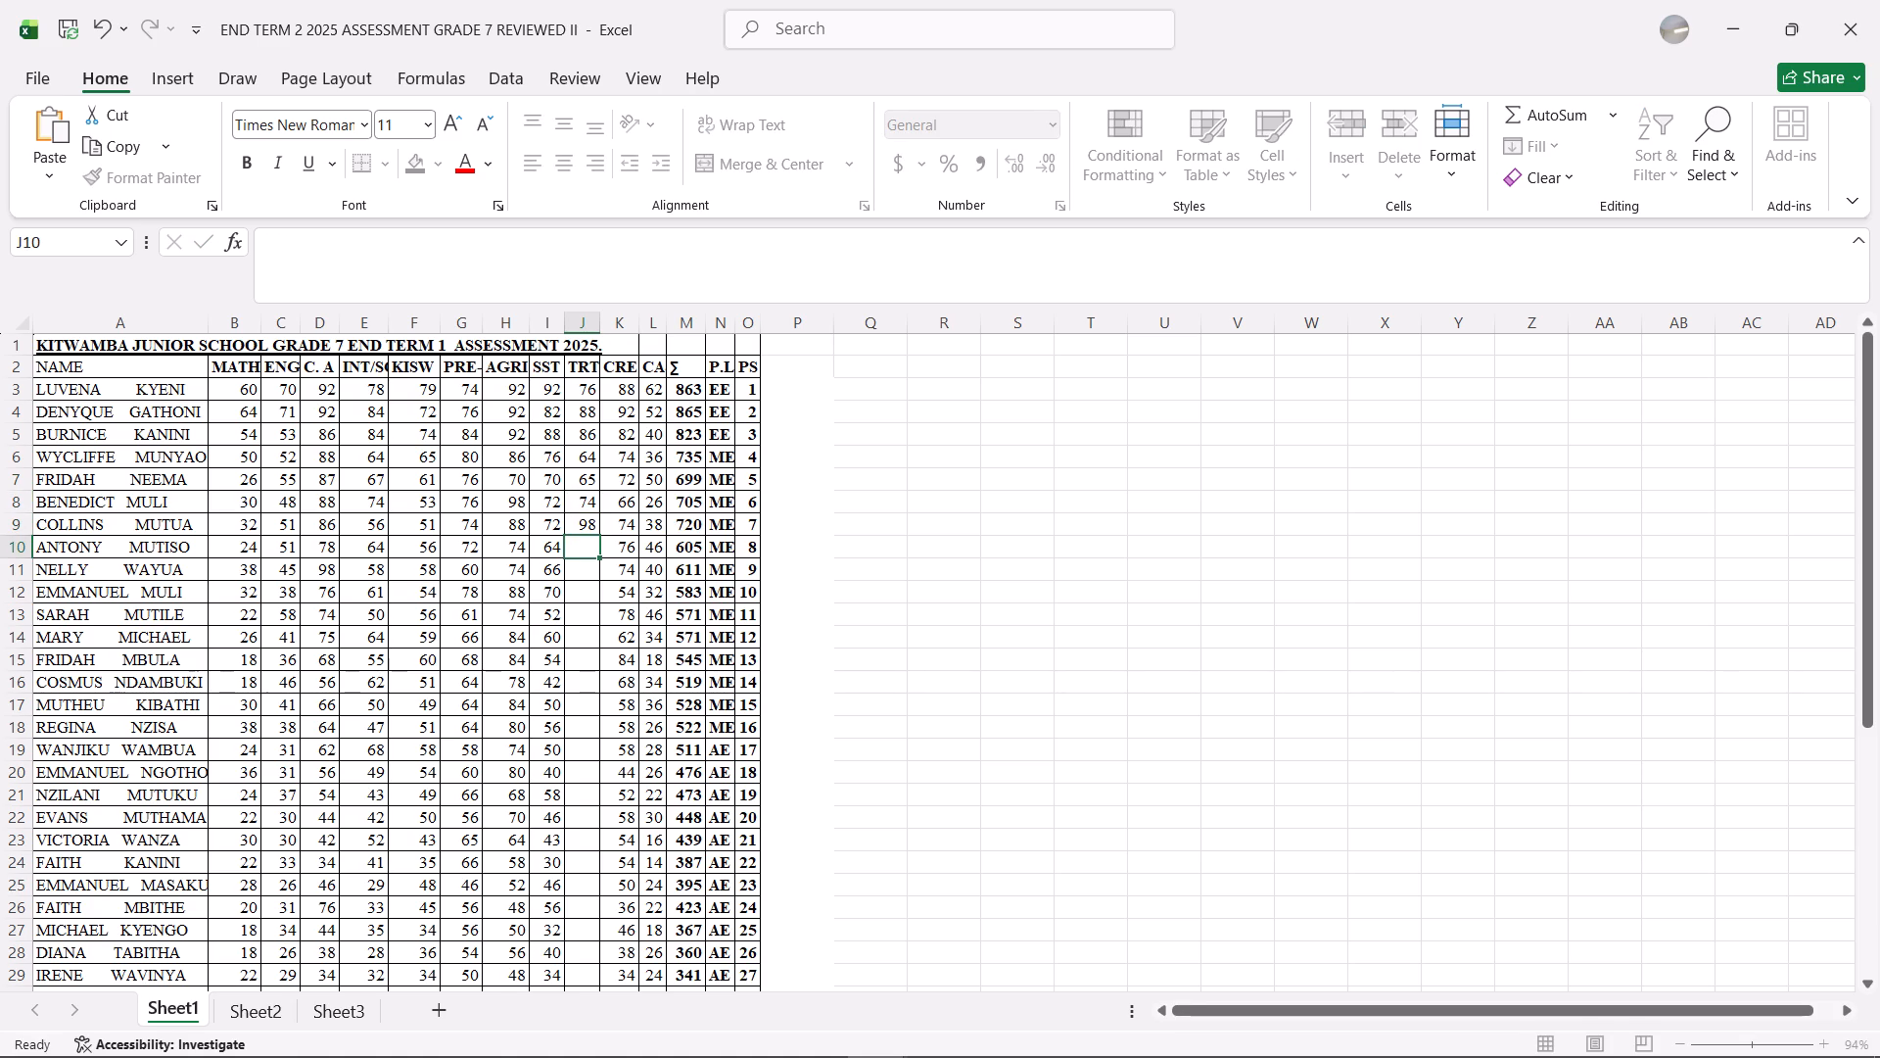
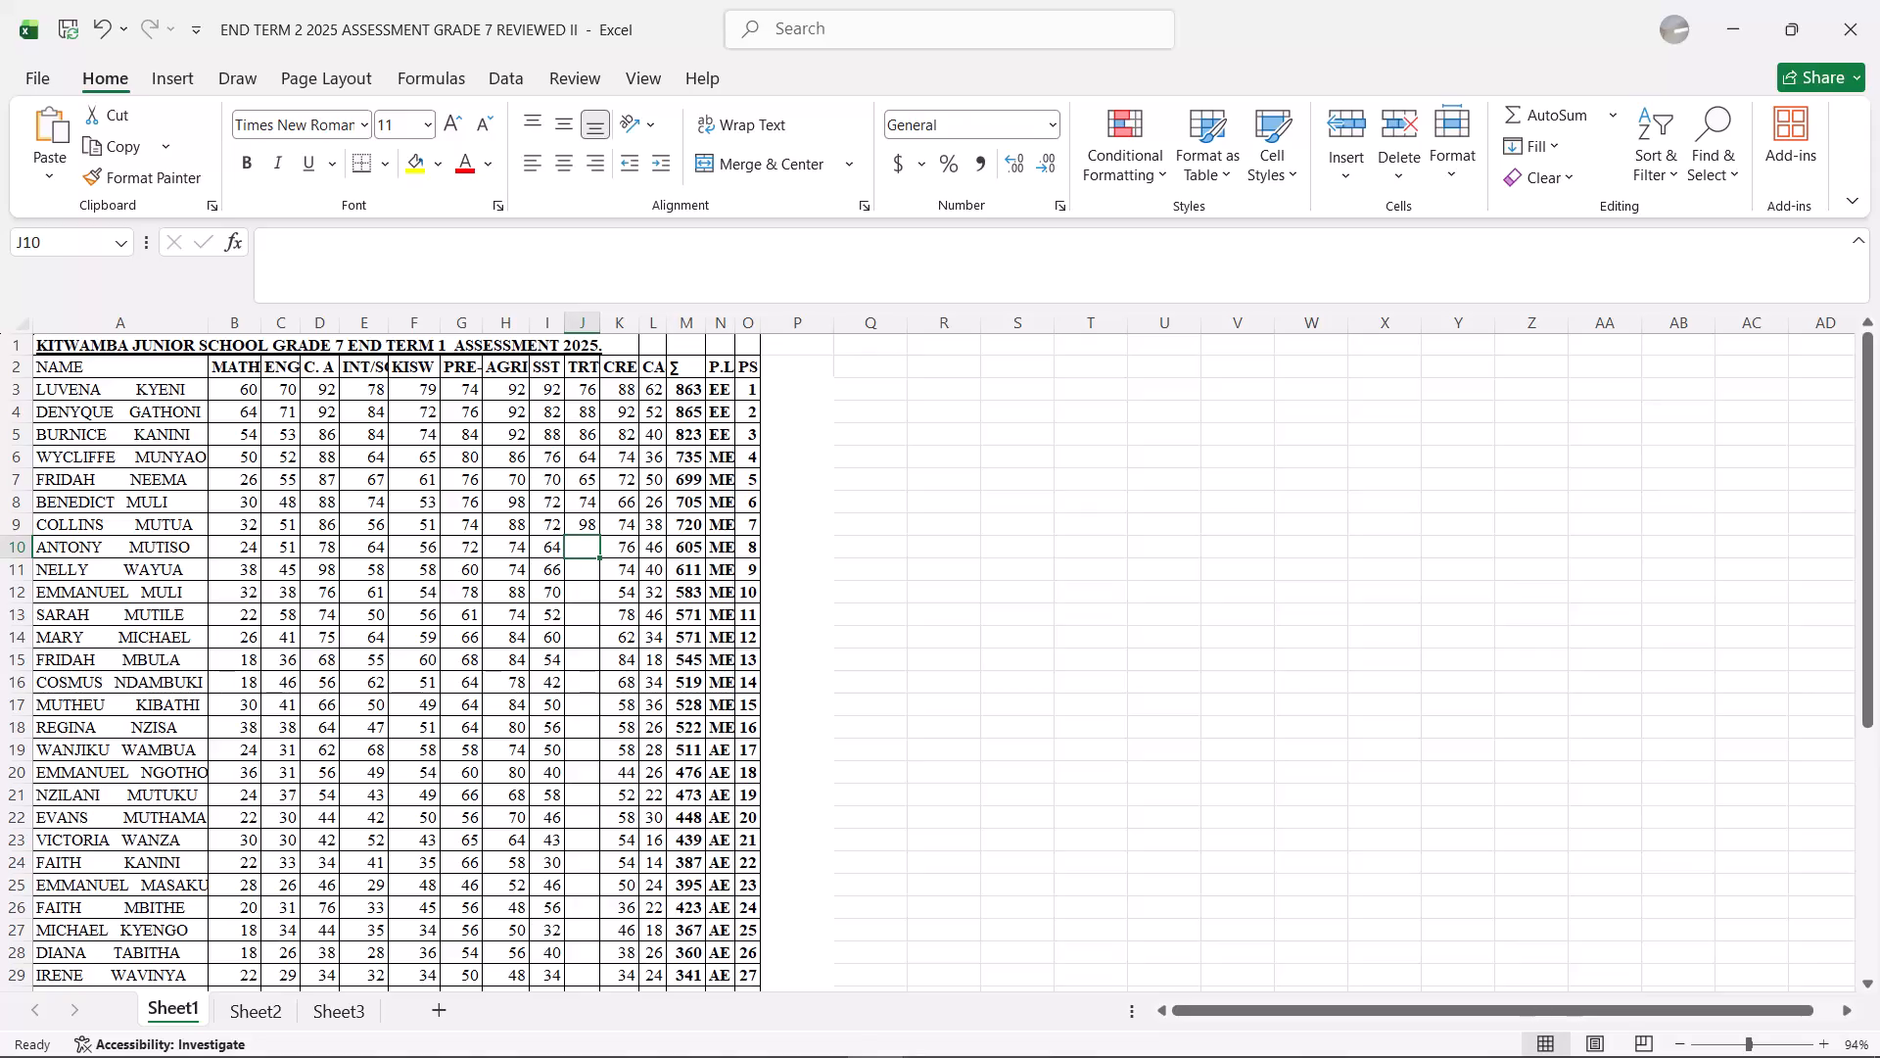
Enter a TRT mark of 64 for the eighth student in cell J10.
left_click(581, 553)
key("6")
key("4")
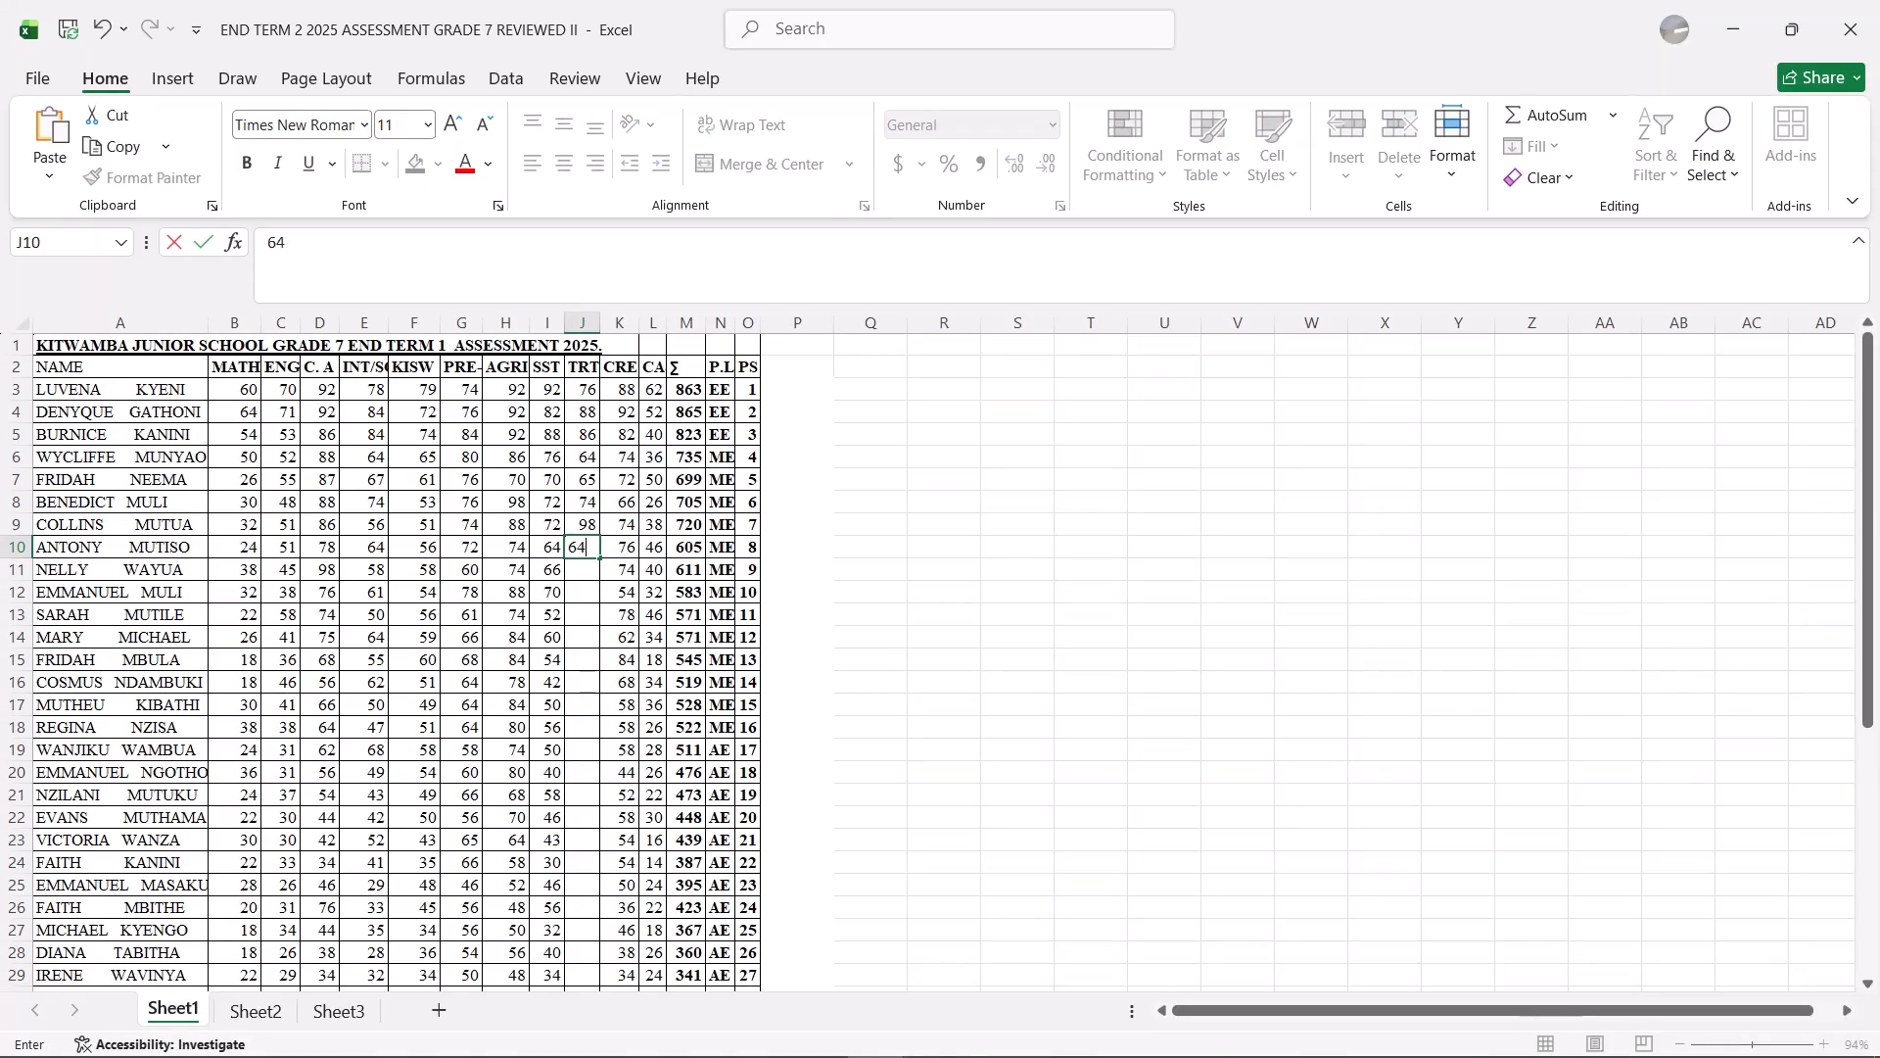
left_click(595, 575)
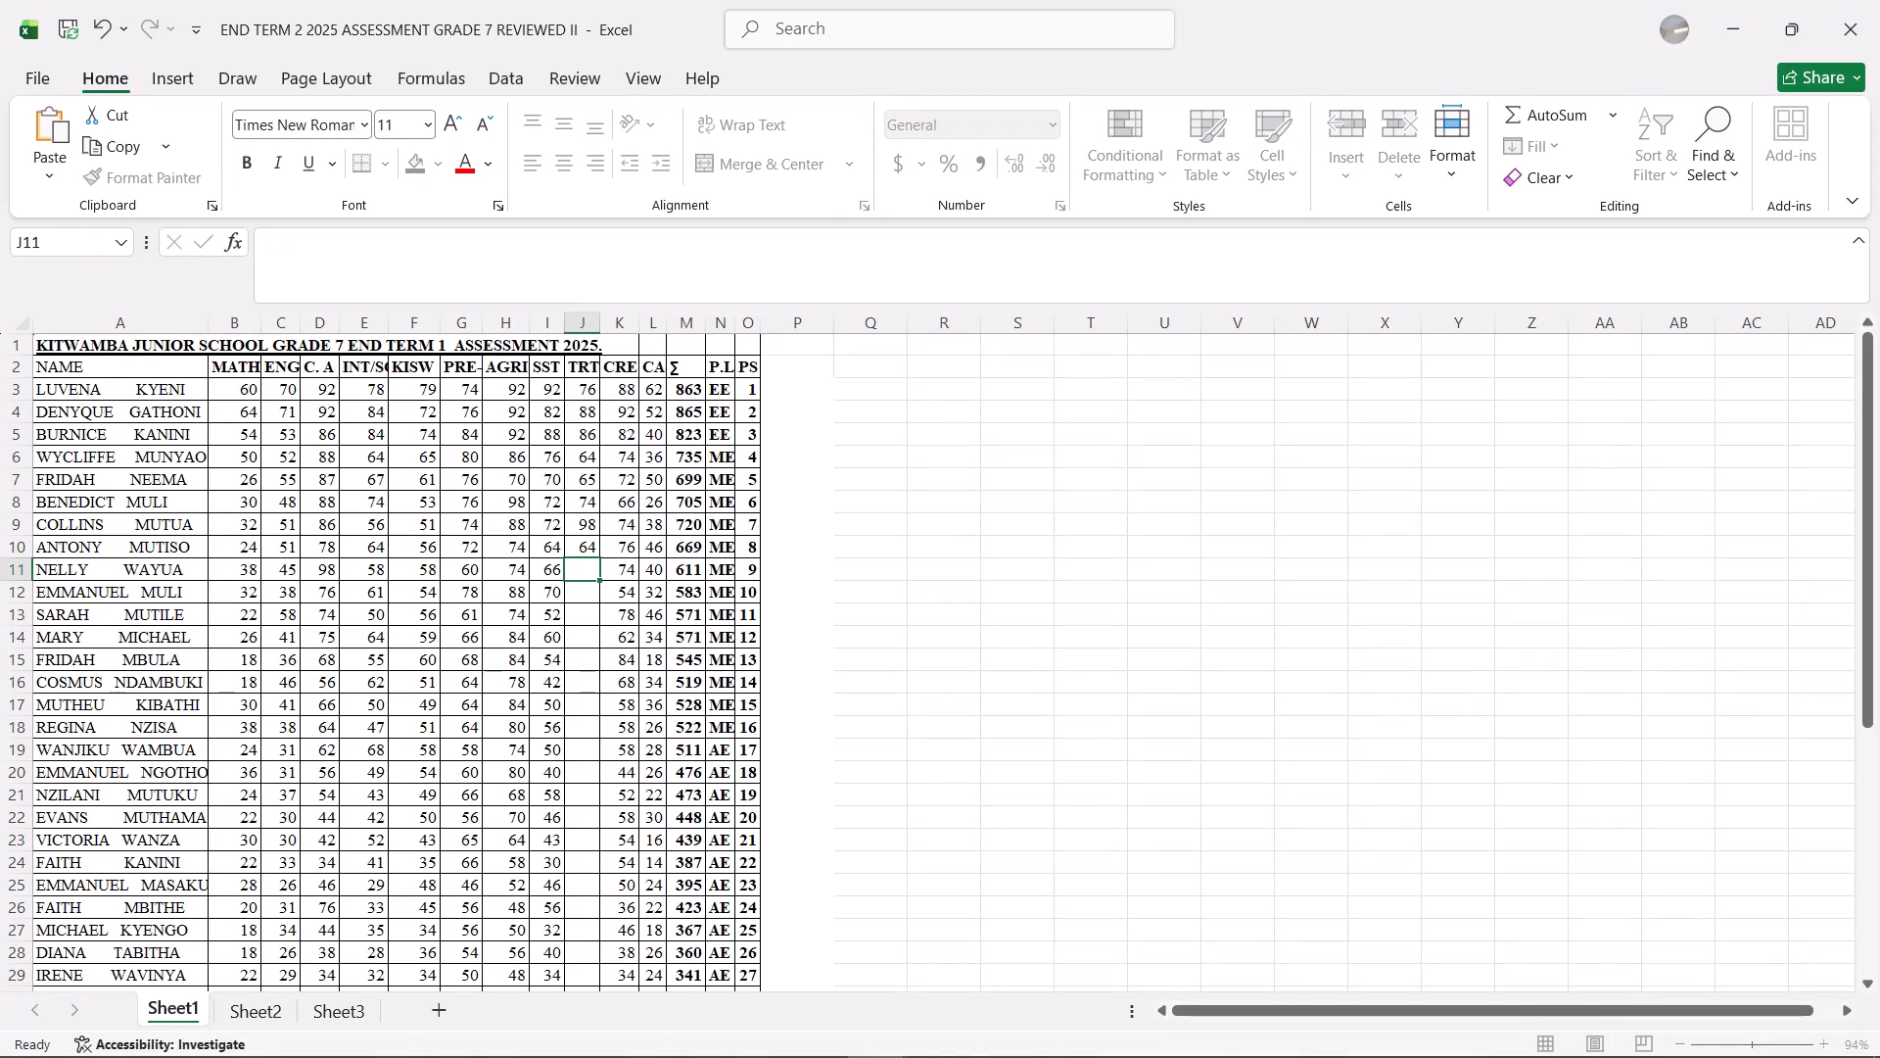
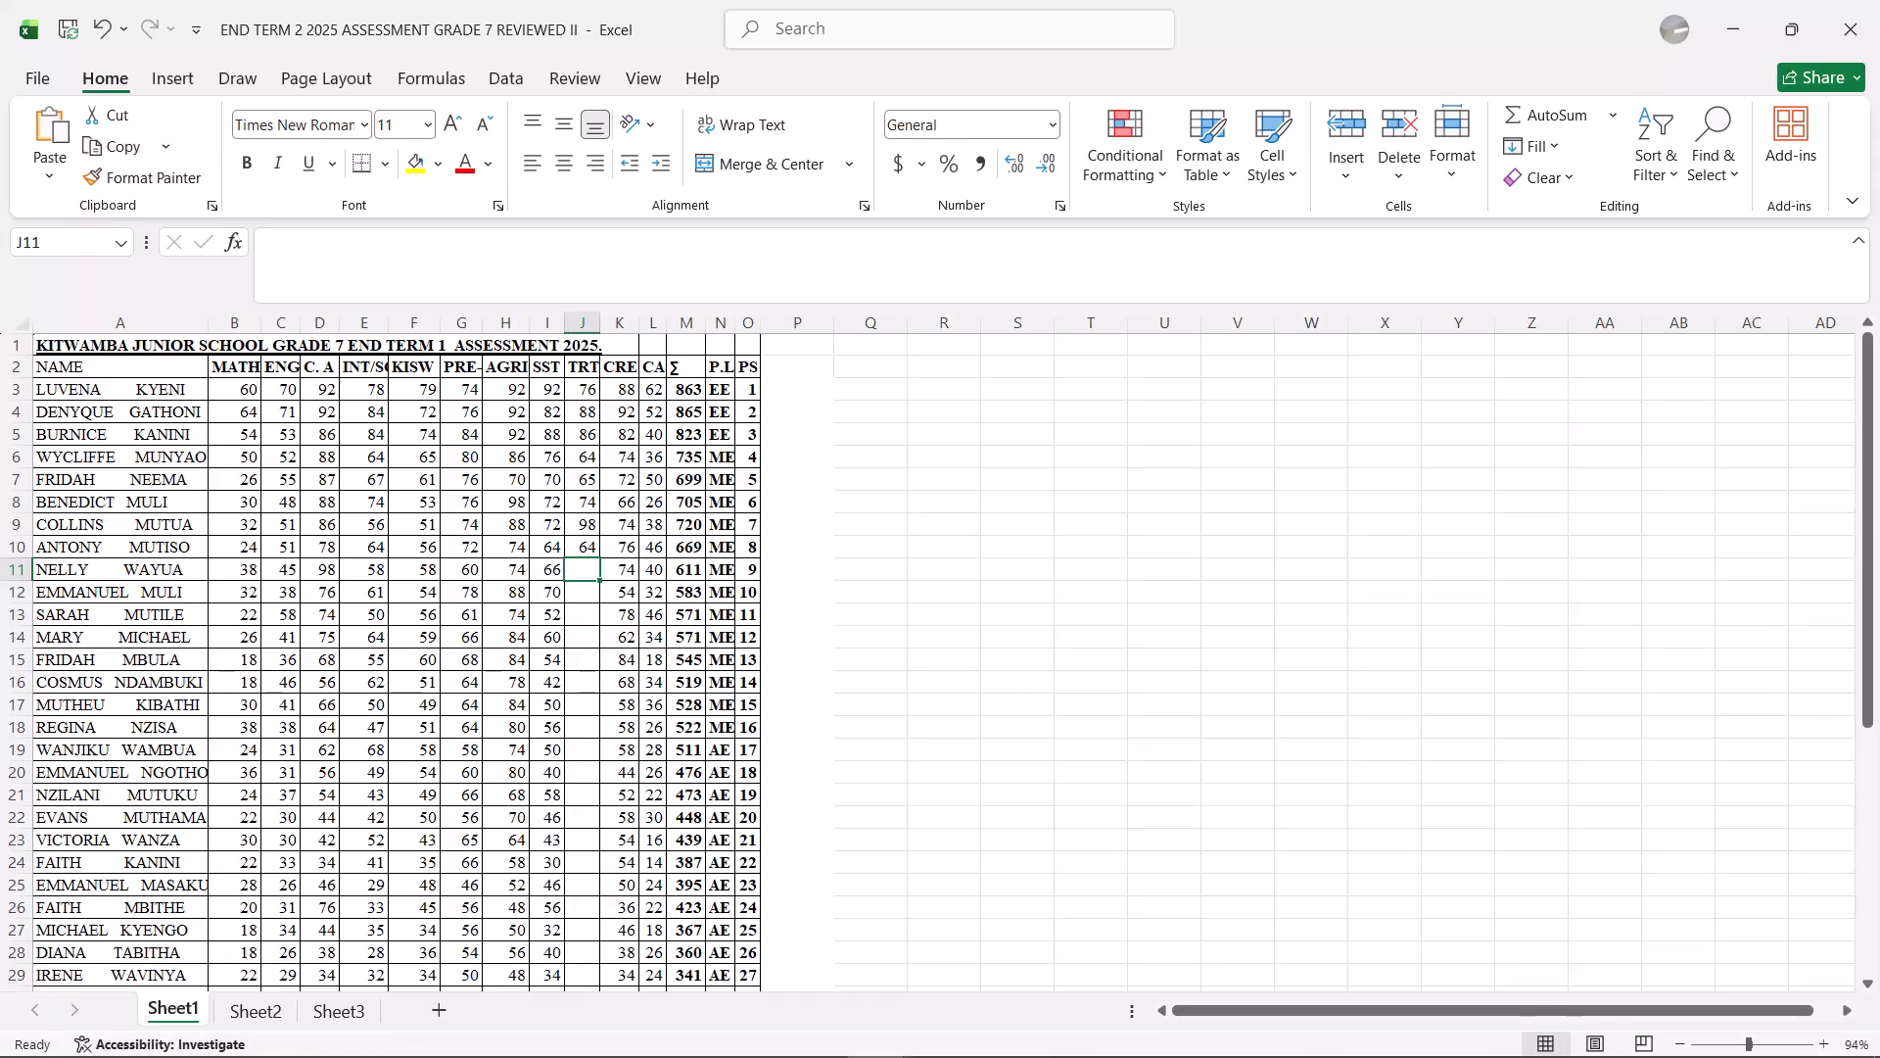
Enter TRT marks of 54 for the ninth student in cell J11 and 86 for the tenth in cell J12.
left_click(581, 567)
type("54")
left_click(581, 596)
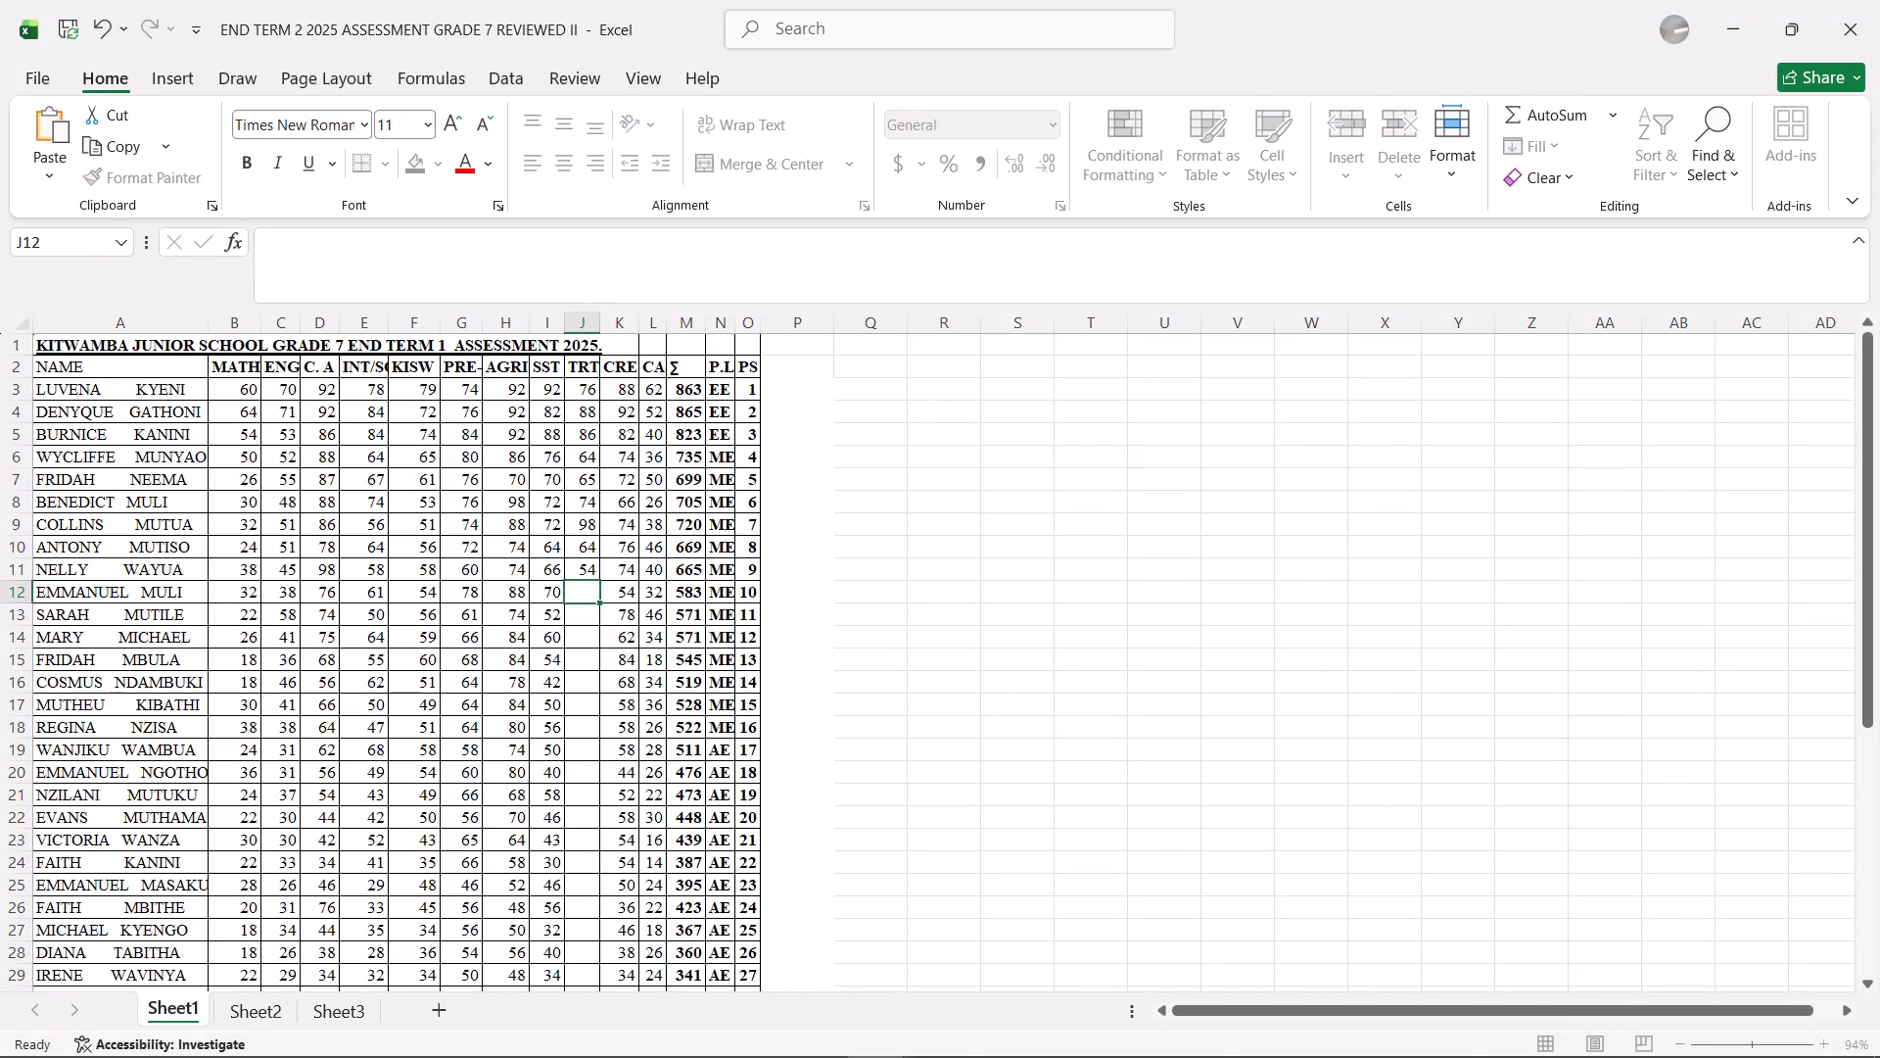
type("86")
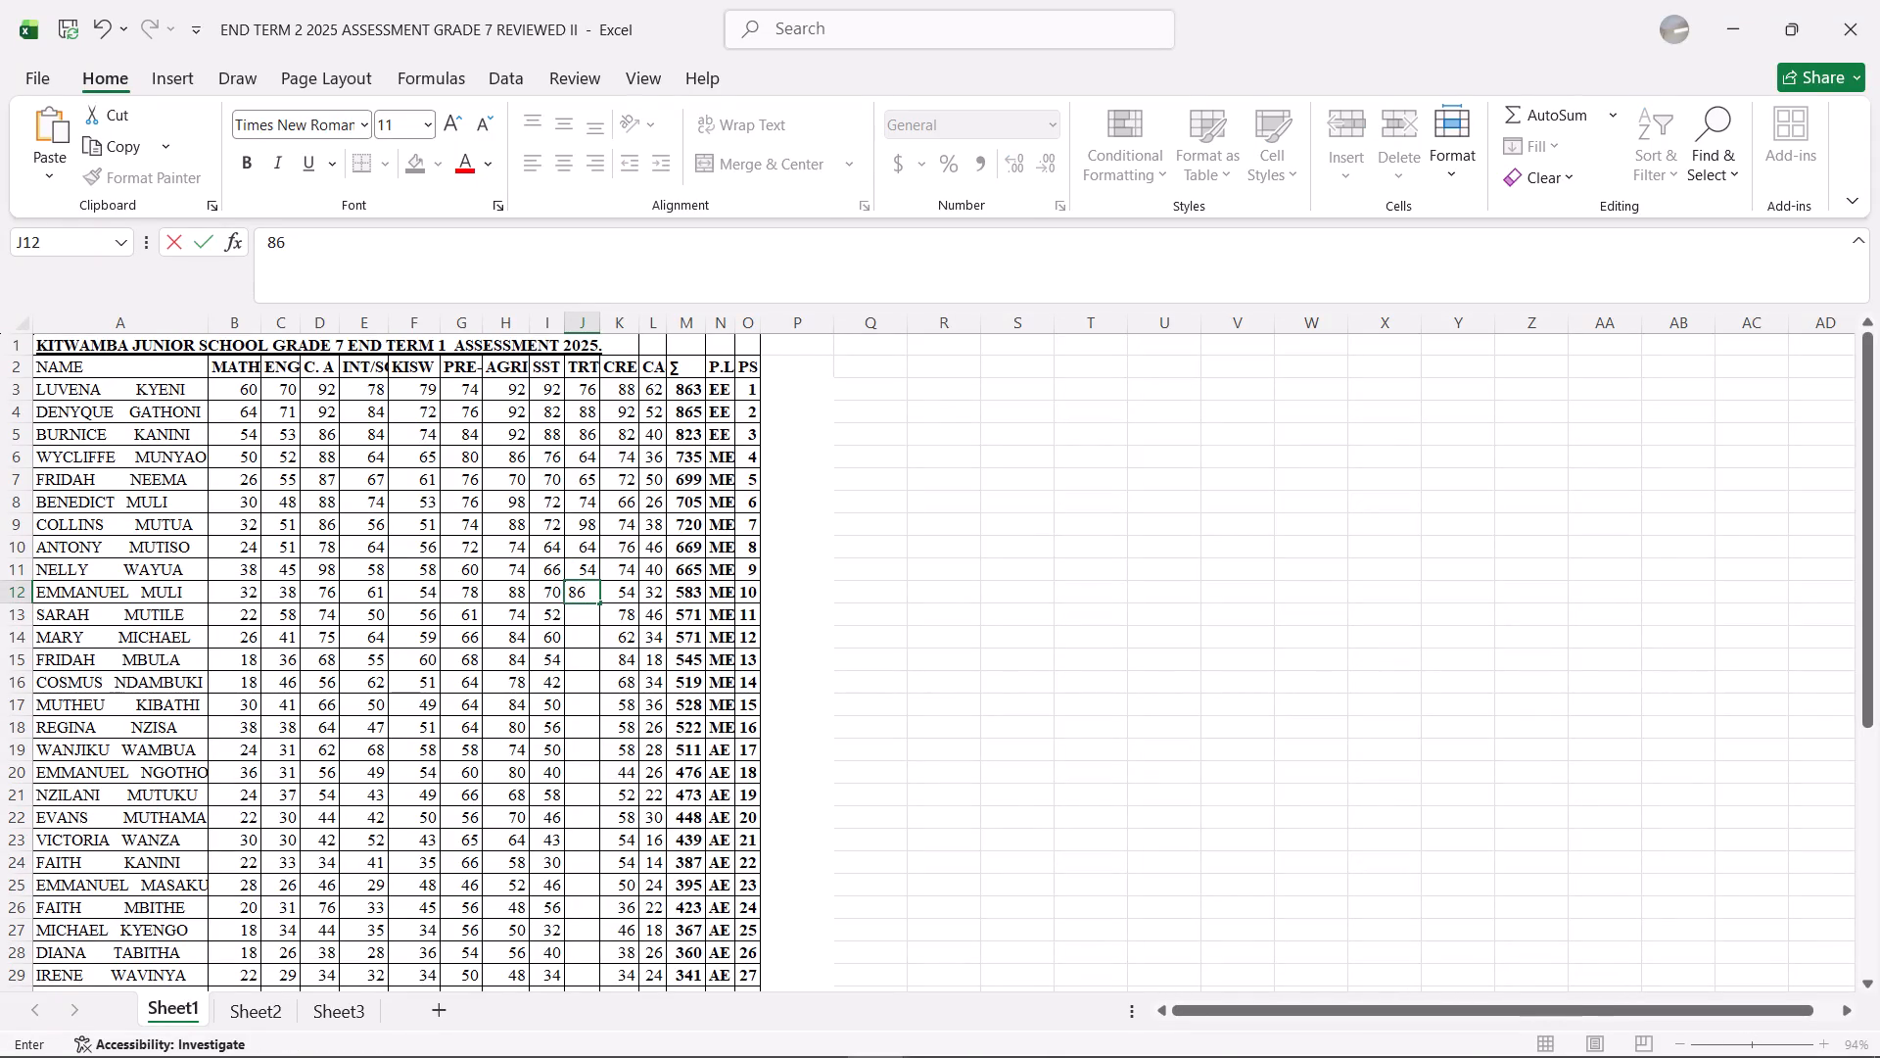
left_click(580, 617)
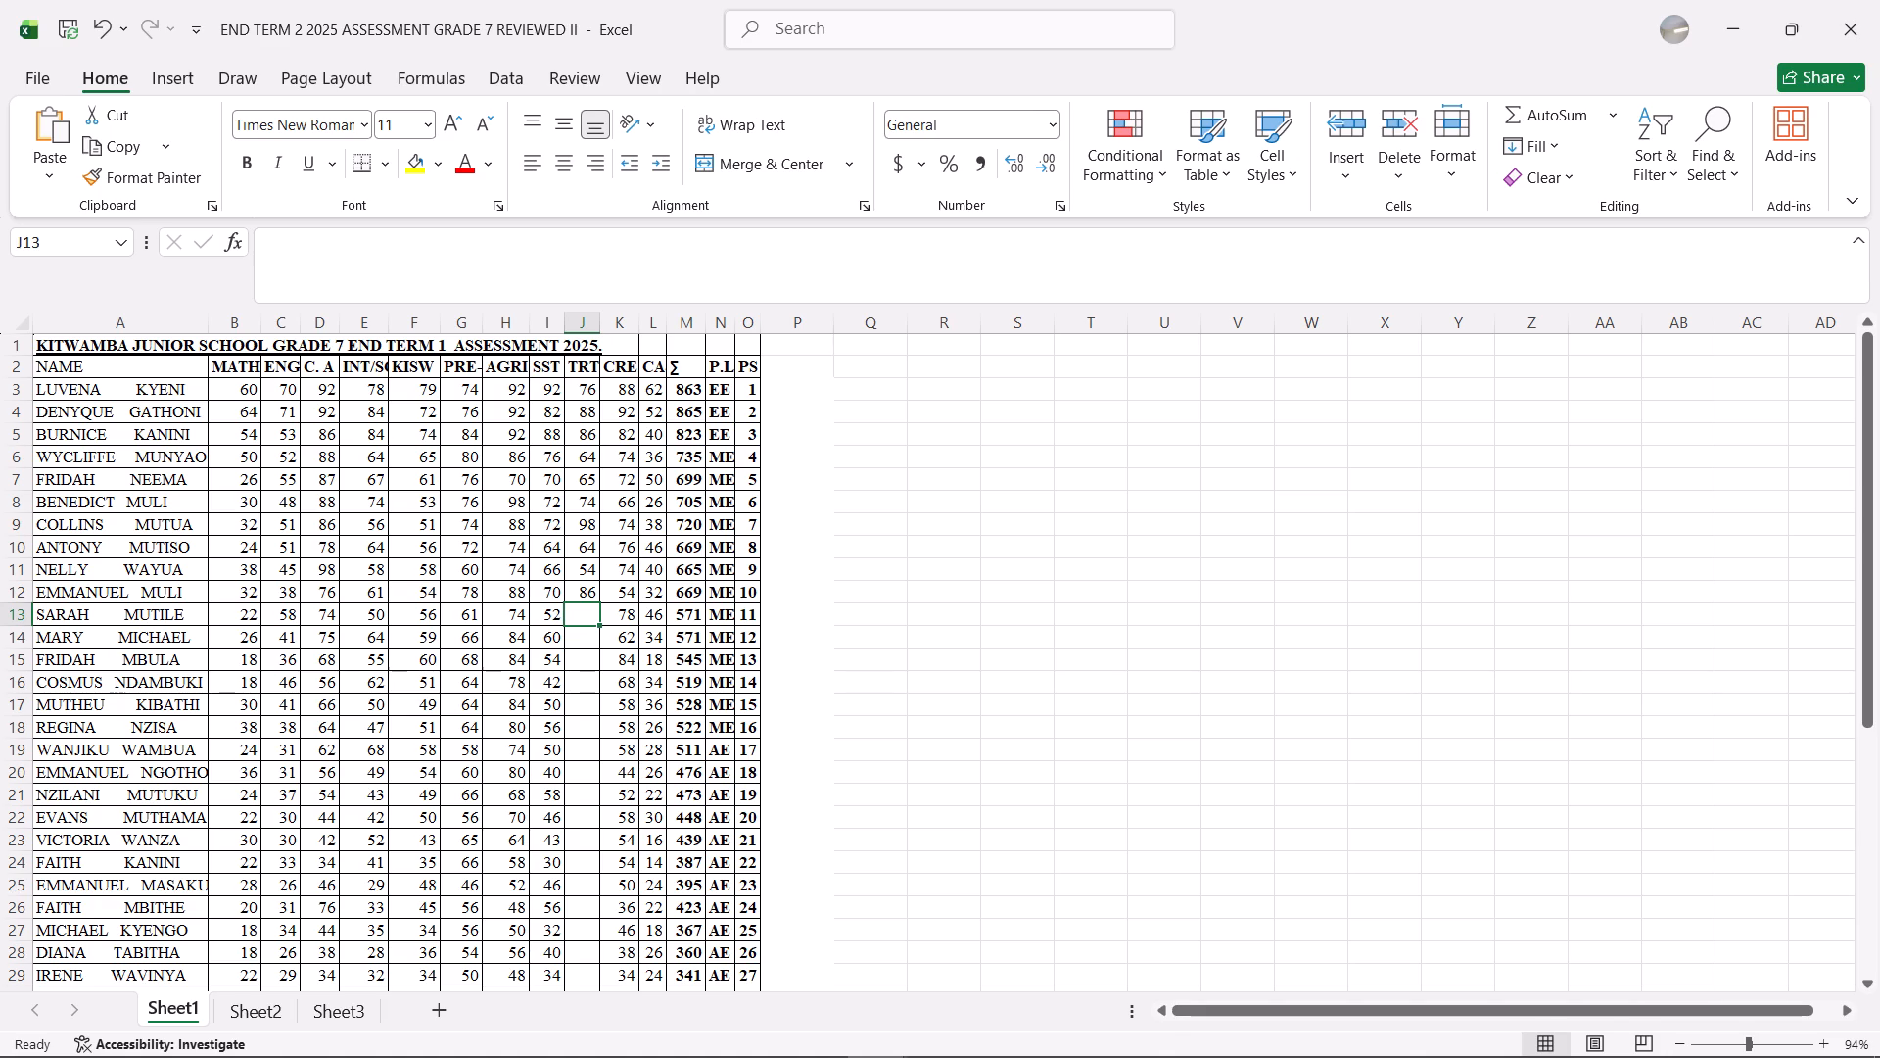
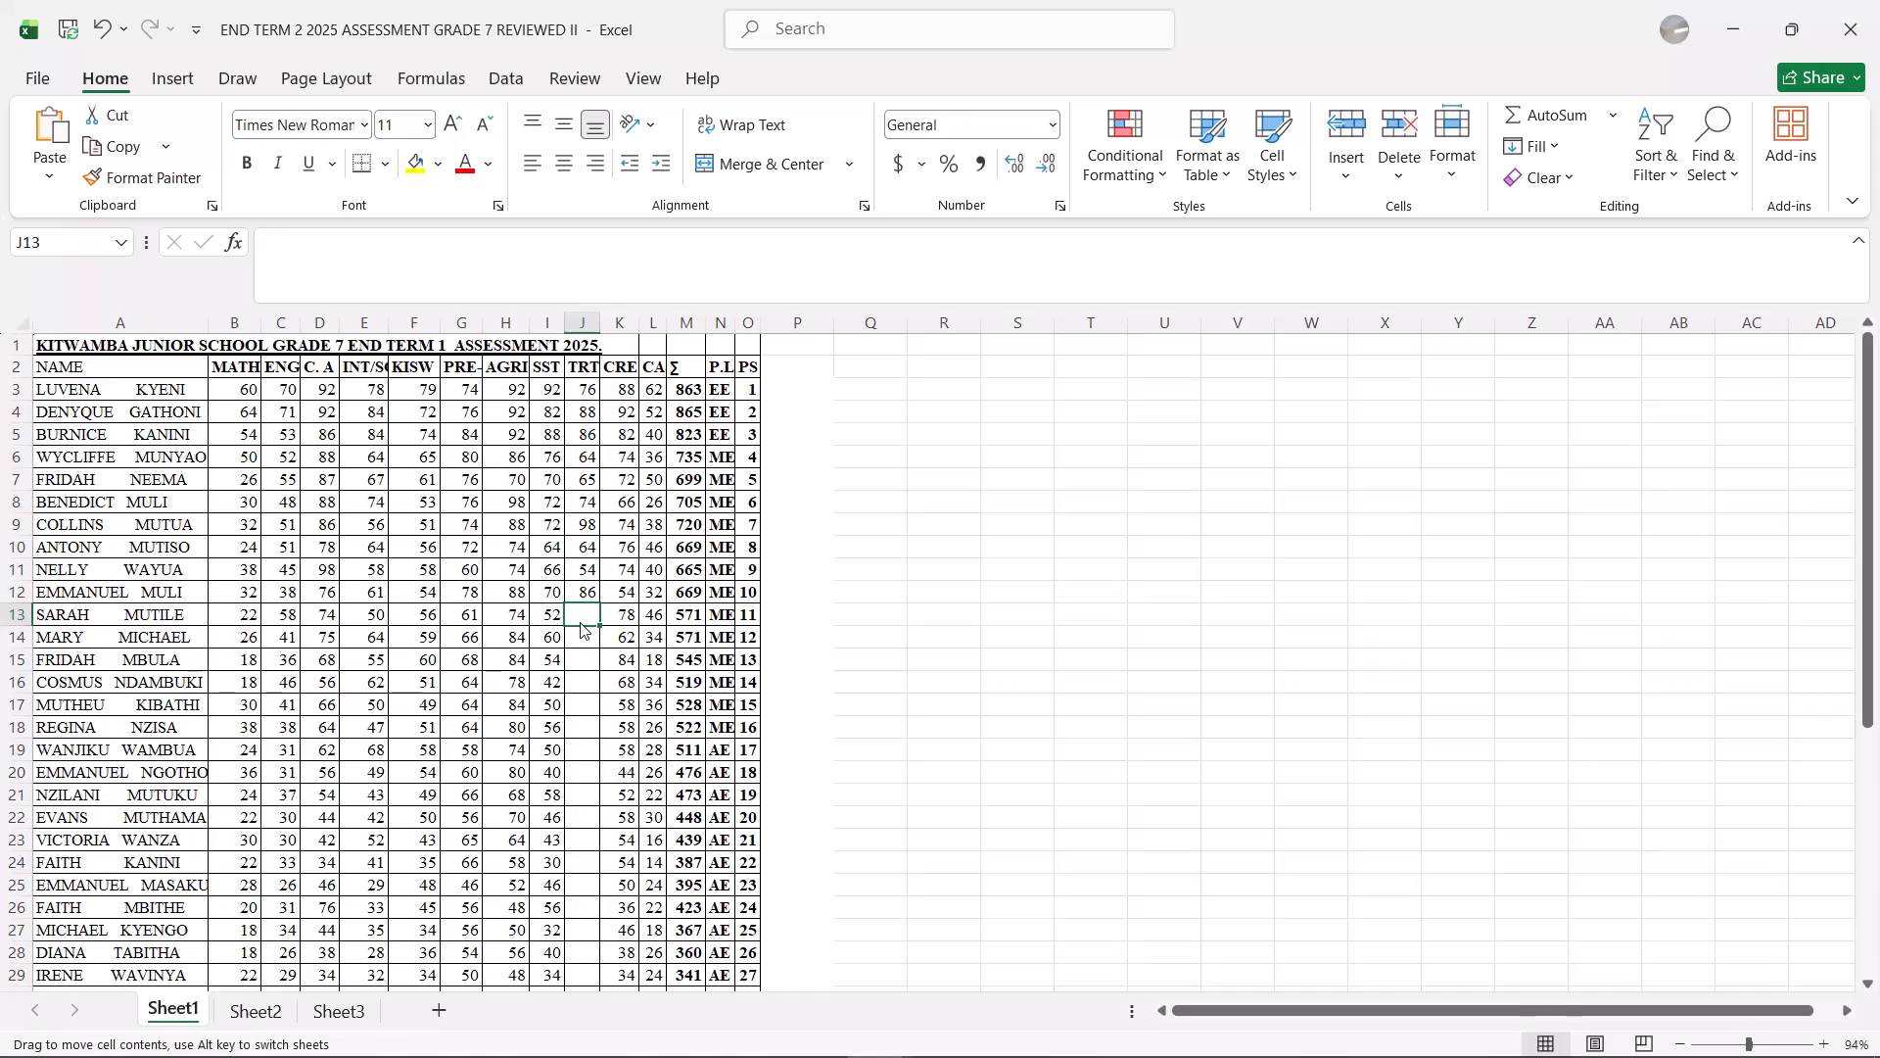
Enter a TRT mark of 64 for the eleventh student in cell J13.
type("64")
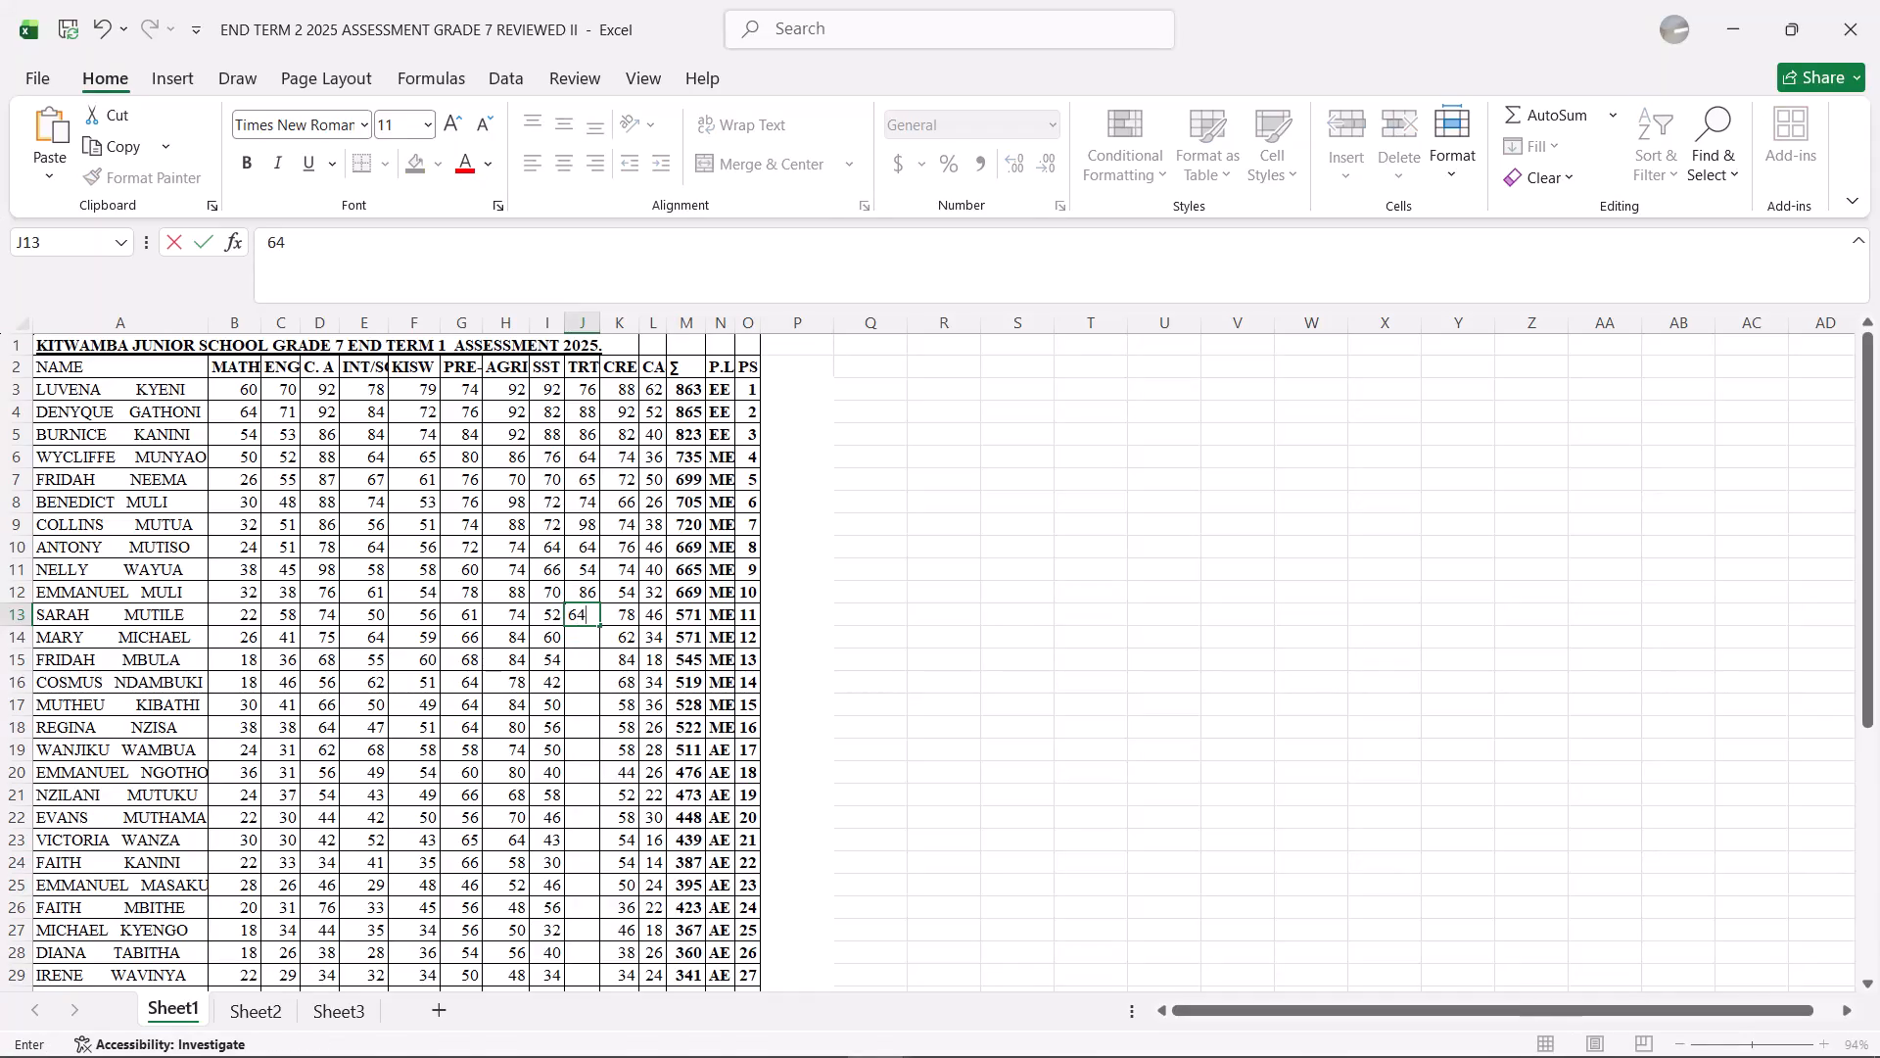
left_click(595, 648)
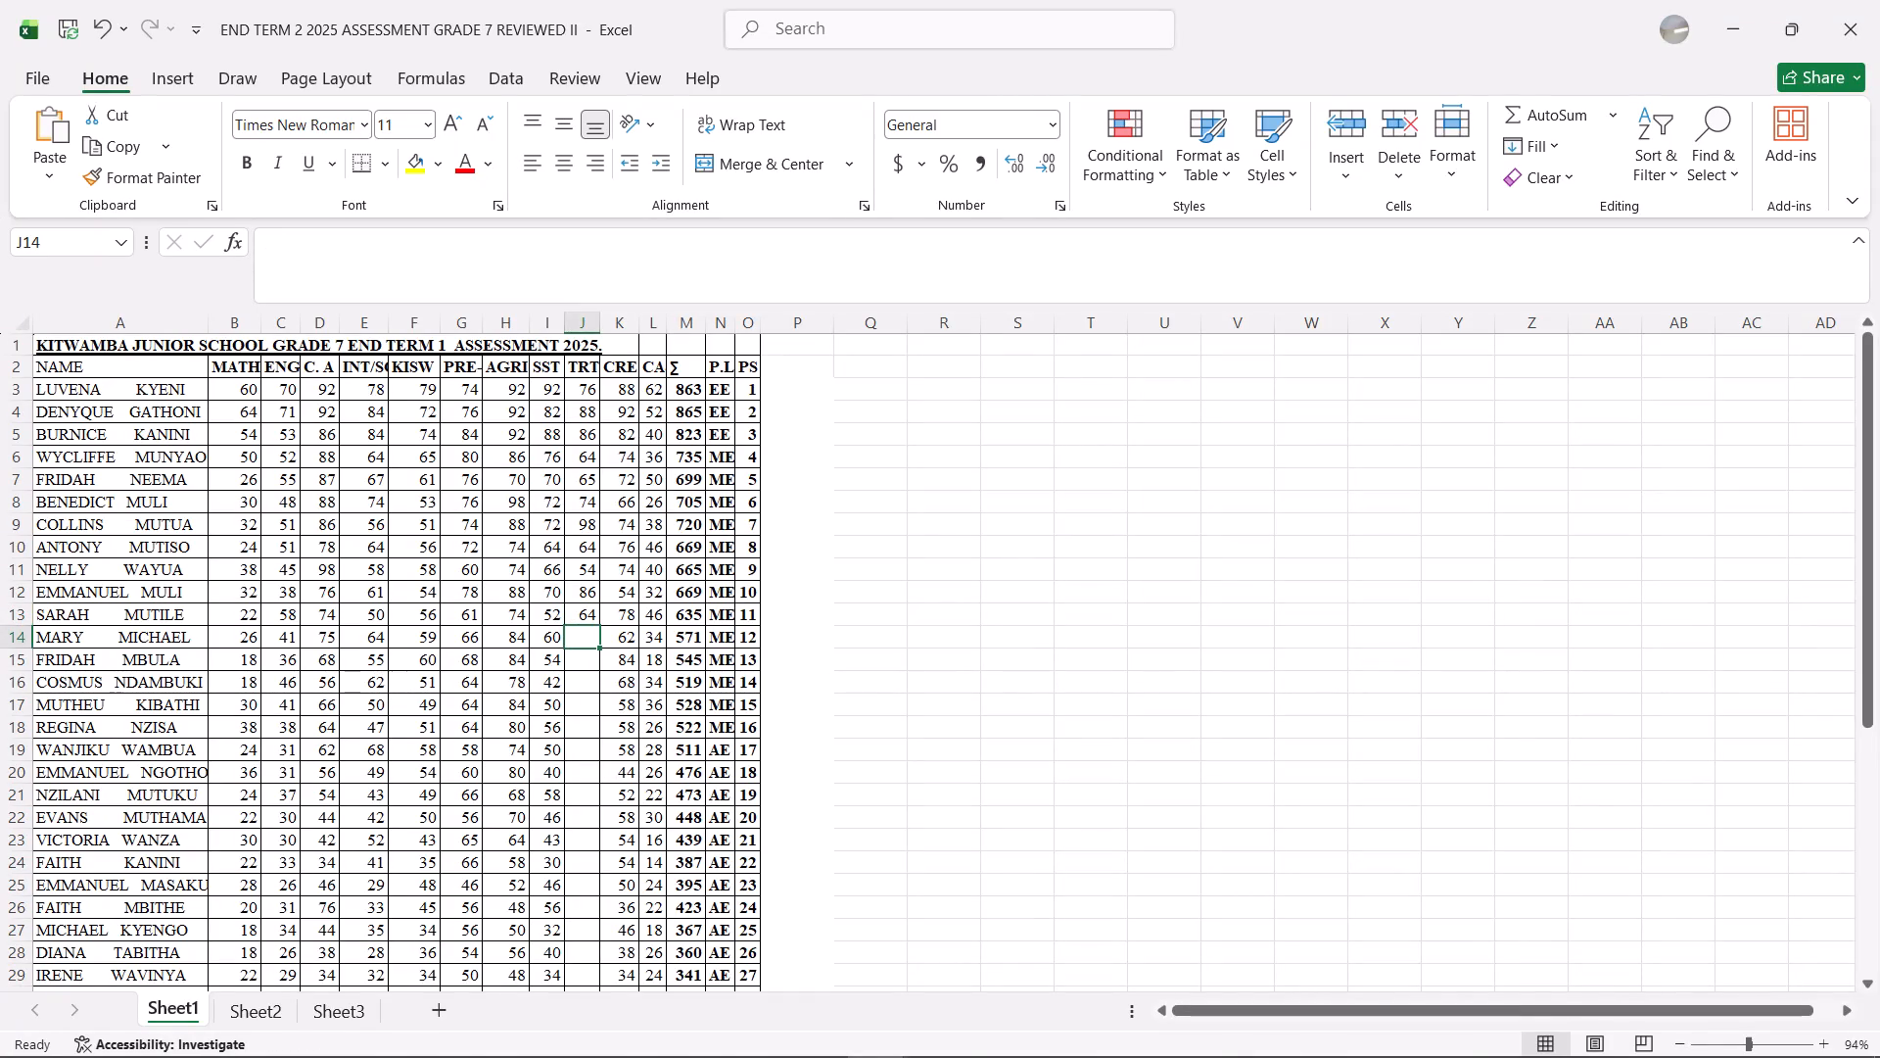
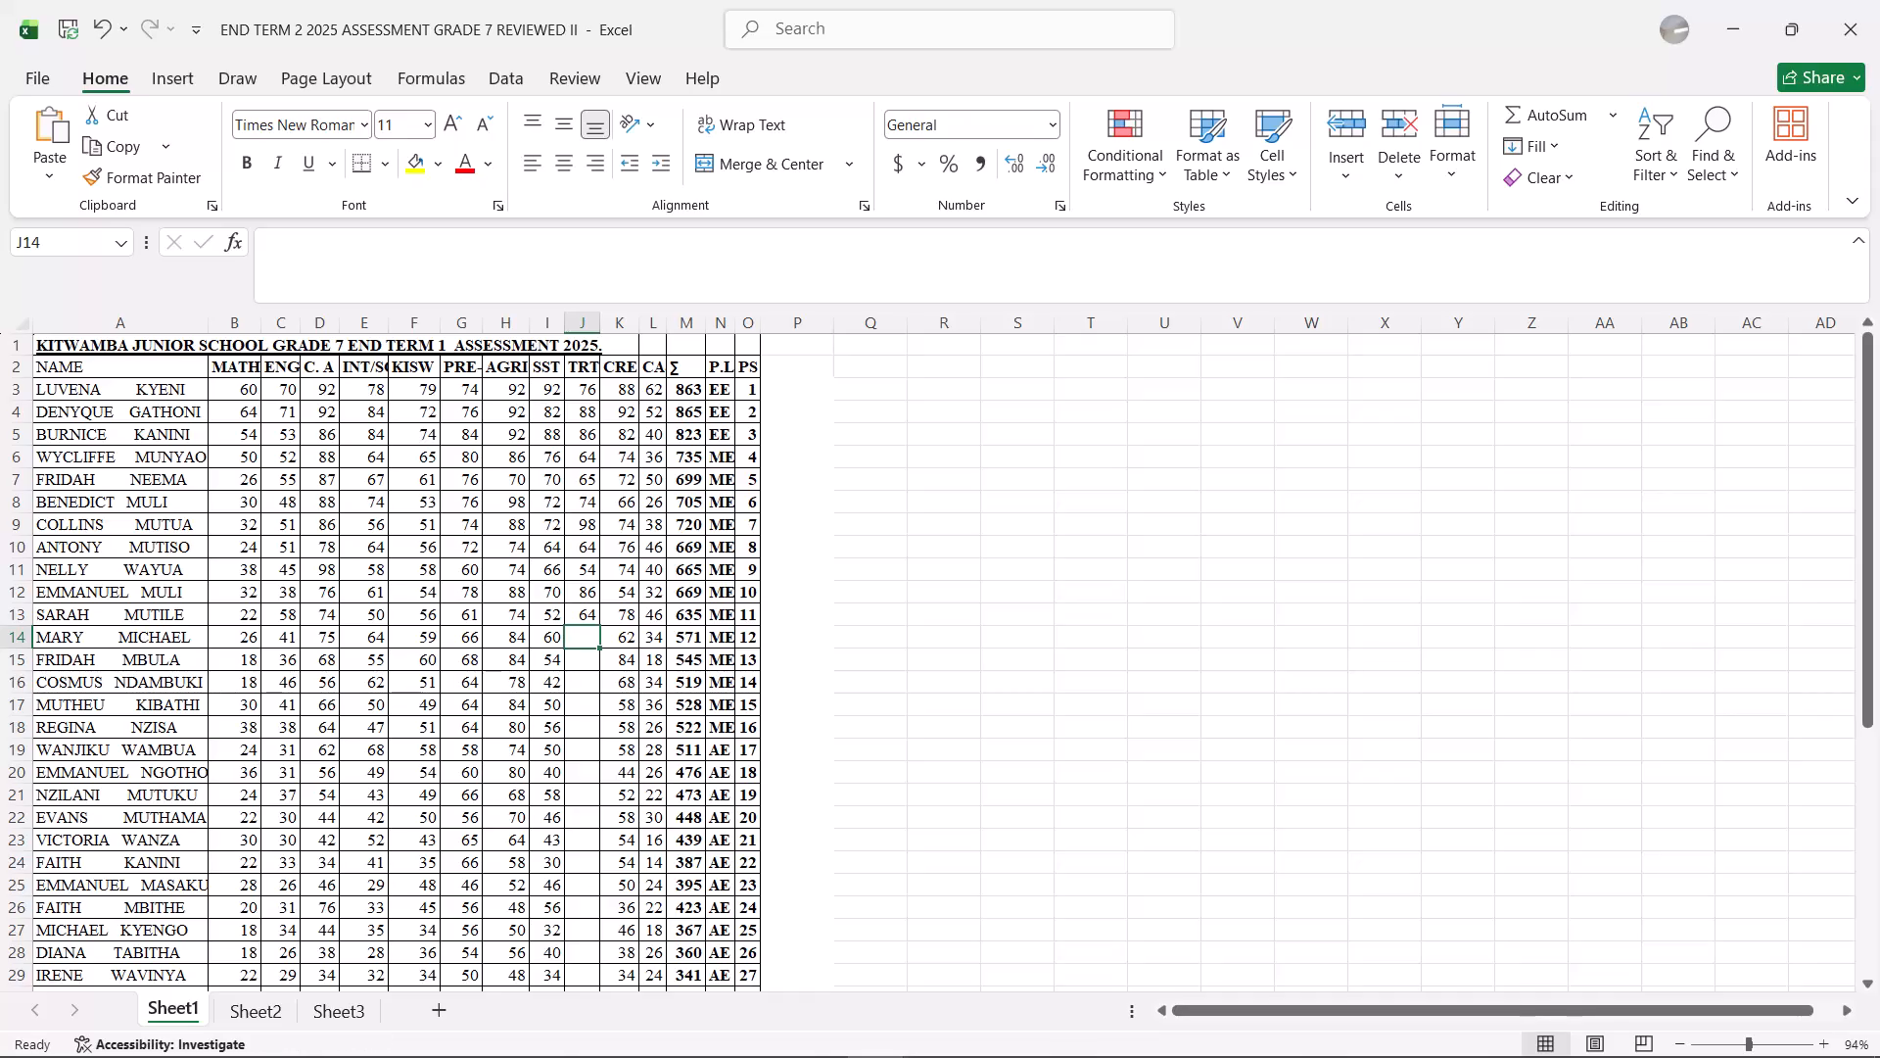
Enter TRT marks of 67, 64 and 78 for the twelfth, thirteenth and fourteenth students in cells J14 to J16.
left_click(578, 632)
type("67")
left_click(587, 666)
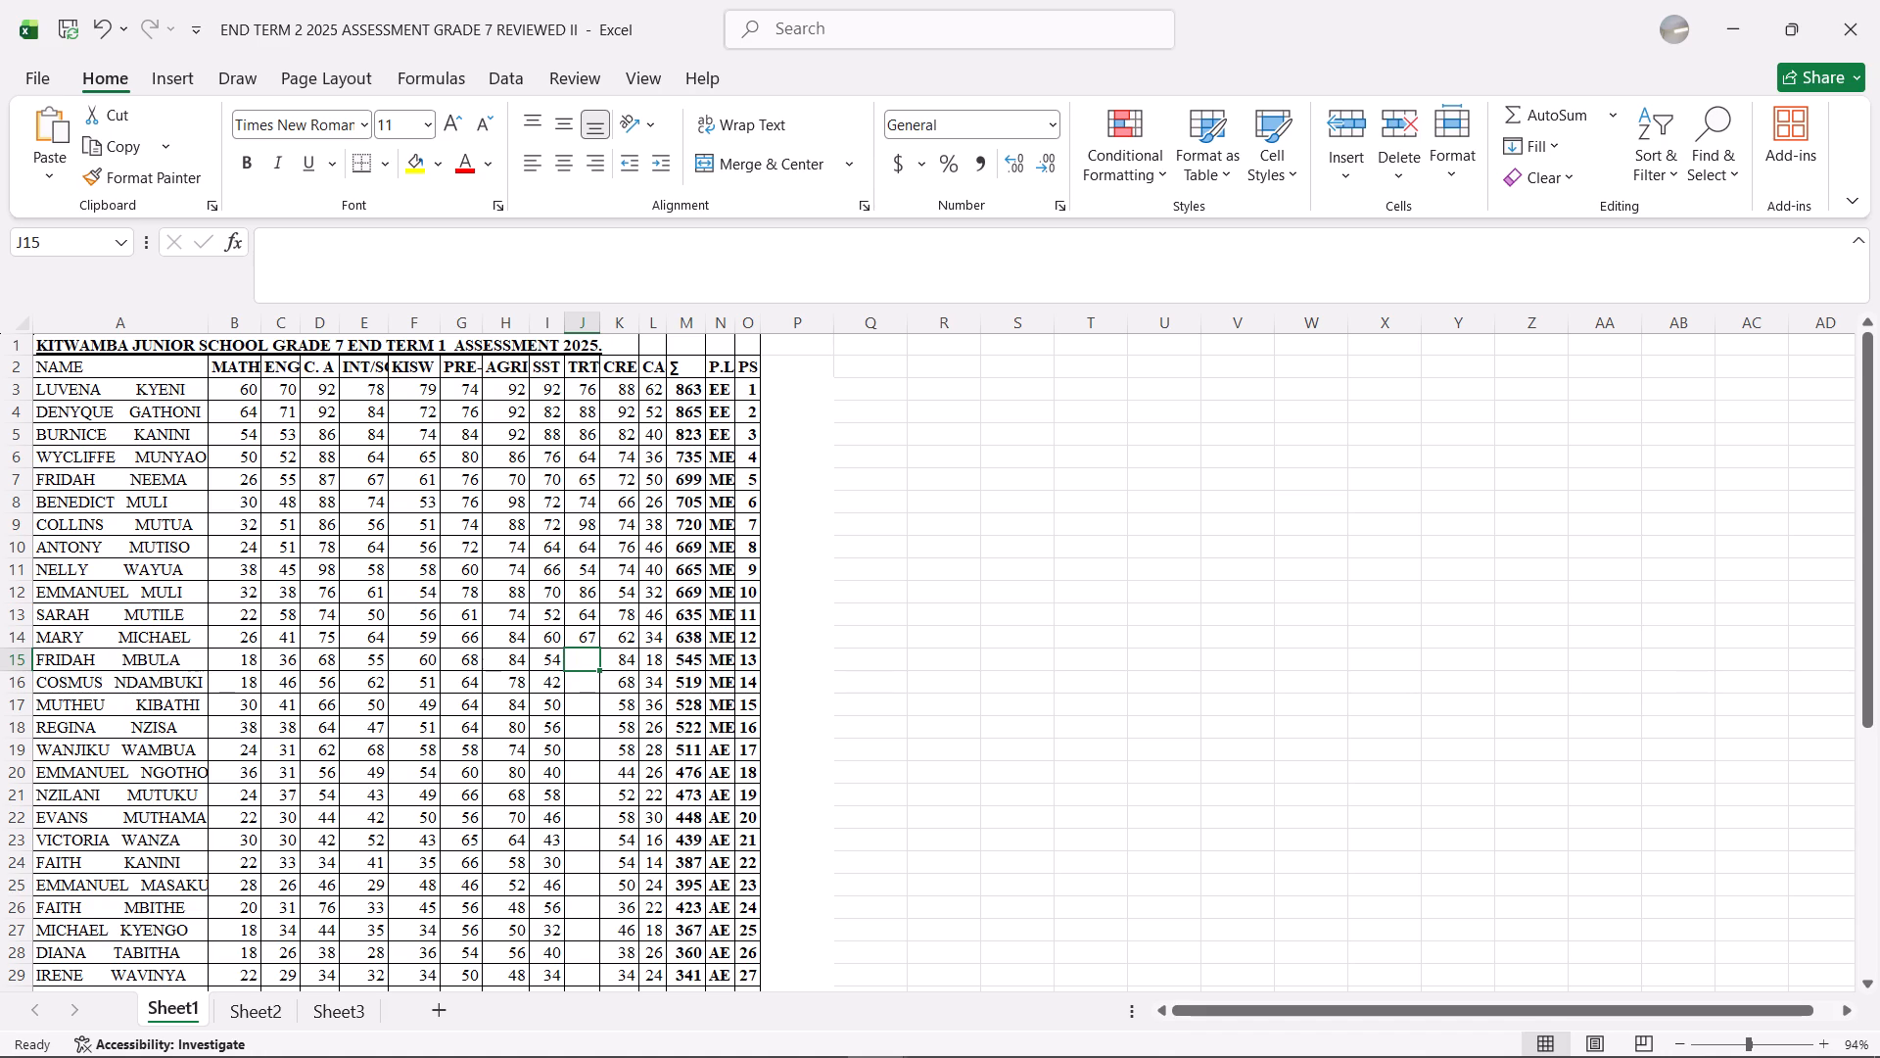
left_click(587, 666)
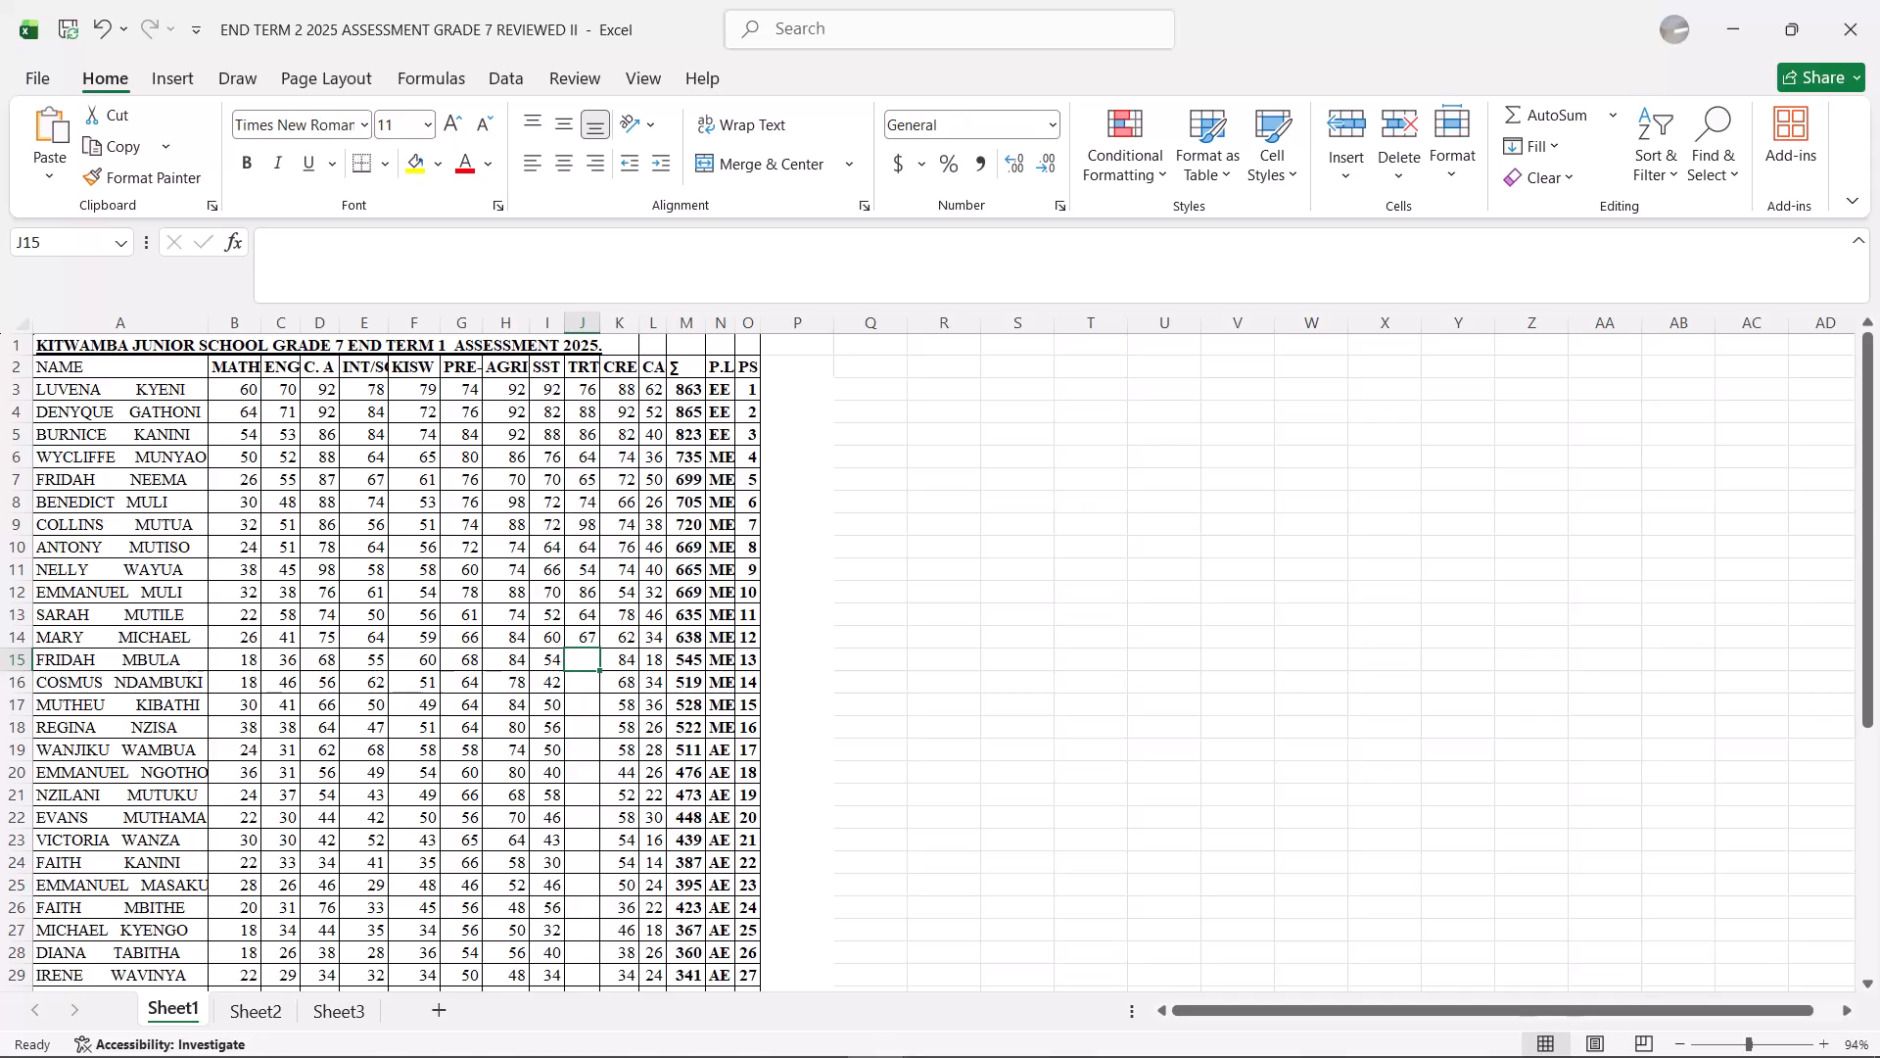
left_click(587, 666)
type("645")
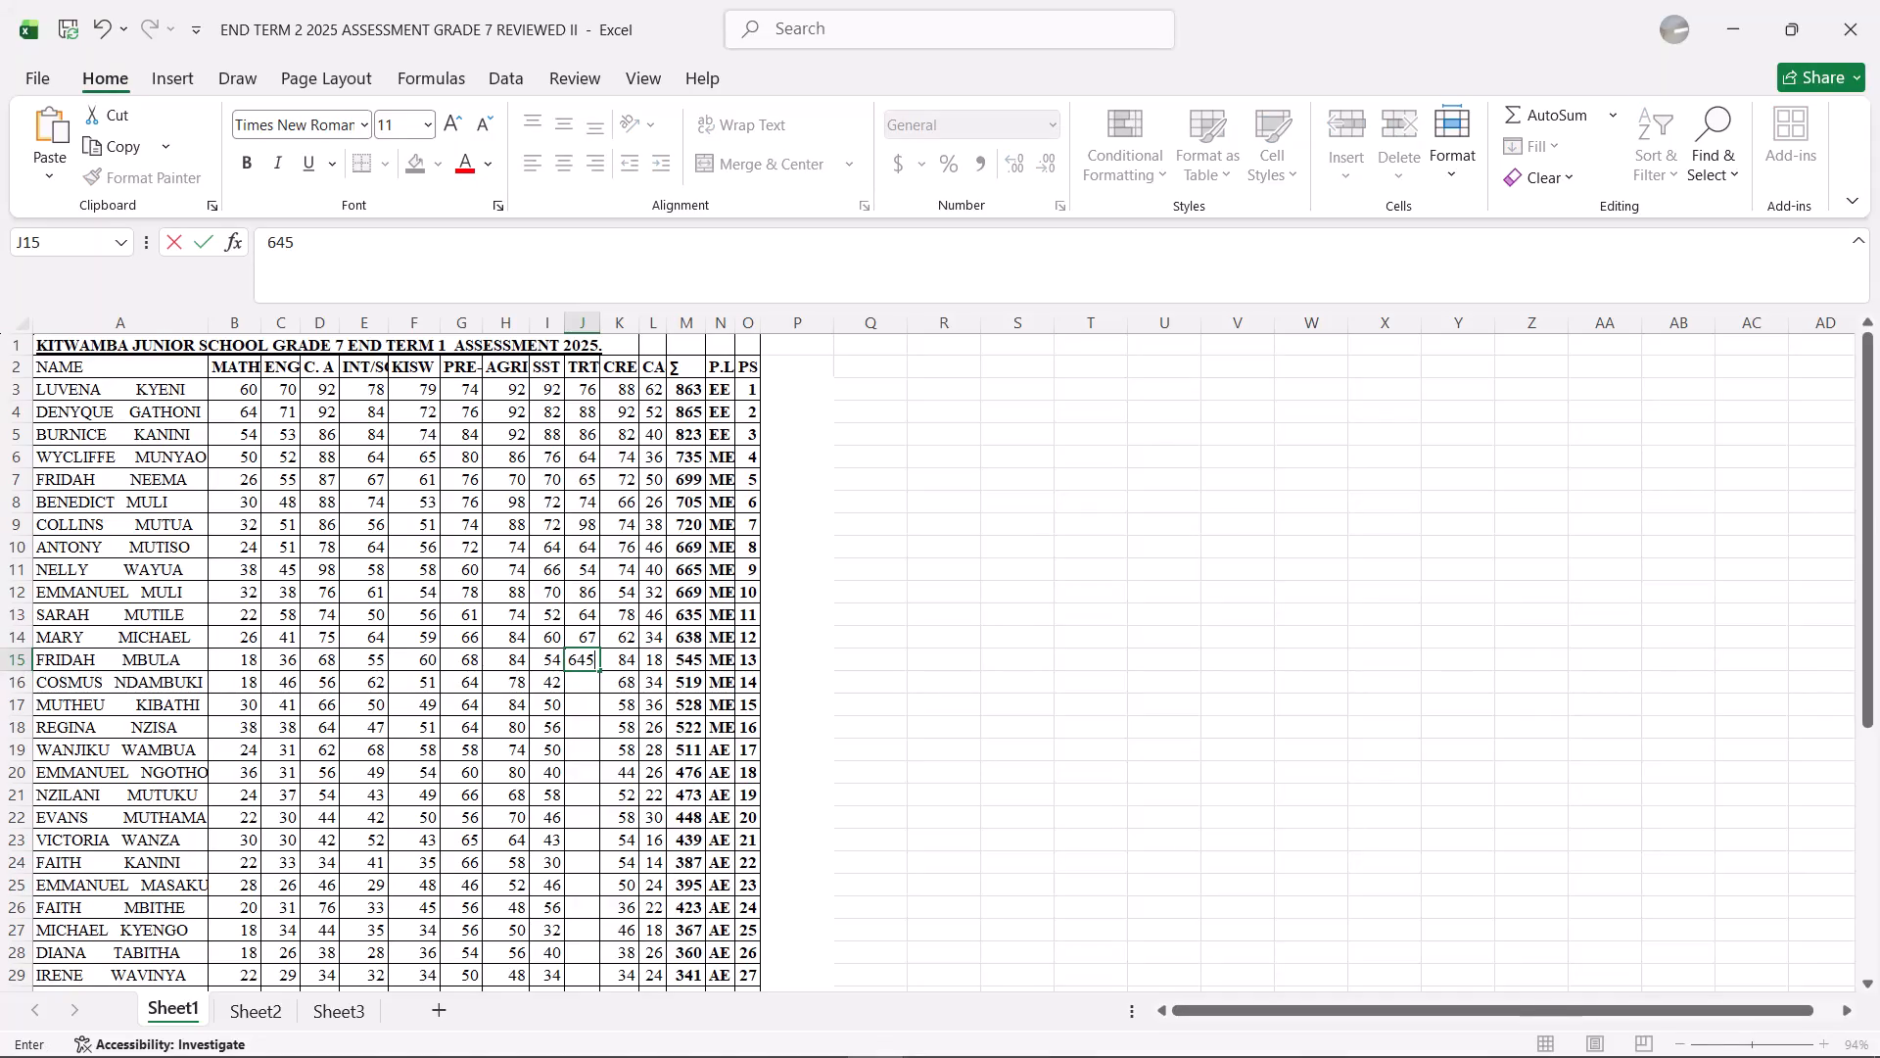
key("BackSpace")
key("r")
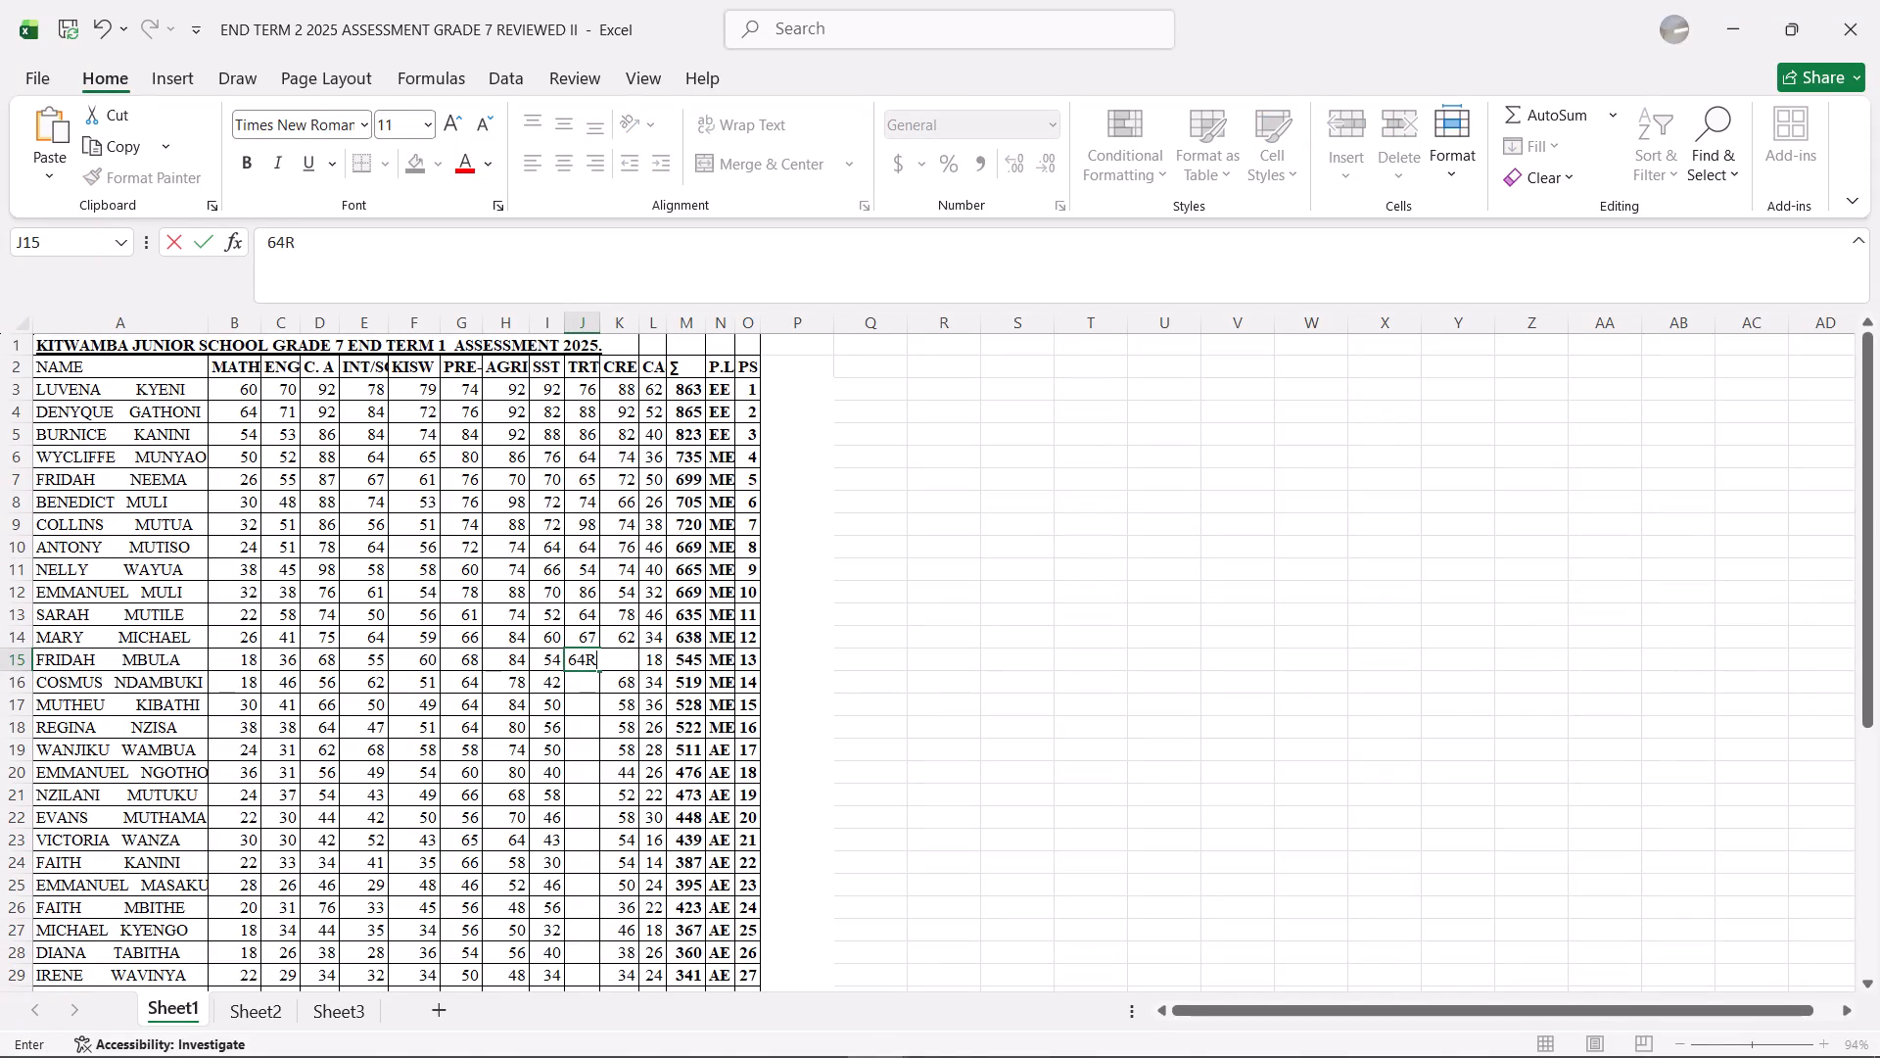
key("BackSpace")
key("BackSpace")
key("4")
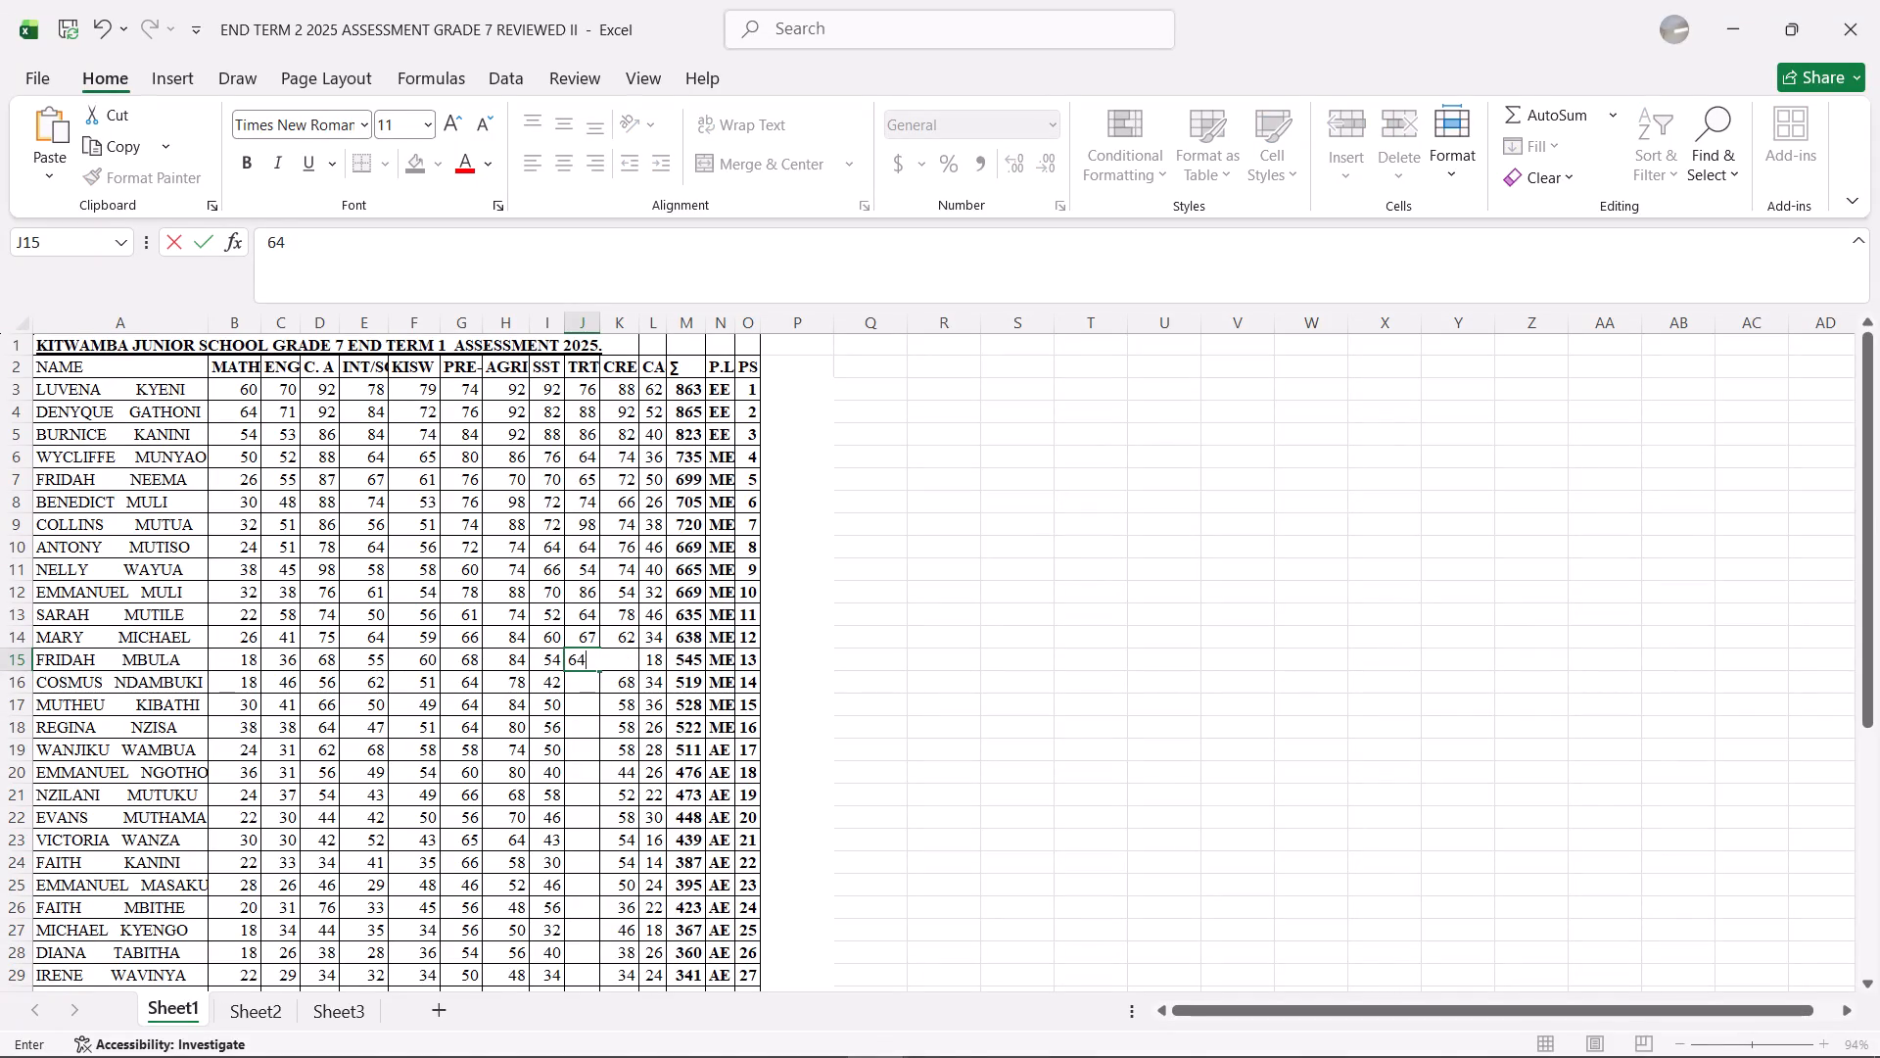
left_click(592, 691)
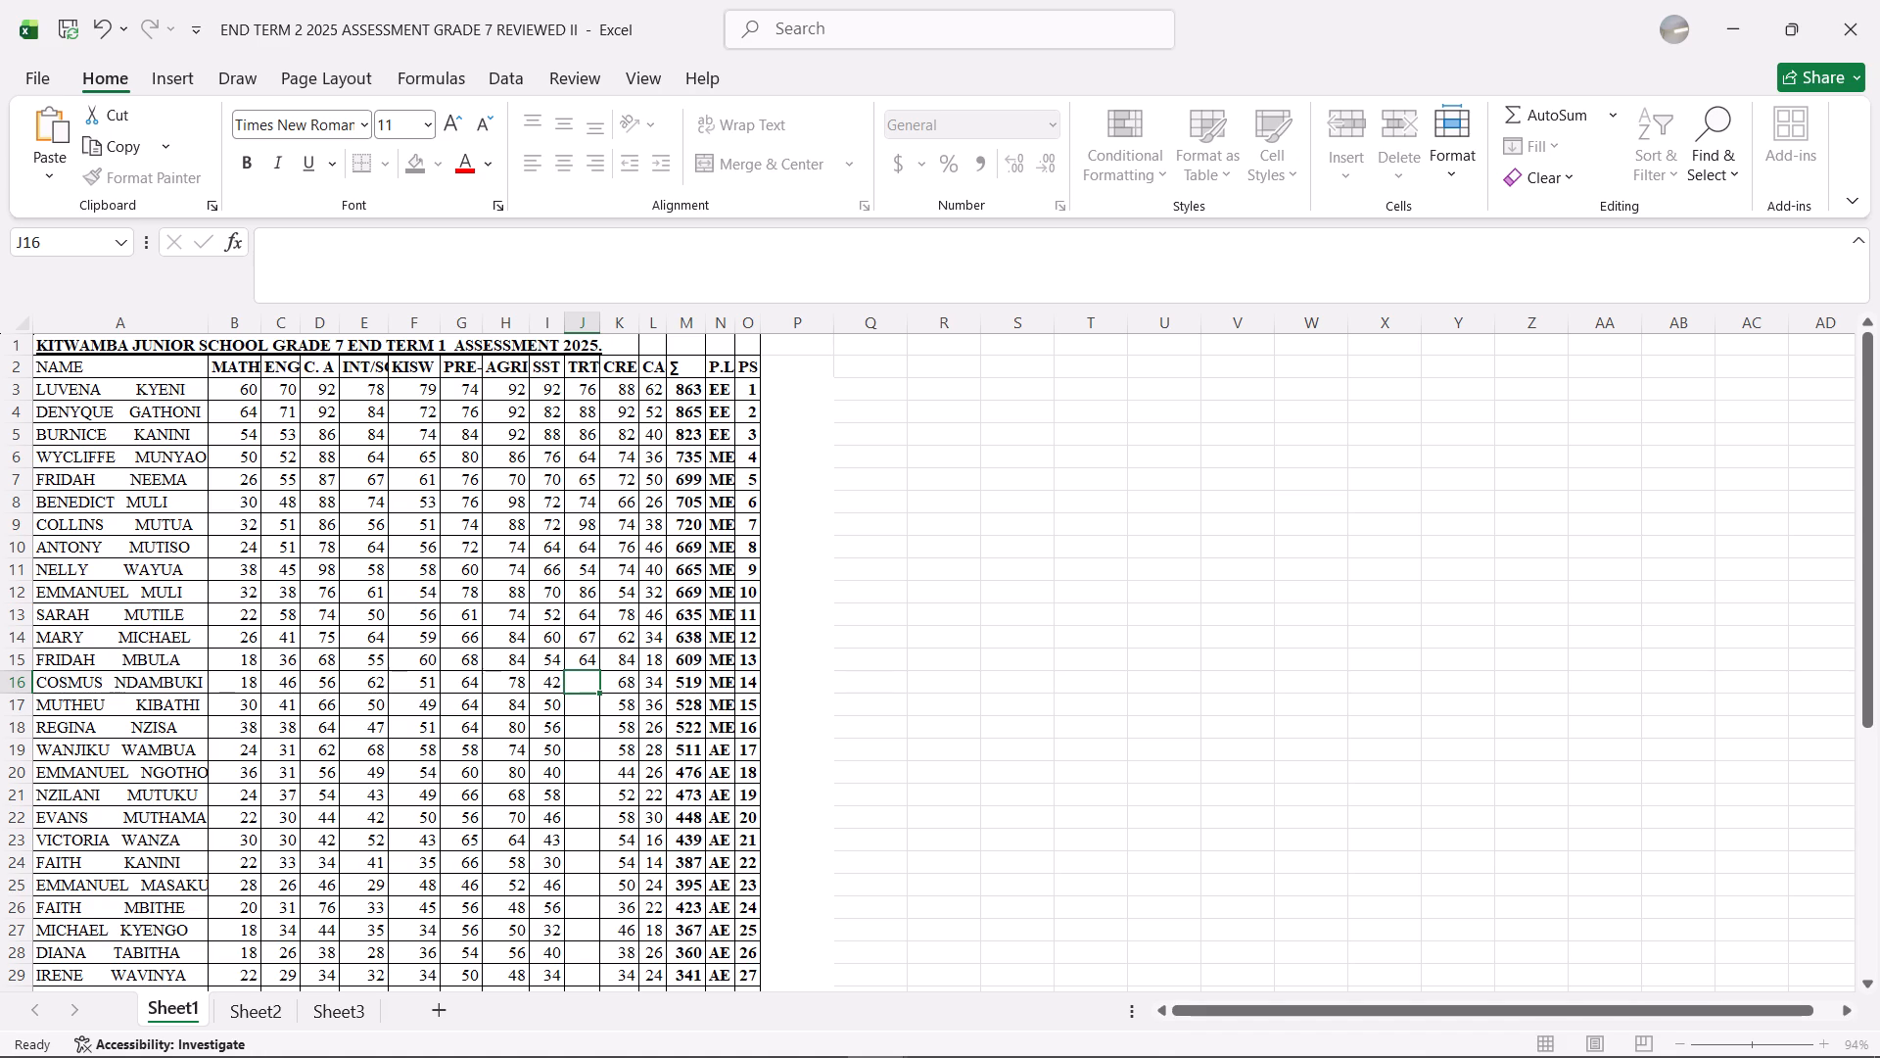
type("78")
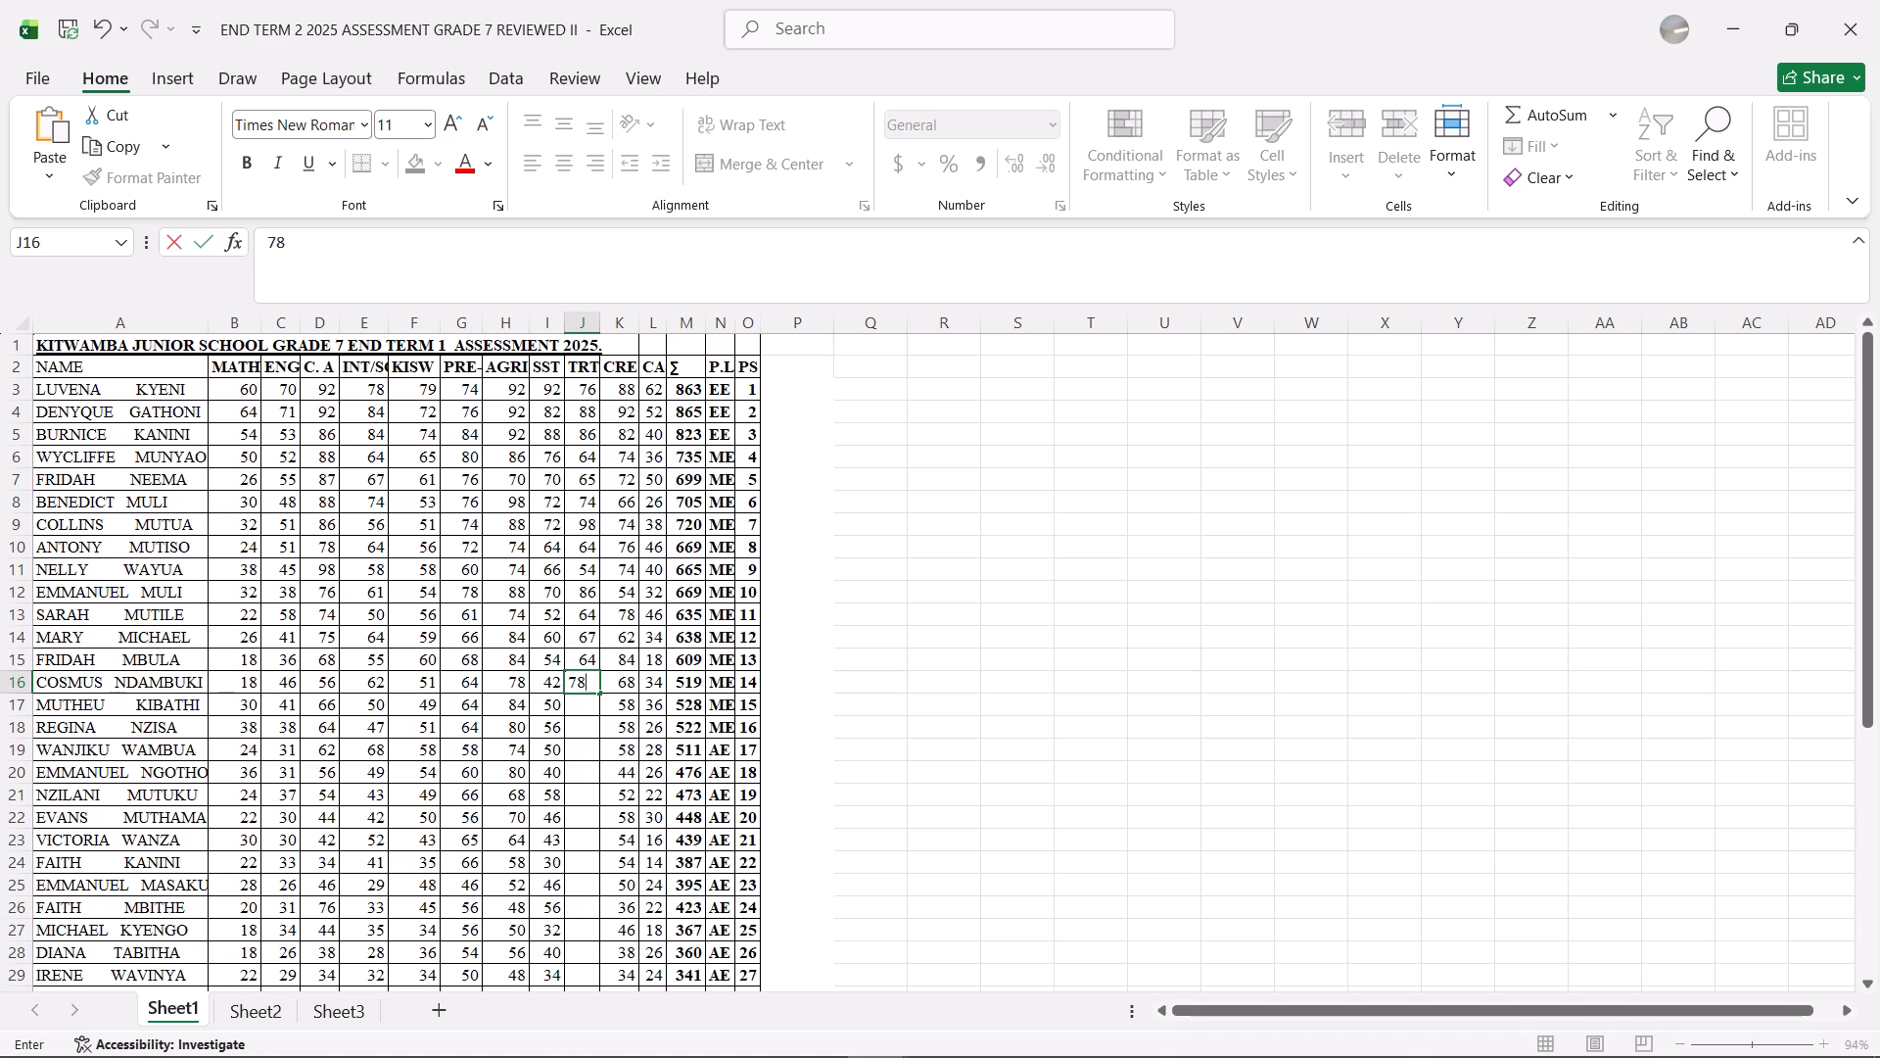
Complete the TRT mark of 78 in cell J16 and select the fifteenth student's TRT cell, J17.
left_click(590, 702)
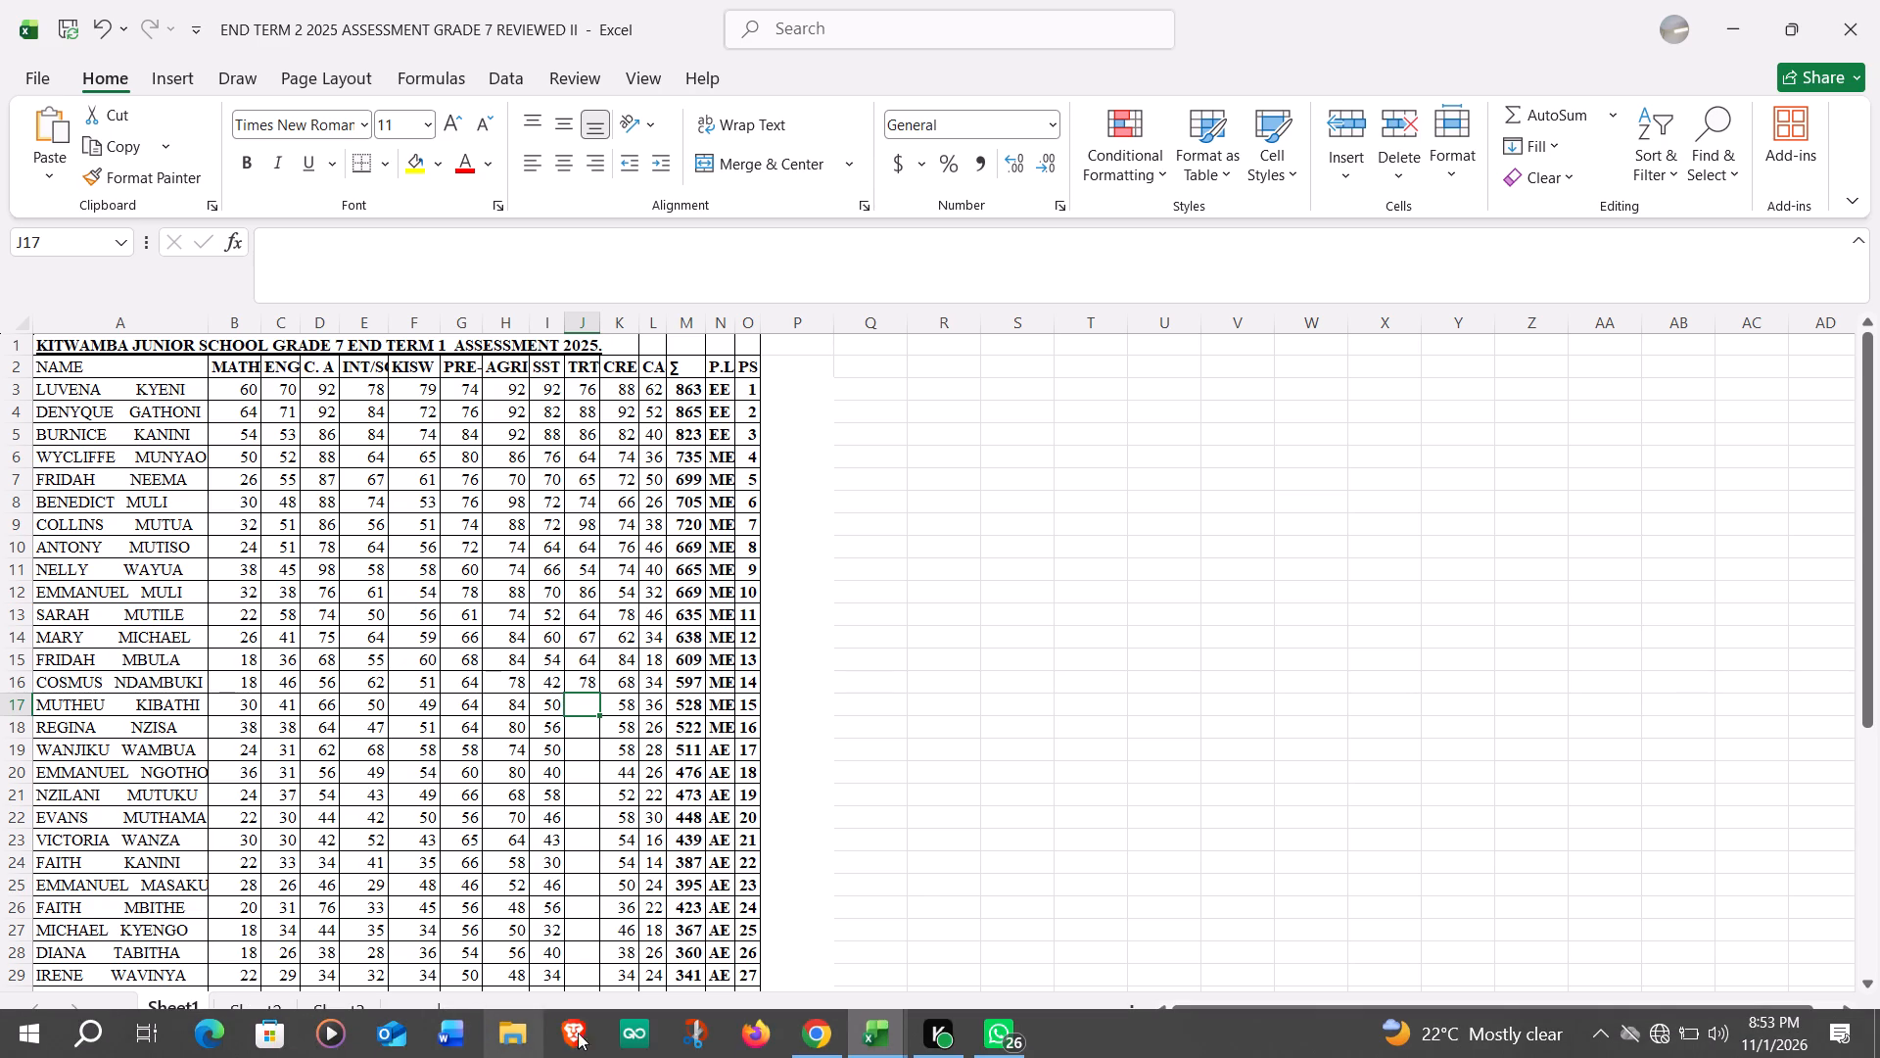
Switch to the YouTube page in Chrome and check the computer's network connections, closing the network list when done.
left_click(807, 1036)
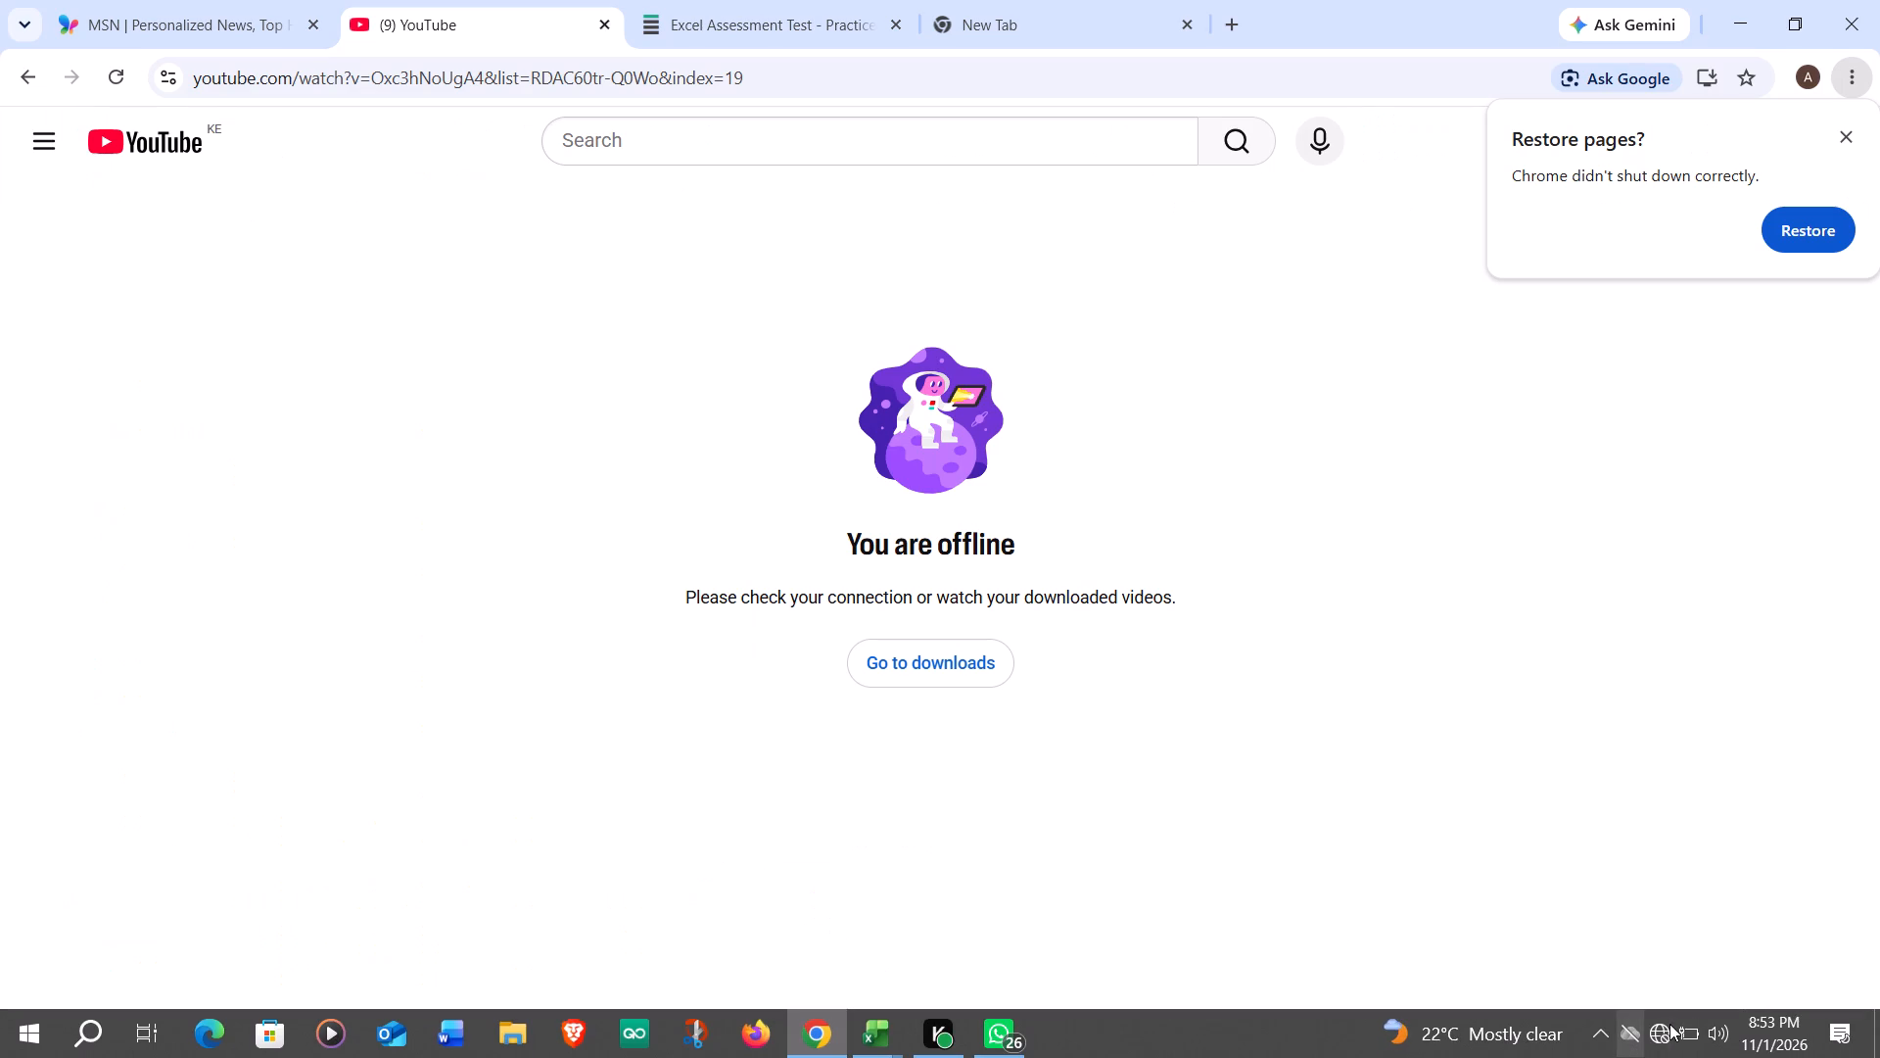
left_click(1673, 1022)
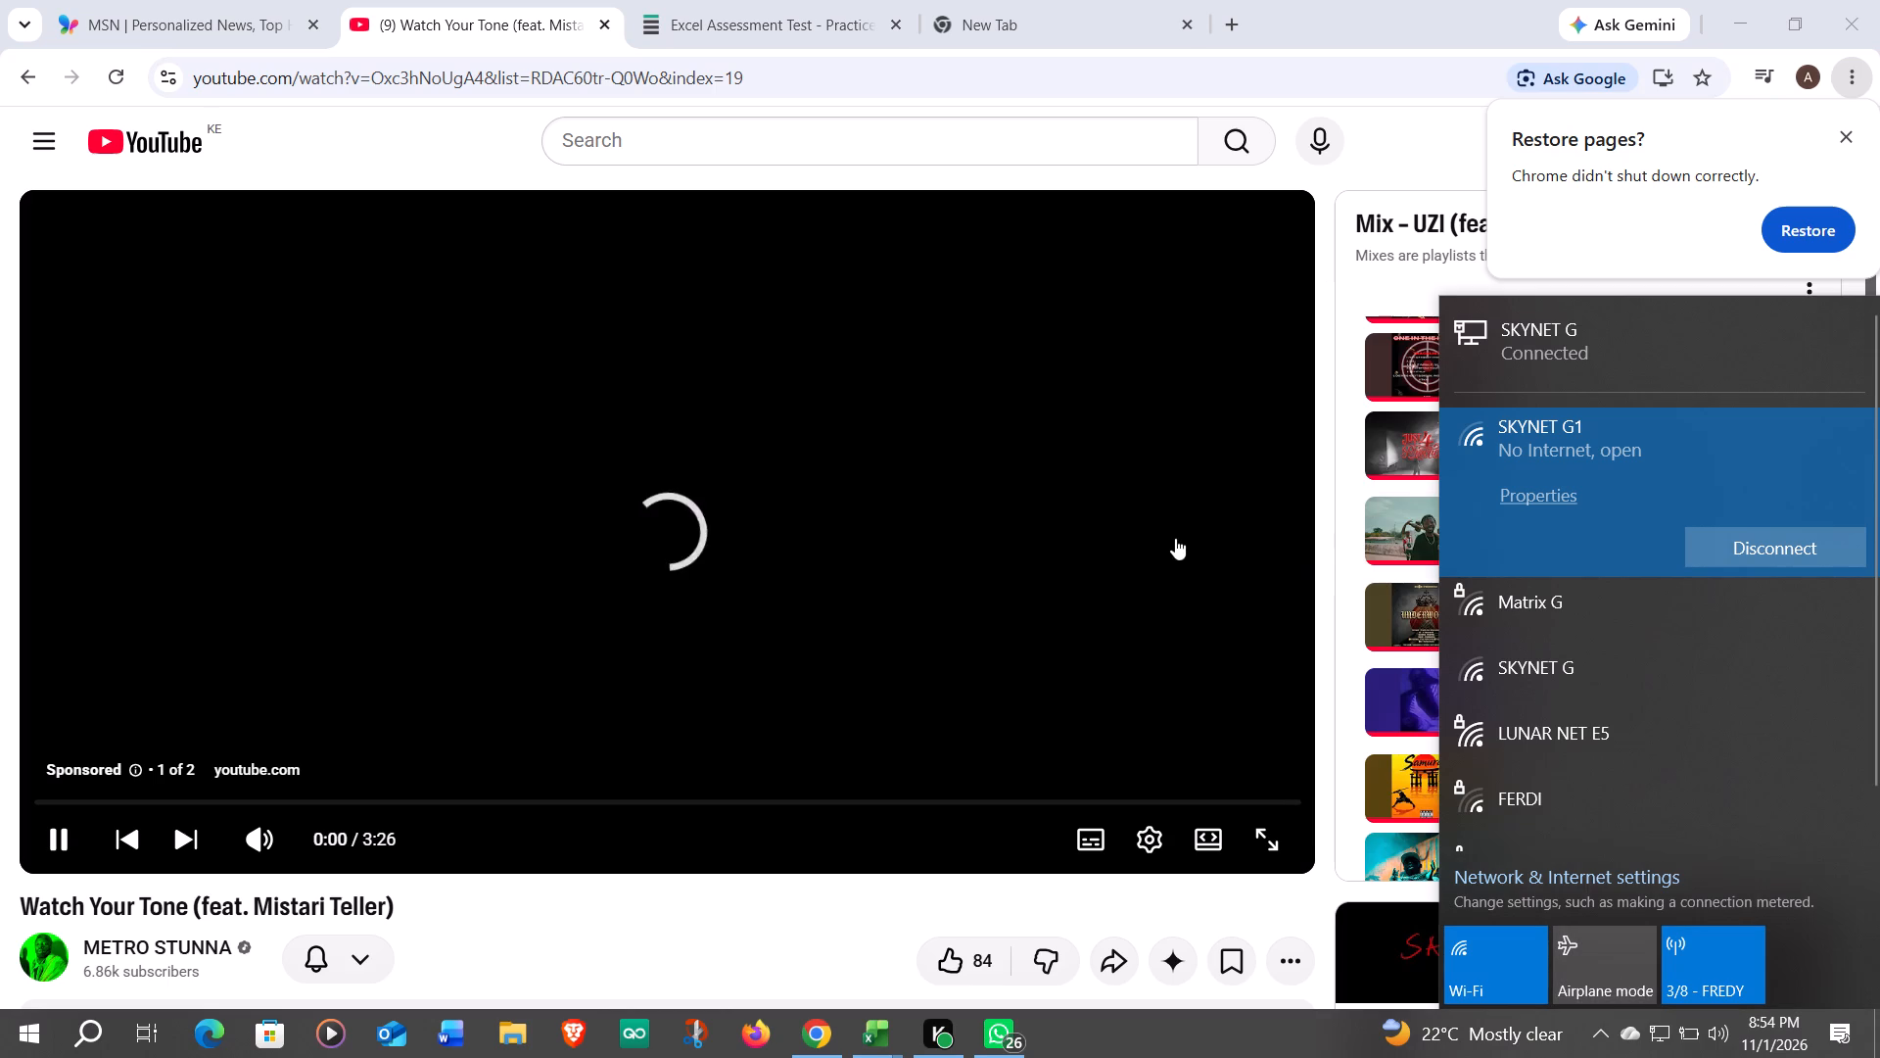
left_click(1236, 754)
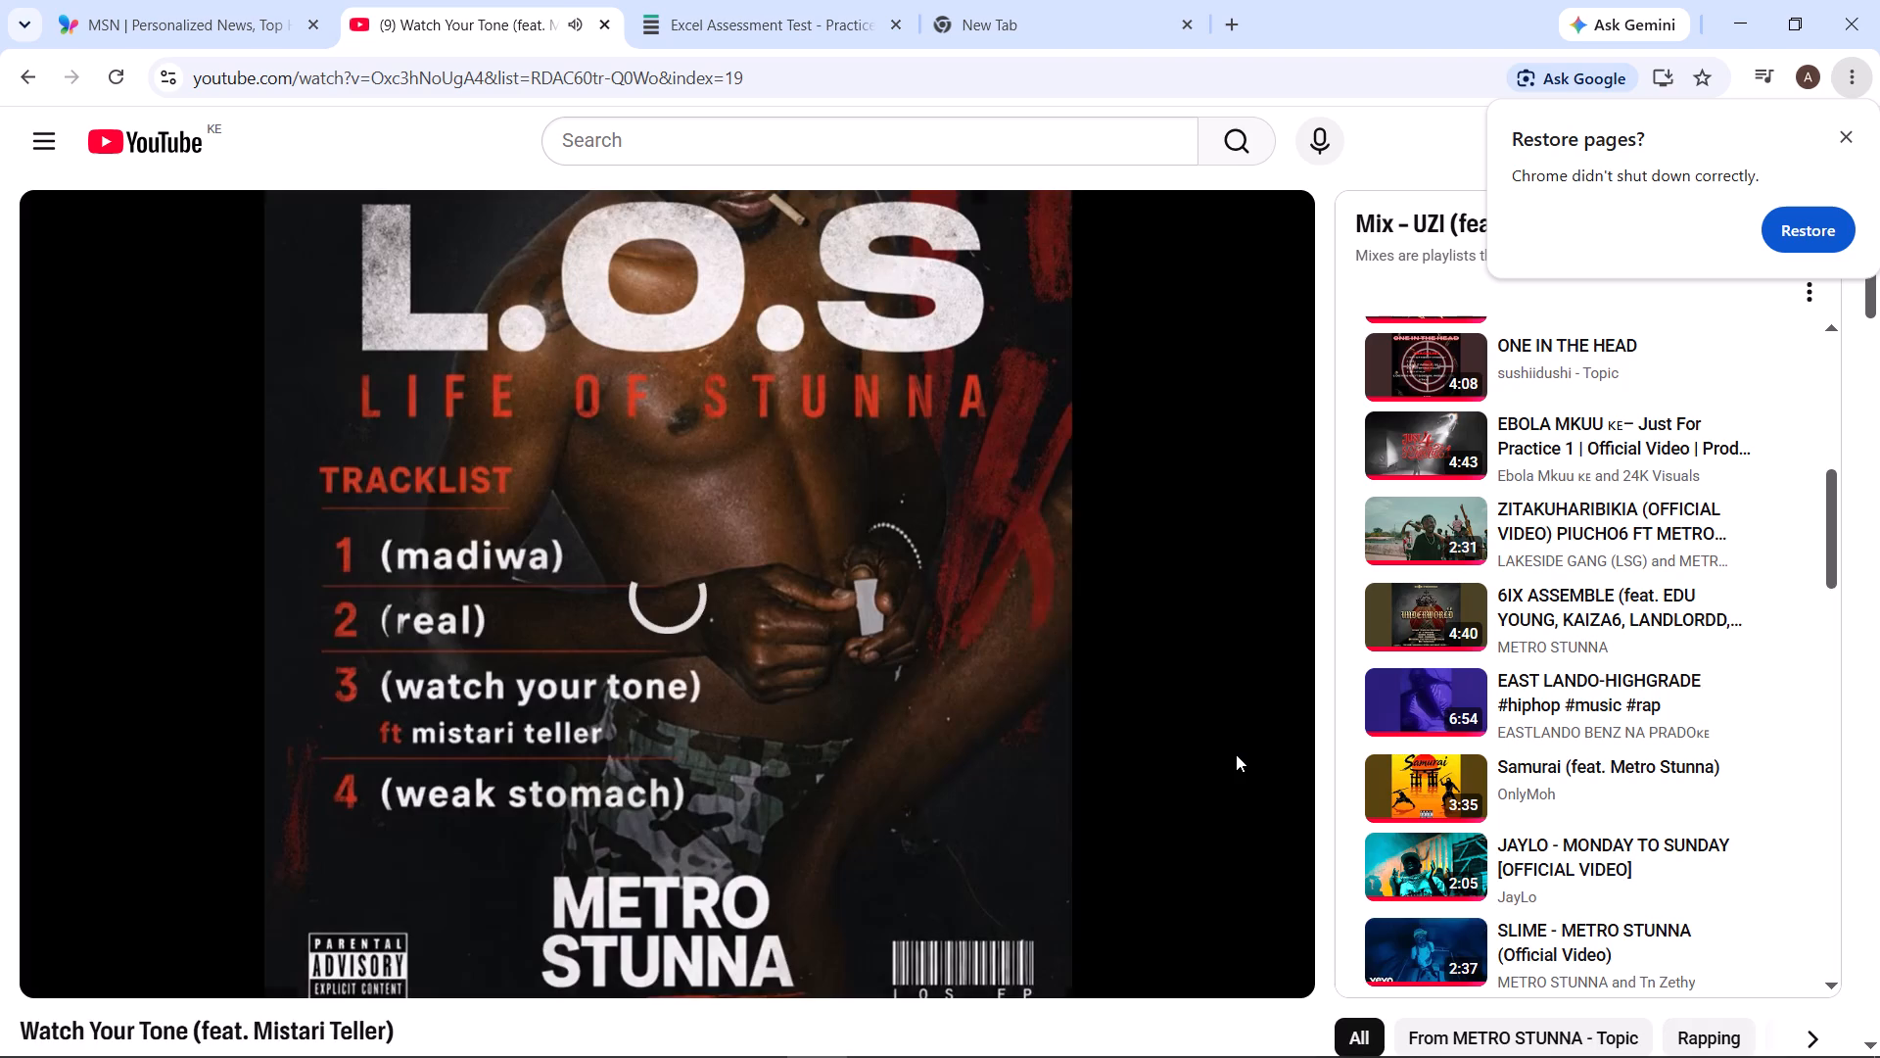
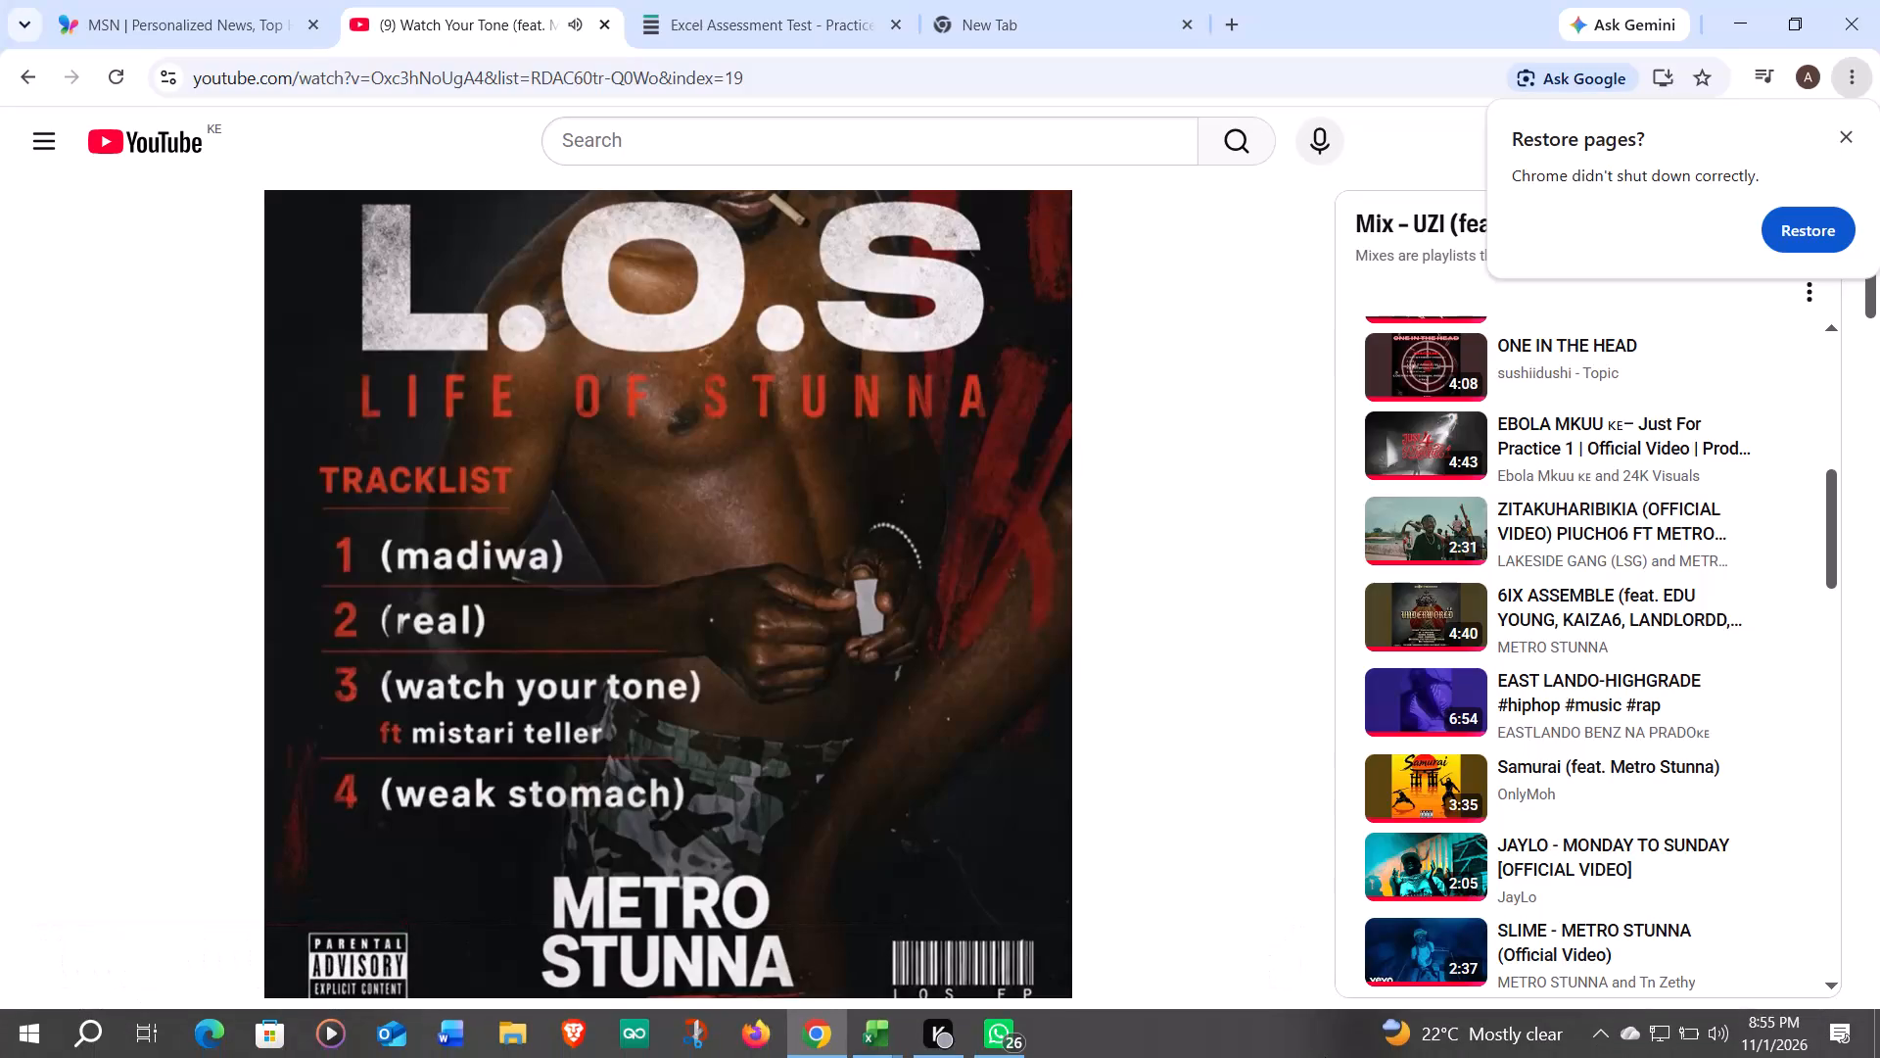
Switch to the END TERM 2 2025 assessment workbook in Excel and select the fifteenth student's empty TRT cell, J17.
left_click(869, 1017)
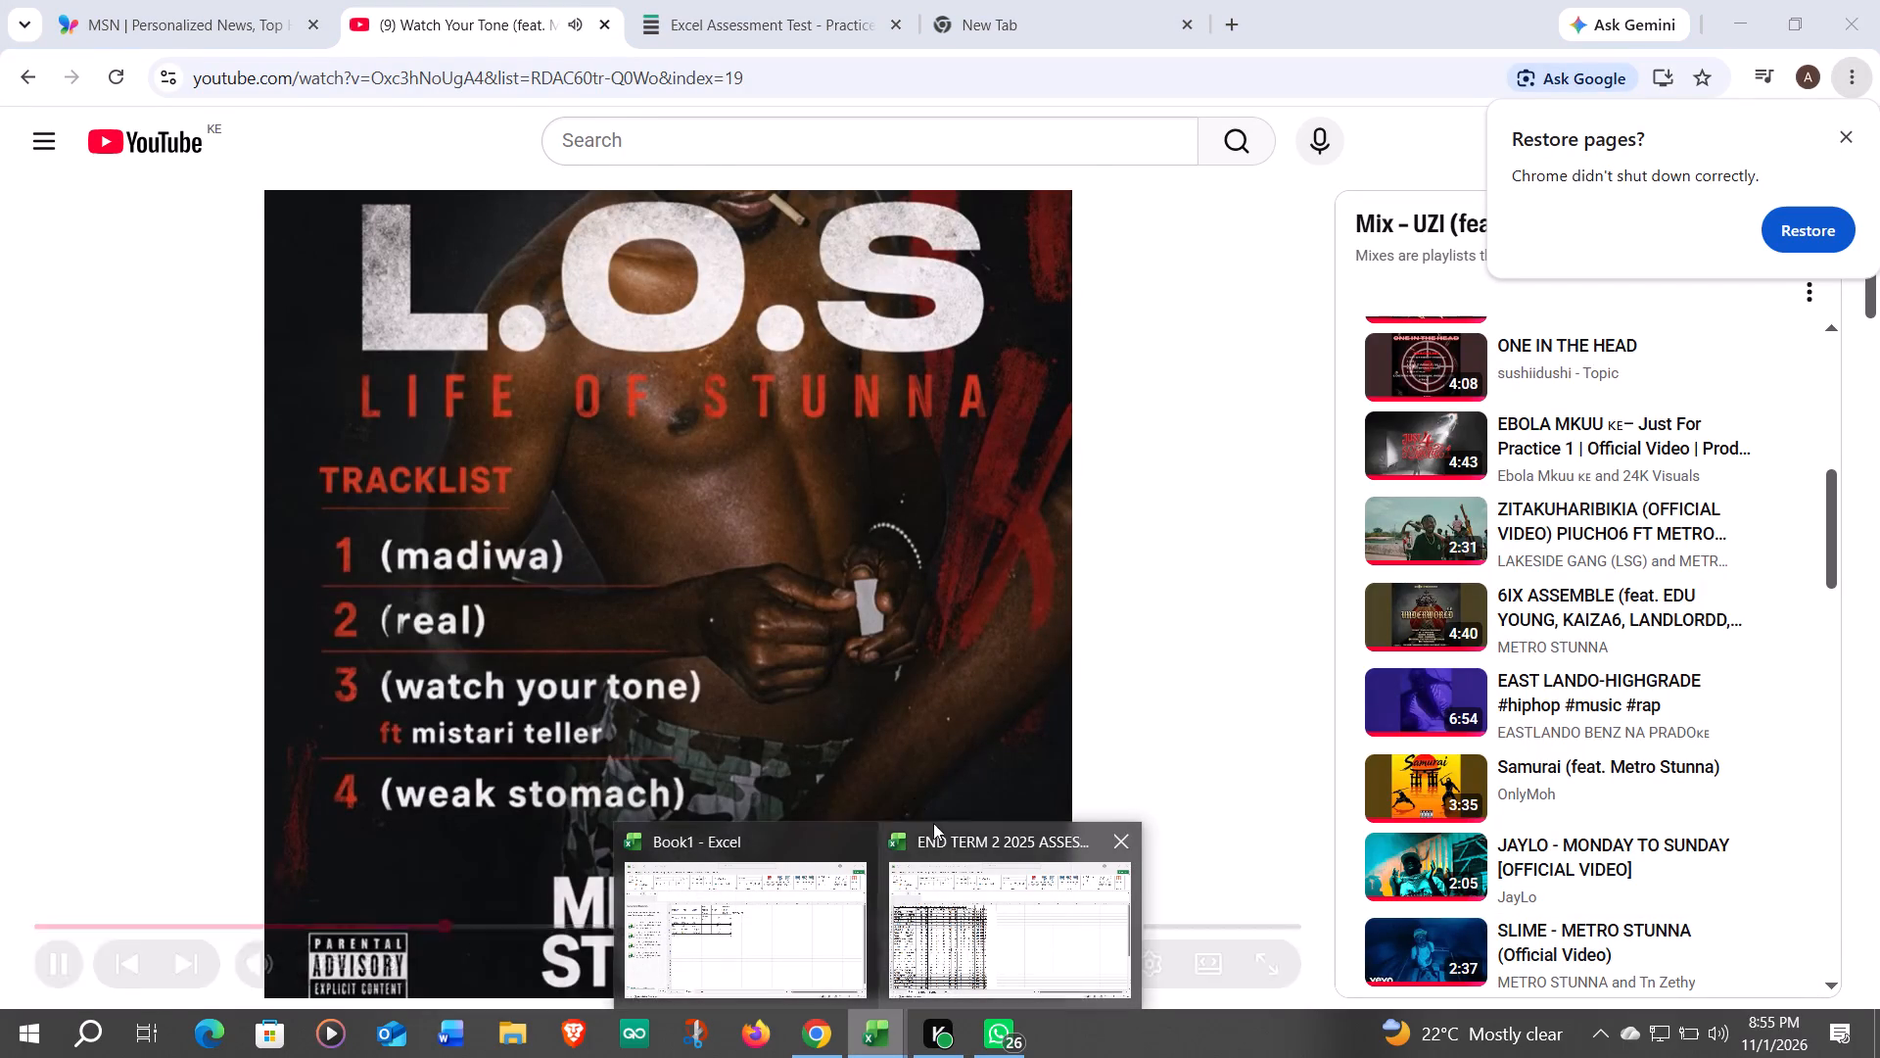
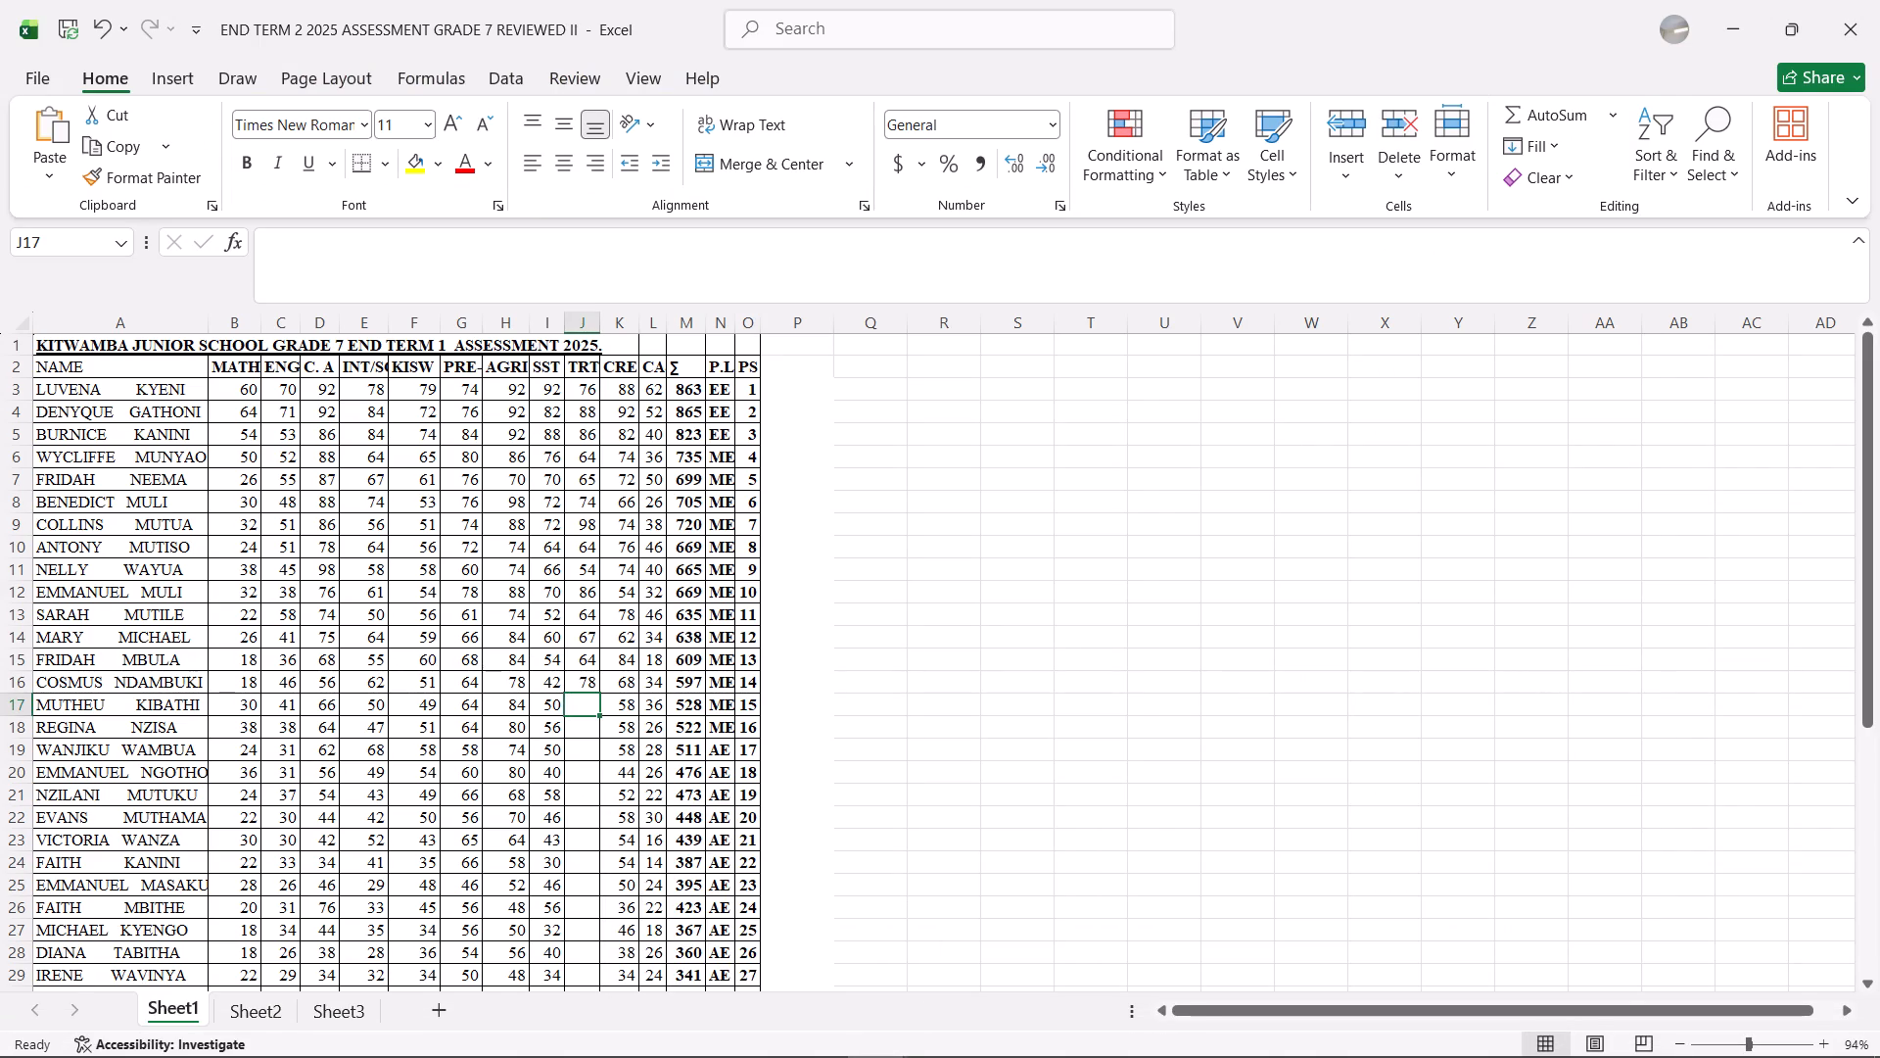
Open the fifteenth student's empty TRT cell, J17, for mark entry.
left_click(587, 696)
double_click(587, 696)
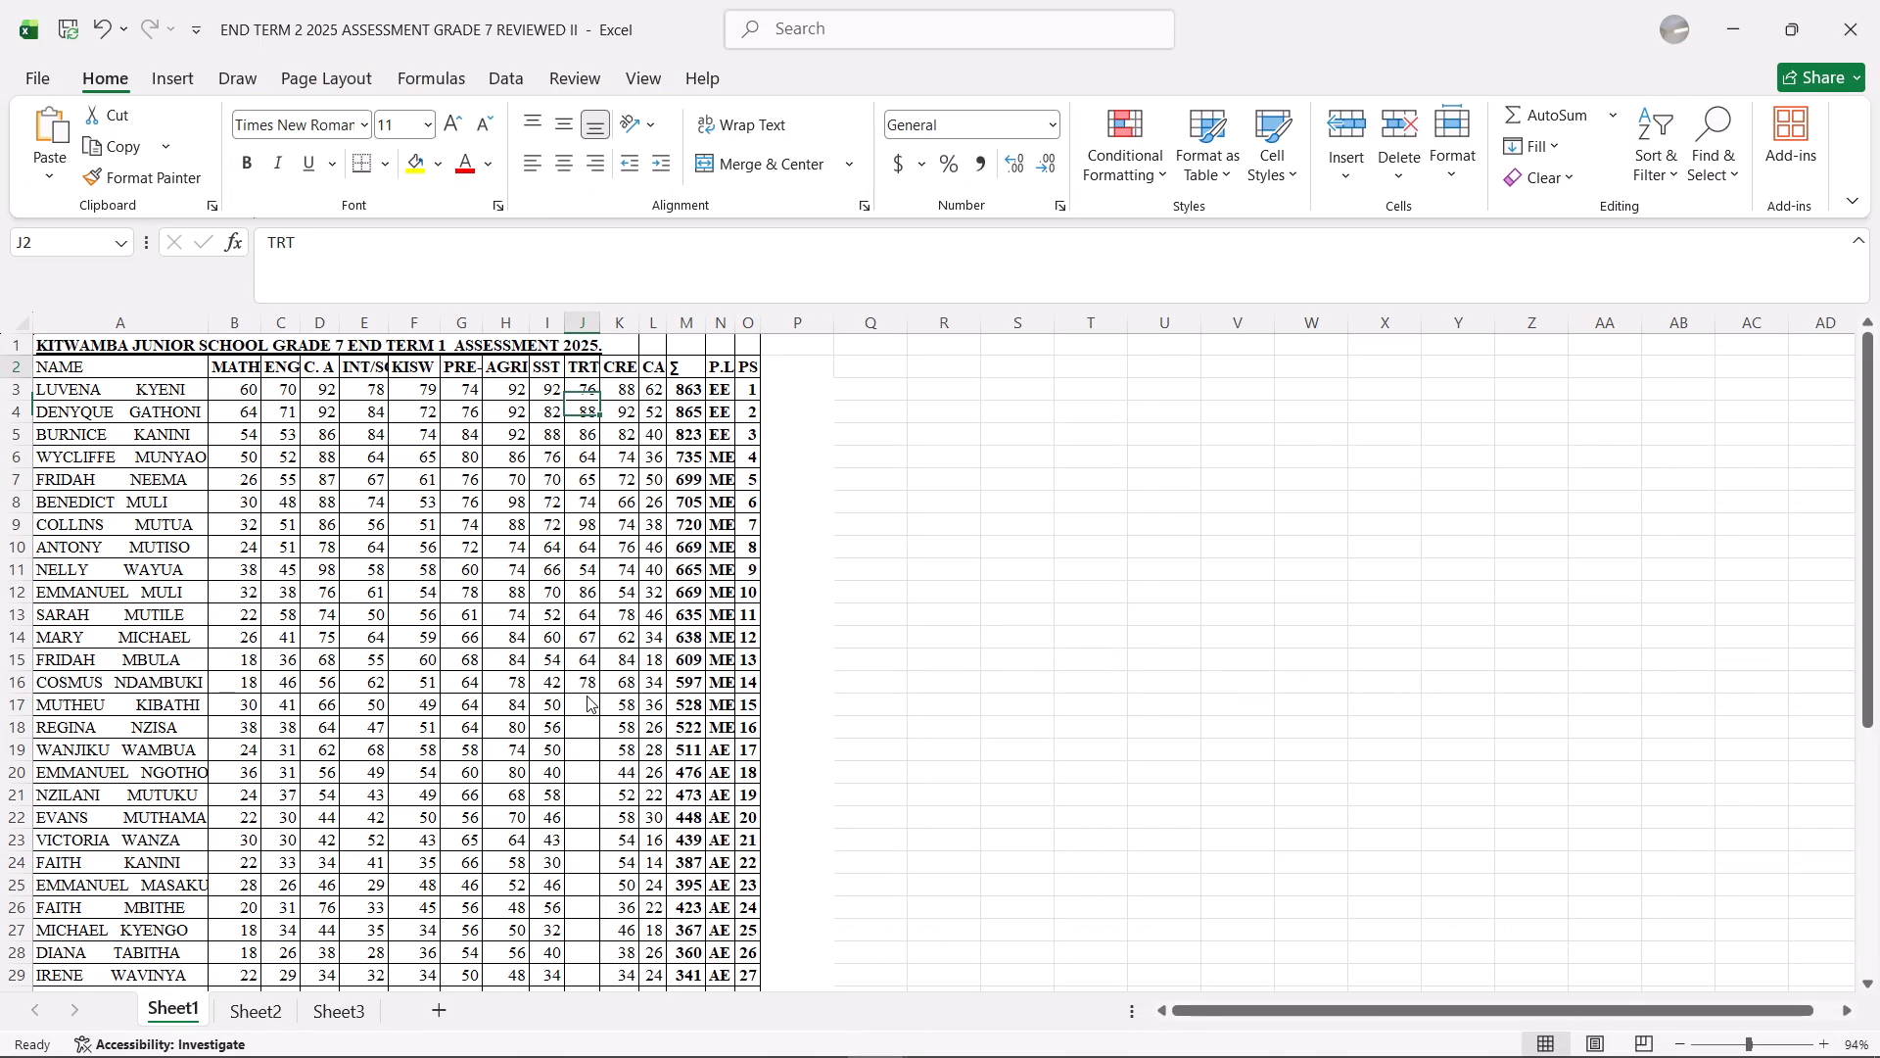
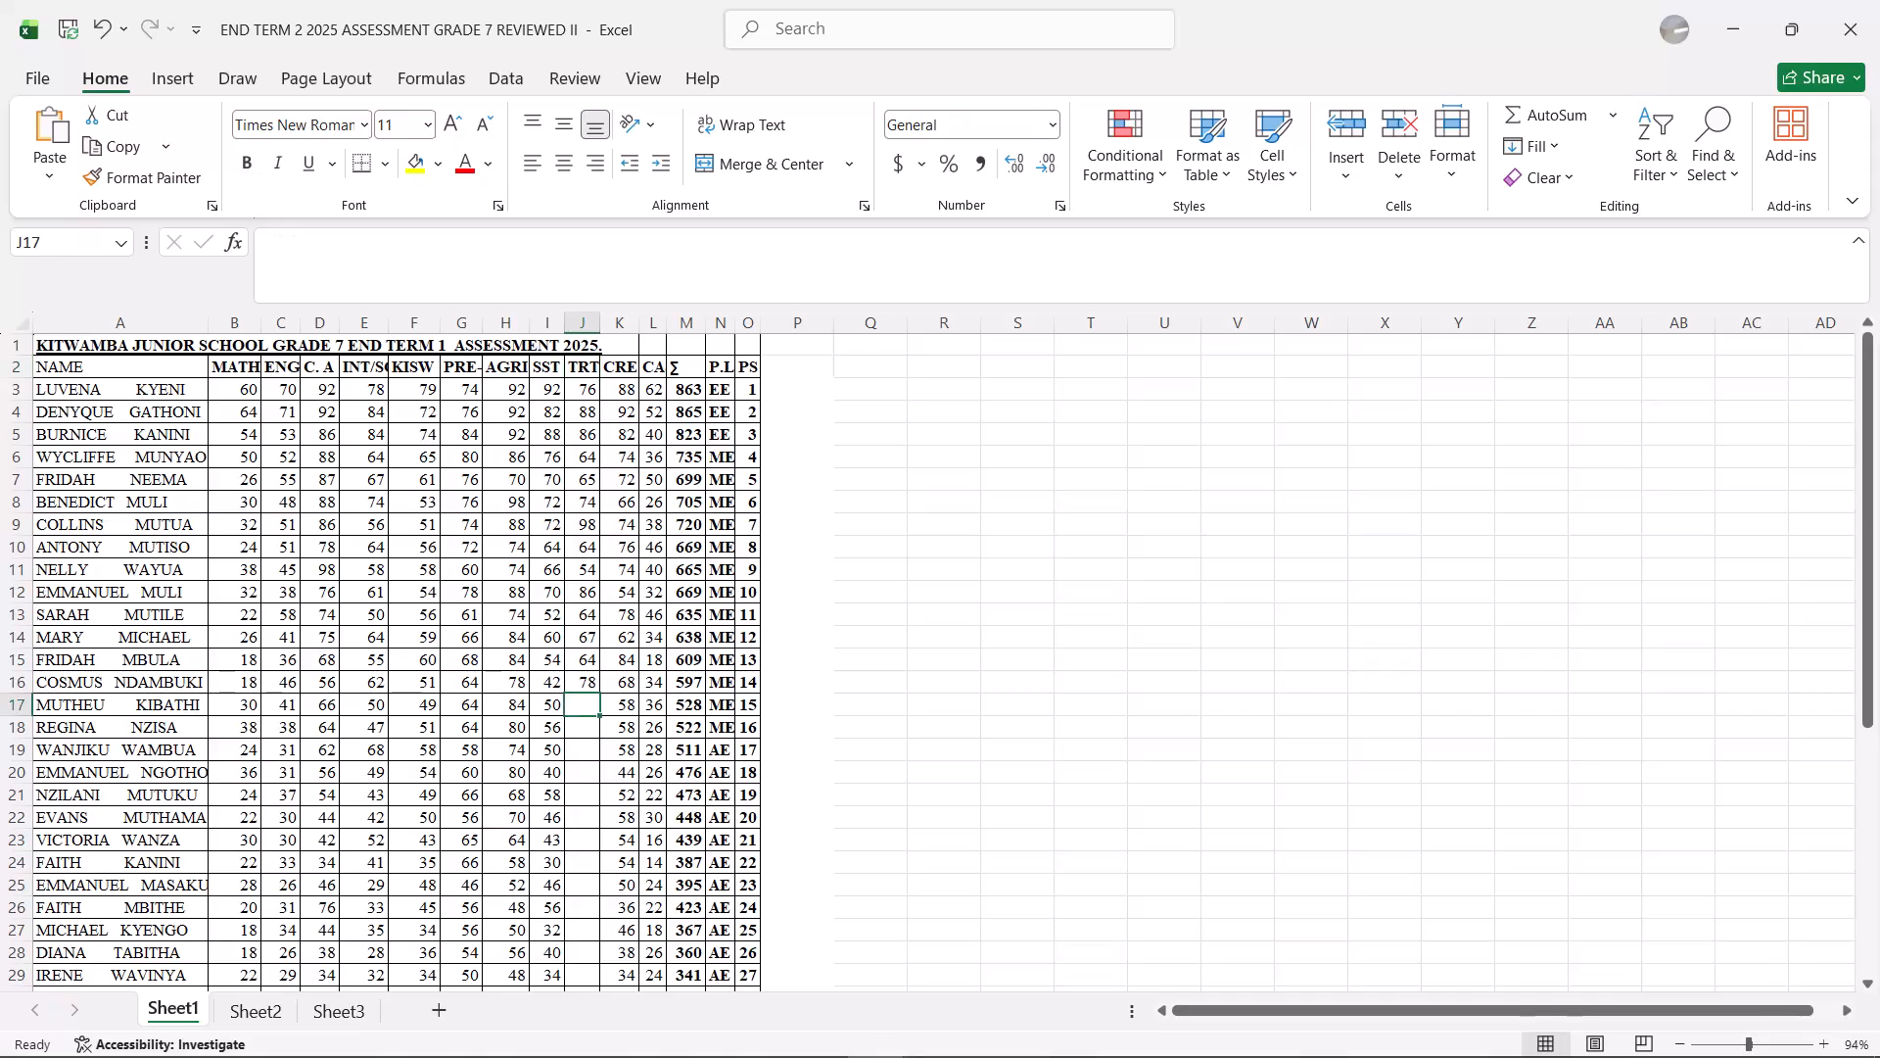
Enter TRT marks of 76 and 66 for the fifteenth and sixteenth students in cells J17 and J18.
type("76")
left_click(589, 724)
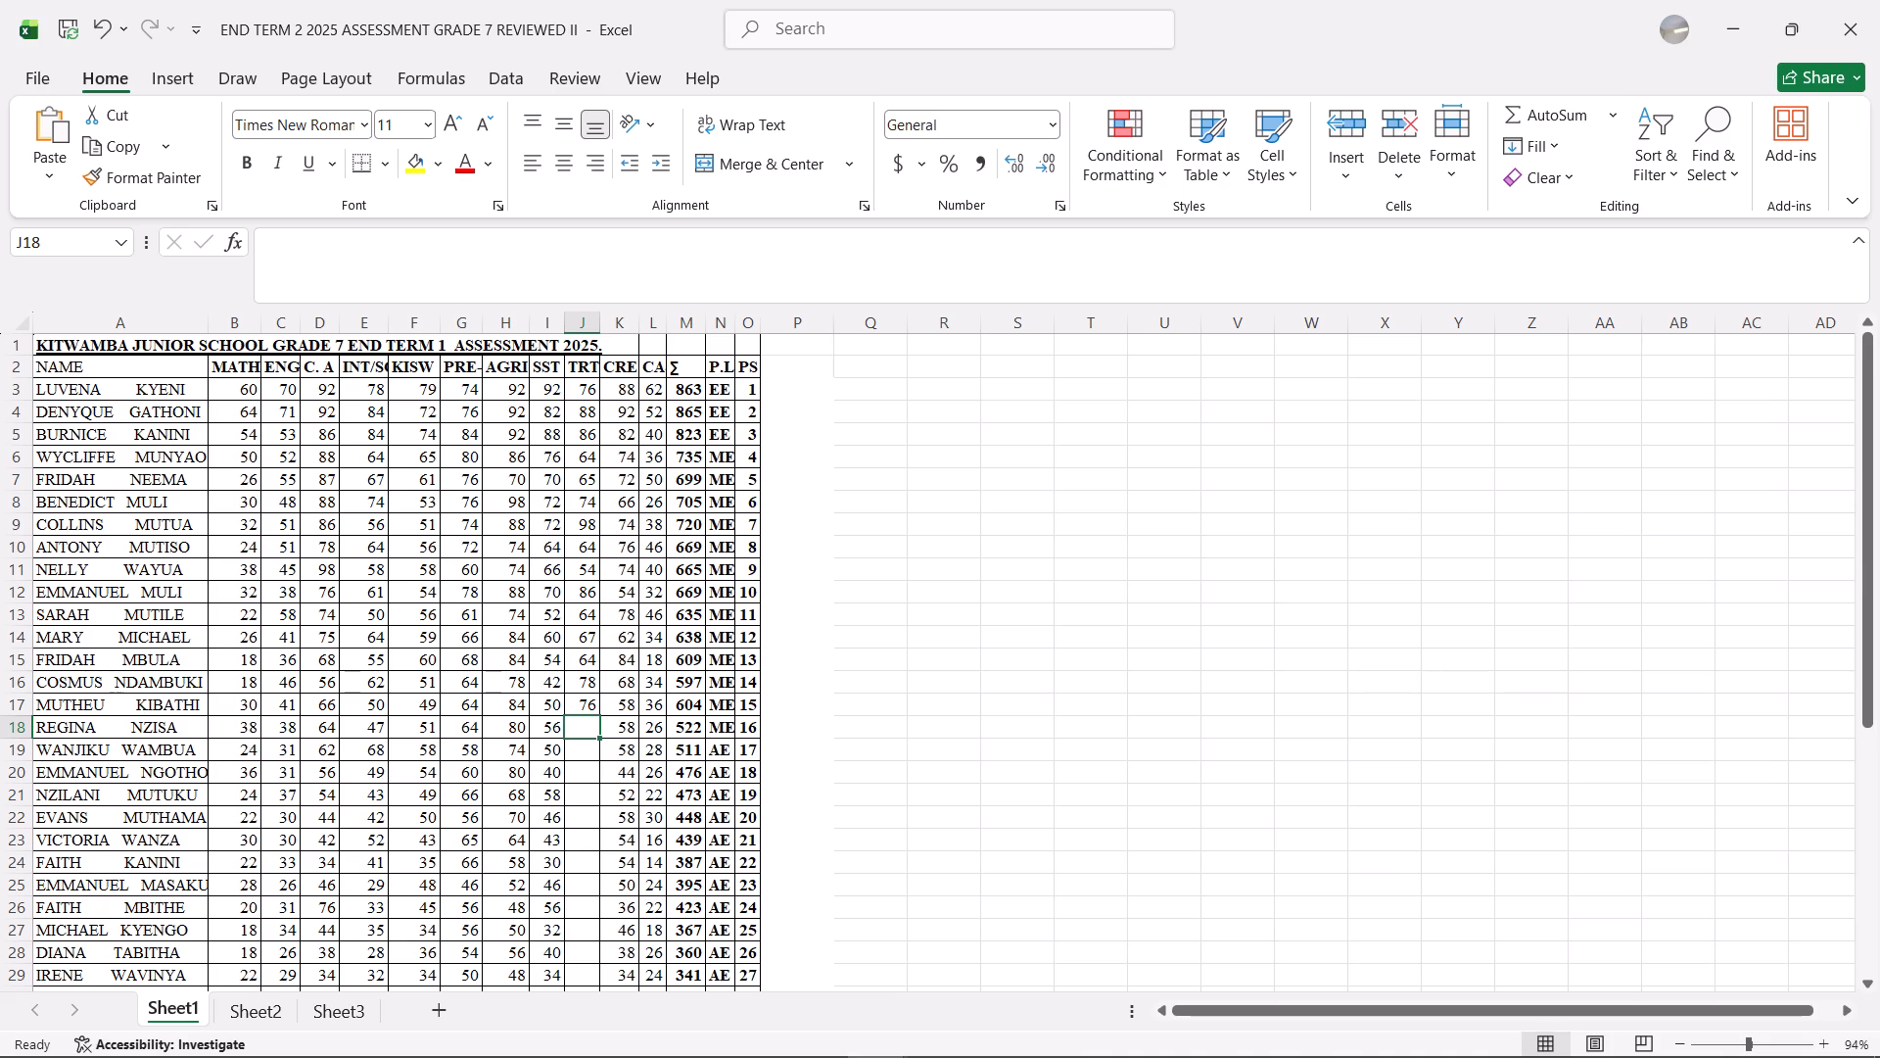
type("66")
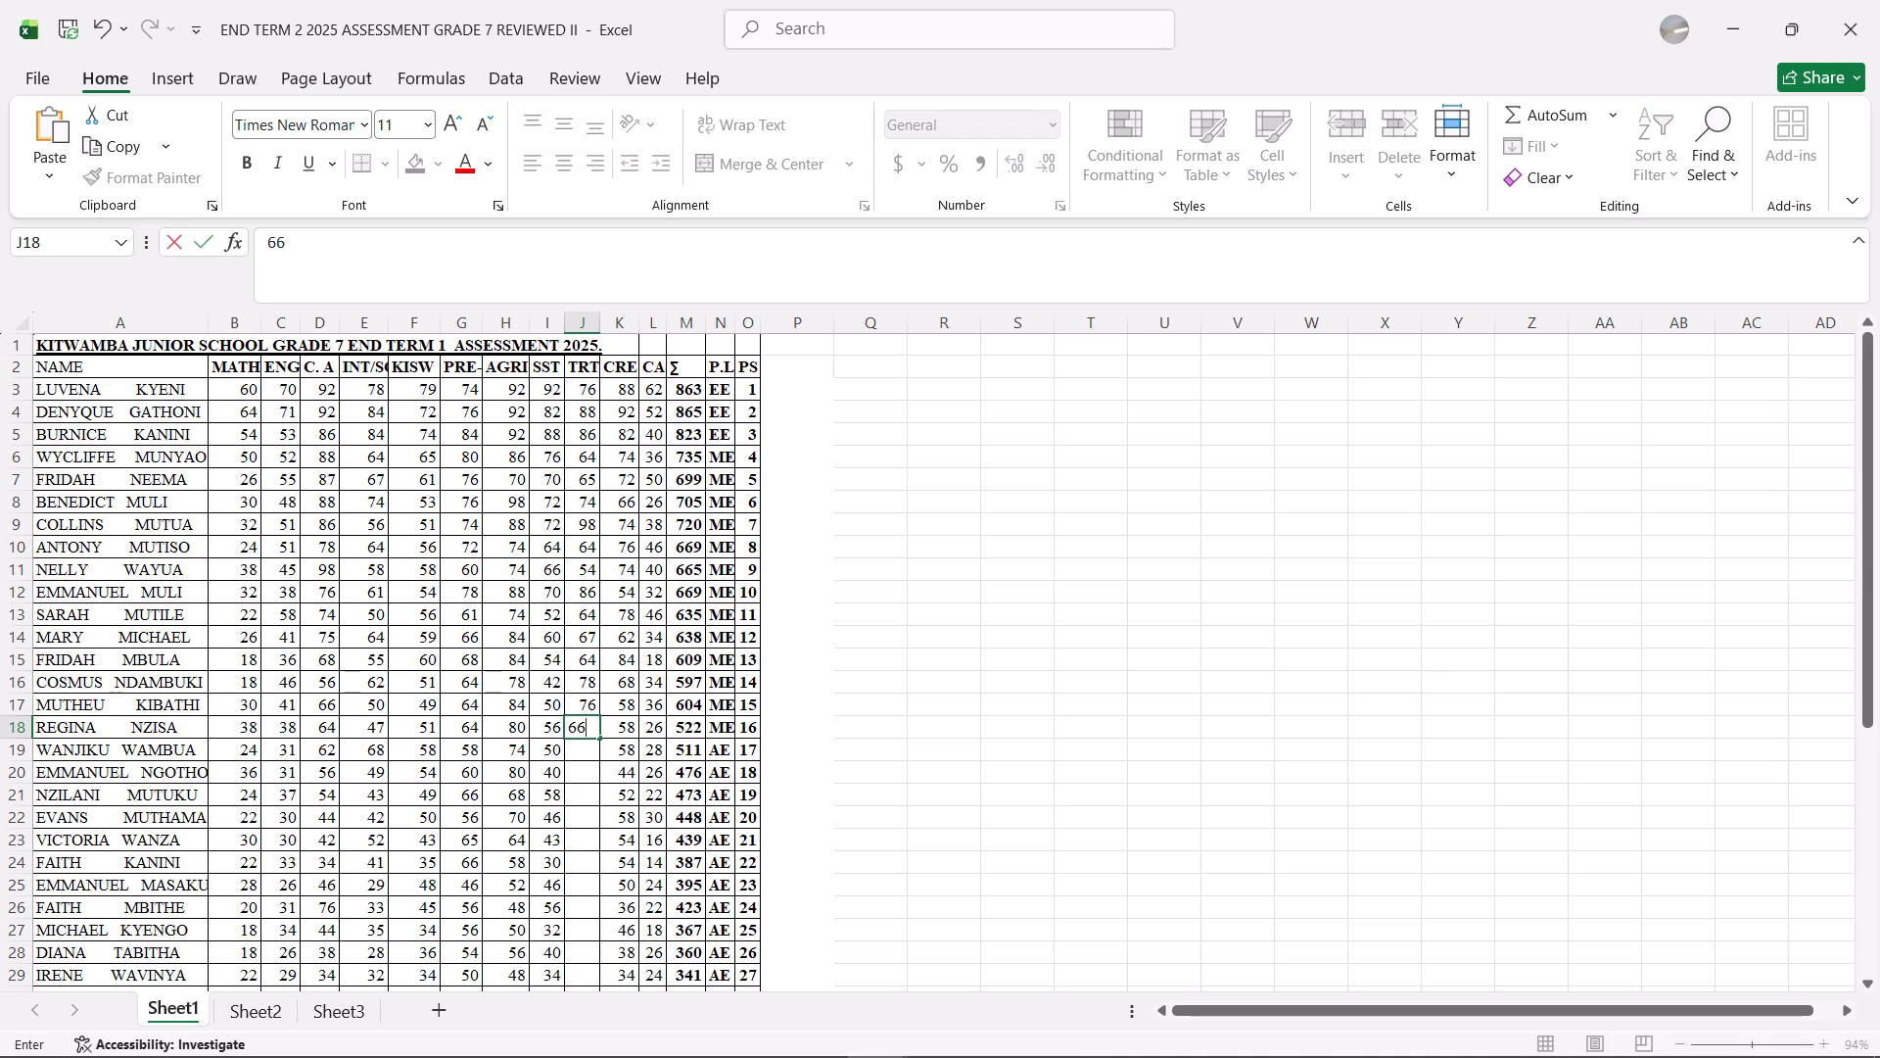
left_click(590, 742)
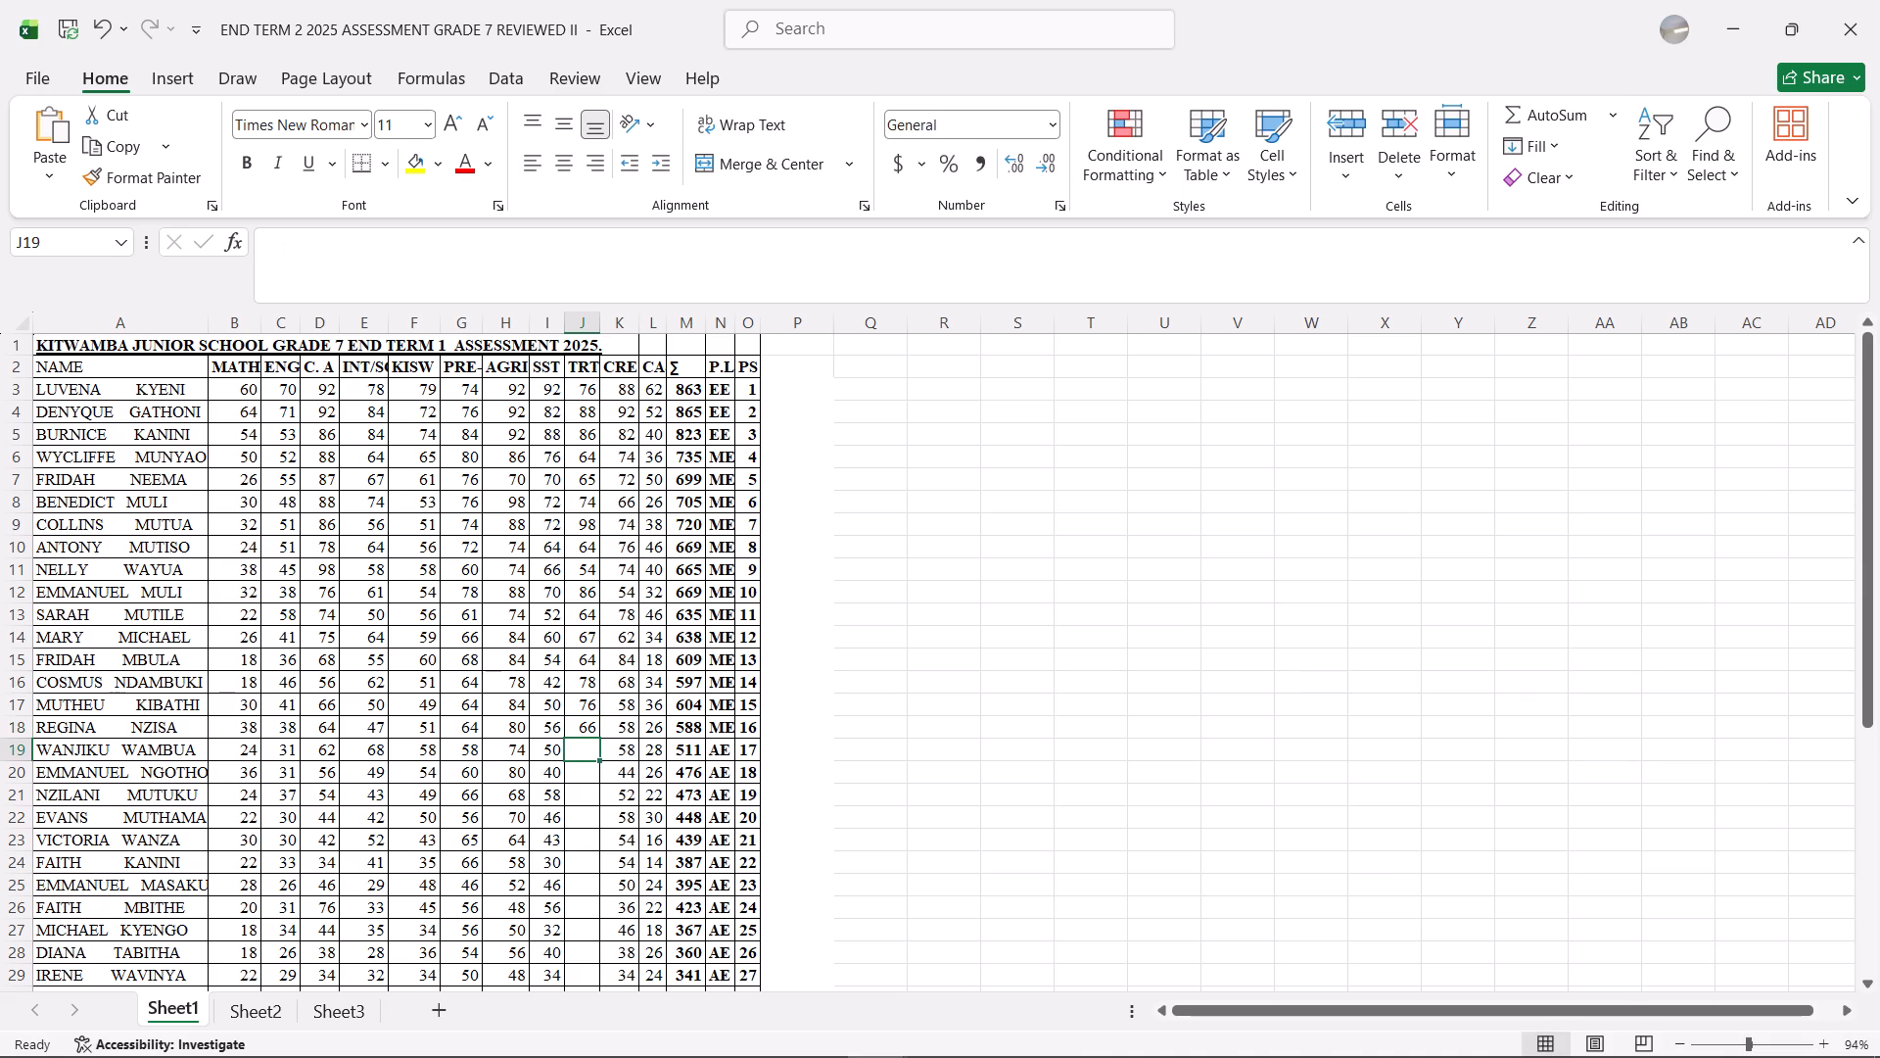
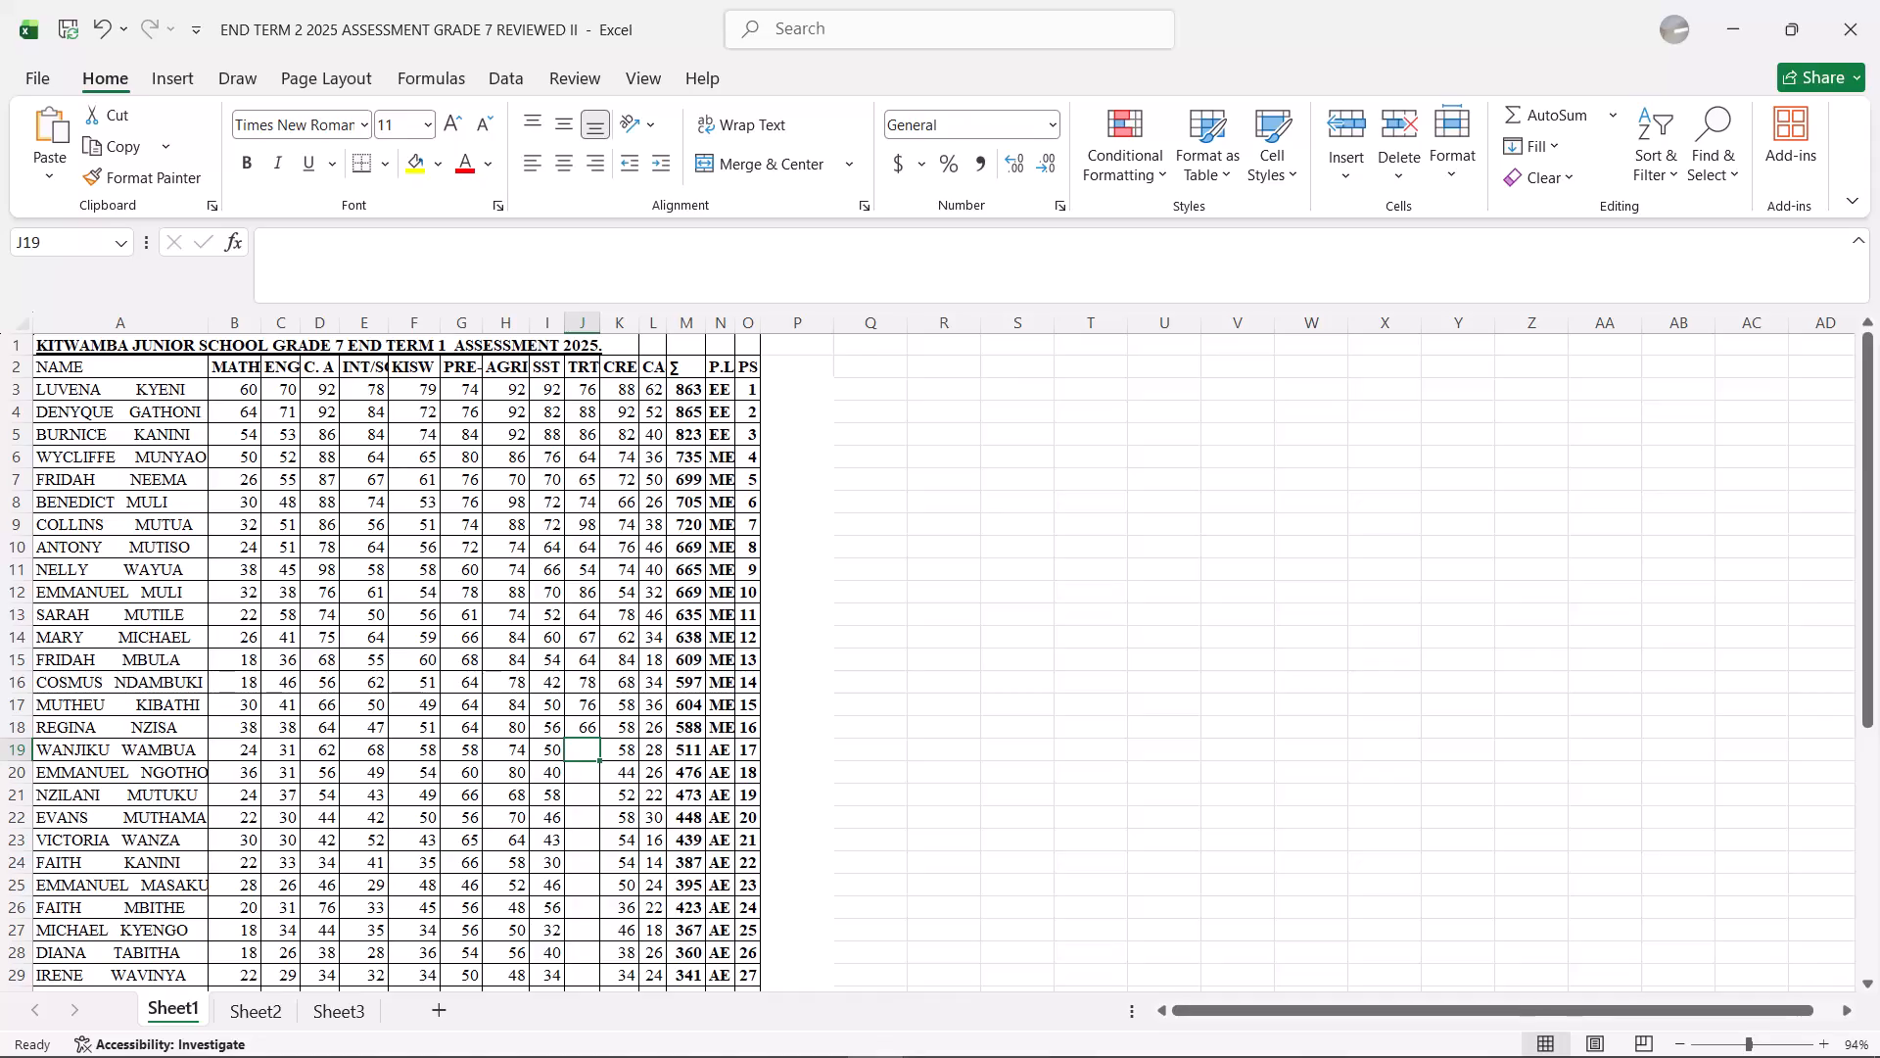
Enter a TRT mark of 62 for the seventeenth student in cell J19 and move to the next student's TRT cell, J20.
key("6")
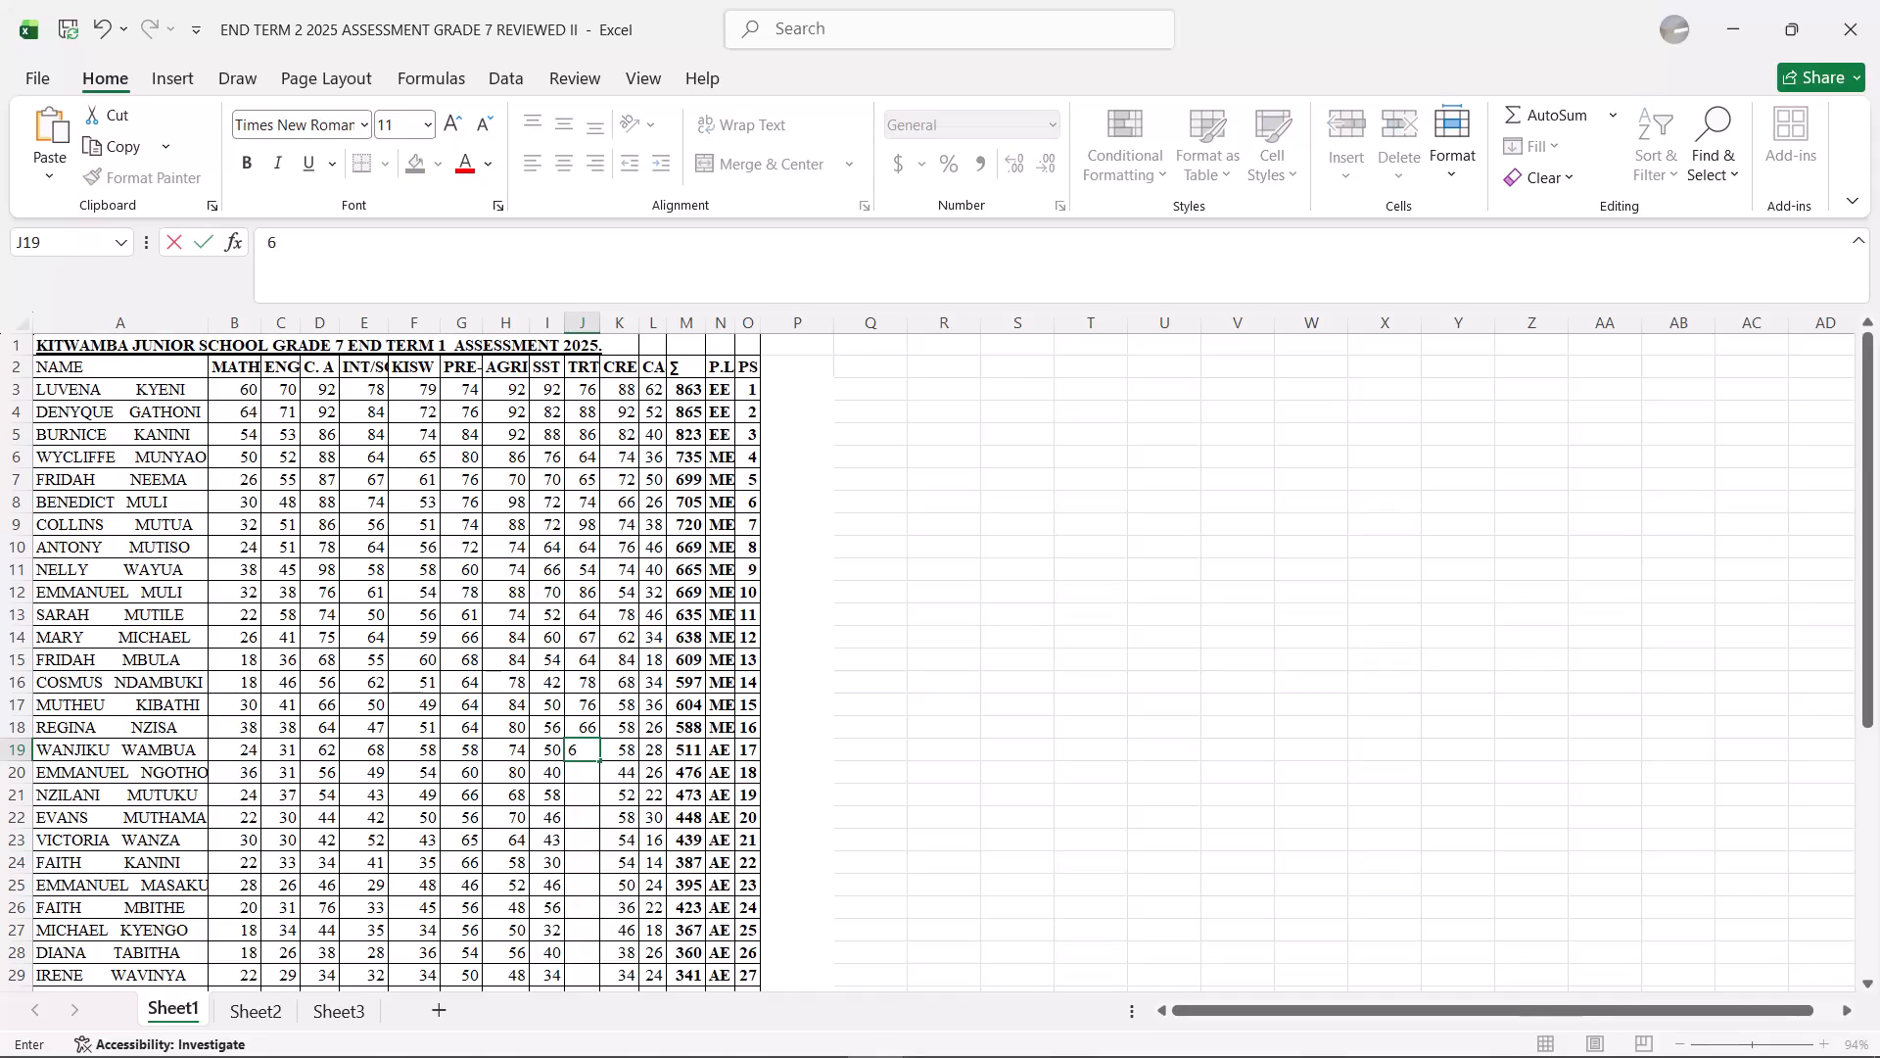
key("2")
left_click(585, 787)
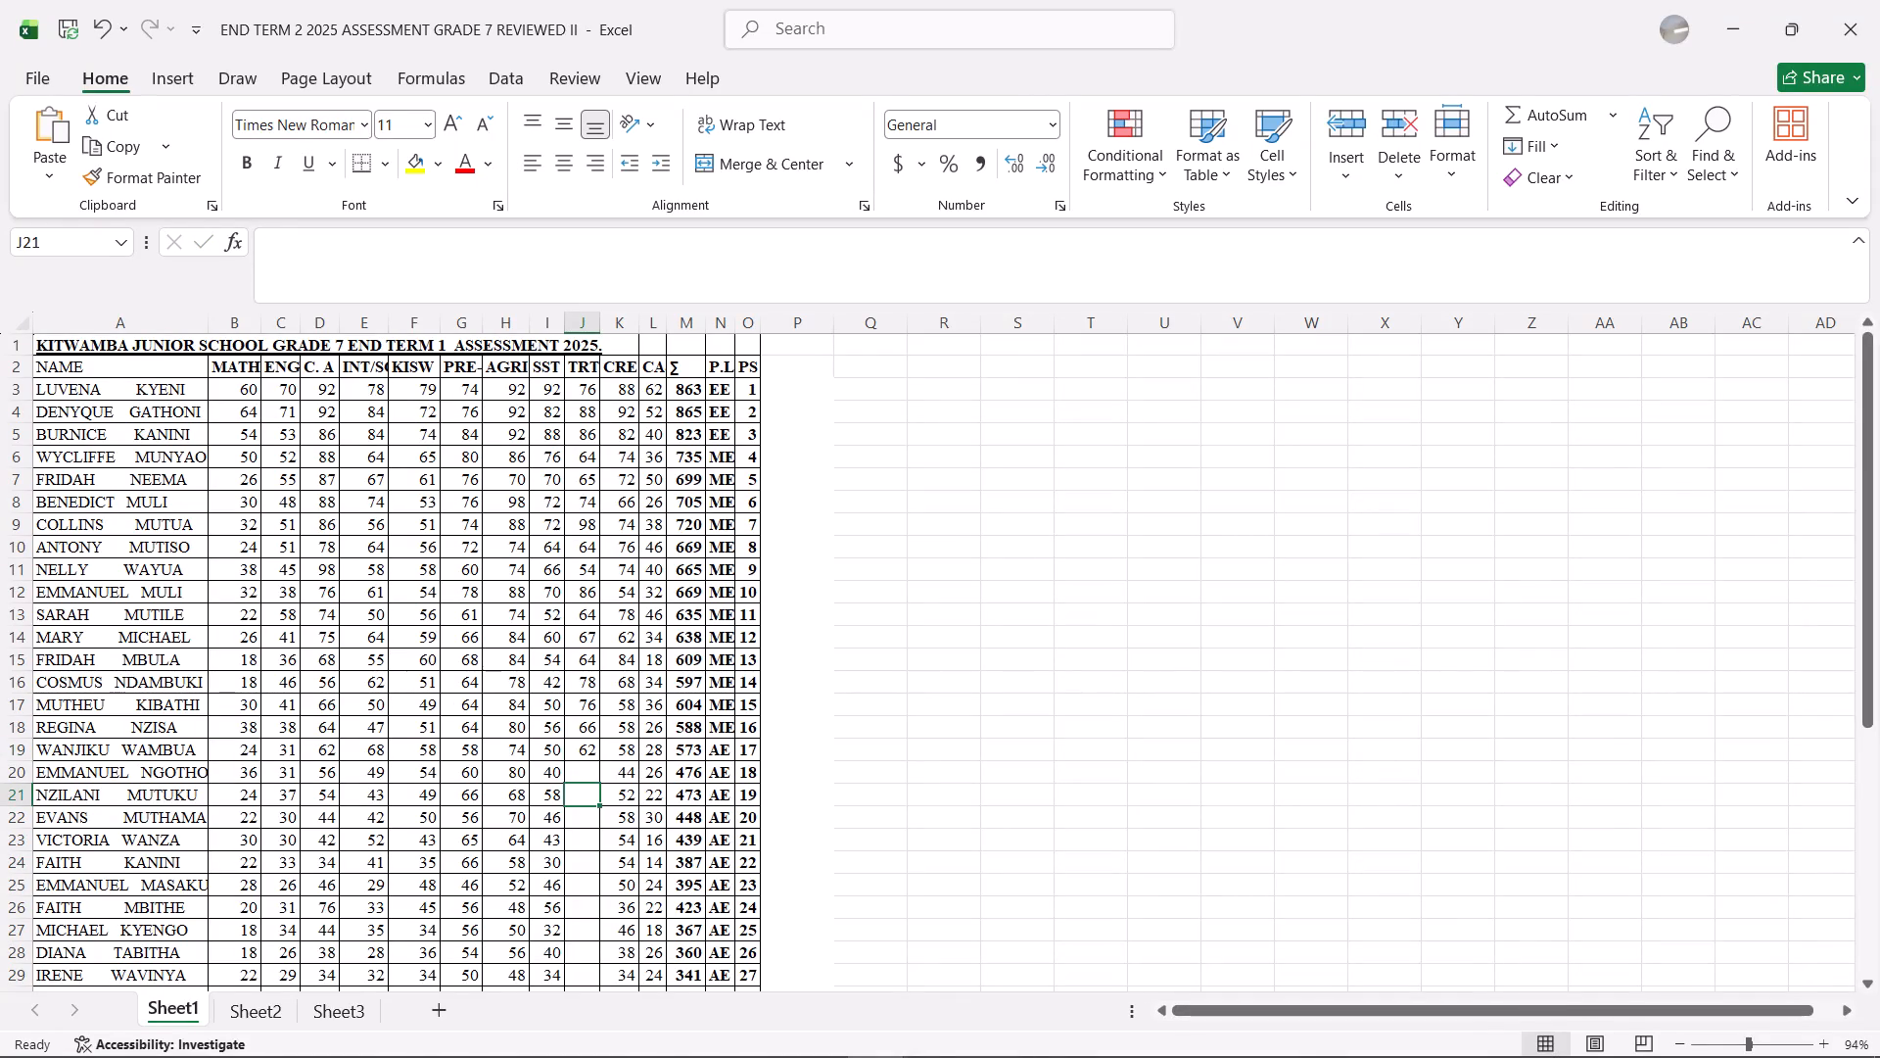
left_click(585, 777)
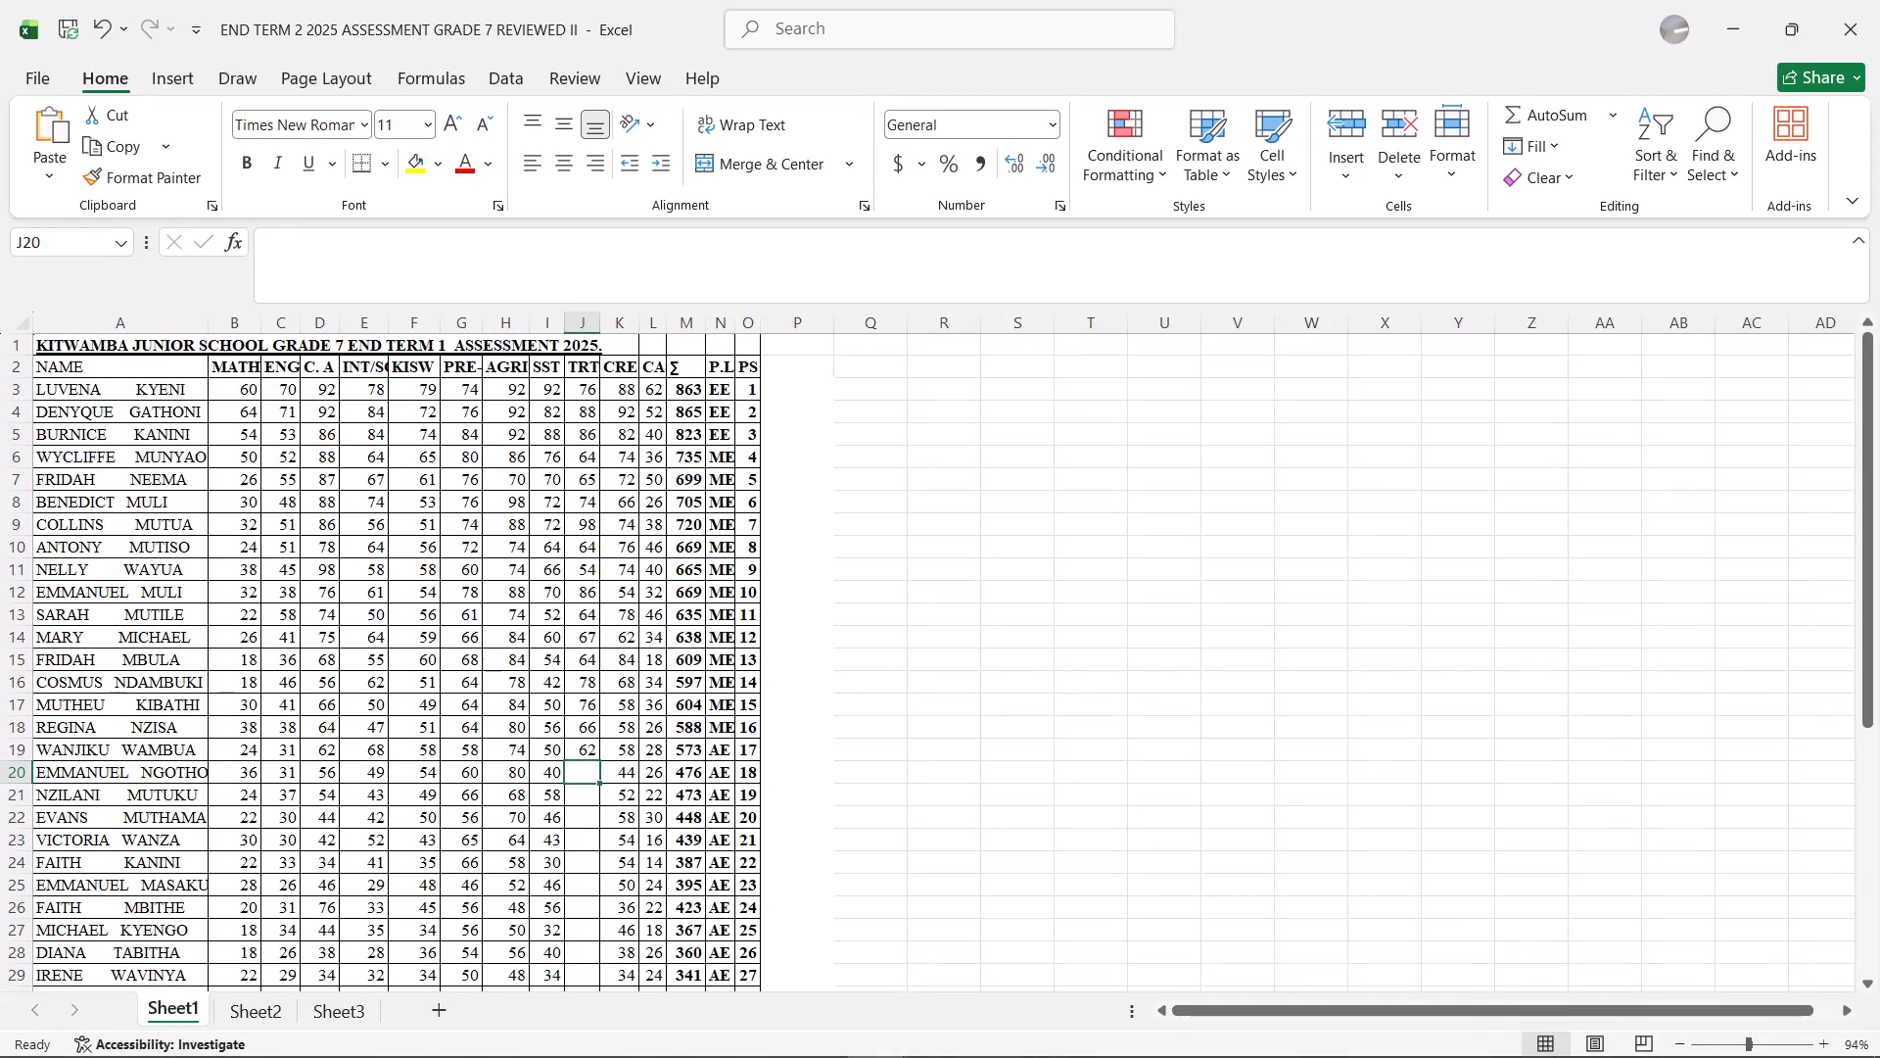
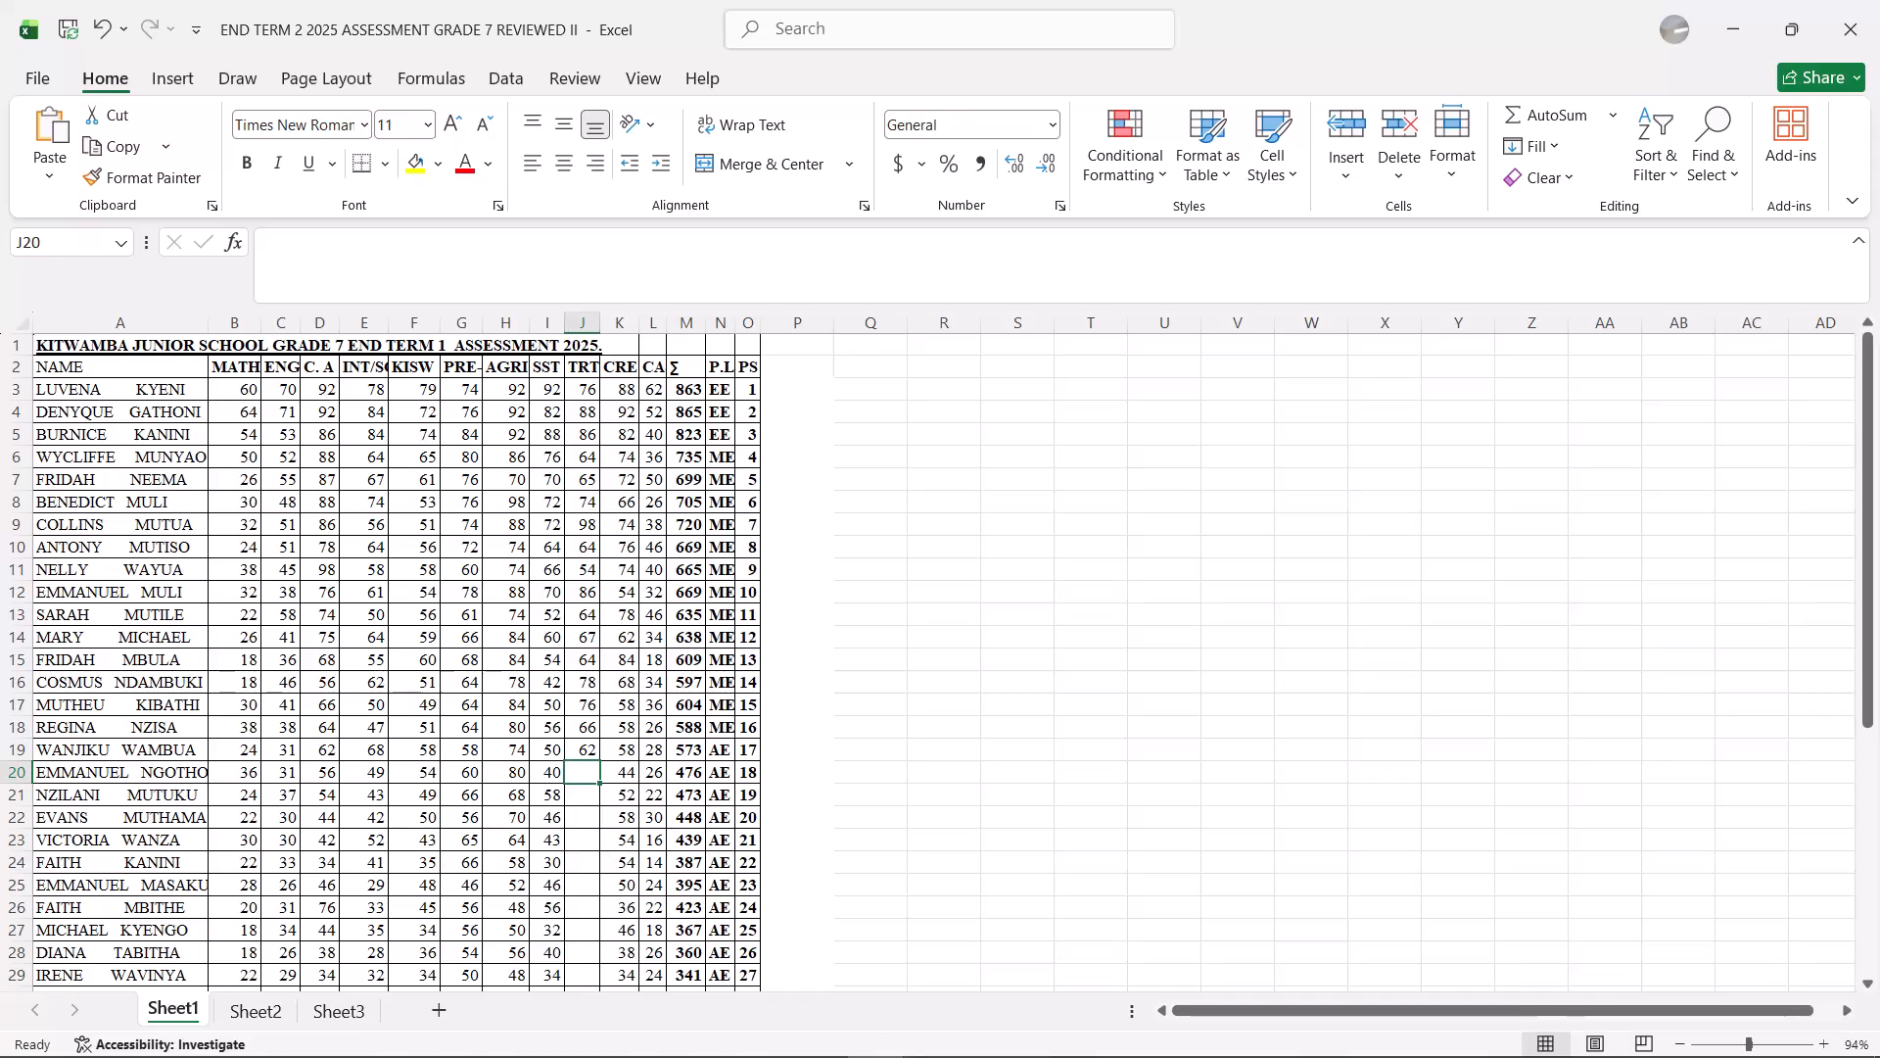
Enter TRT marks of 58 in cell J20 and 60 in cell J21 for the eighteenth and nineteenth students.
type("58")
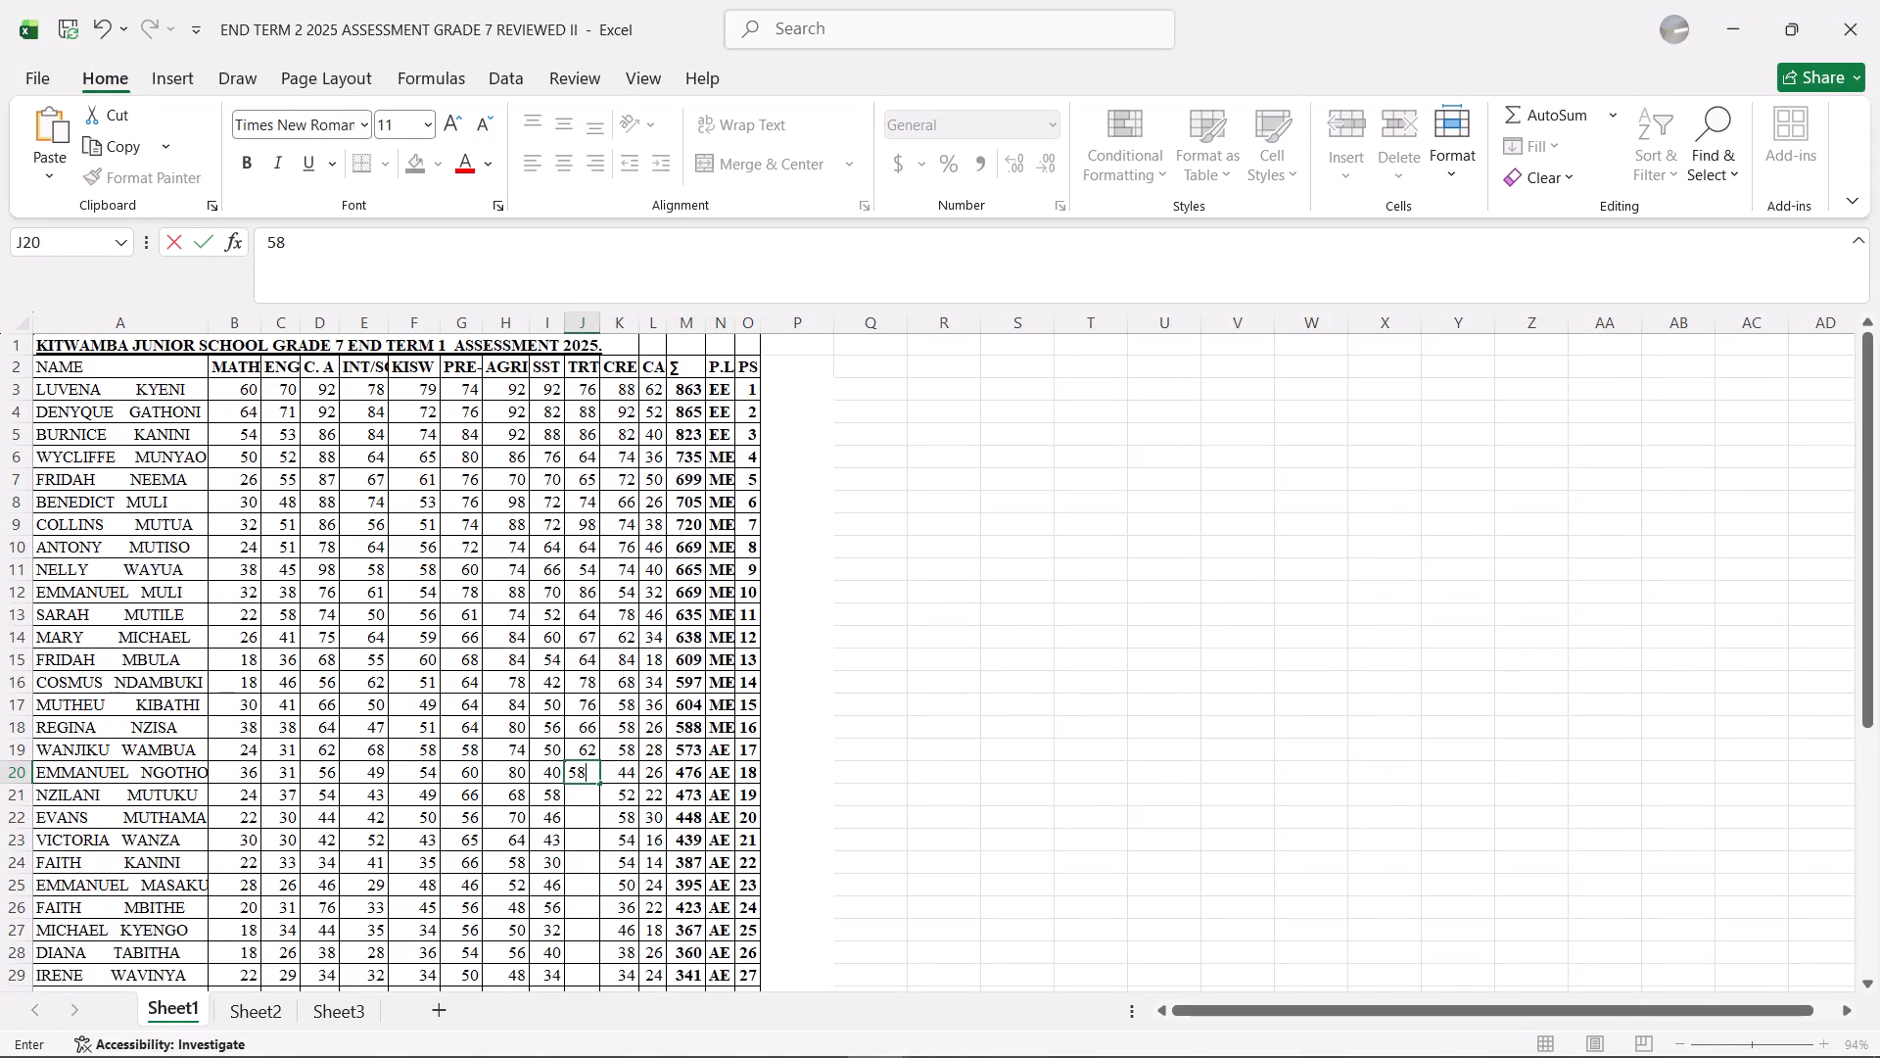
type("60")
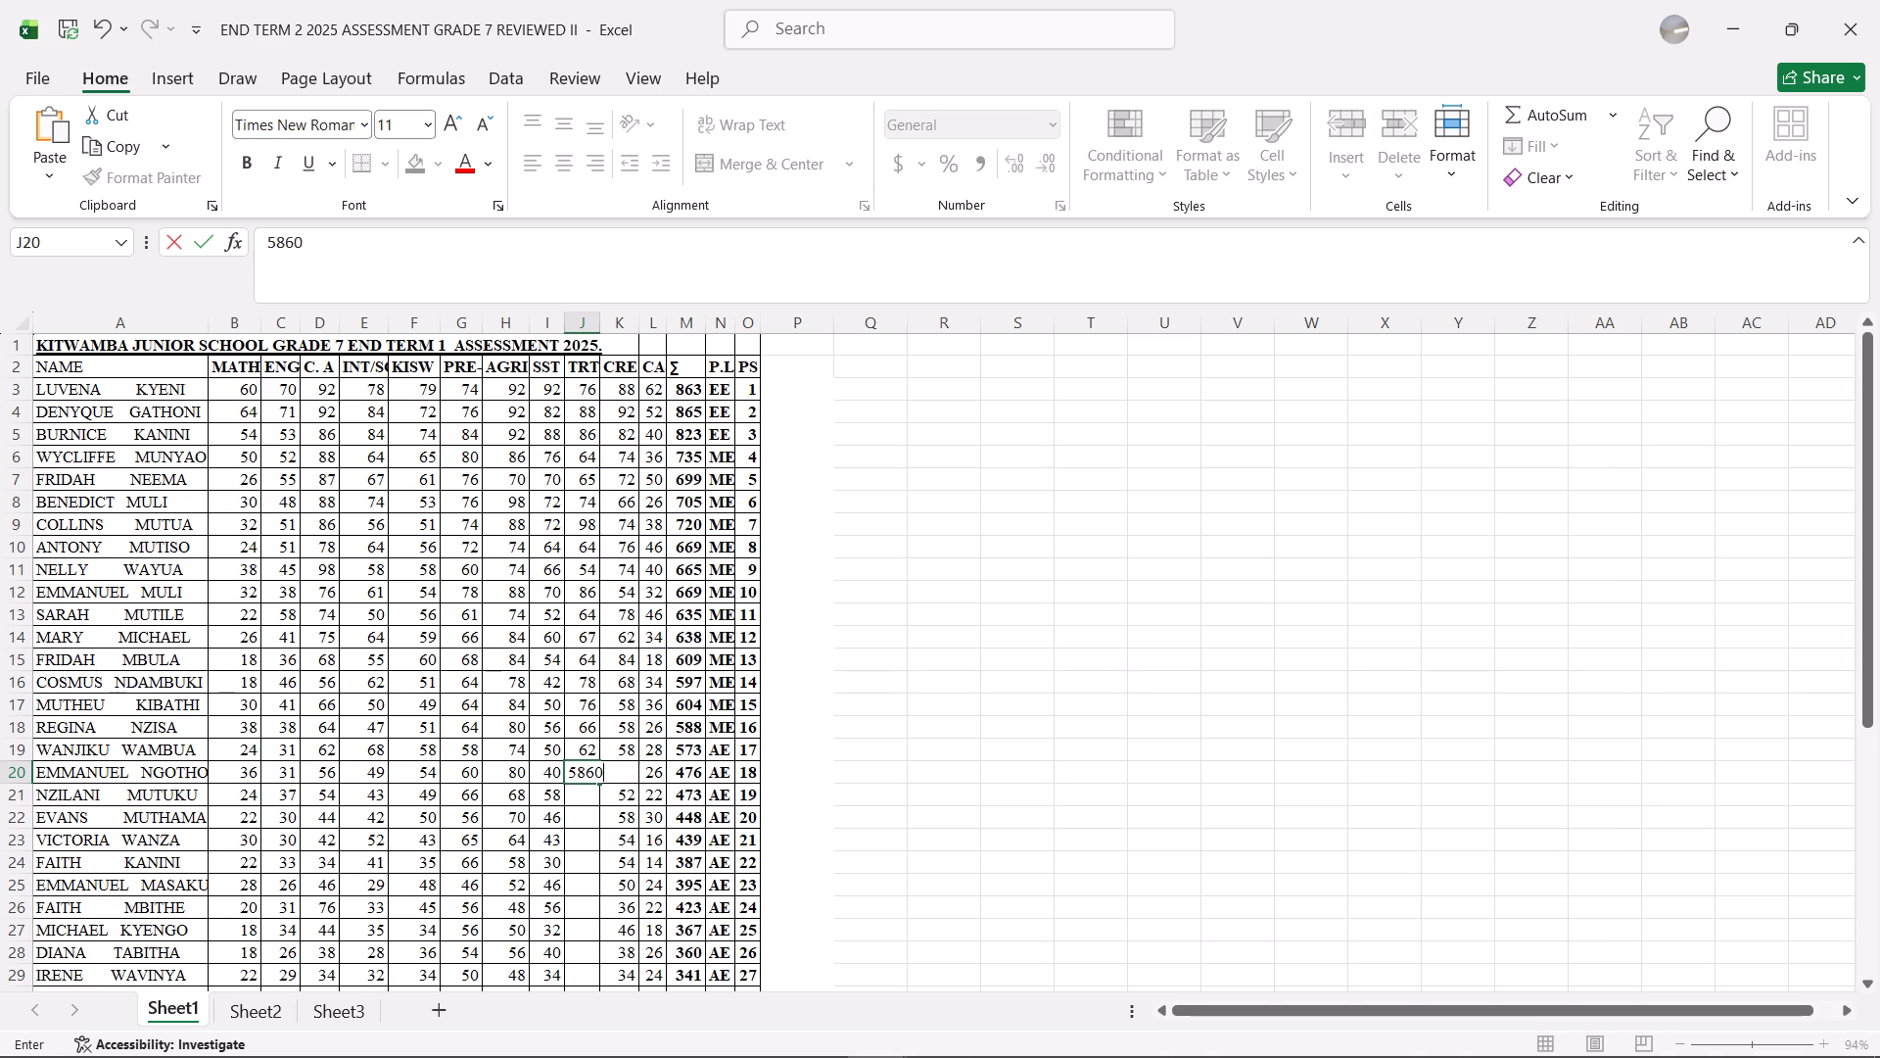
key("BackSpace")
key("BackSpace")
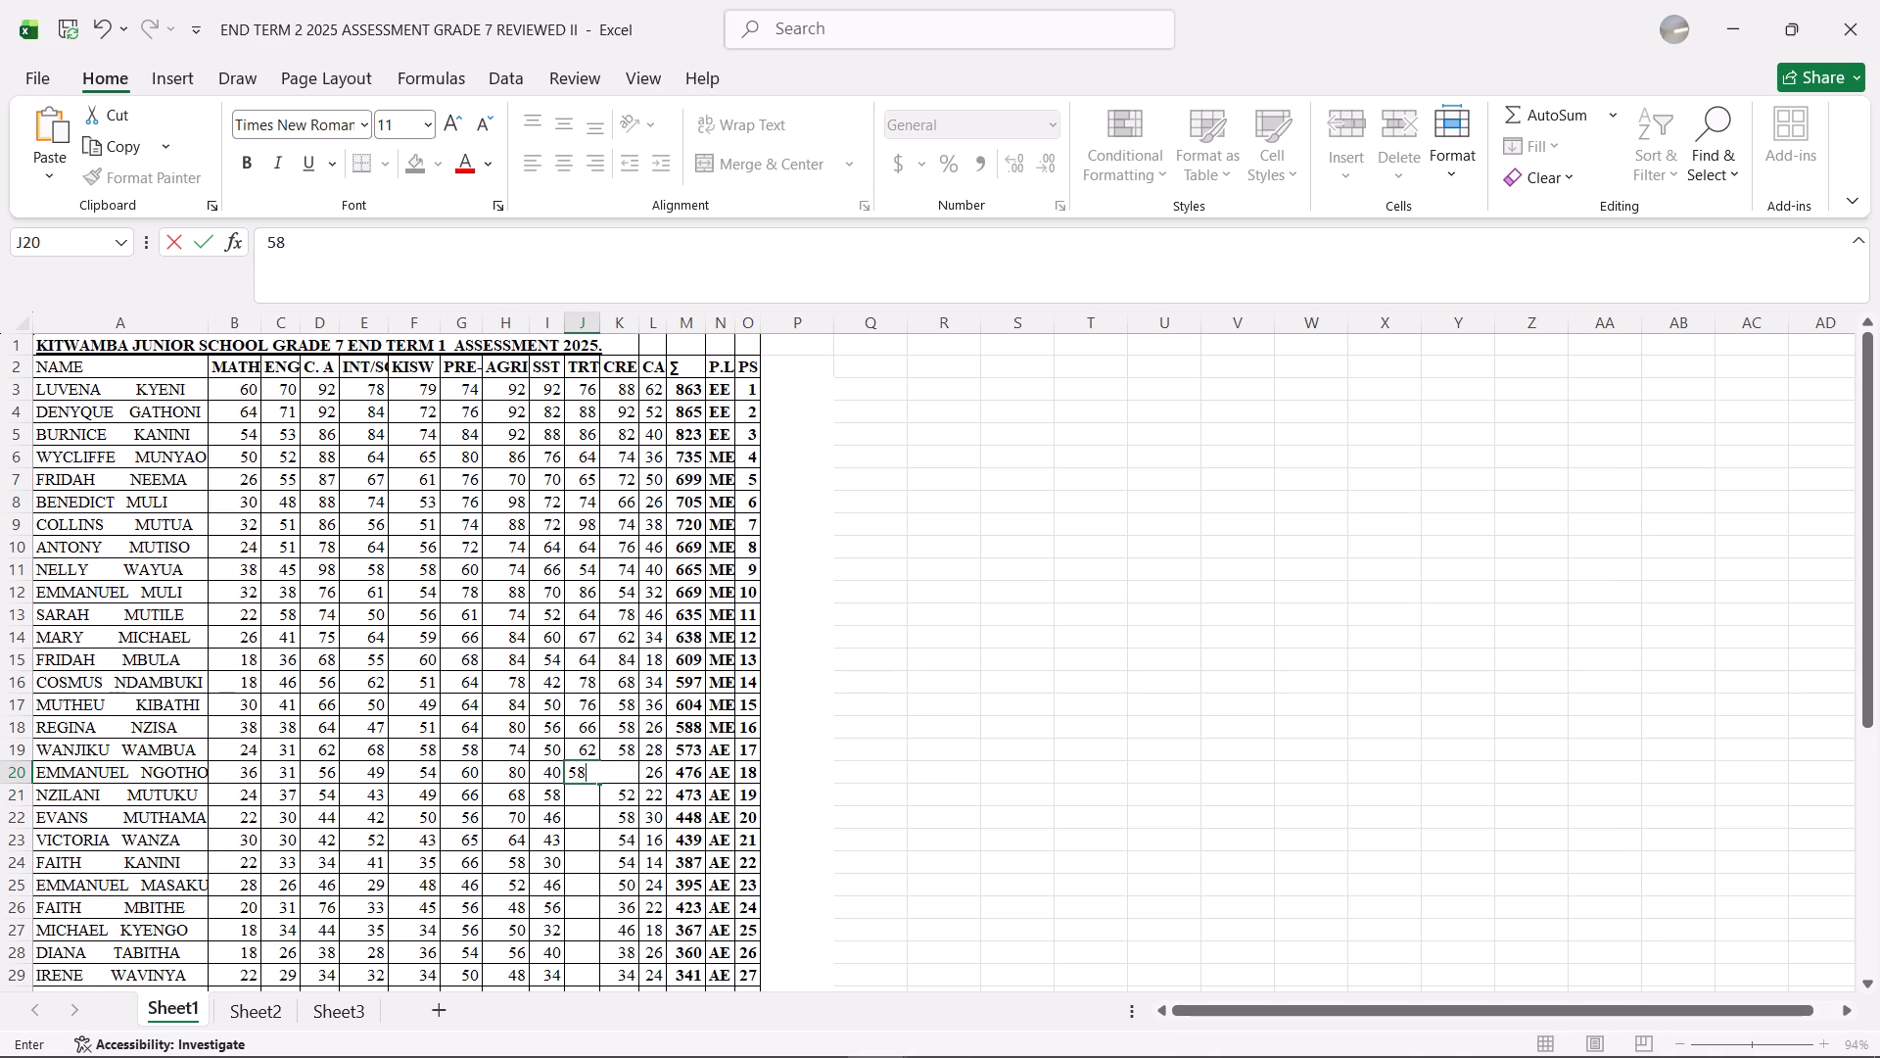
left_click(591, 793)
type("60")
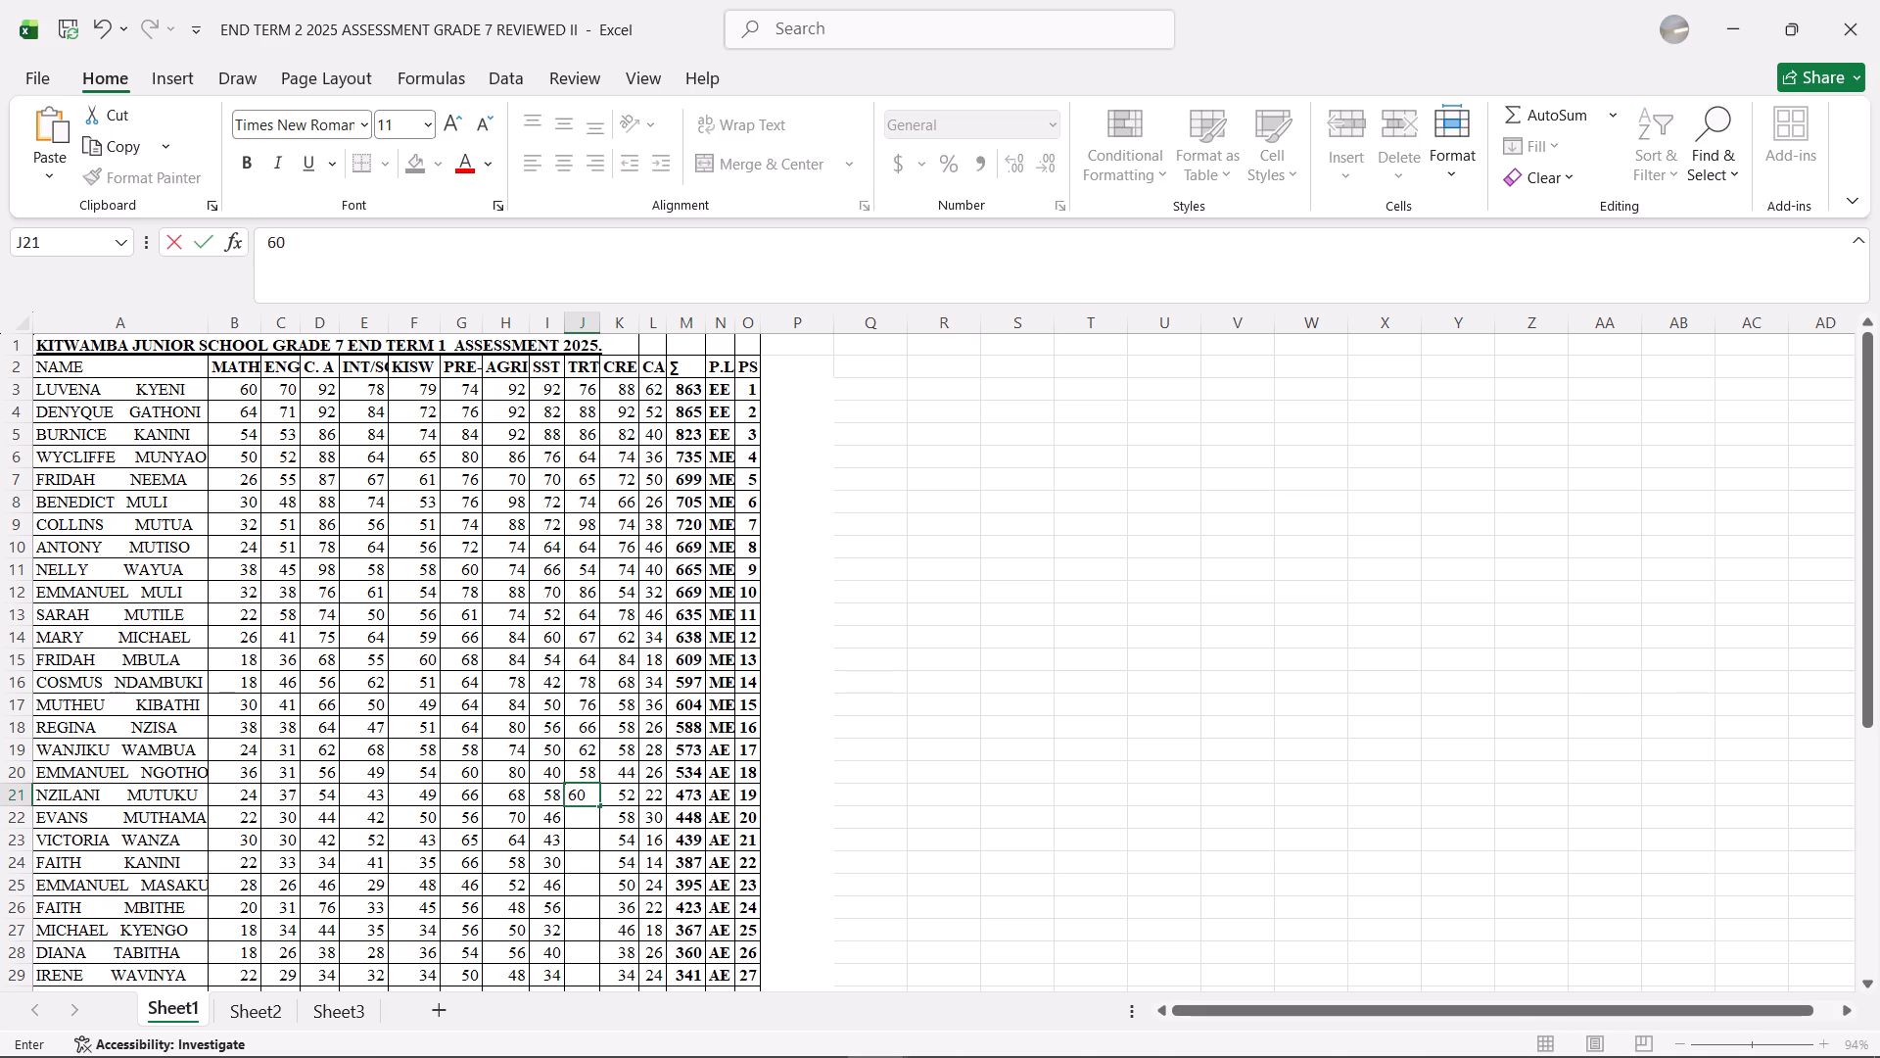
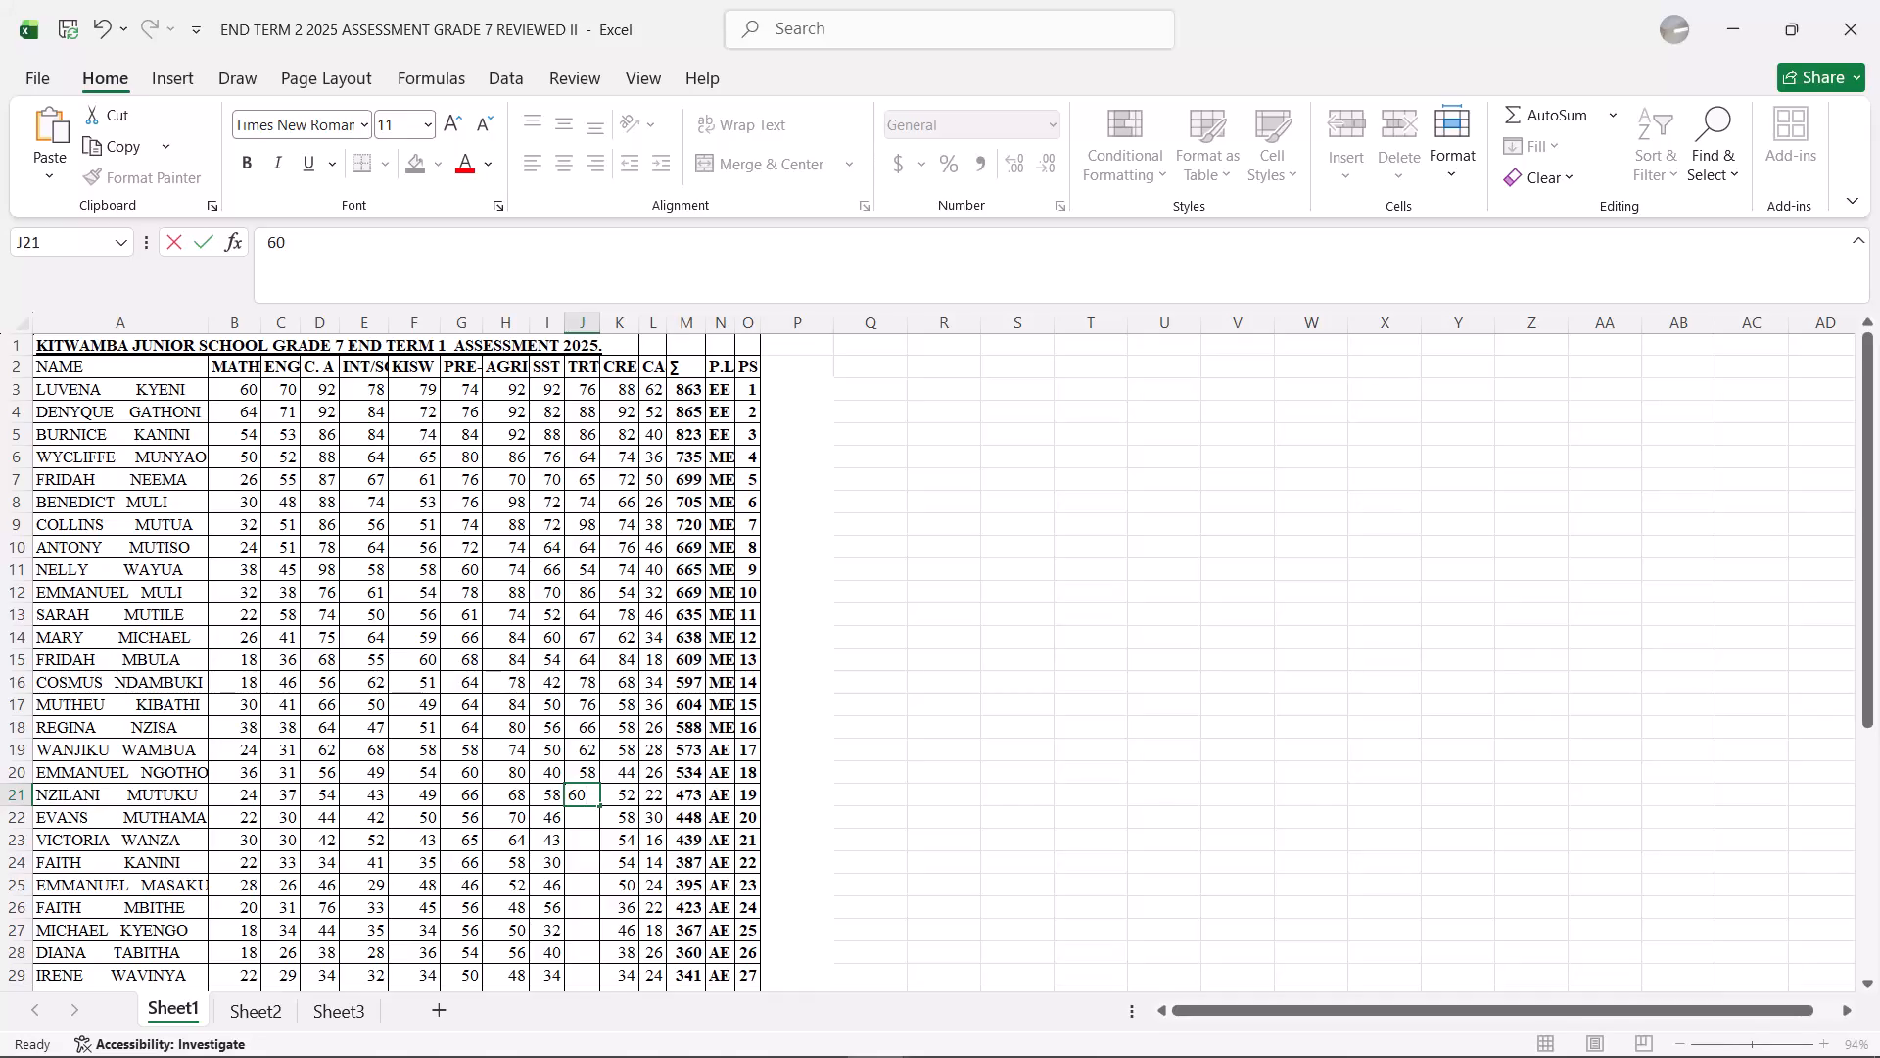
Enter TRT marks of 64, 54 and 50 in cells J22, J23 and J24 for the twentieth to twenty-second students.
left_click(587, 820)
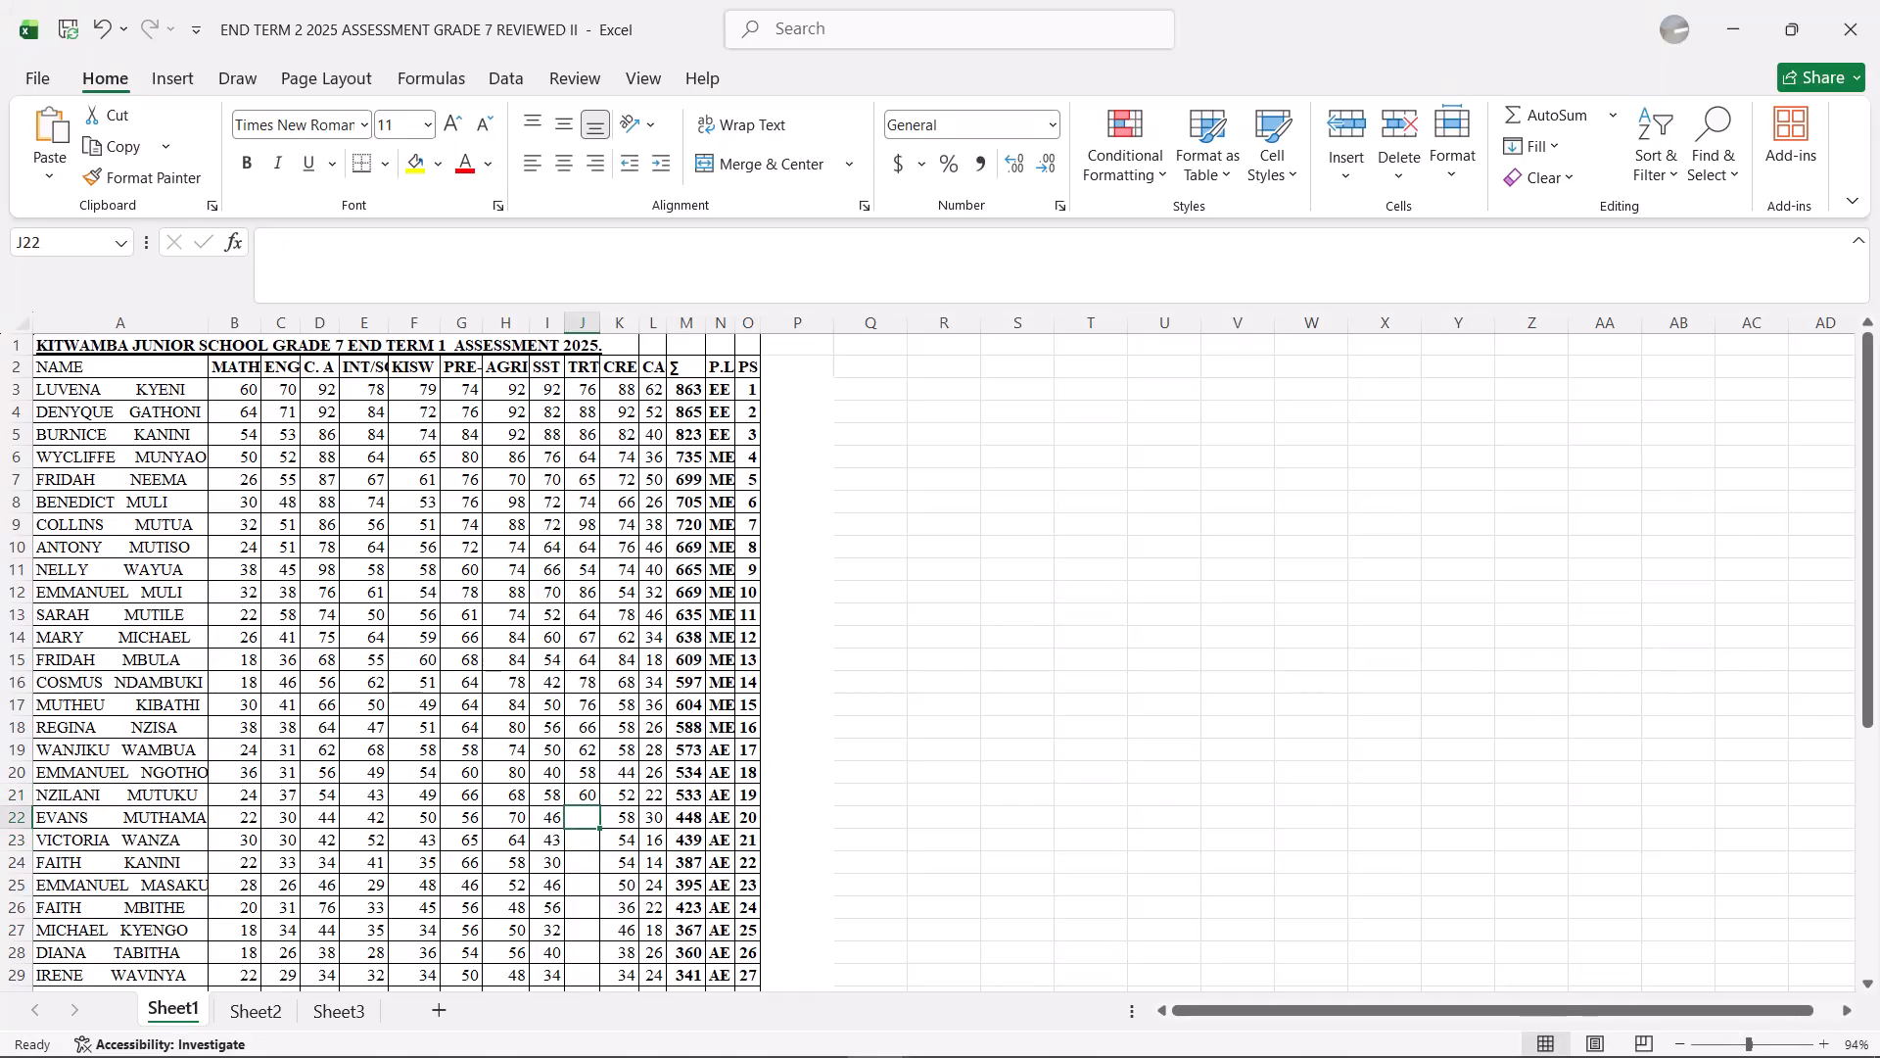
type("64")
left_click(590, 833)
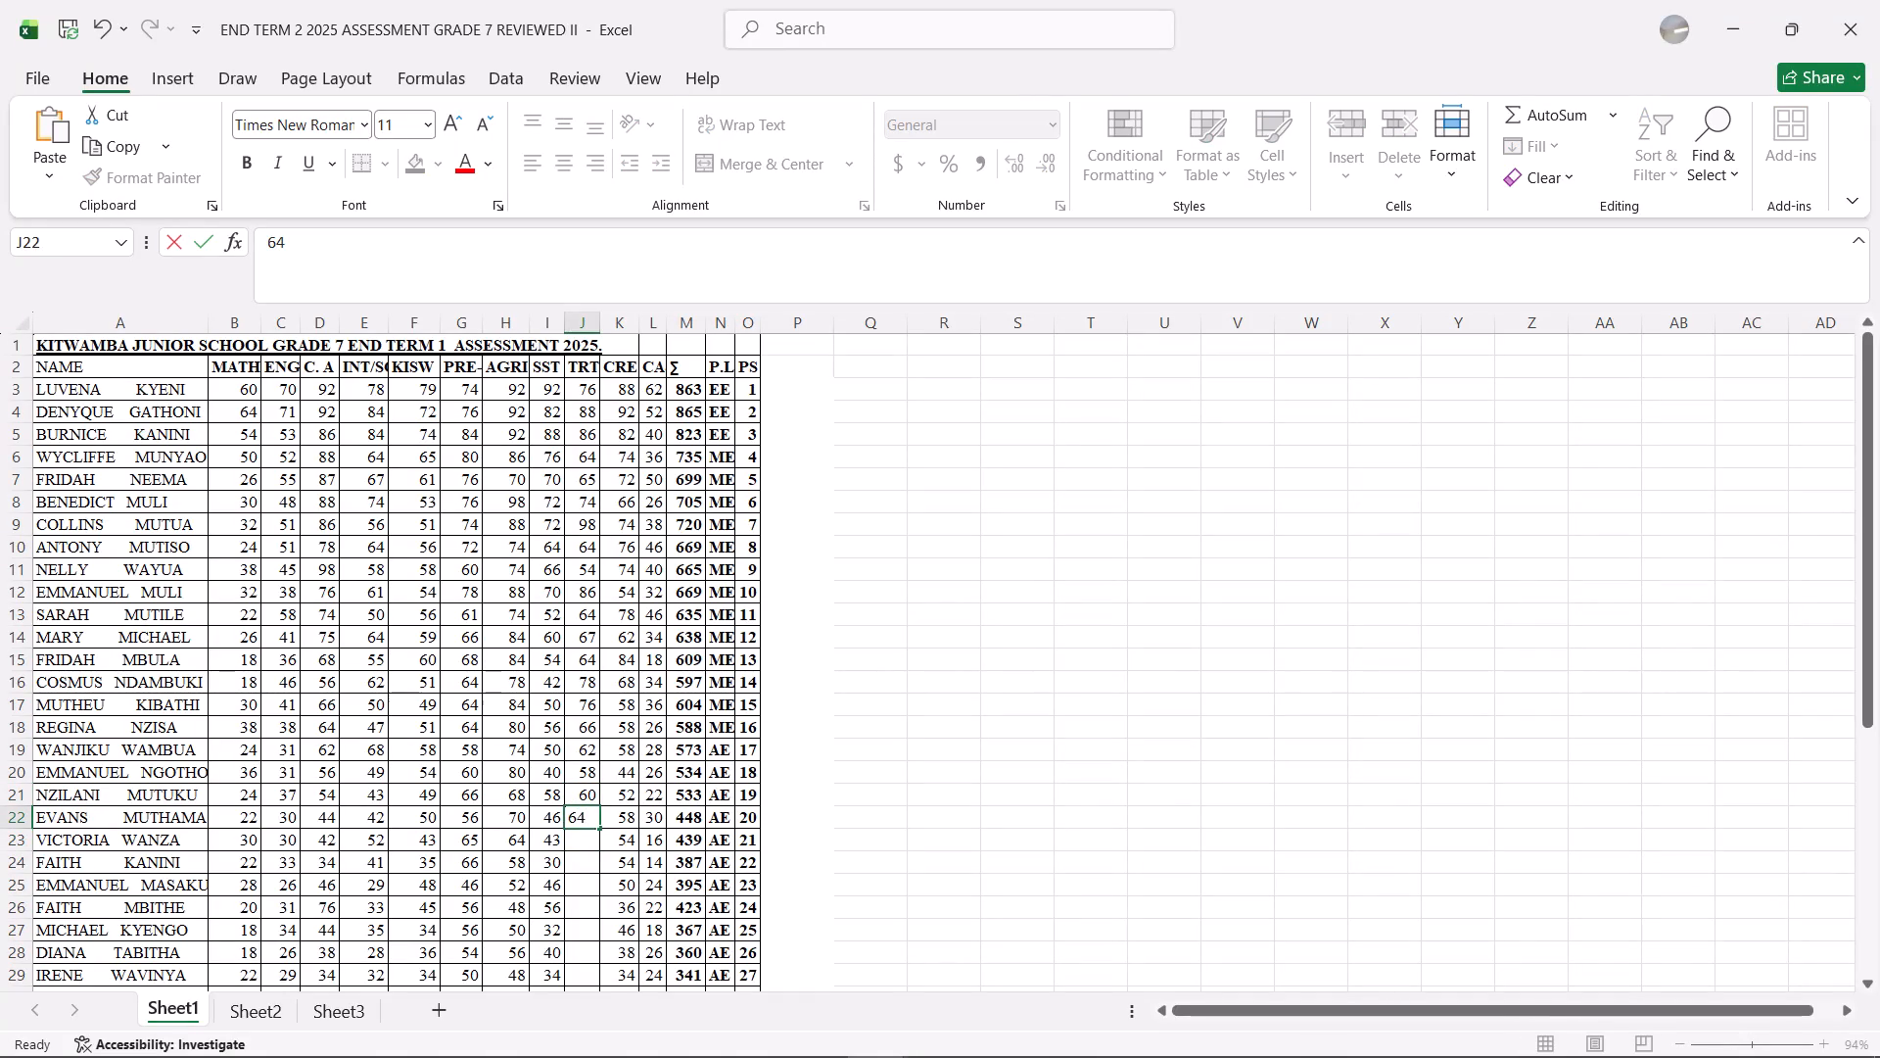
left_click(590, 842)
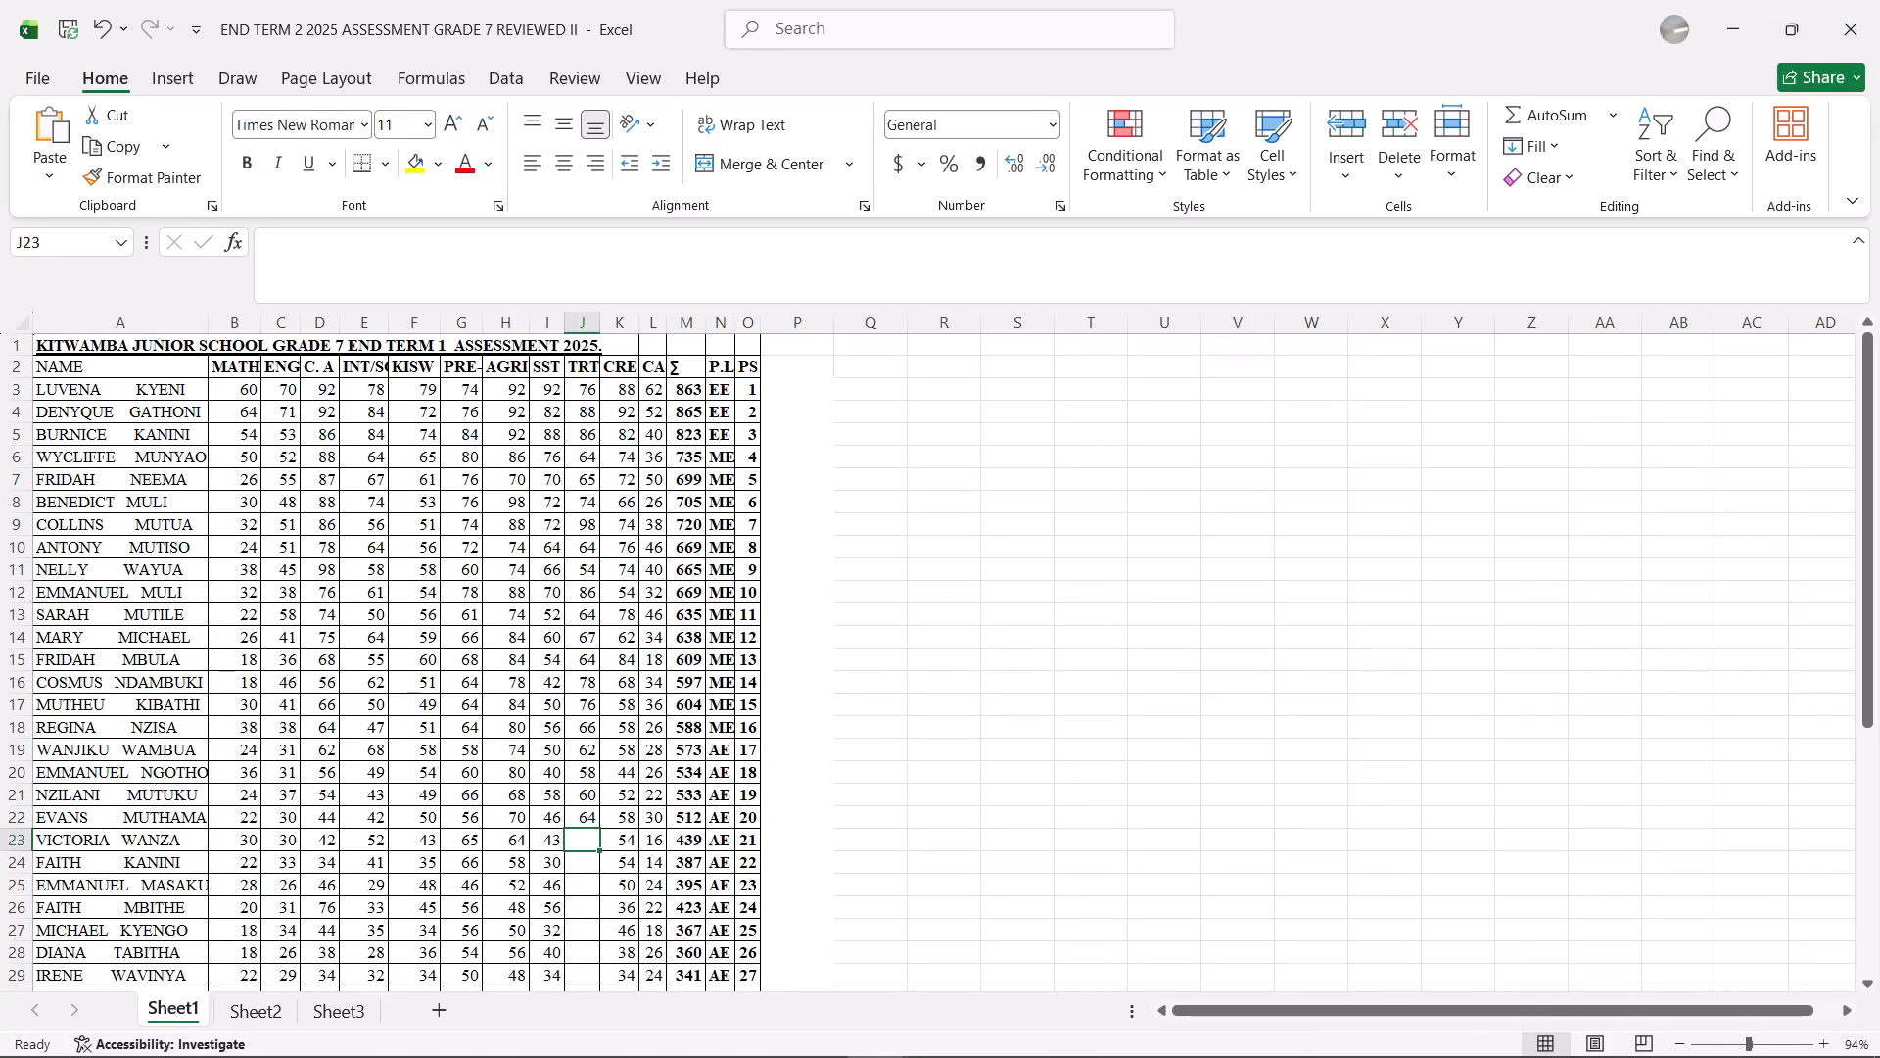
type("54")
scroll(629, 894, "down", 1)
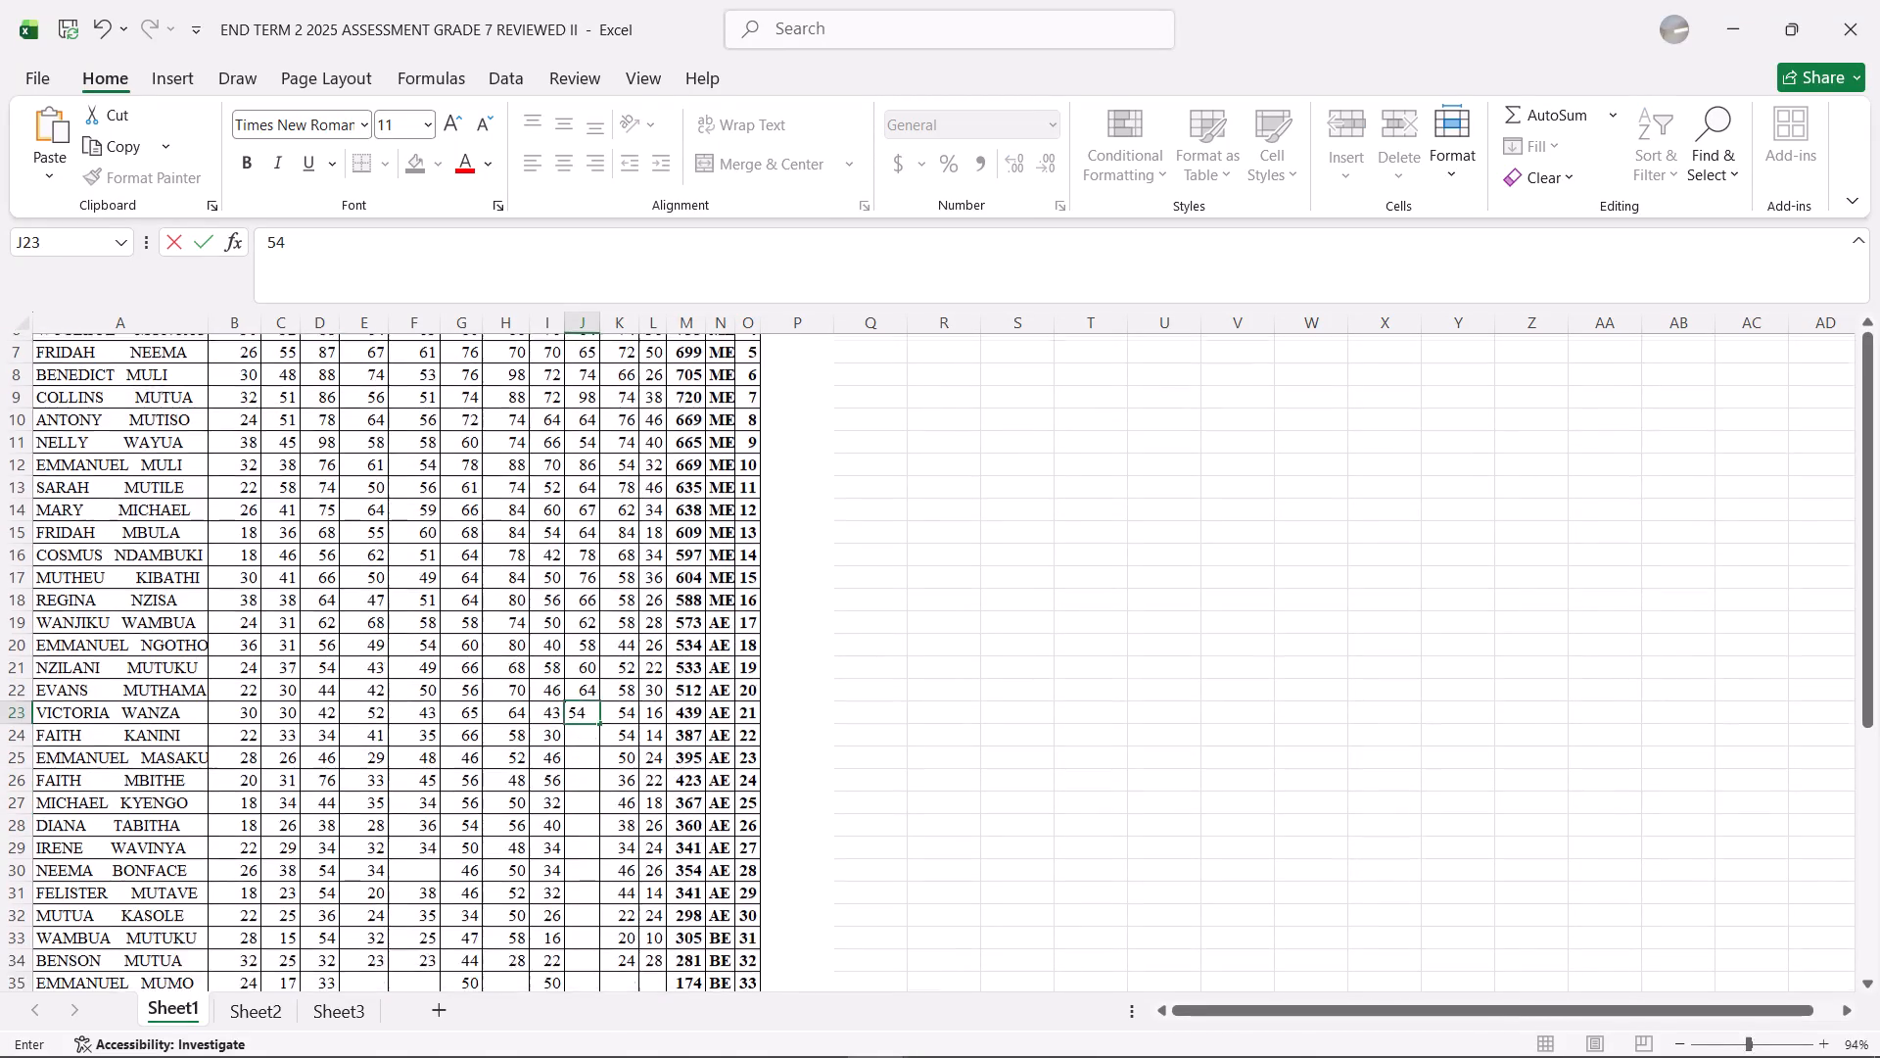
scroll(629, 894, "down", 1)
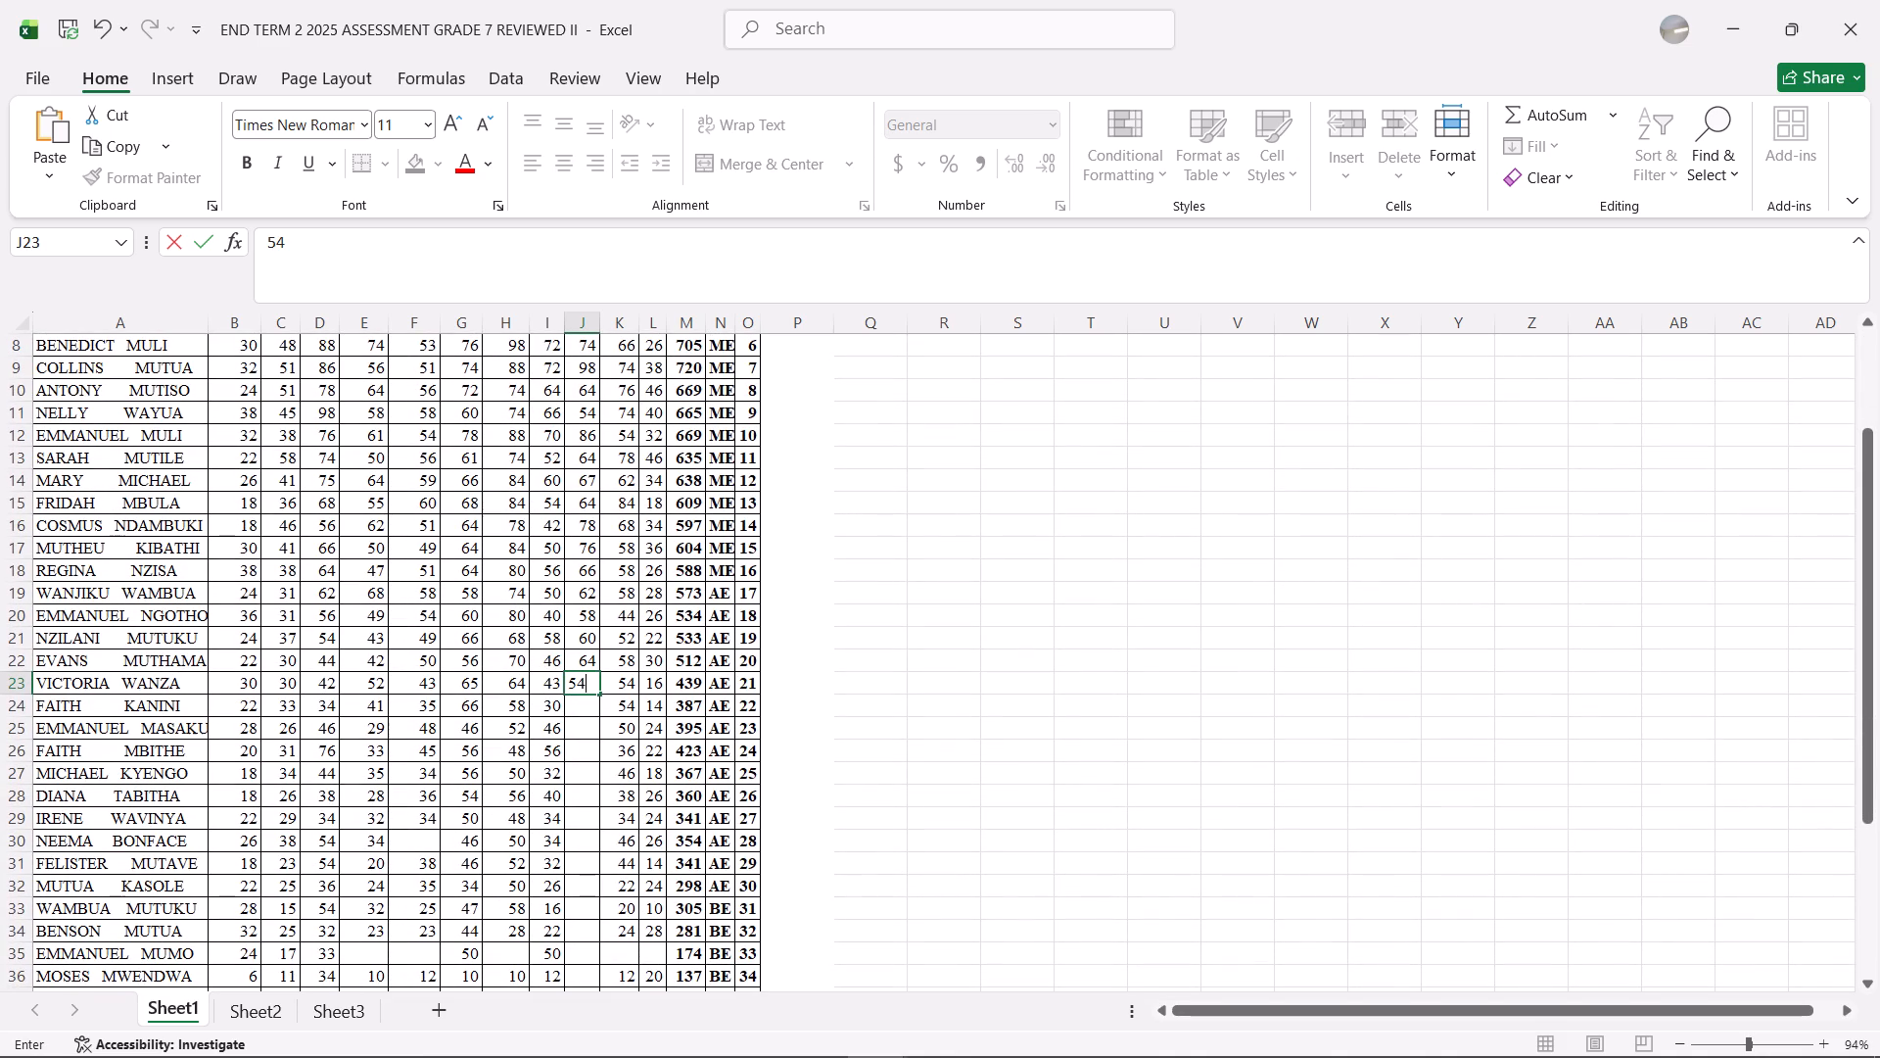
left_click(582, 712)
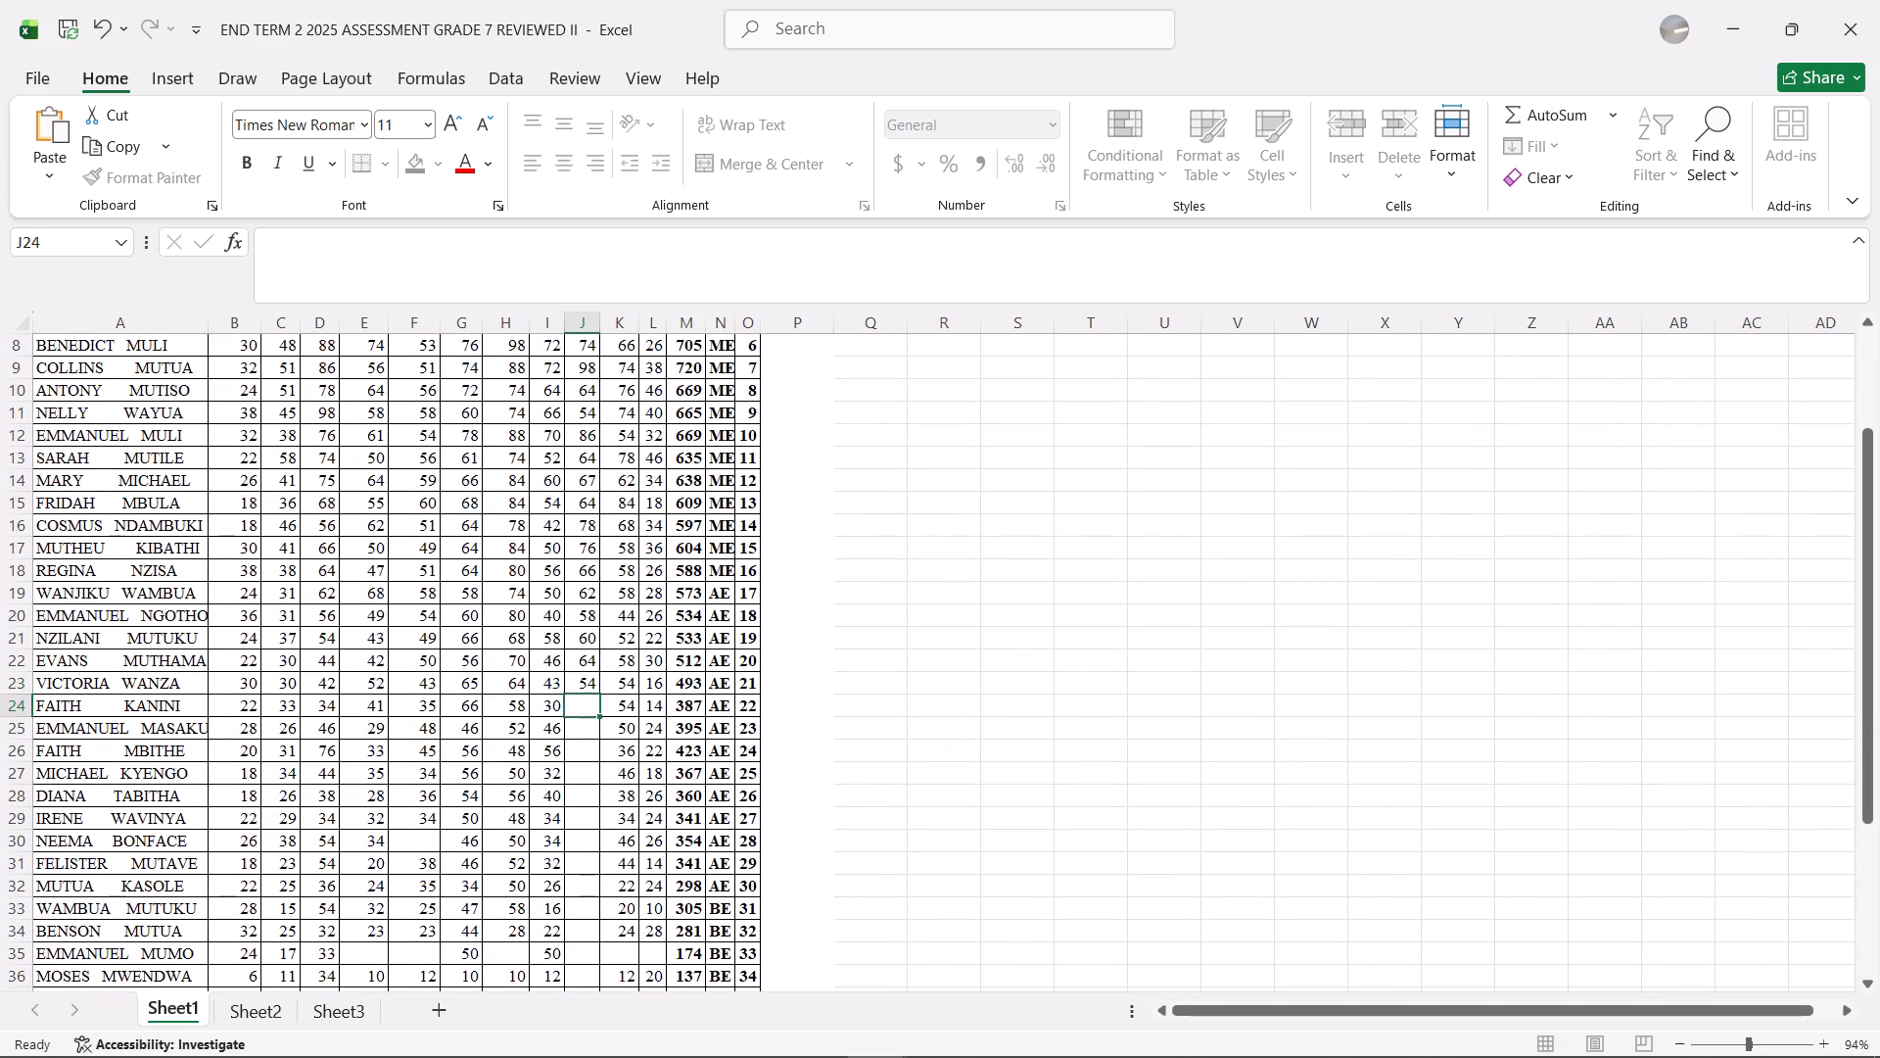
type("50")
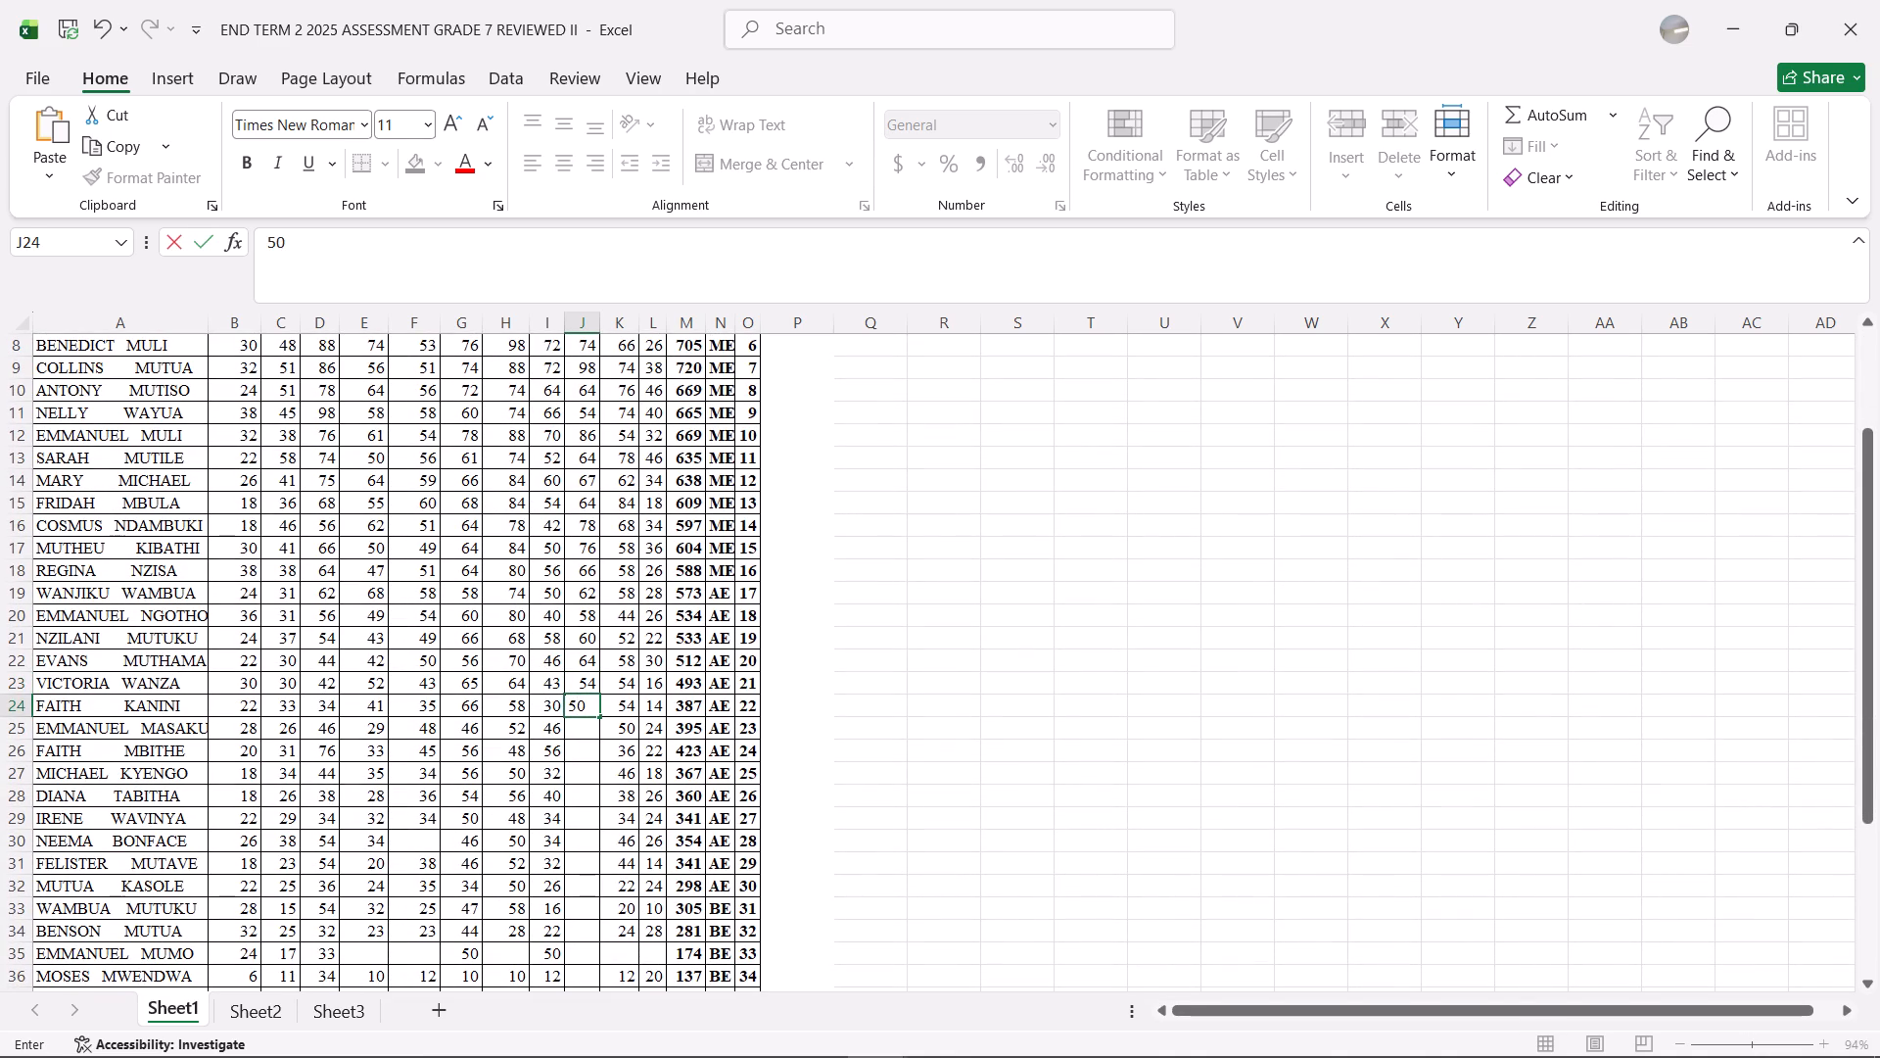
Enter a TRT mark of 60 in cell J25 for the twenty-third student.
left_click(572, 729)
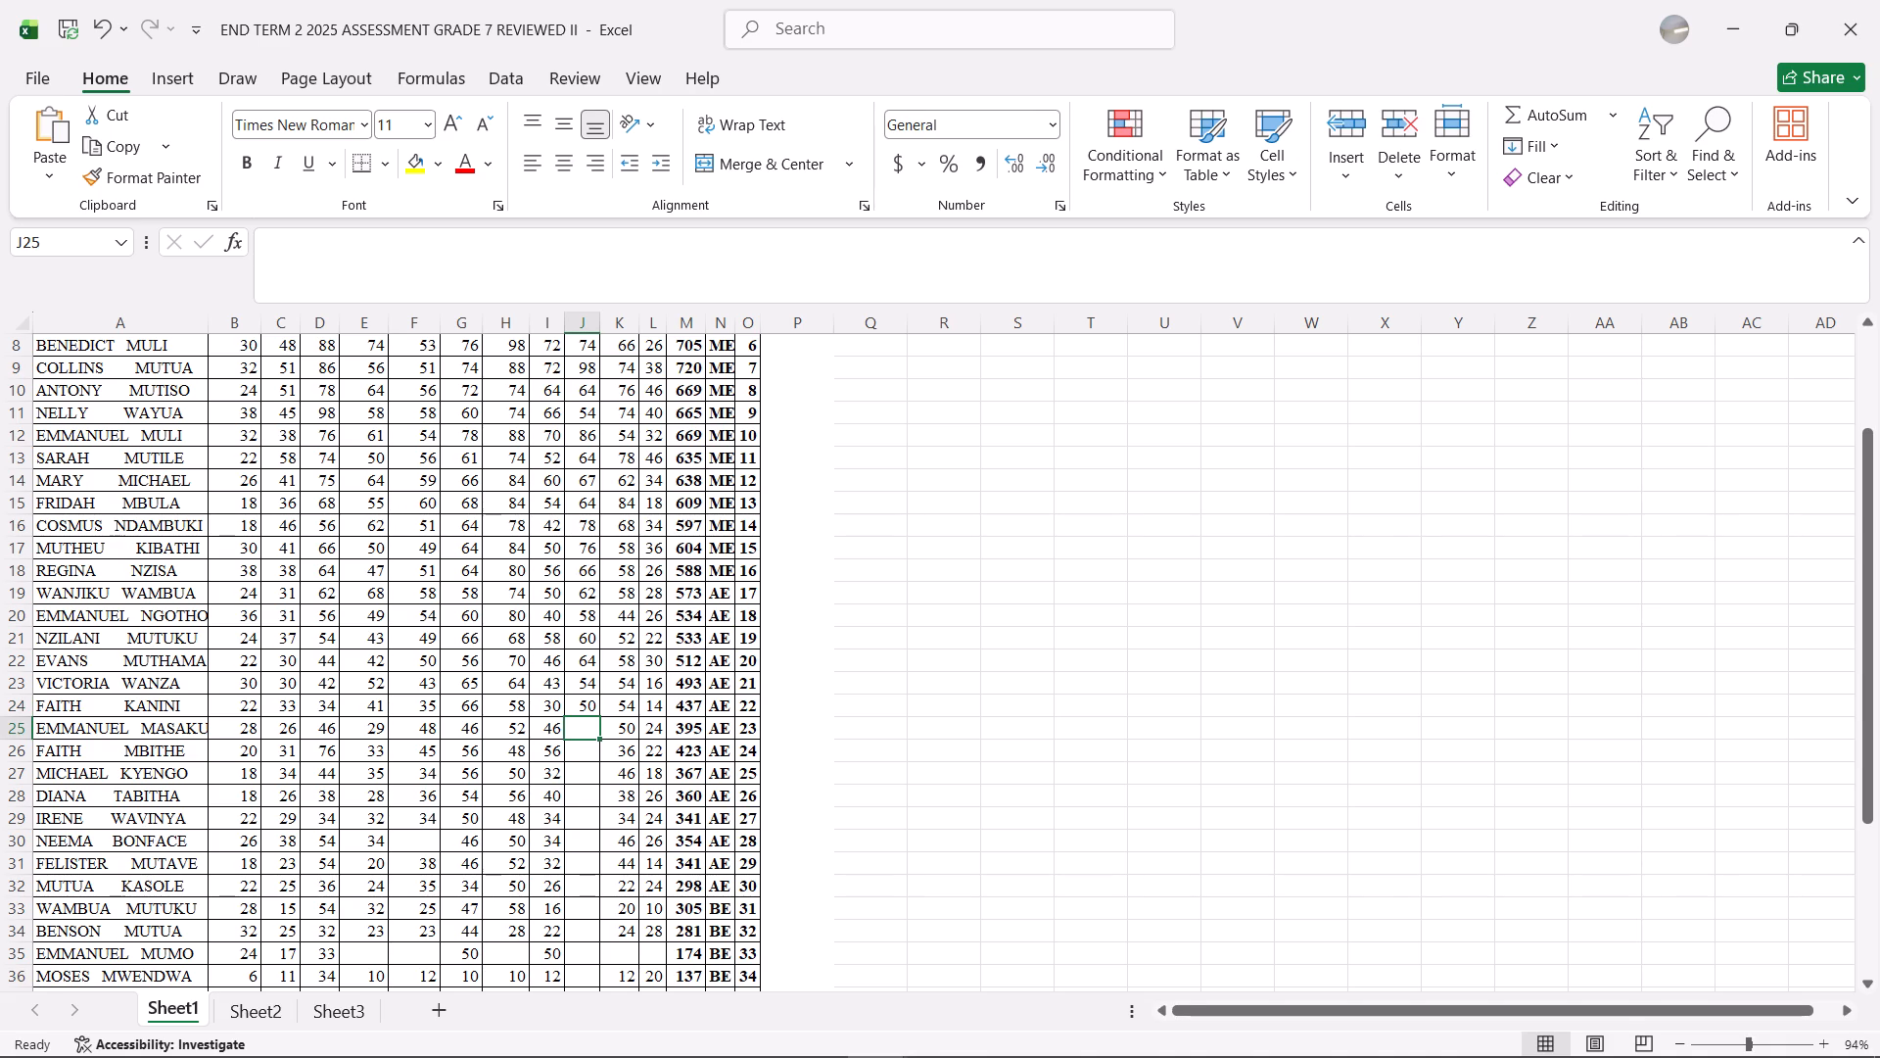
left_click(593, 733)
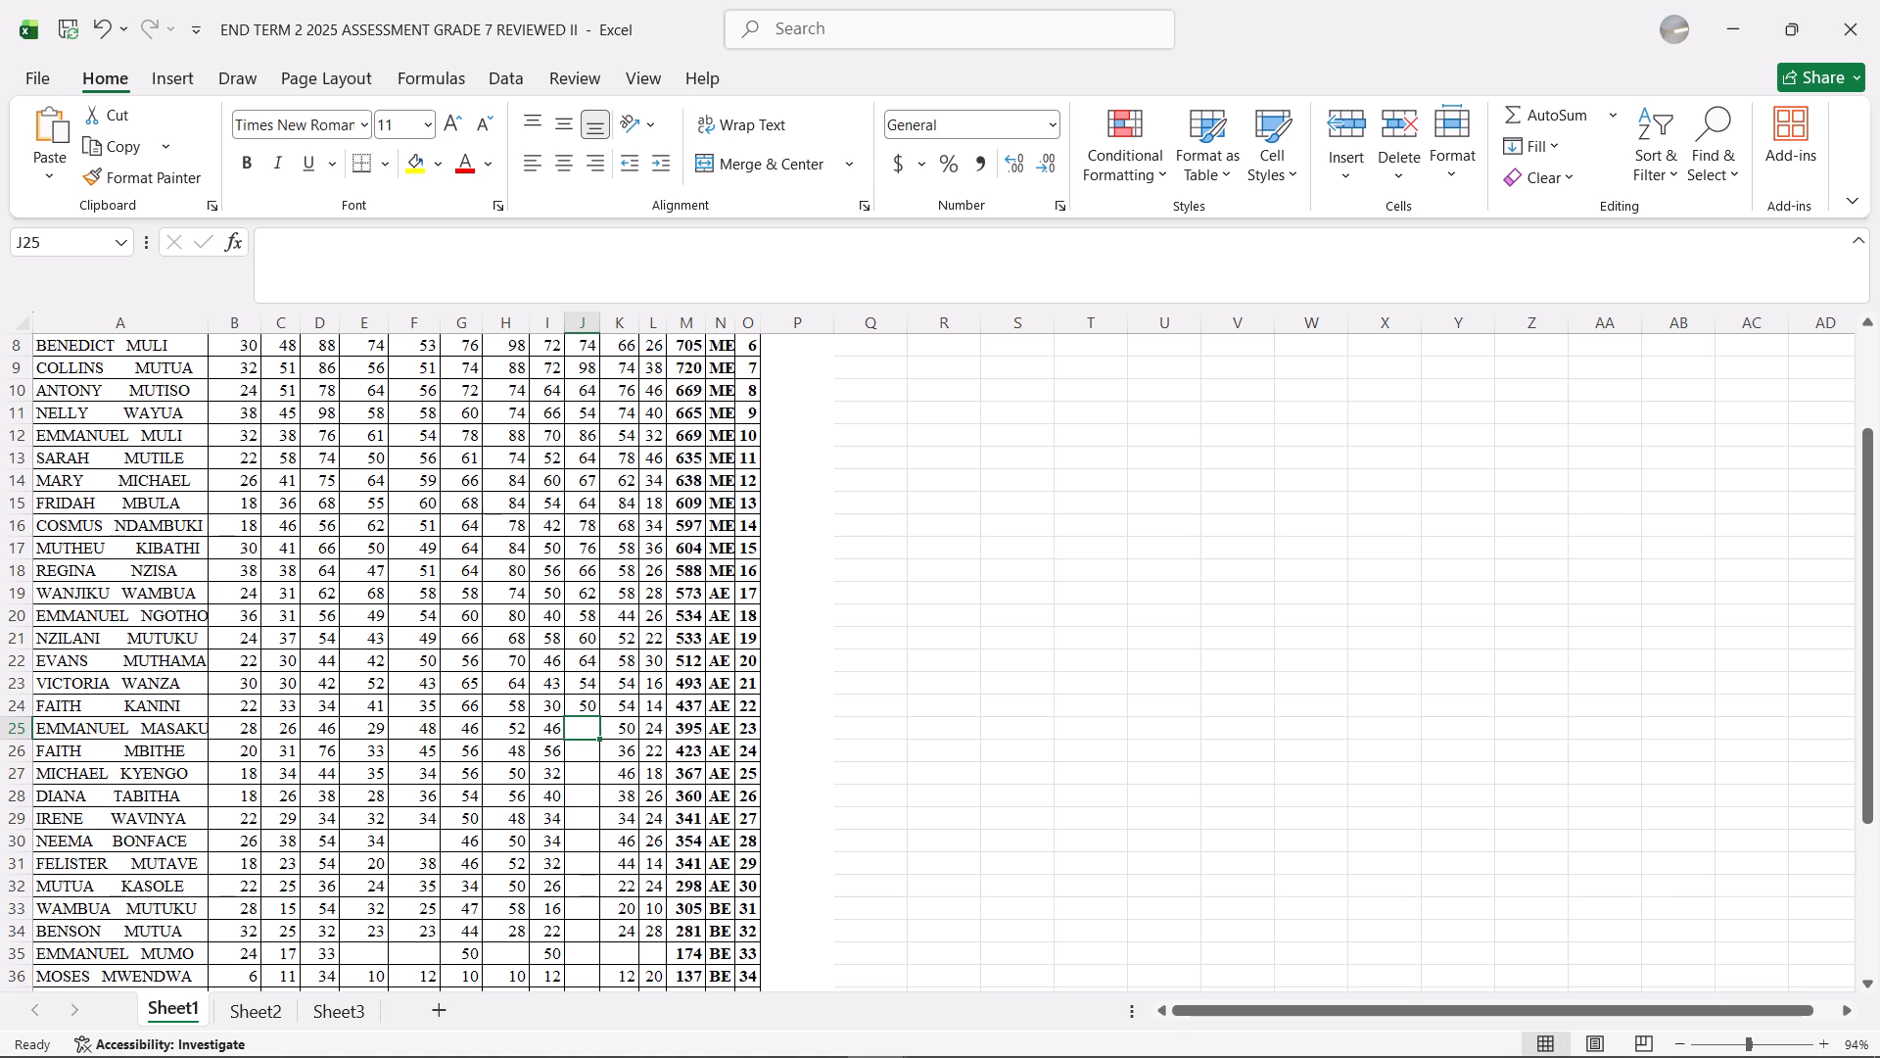
left_click(593, 733)
key("6")
key("minus")
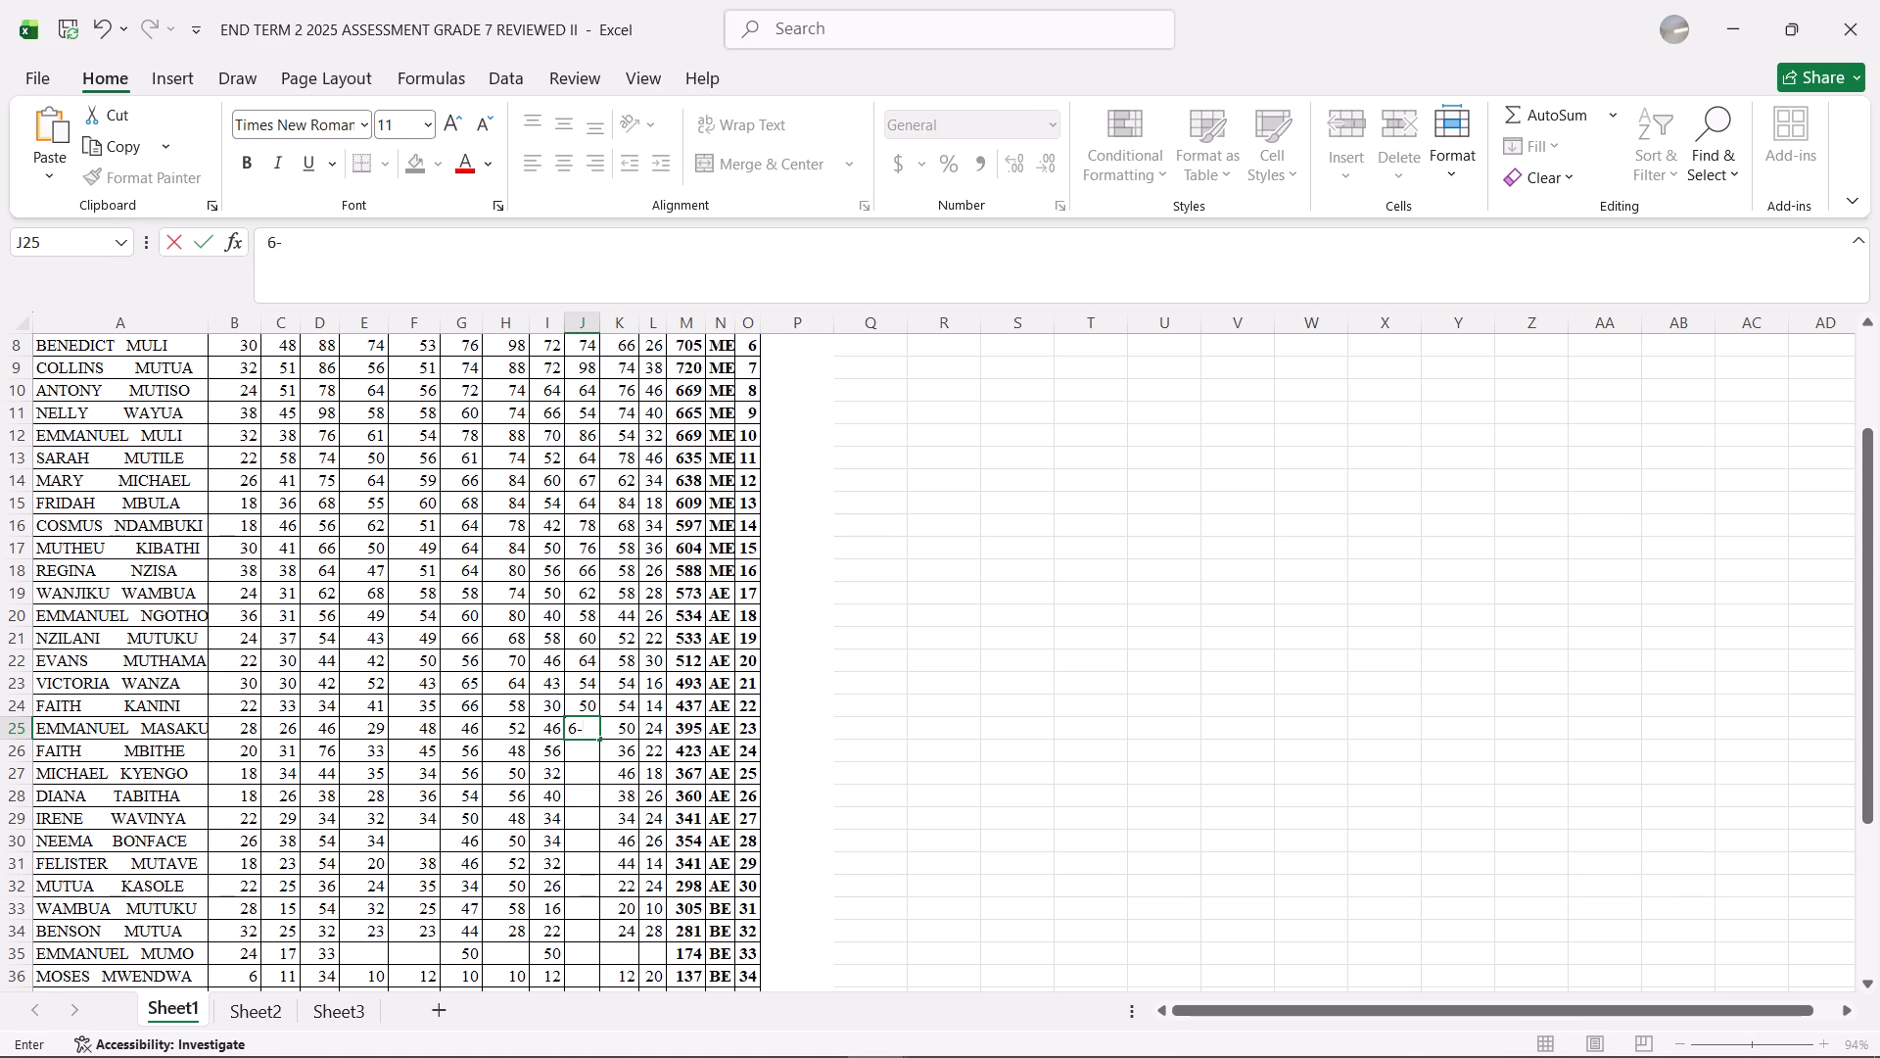
key("BackSpace")
key("BackSpace")
key("0")
key("BackSpace")
key("6")
key("0")
left_click(583, 749)
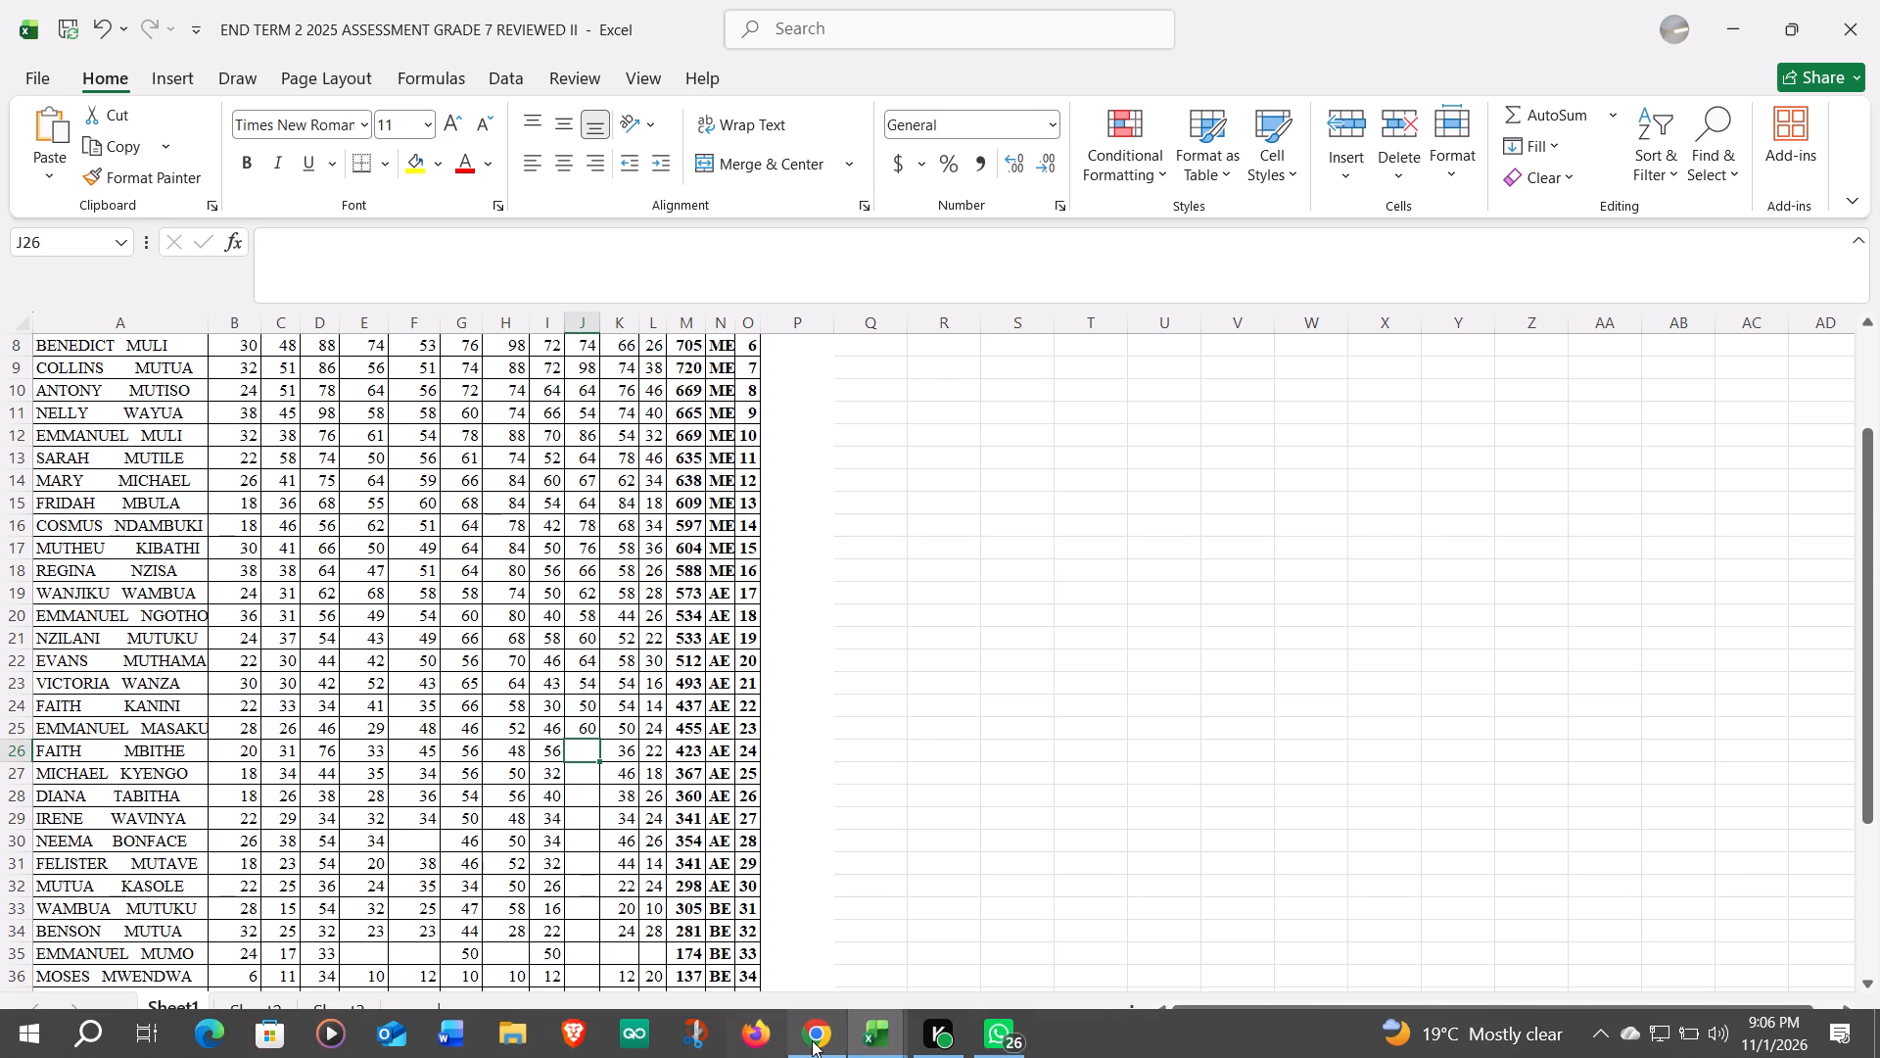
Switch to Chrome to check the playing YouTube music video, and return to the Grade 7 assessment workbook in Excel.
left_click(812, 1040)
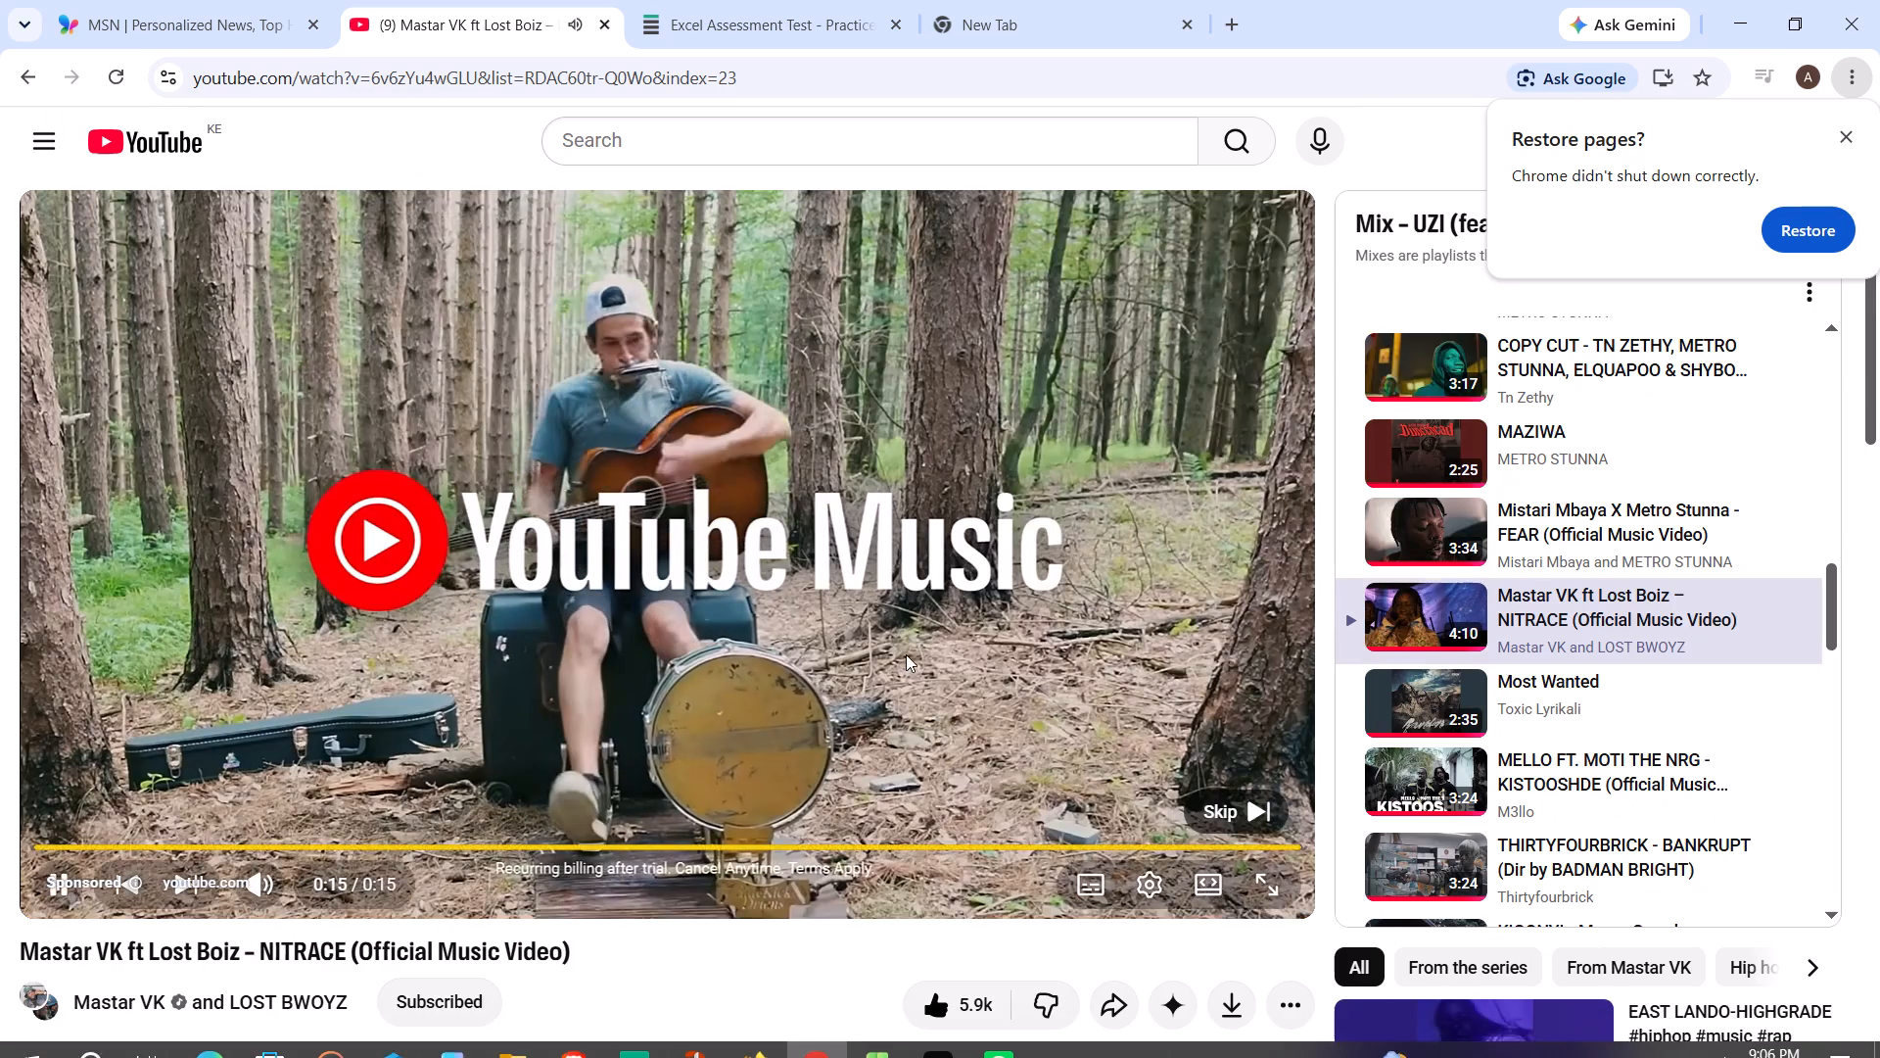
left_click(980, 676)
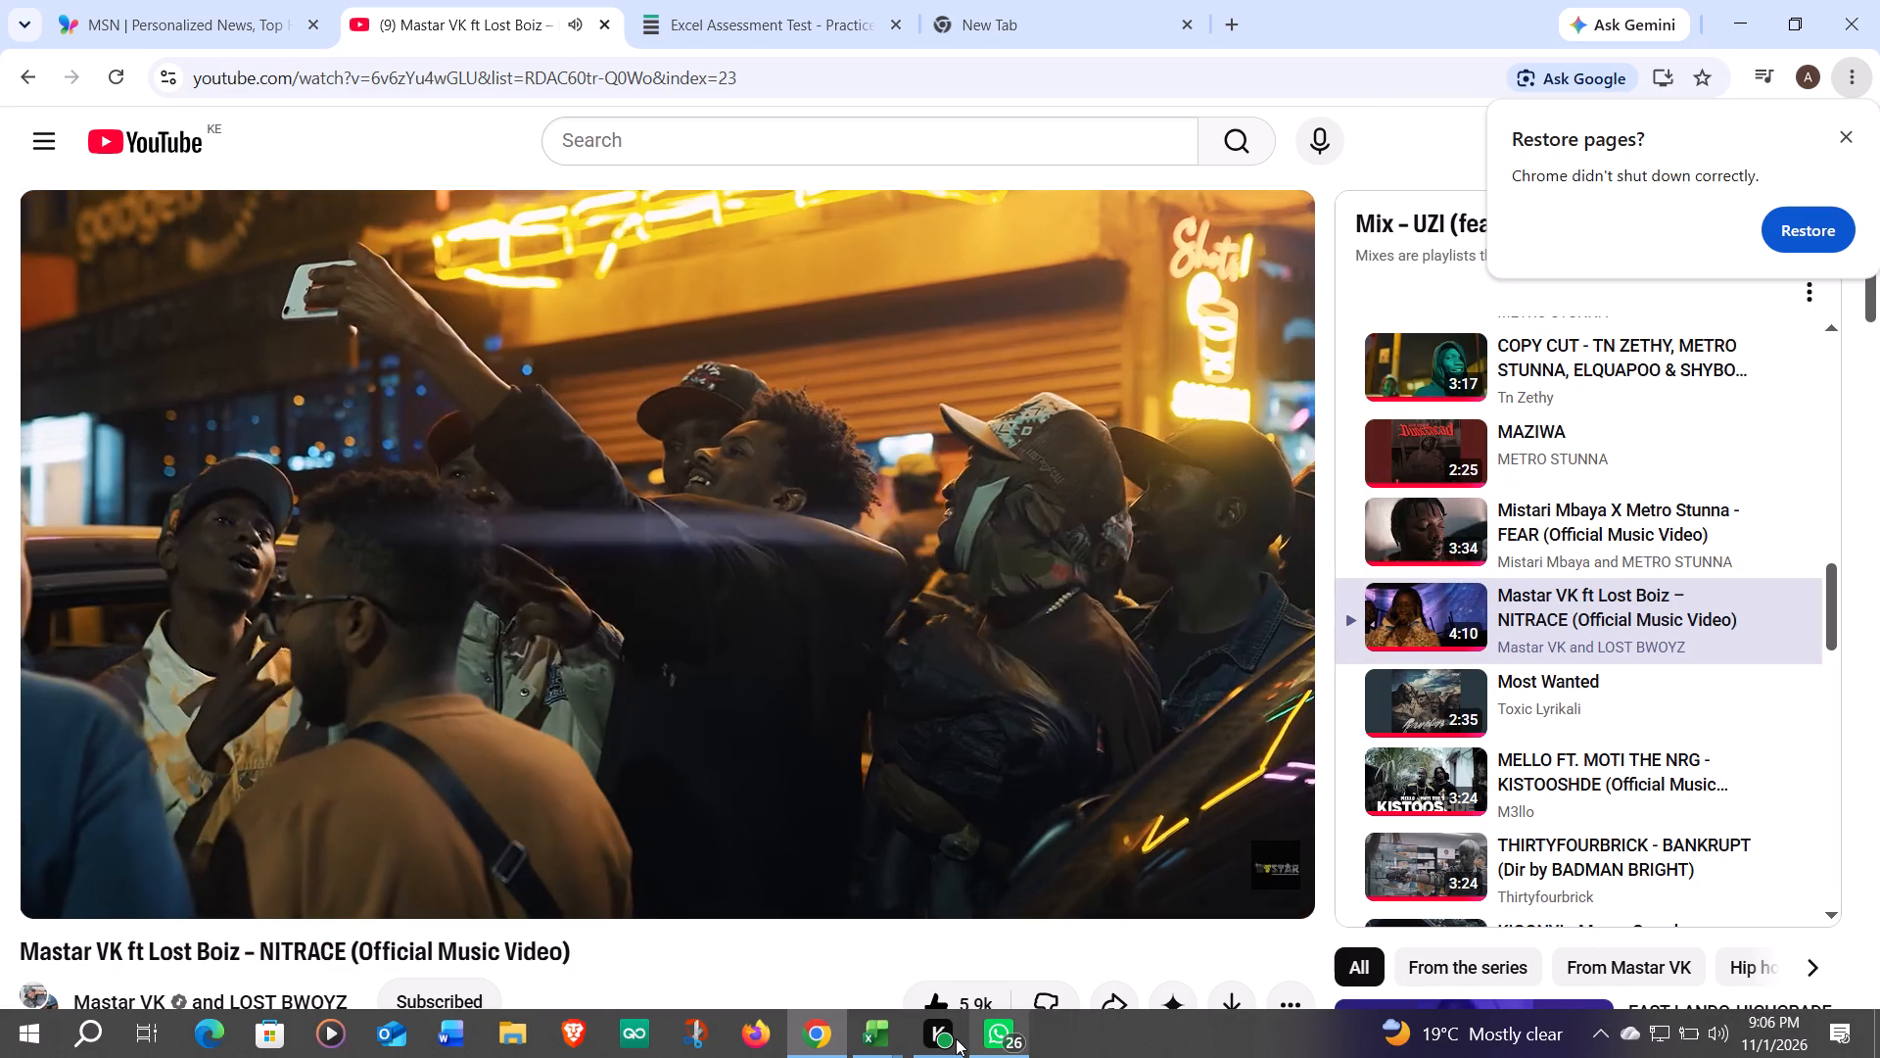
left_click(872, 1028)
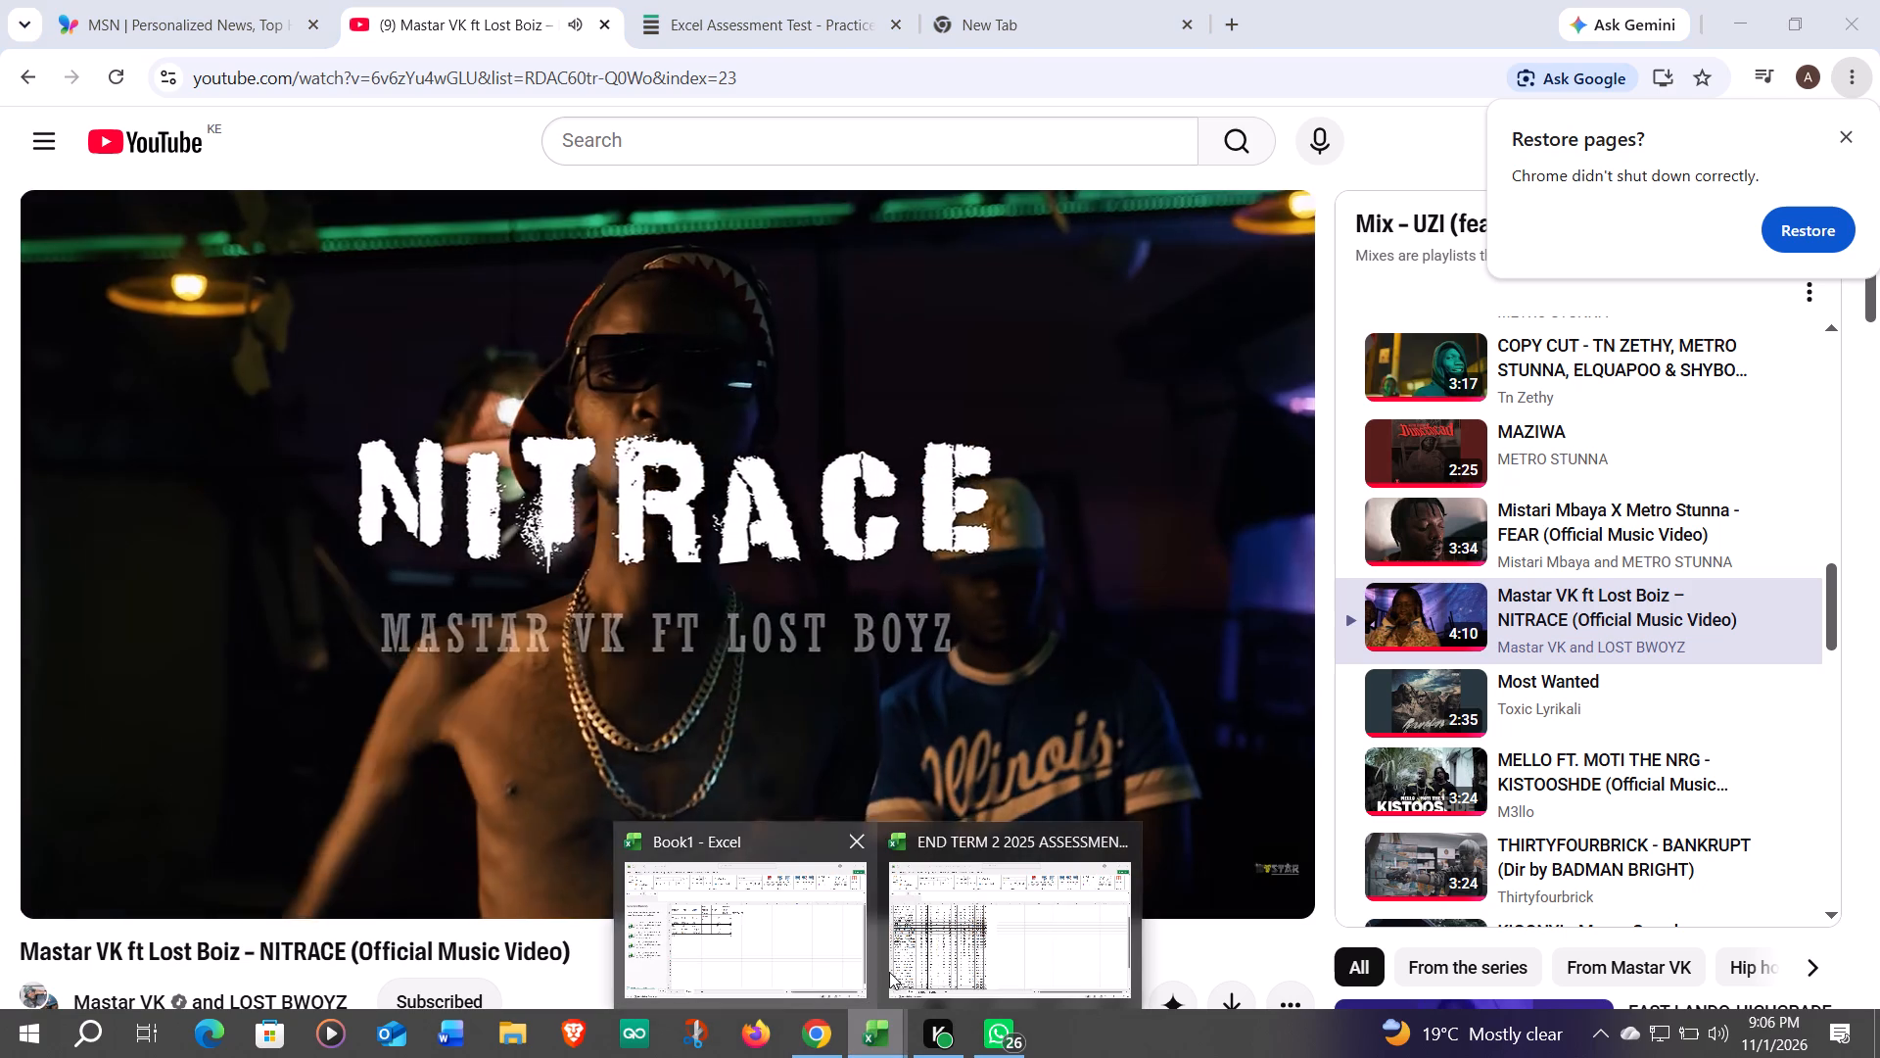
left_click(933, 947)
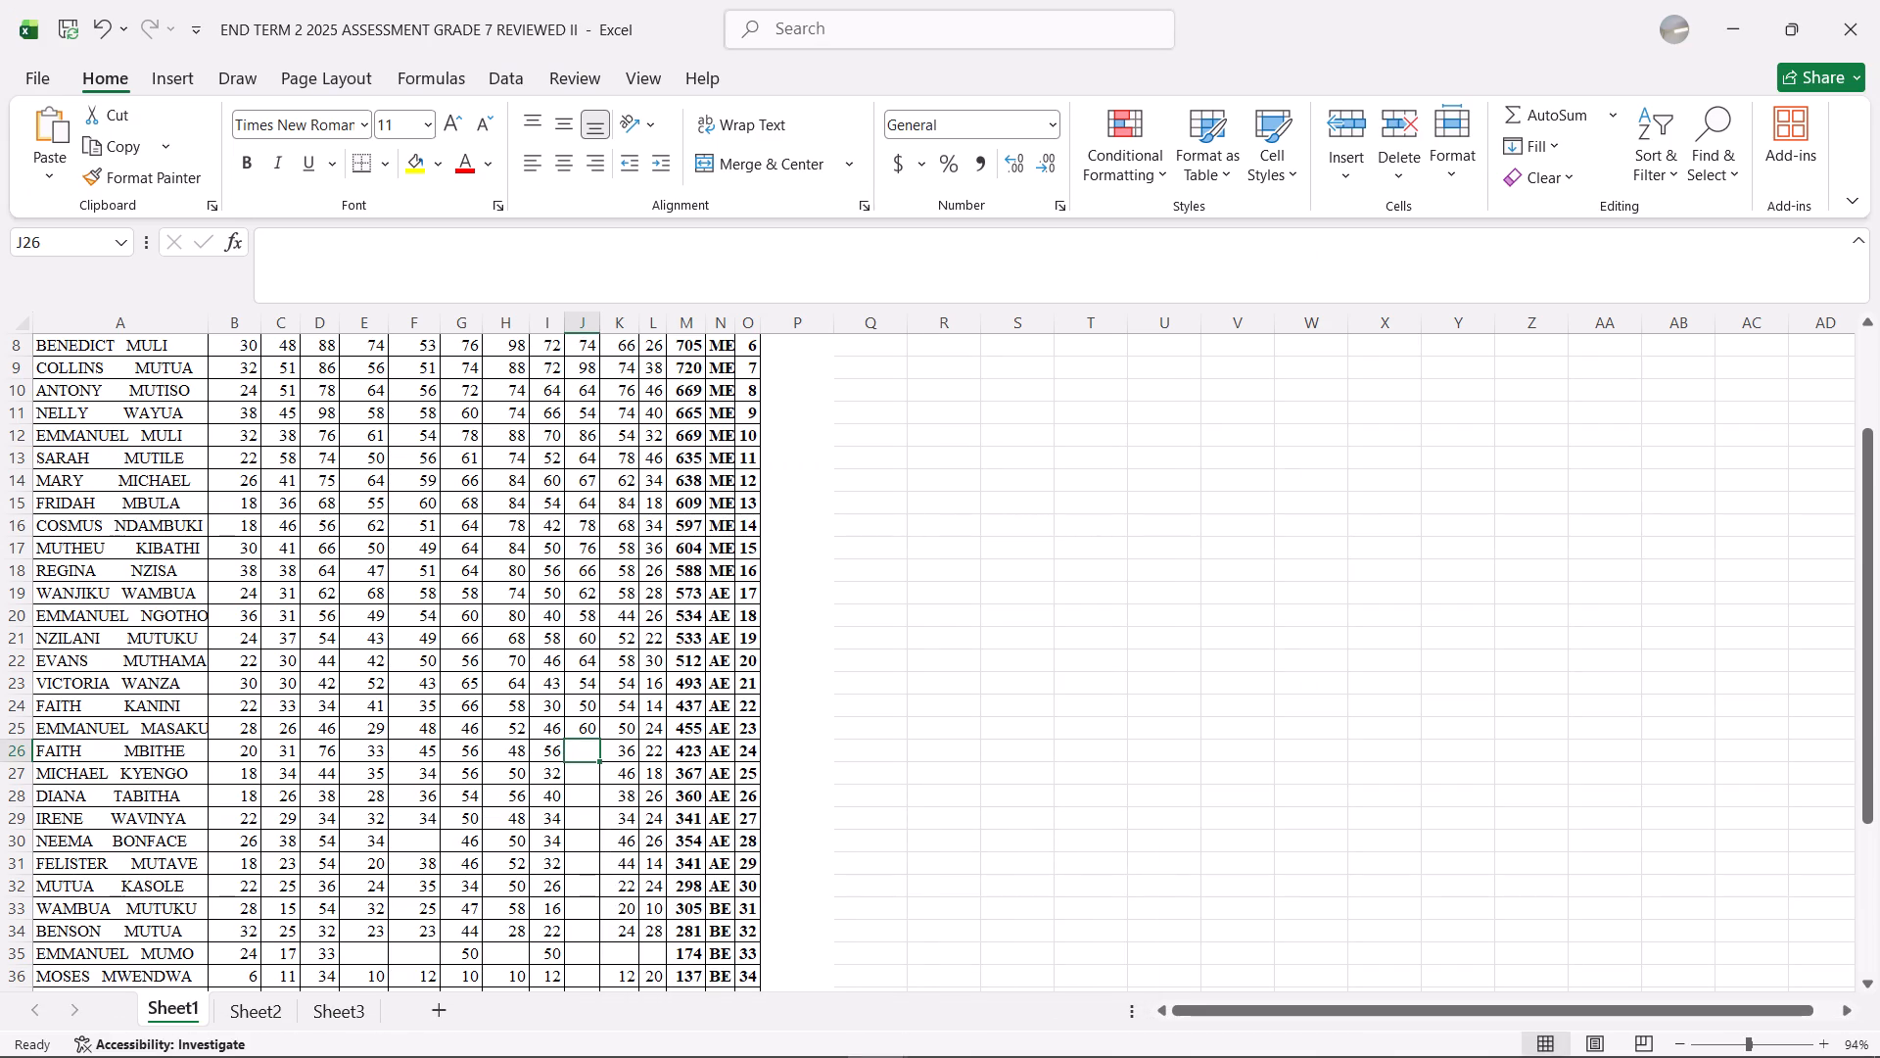
Select cell J26 in the TRT column for the twenty-fourth student's mark.
left_click(582, 749)
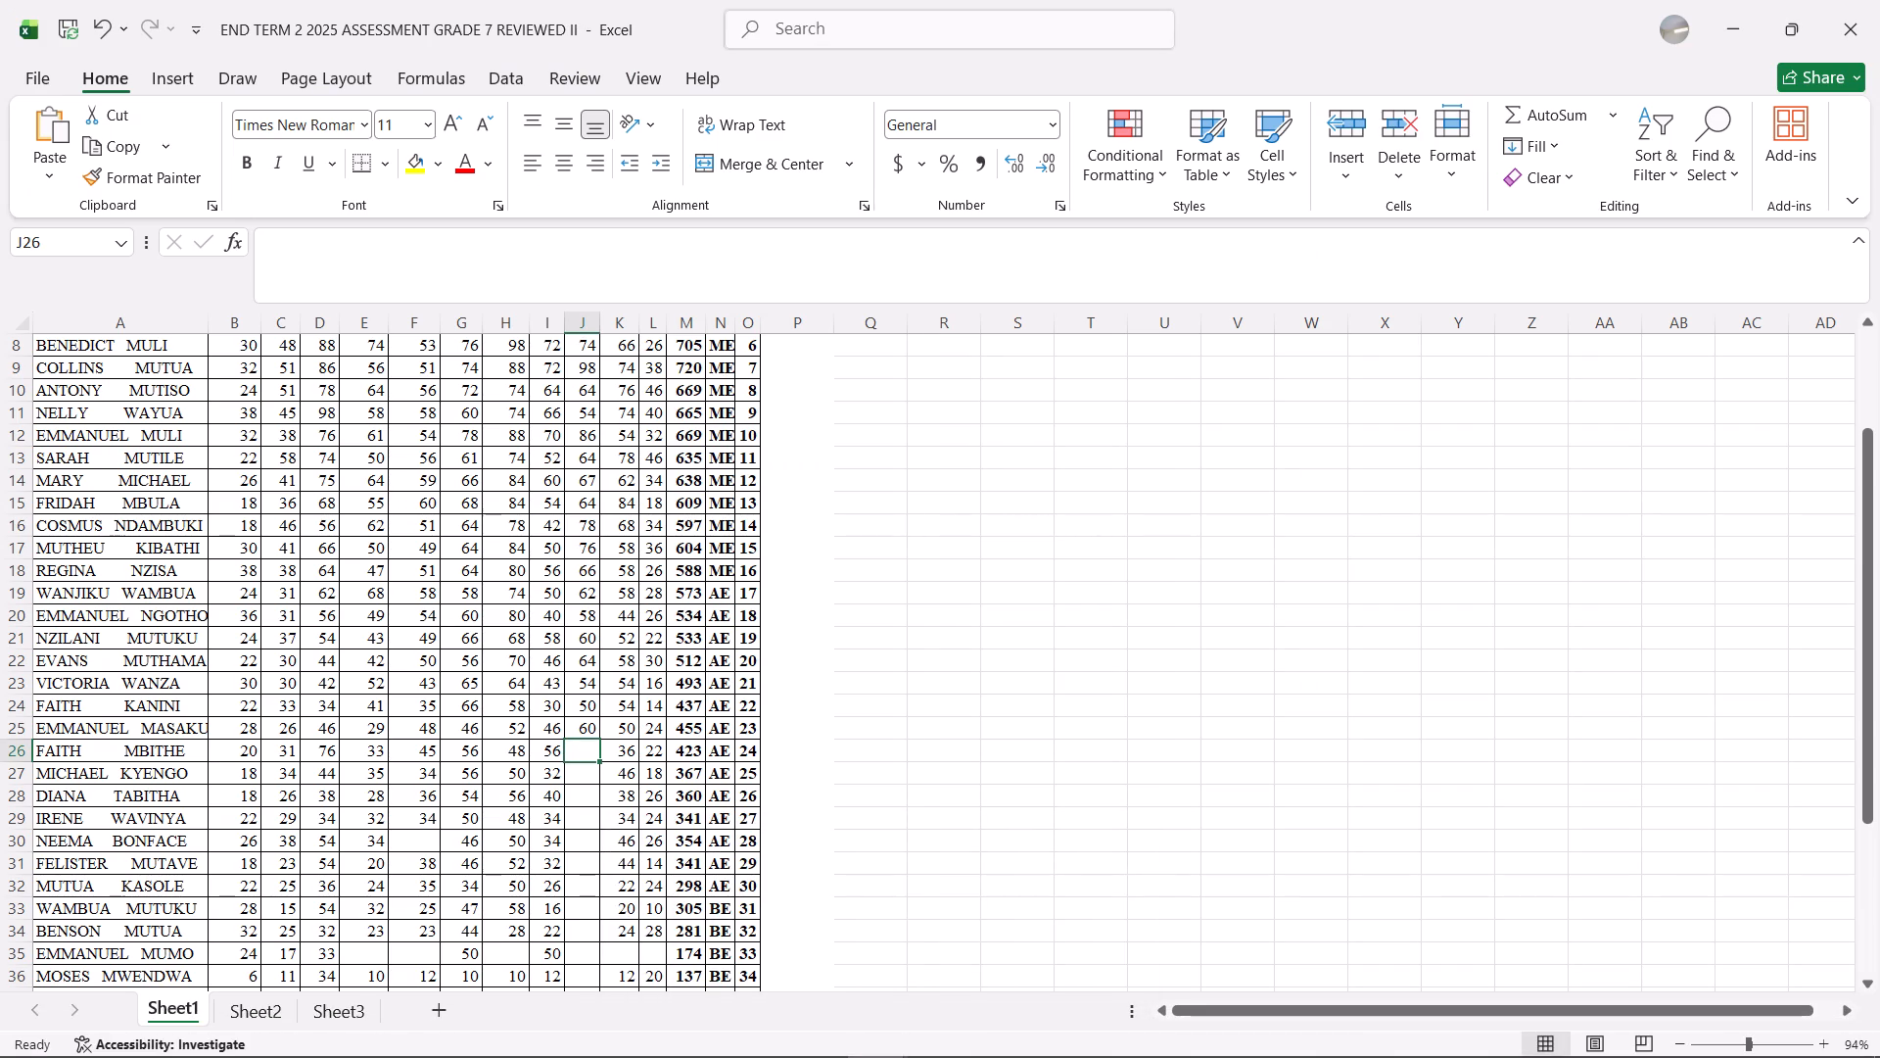
left_click(589, 755)
left_click(589, 755)
left_click(589, 755)
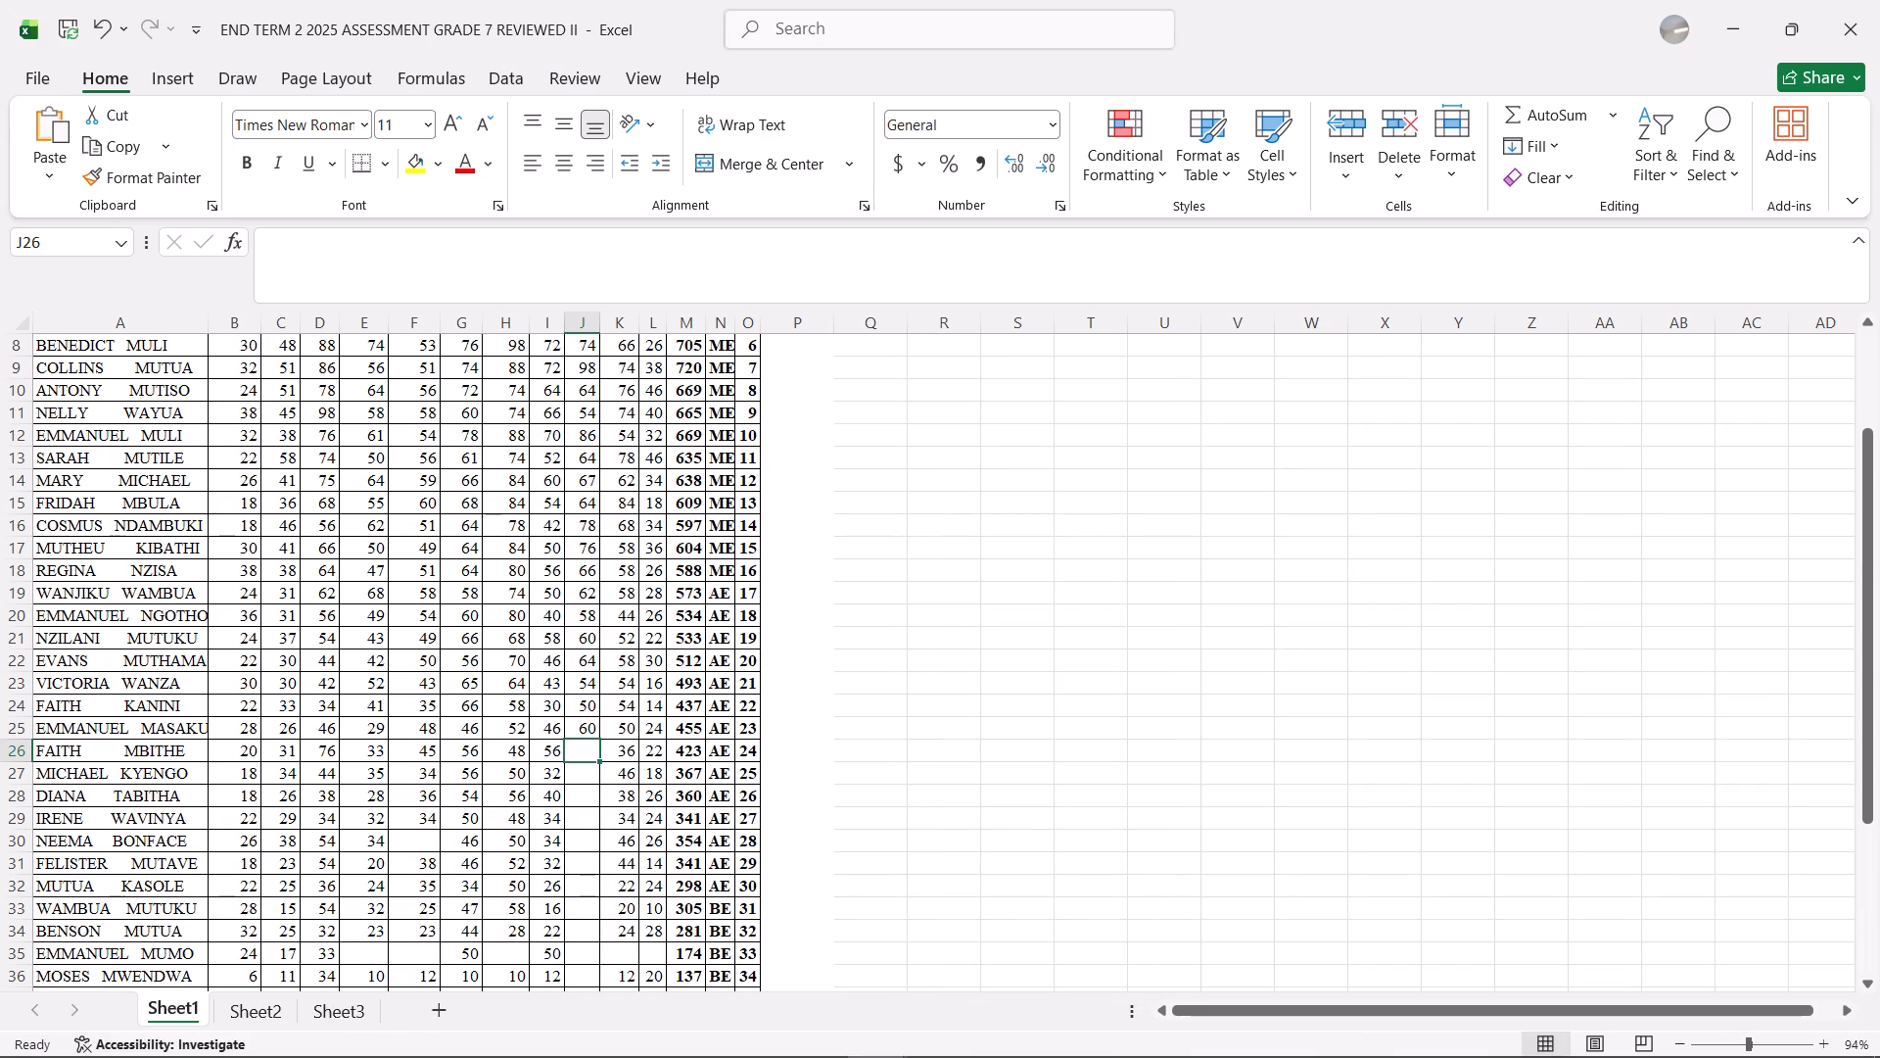
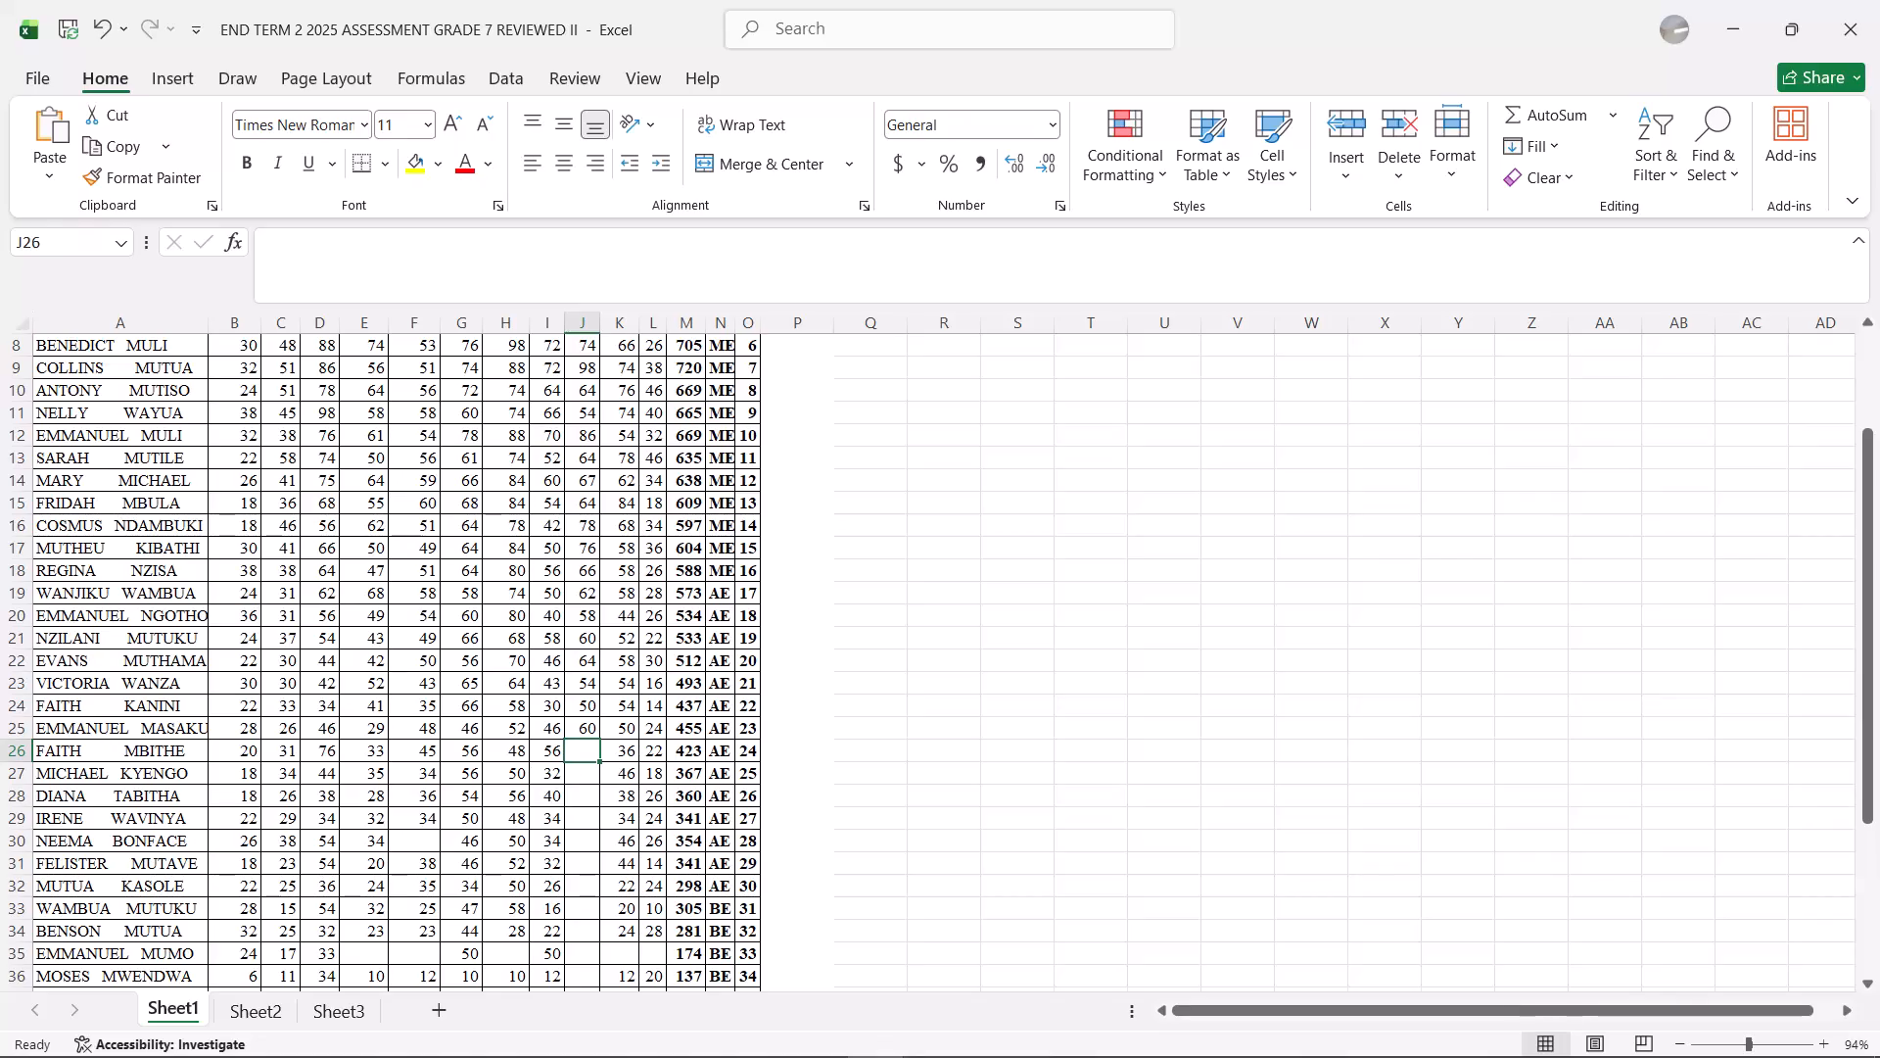
Enter TRT marks of 48, 33 and 42 in cells J26, J27 and J28 for the twenty-fourth to twenty-sixth students.
left_click(591, 749)
key("4")
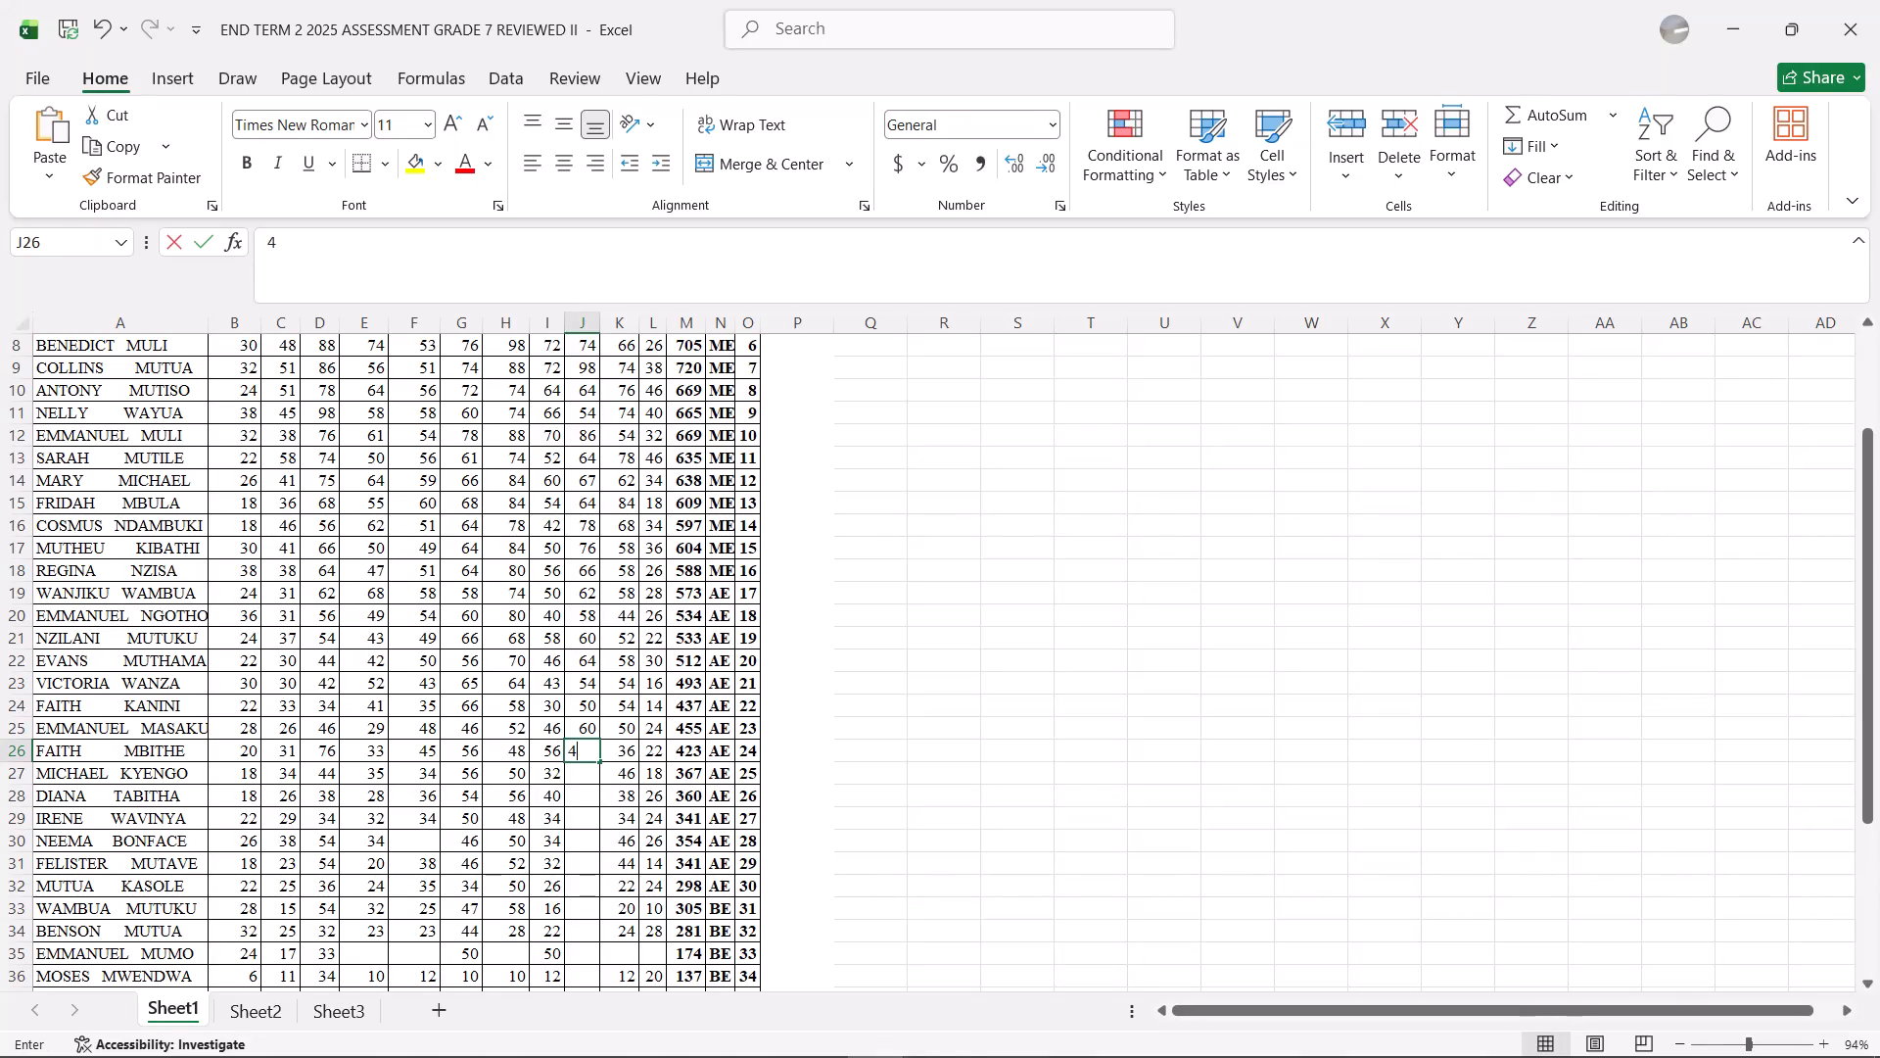
key("8")
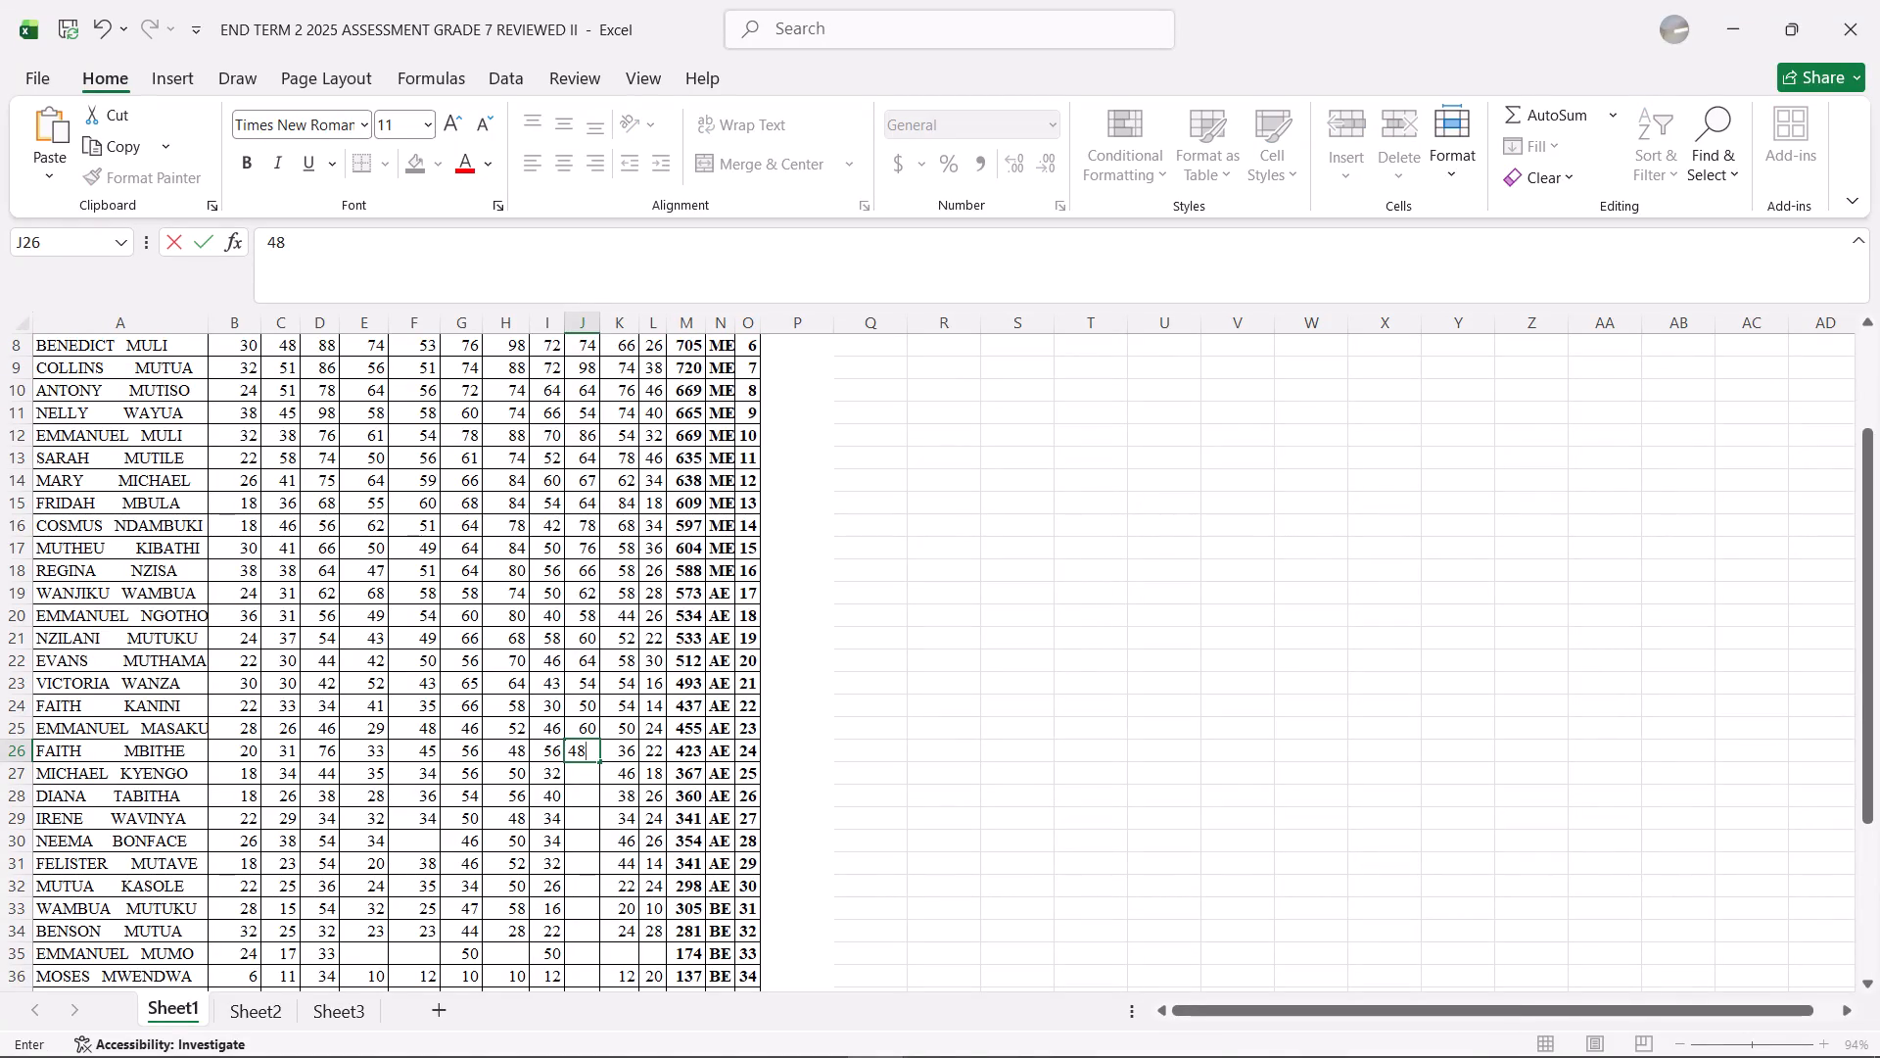
left_click(569, 778)
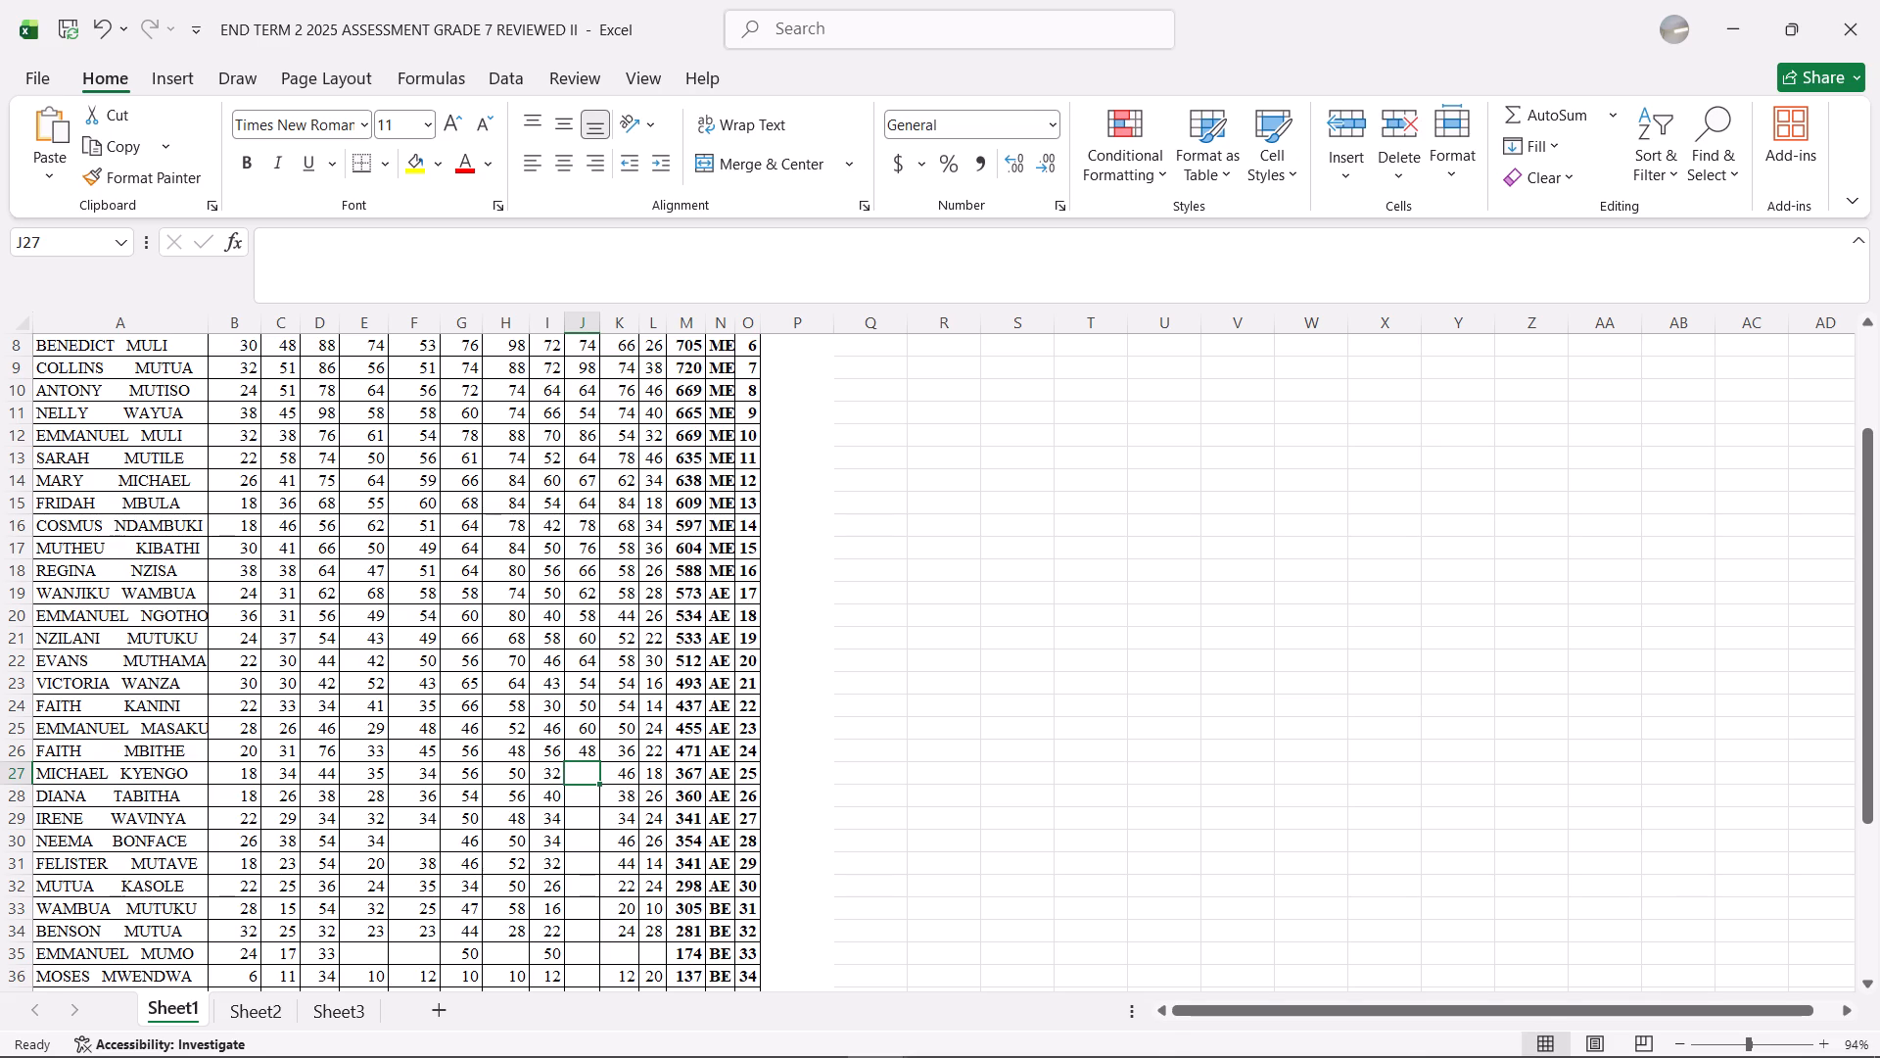
type("33")
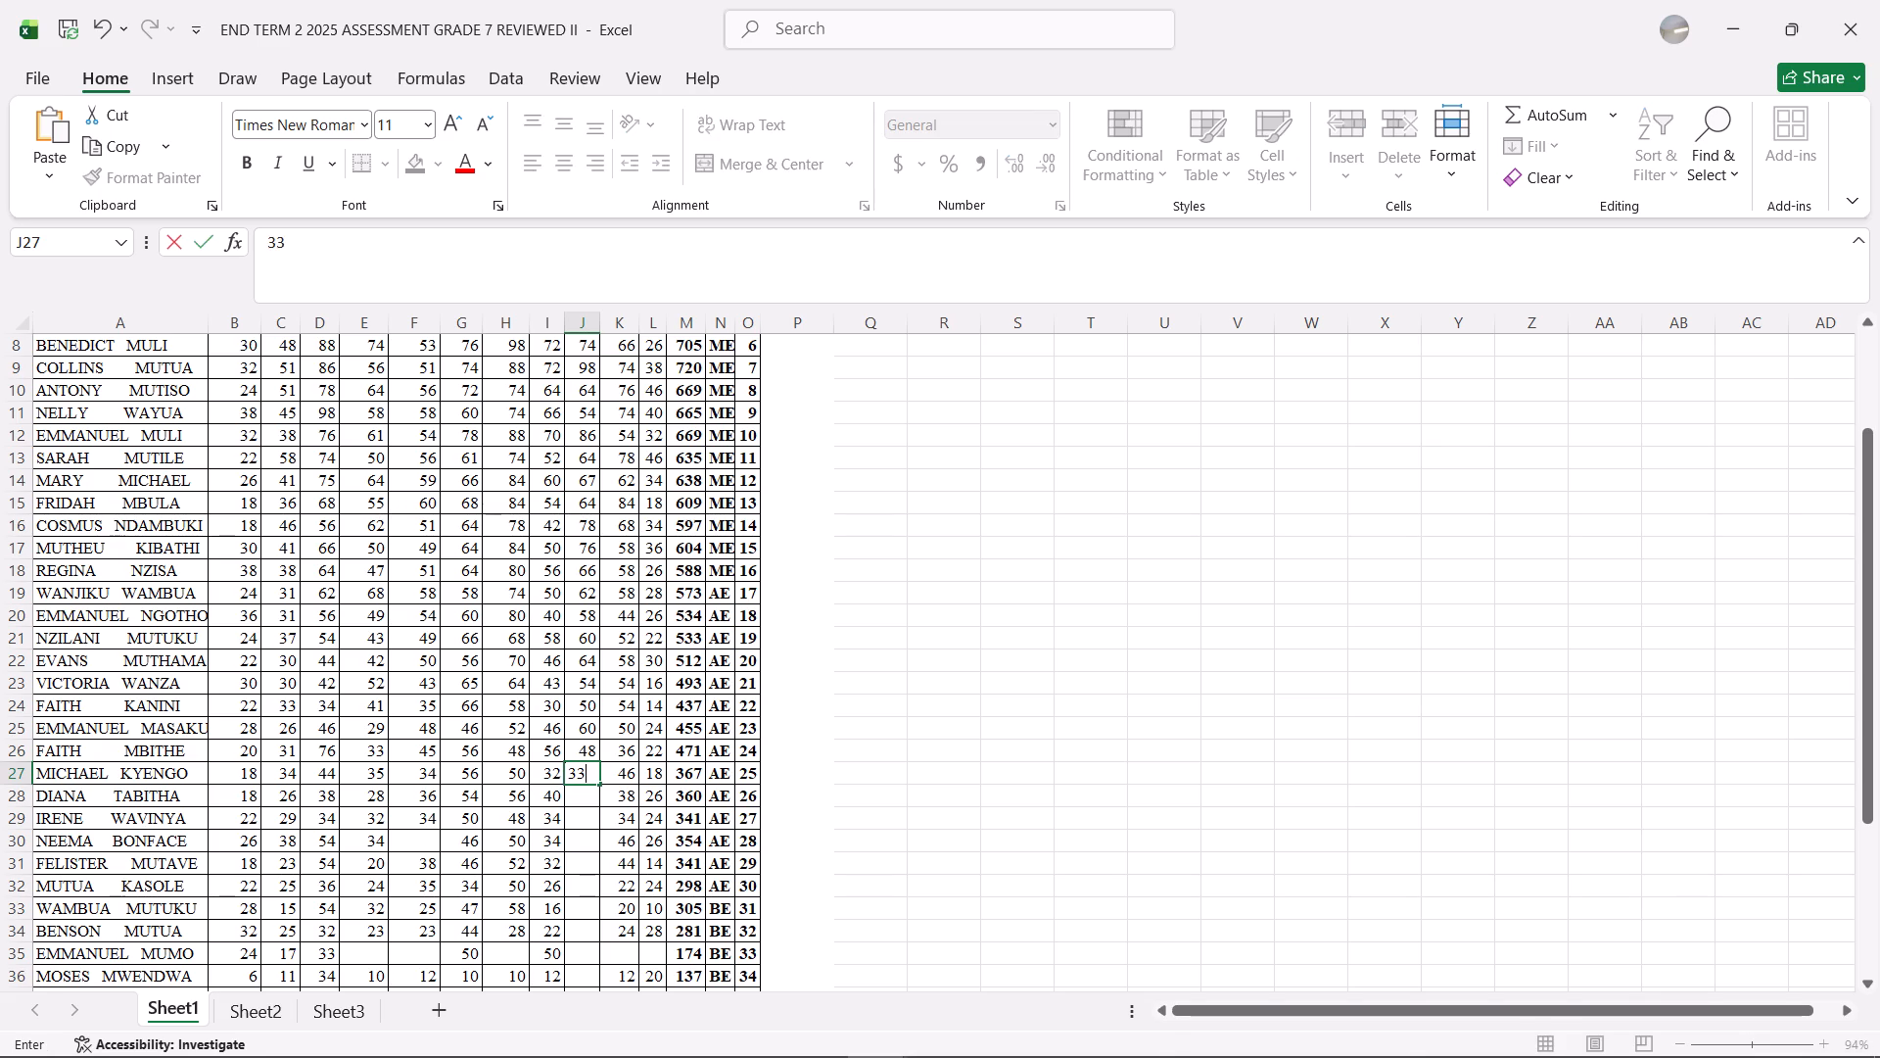
key("8")
key("BackSpace")
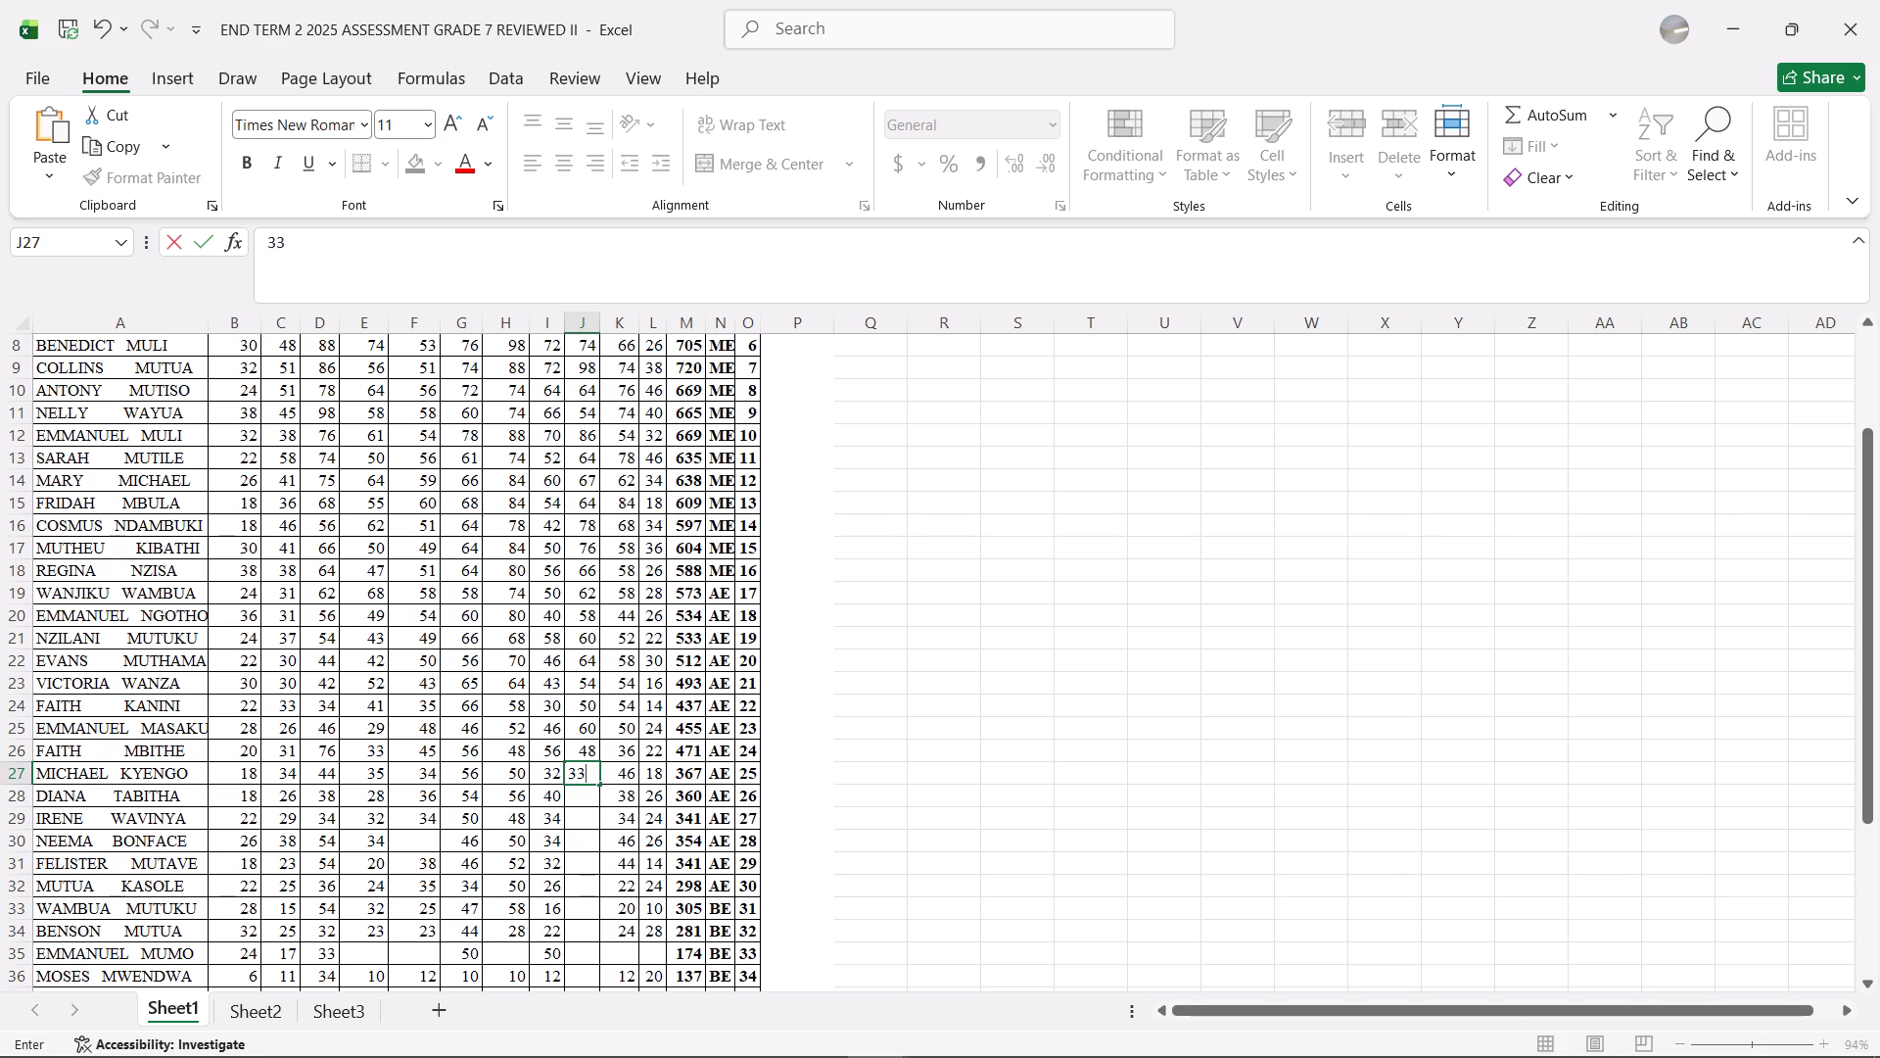
left_click(585, 793)
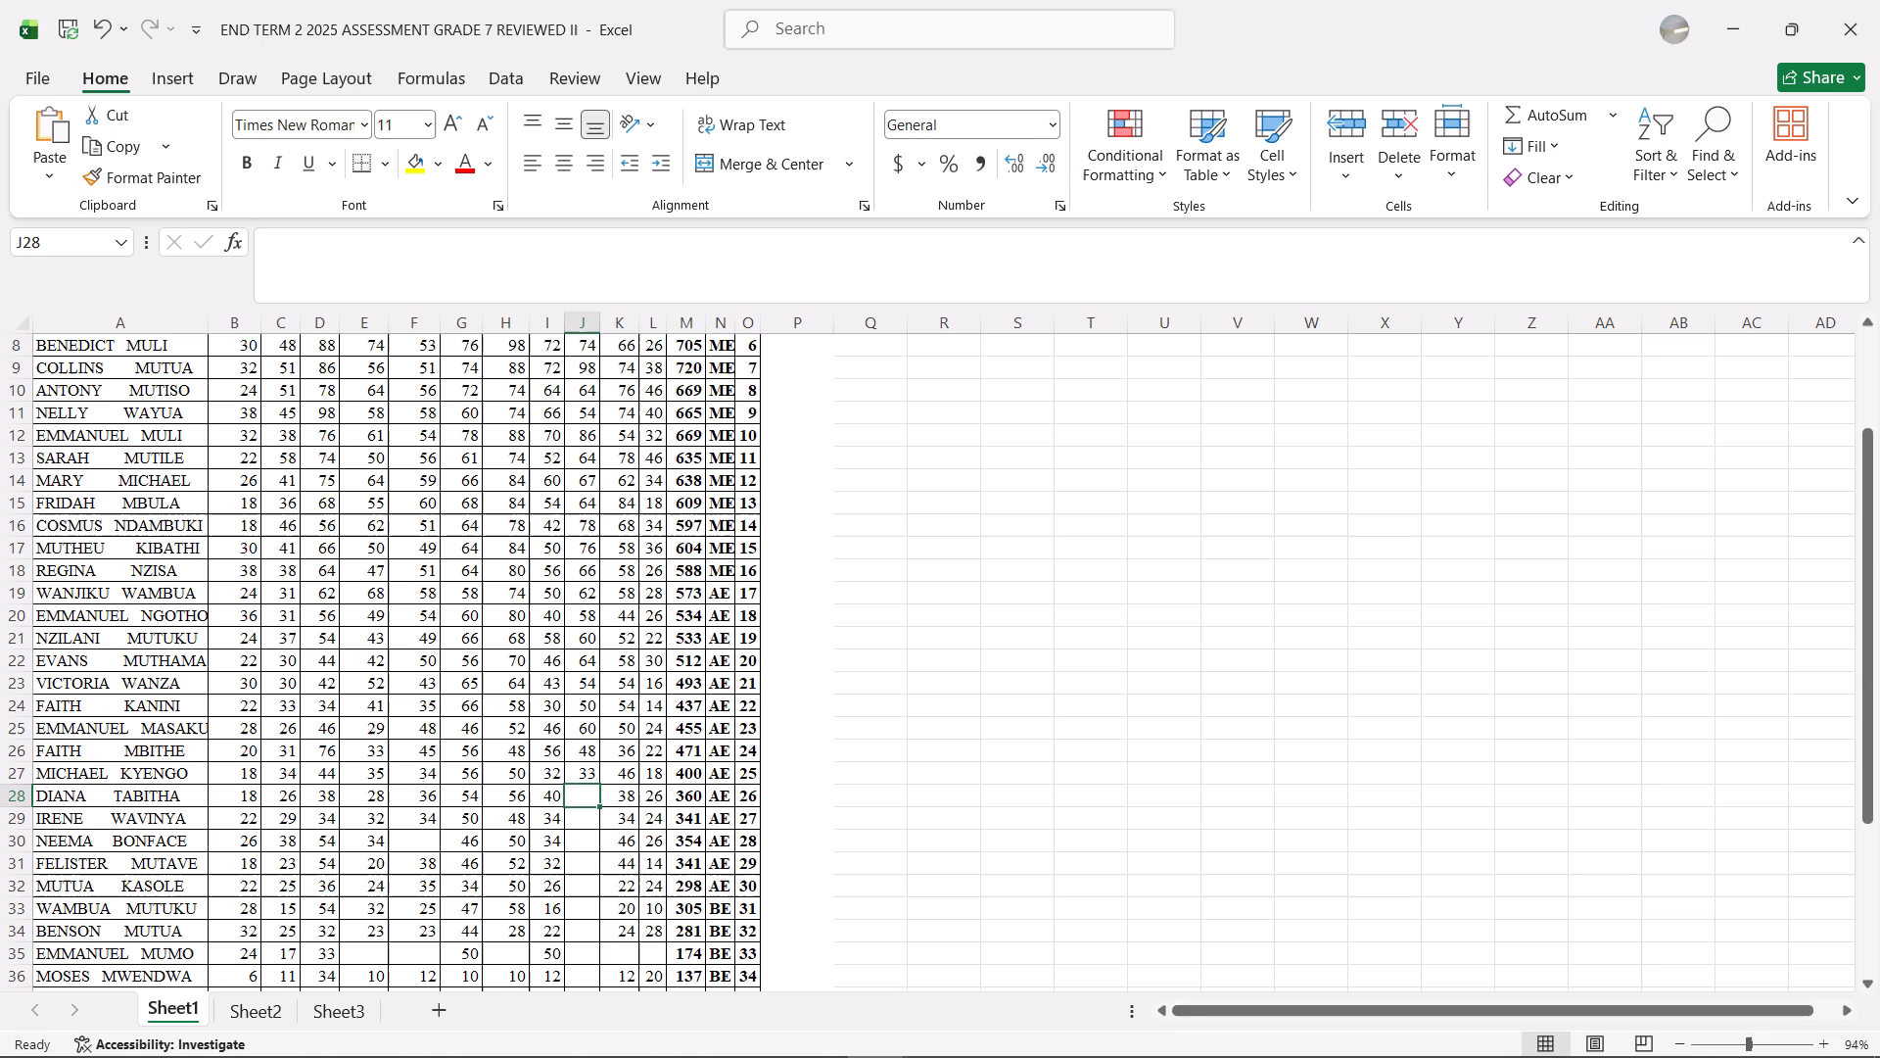
type("42")
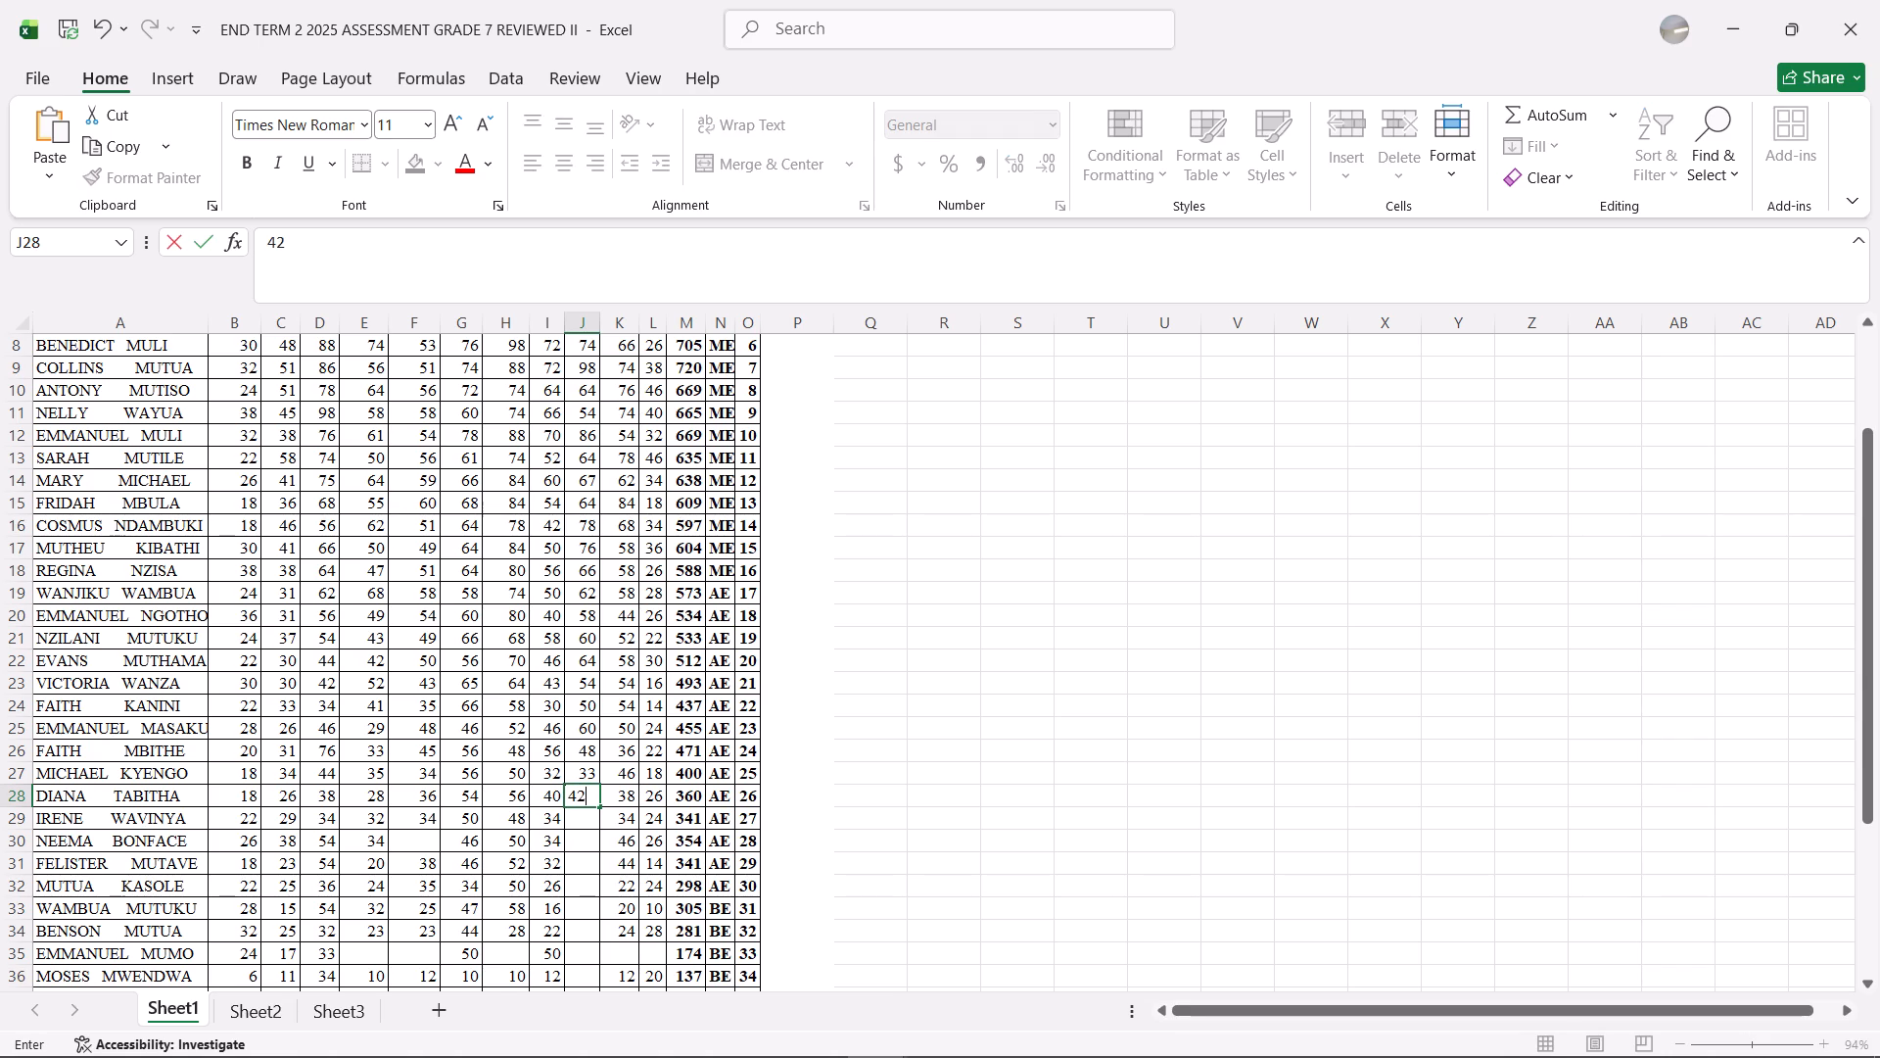
left_click(586, 832)
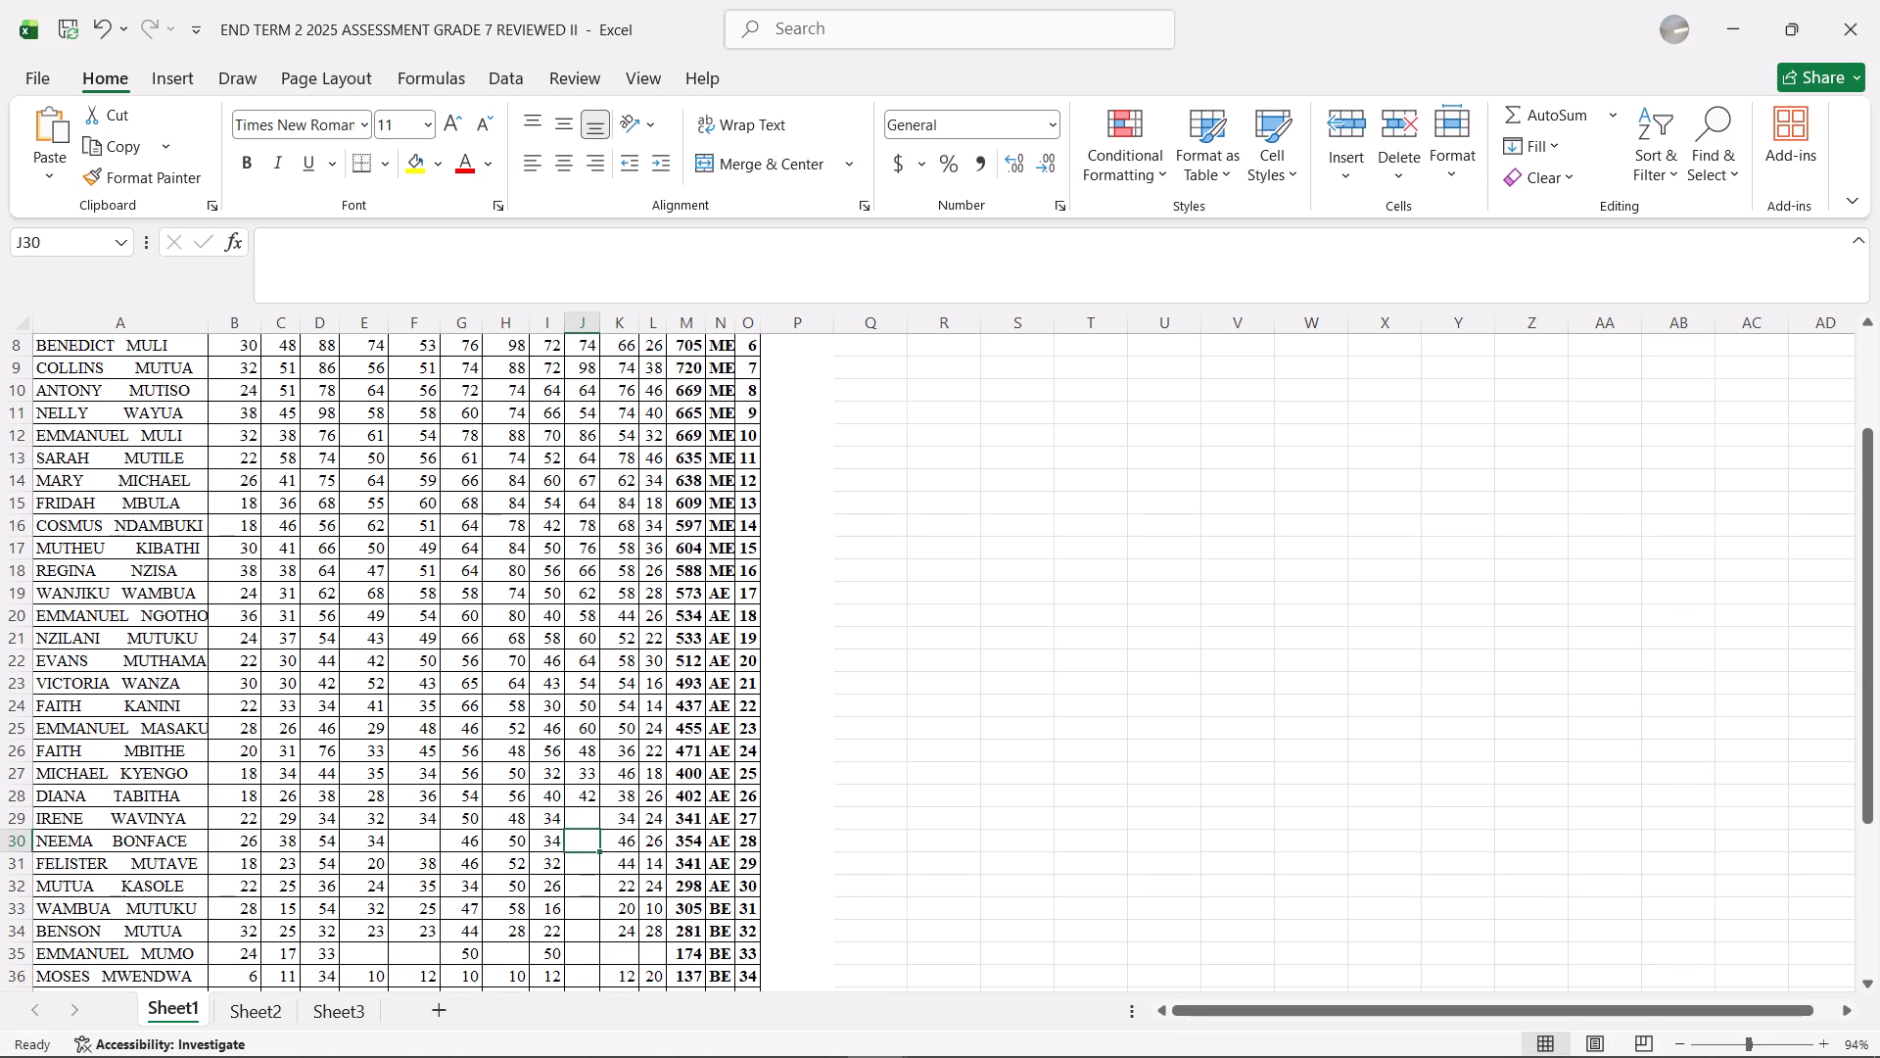
Select cell J29 in the TRT column for the twenty-seventh student's mark.
left_click(592, 824)
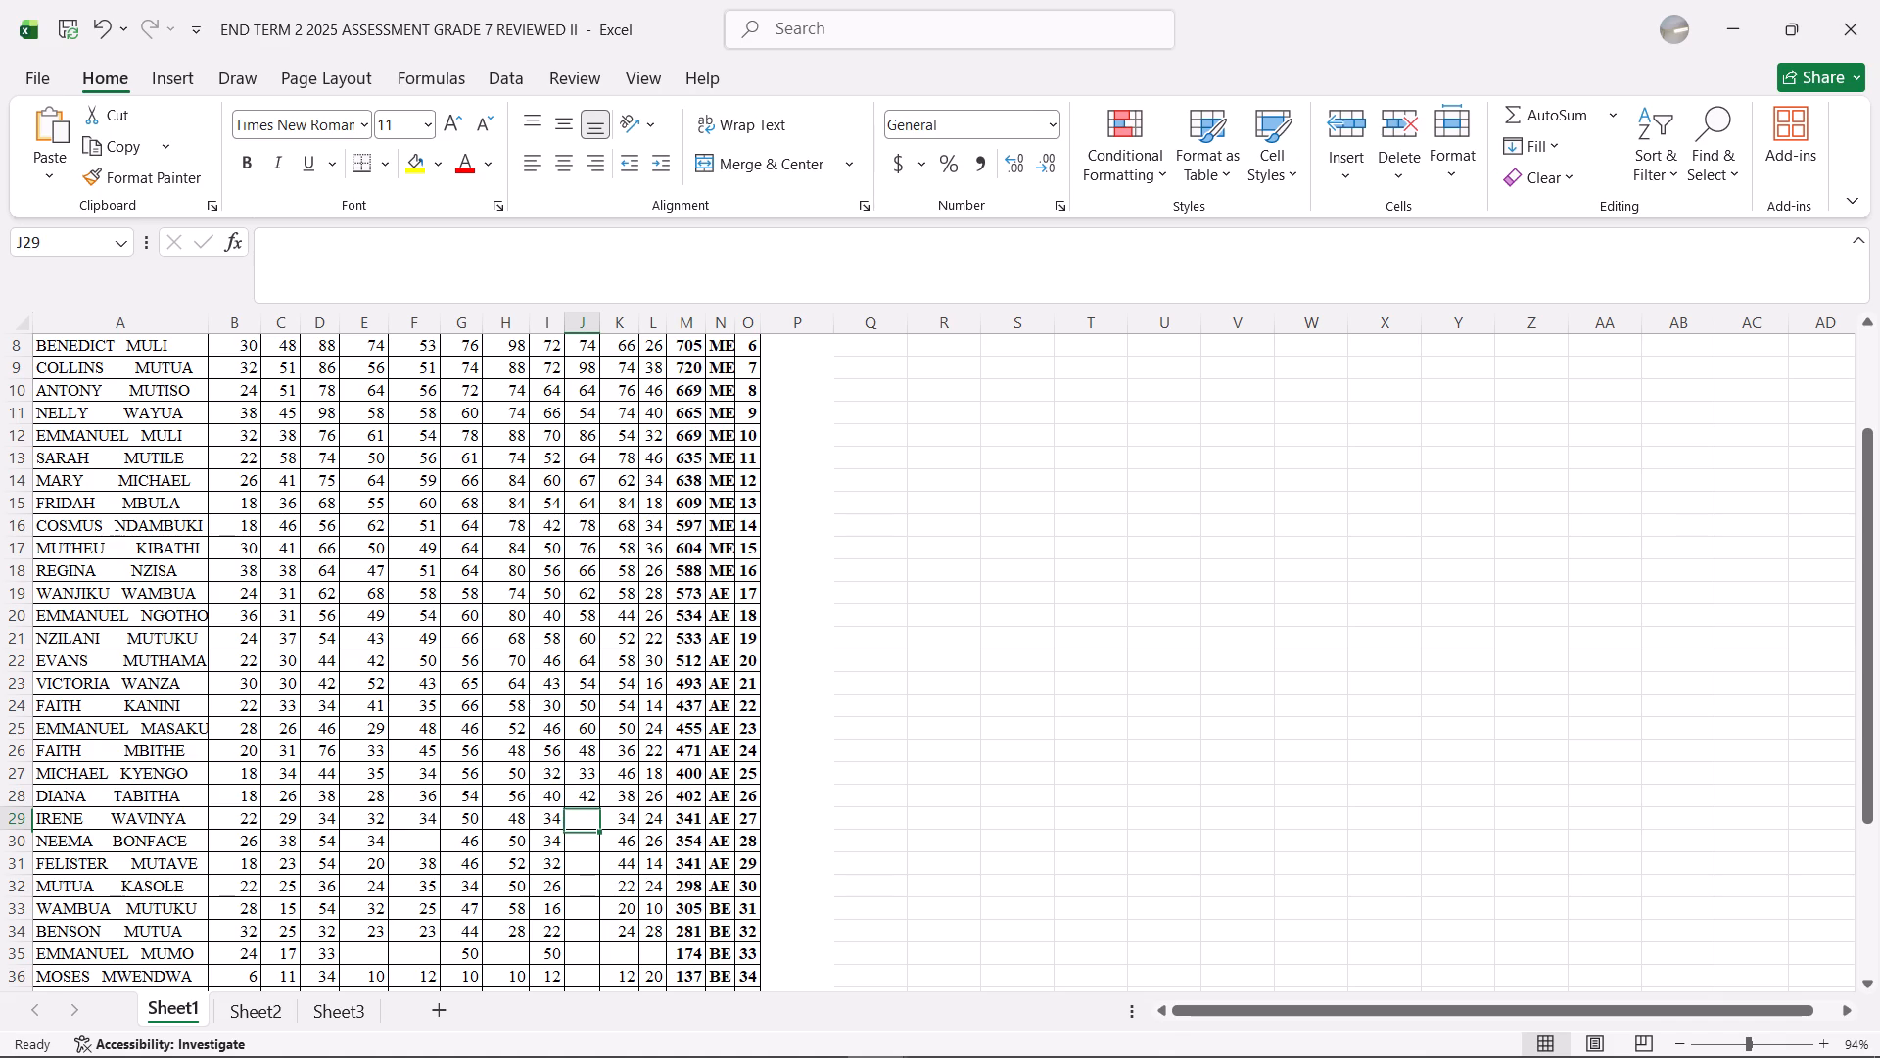
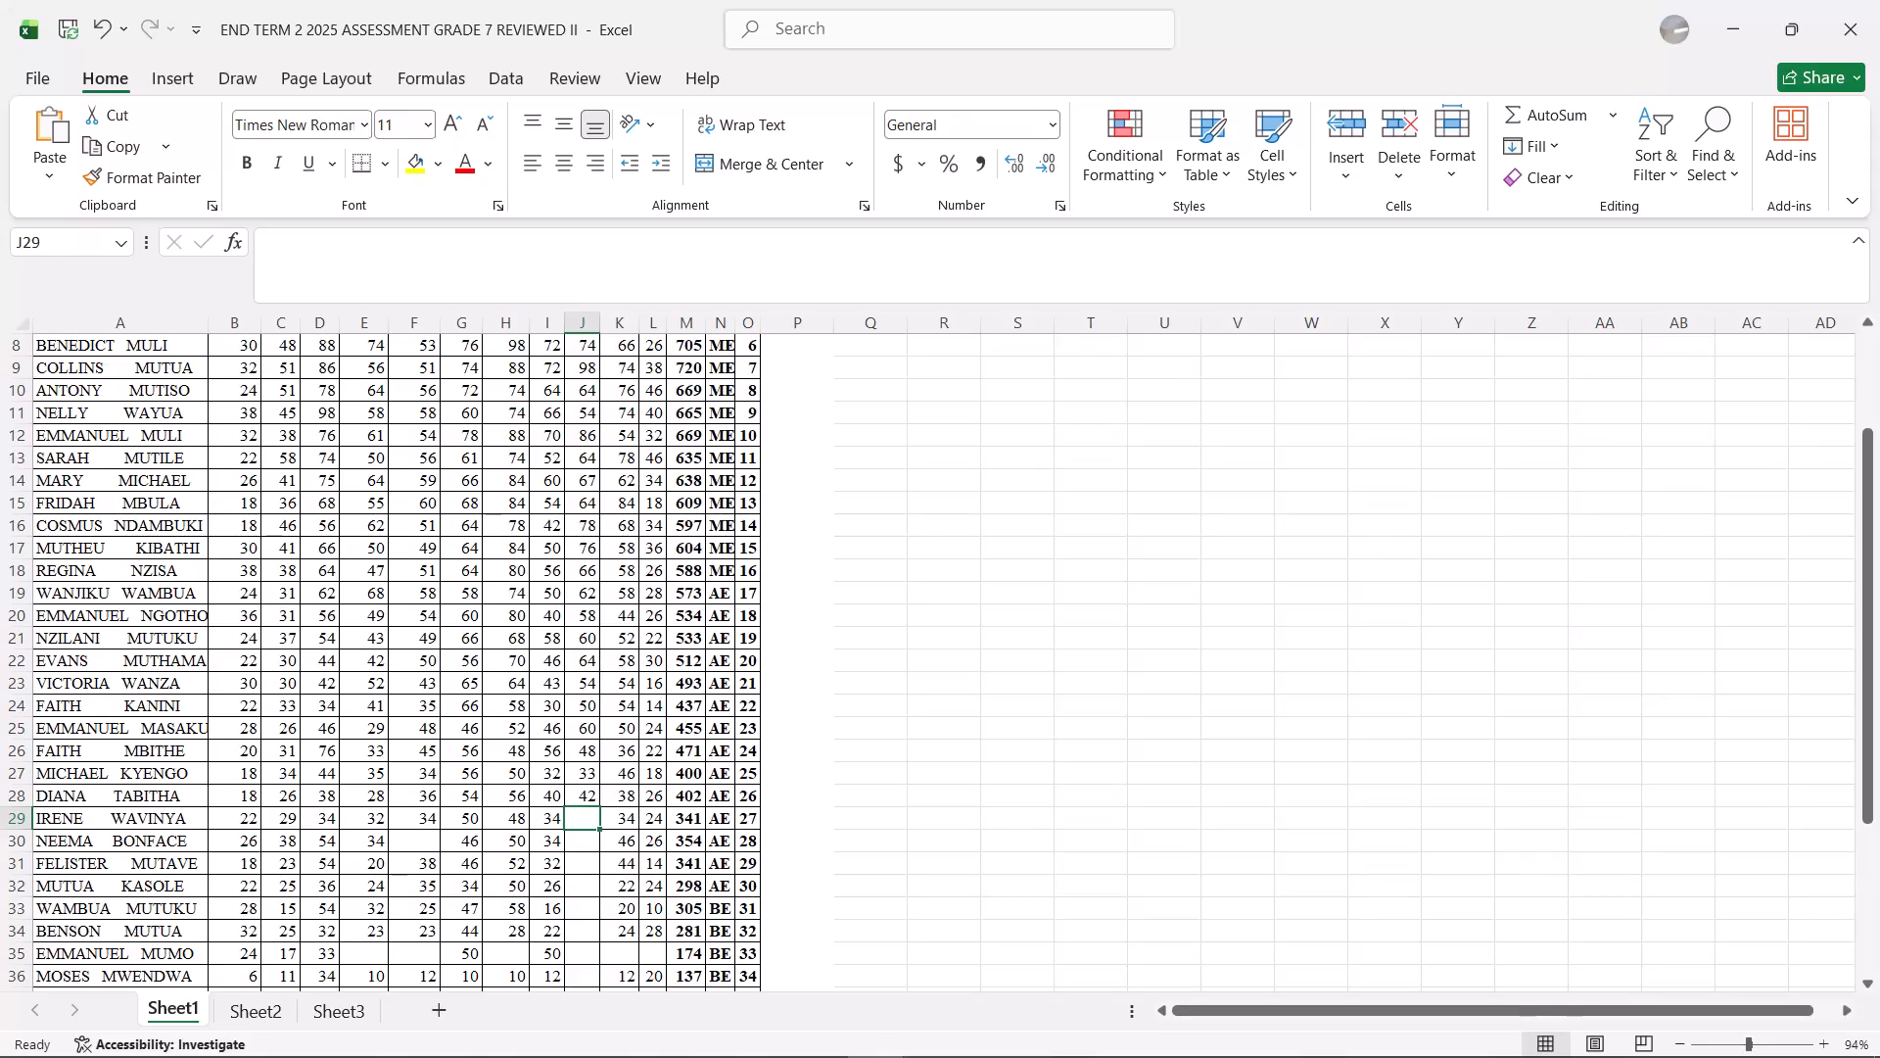
Enter a TRT mark of 53 in cell J29 for the twenty-seventh student.
double_click(589, 817)
type("53")
left_click(582, 840)
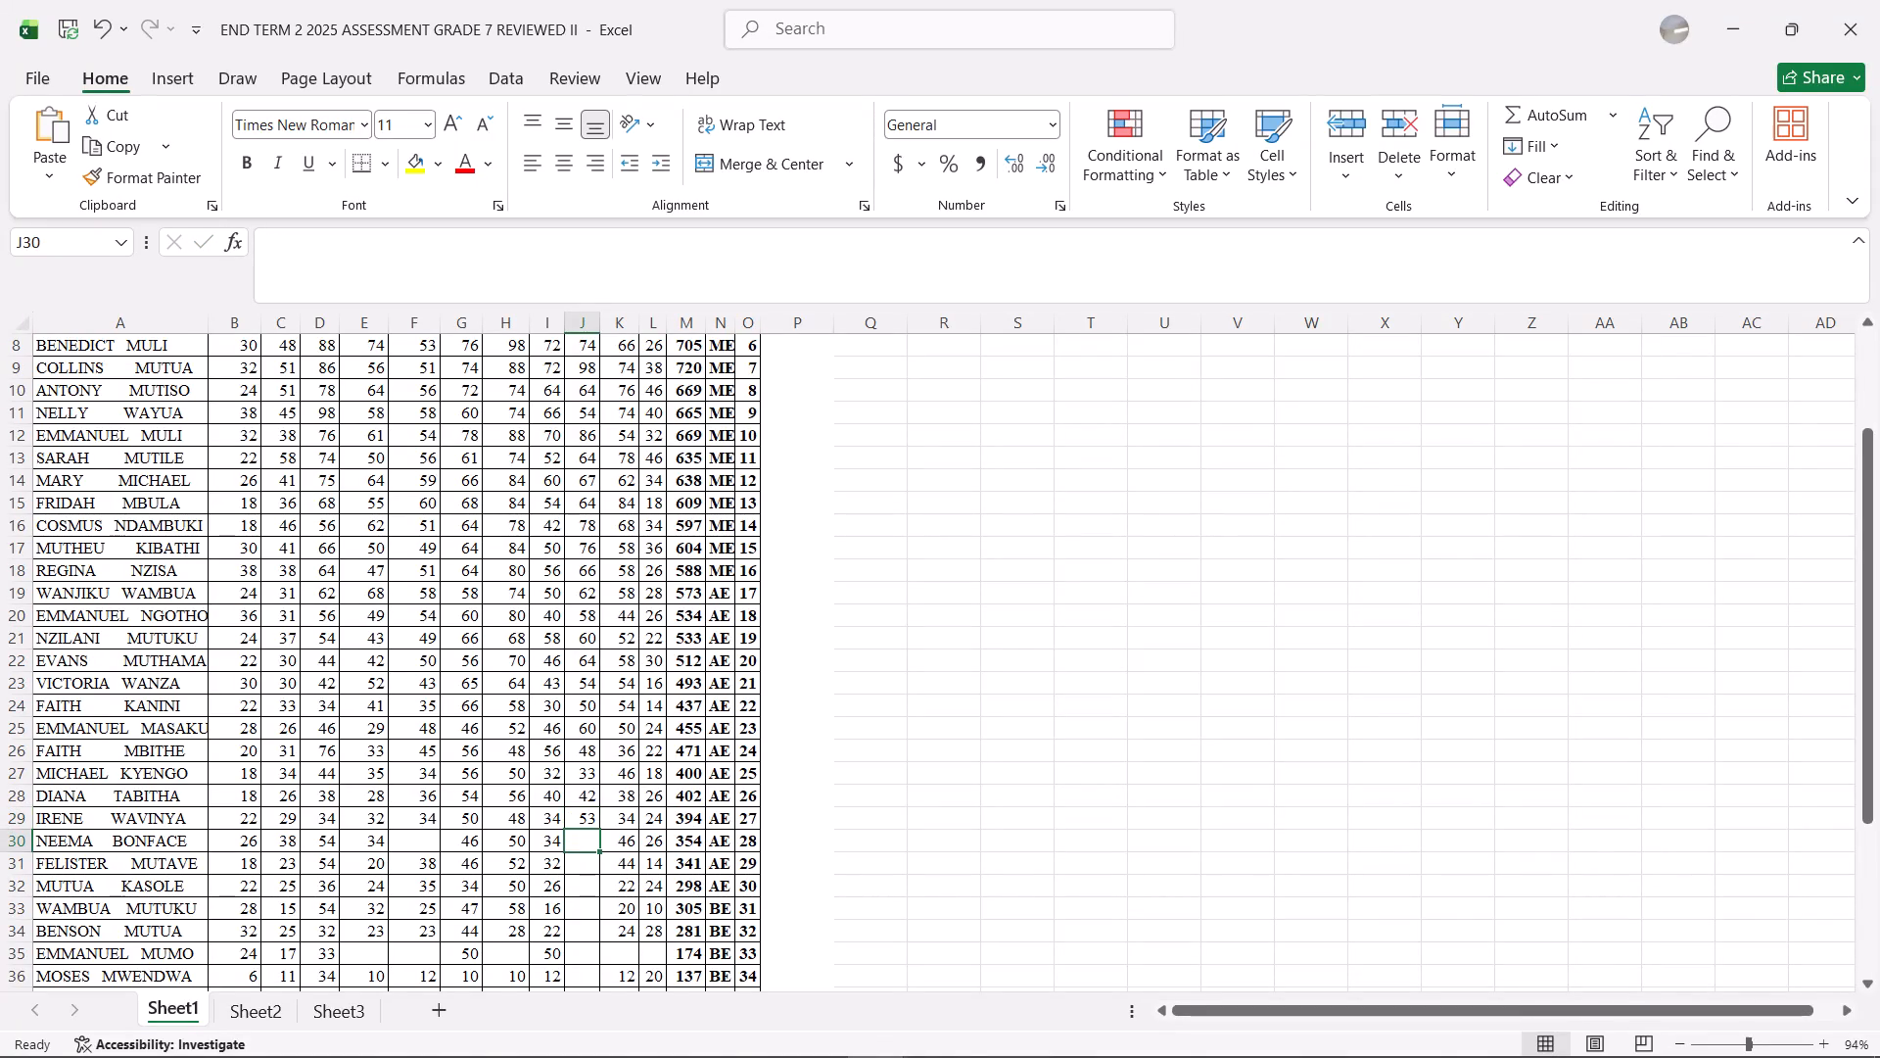
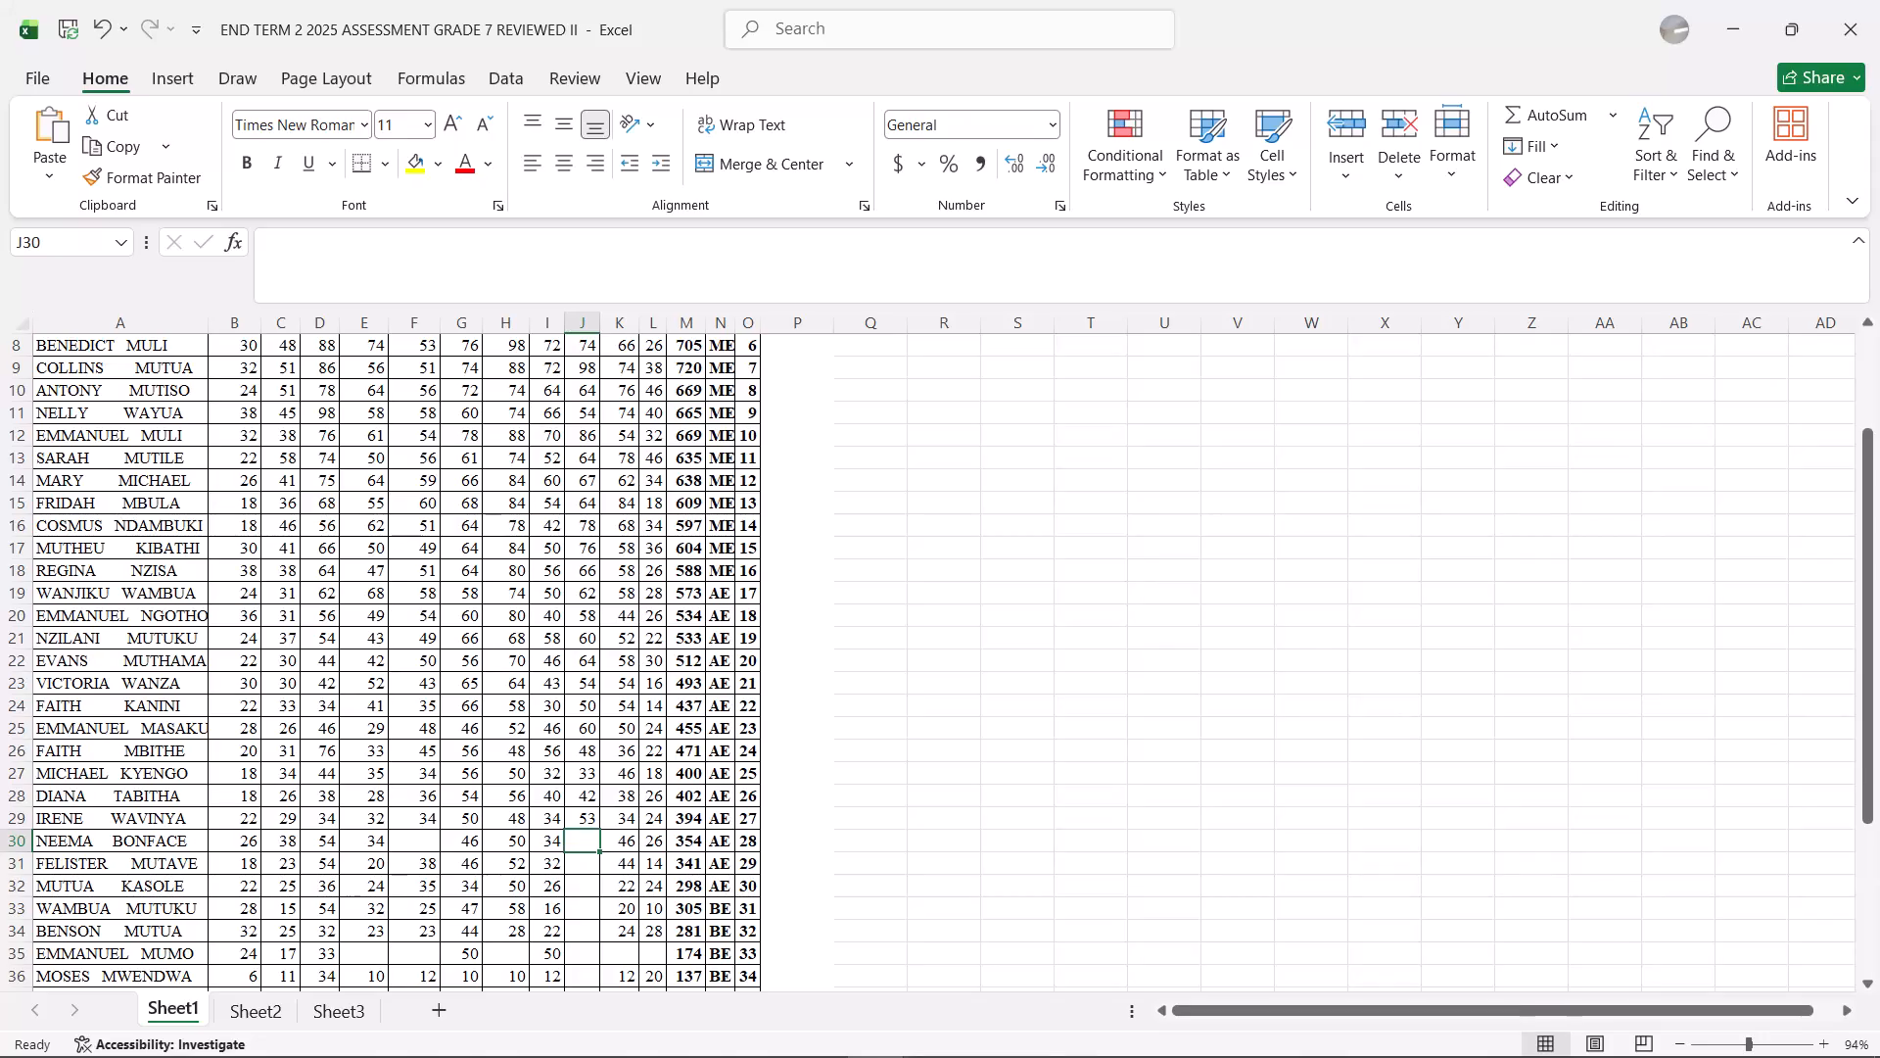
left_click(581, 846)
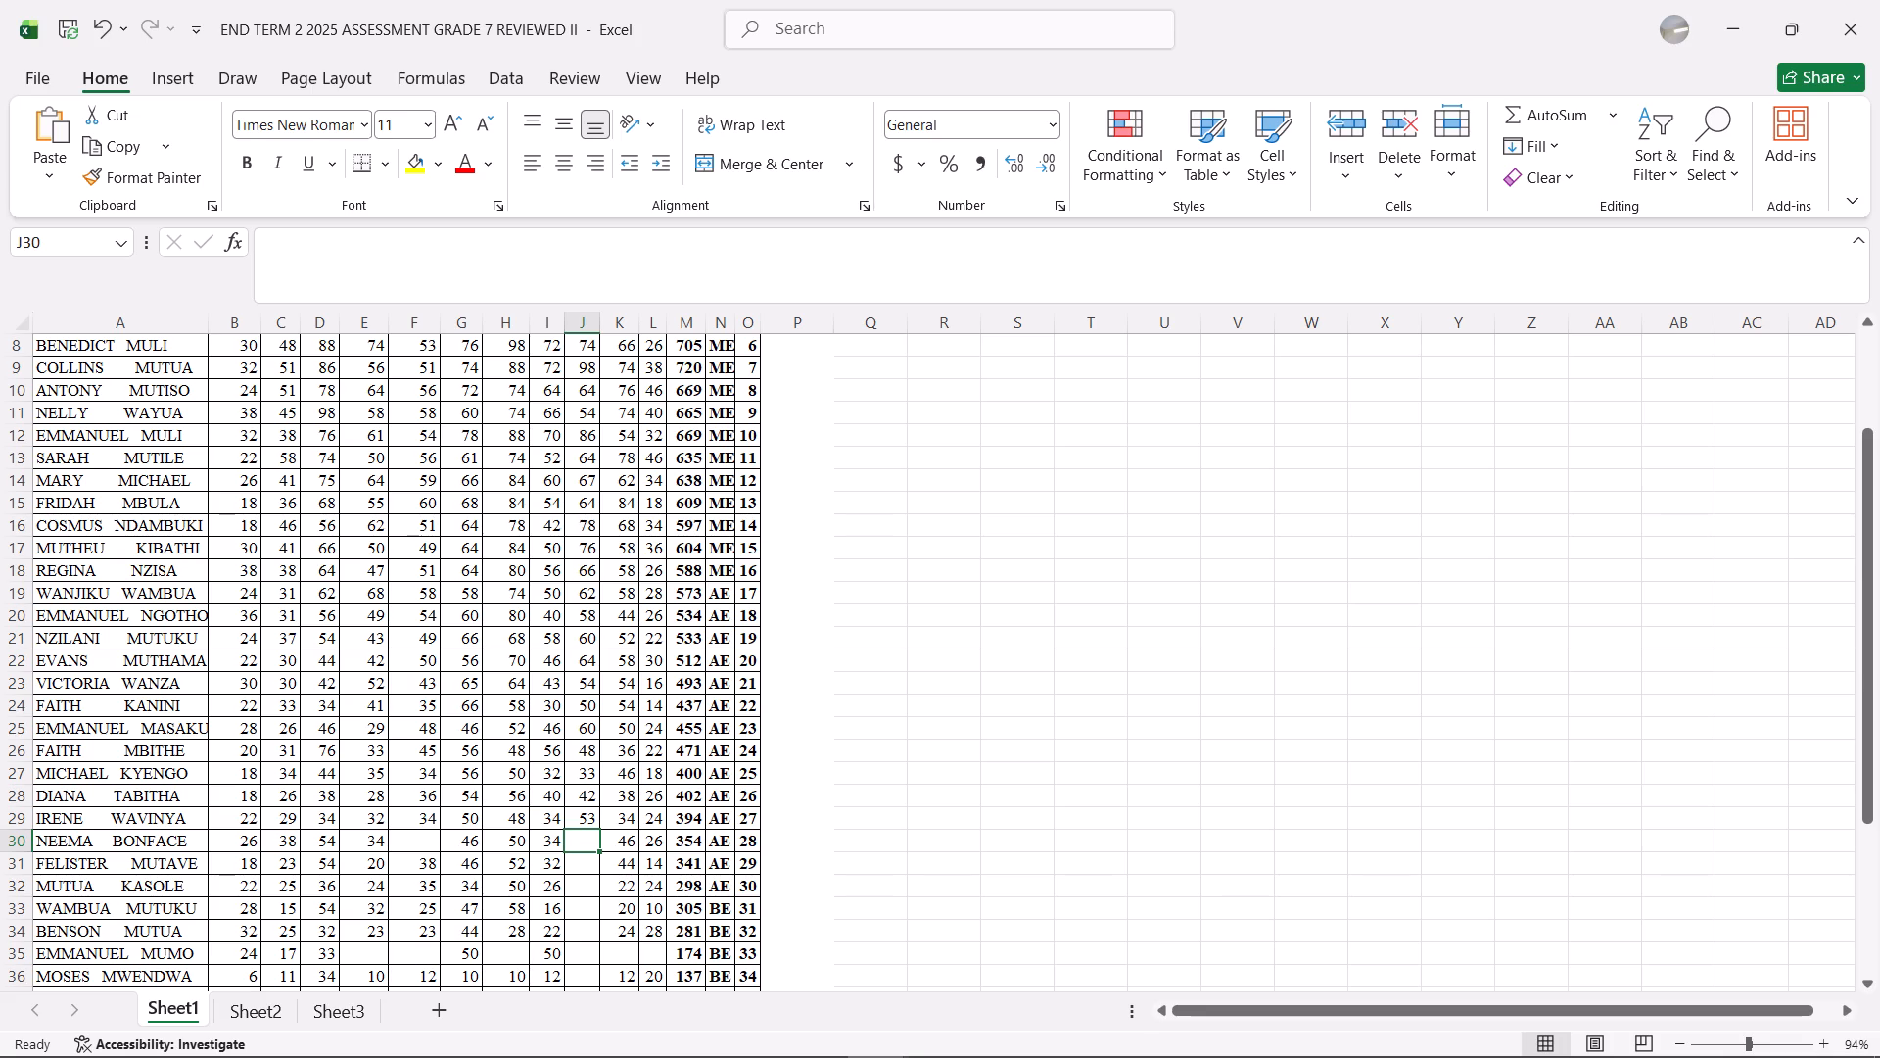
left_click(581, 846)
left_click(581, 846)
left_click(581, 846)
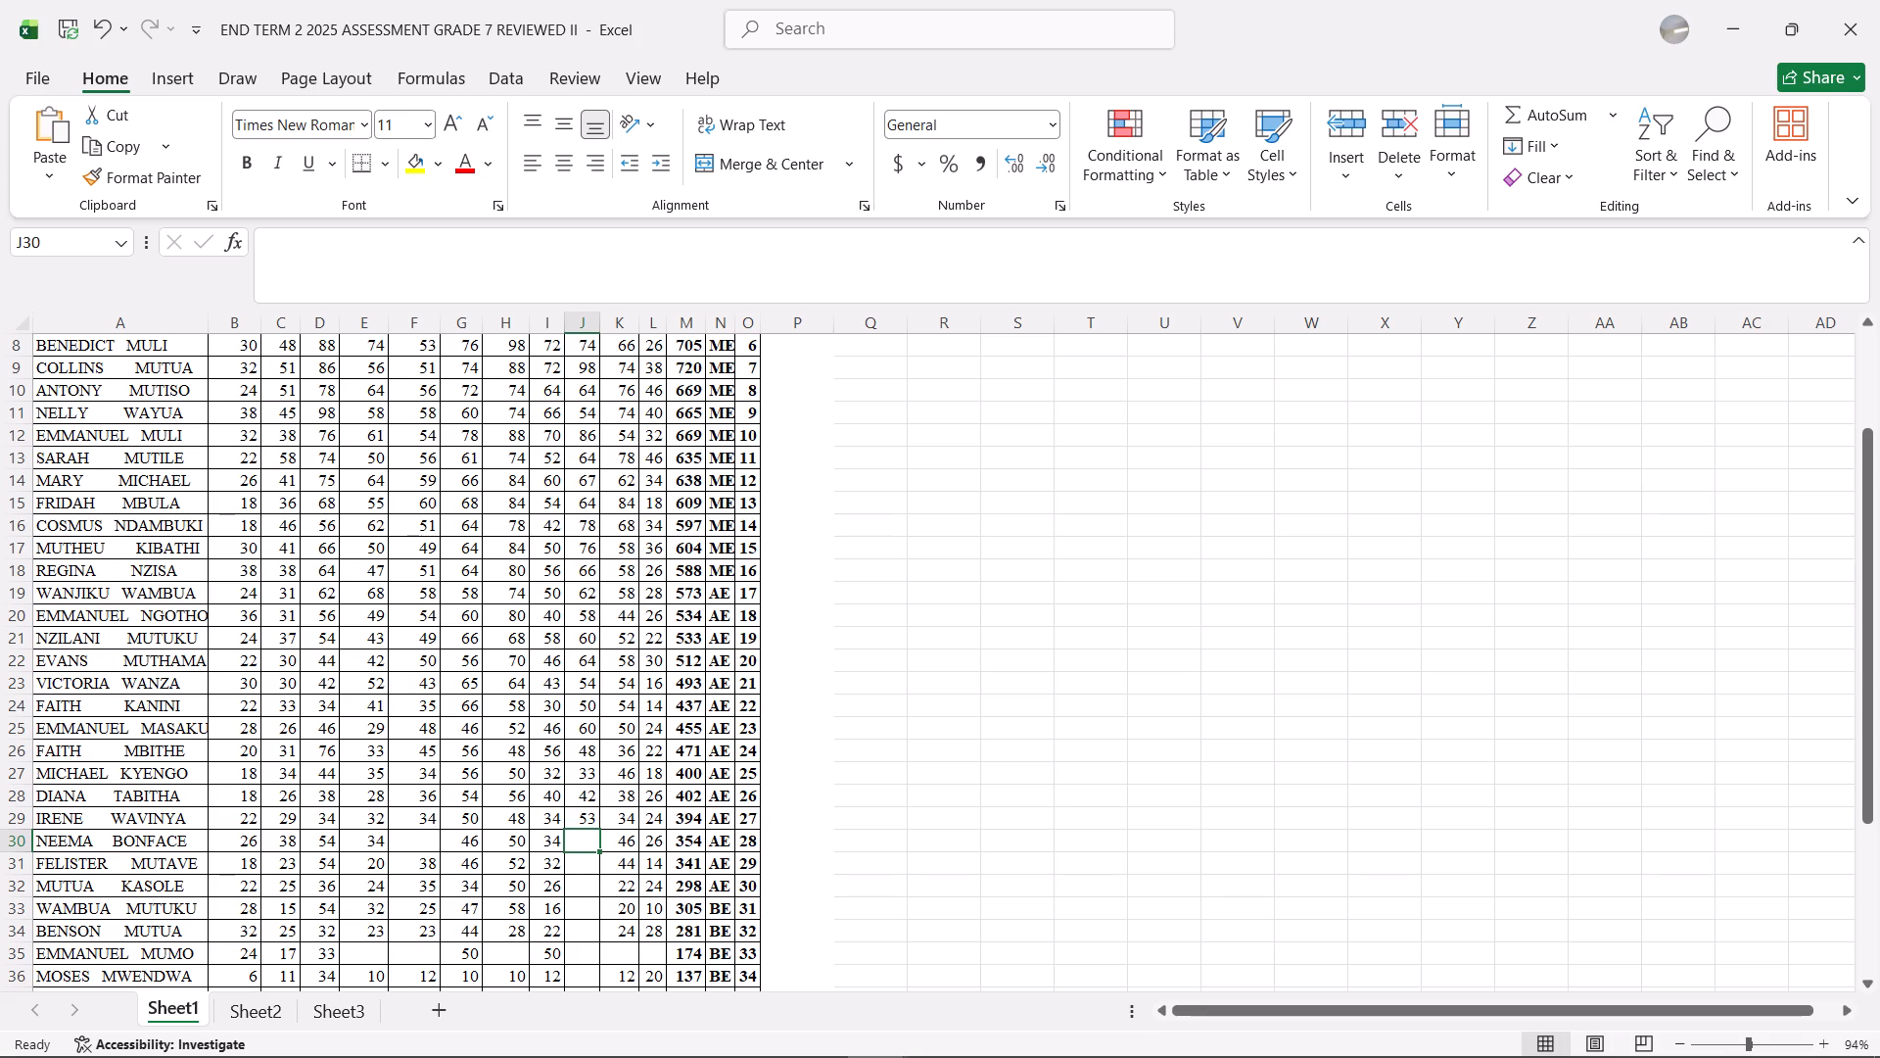
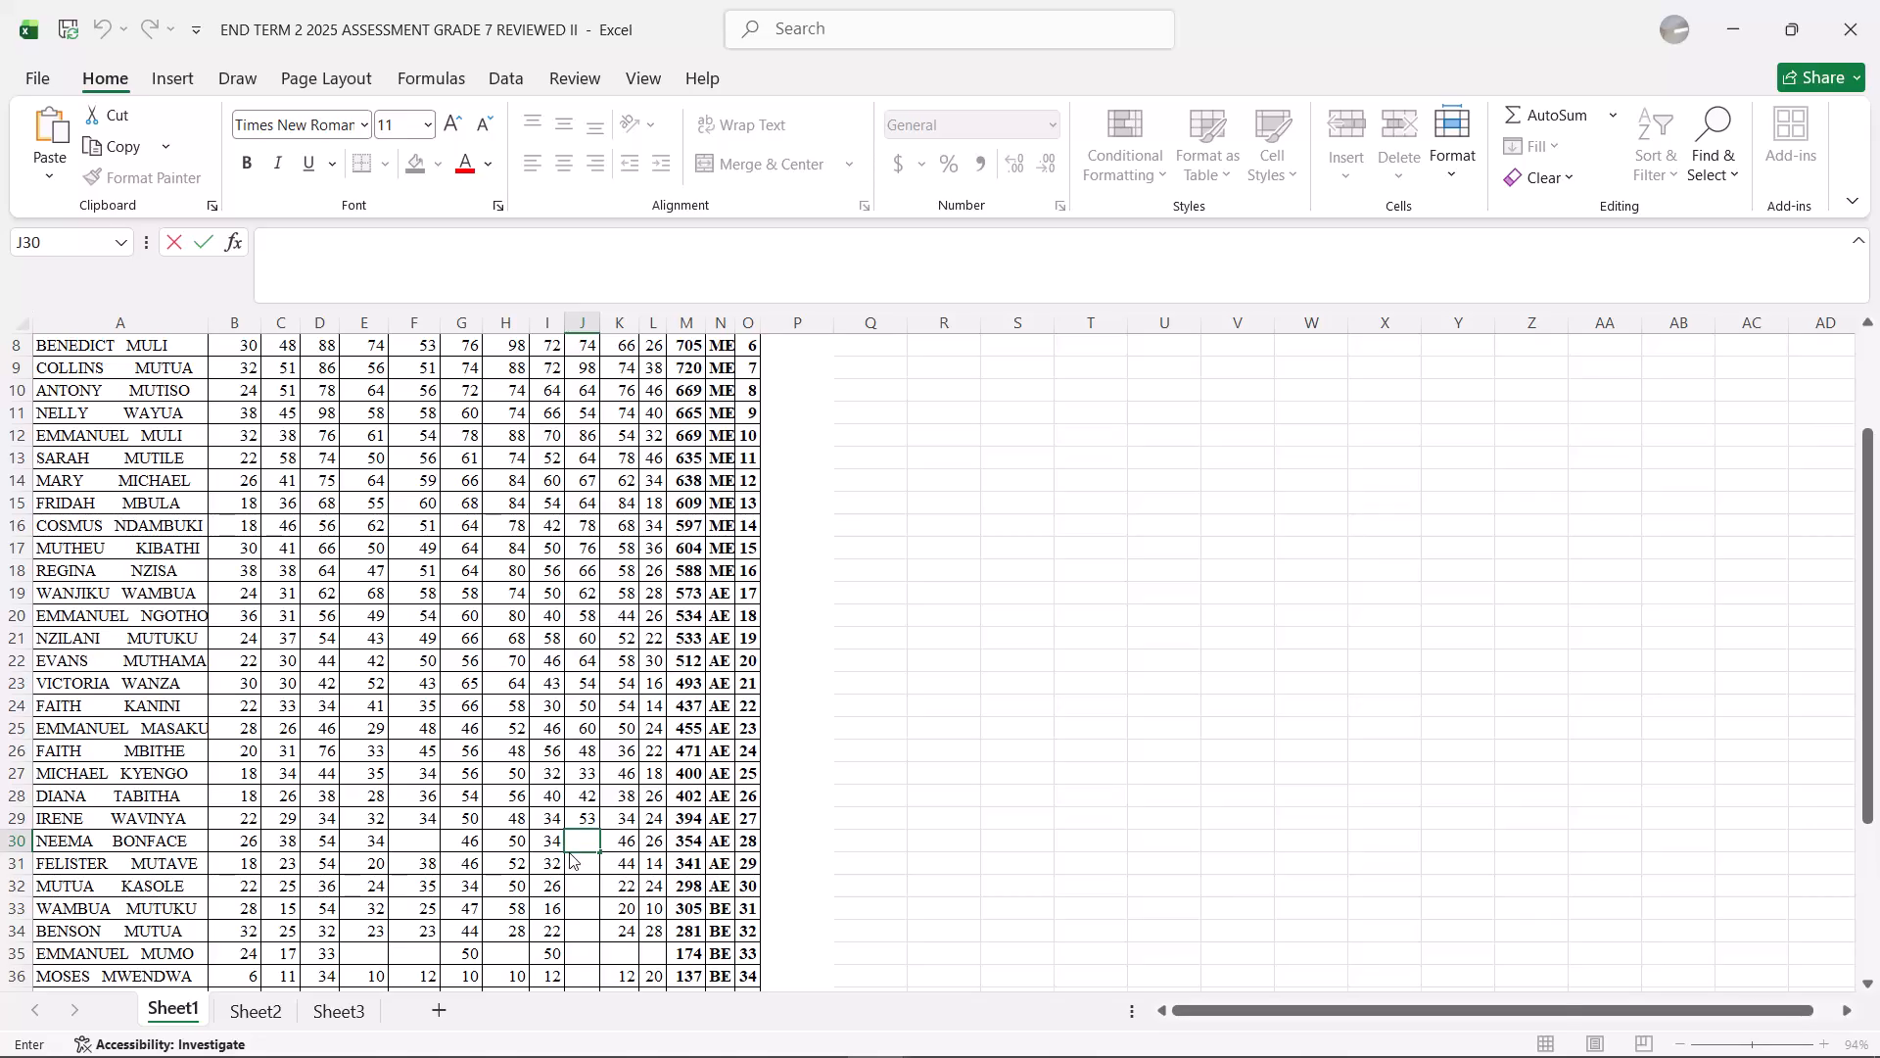
Enter a mark of 44 in the empty column J cell for the learner in row 30.
left_click(588, 844)
type("55")
key("BackSpace")
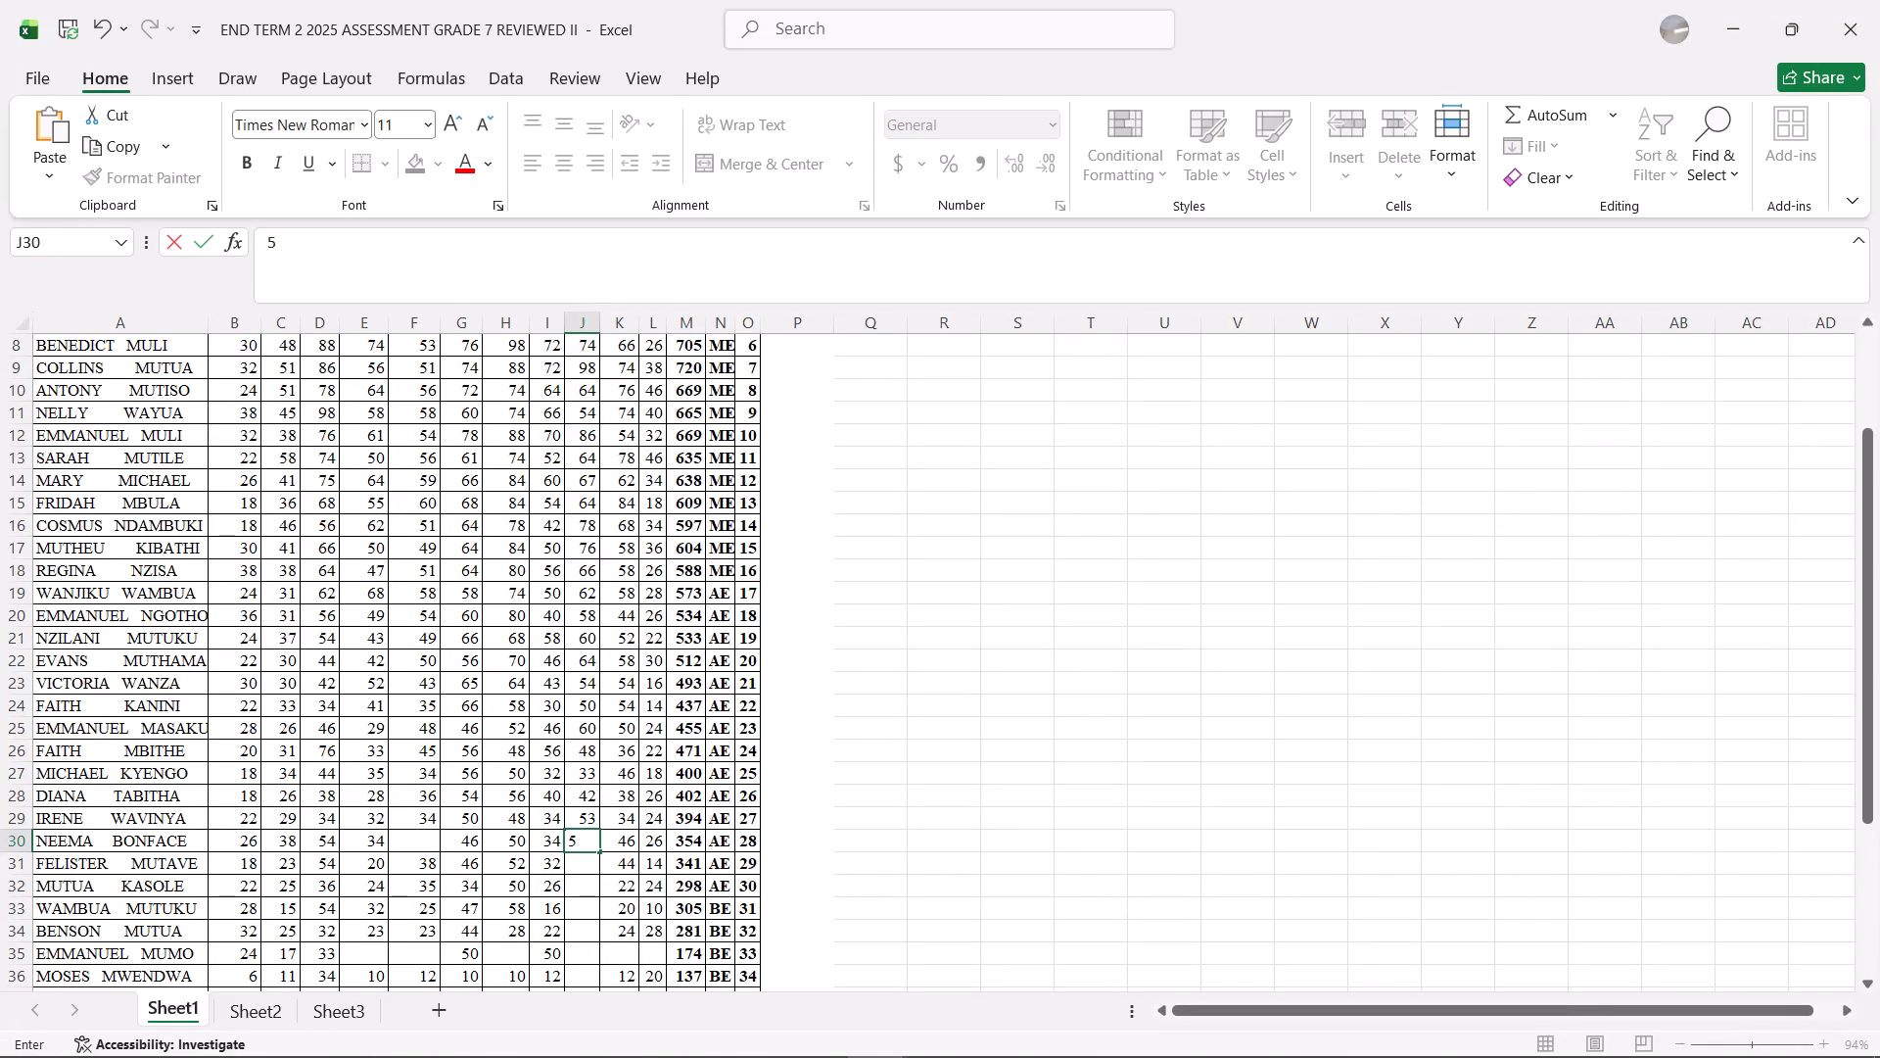
key("BackSpace")
type("44")
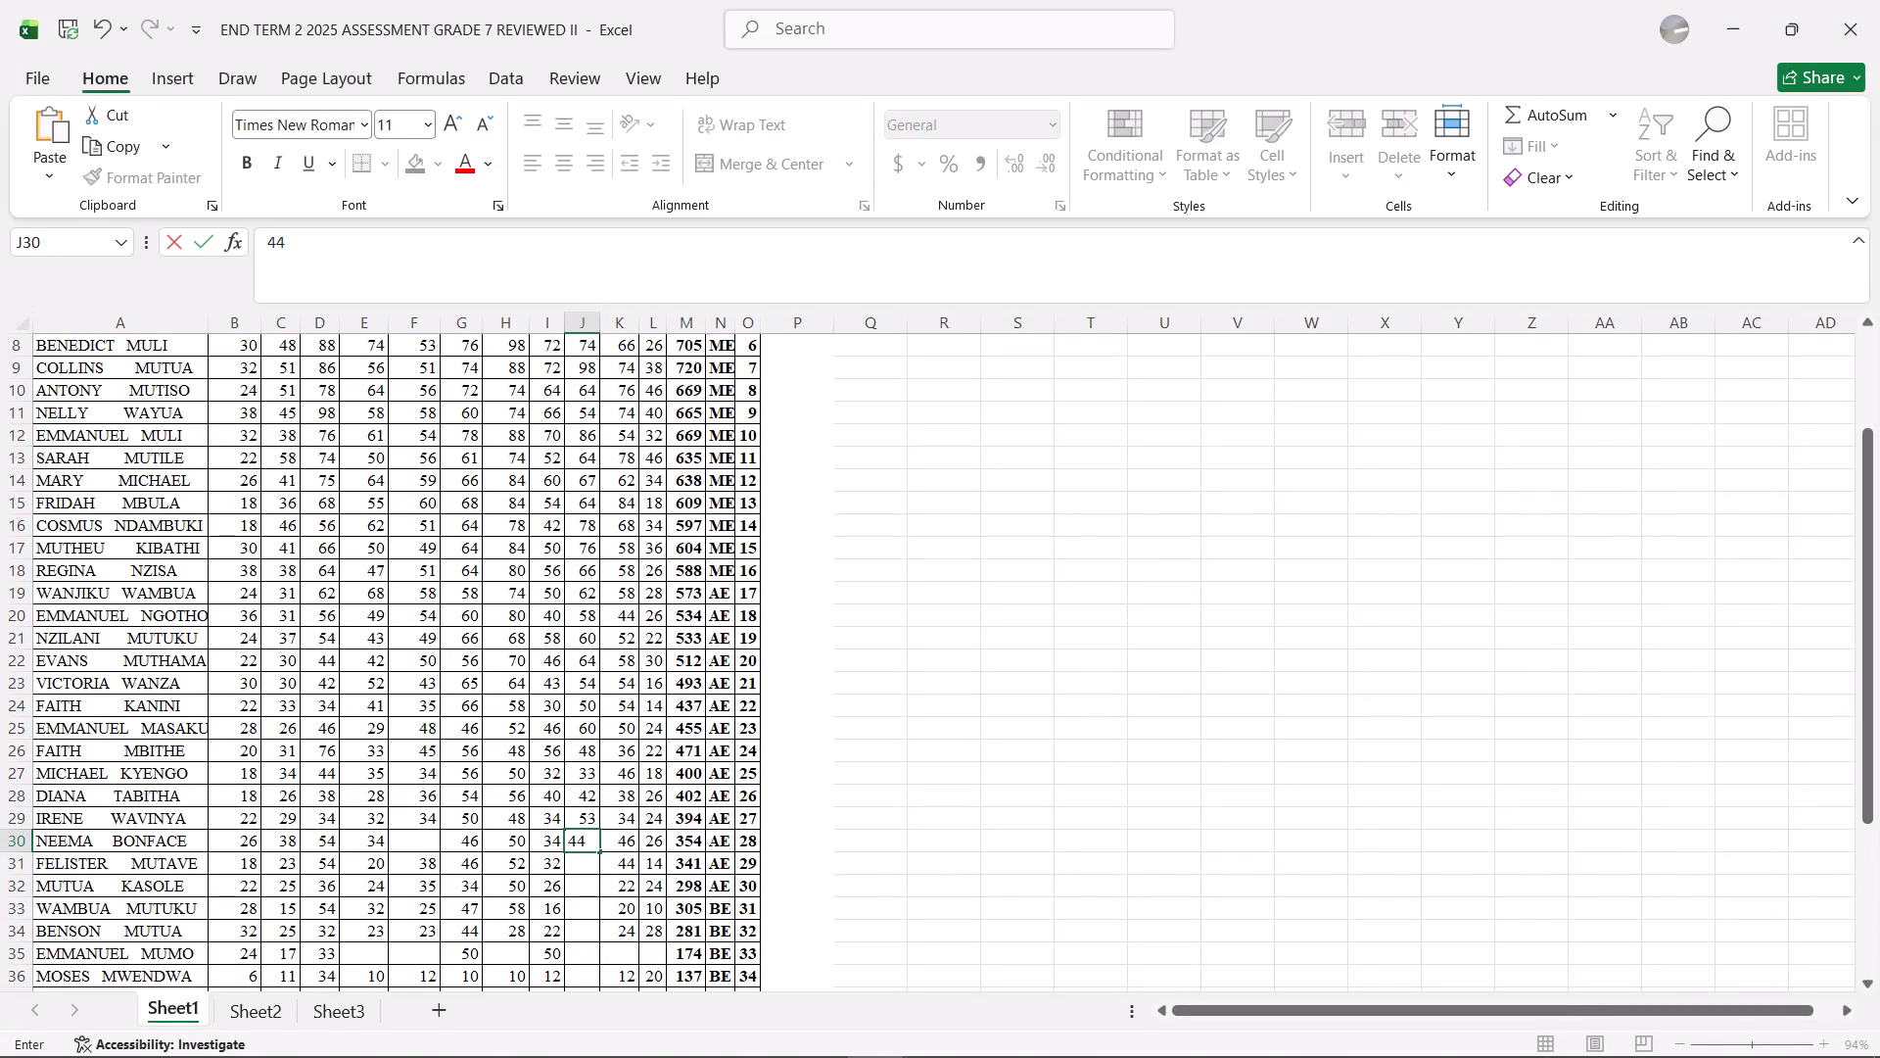
left_click(590, 866)
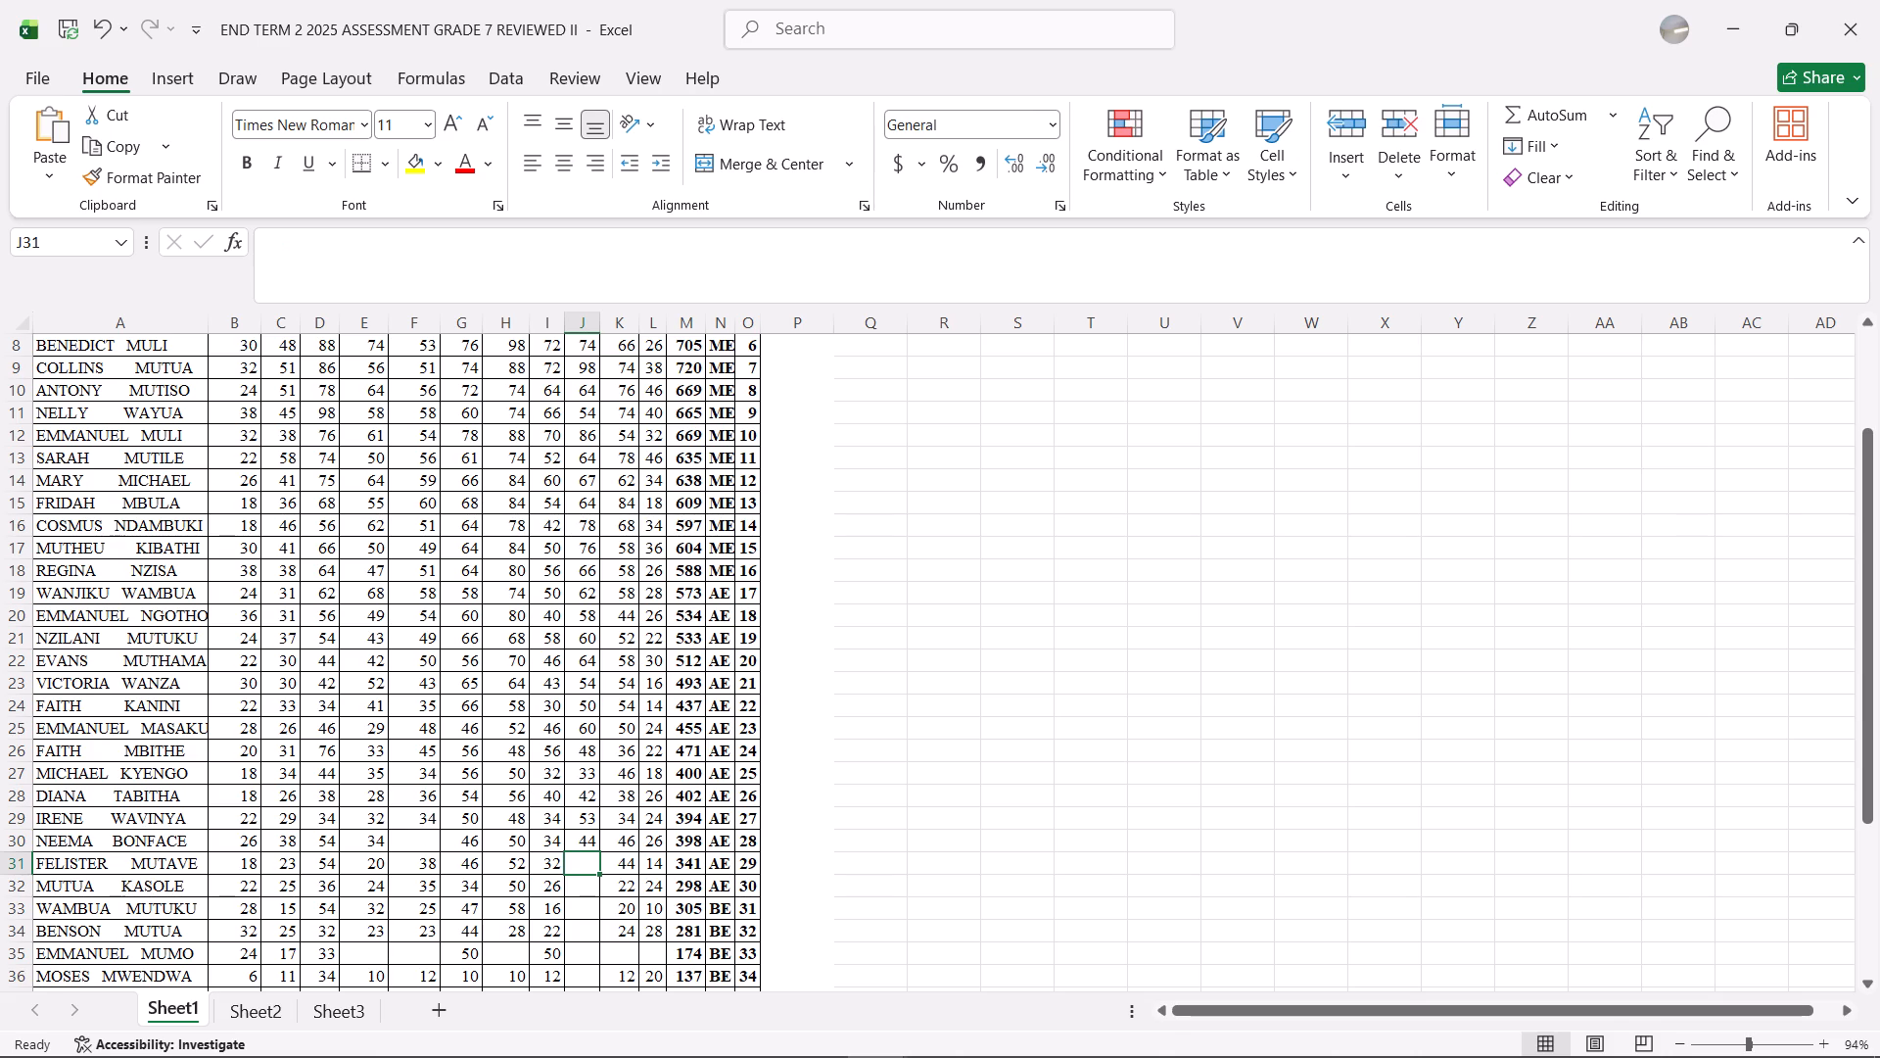
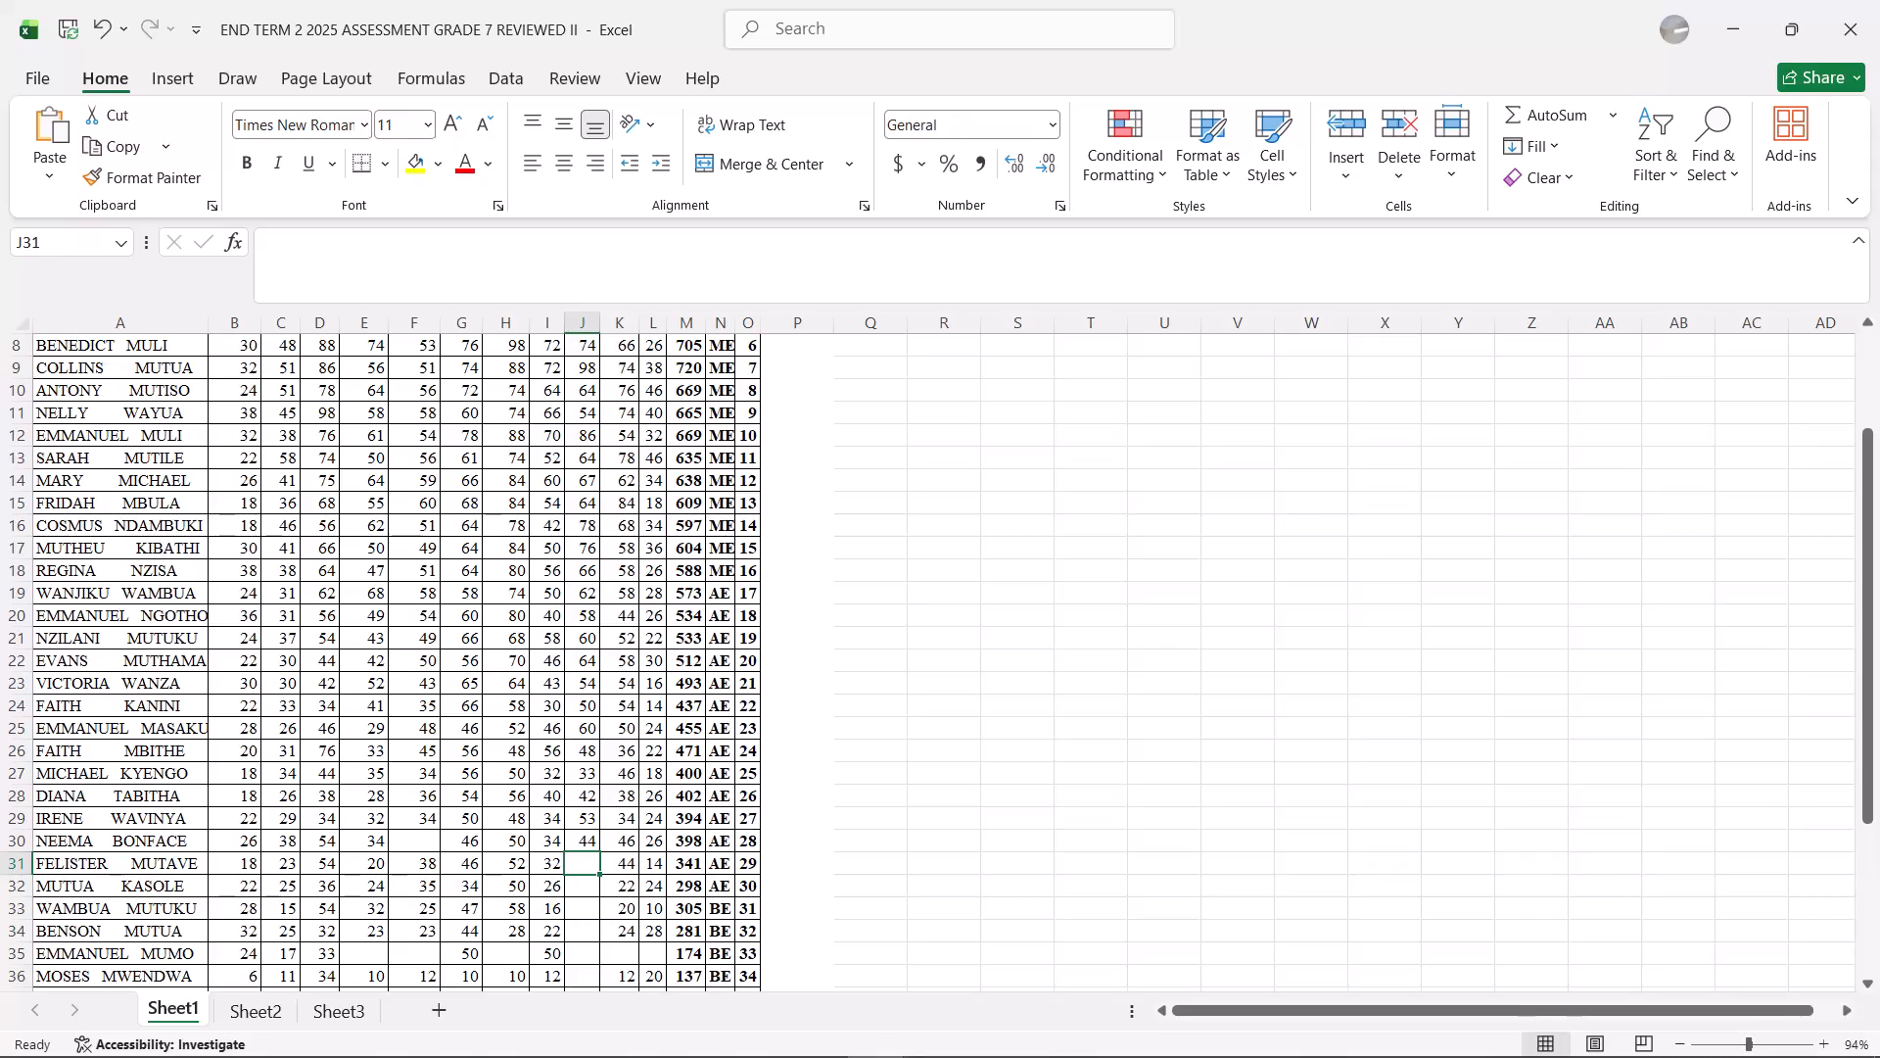
Enter marks of 54, 34, 38 and 32 in the empty column J cells for the learners in rows 31 to 34.
type("54")
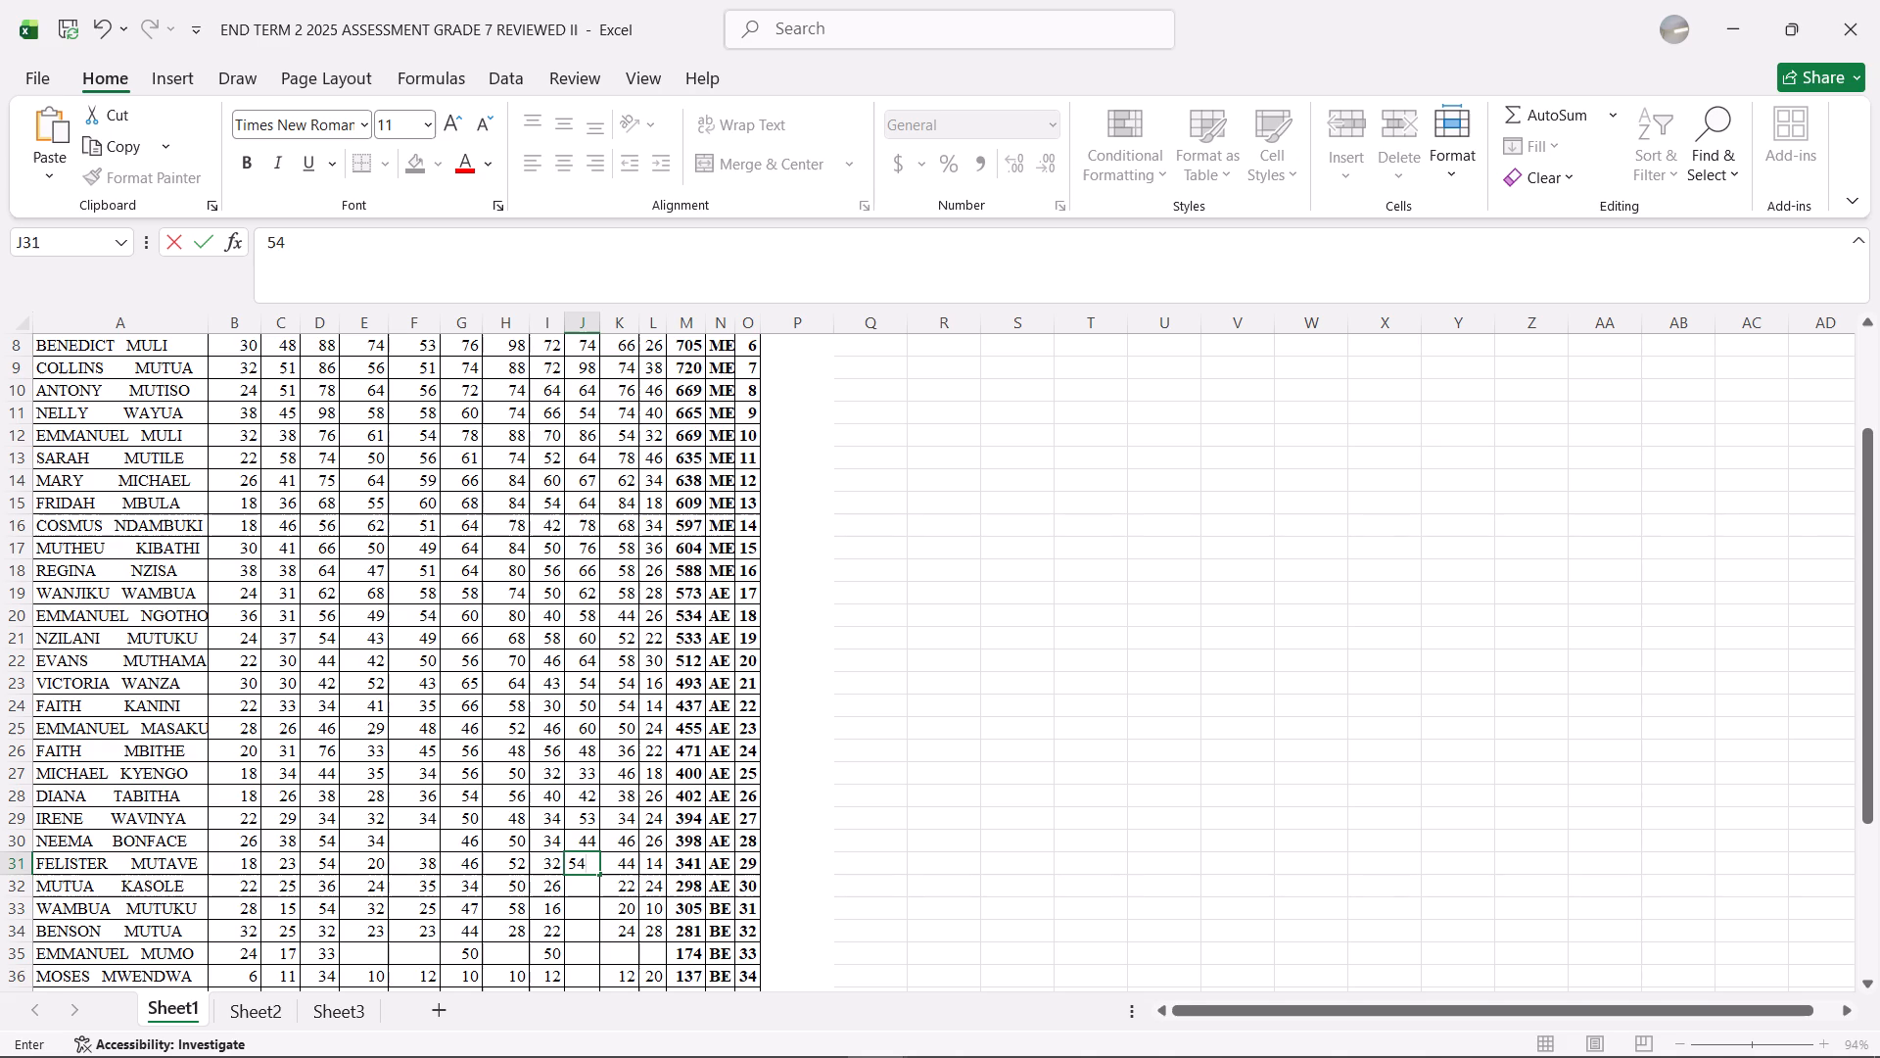
scroll(595, 867, "down", 1)
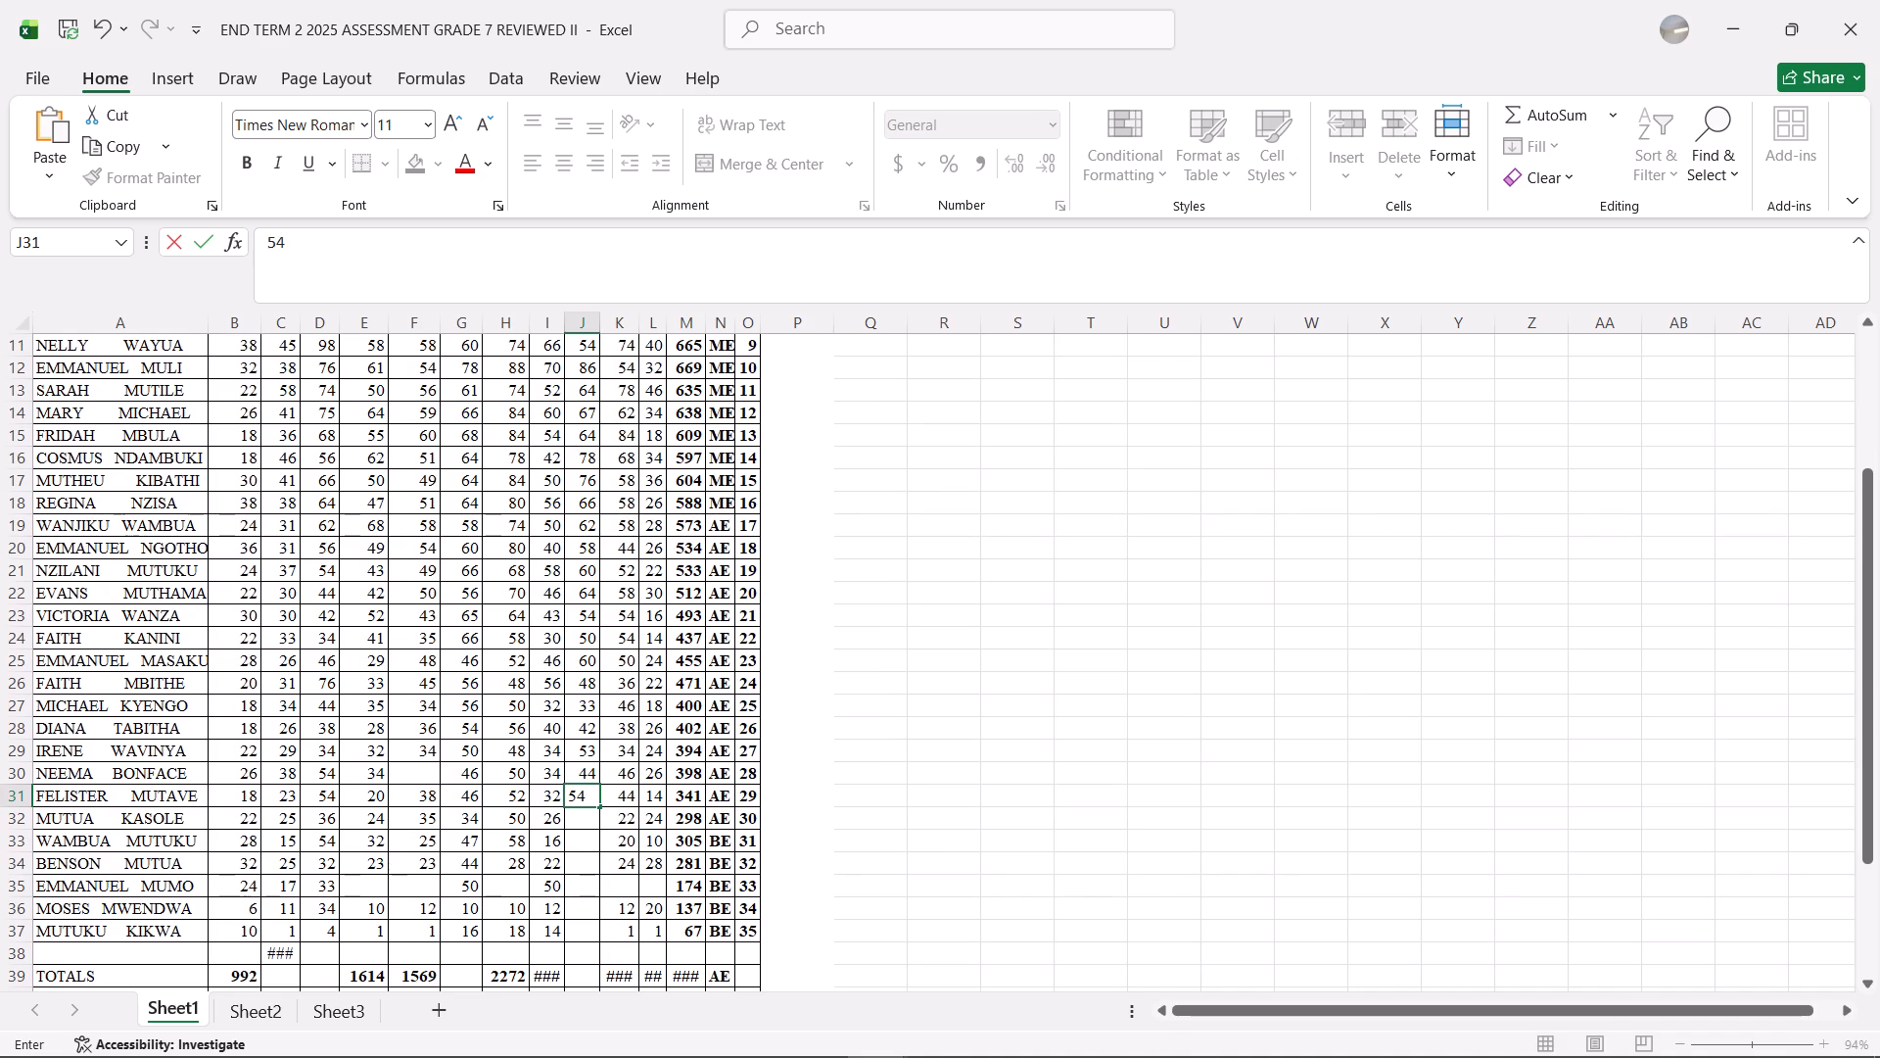
left_click(595, 814)
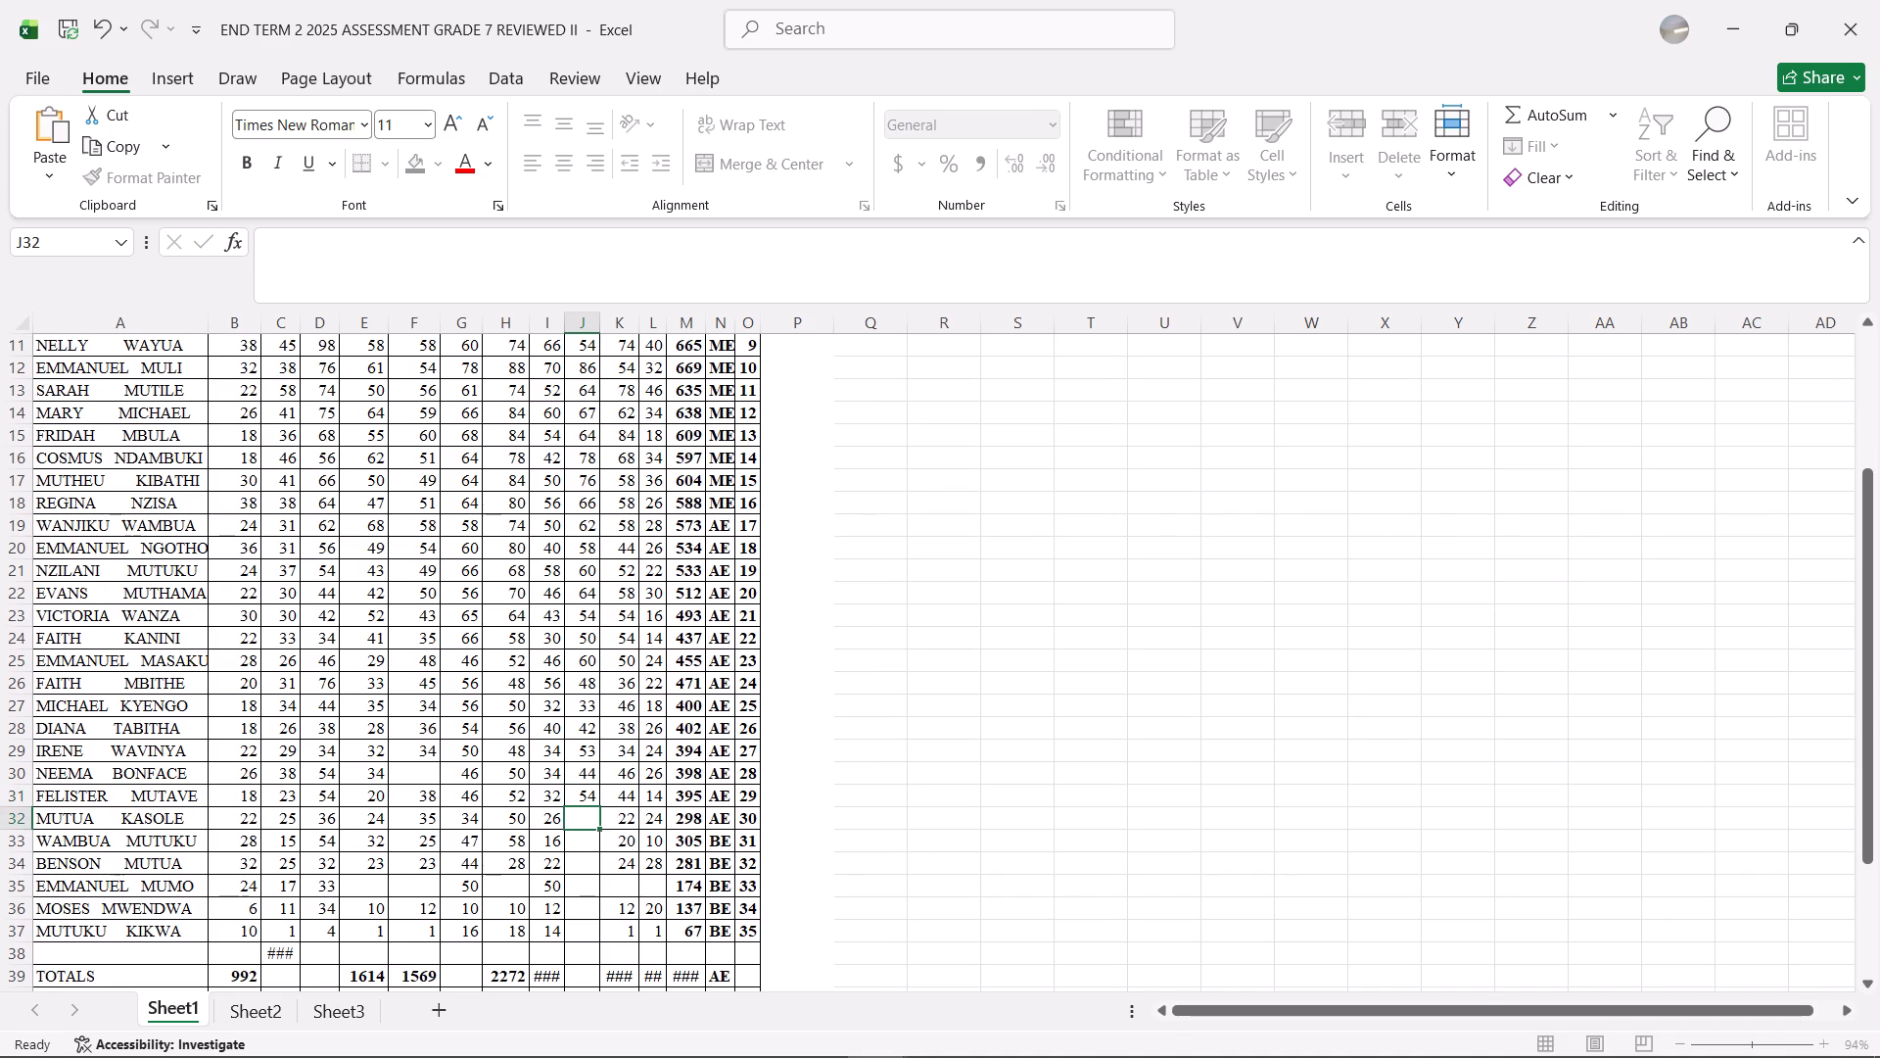
type("34")
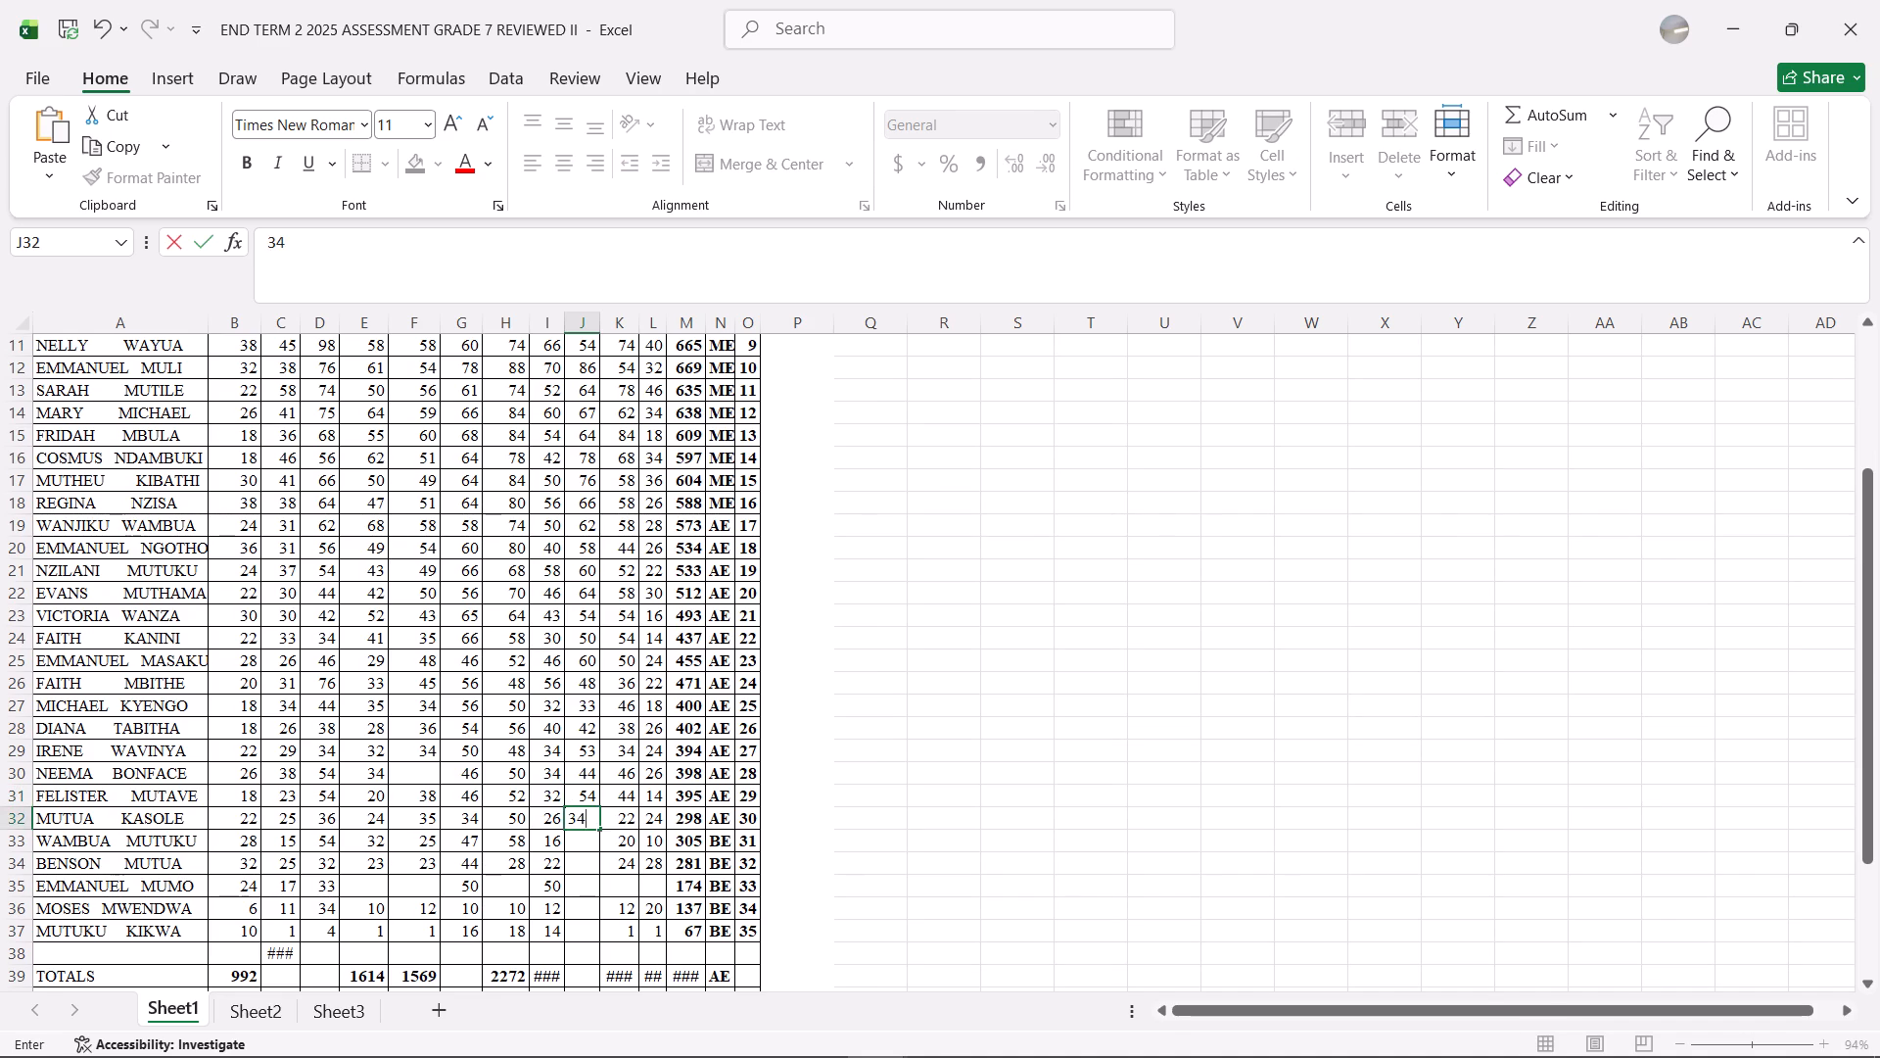
left_click(596, 846)
key("3")
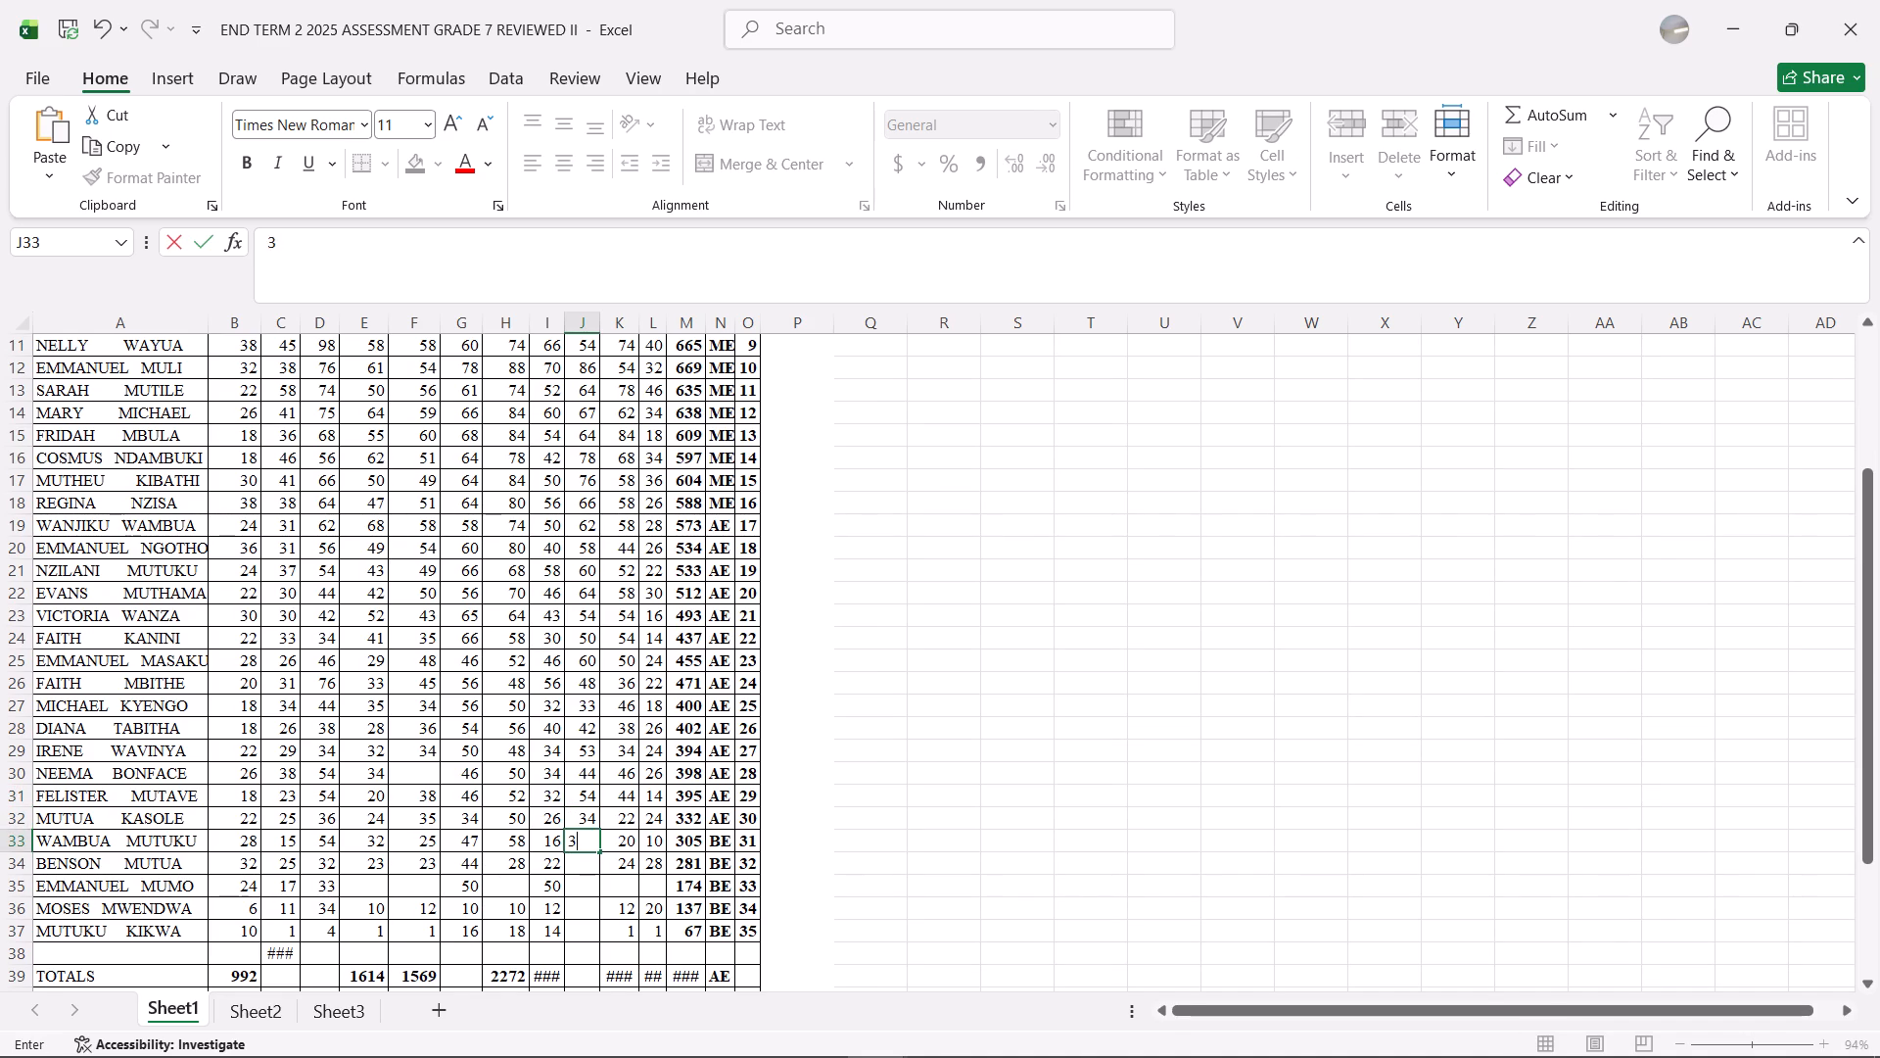
key("8")
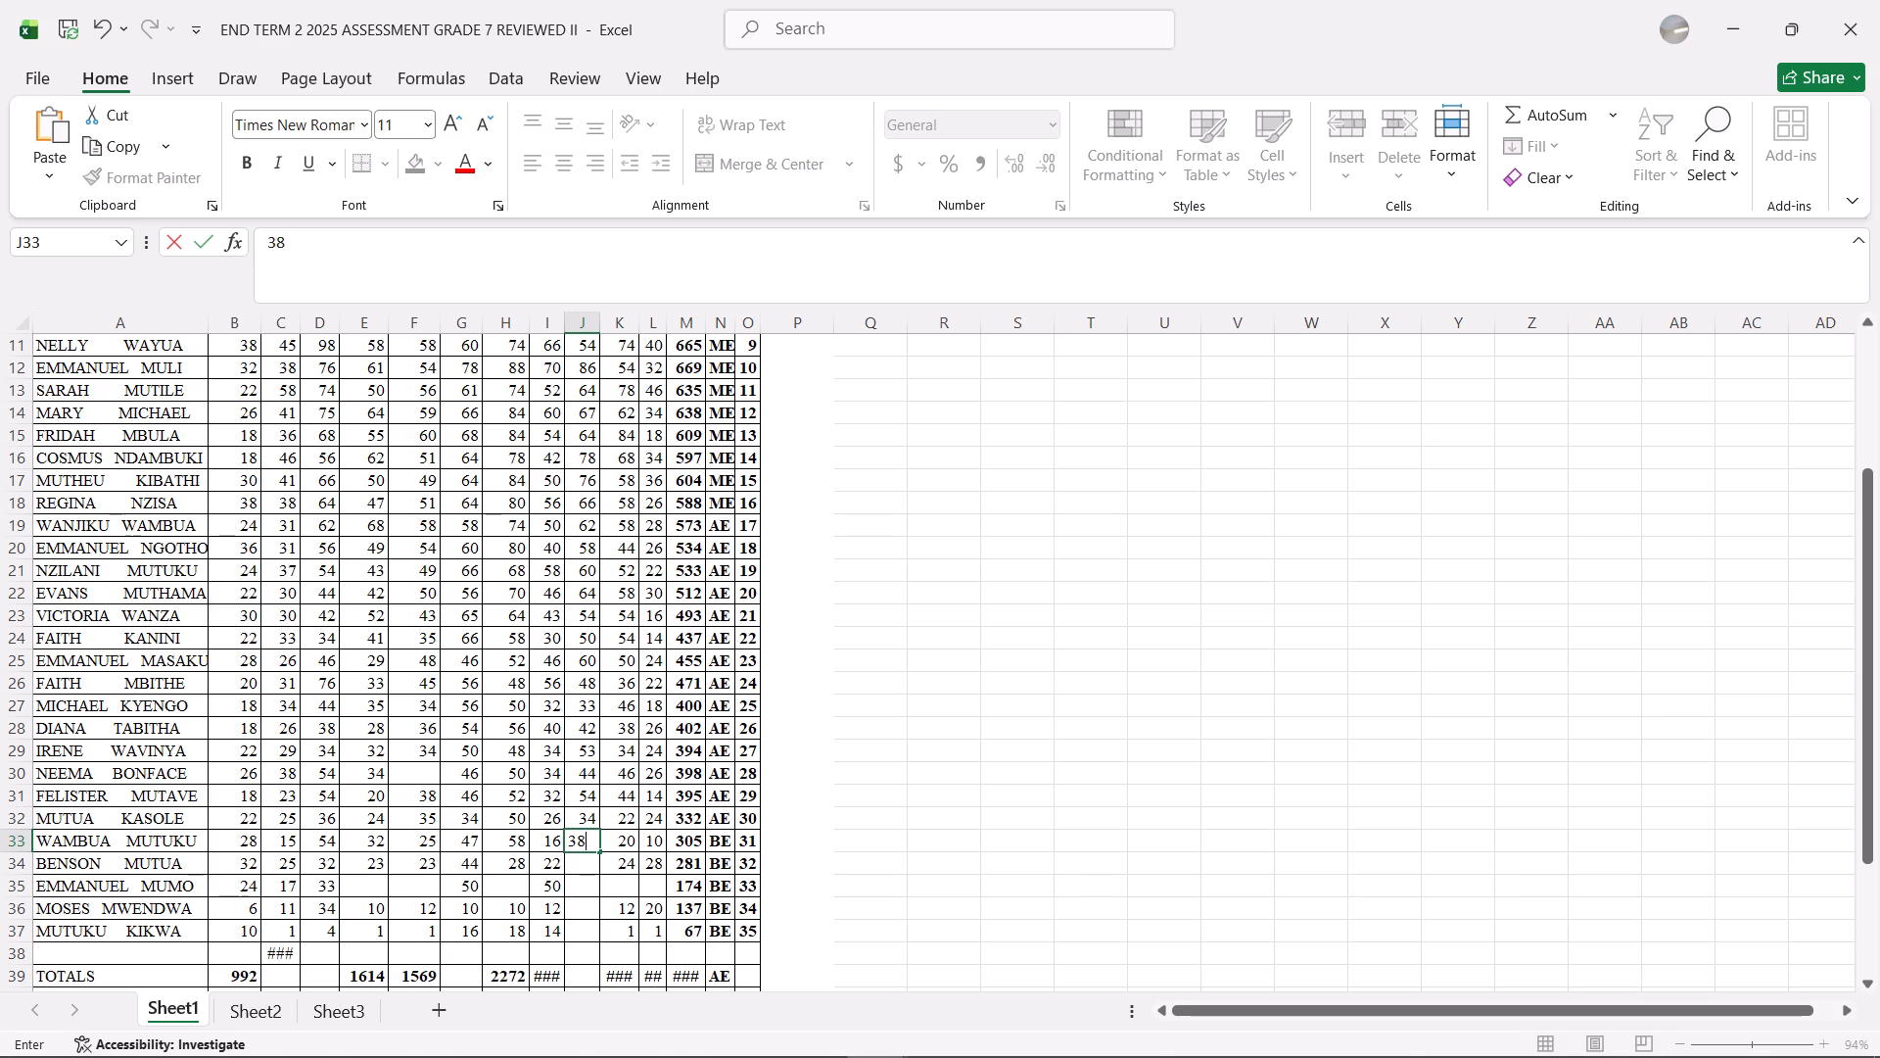
left_click(596, 857)
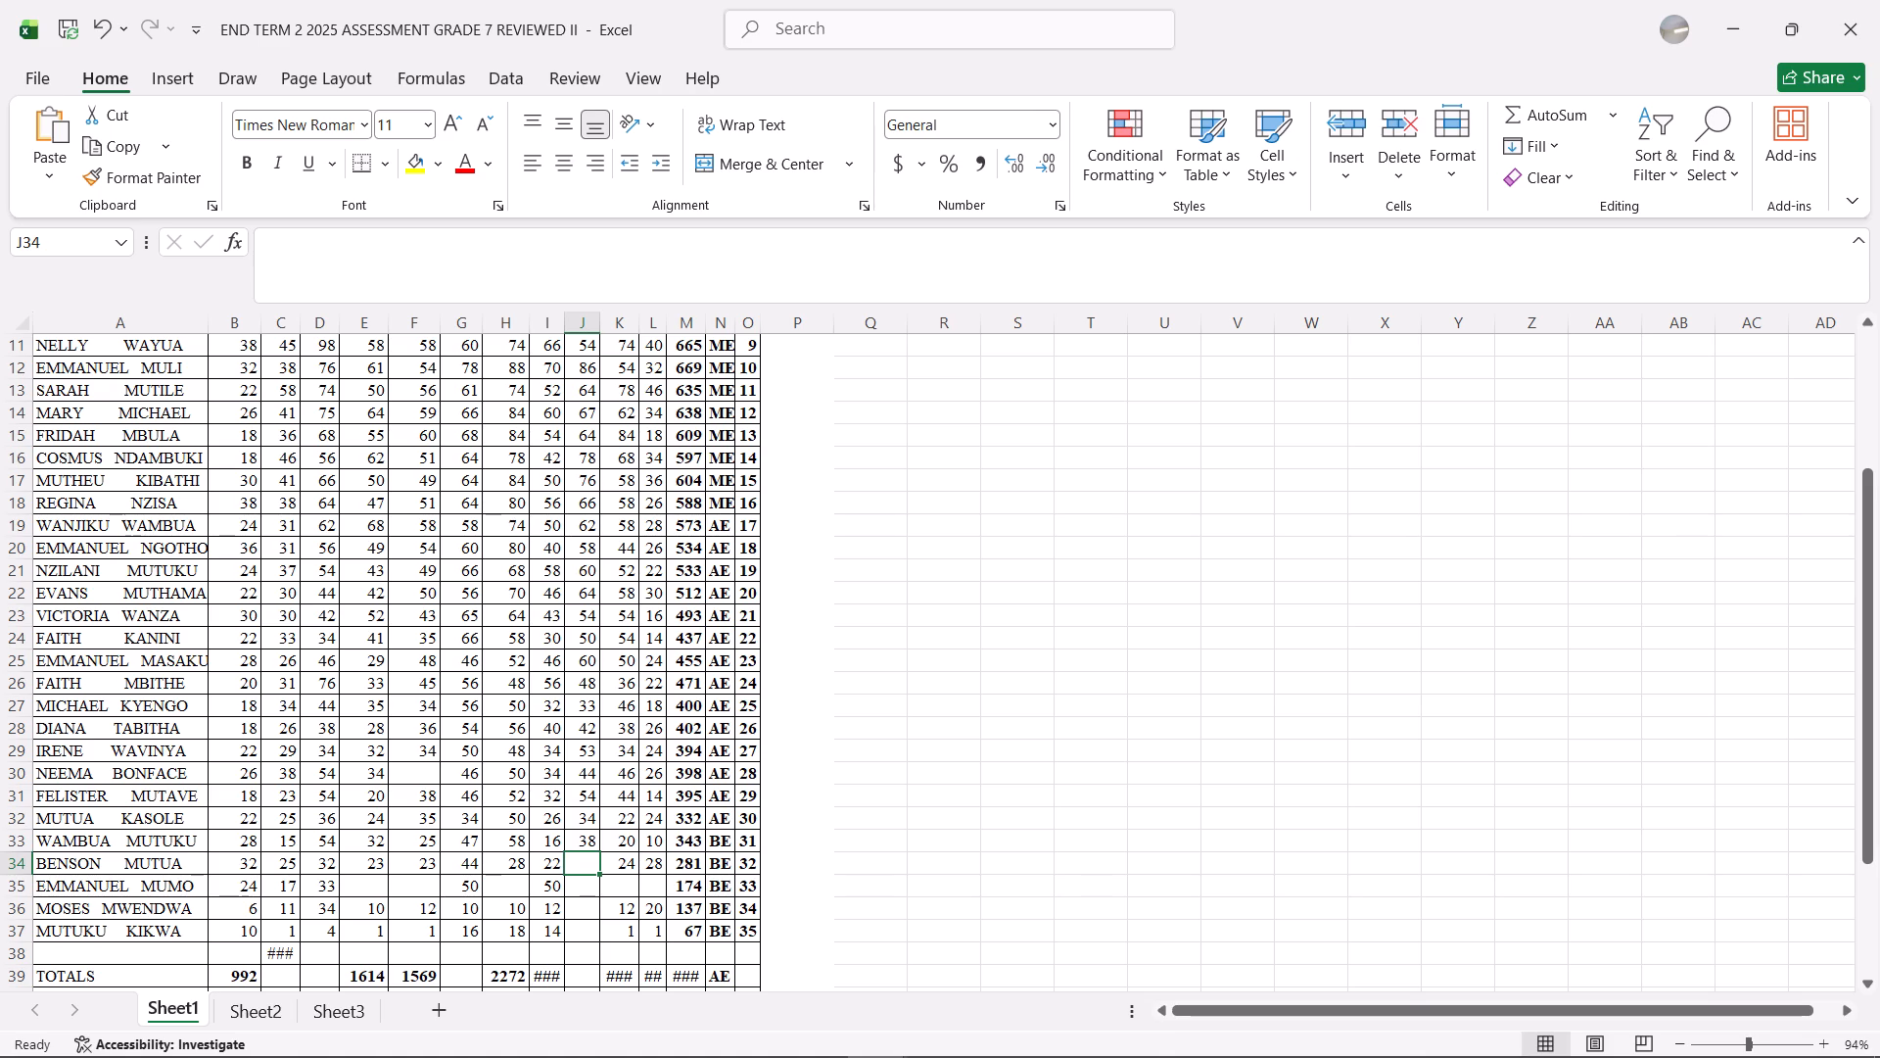
scroll(581, 865, "down", 1)
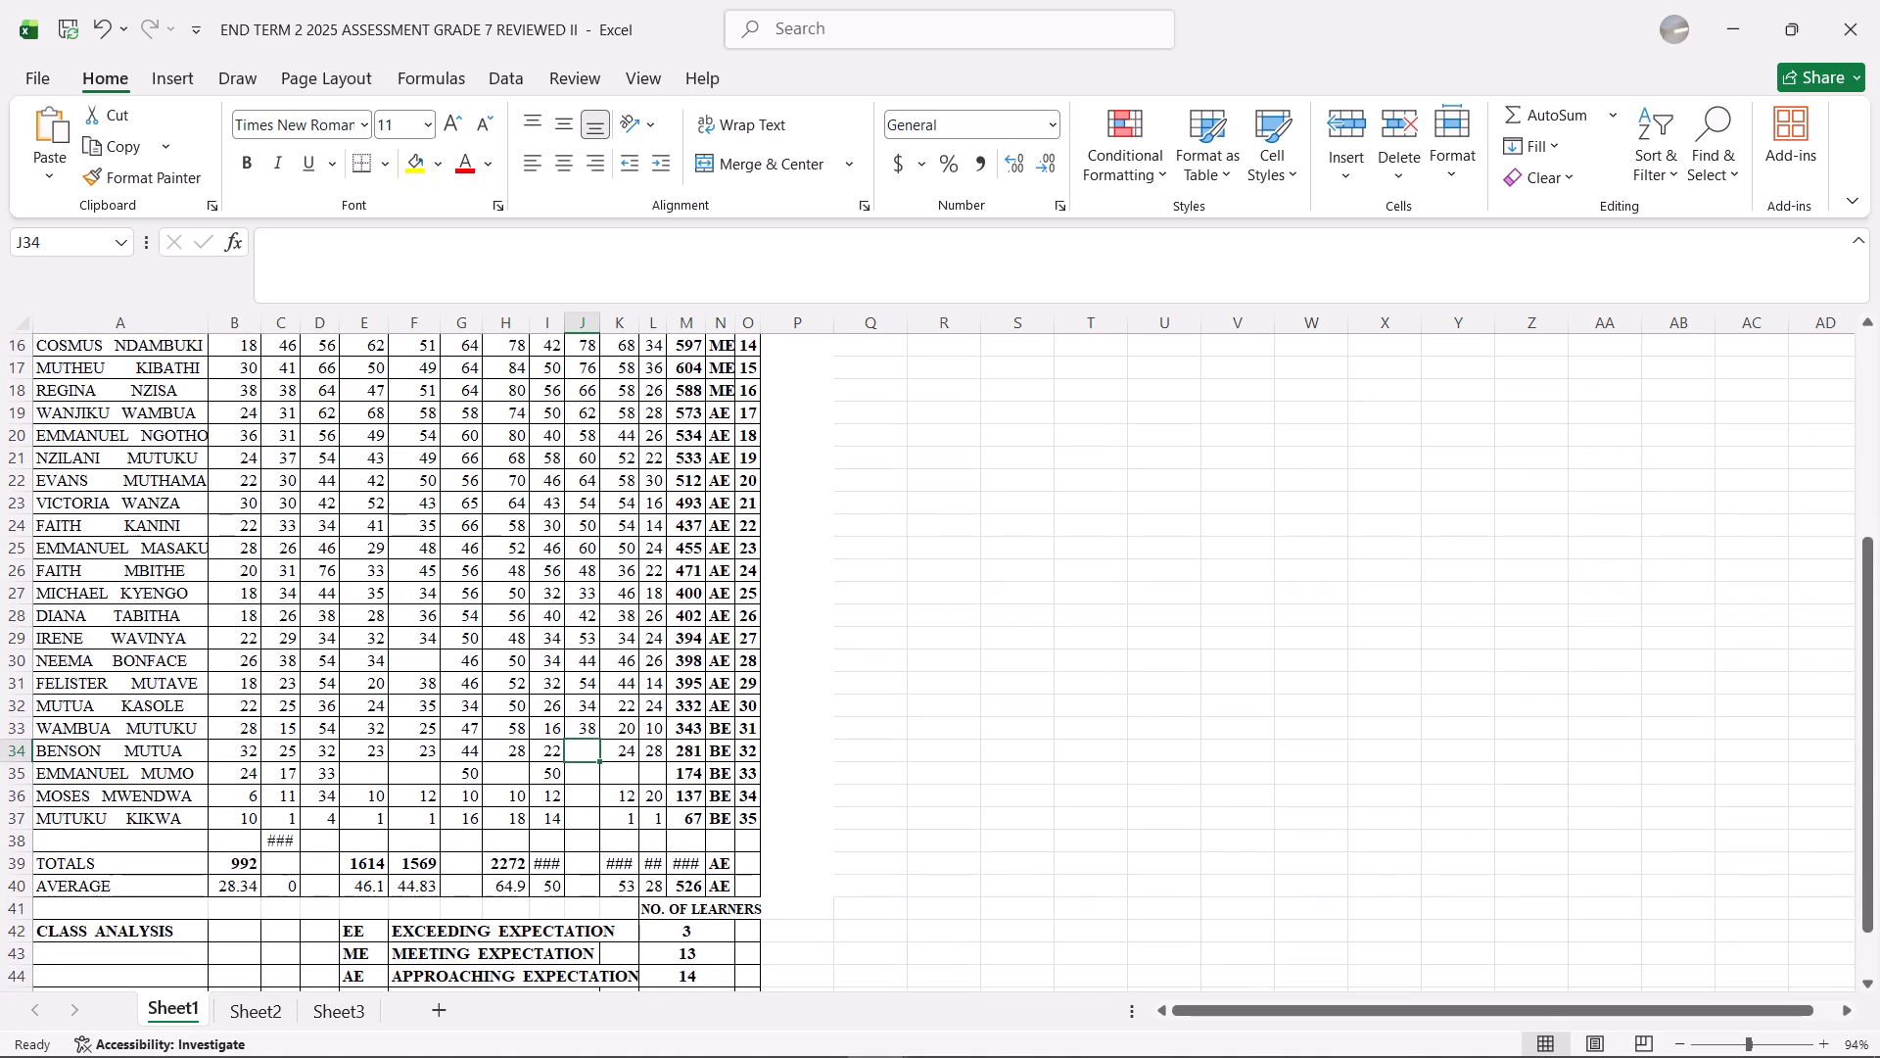
left_click(586, 741)
left_click(586, 747)
type("32")
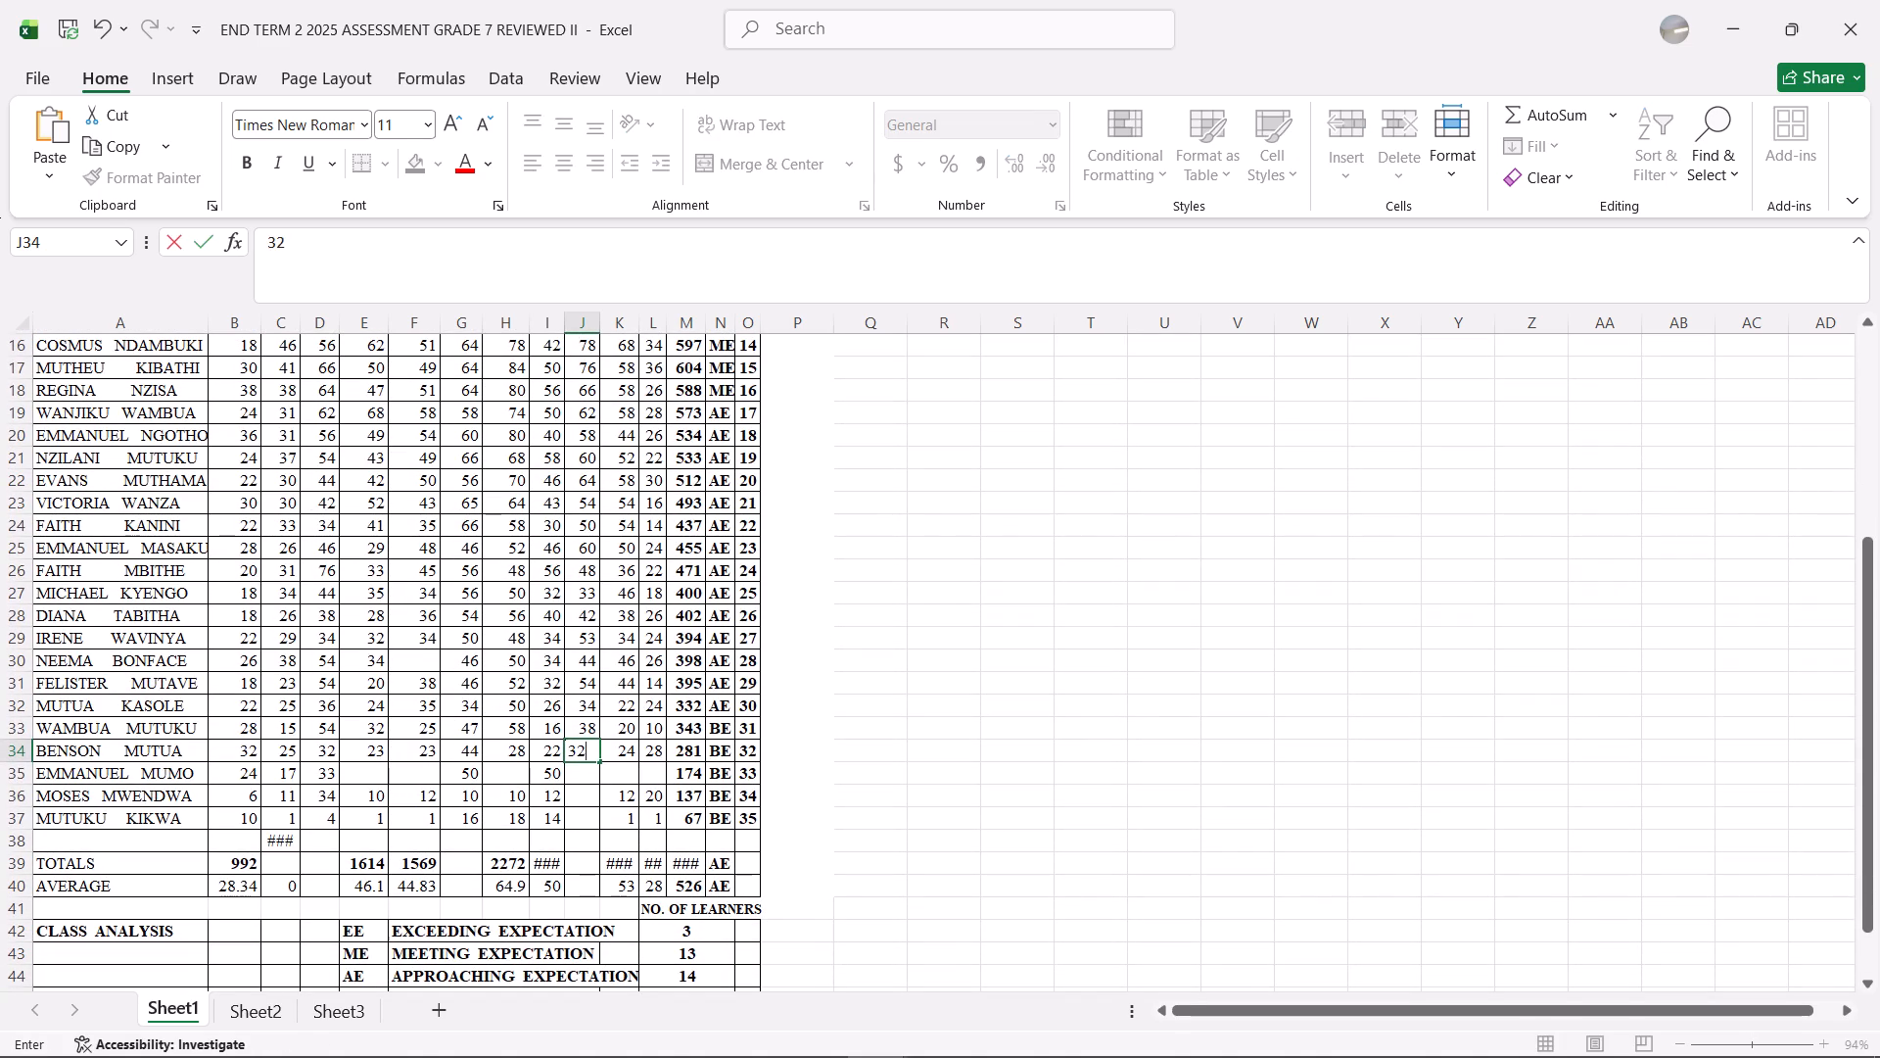
left_click(590, 778)
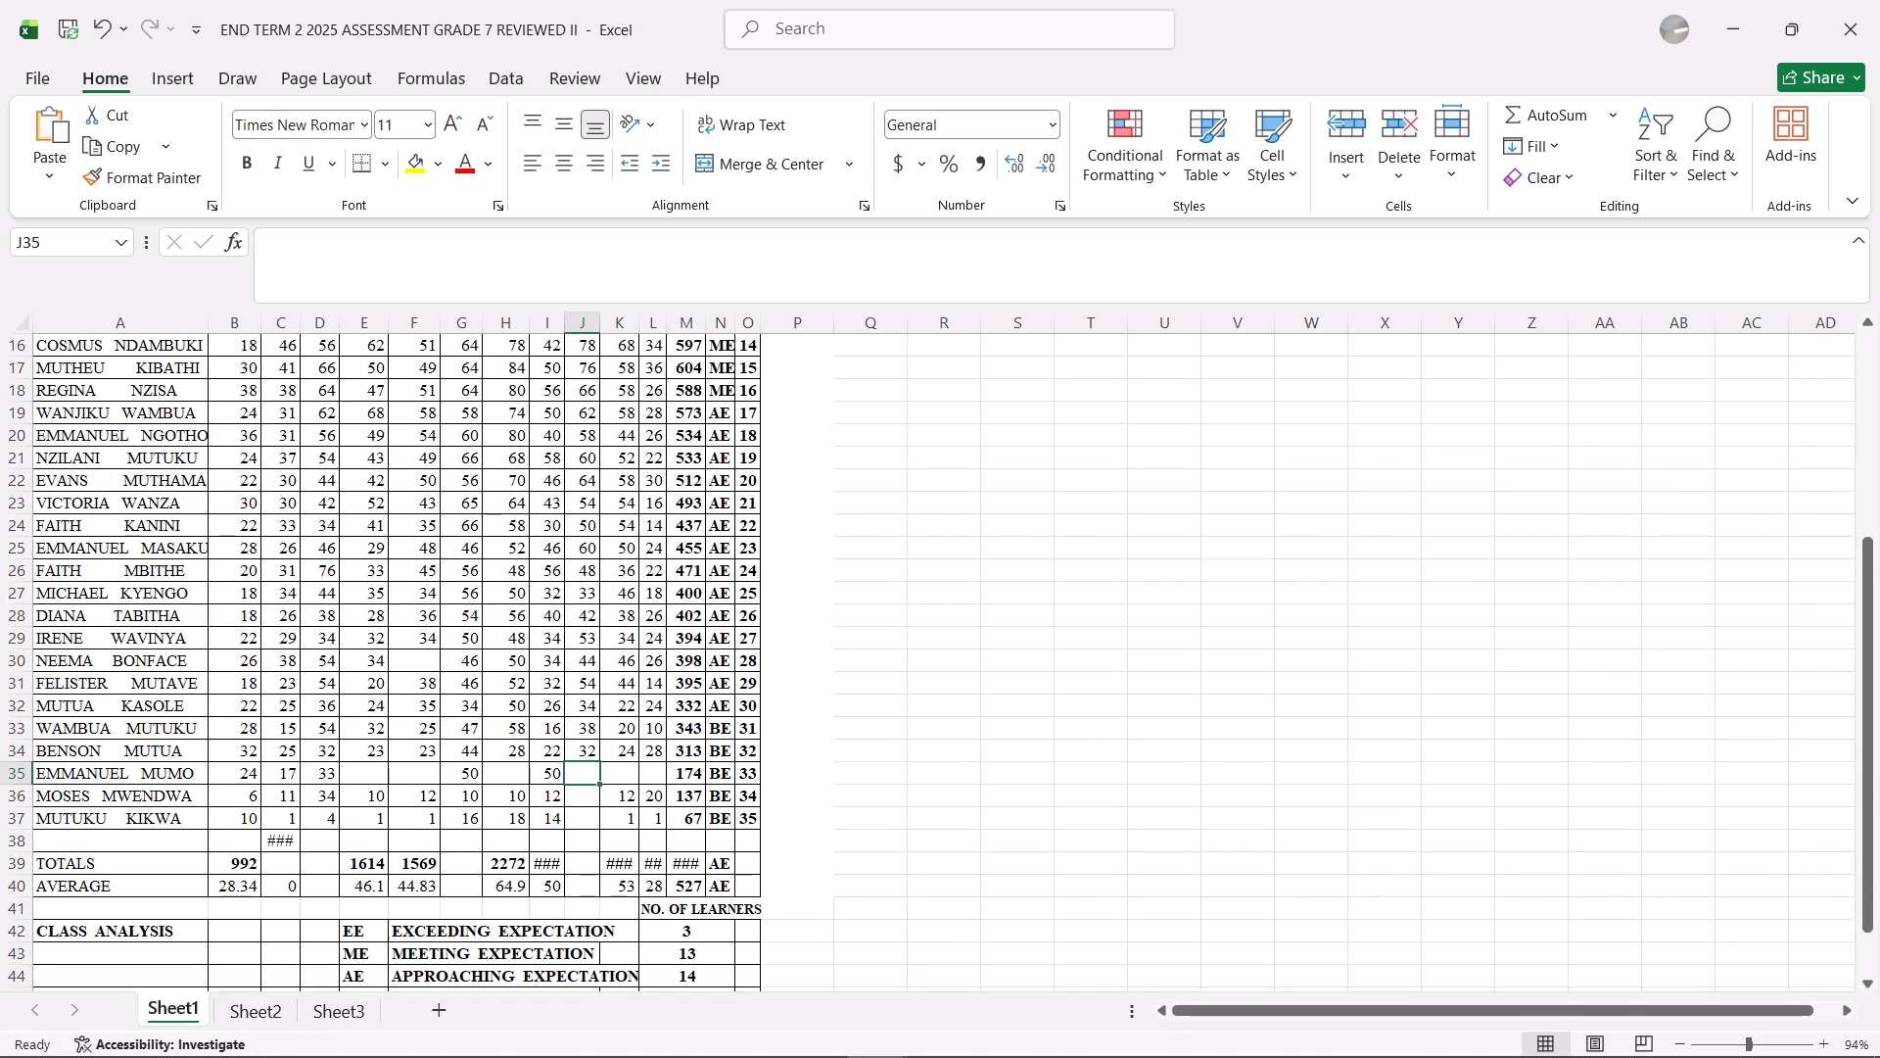
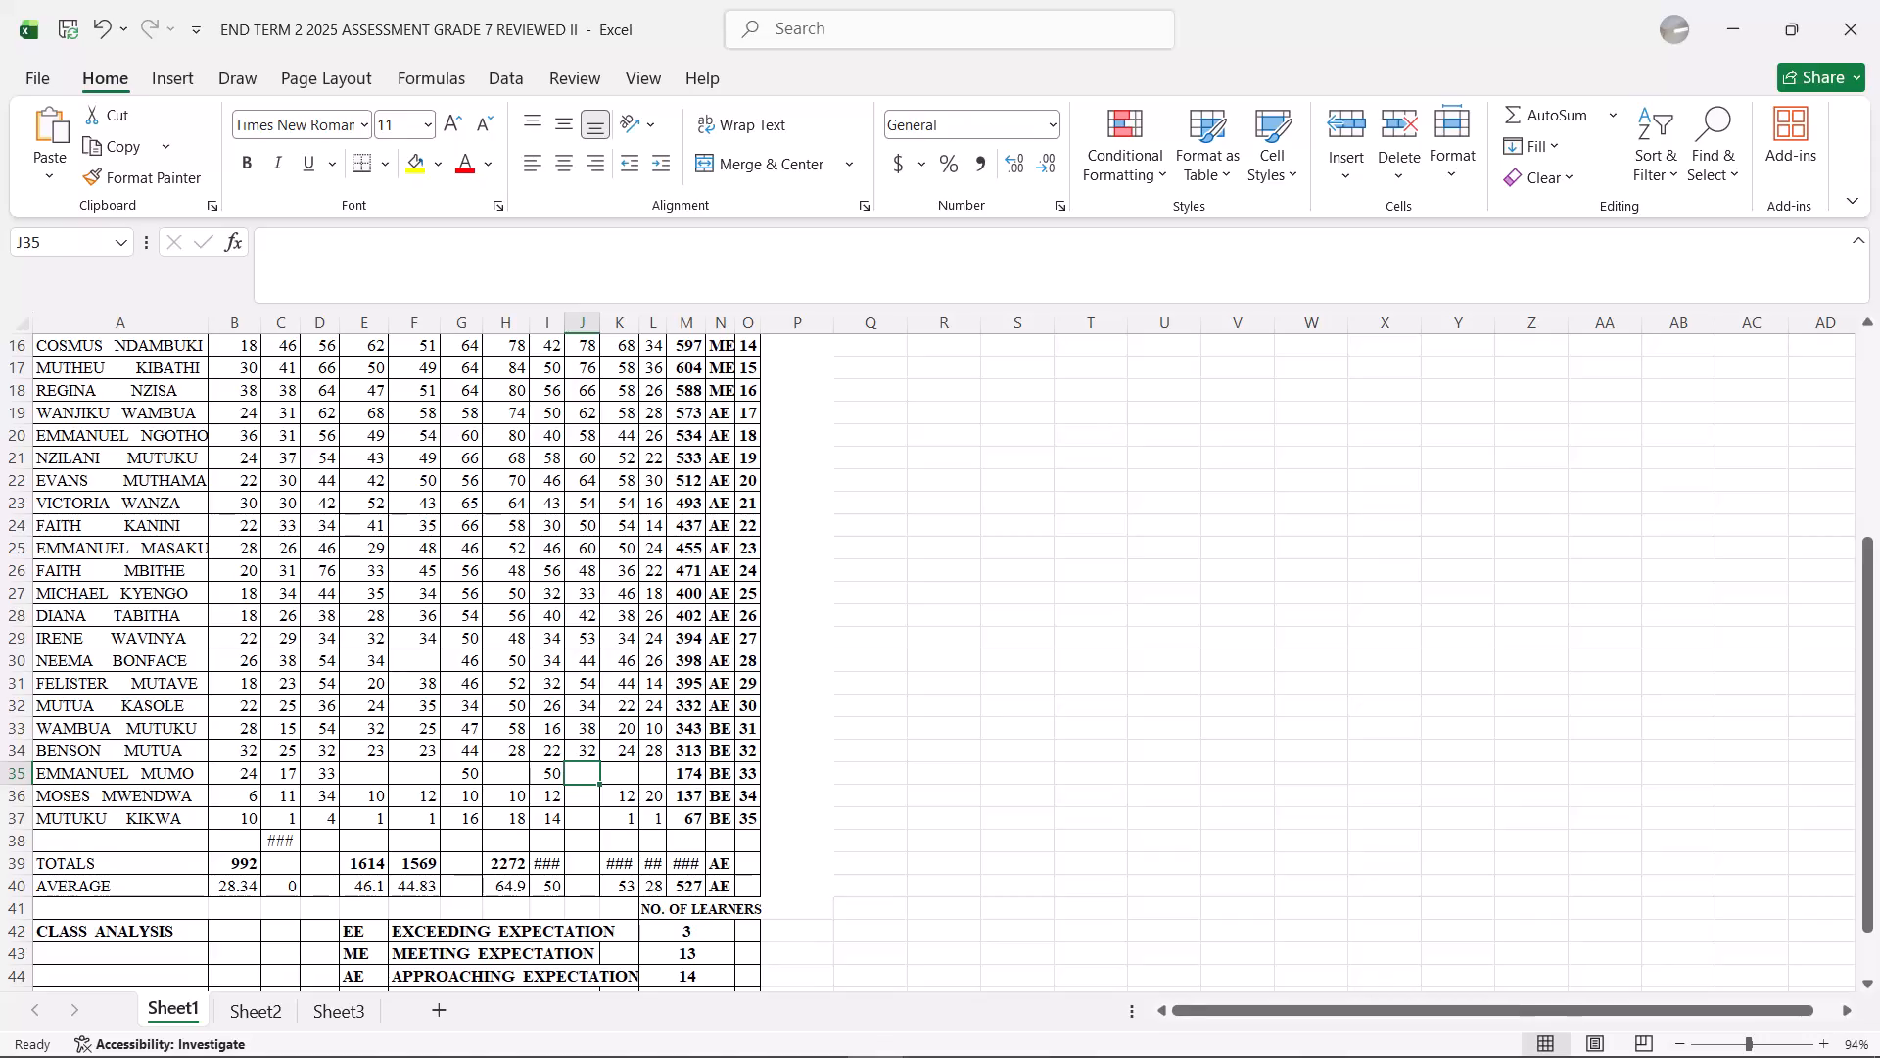
Enter marks of 23, 20 and 56 in the empty column J cells for the learners in rows 35 to 37.
type("43")
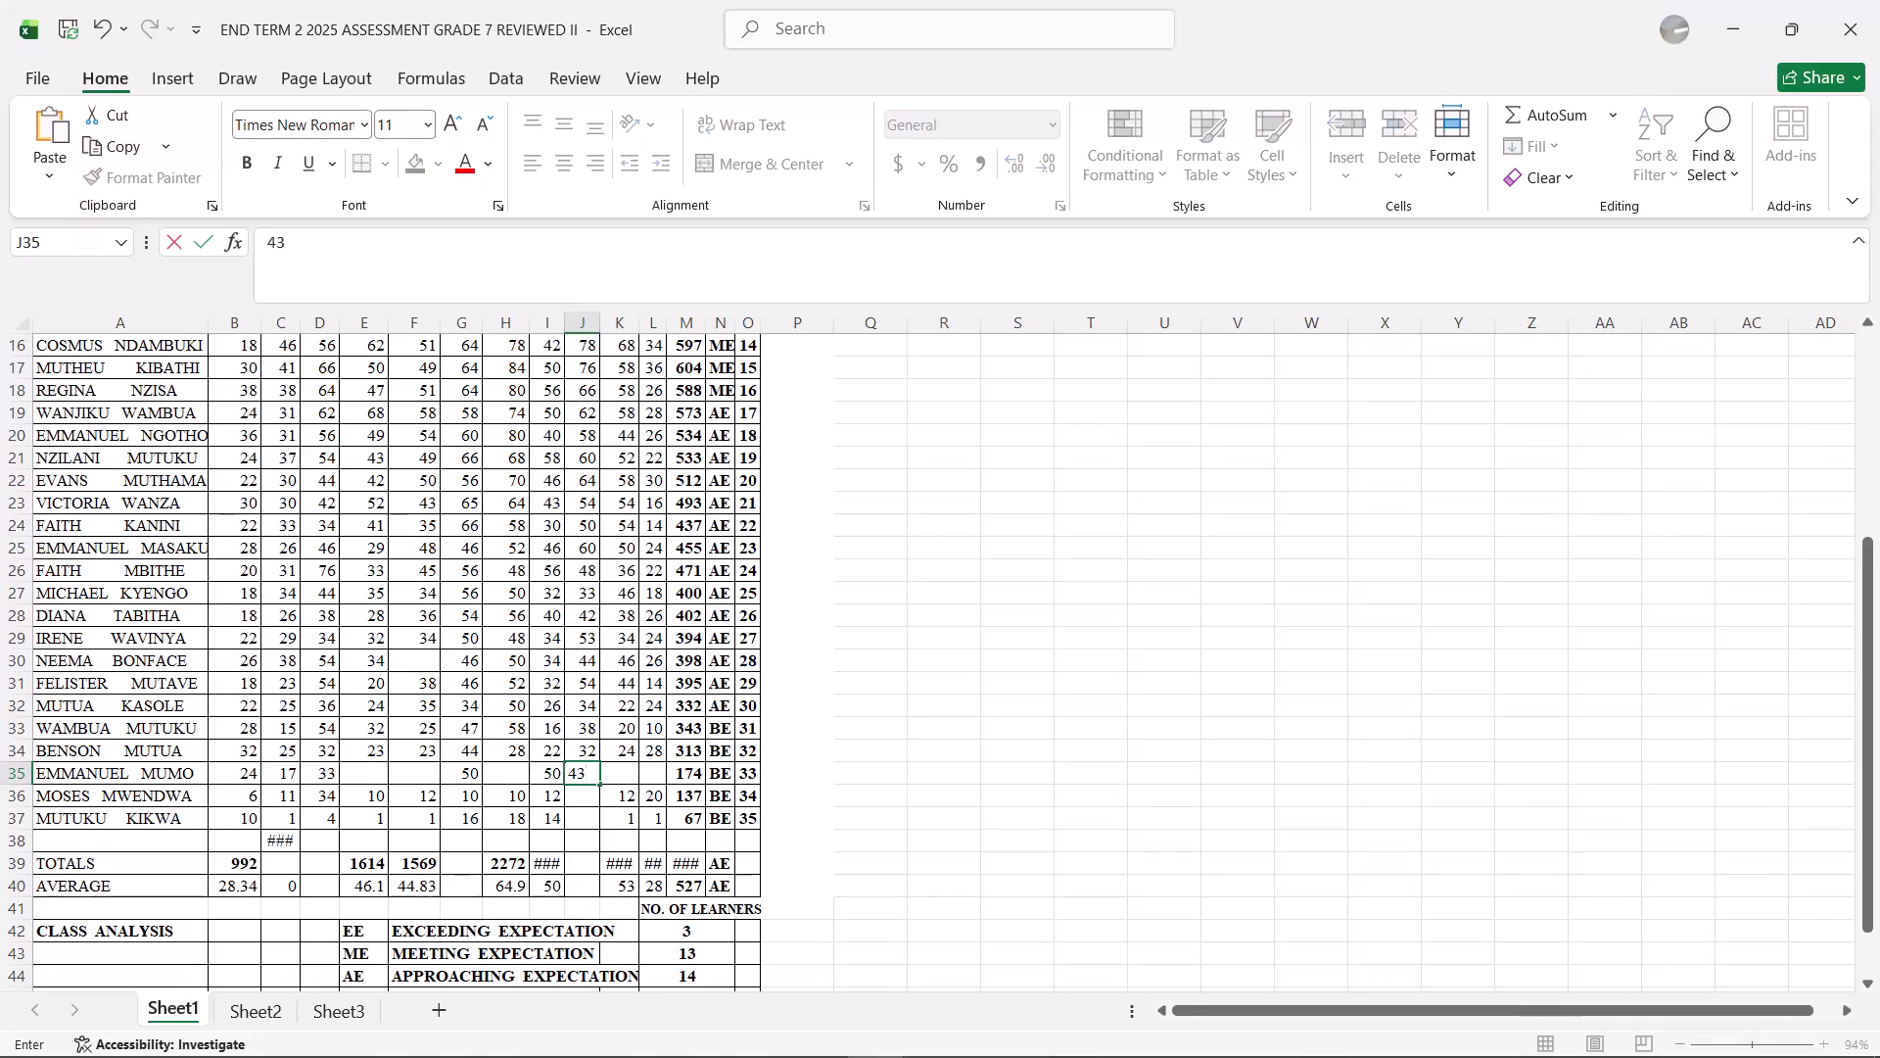
left_click(588, 776)
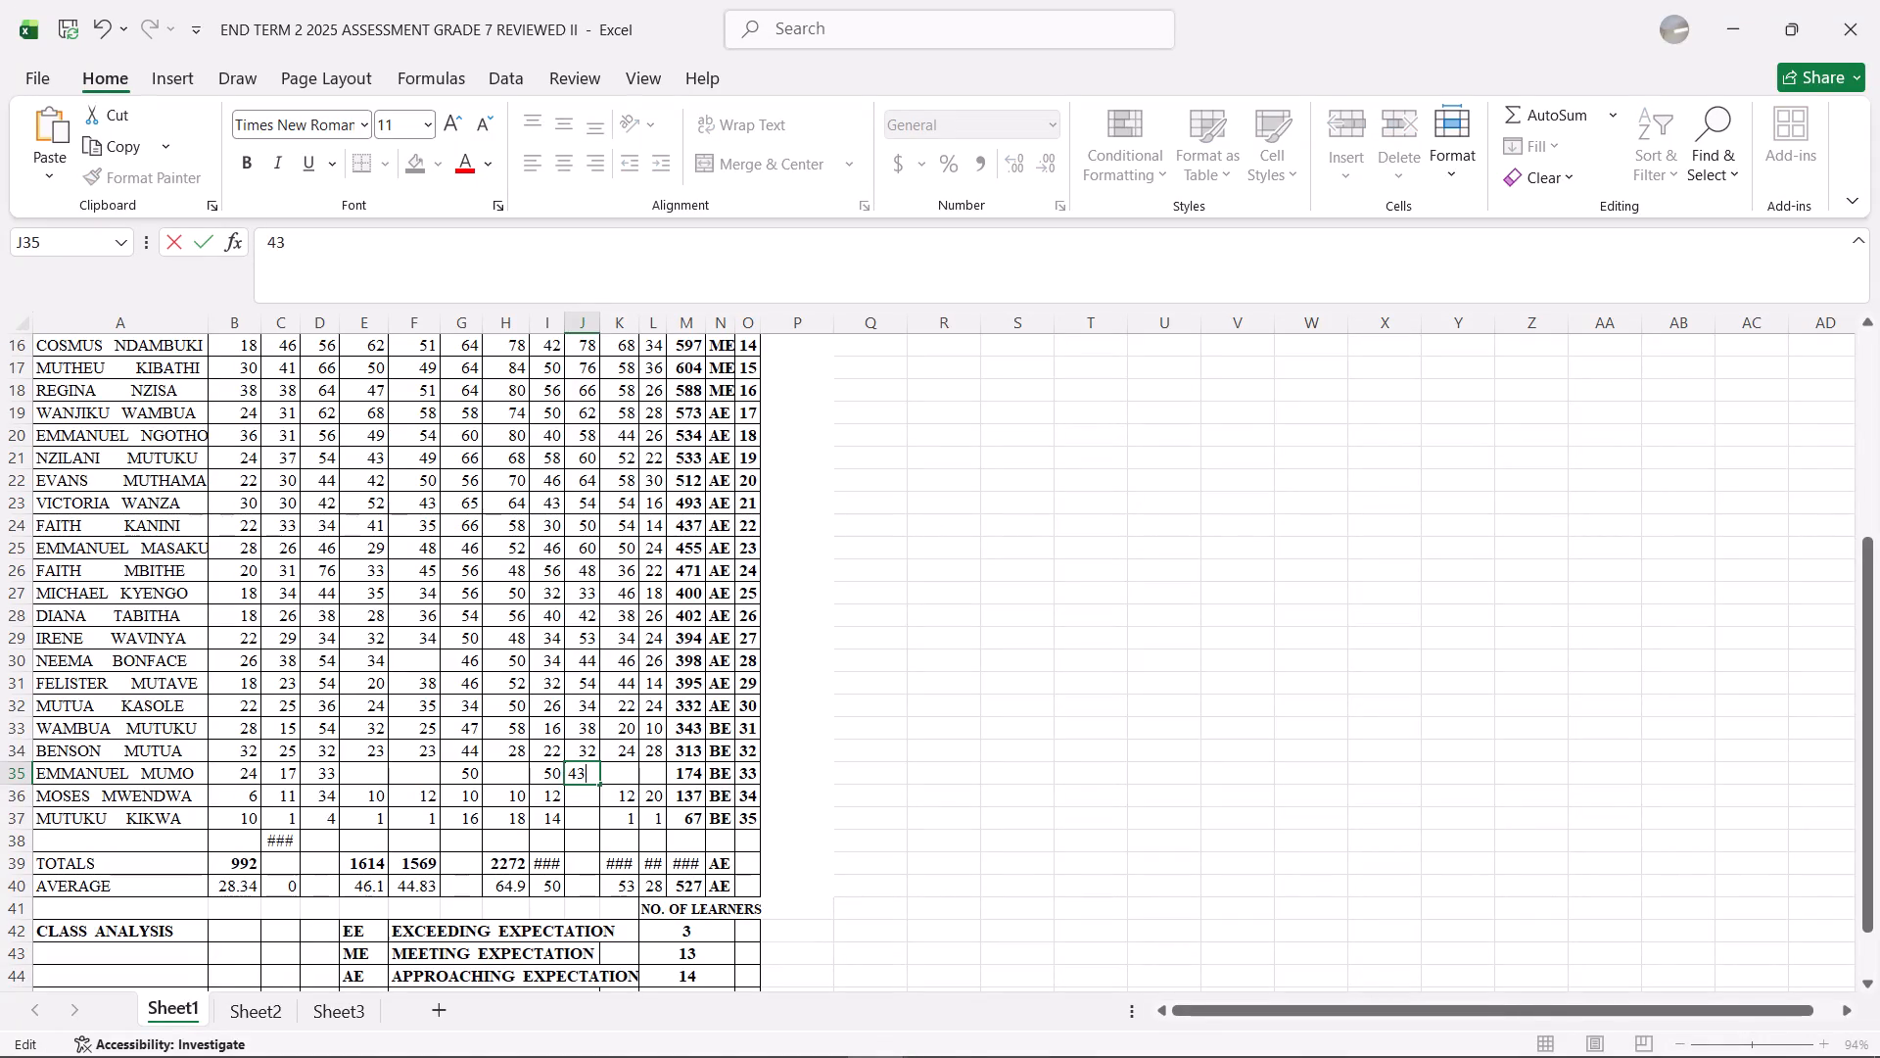
key("Print")
key("BackSpace")
key("BackSpace")
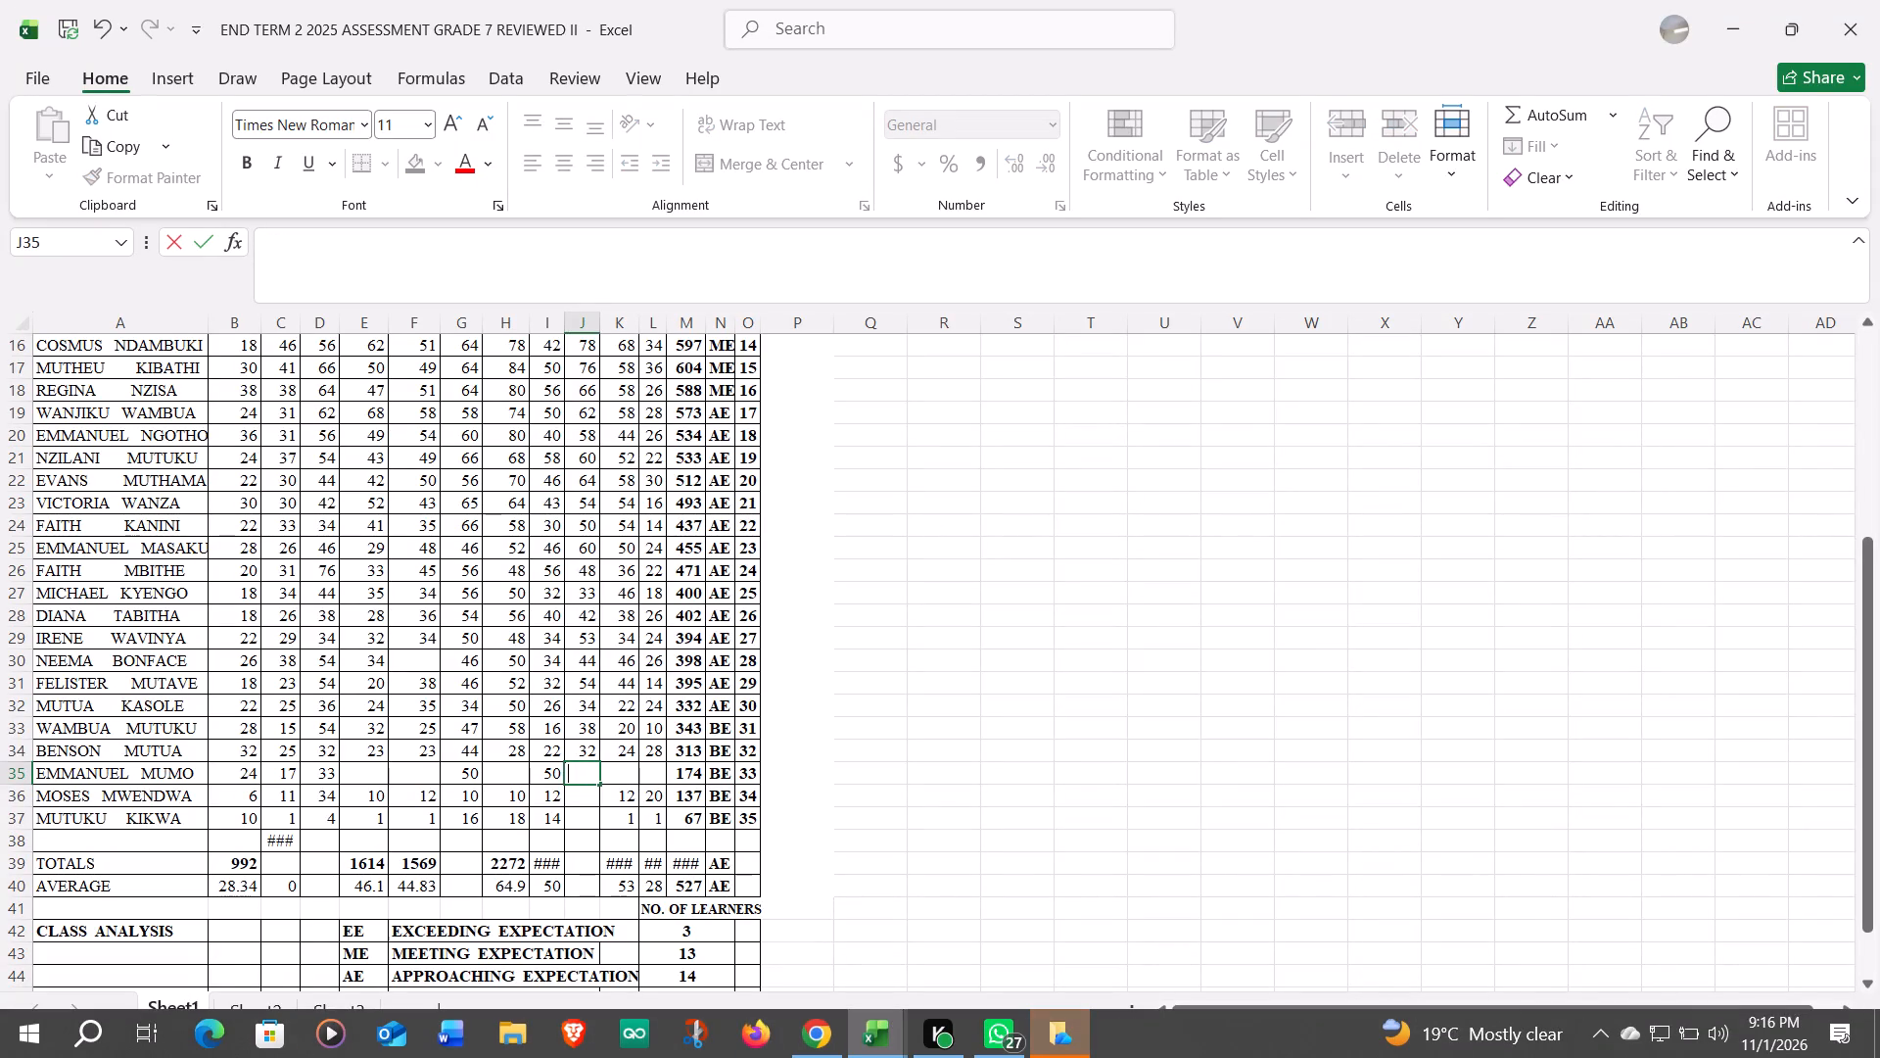
key("3")
key("BackSpace")
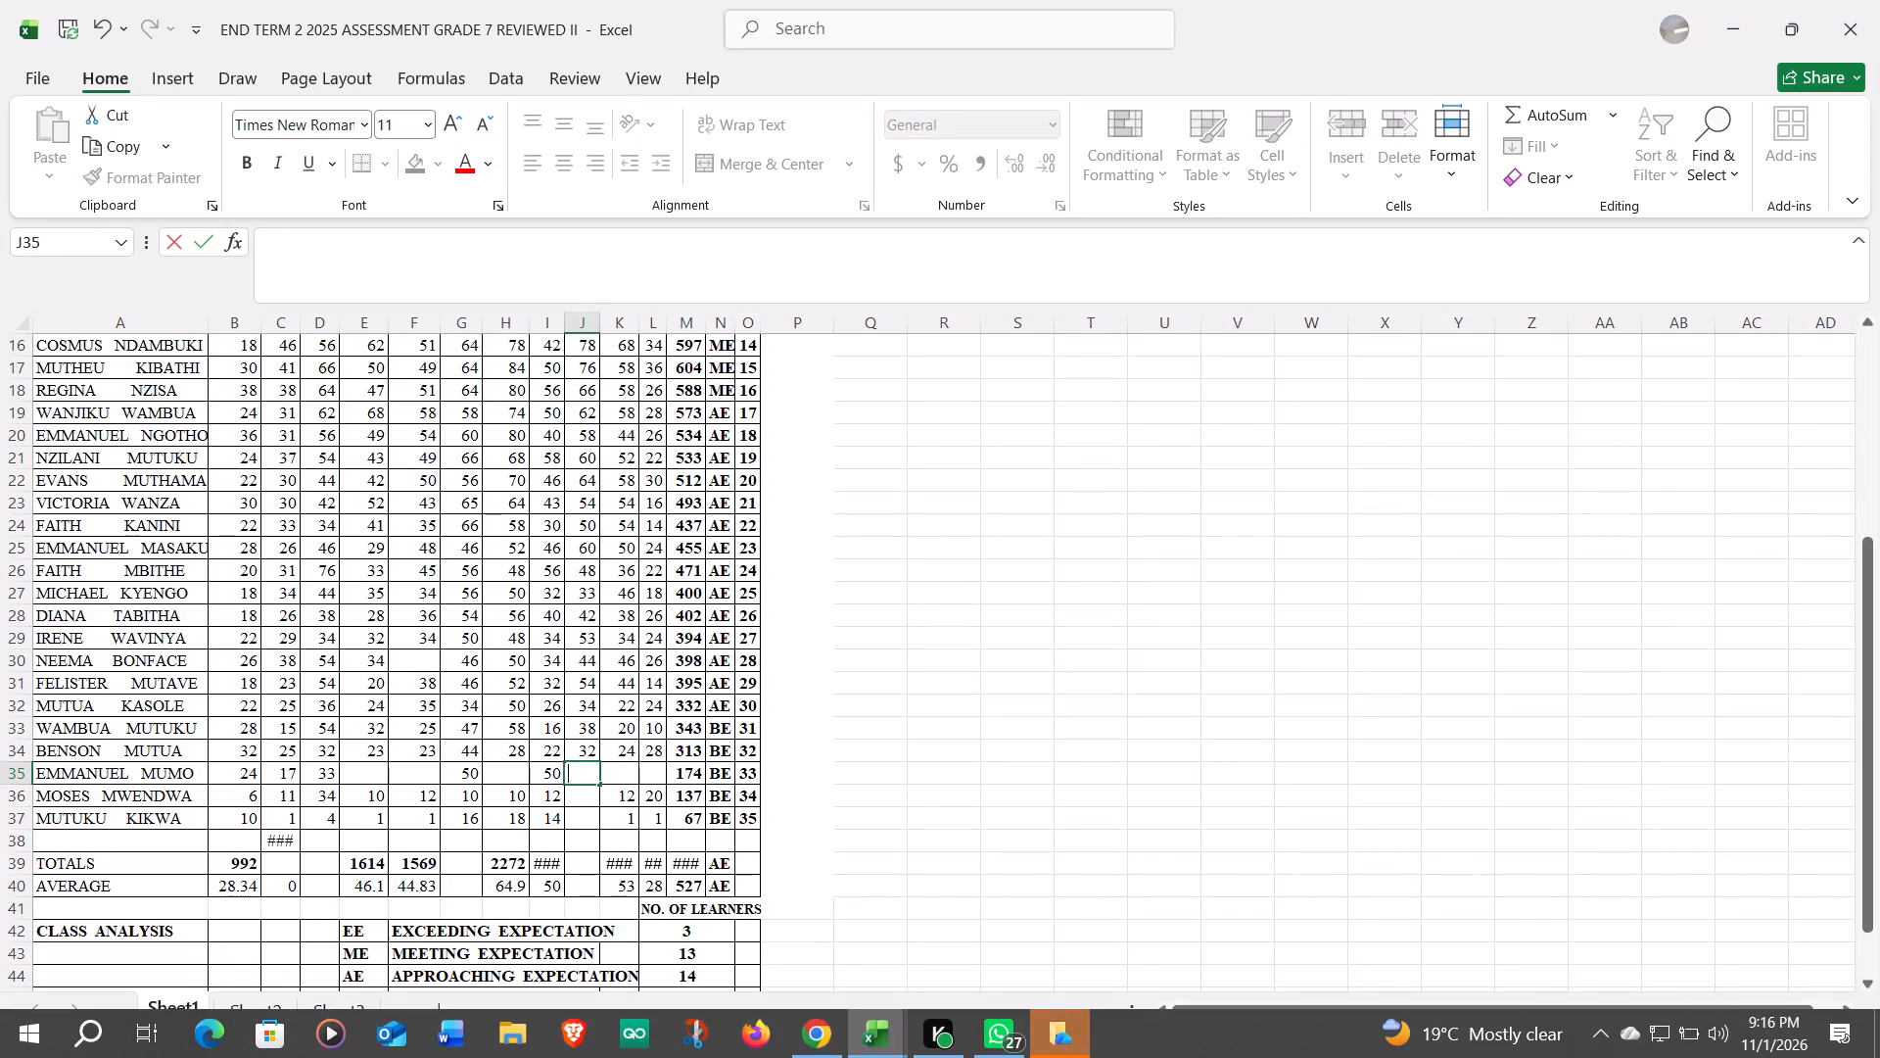
type("23")
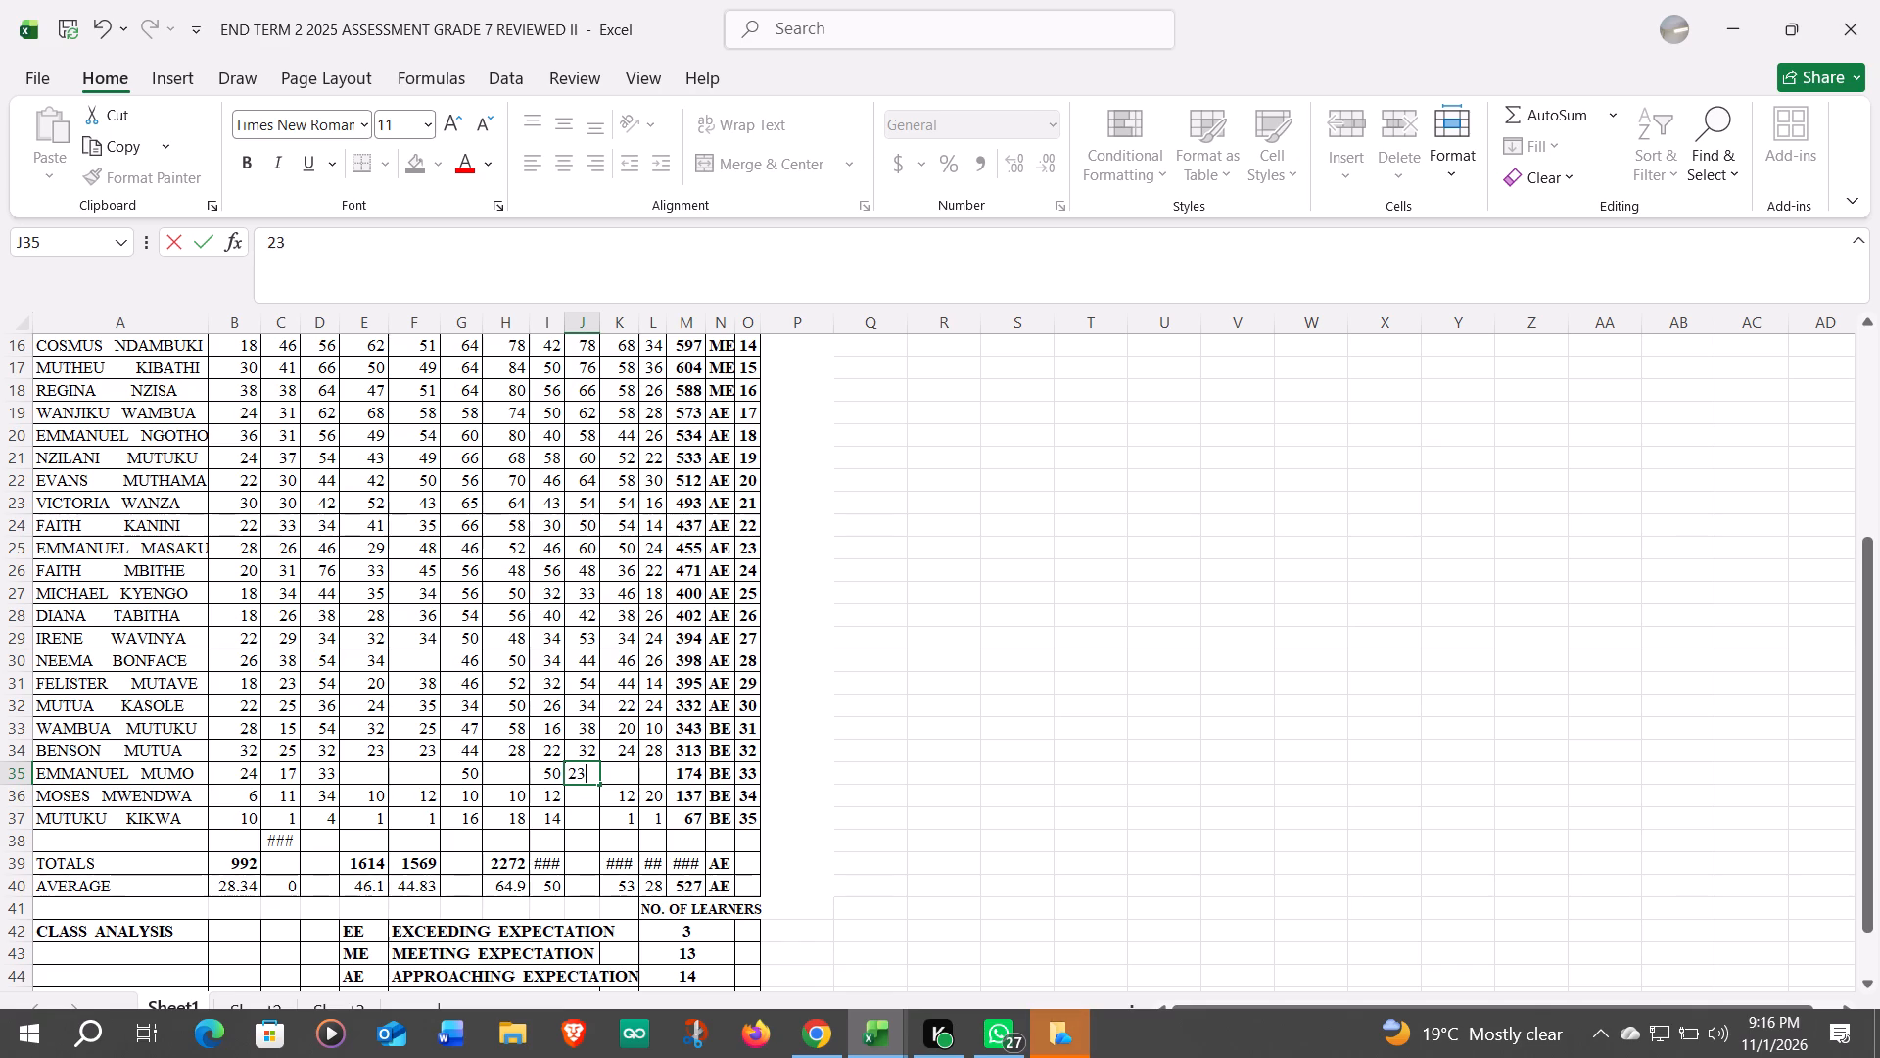
left_click(586, 797)
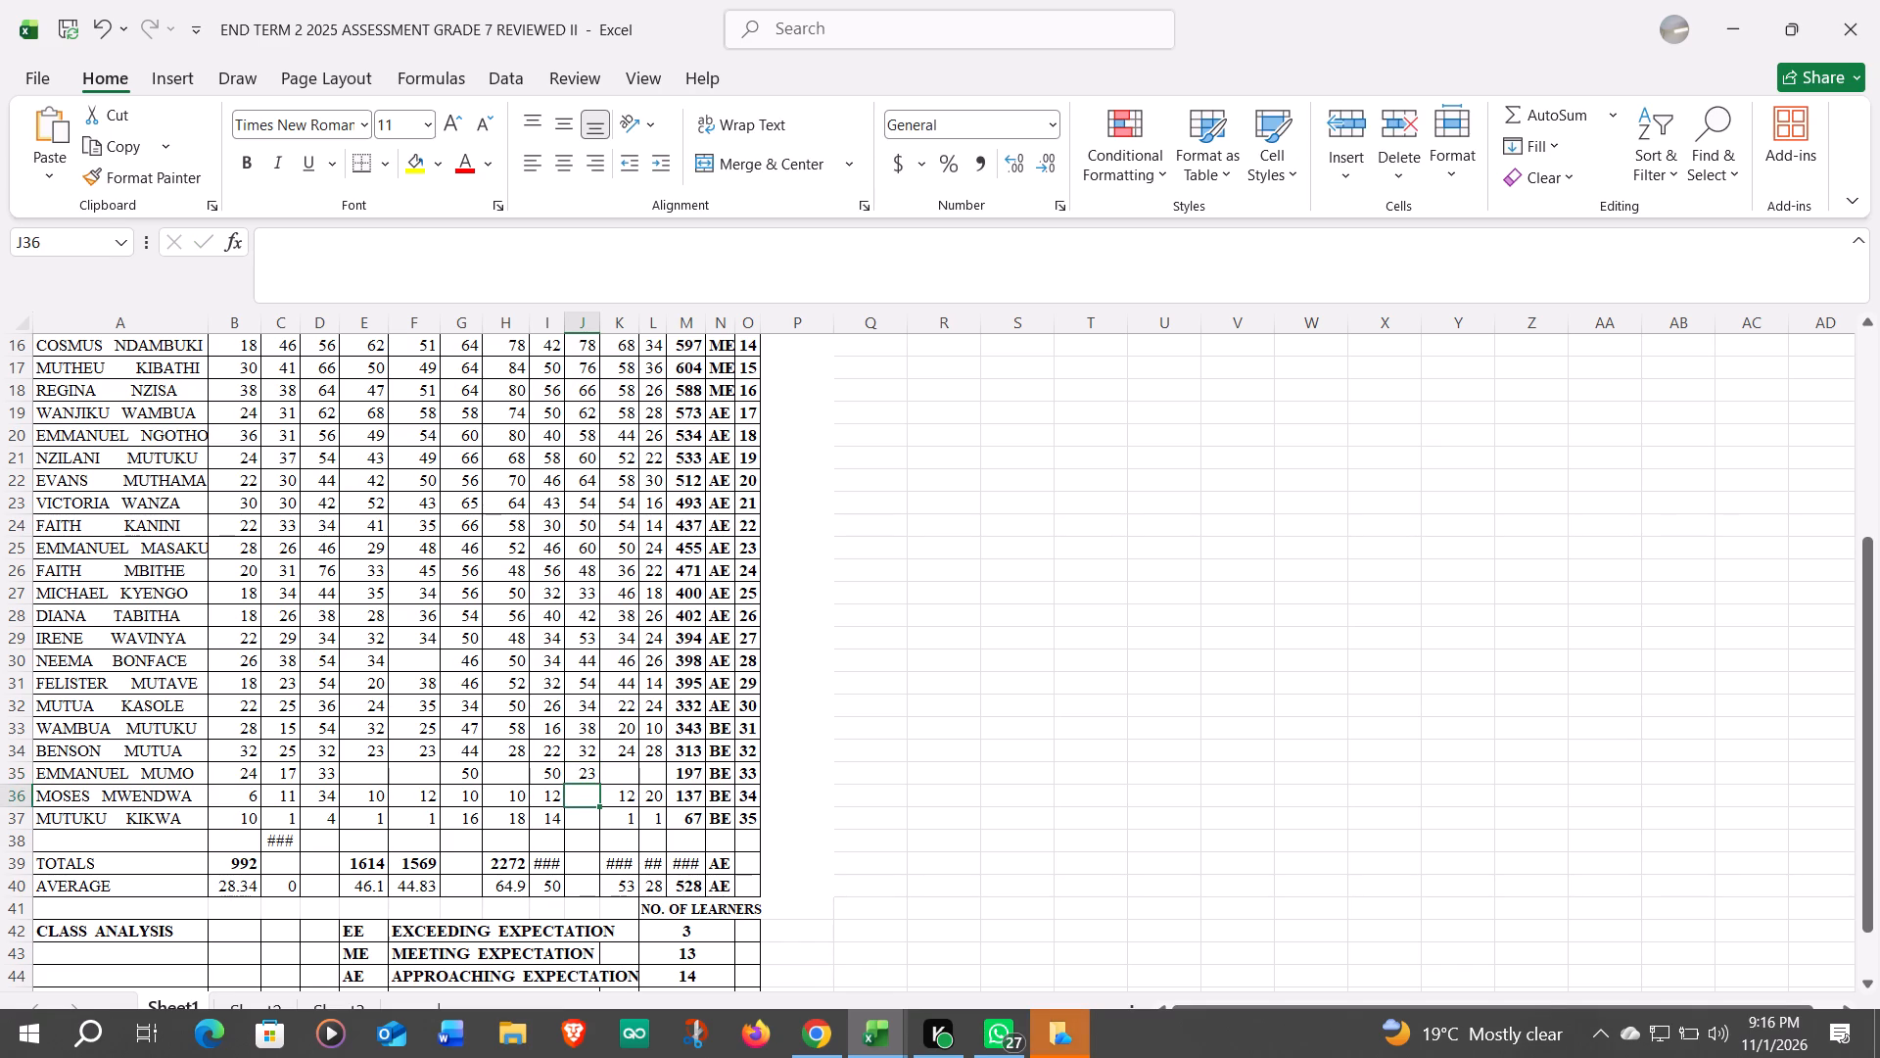
type("120")
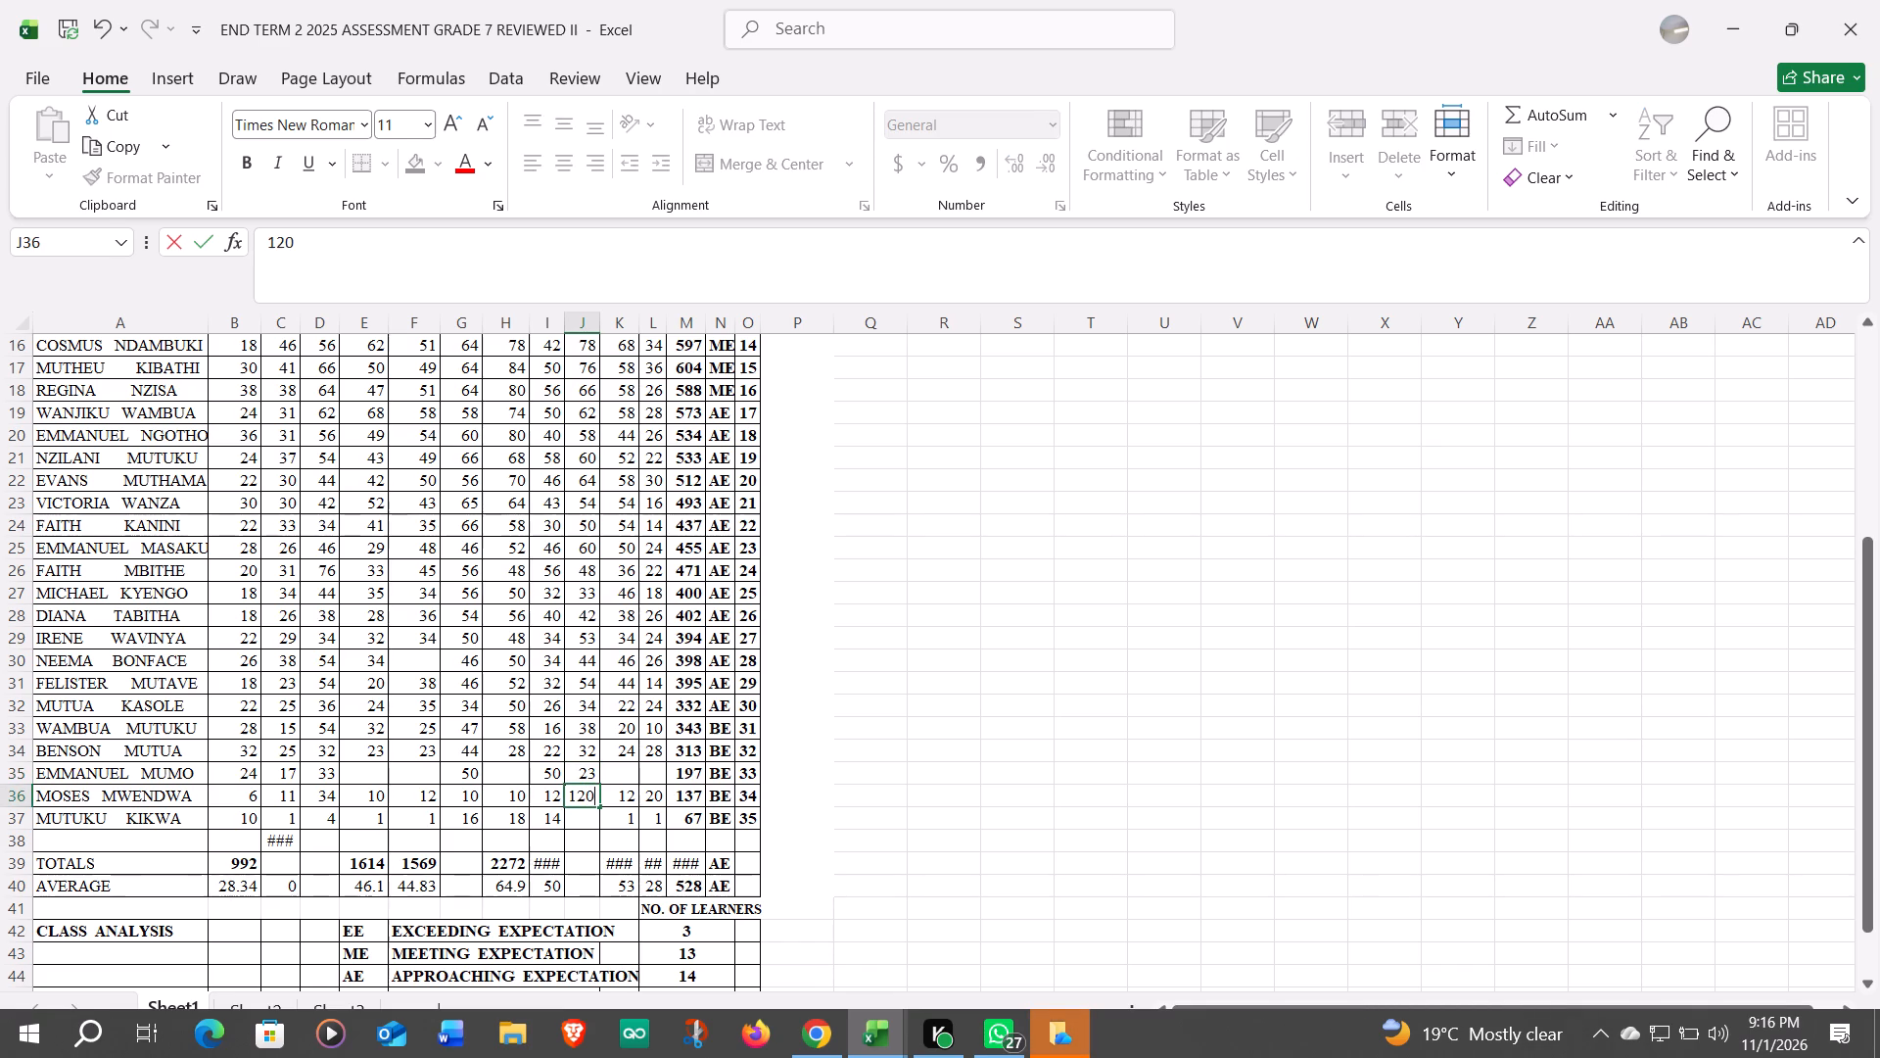
key("BackSpace")
key("BackSpace")
key("BackSpace")
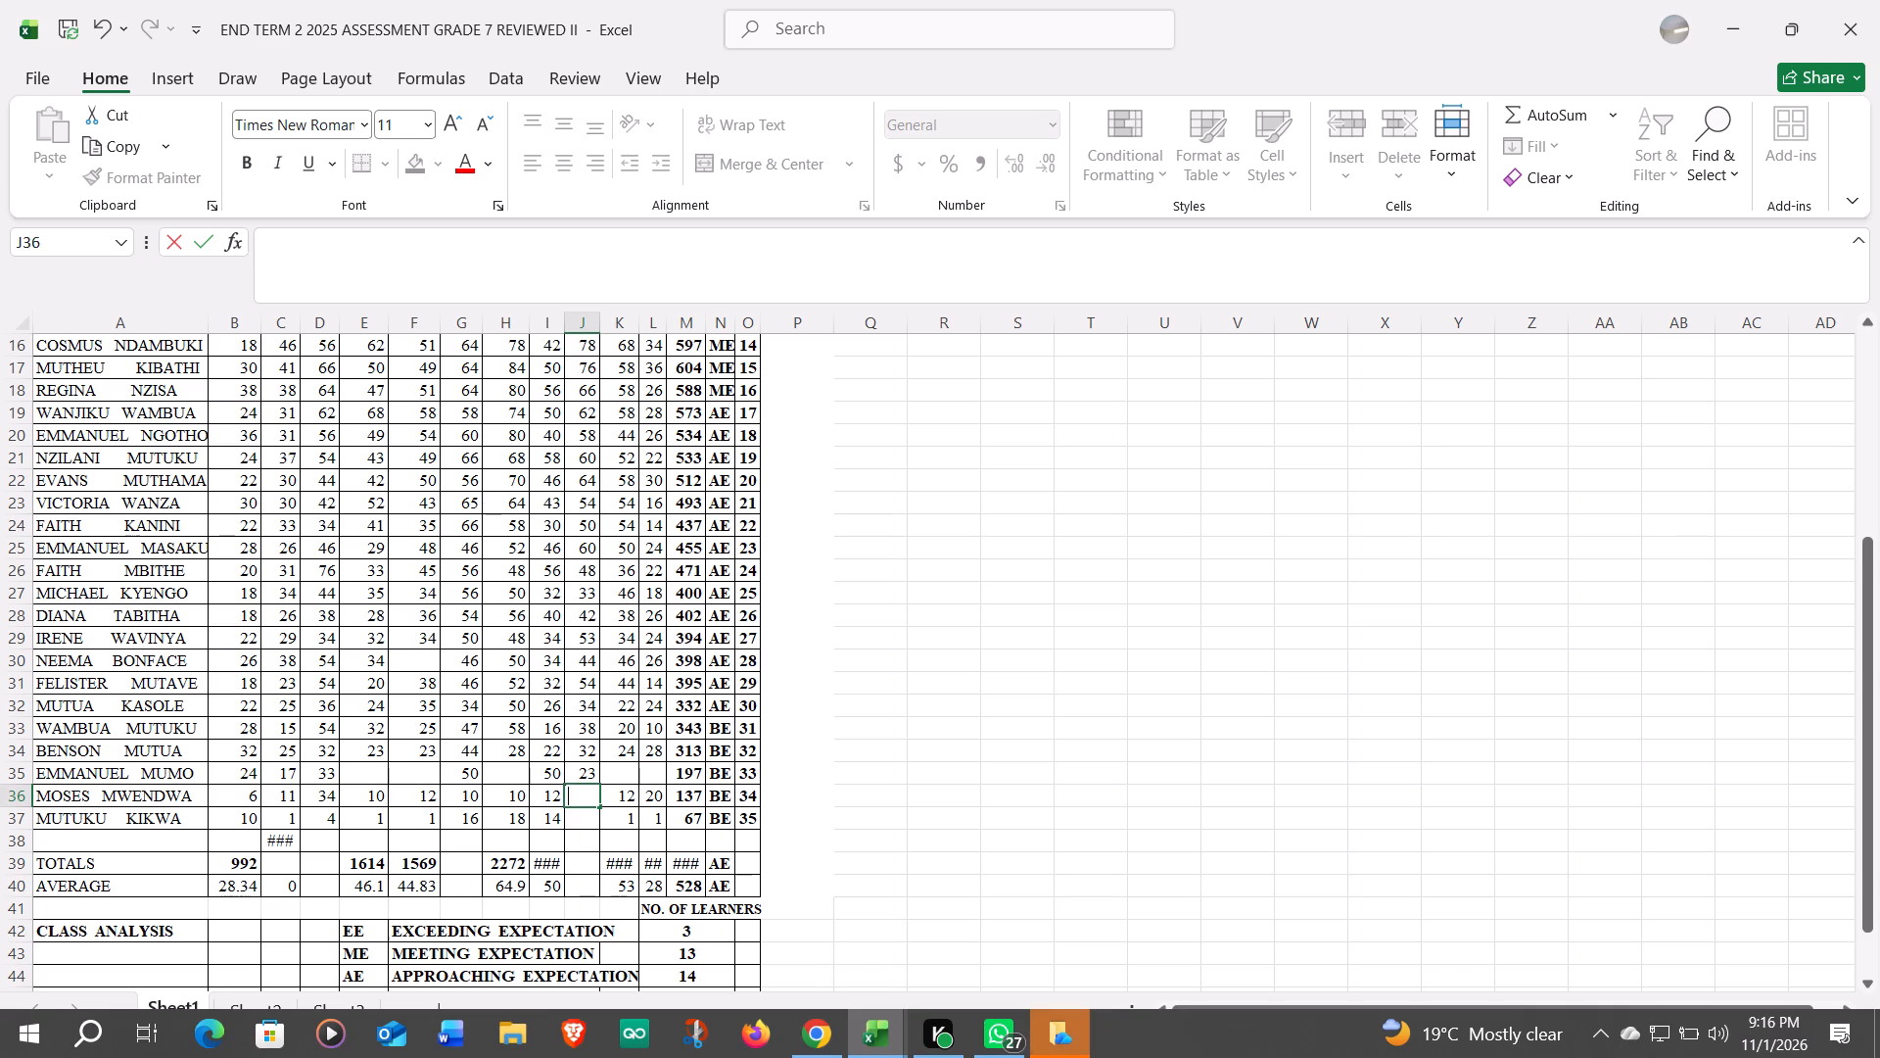
key("2")
key("0")
left_click(591, 828)
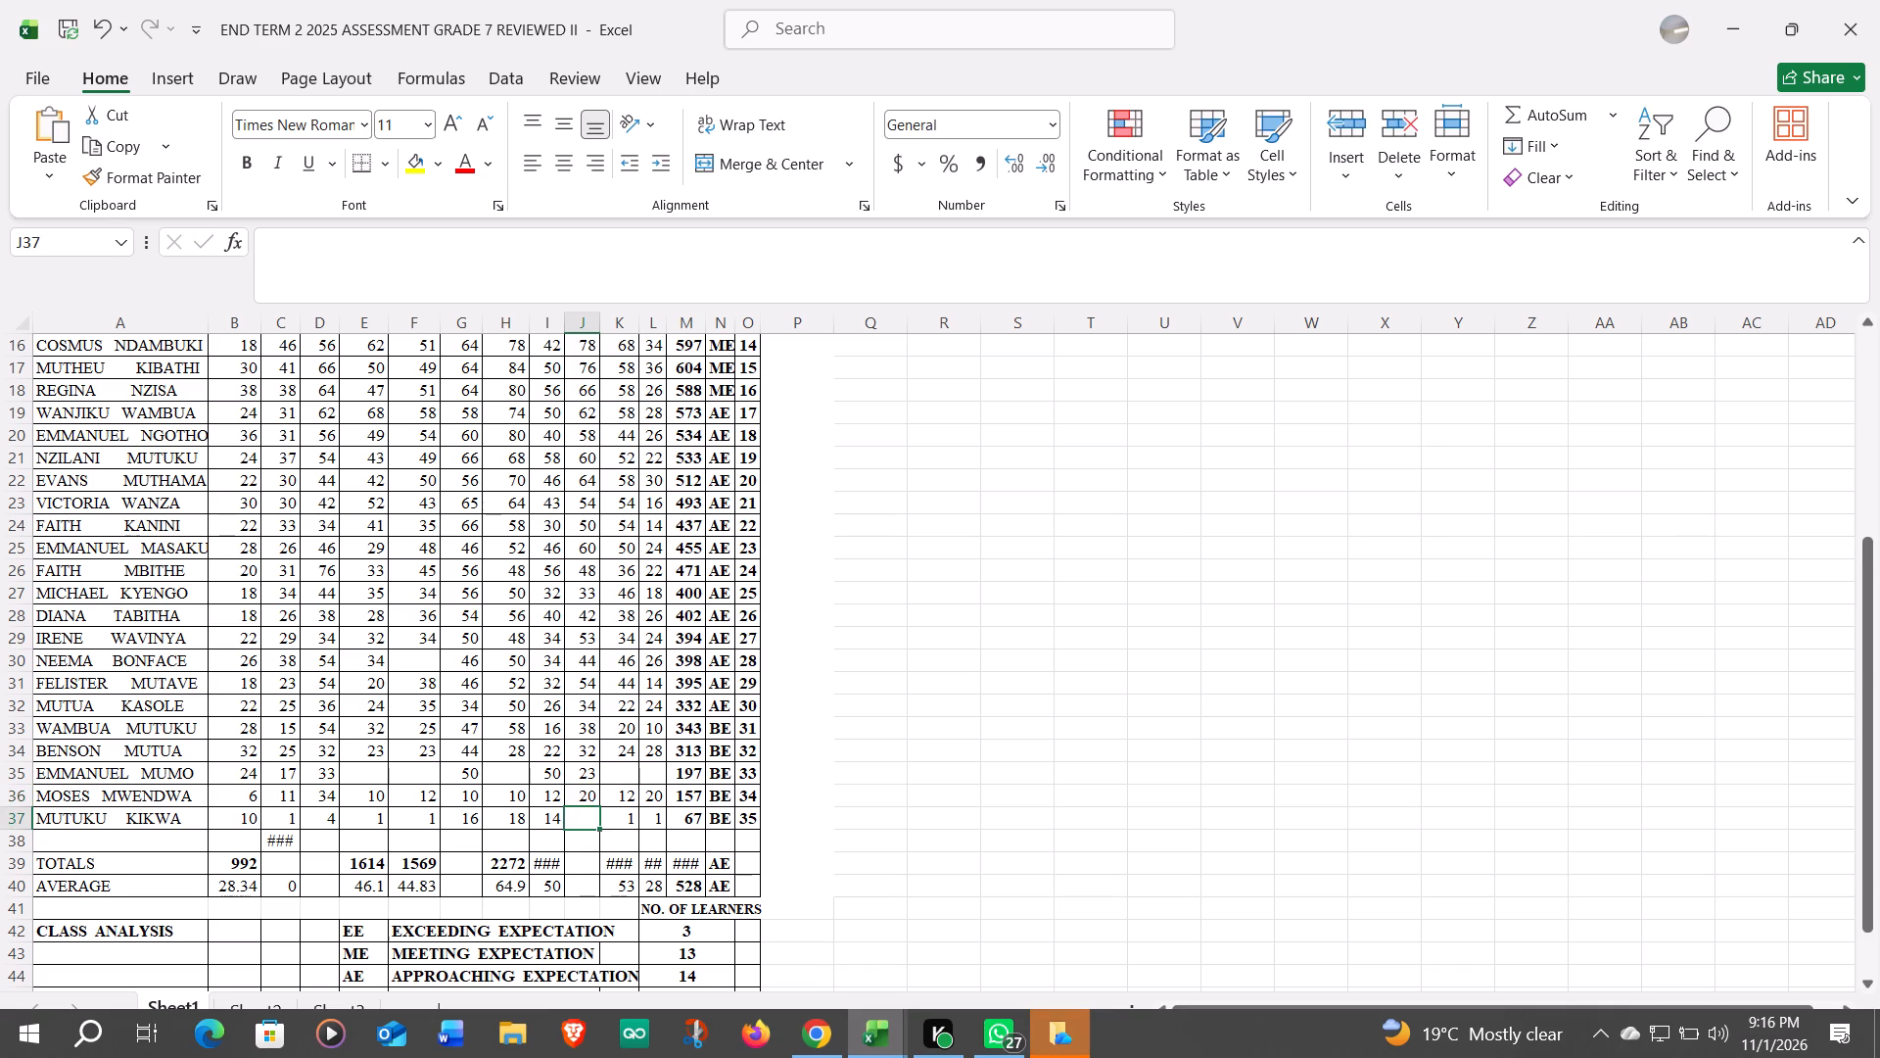
type("56")
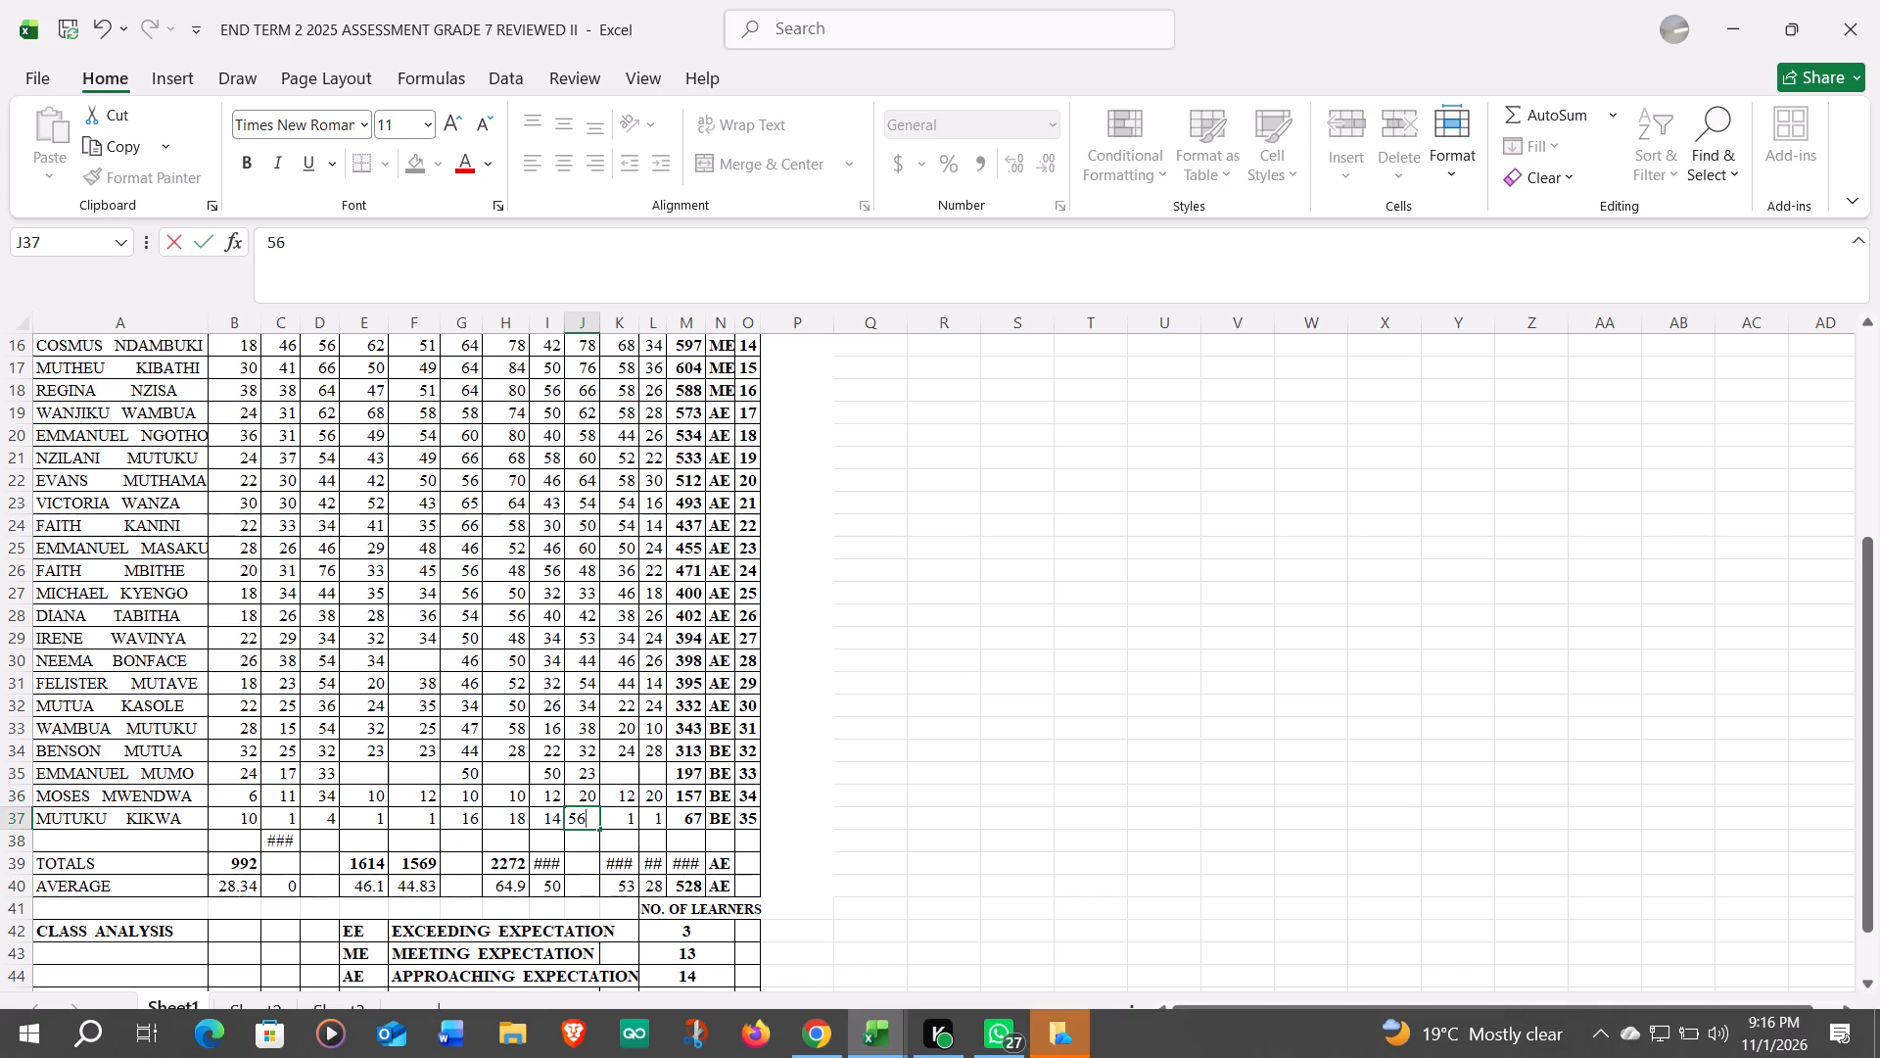
Enter a mark of 67 in the empty column K cell for the learner in row 35.
left_click(633, 790)
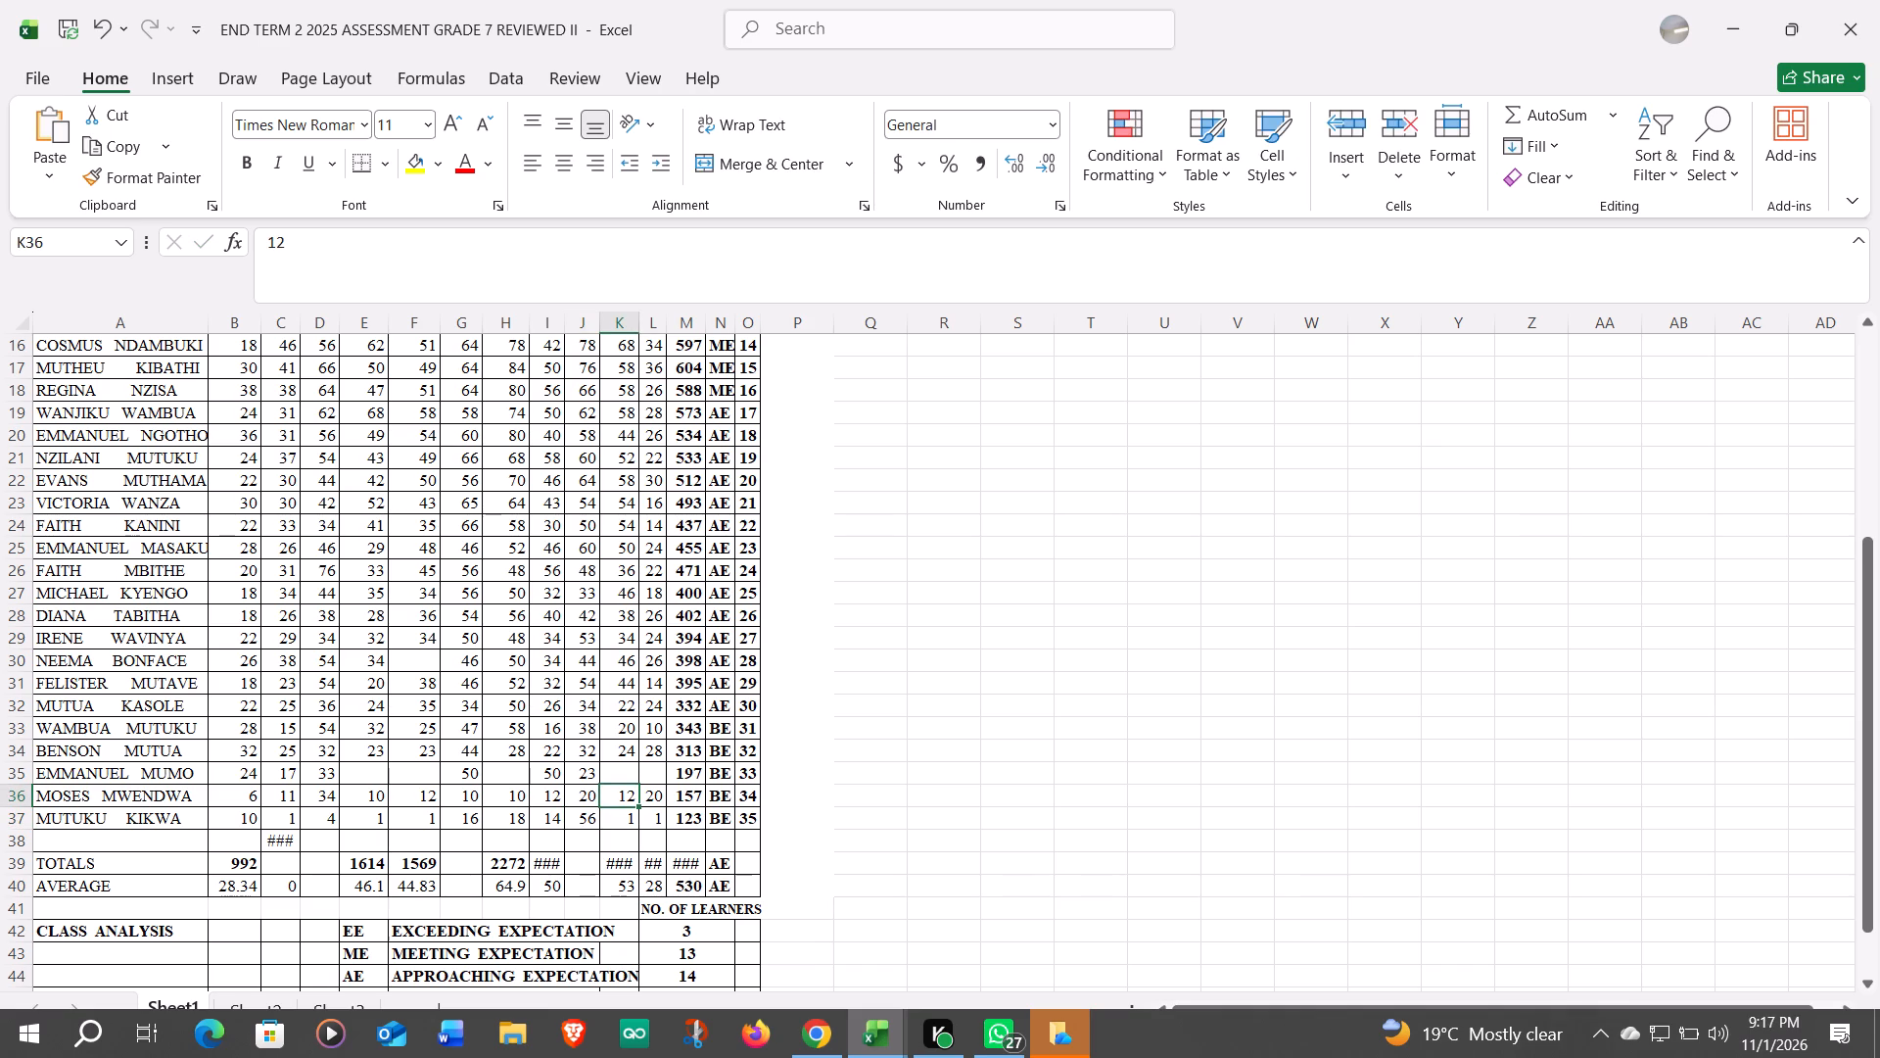
left_click(629, 784)
left_click(629, 778)
type("67")
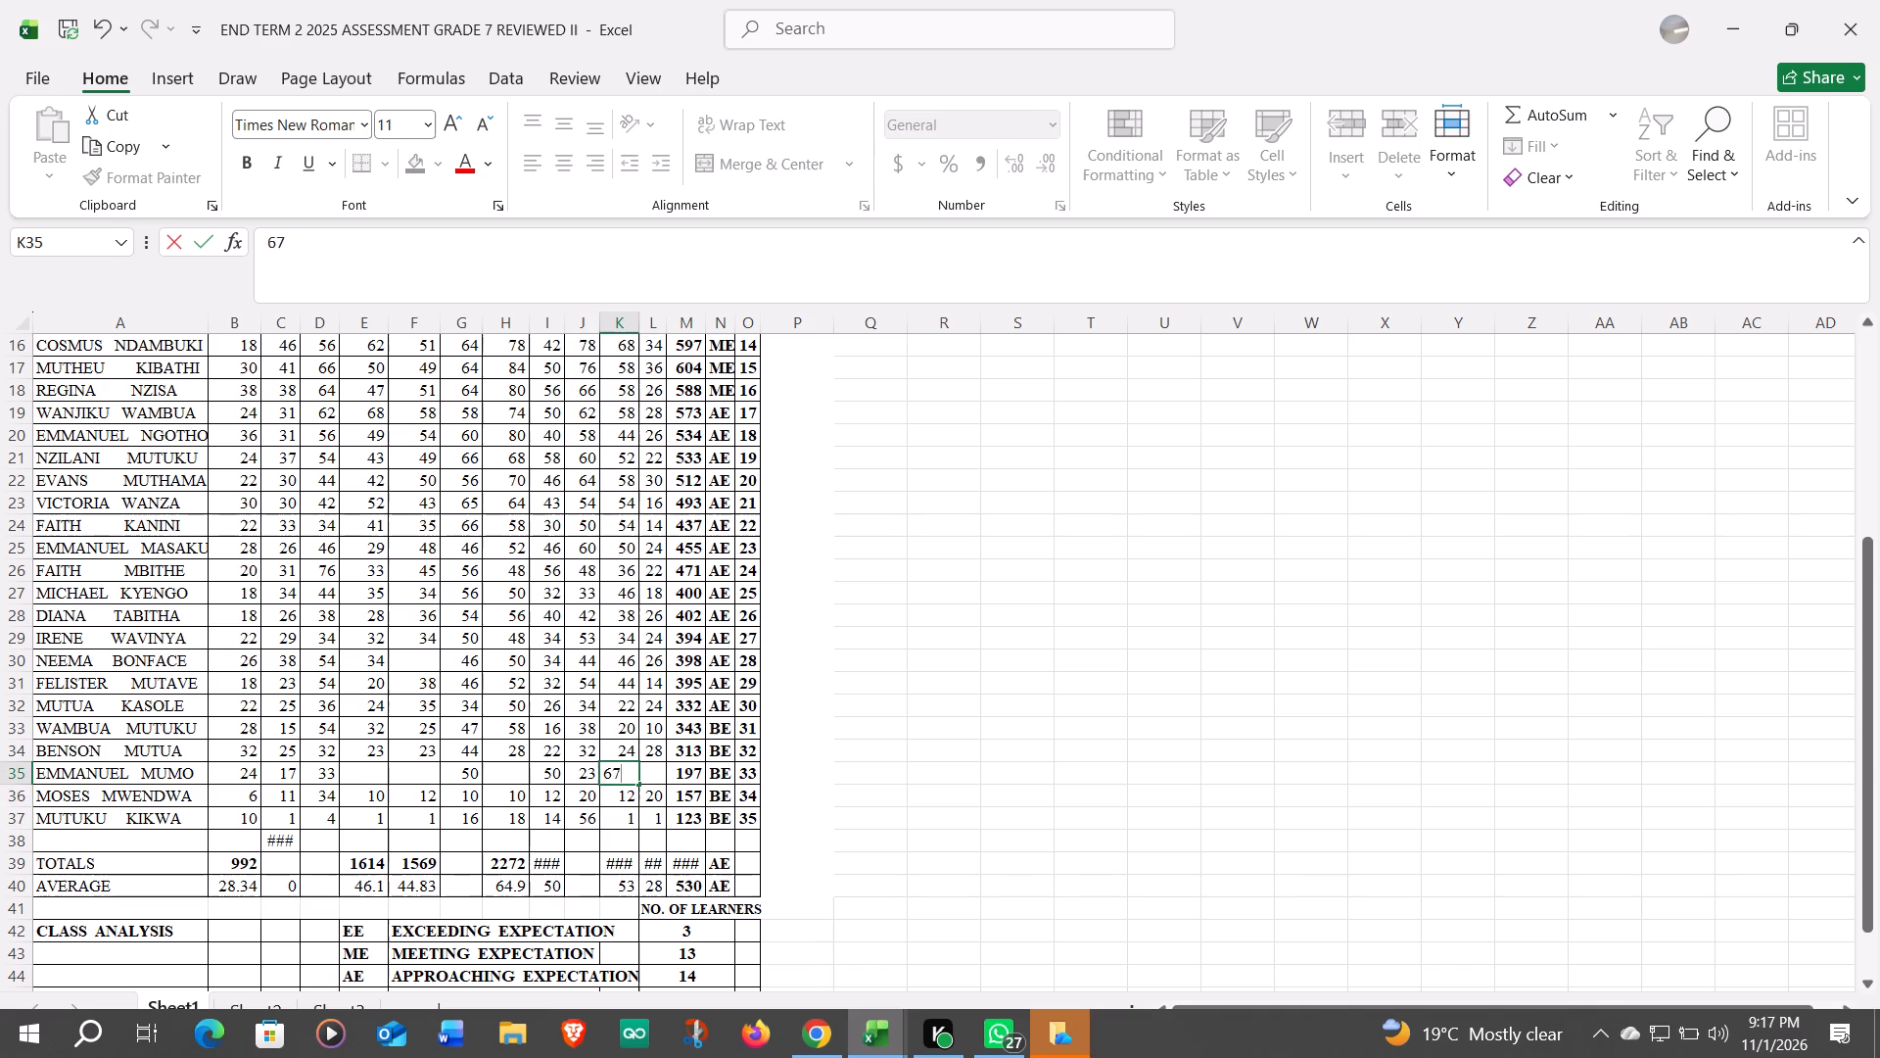
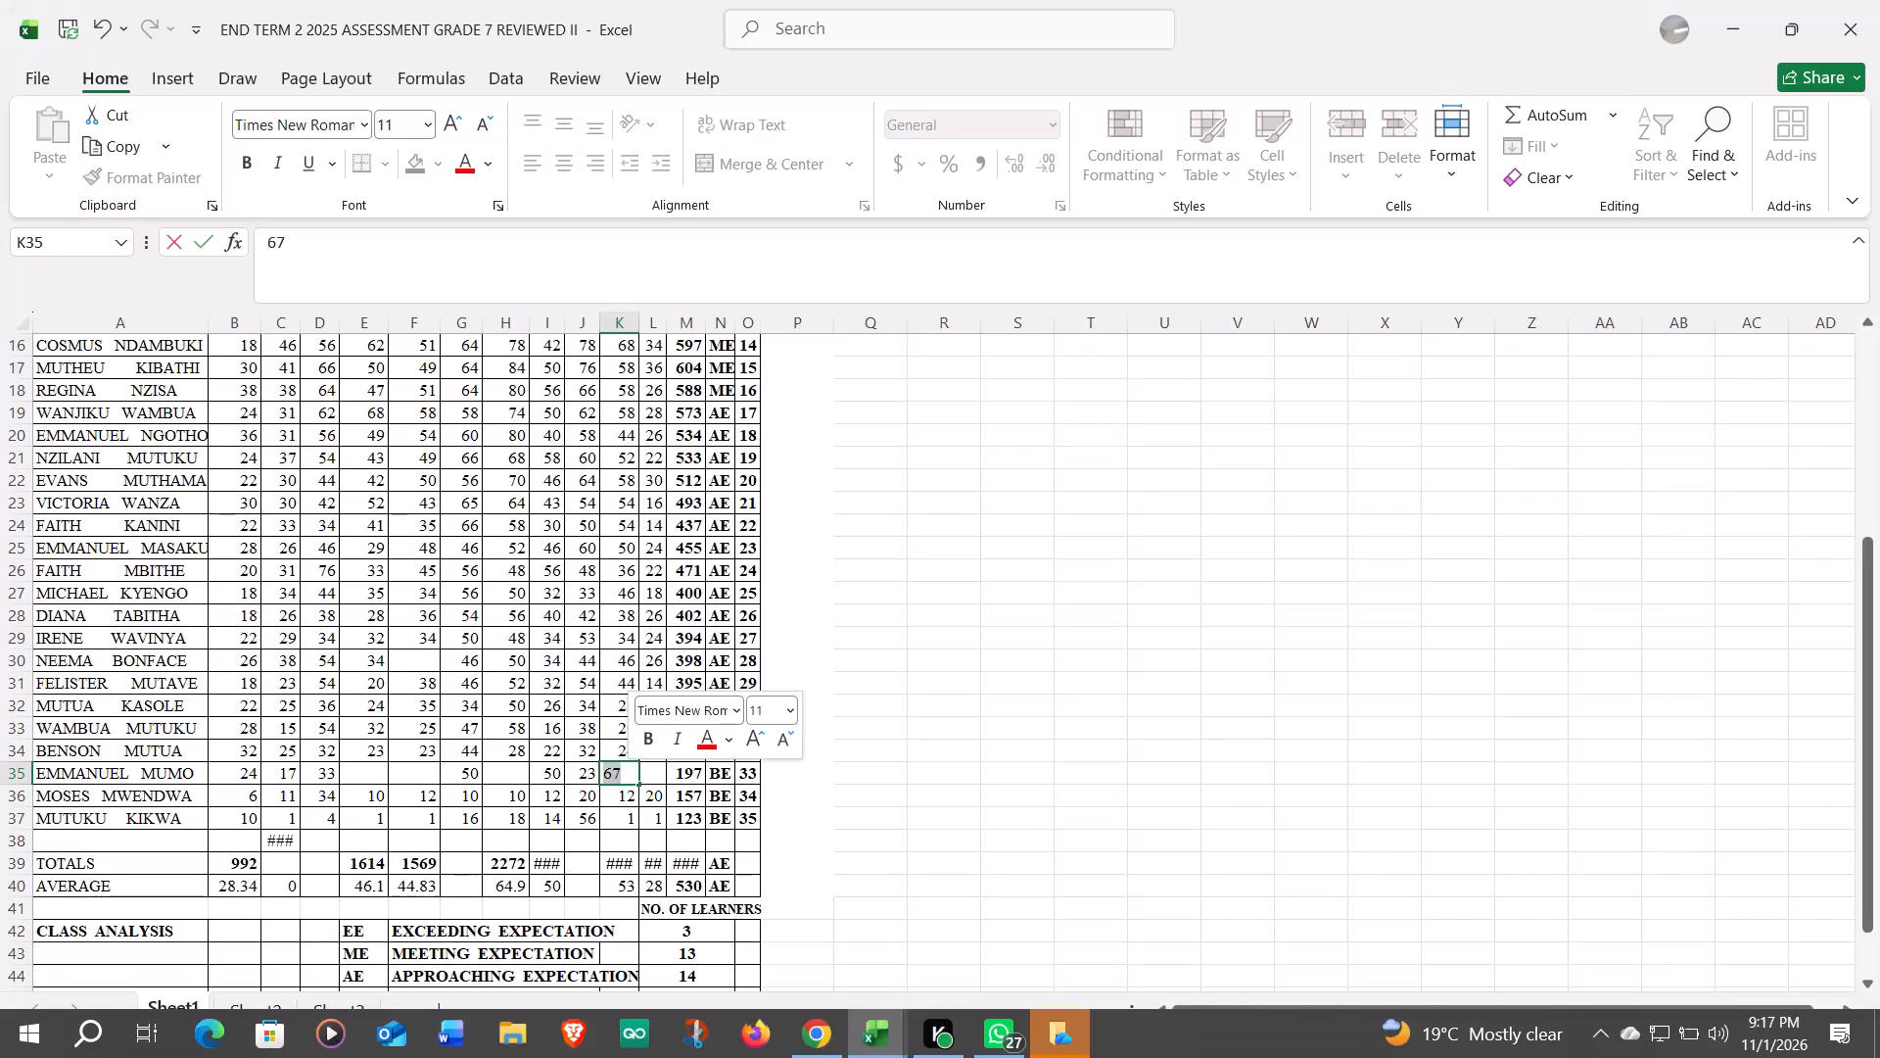
Replace the mark being entered for the row 35 learner in column K with 33.
key("BackSpace")
type("87")
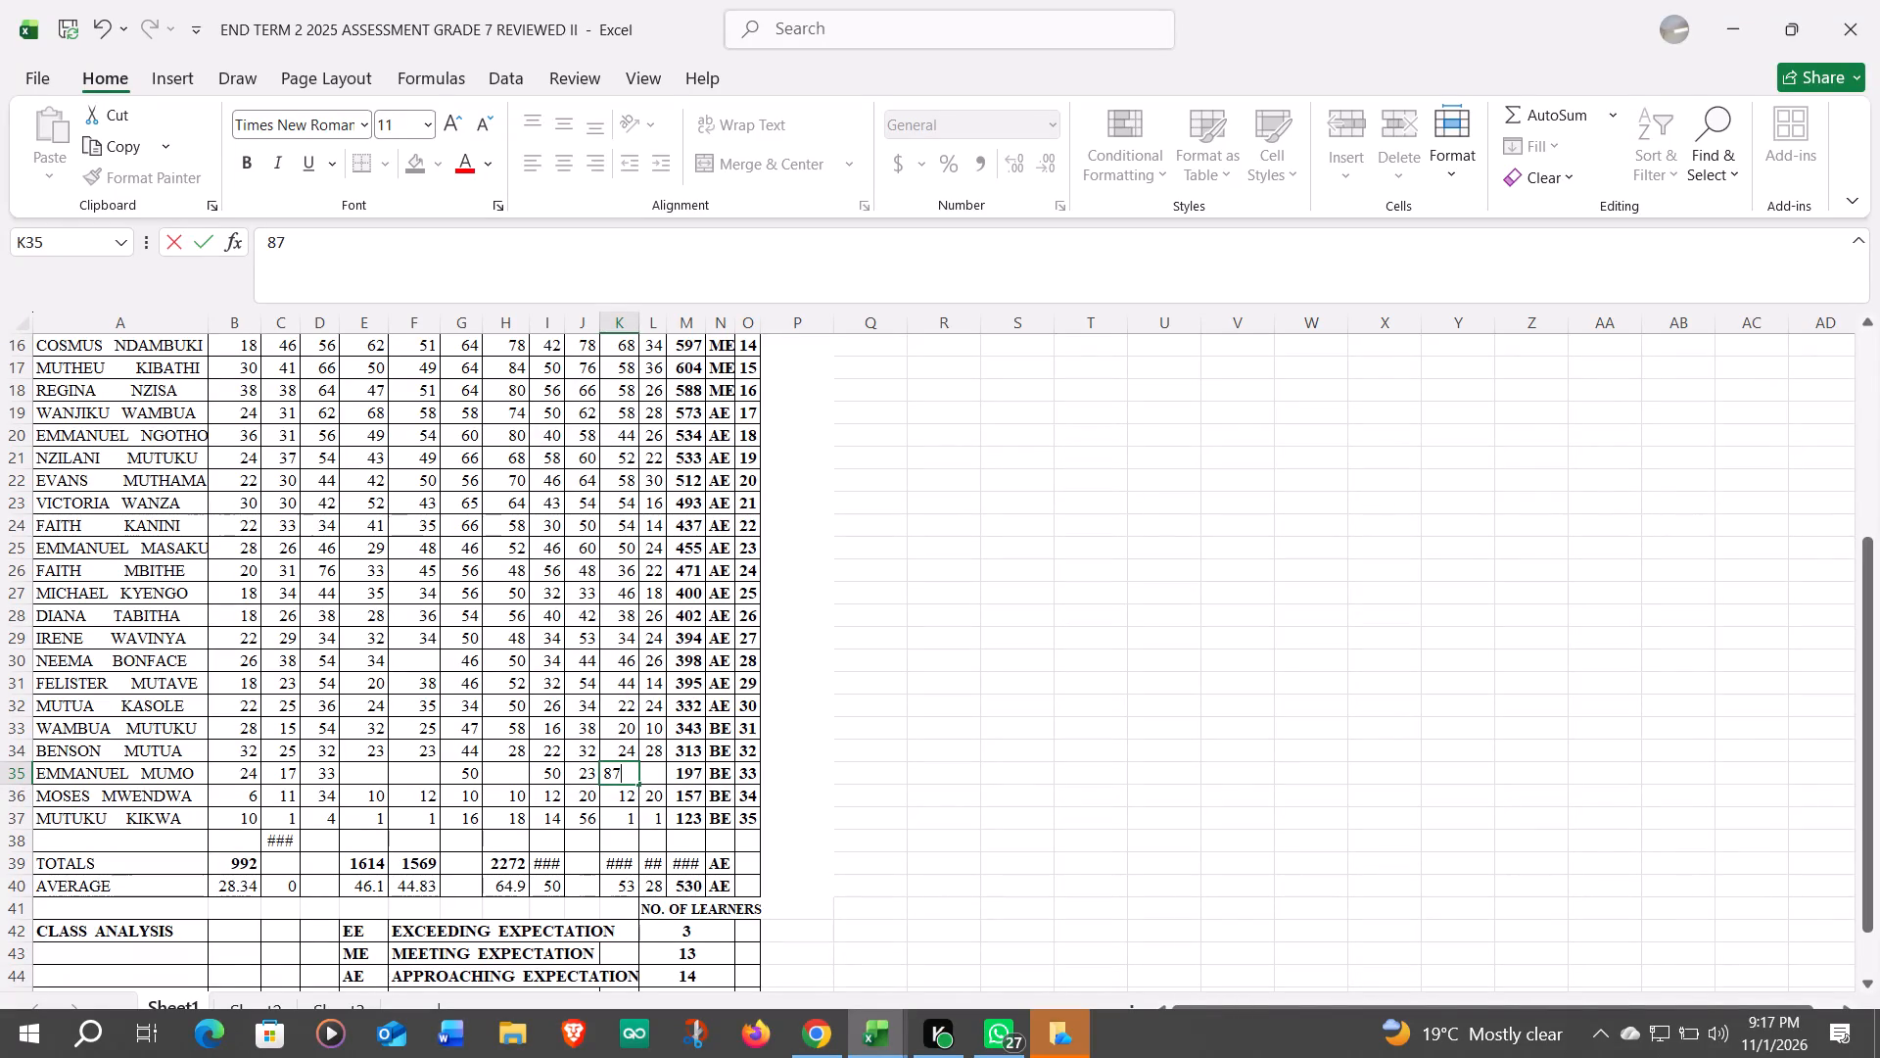
key("BackSpace")
key("BackSpace")
type("33")
left_click(594, 577)
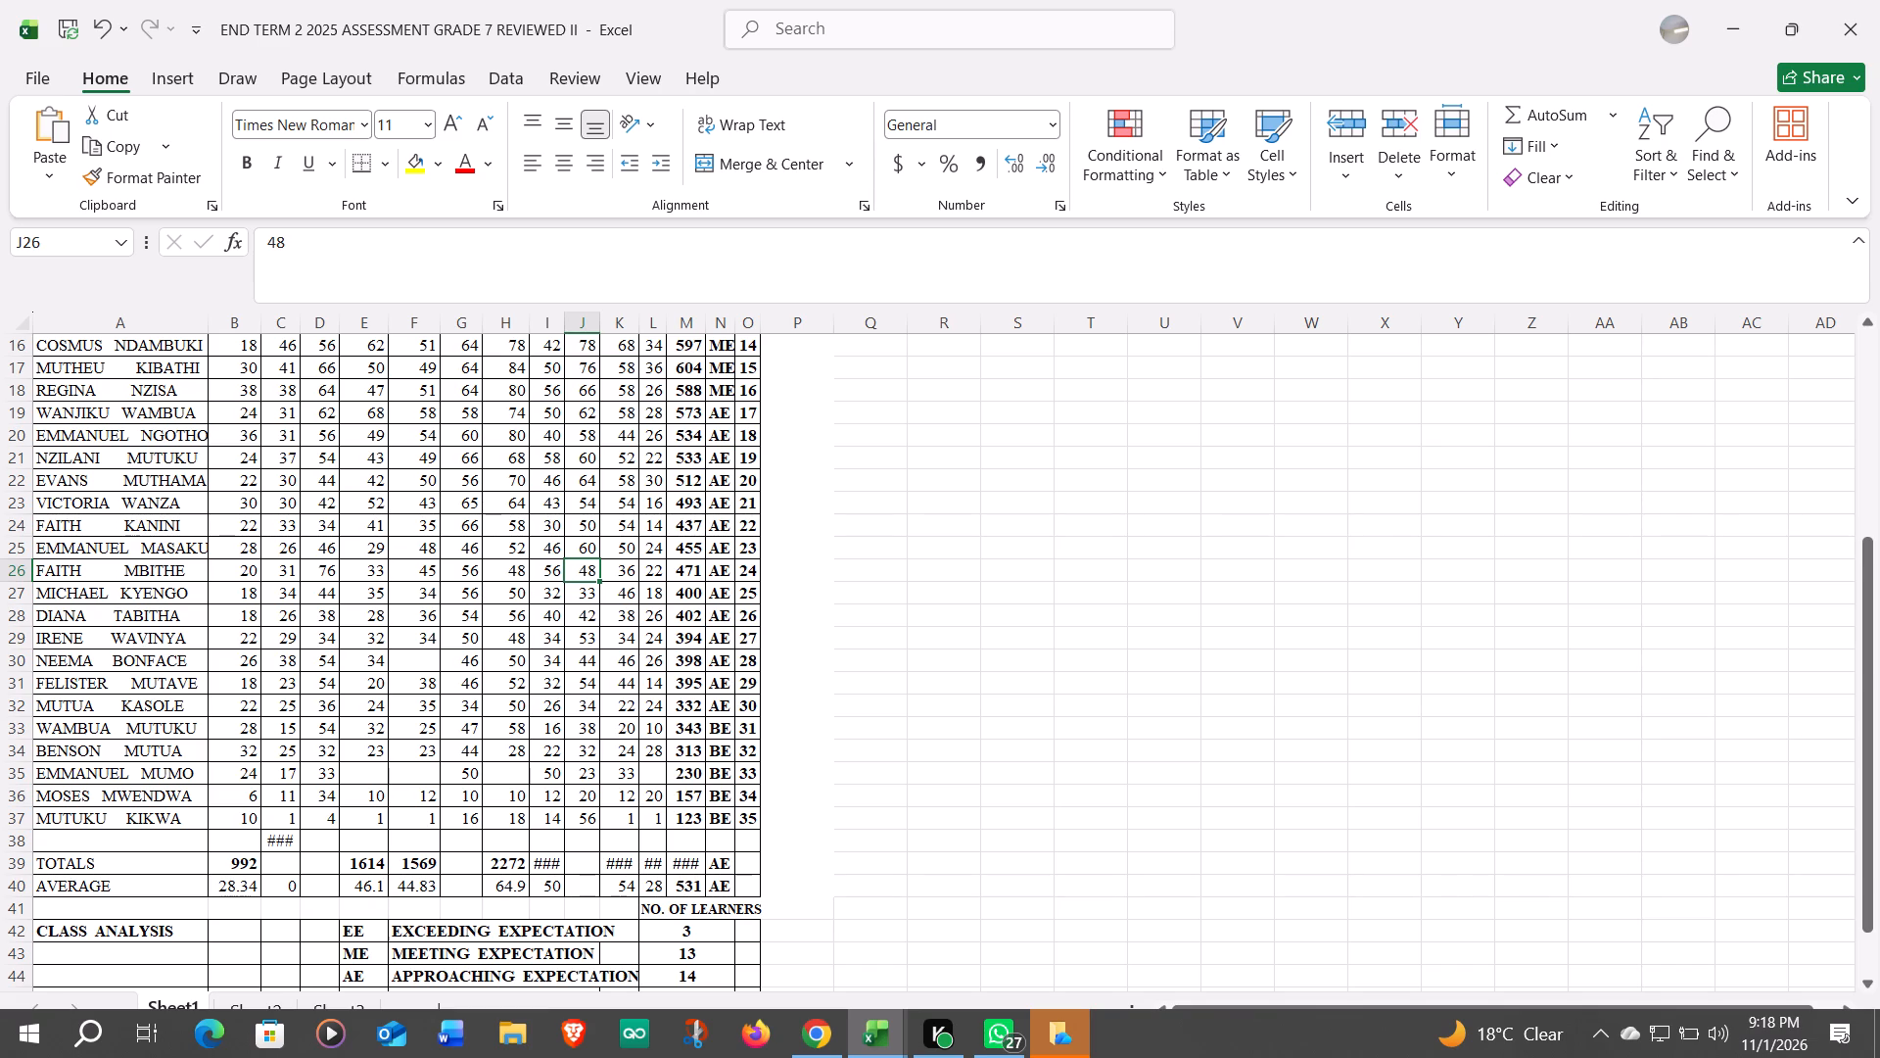
Re-enter the column J marks as 50 for the row 24 learner and 45 for the row 23 learner.
left_click(577, 534)
key("BackSpace")
key("5")
key("0")
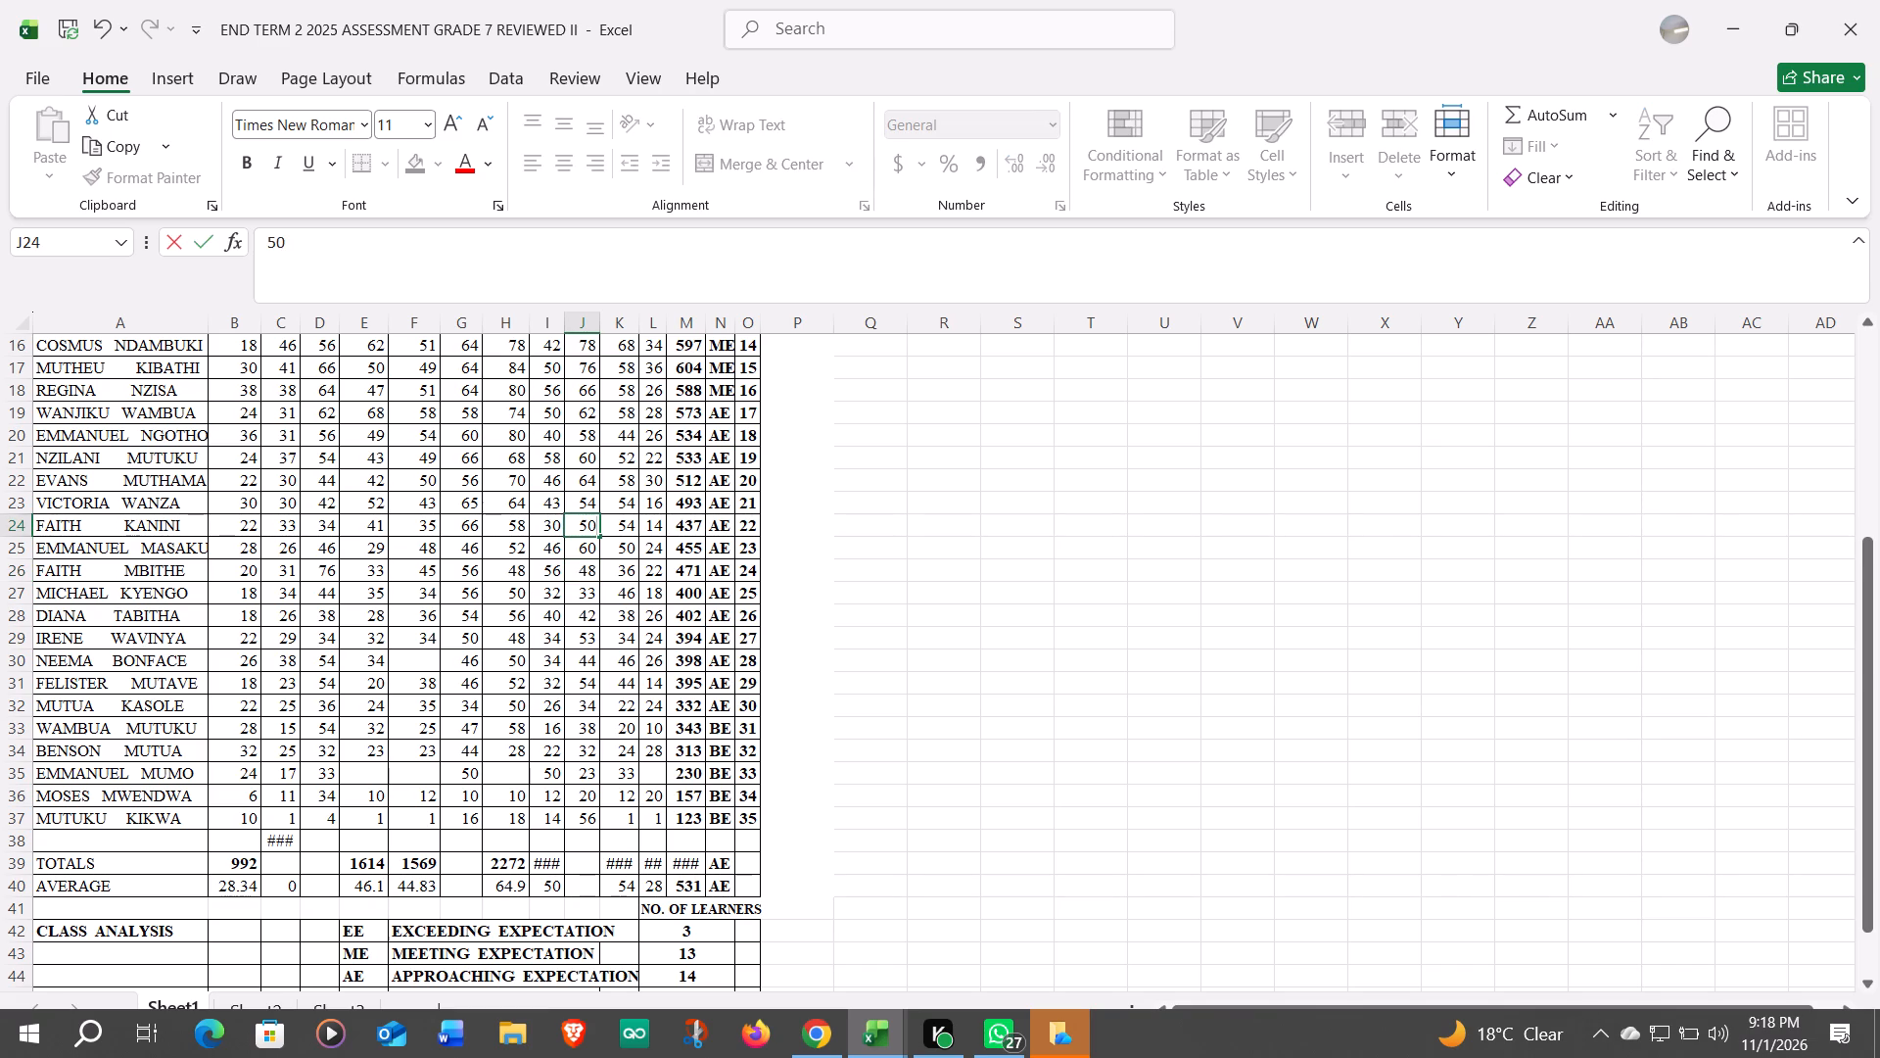
left_click(596, 506)
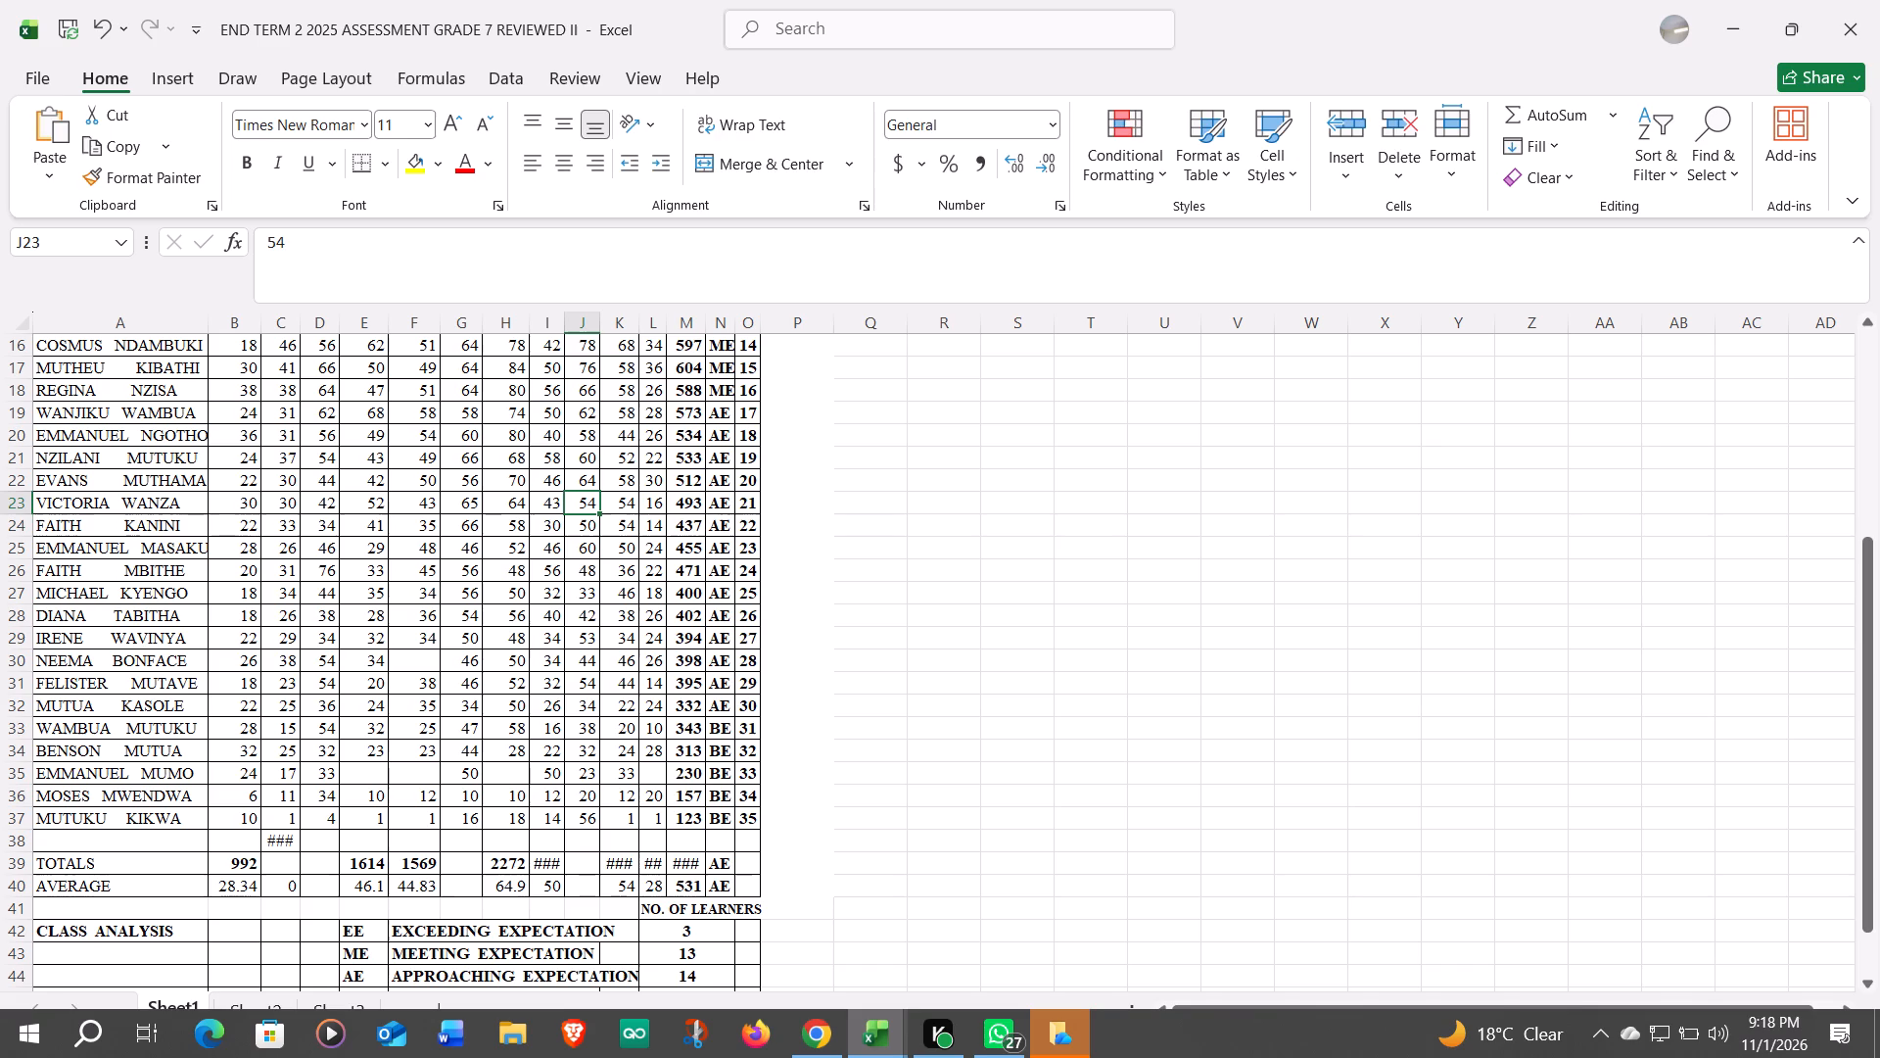
key("BackSpace")
type("45")
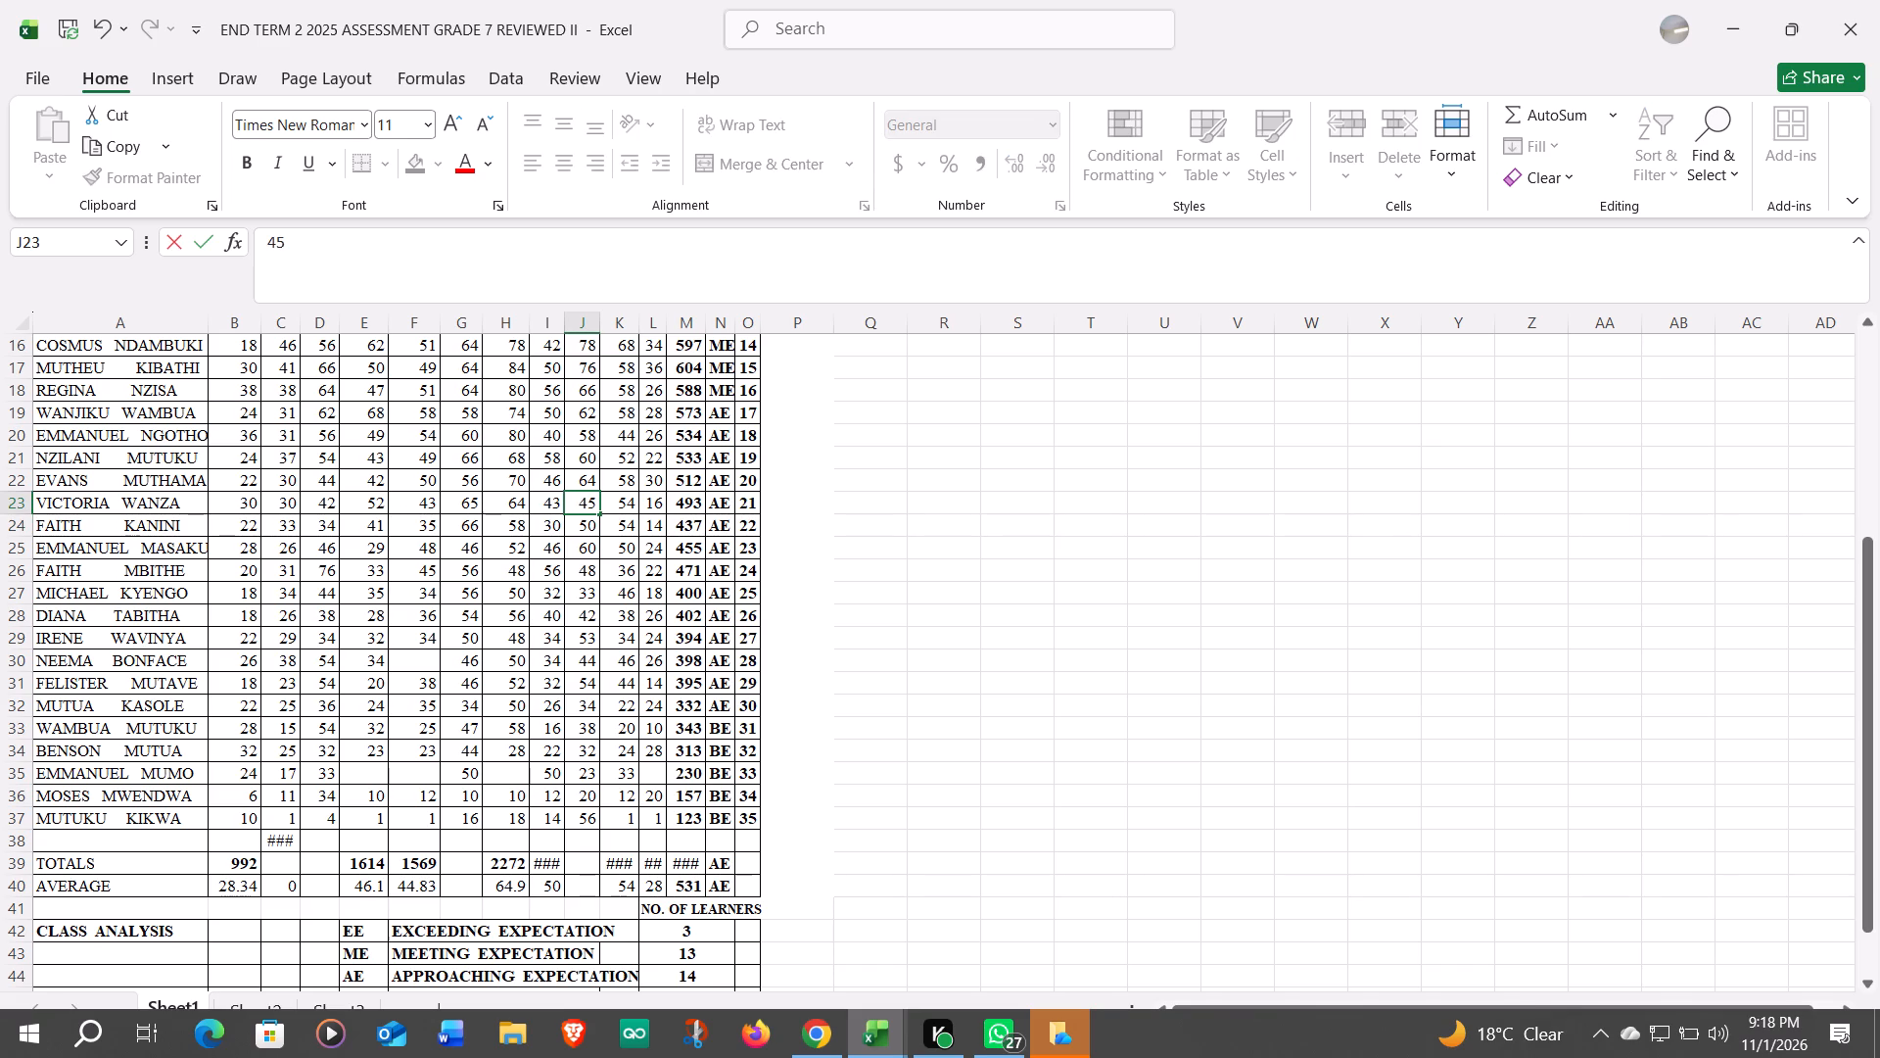
Change the row 20 learner's column G mark to 67 and the row 19 learner's column D mark to 56.
left_click(468, 441)
key("BackSpace")
type("67")
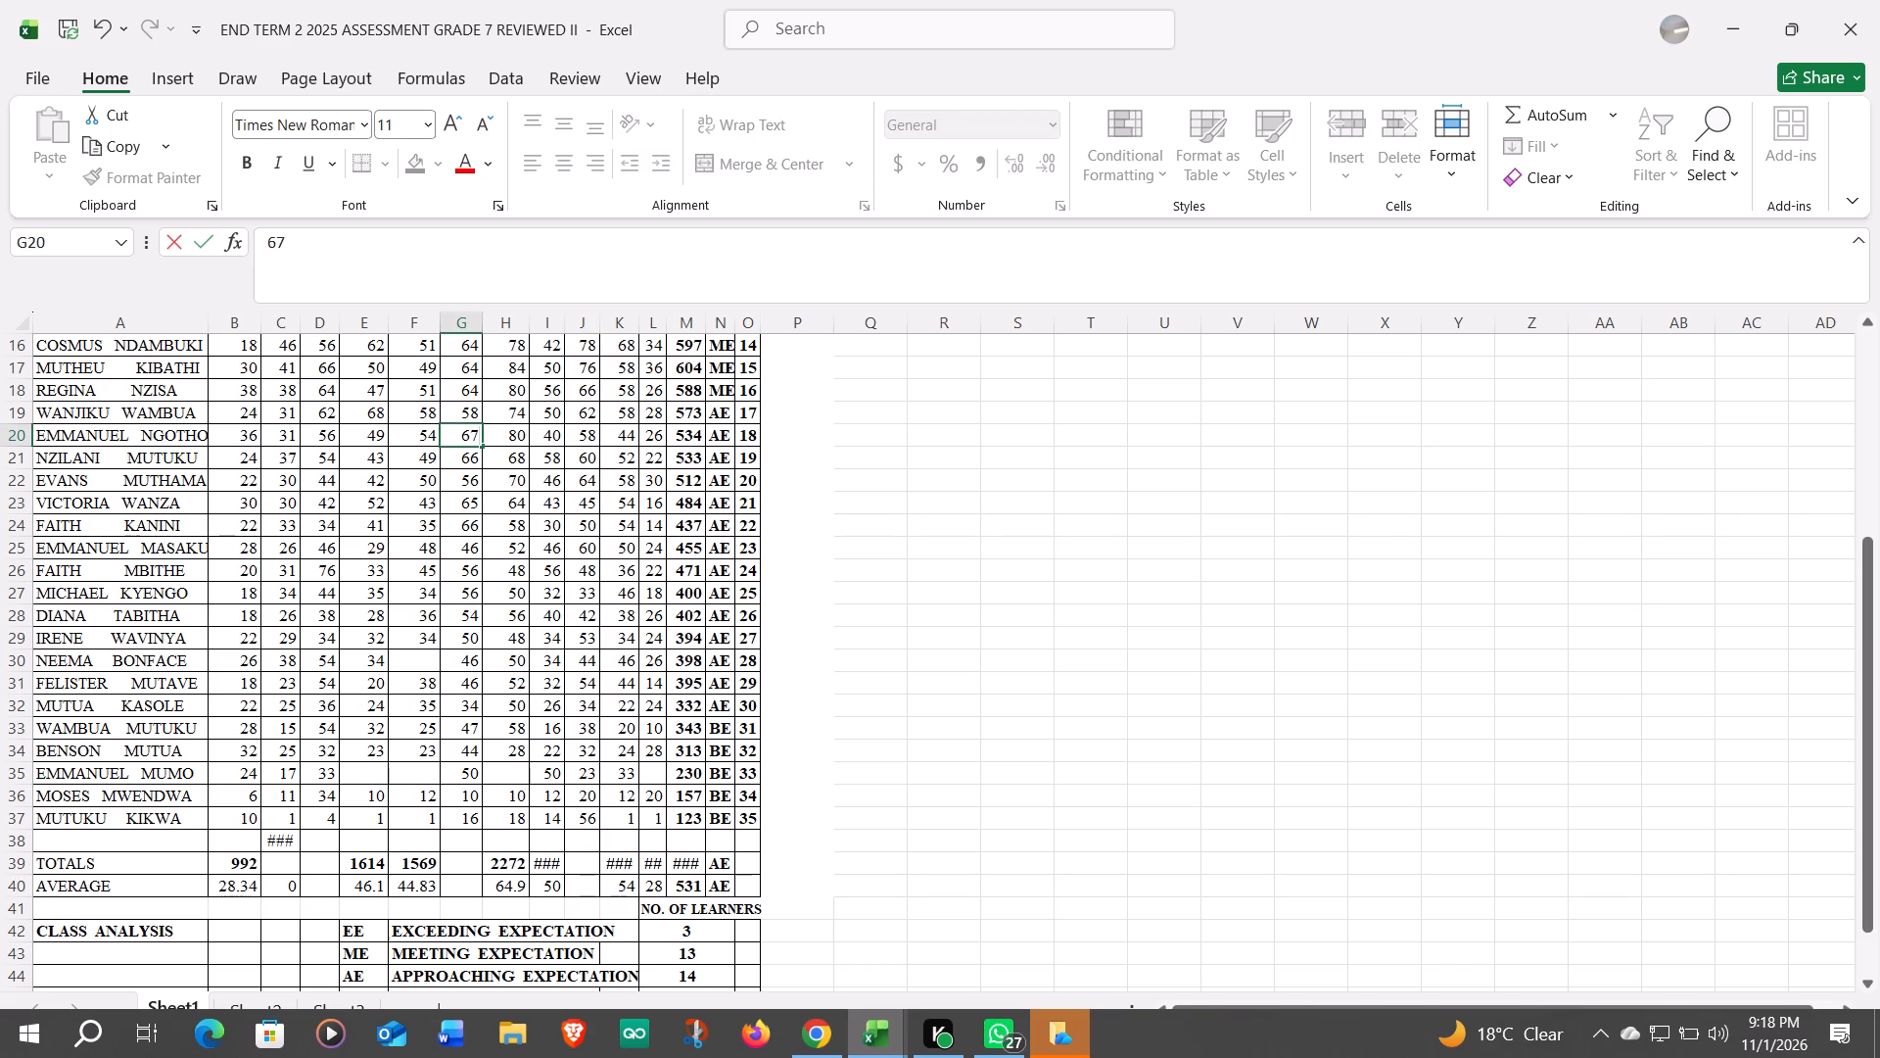
left_click(318, 414)
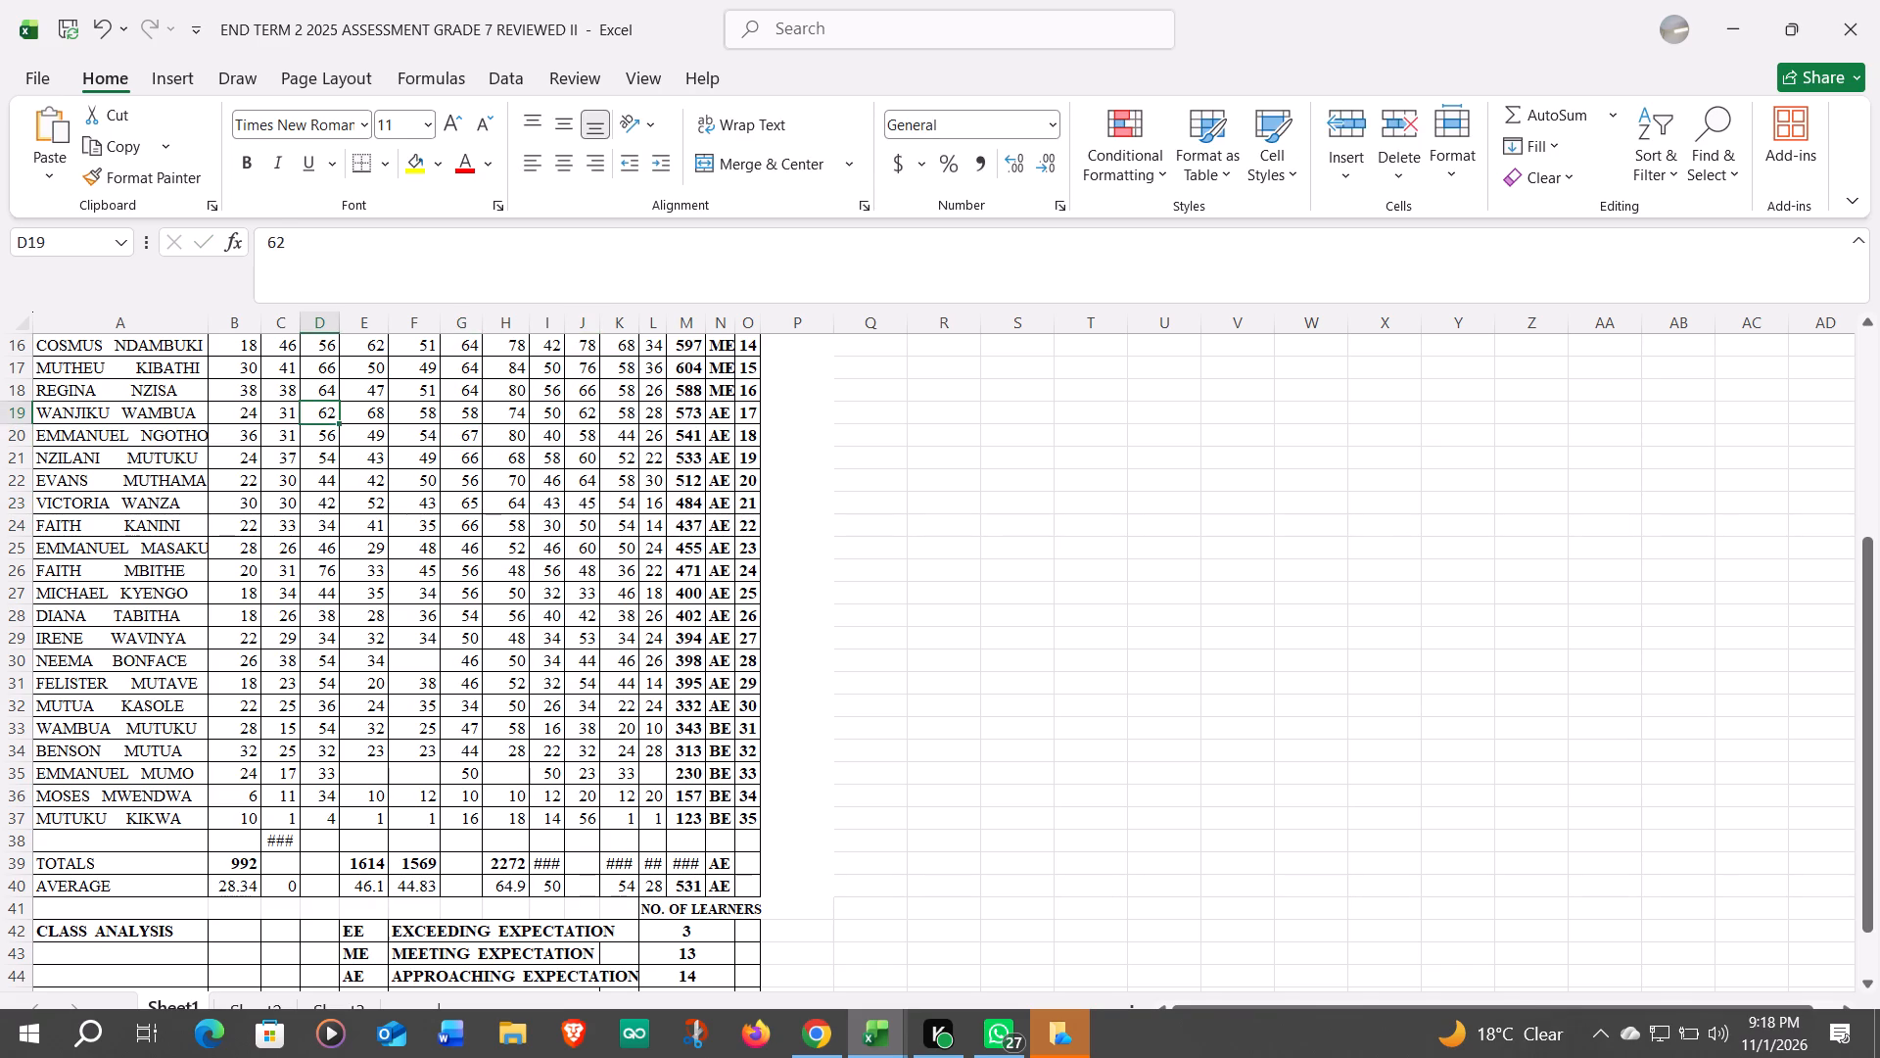
key("BackSpace")
type("567")
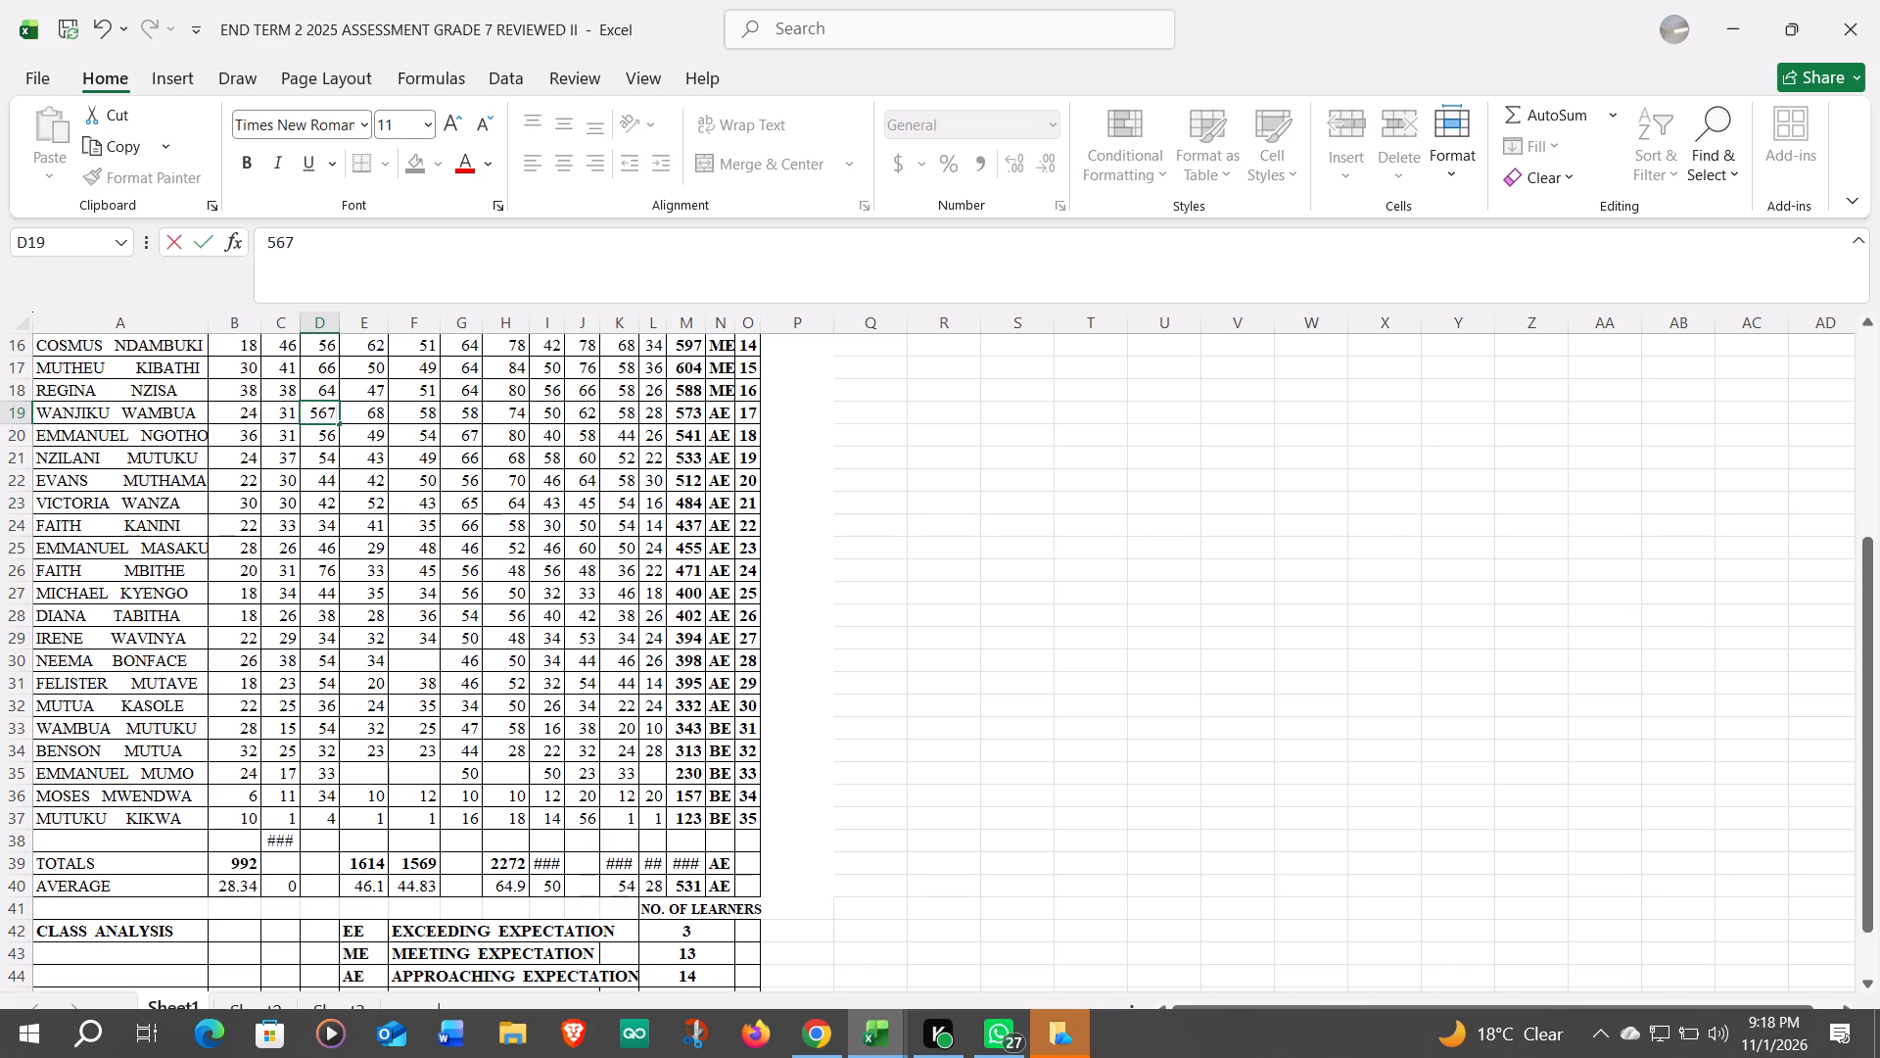
key("BackSpace")
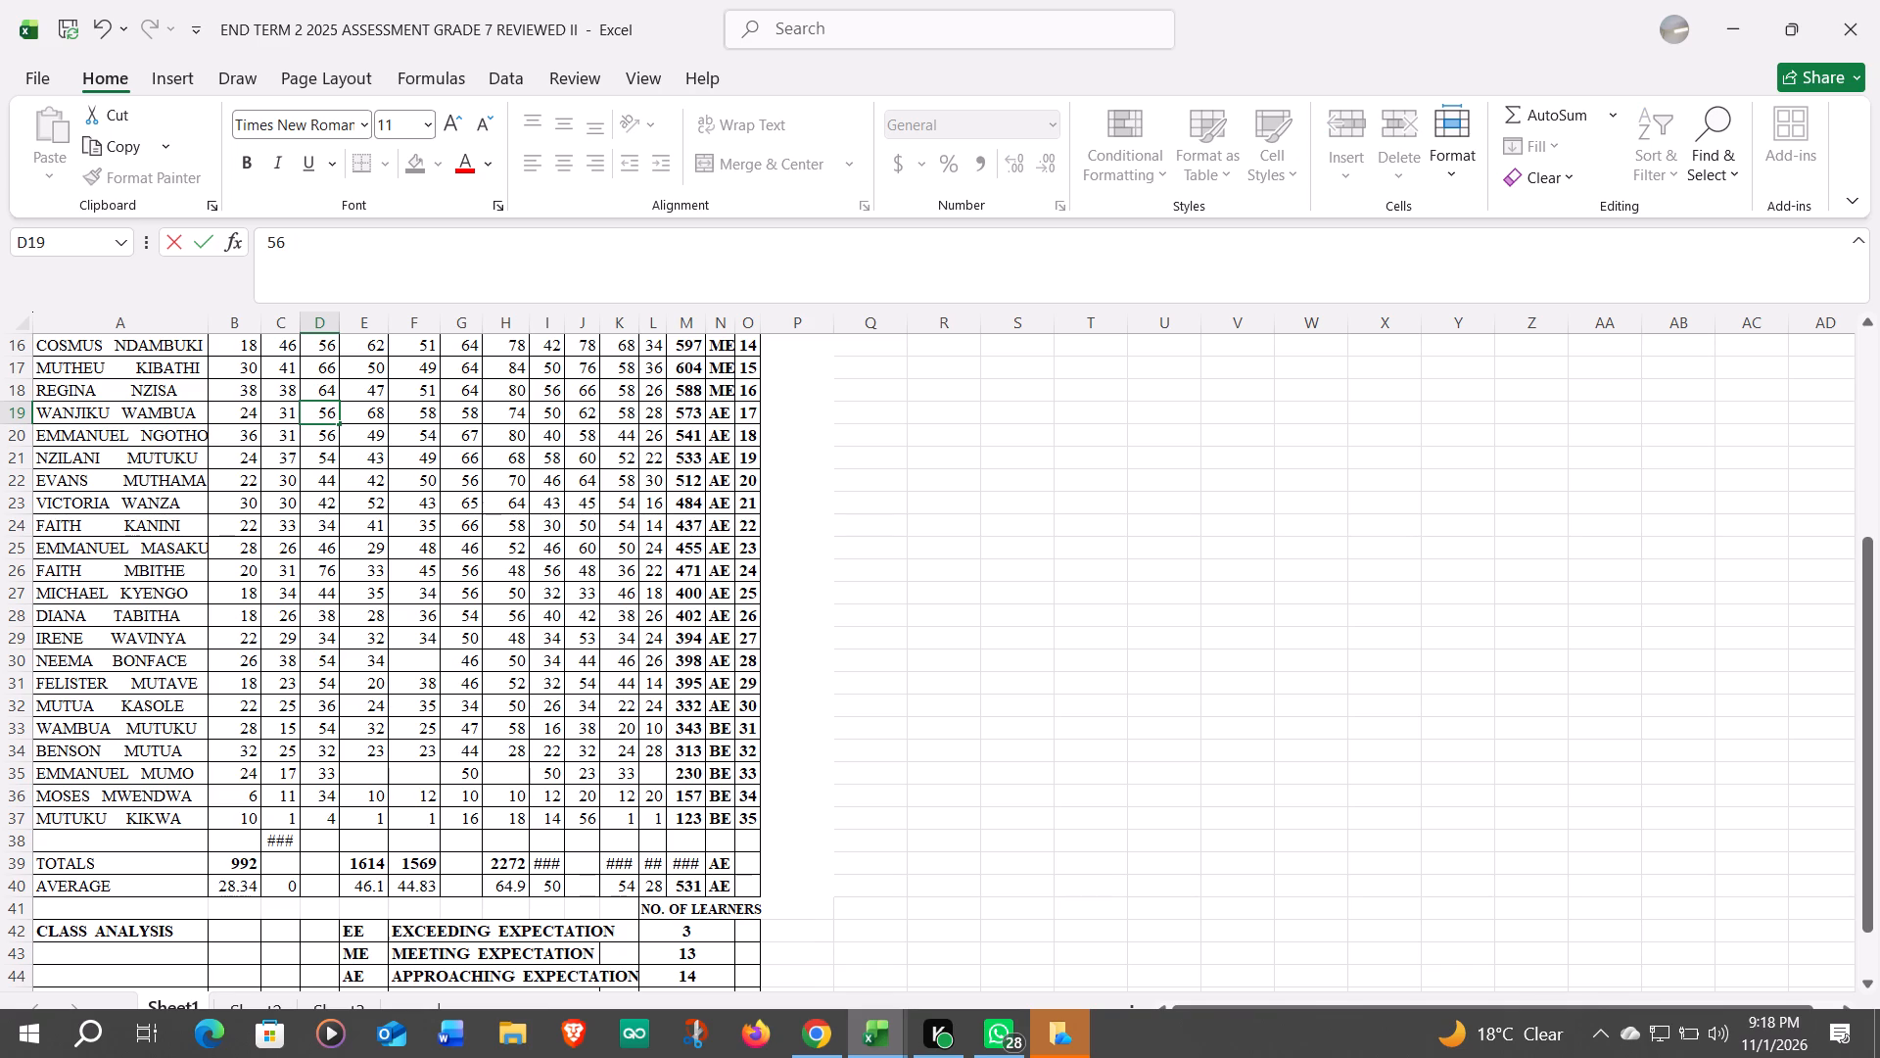
Change the row 21 learner's column C mark and the row 29 learner's column D mark to 67.
left_click(282, 457)
key("BackSpace")
type("67")
left_click(339, 633)
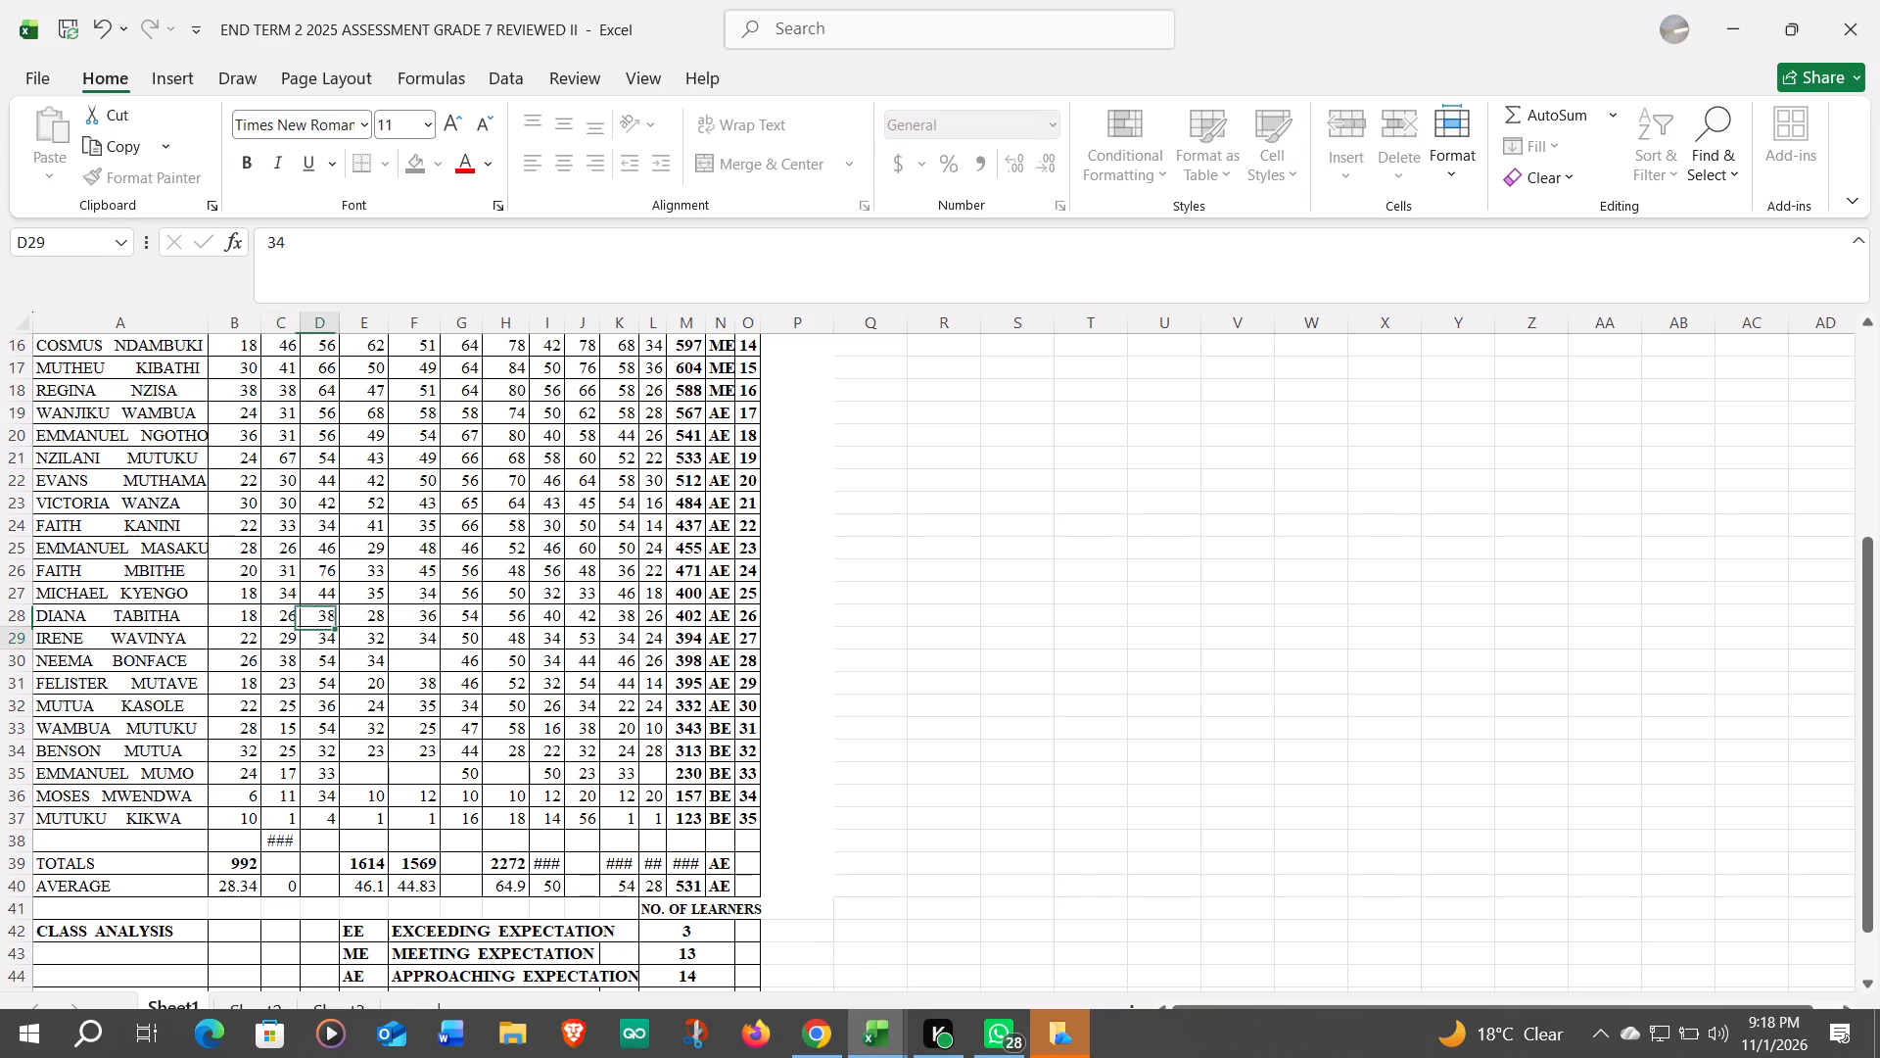
key("BackSpace")
type("67")
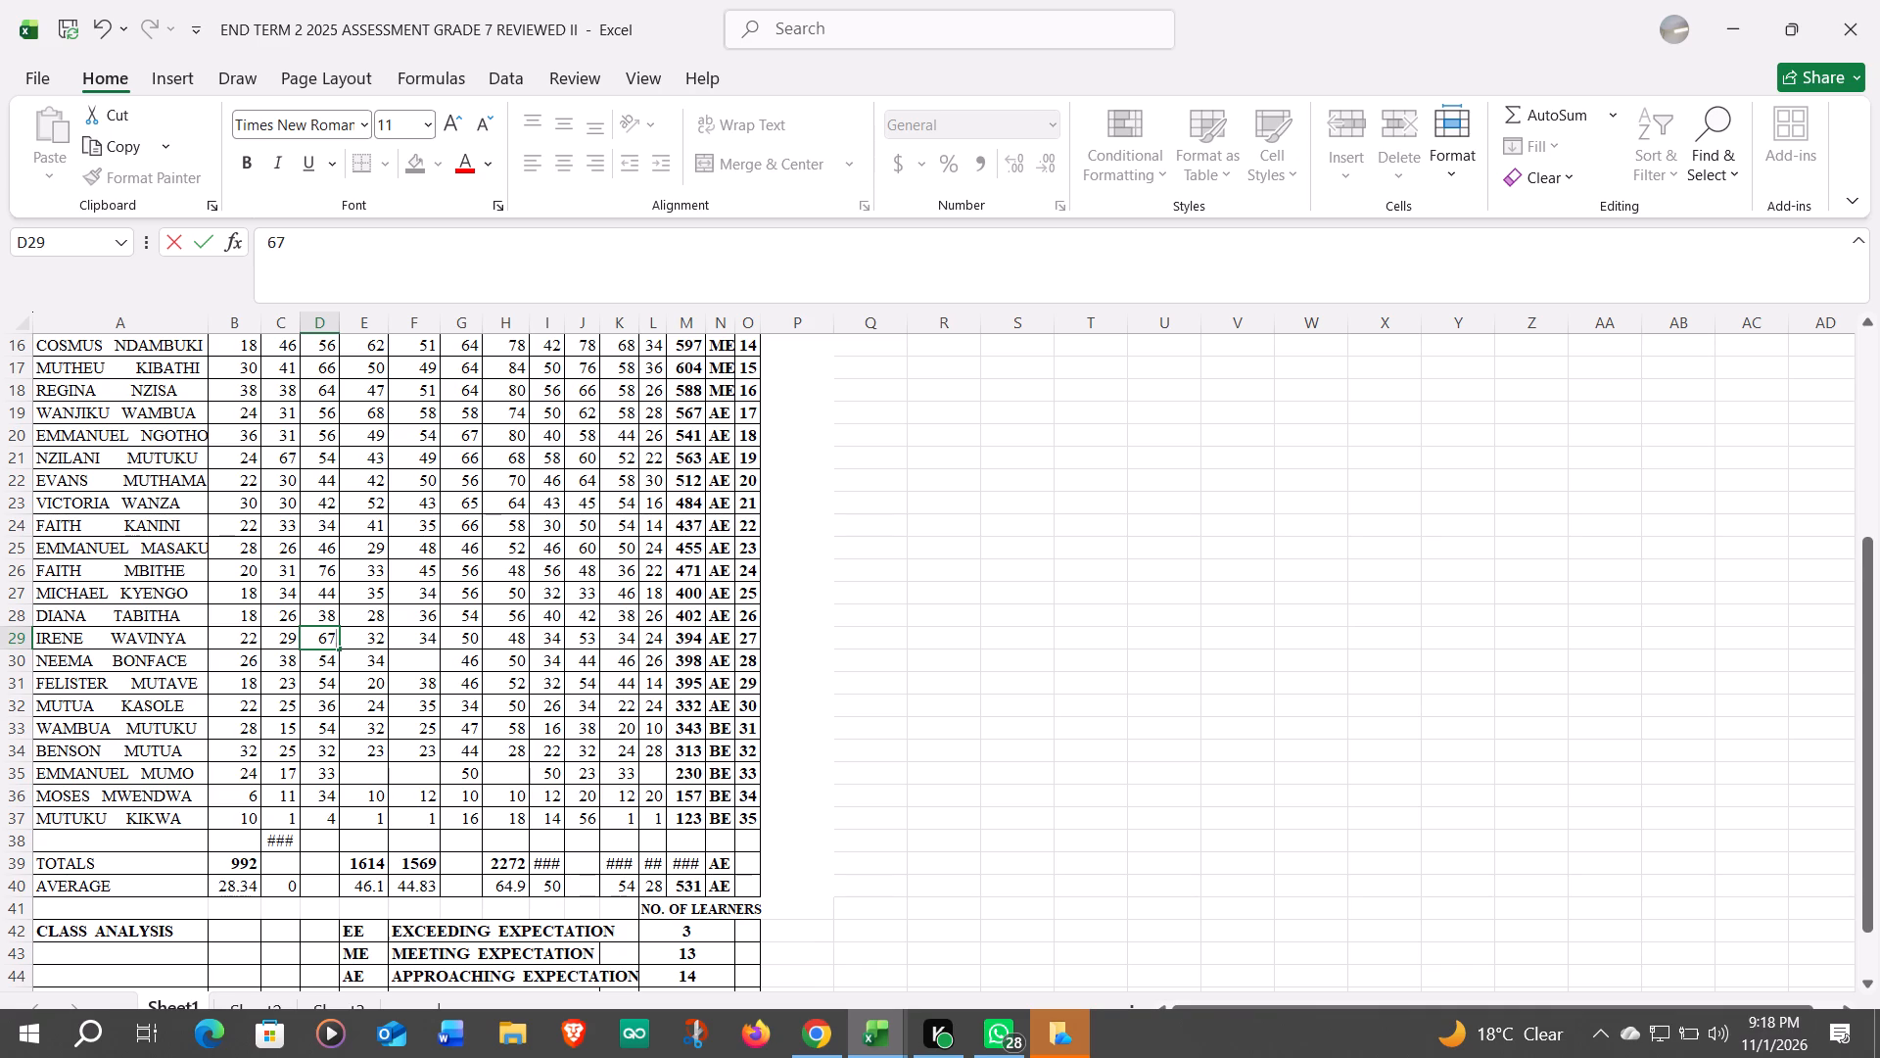
Fill the empty mark cells with 65 in F30, 4 in F35 and 20 in H35.
left_click(422, 663)
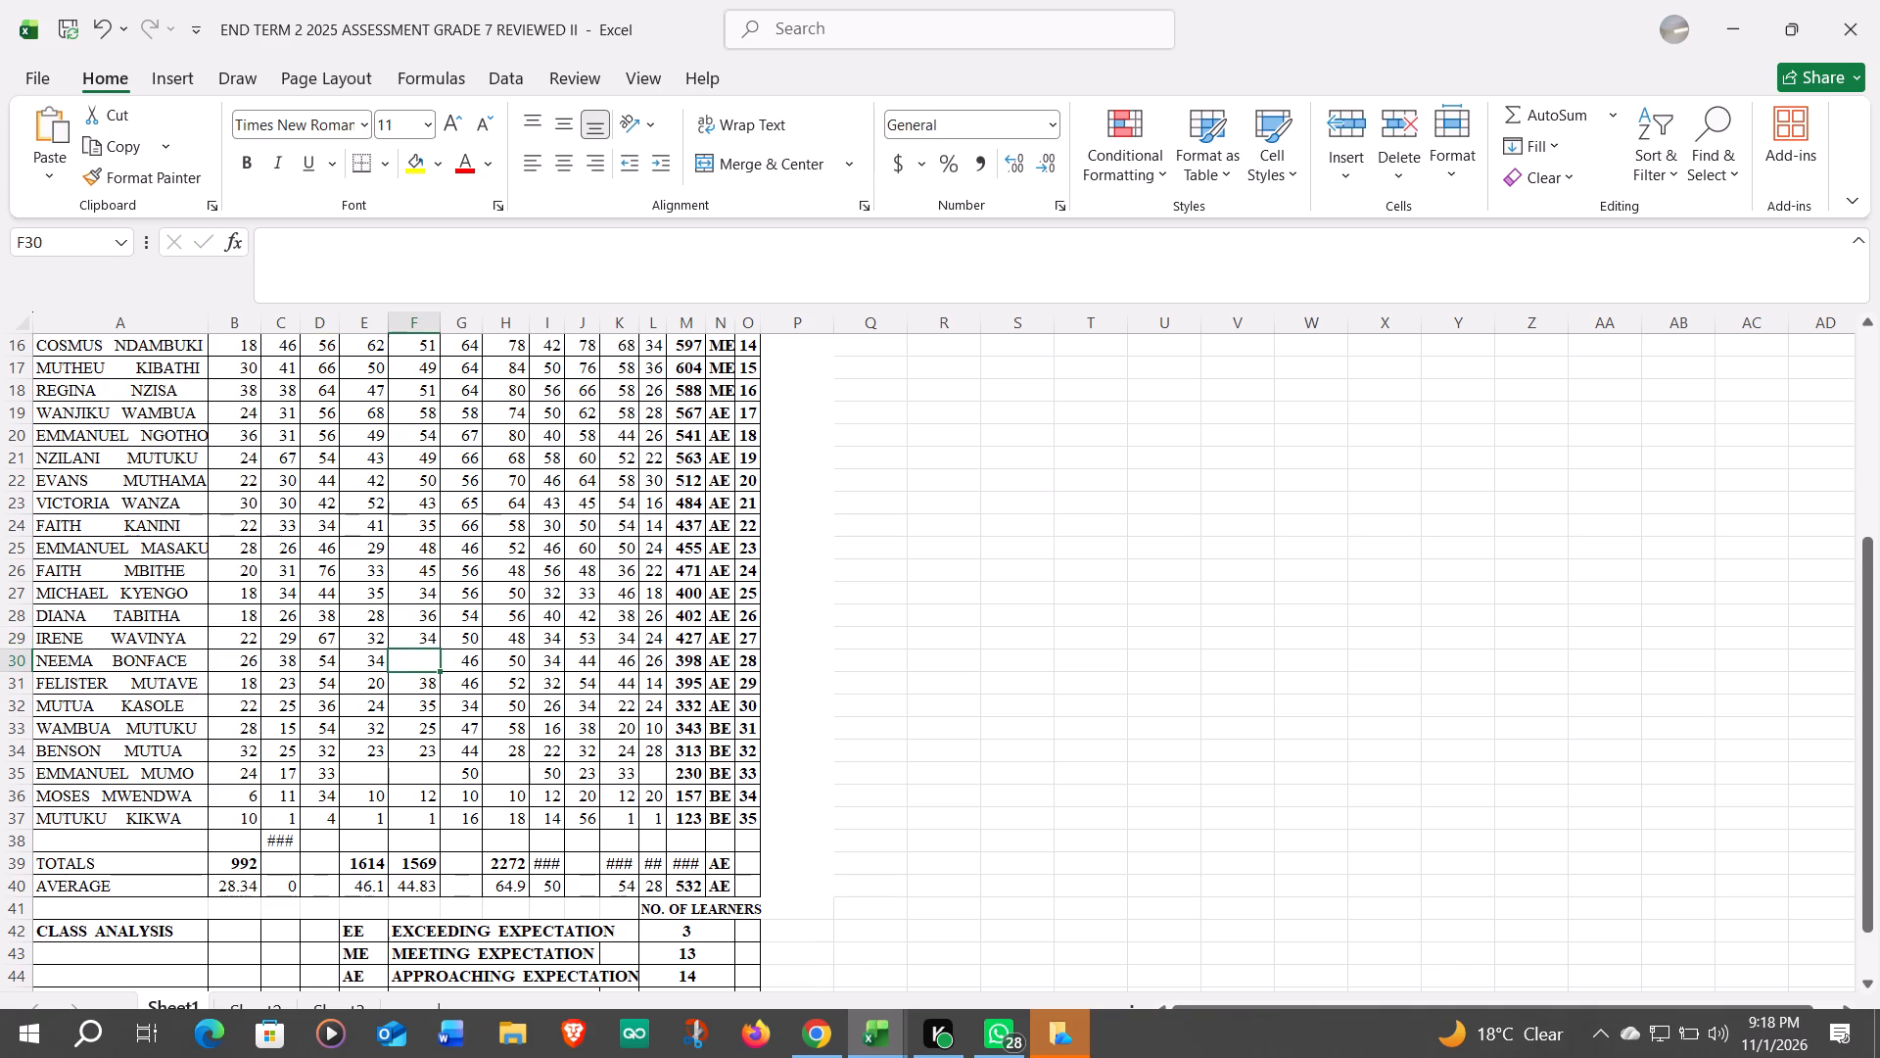
type("65")
left_click(433, 679)
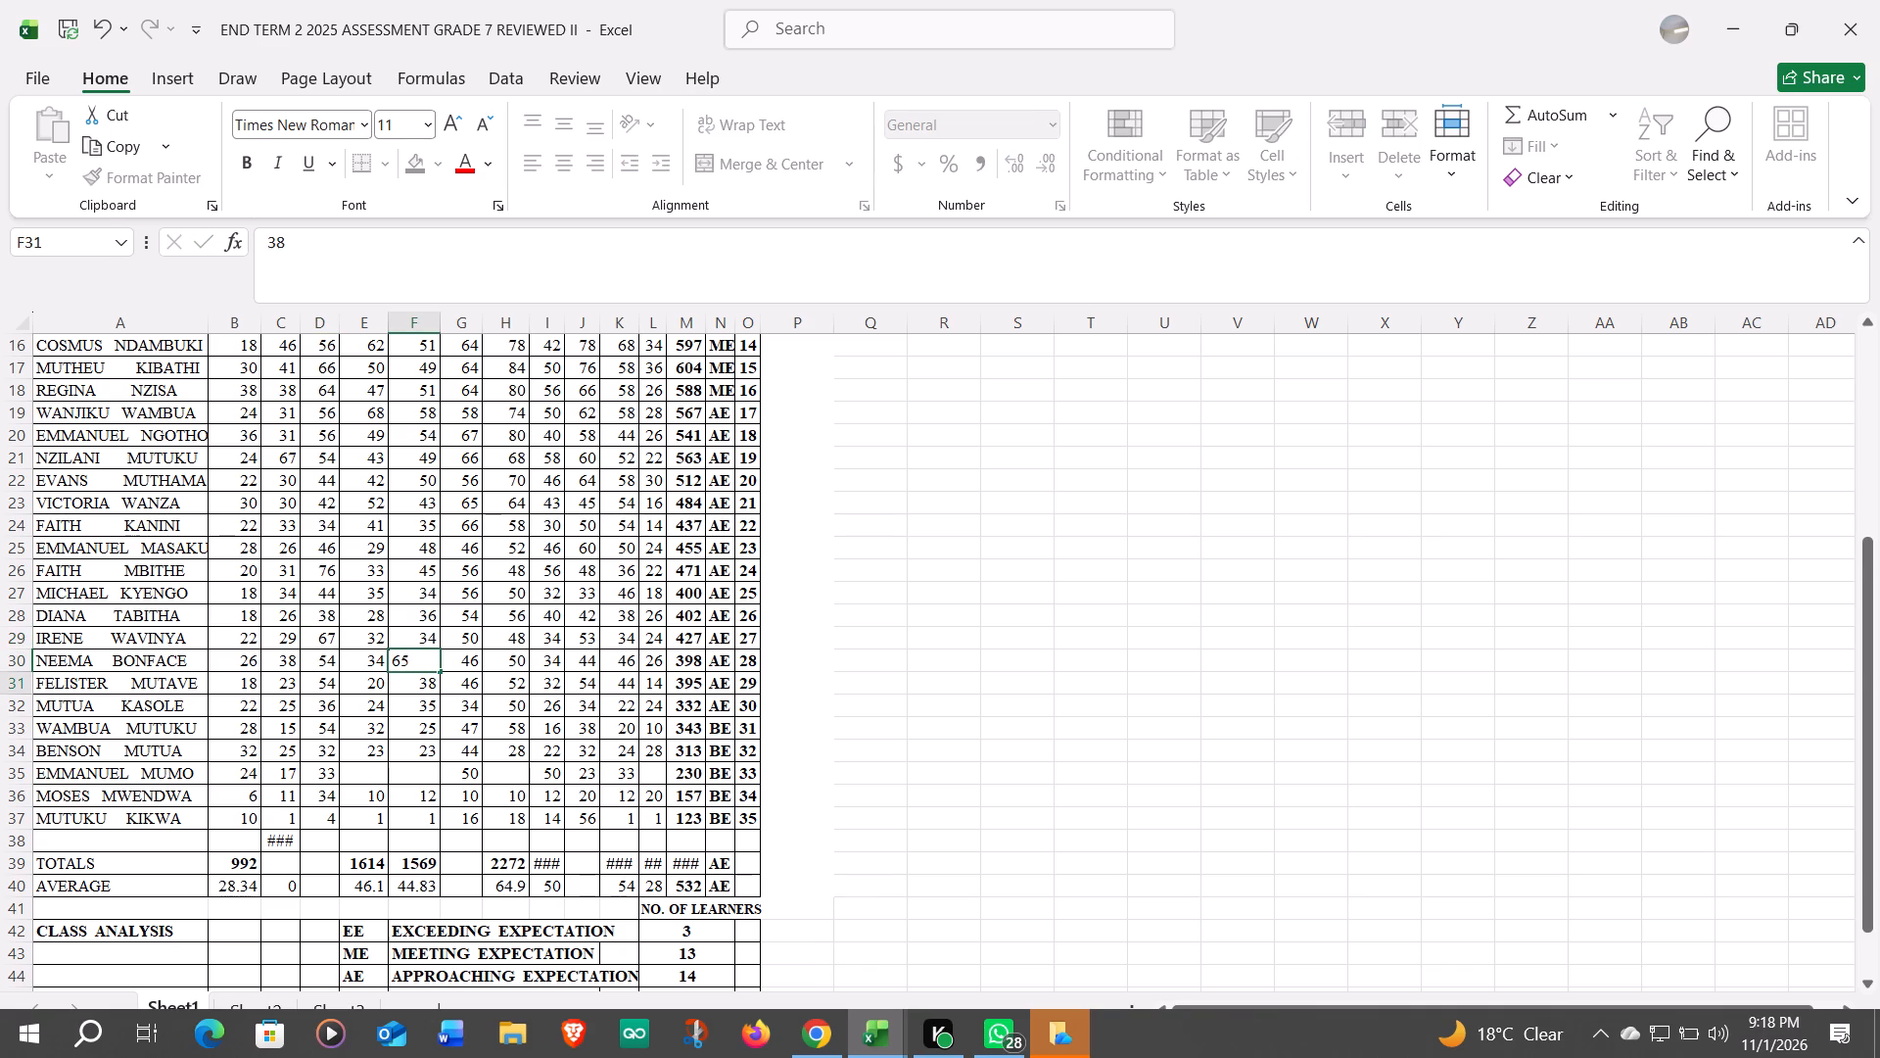
left_click(432, 769)
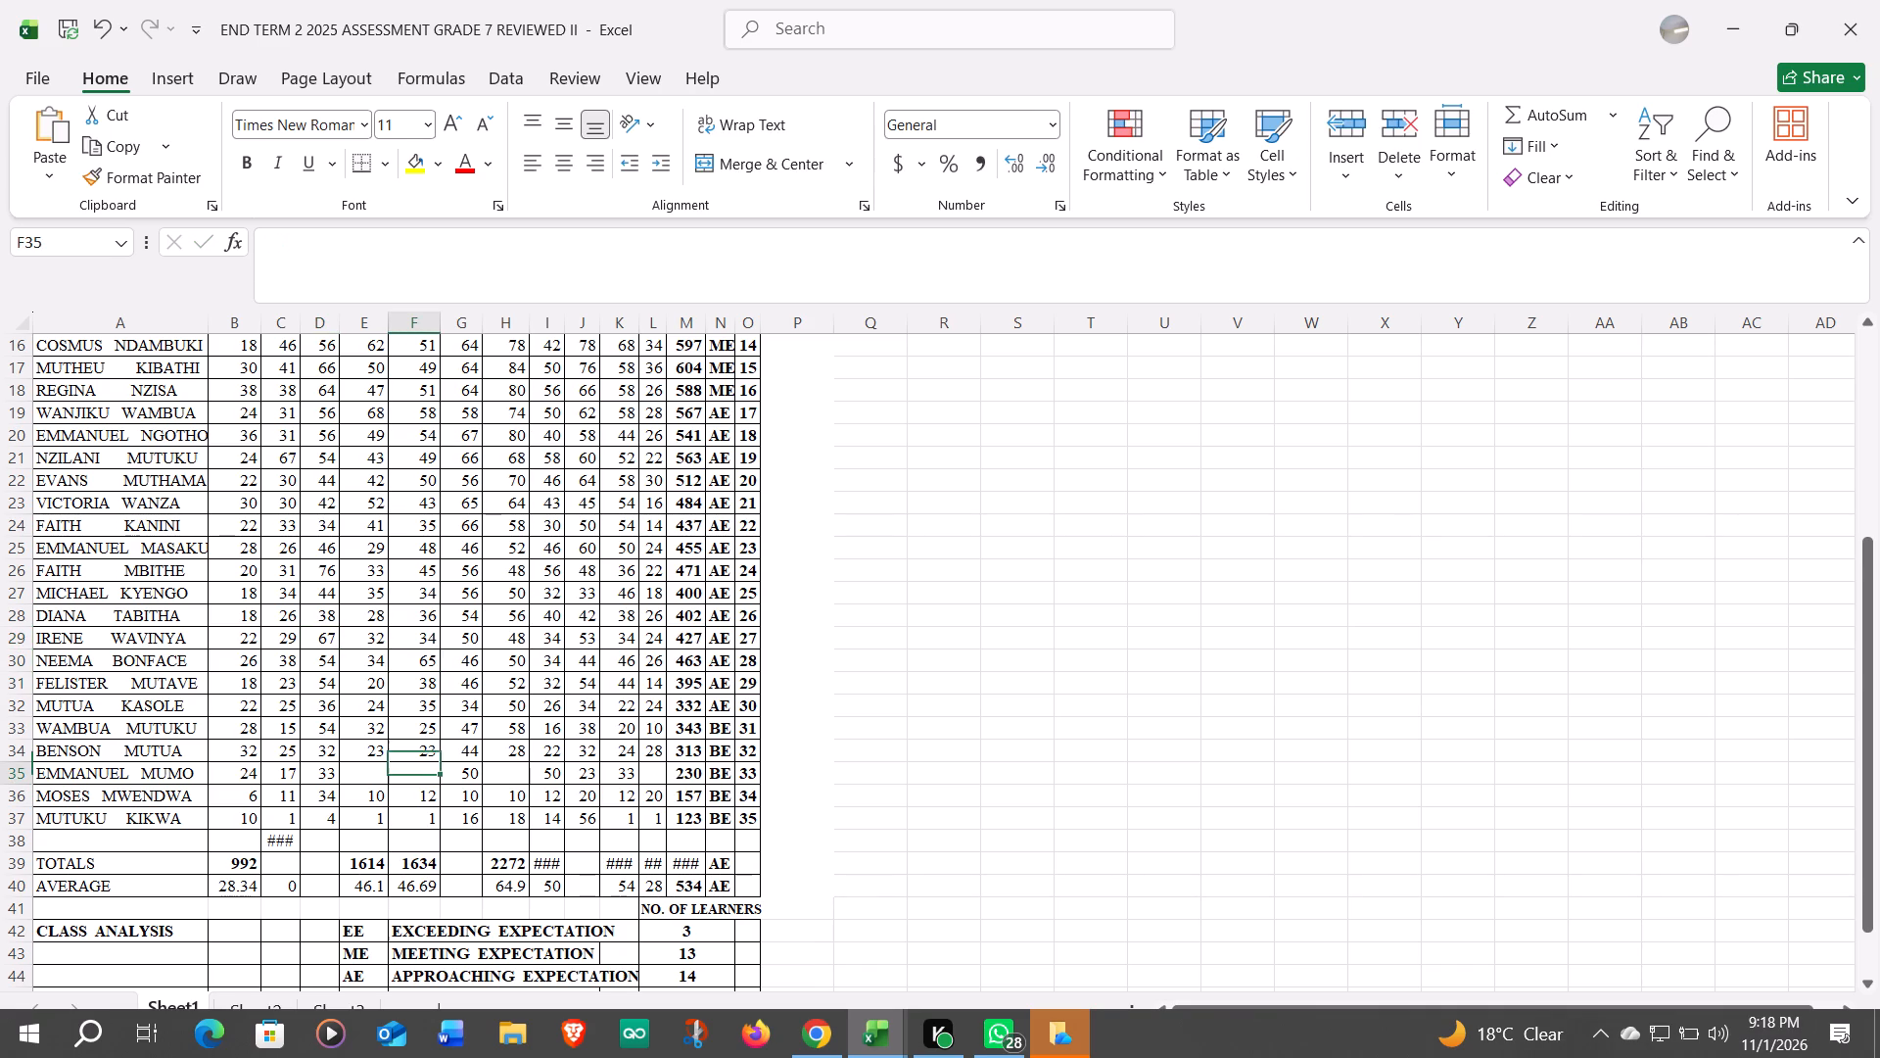
double_click(432, 769)
key("4")
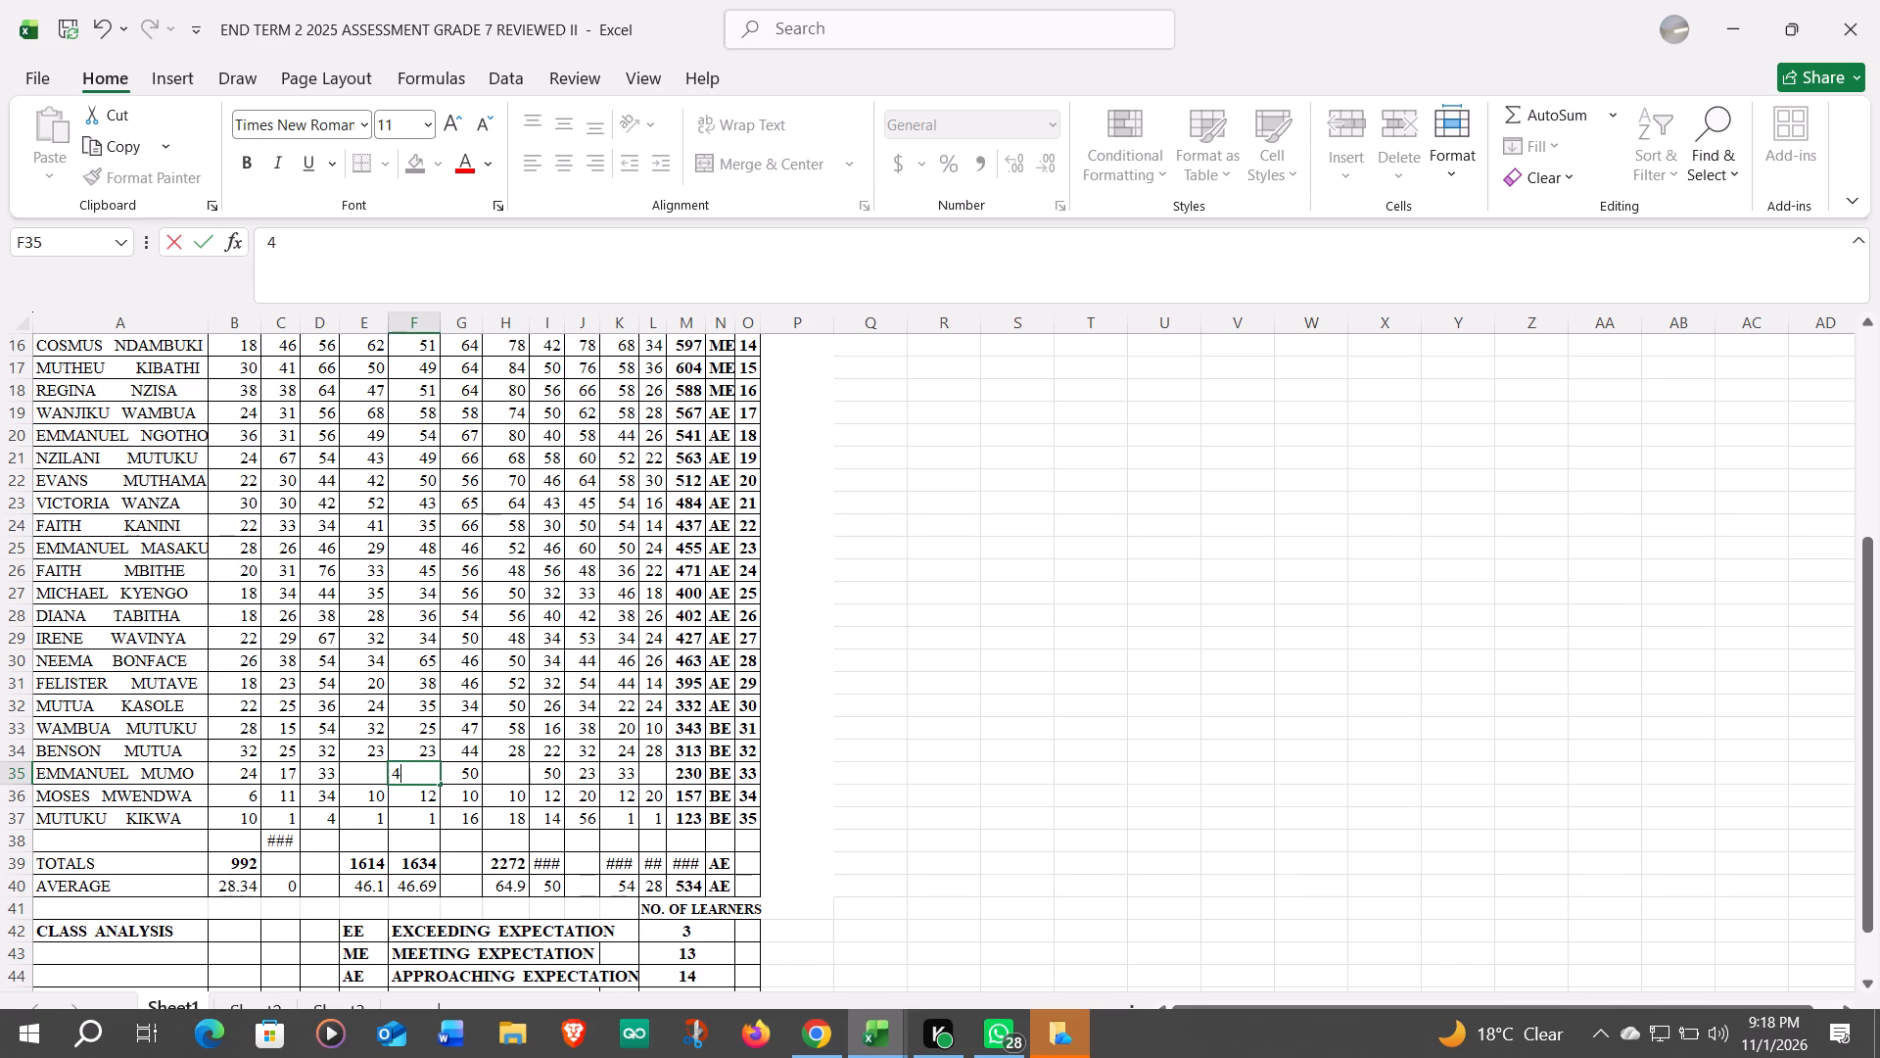
left_click(506, 781)
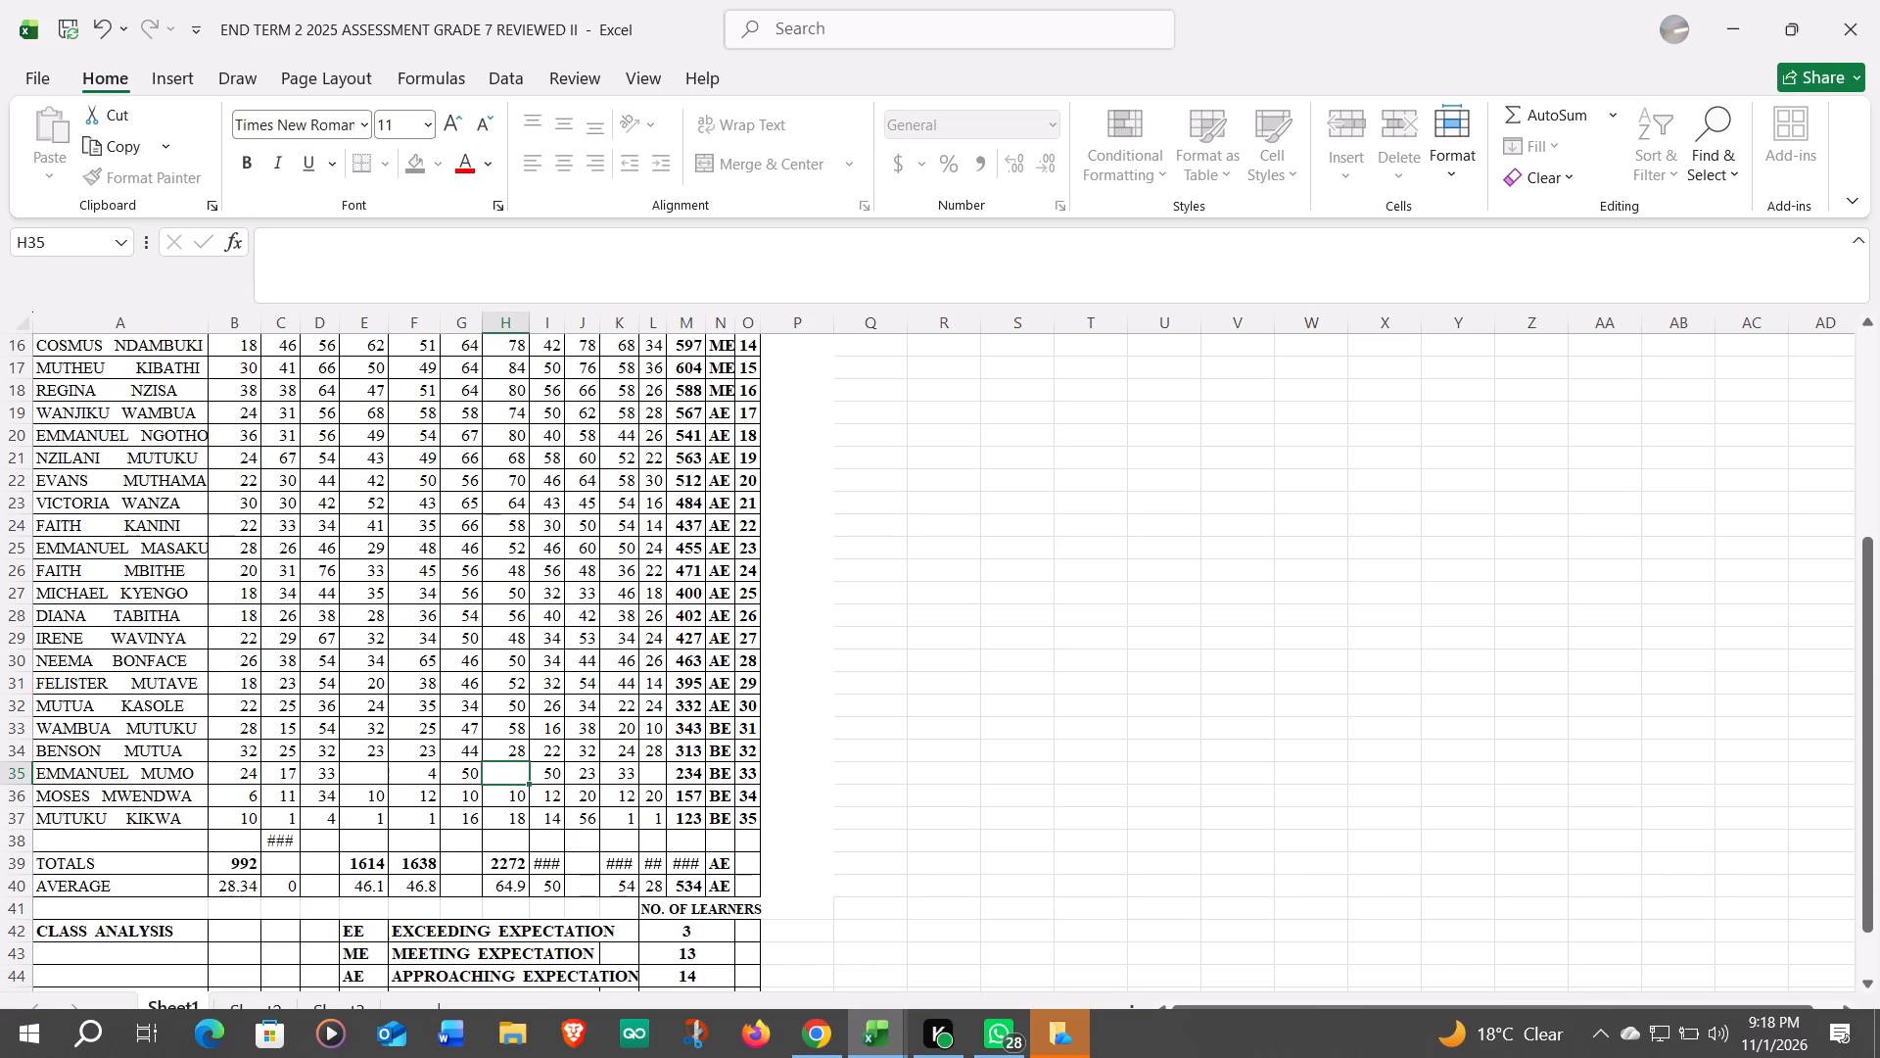
type("20")
Enter column E marks of 20 for the row 36 learner and 13 in the empty cell of row 35.
left_click(371, 787)
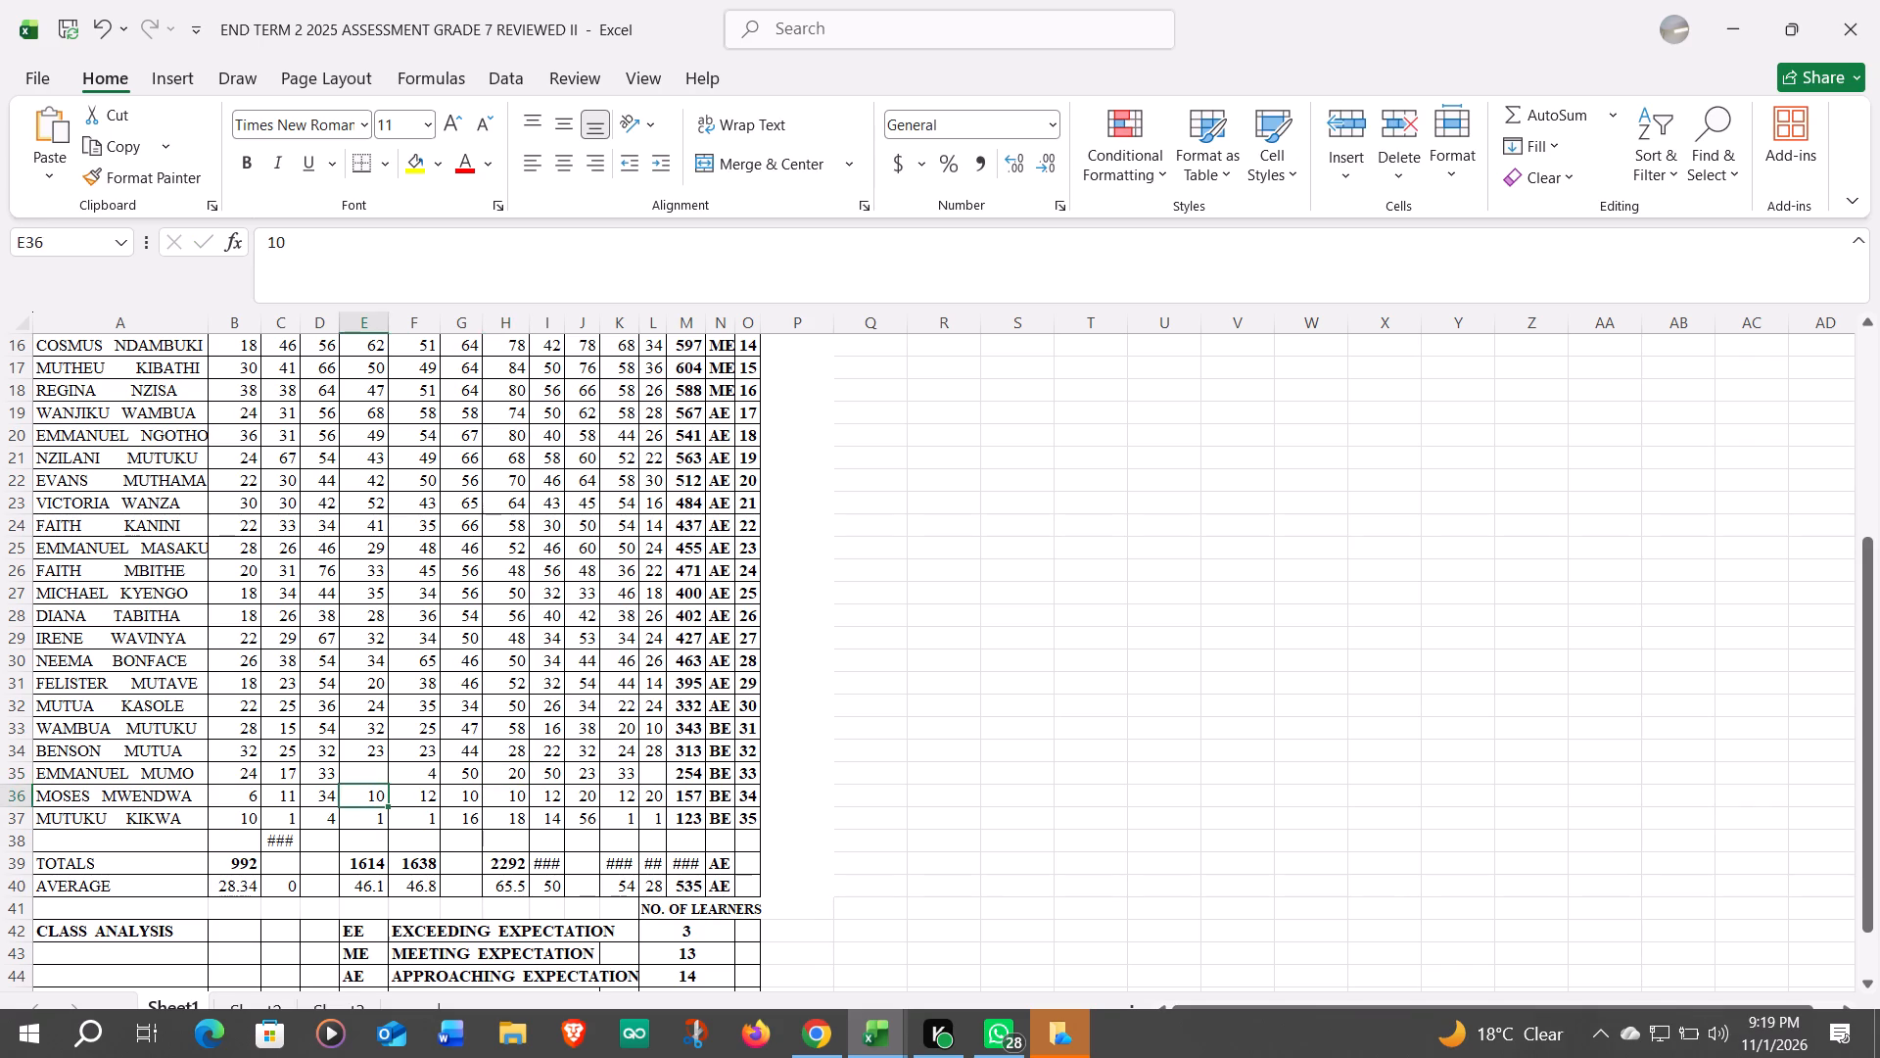
type("20")
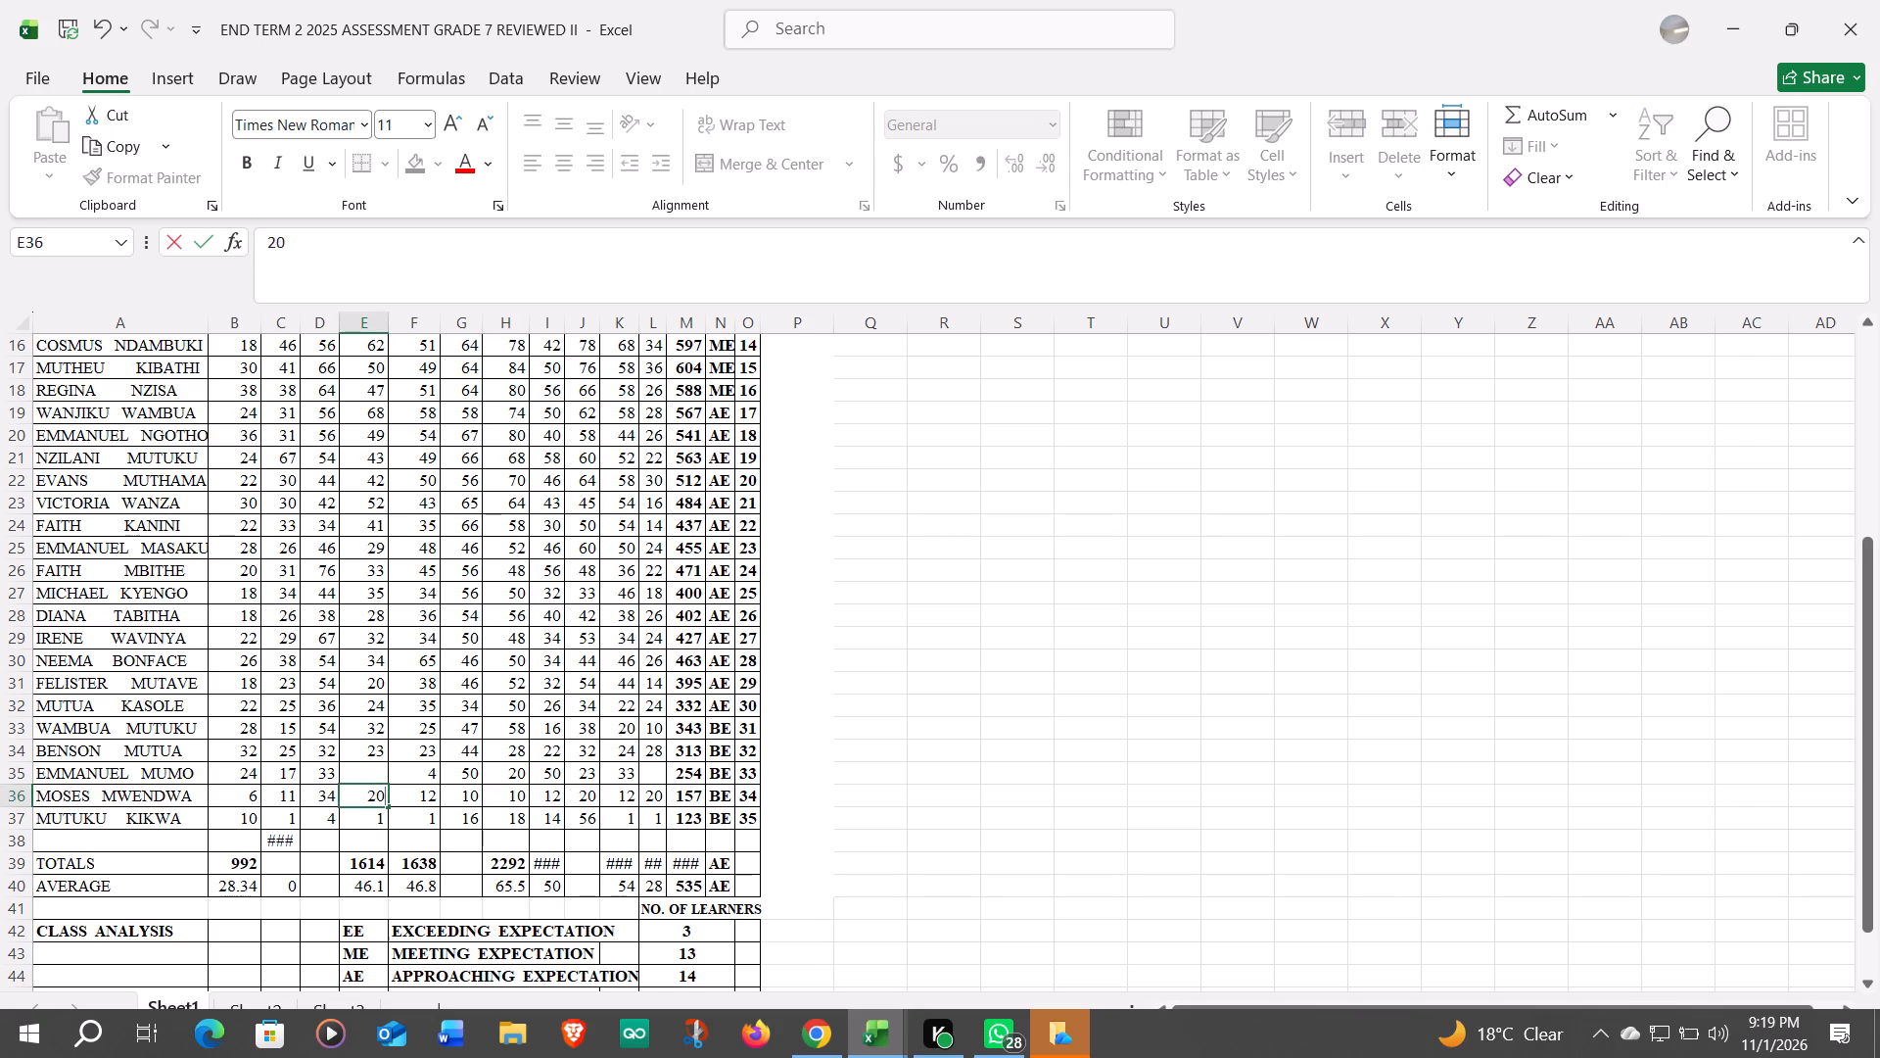
left_click(371, 772)
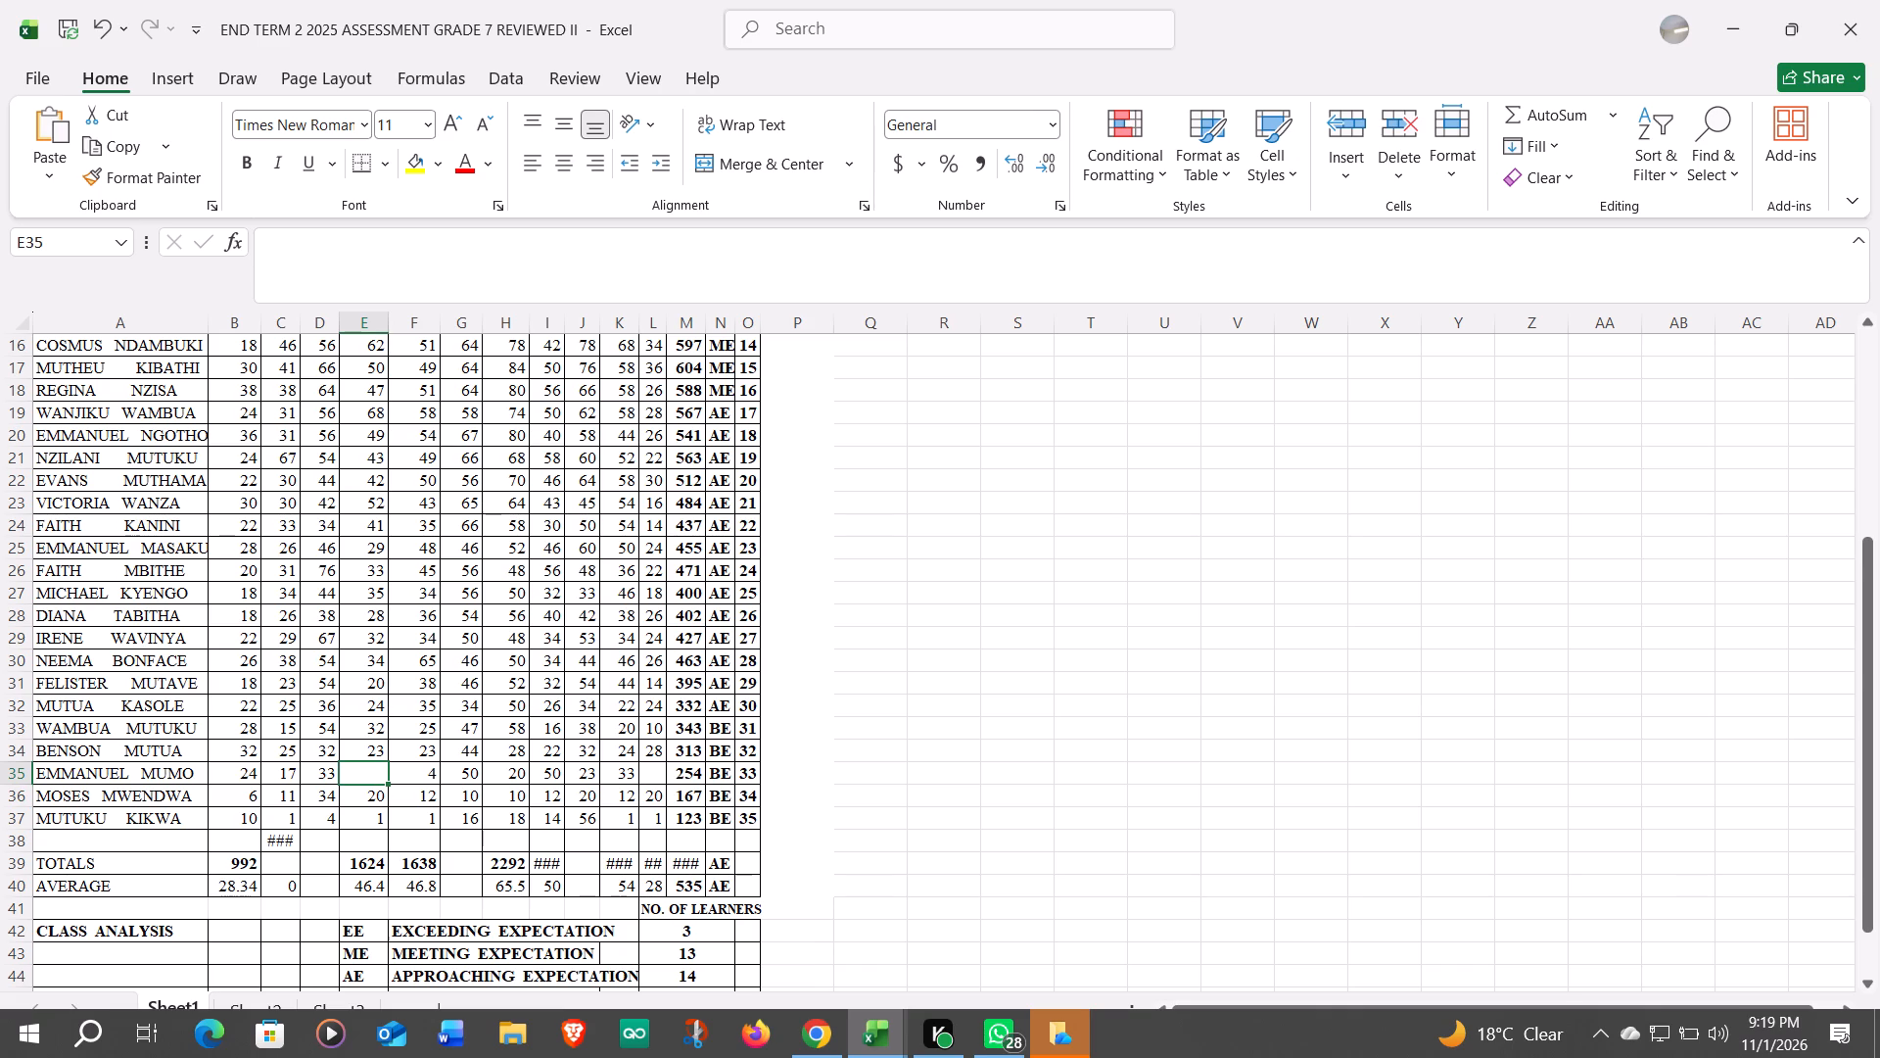
type("13")
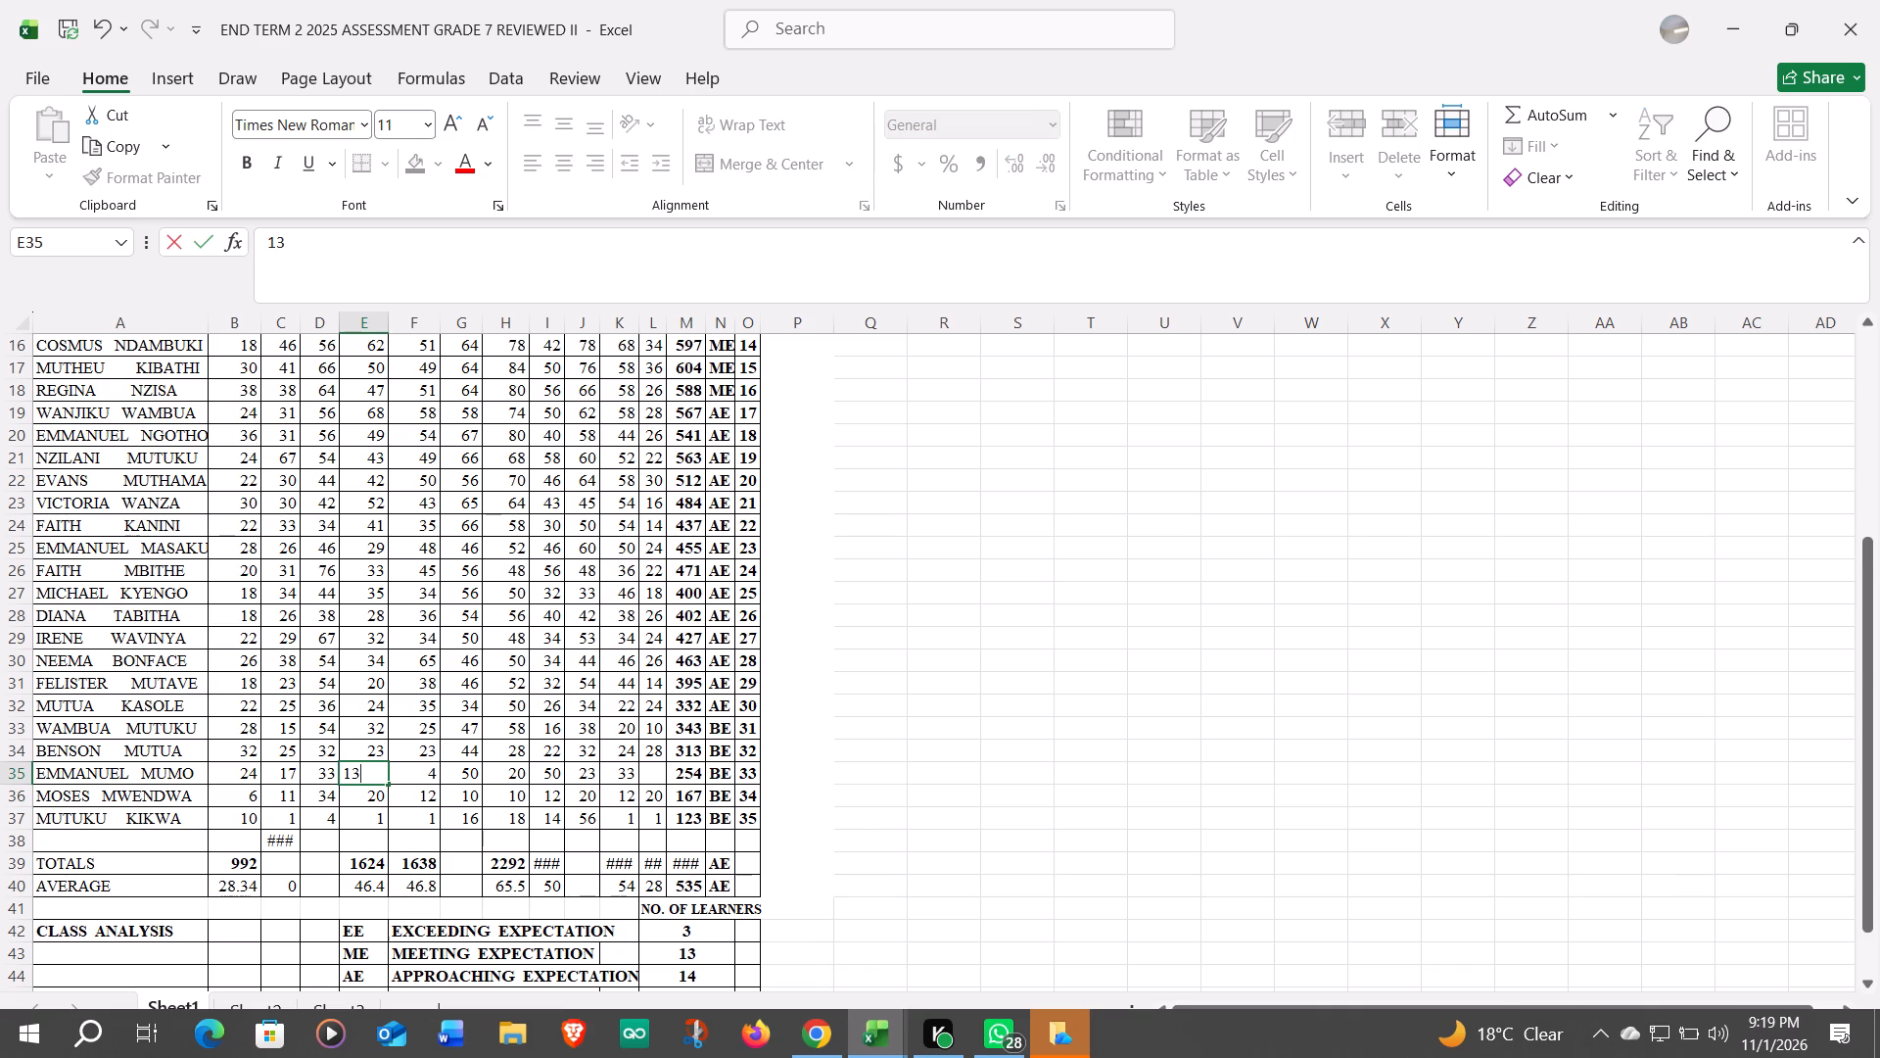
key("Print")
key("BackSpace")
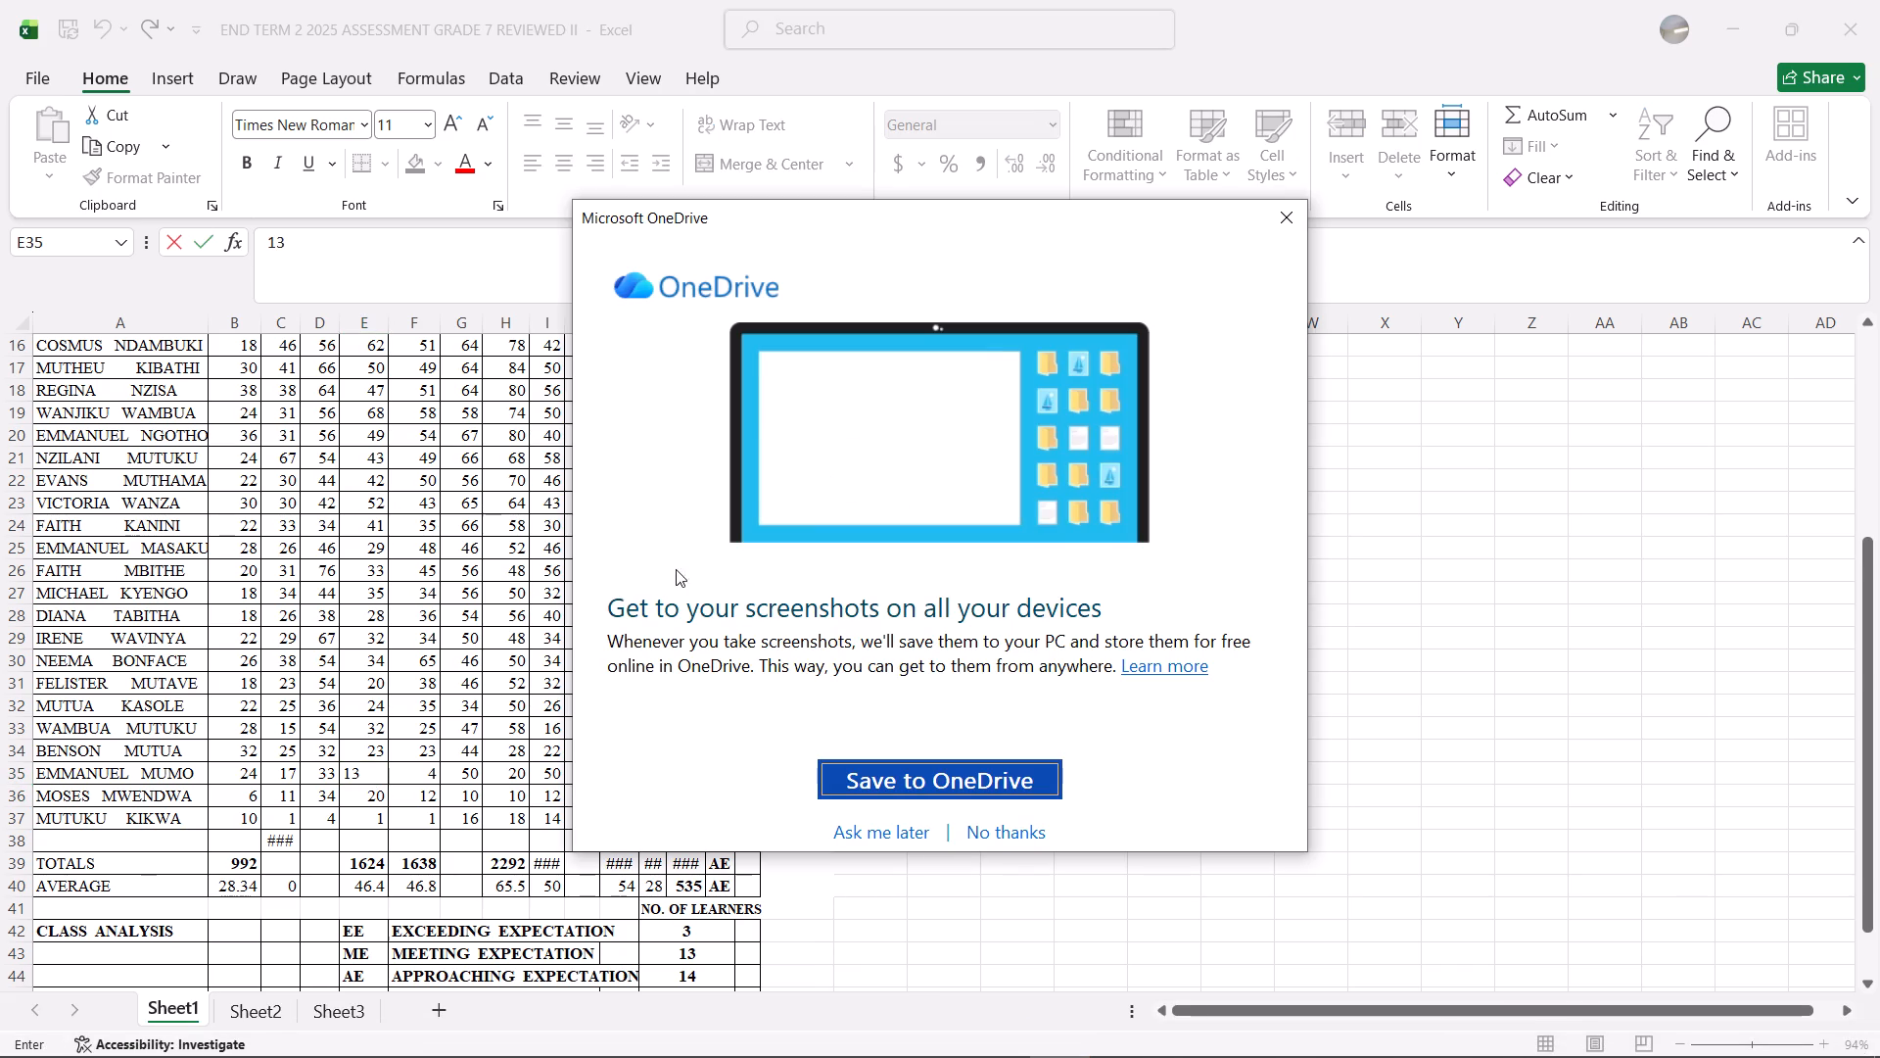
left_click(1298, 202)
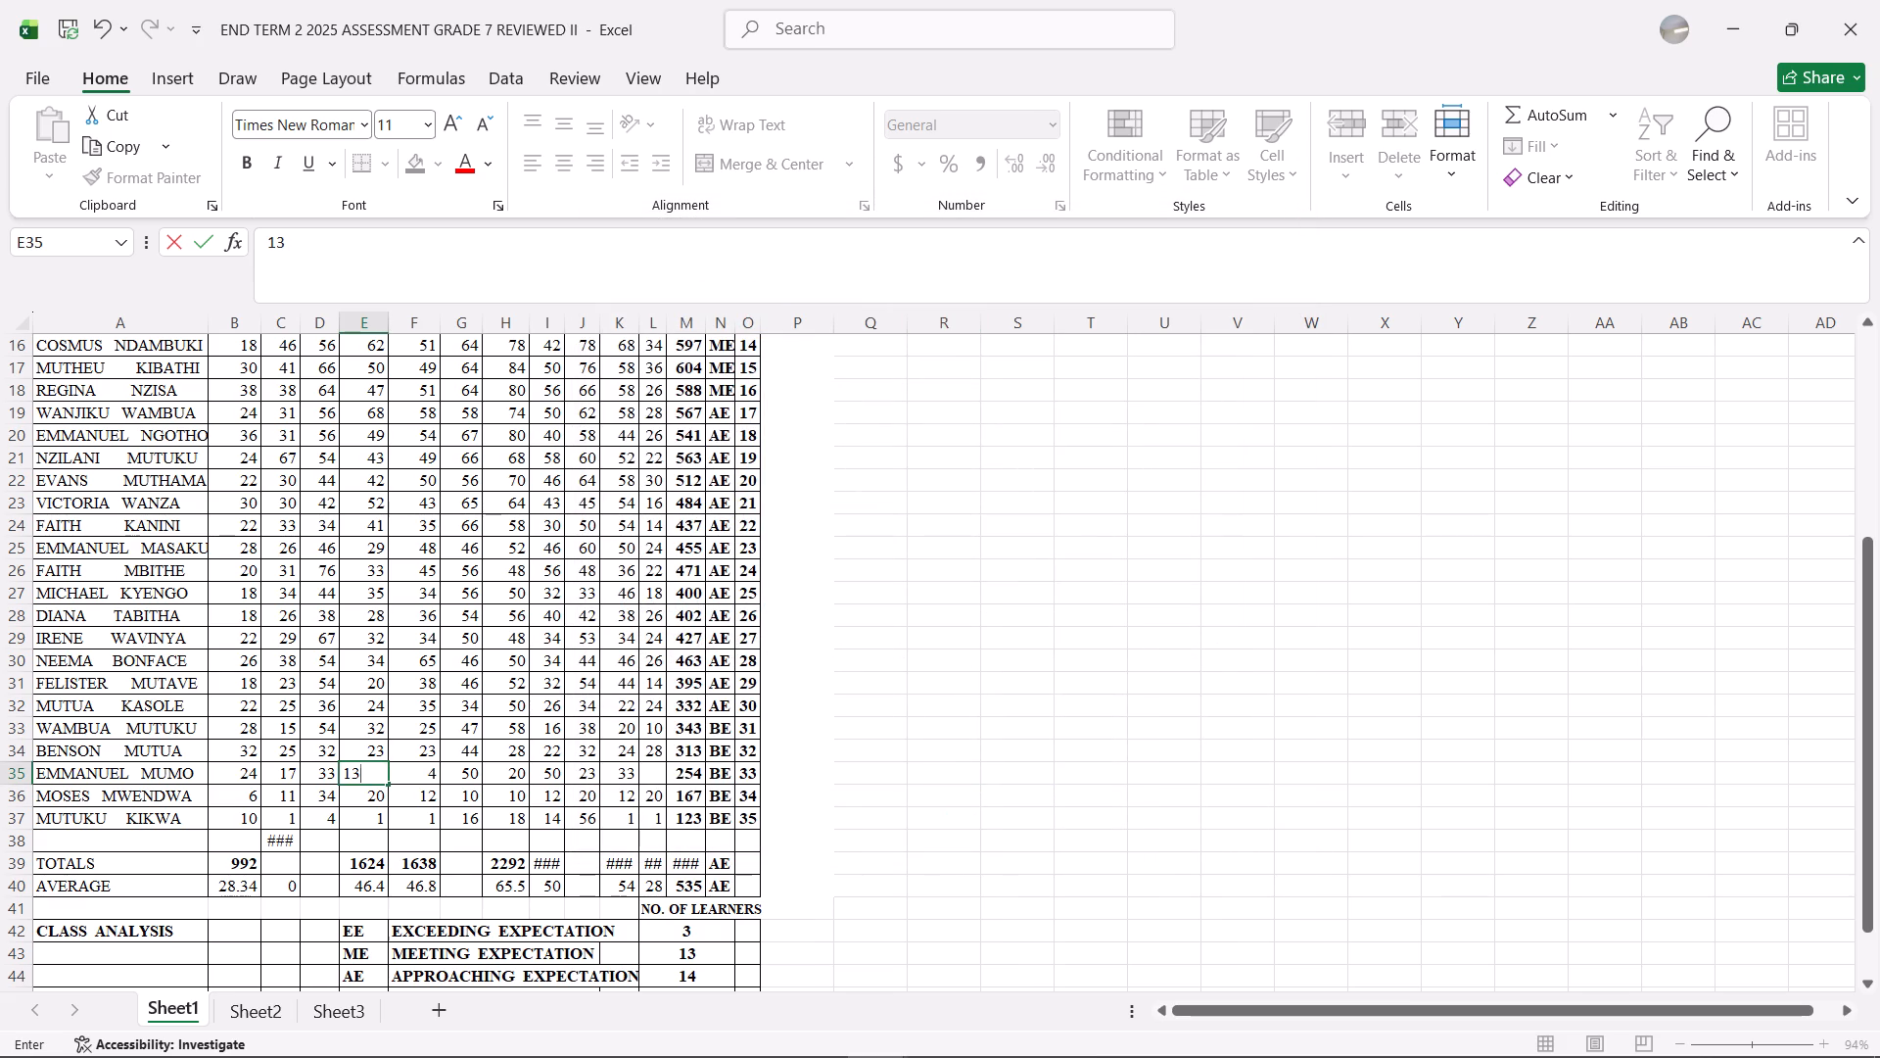
Change the row 26 learner's column F mark and the row 9 learner's column C mark to 67.
left_click(439, 567)
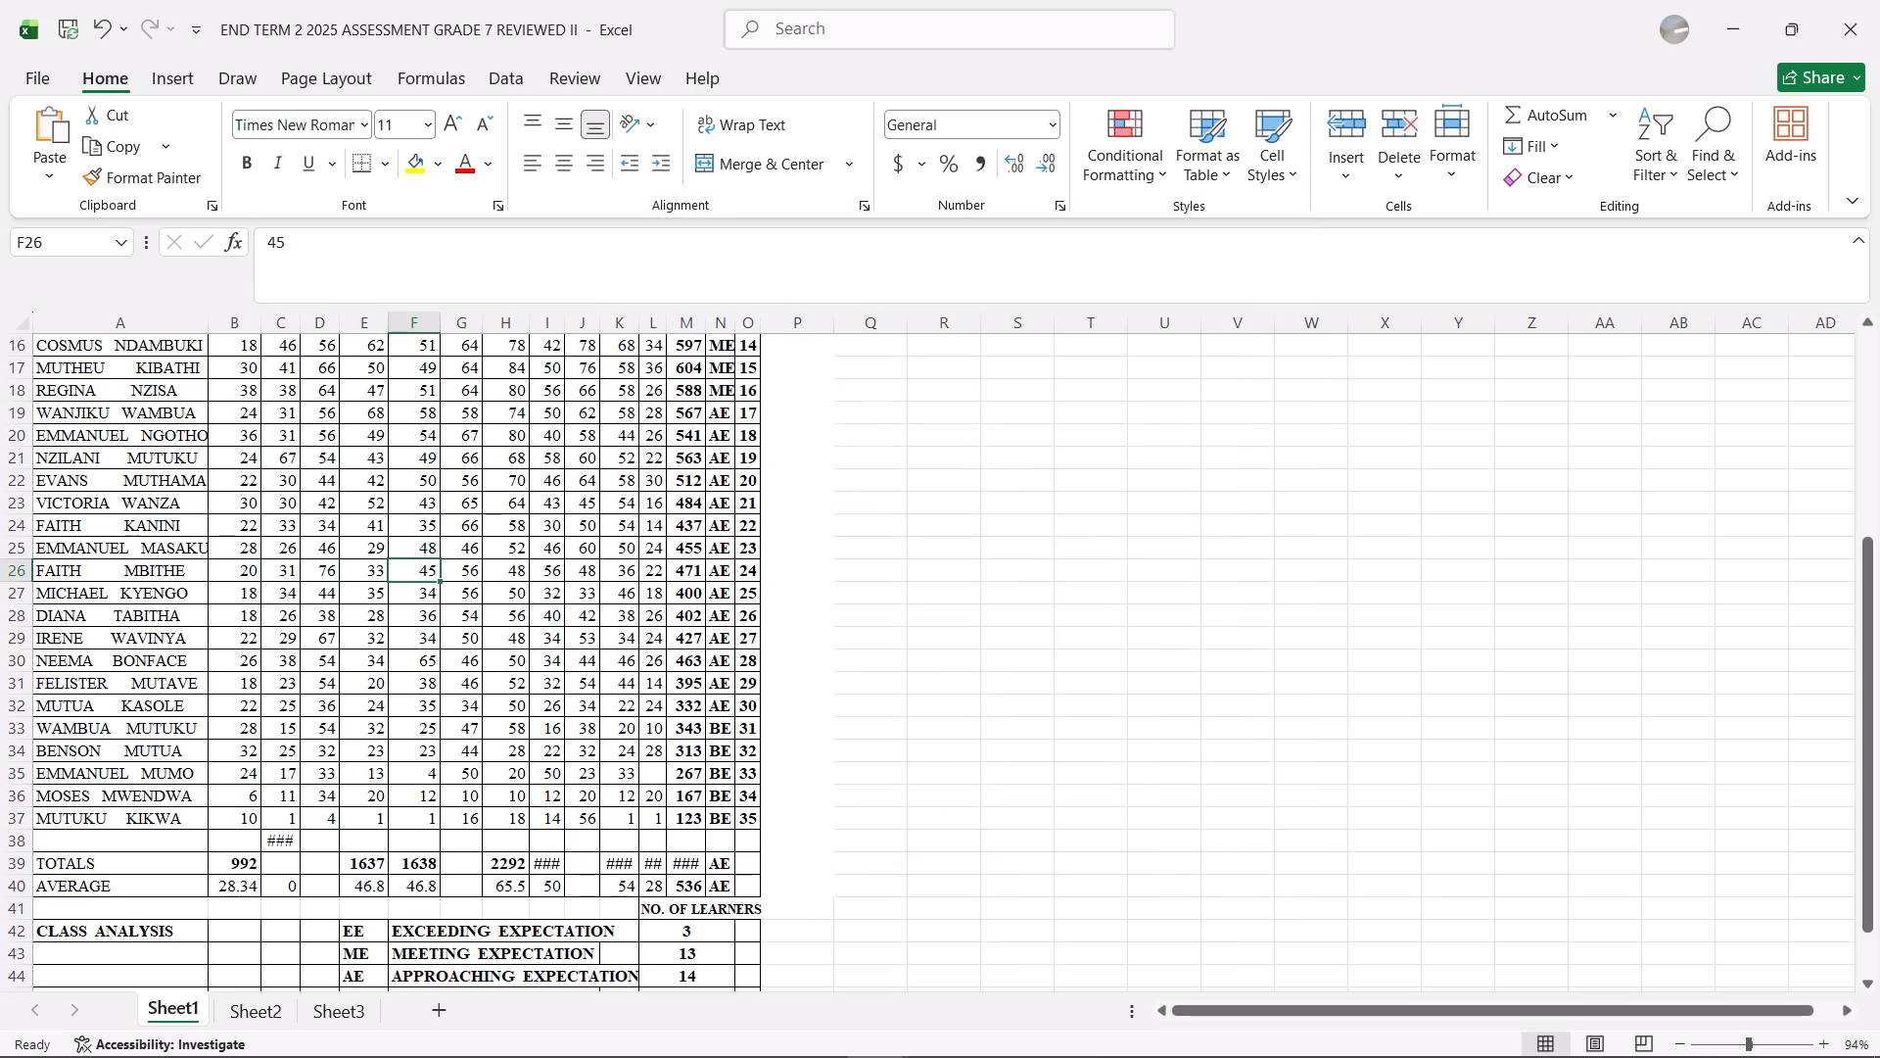
key("BackSpace")
type("67")
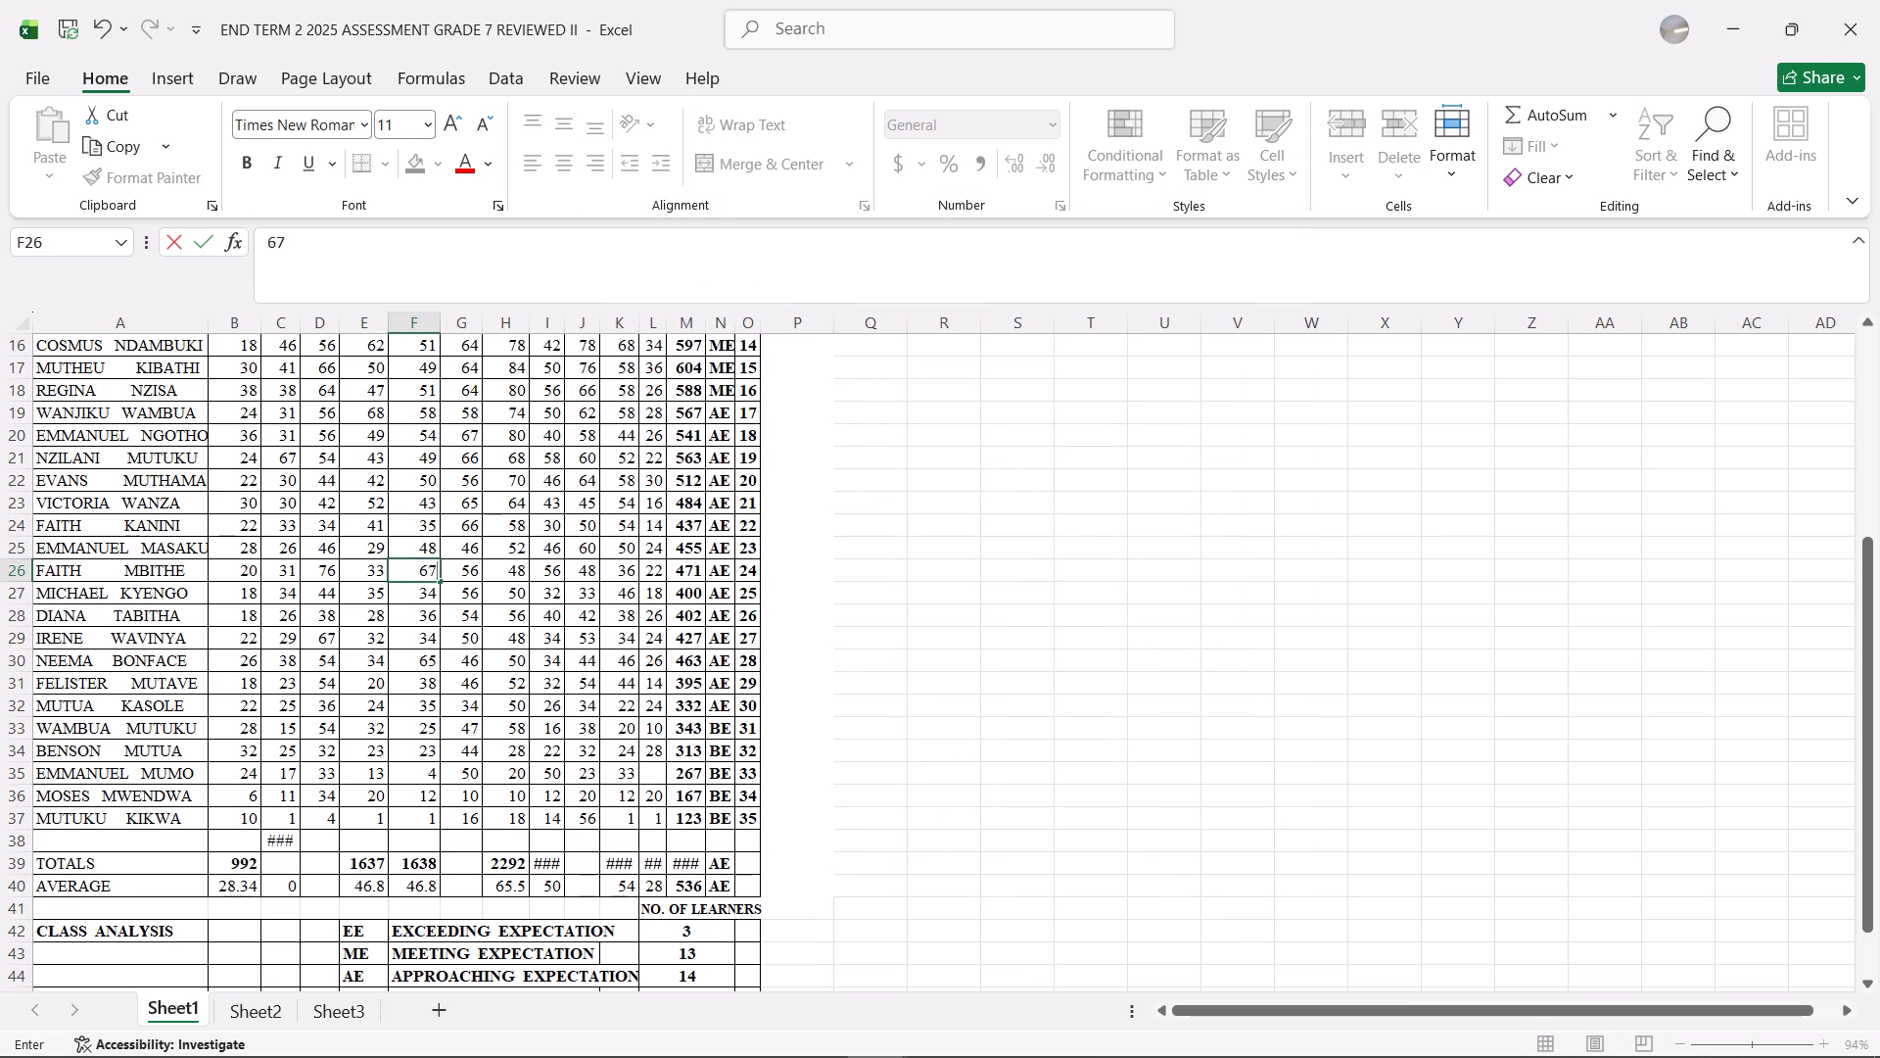
scroll(344, 400, "up", 2)
scroll(413, 731, "down", 1)
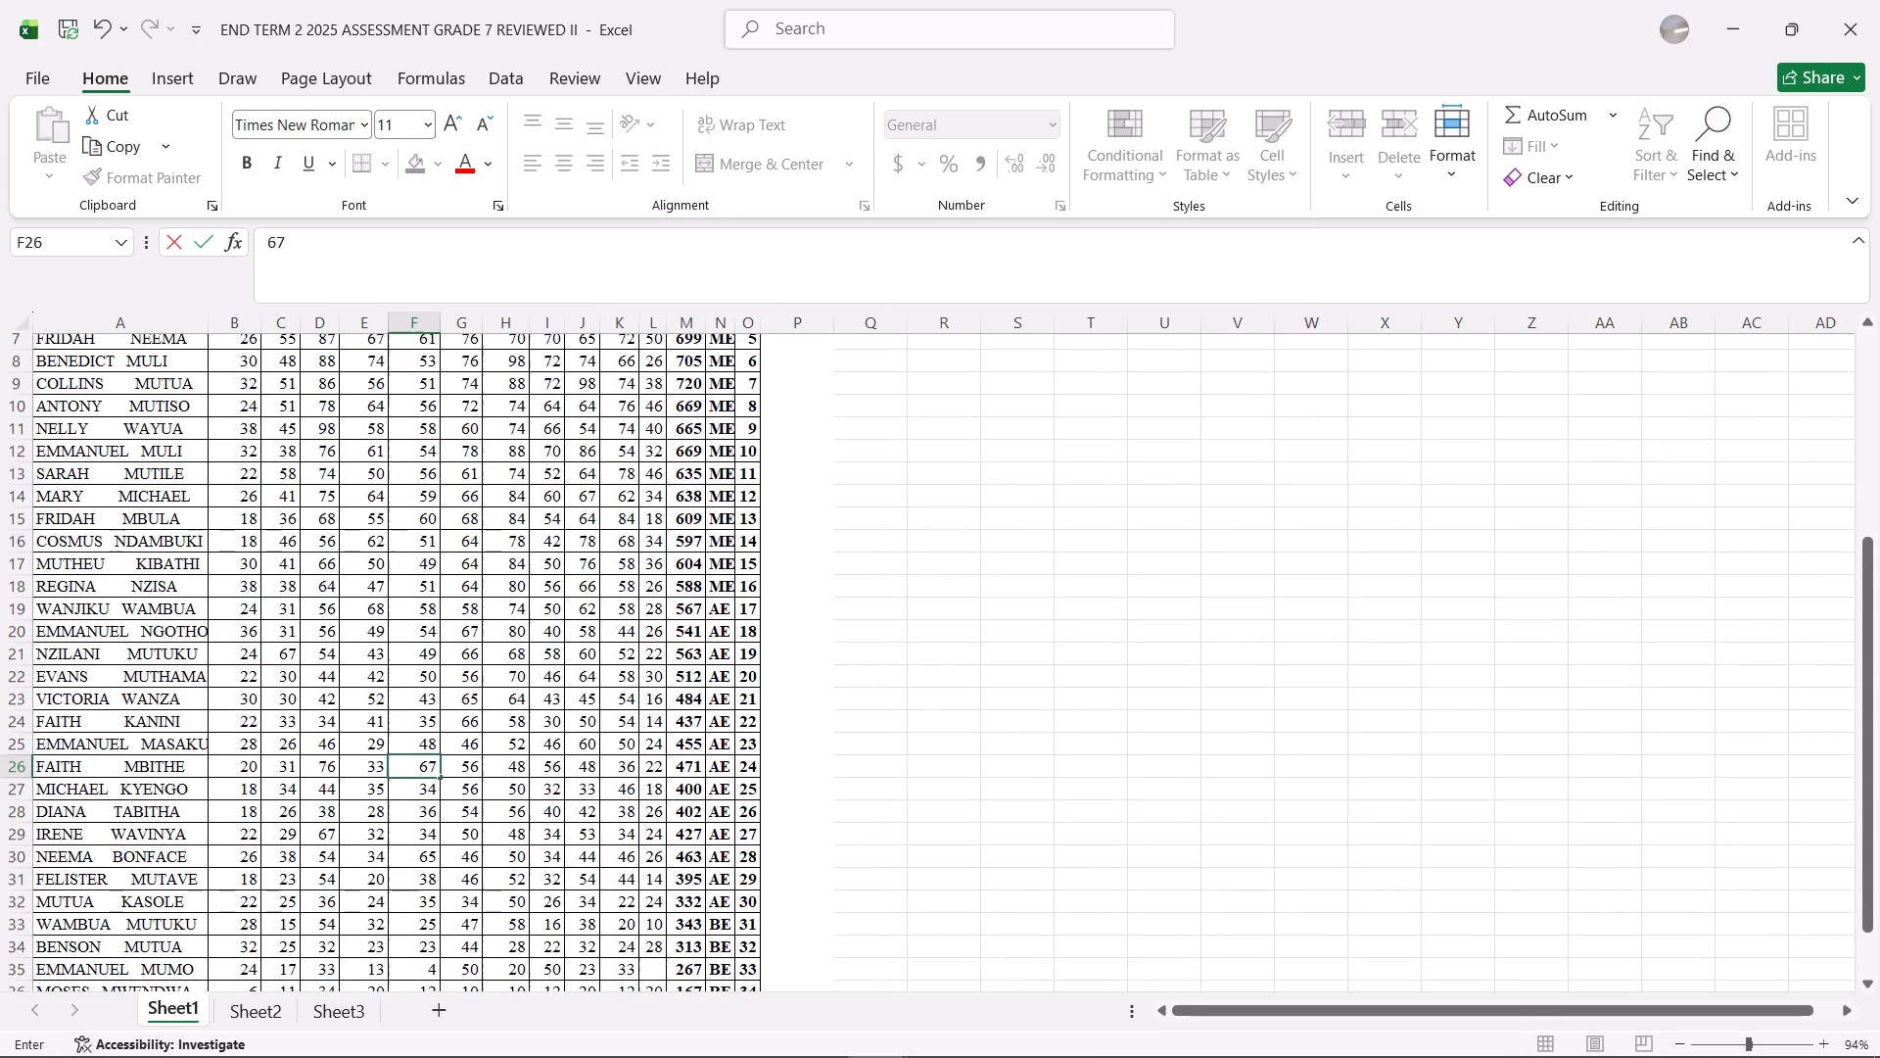
scroll(413, 731, "down", 1)
left_click(293, 384)
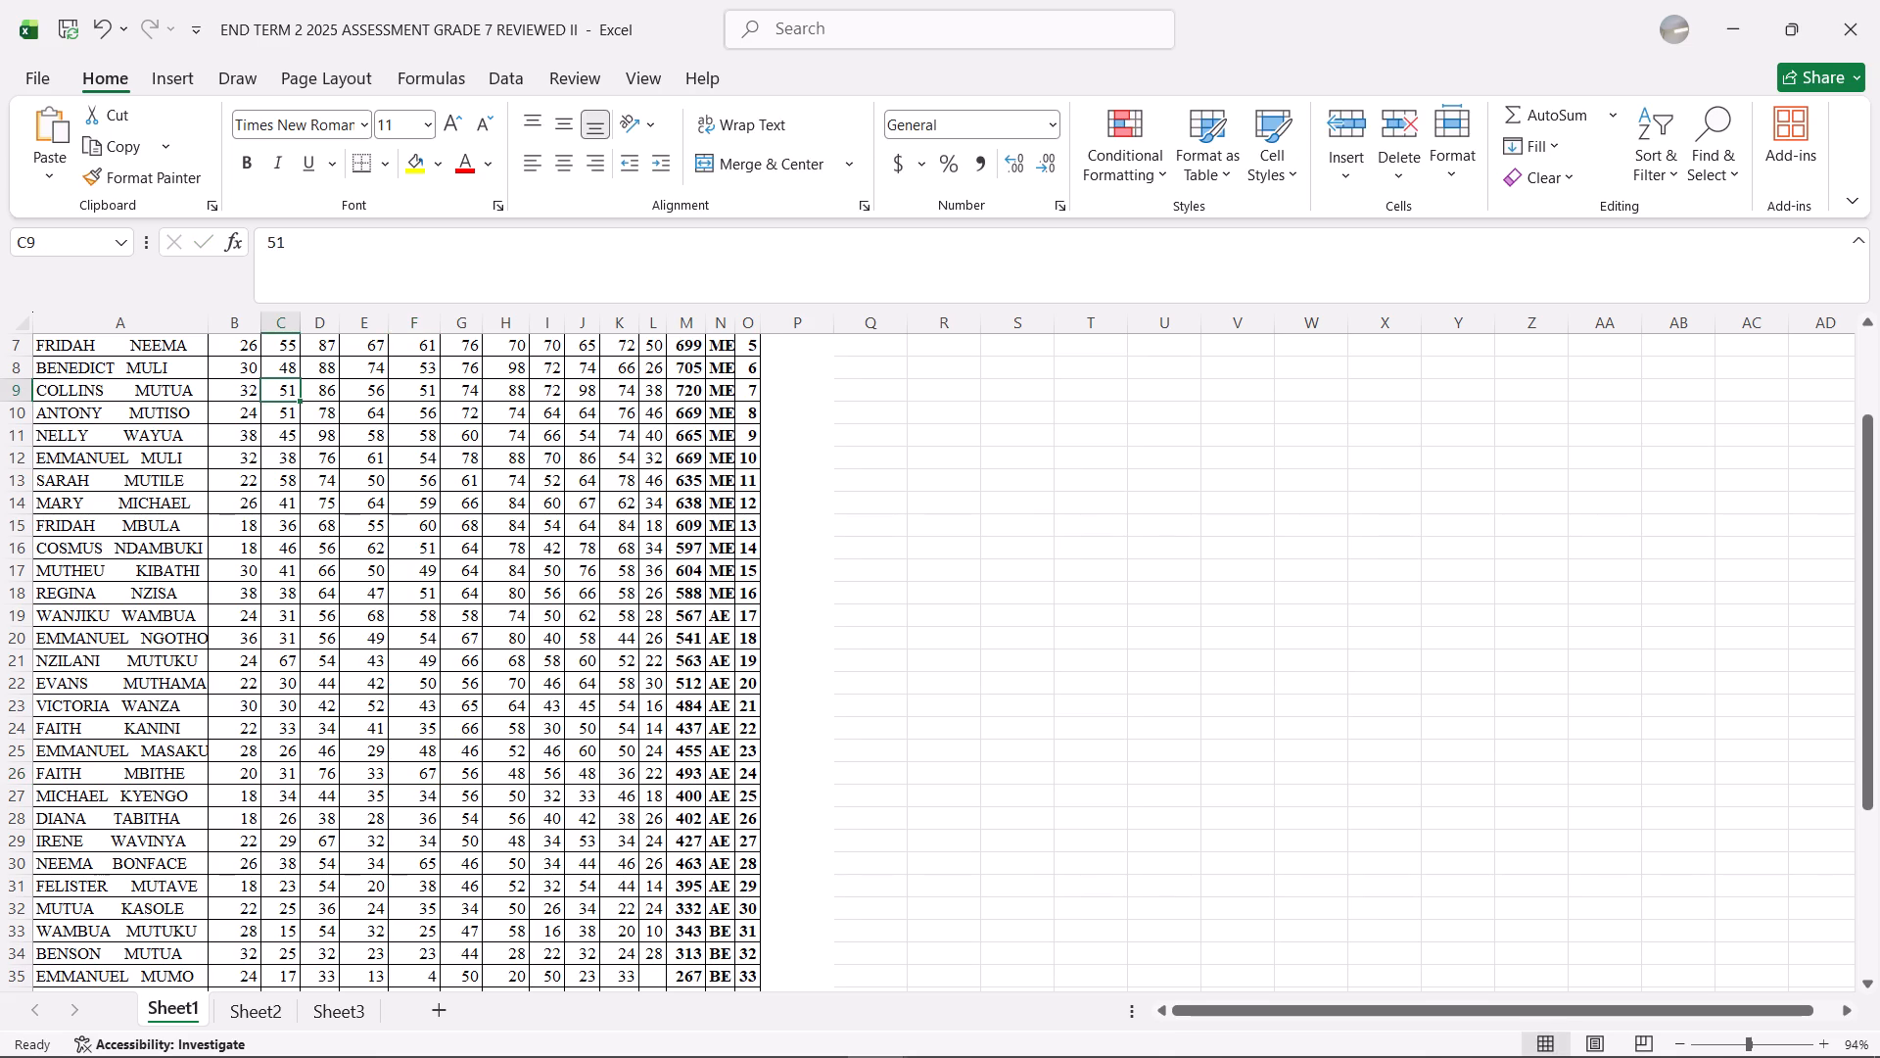
key("BackSpace")
type("67")
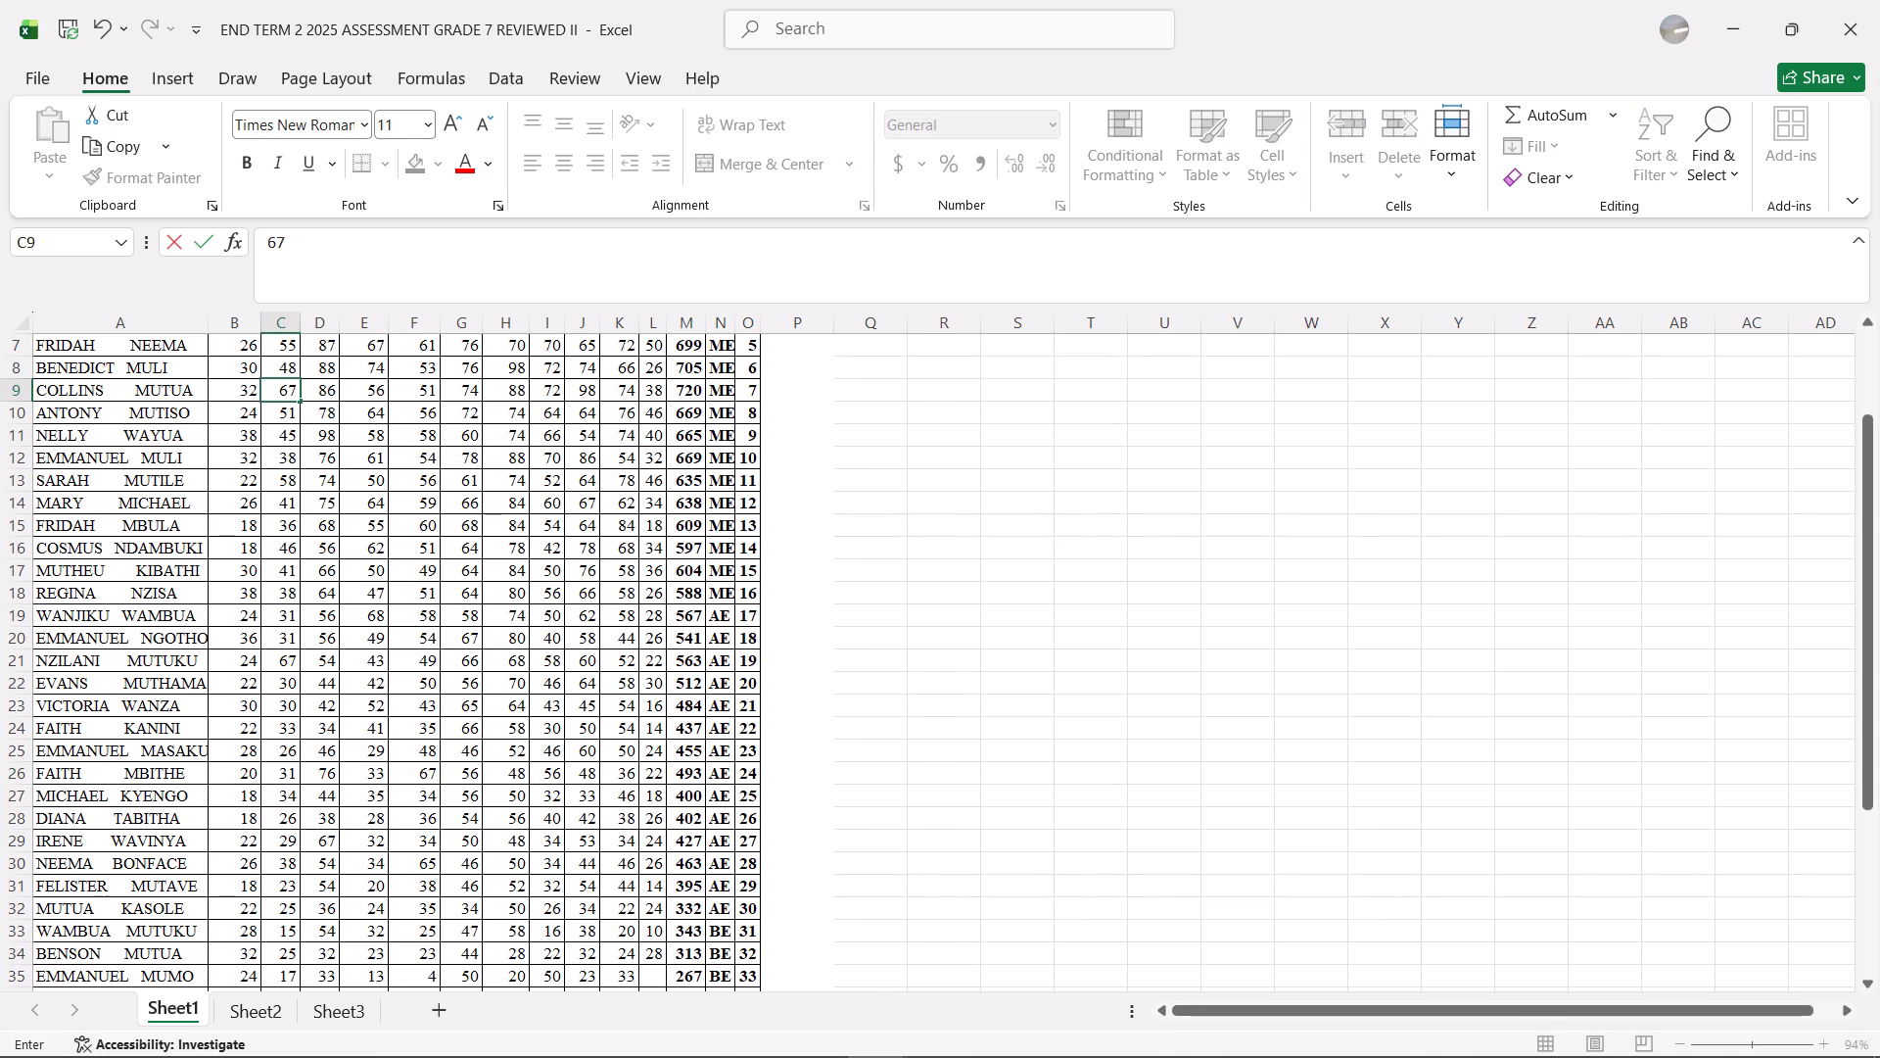